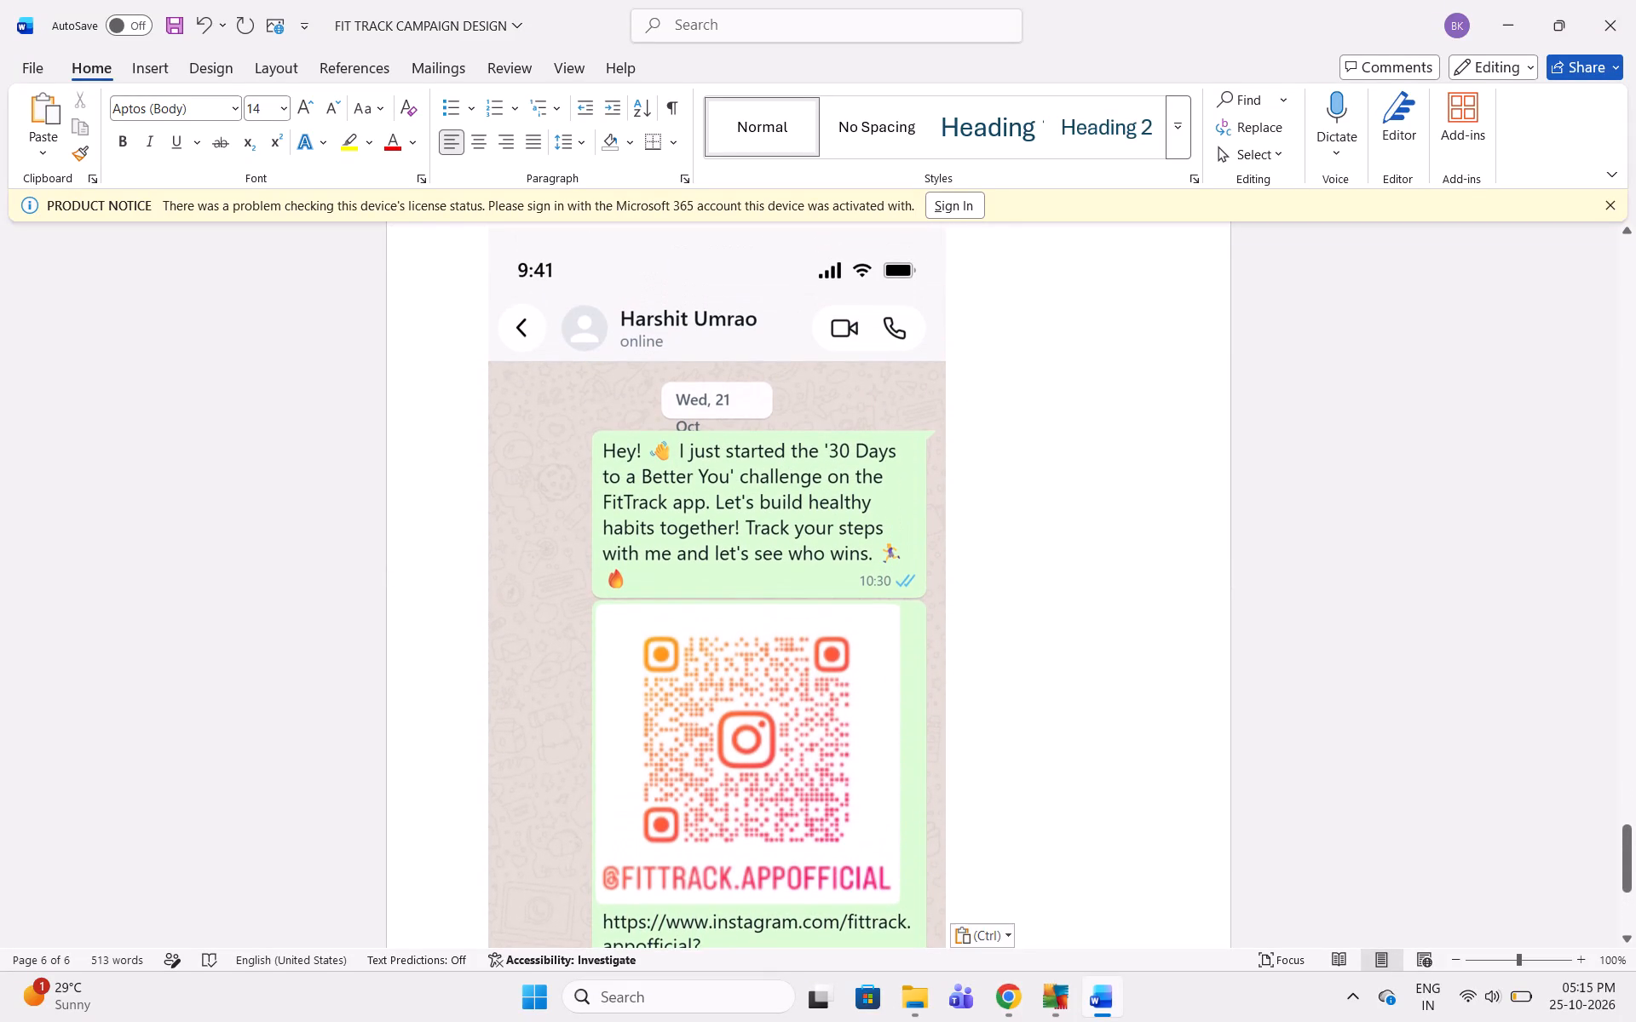
Review the pasted WhatsApp chat mockup on page 6 of the Word document, from its header to its message bar.
{"action": "scroll", "coordinate": [798, 640], "scroll_direction": "up", "scroll_amount": 1}
{"action": "scroll", "coordinate": [798, 641], "scroll_direction": "down", "scroll_amount": 6}
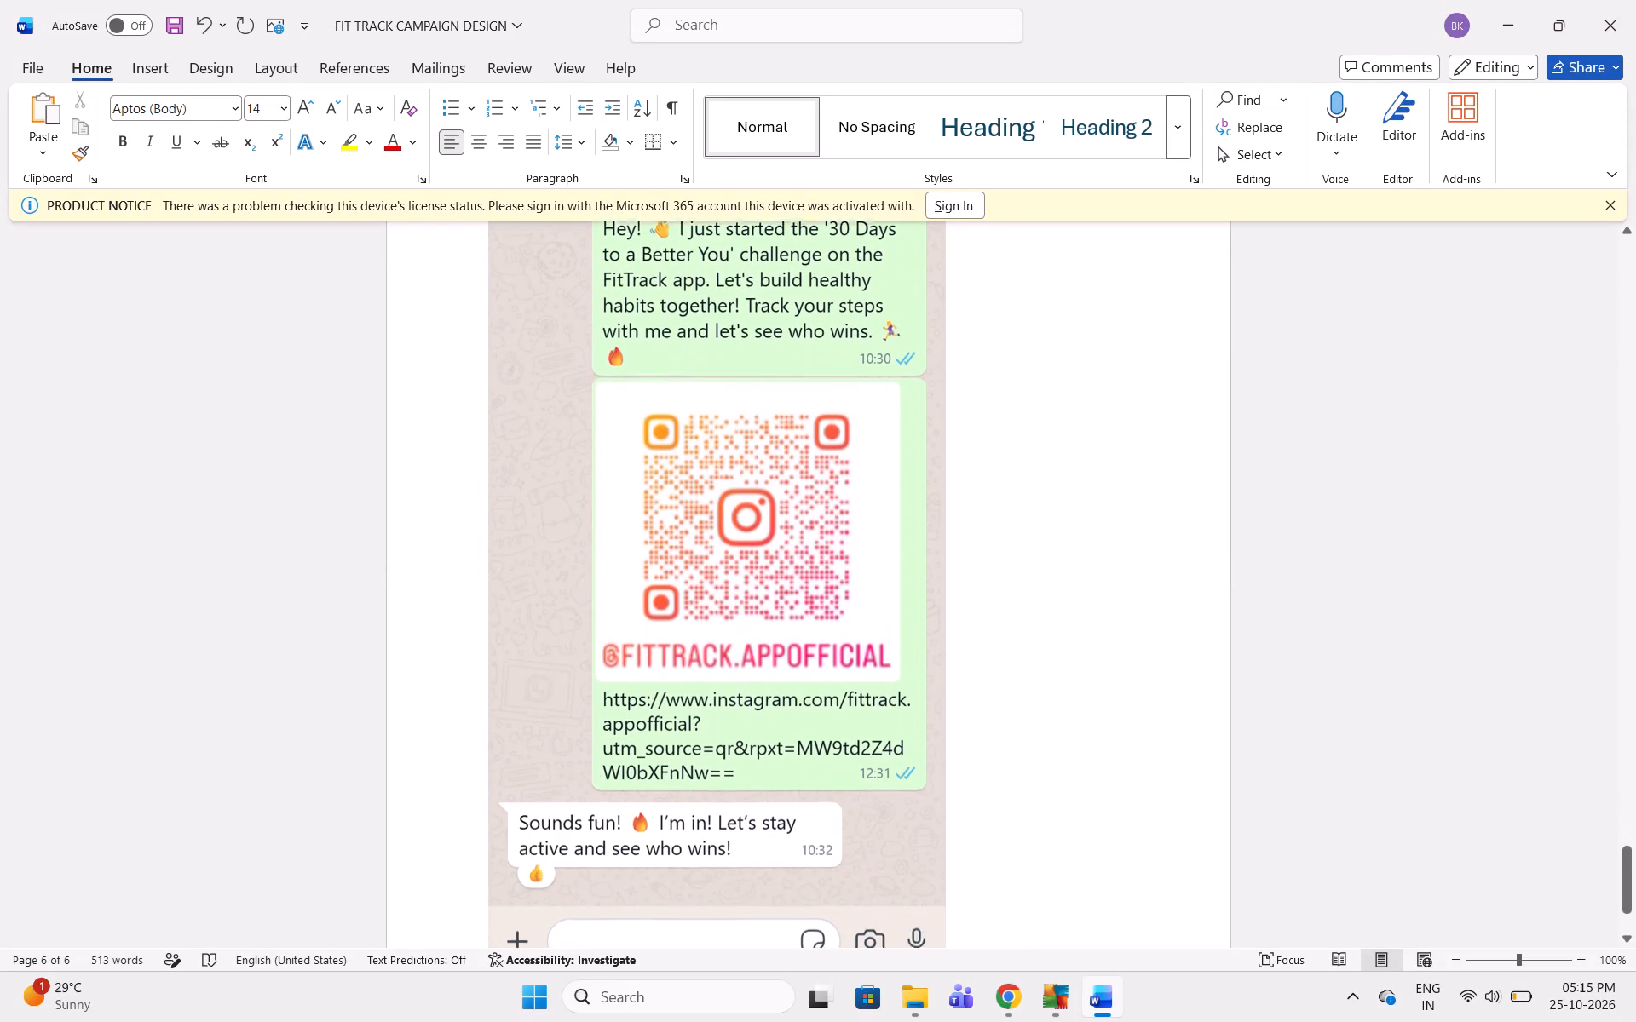
{"action": "scroll", "coordinate": [798, 642], "scroll_direction": "down", "scroll_amount": 1}
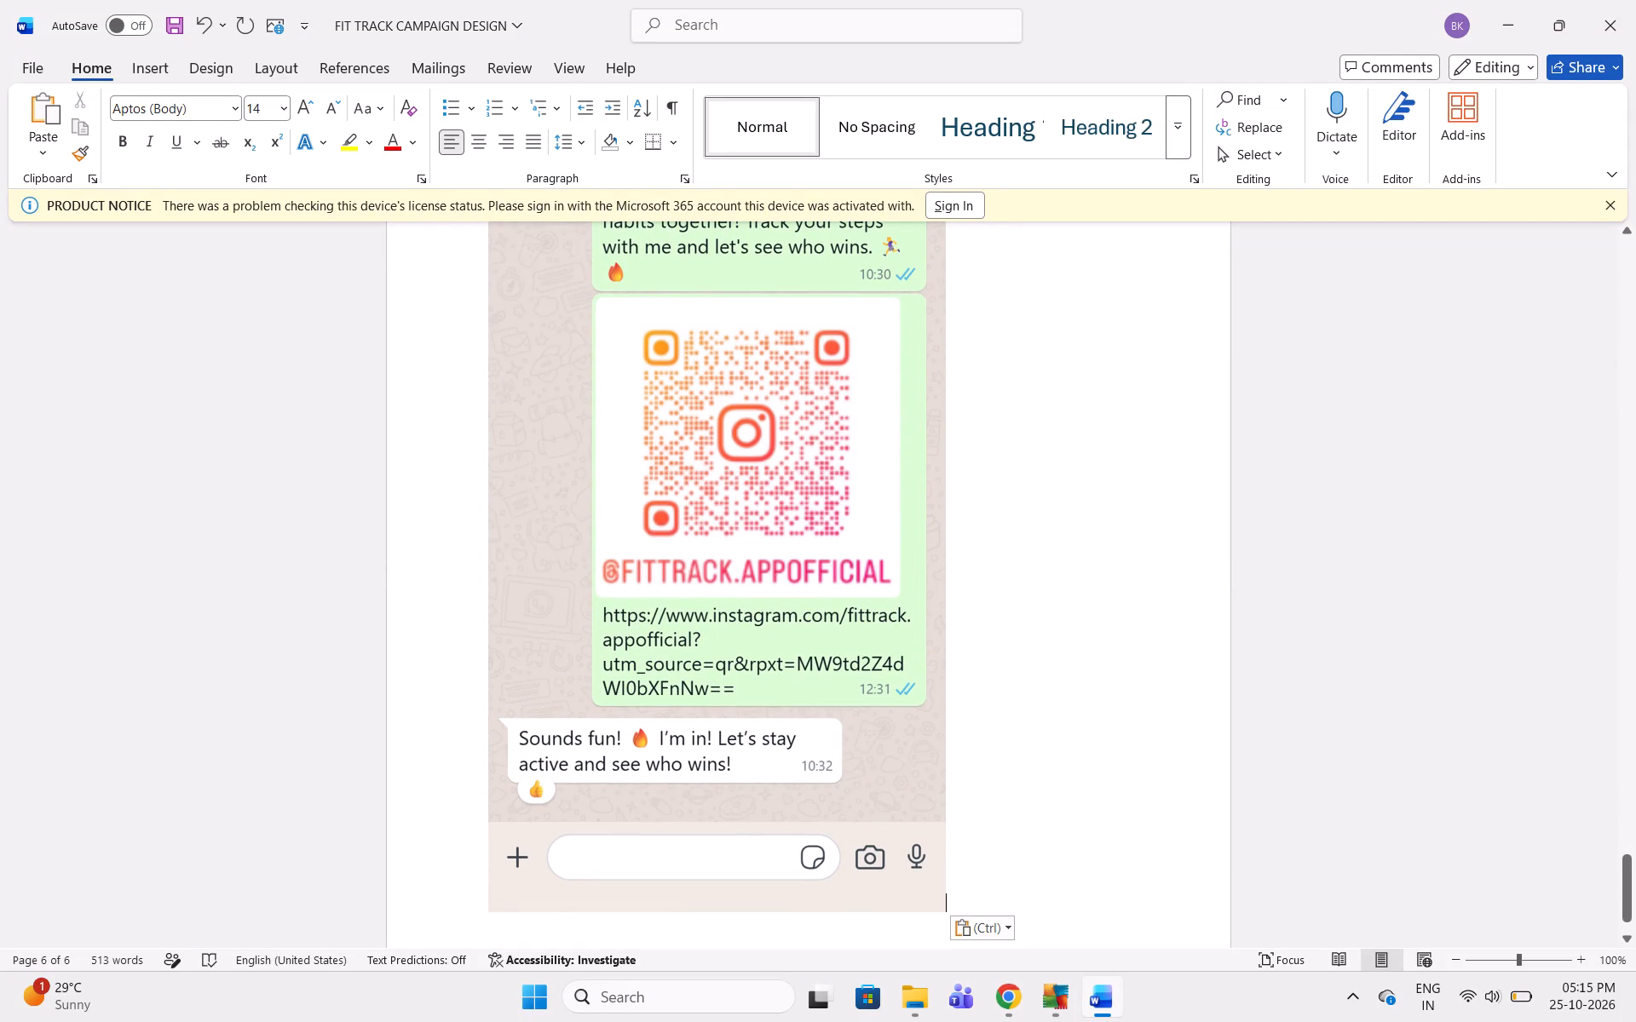
{"action": "scroll", "coordinate": [995, 817], "scroll_direction": "up", "scroll_amount": 9}
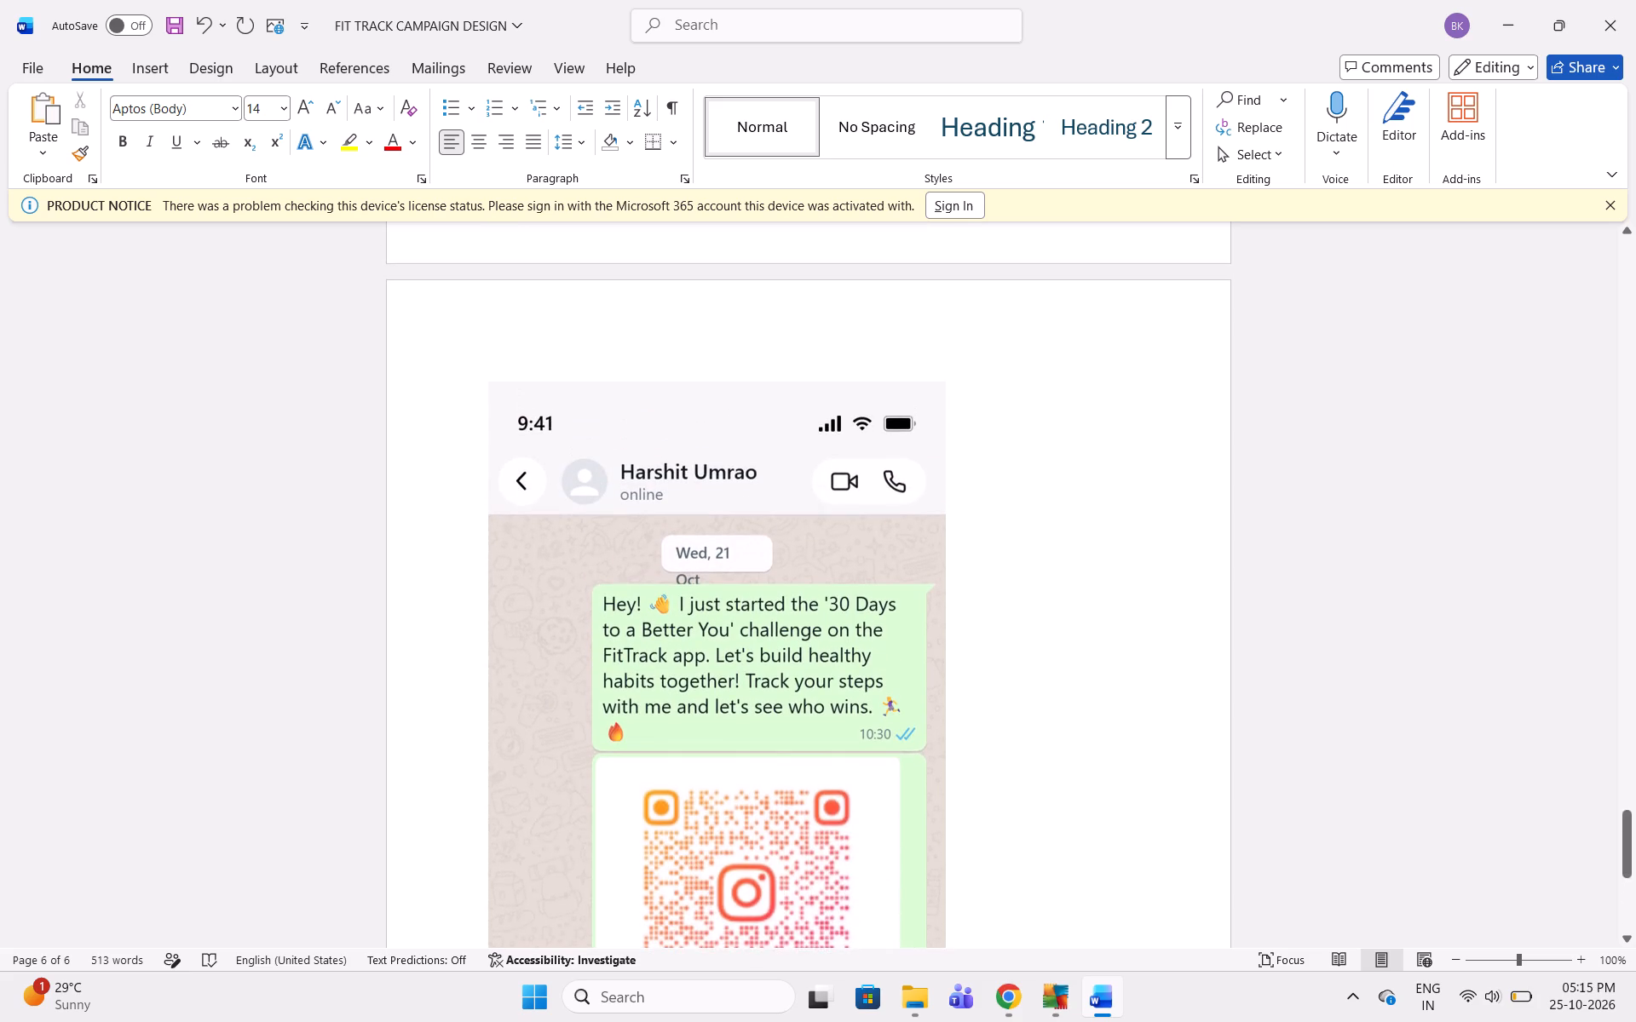
{"action": "scroll", "coordinate": [995, 817], "scroll_direction": "down", "scroll_amount": 3}
{"action": "scroll", "coordinate": [995, 817], "scroll_direction": "up", "scroll_amount": 1}
{"action": "scroll", "coordinate": [995, 817], "scroll_direction": "down", "scroll_amount": 6}
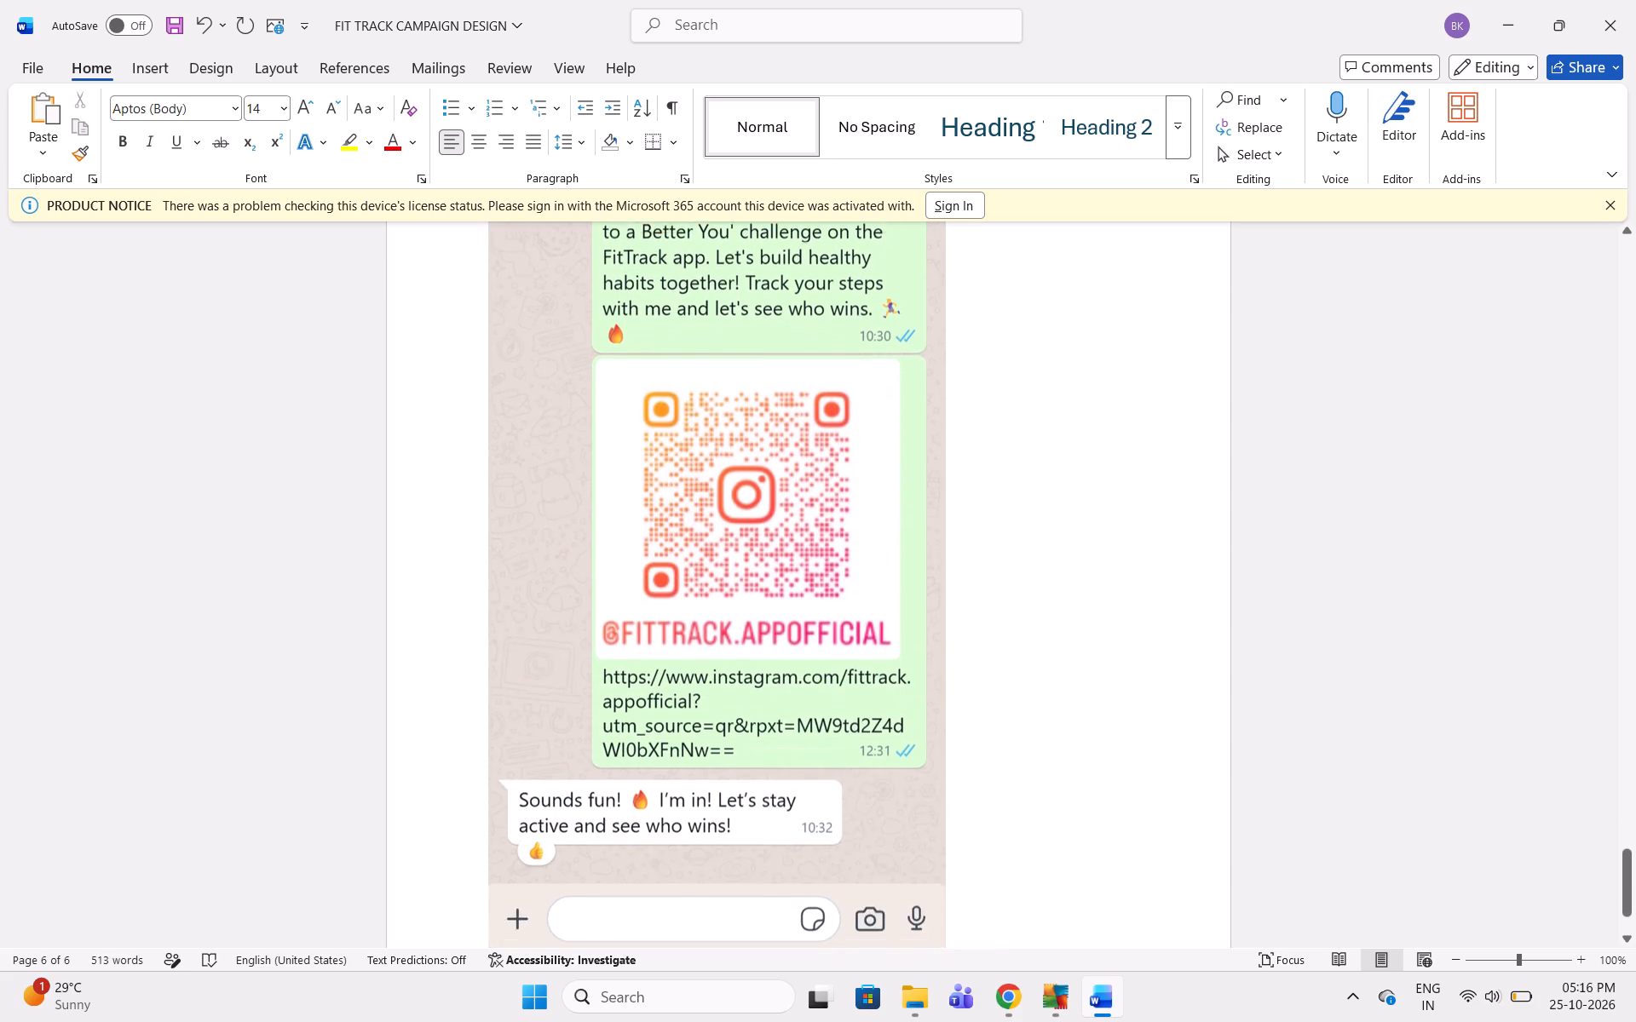
{"action": "scroll", "coordinate": [995, 817], "scroll_direction": "down", "scroll_amount": 1}
Shorten the WhatsApp chat picture by pulling its bottom edge upward, leaving its width as it is.
{"action": "left_click", "coordinate": [930, 768]}
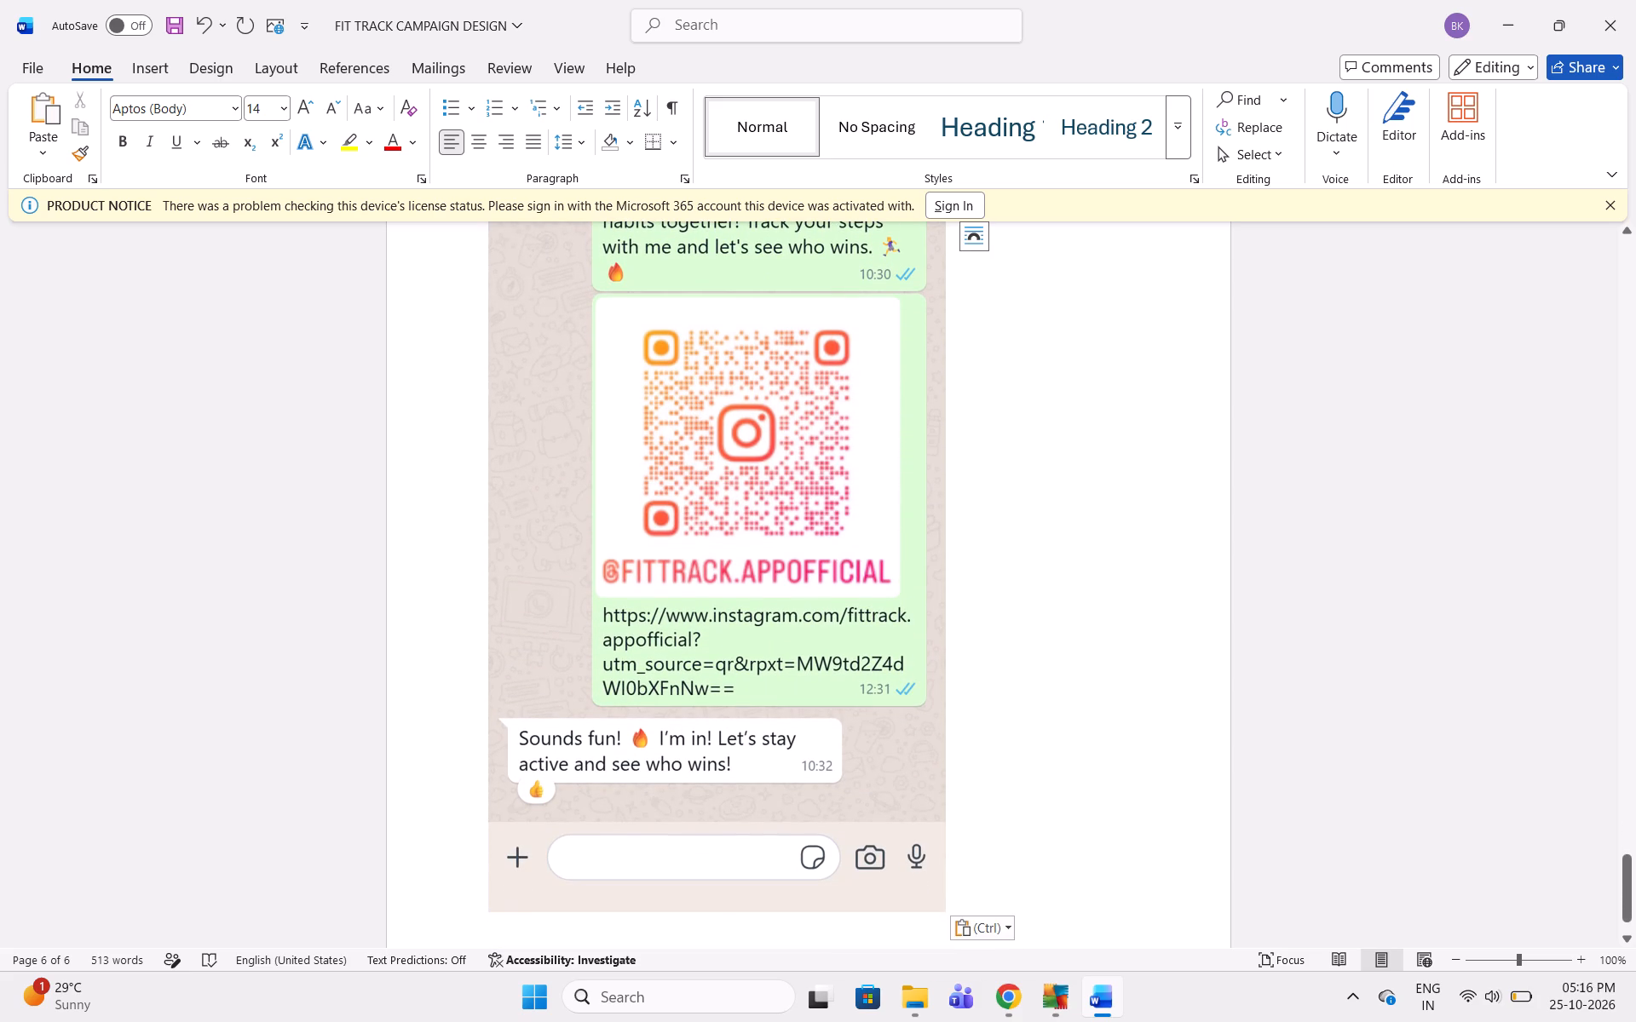
{"action": "left_click_drag", "start_coordinate": [718, 915], "coordinate": [737, 875]}
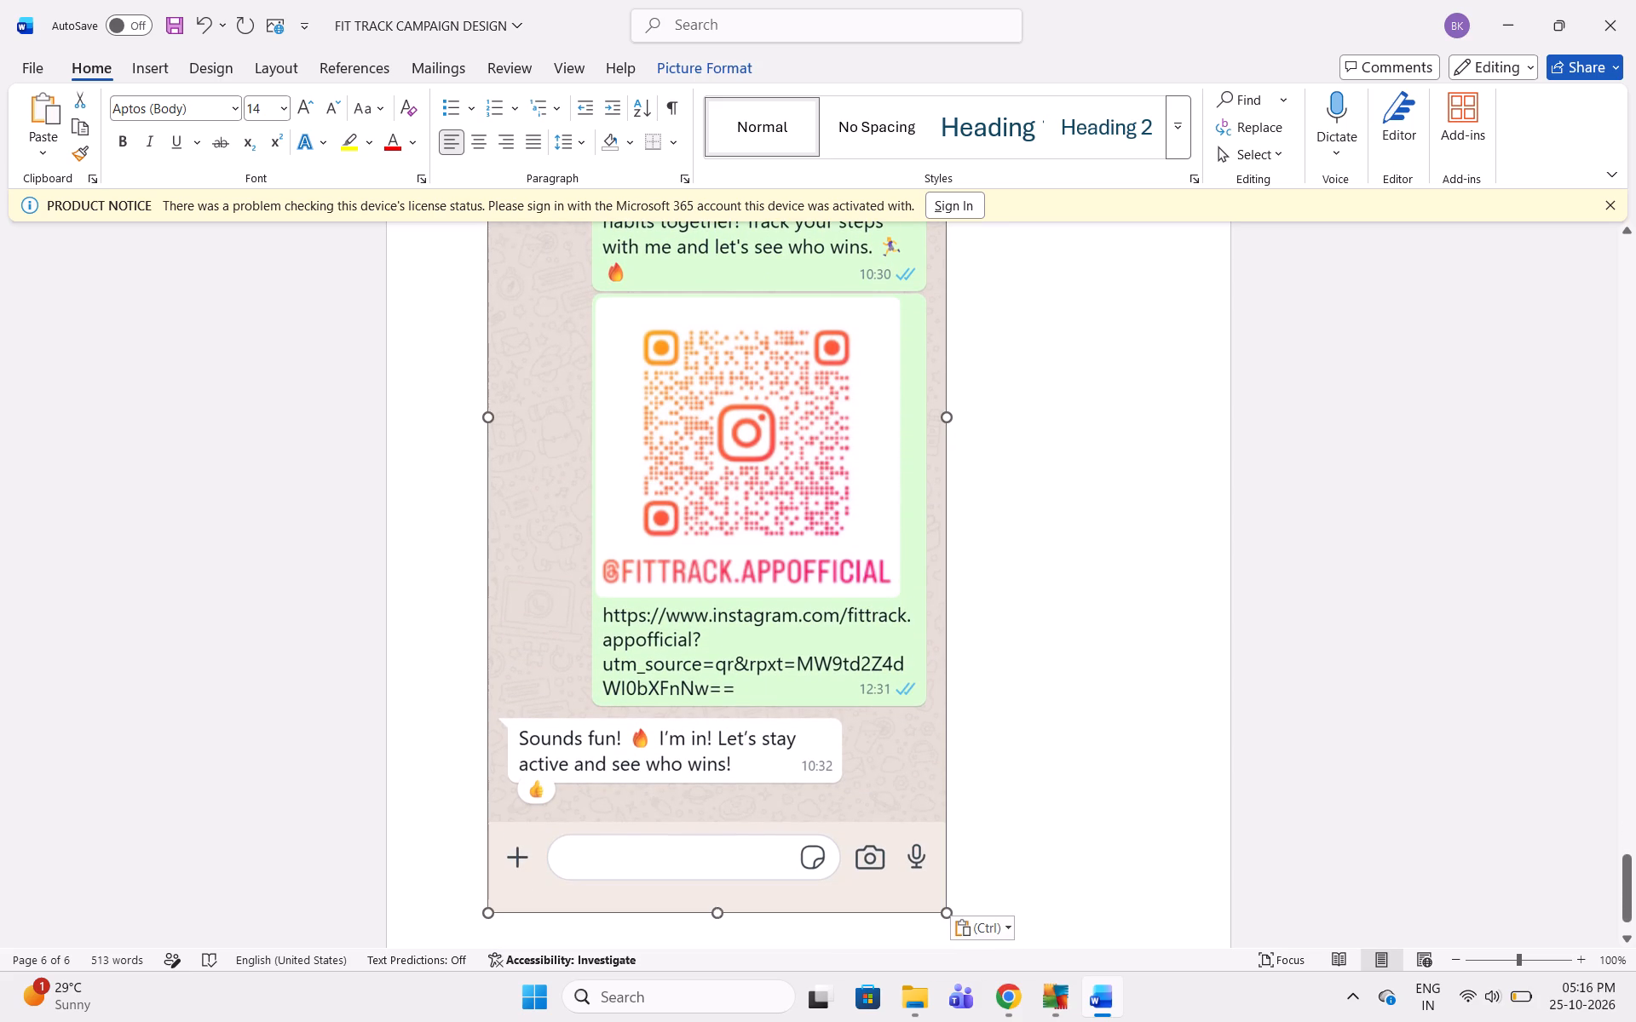
{"action": "left_click_drag", "start_coordinate": [737, 875], "coordinate": [777, 731]}
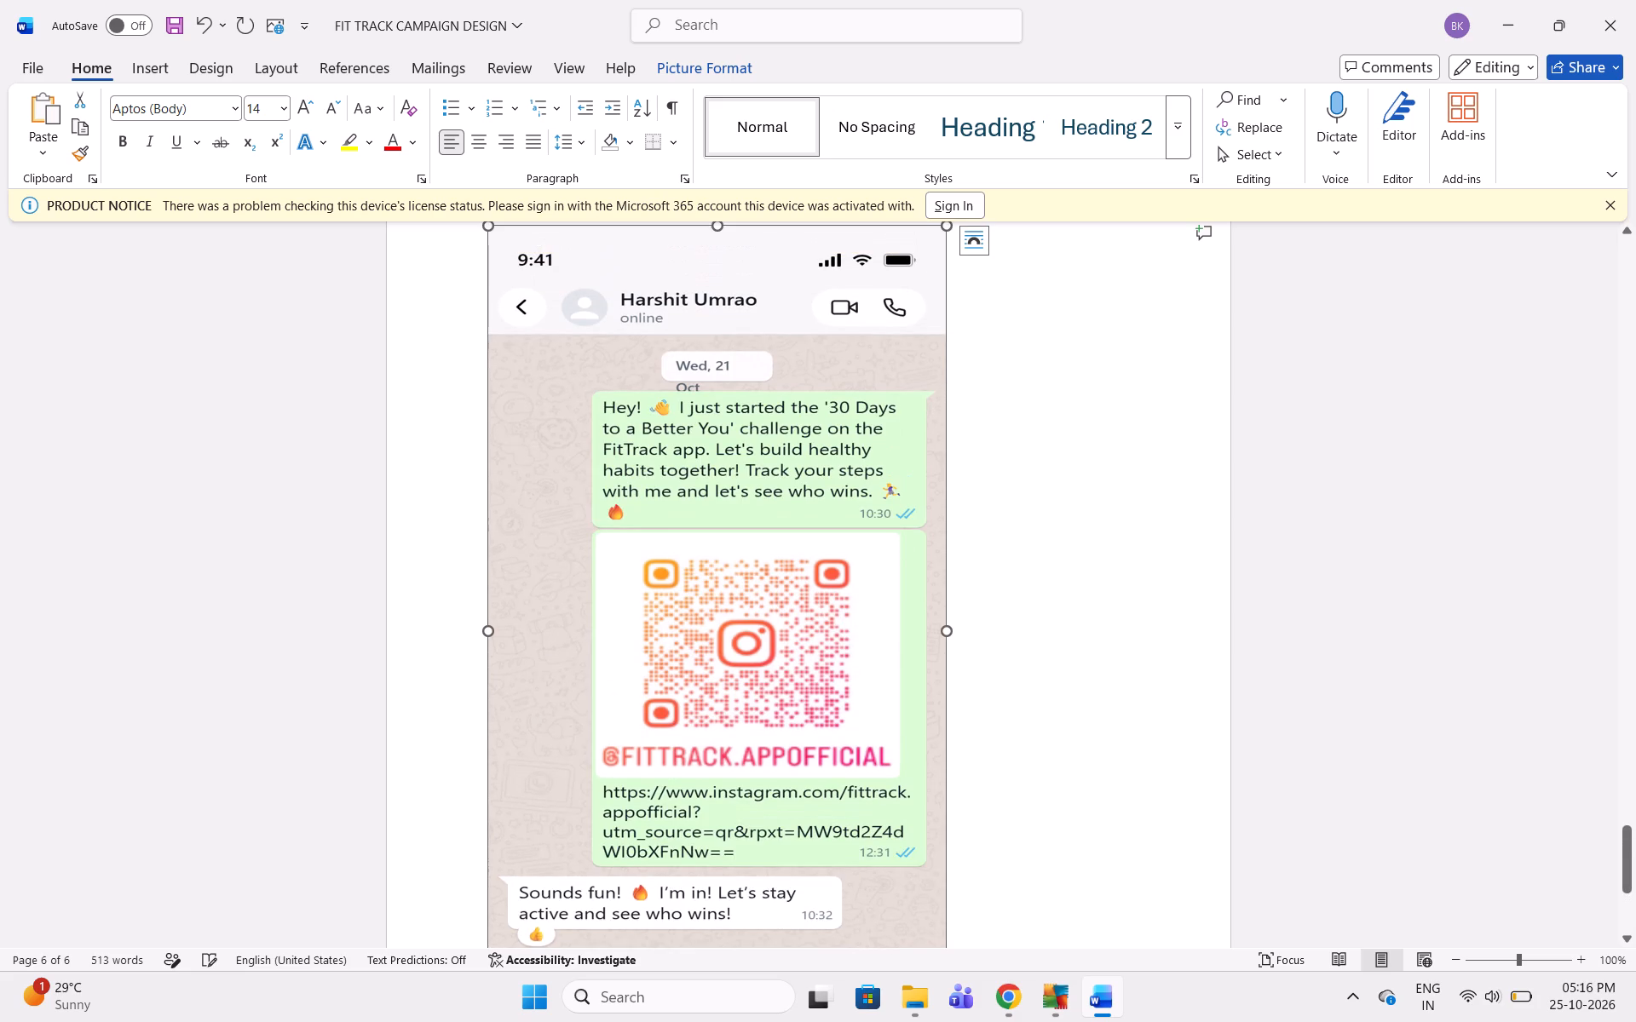
Apply Tight text wrapping to the chat picture and shift it right to about the page's horizontal centre.
{"action": "scroll", "coordinate": [1018, 657], "scroll_direction": "down", "scroll_amount": 1}
{"action": "scroll", "coordinate": [1017, 657], "scroll_direction": "up", "scroll_amount": 4}
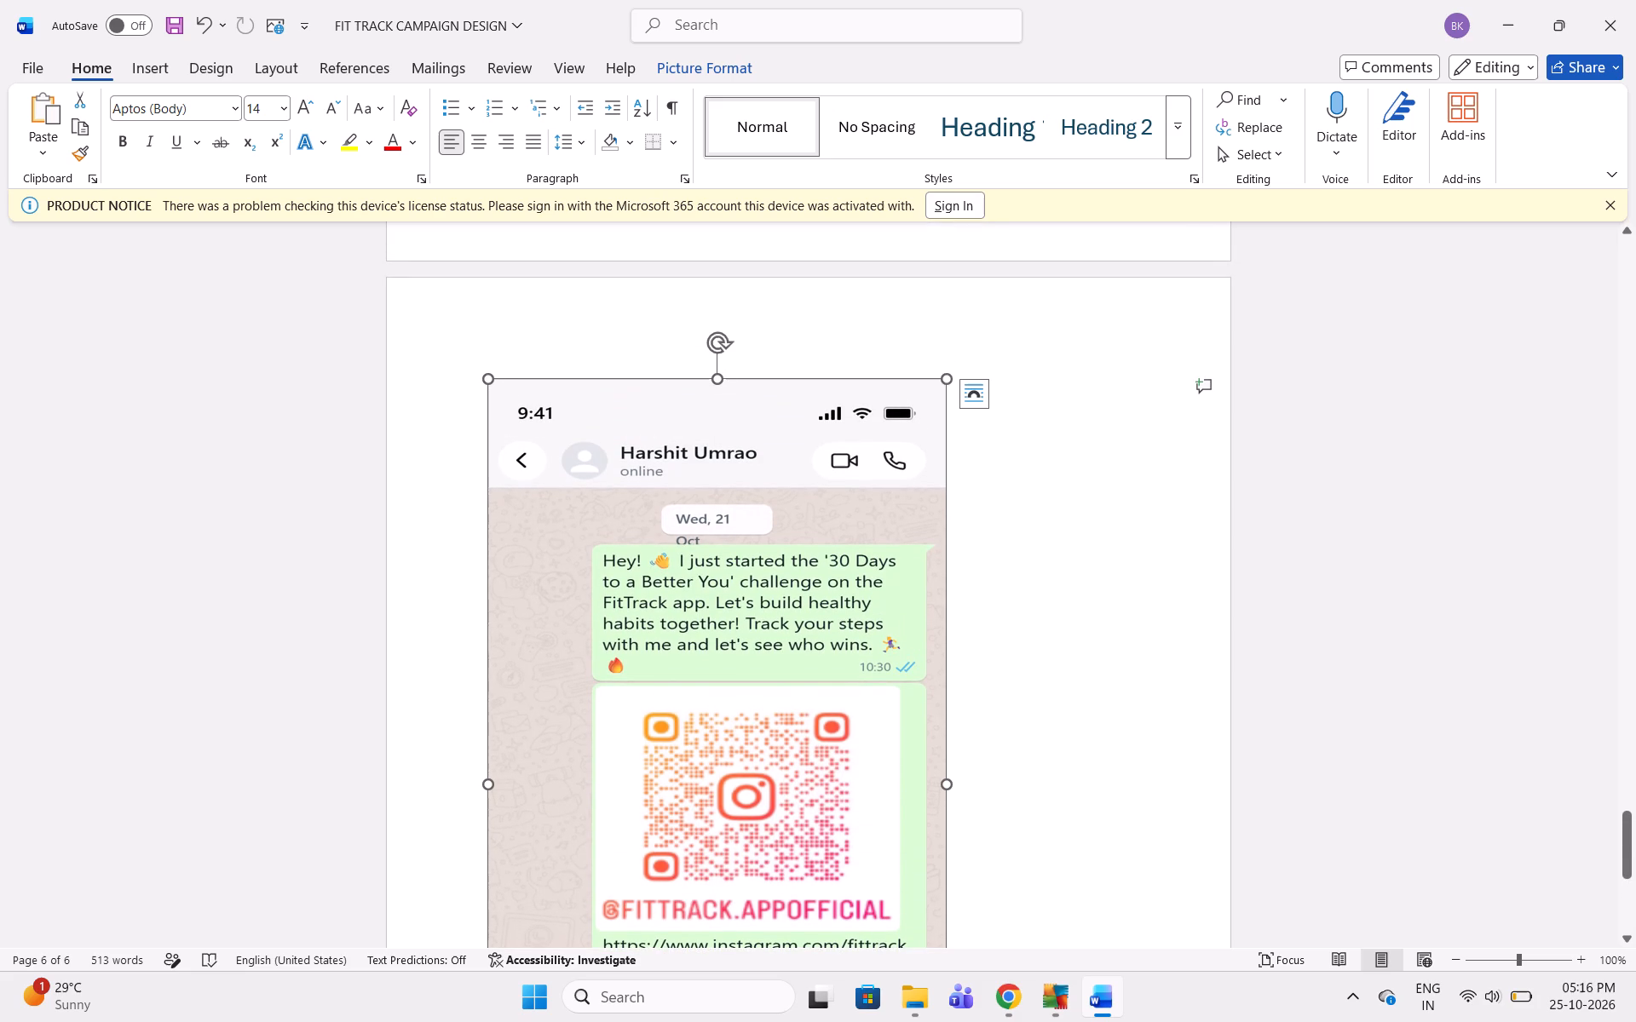
{"action": "left_click", "coordinate": [974, 397]}
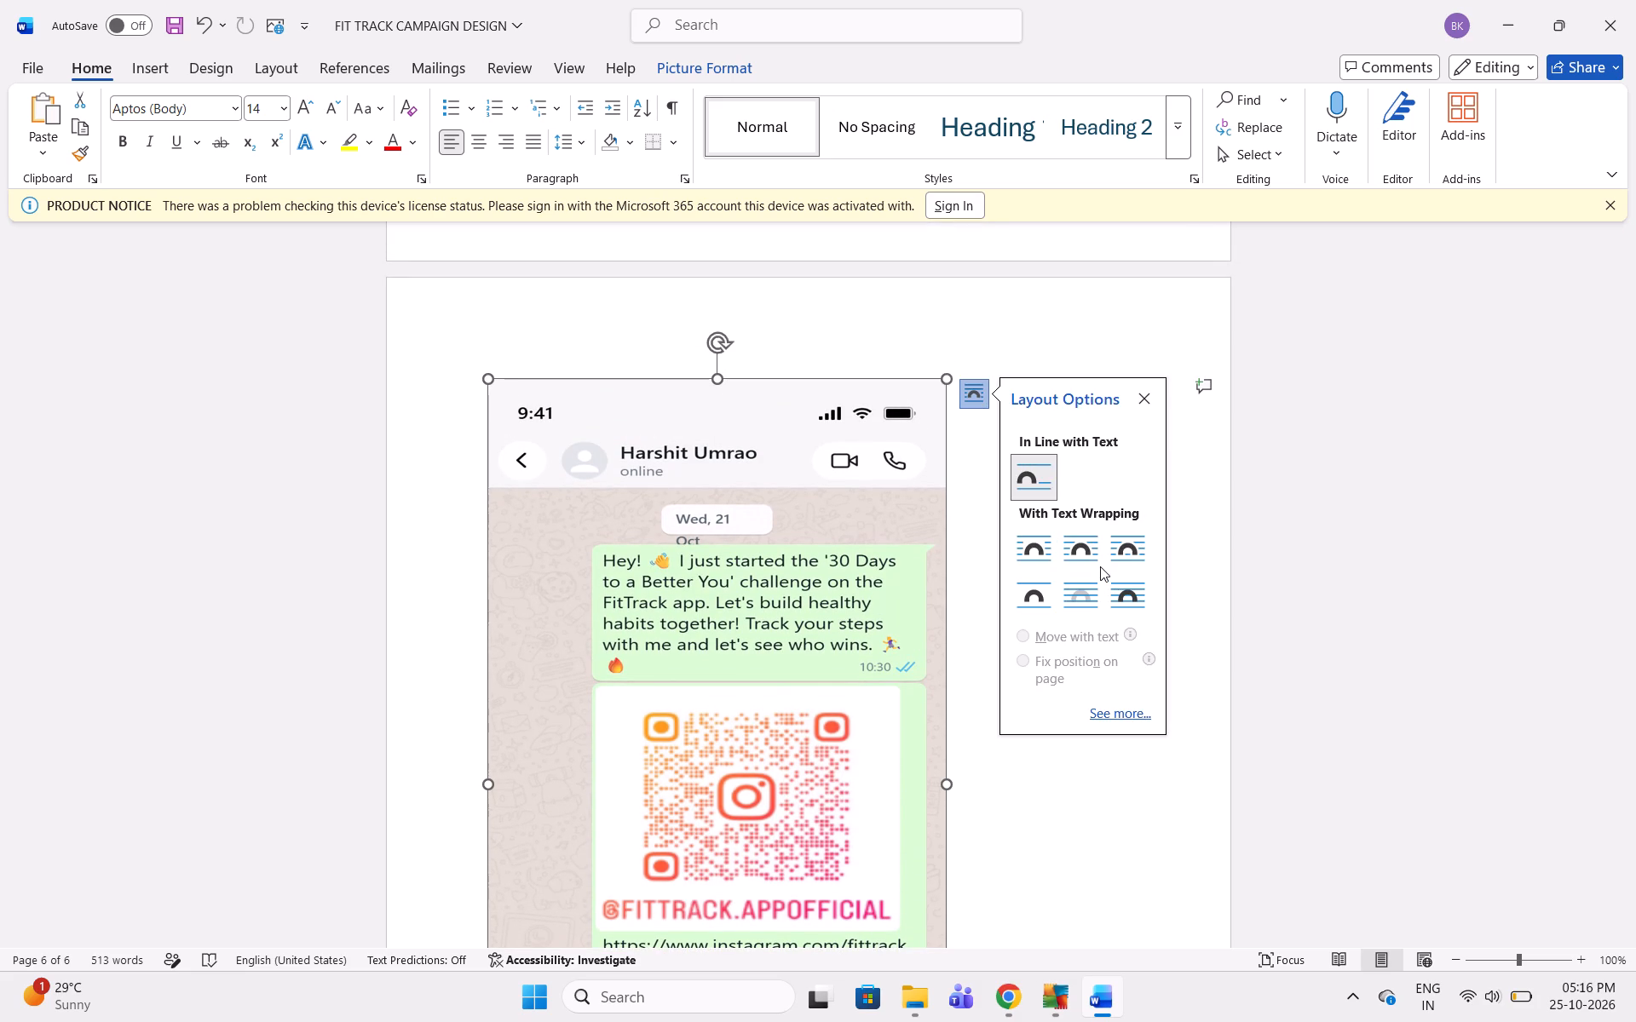
{"action": "left_click", "coordinate": [1095, 555]}
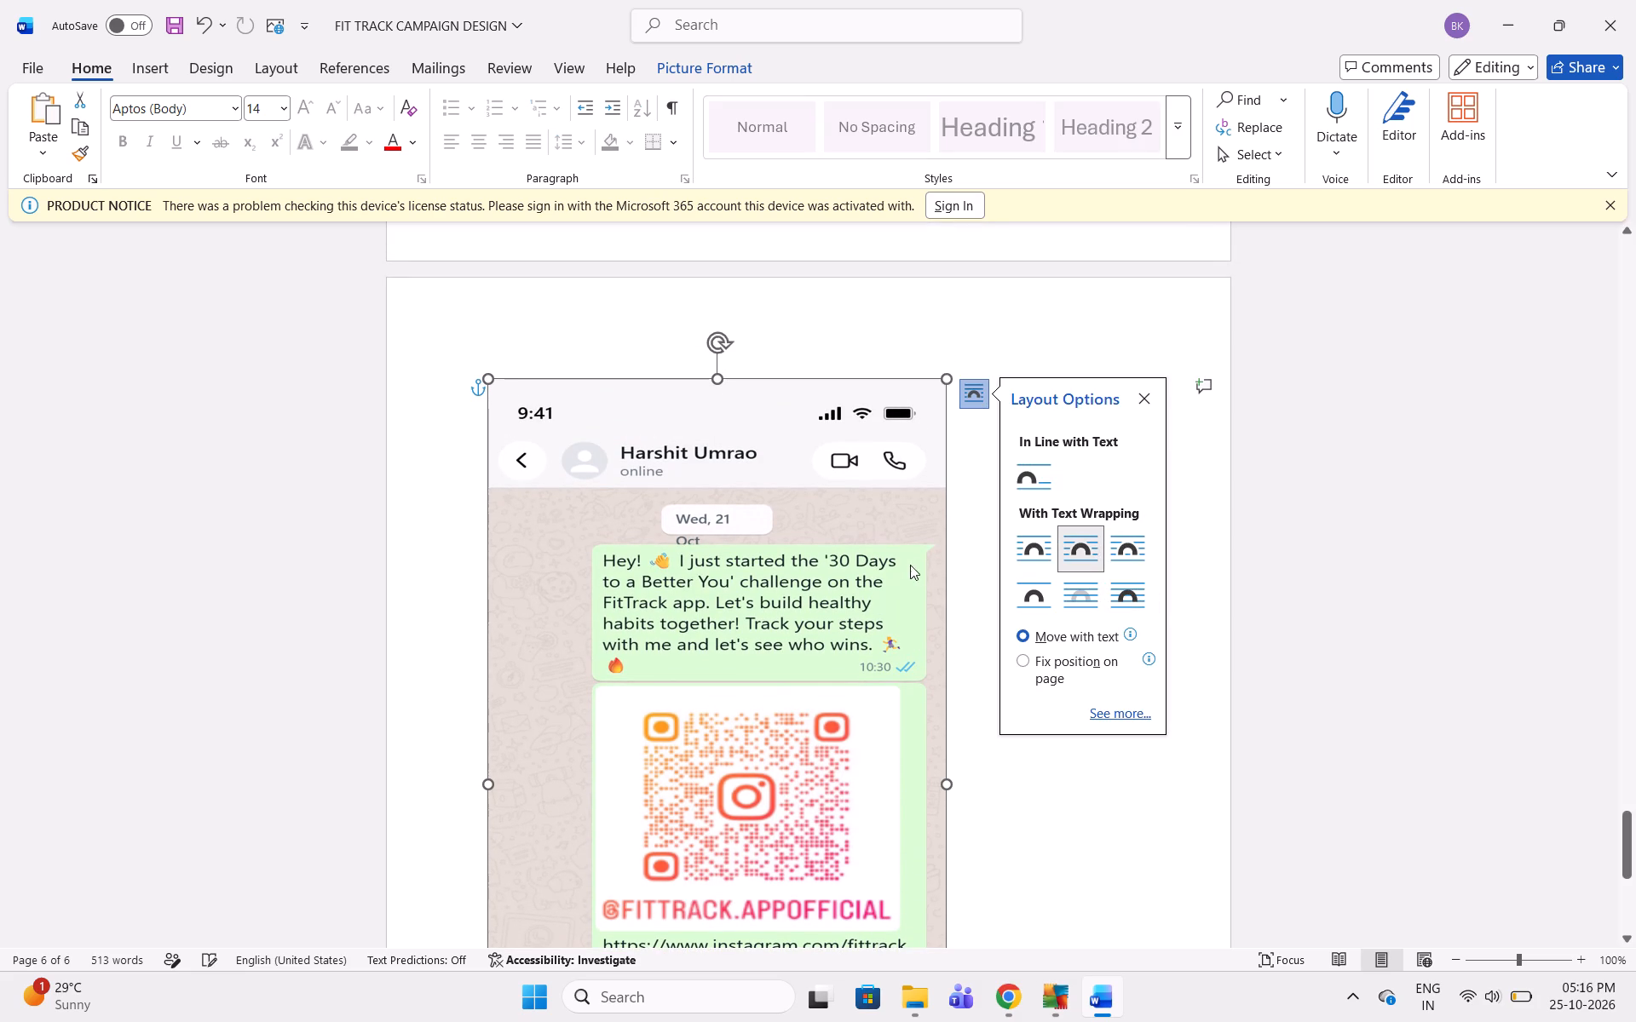
{"action": "left_click_drag", "start_coordinate": [761, 496], "coordinate": [841, 472]}
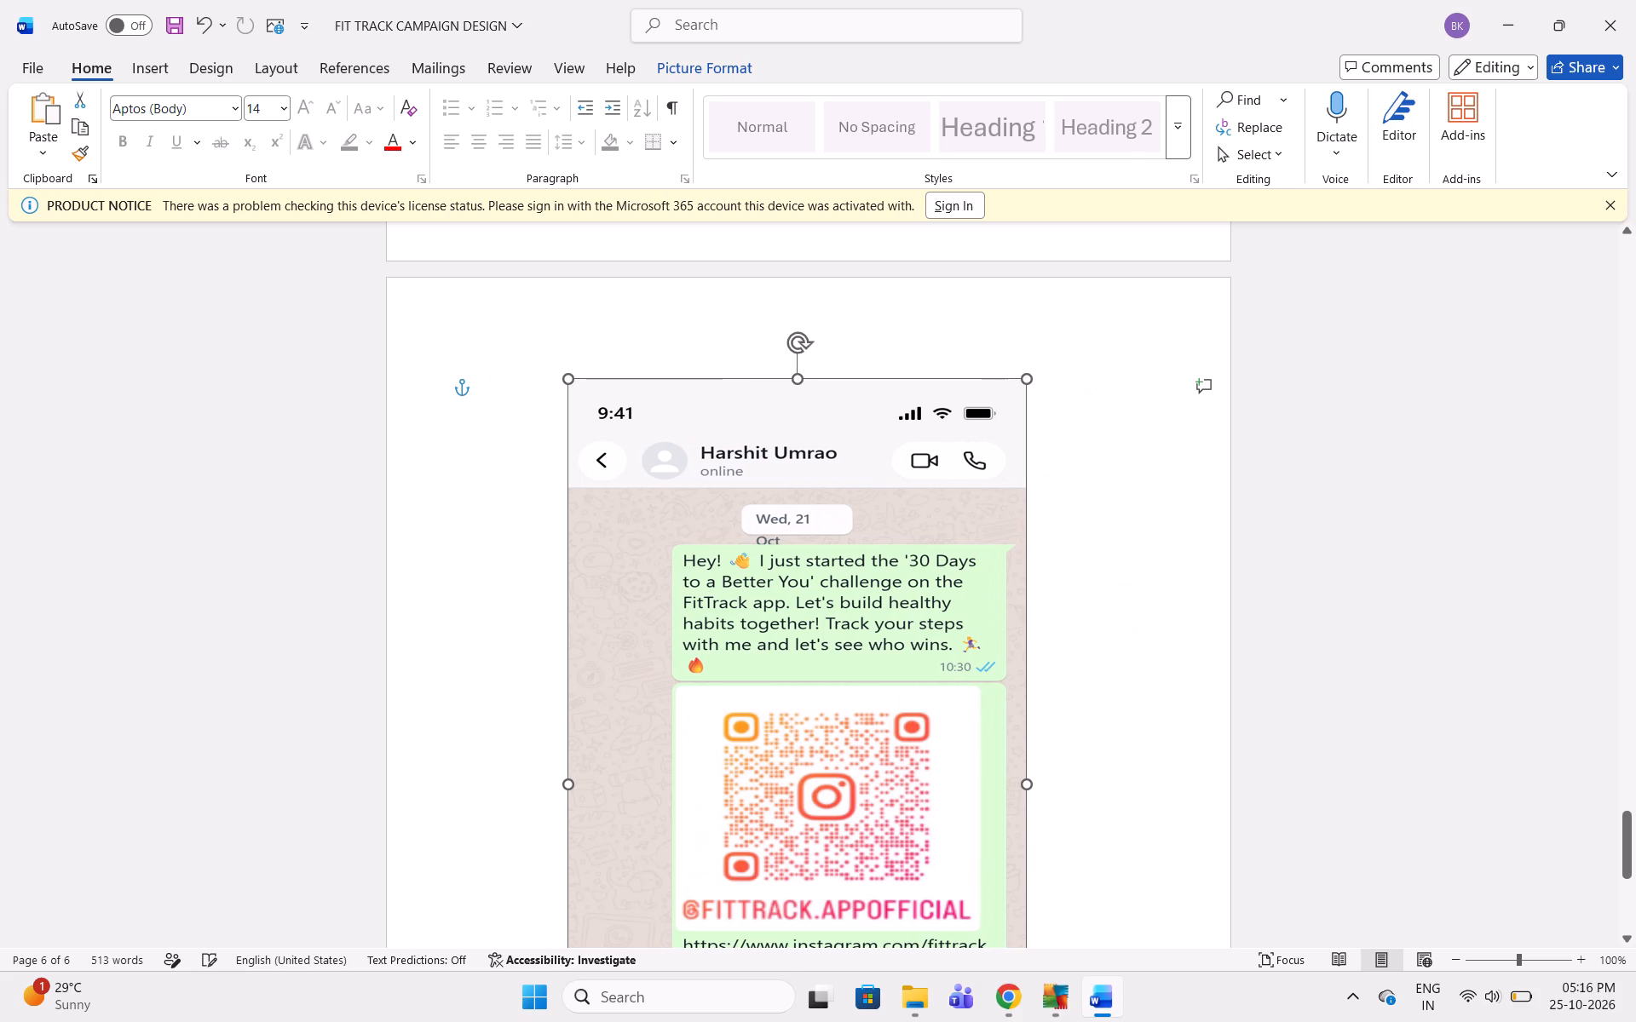
Widen the chat picture by extending its right and left edges outward by similar small amounts.
{"action": "scroll", "coordinate": [819, 628], "scroll_direction": "down", "scroll_amount": 3}
{"action": "left_click_drag", "start_coordinate": [1019, 631], "coordinate": [1022, 631]}
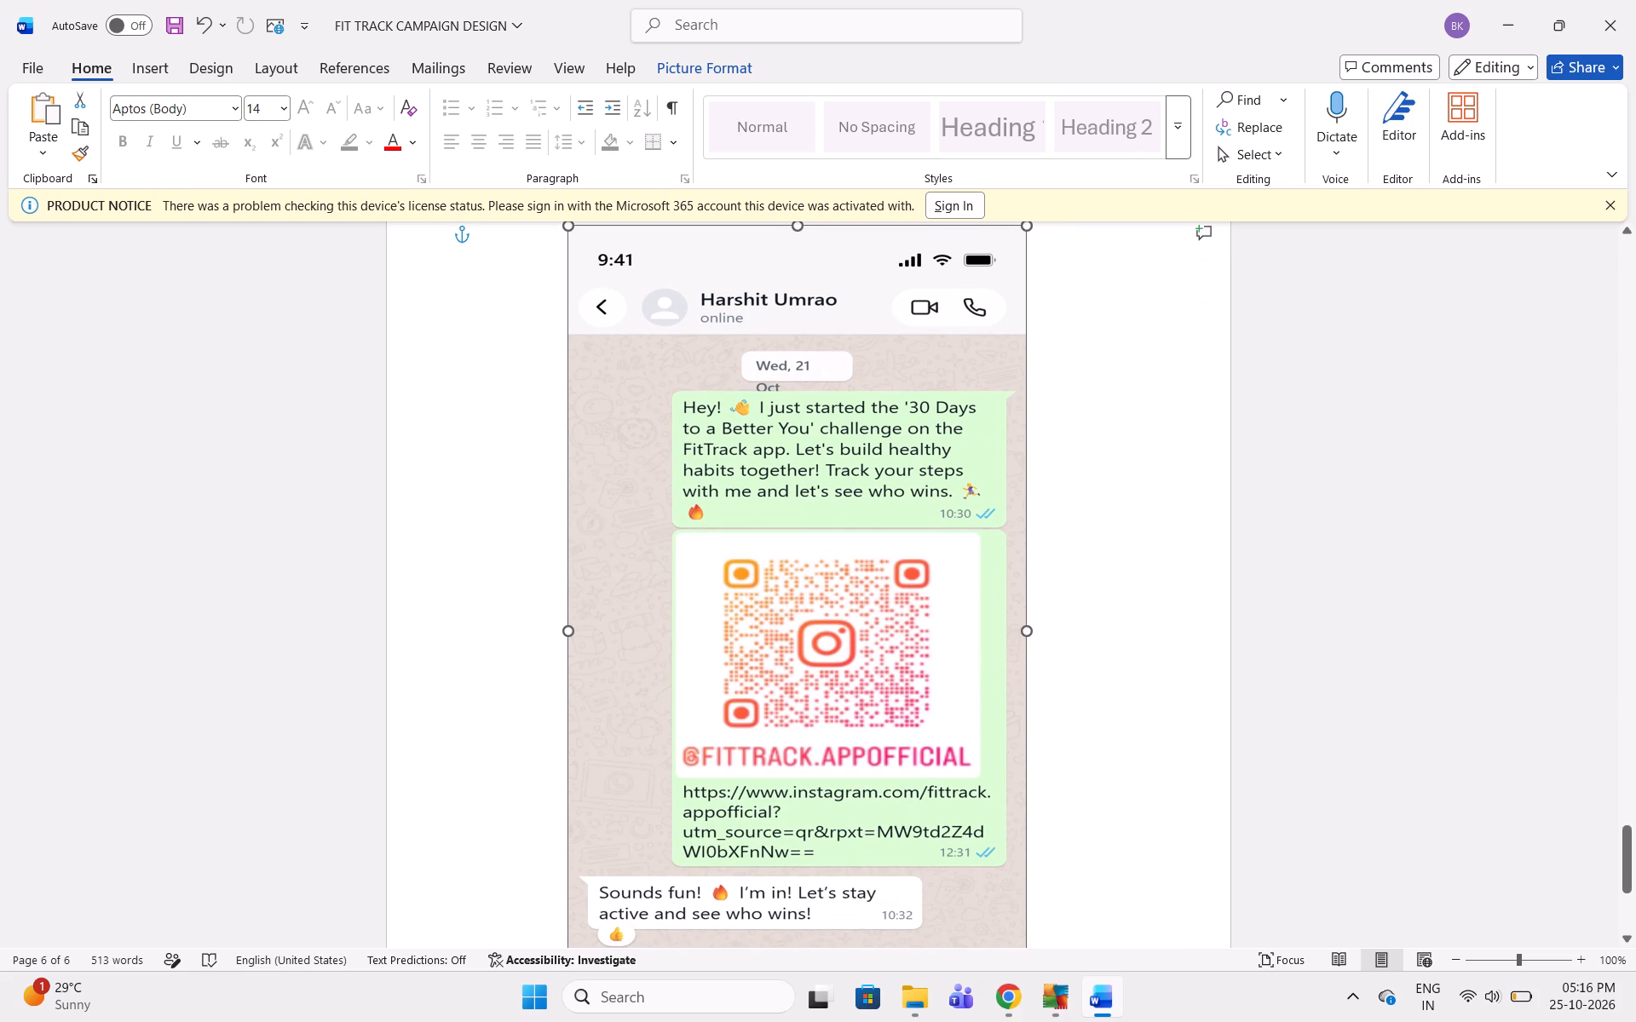
{"action": "left_click_drag", "start_coordinate": [1022, 631], "coordinate": [1063, 629]}
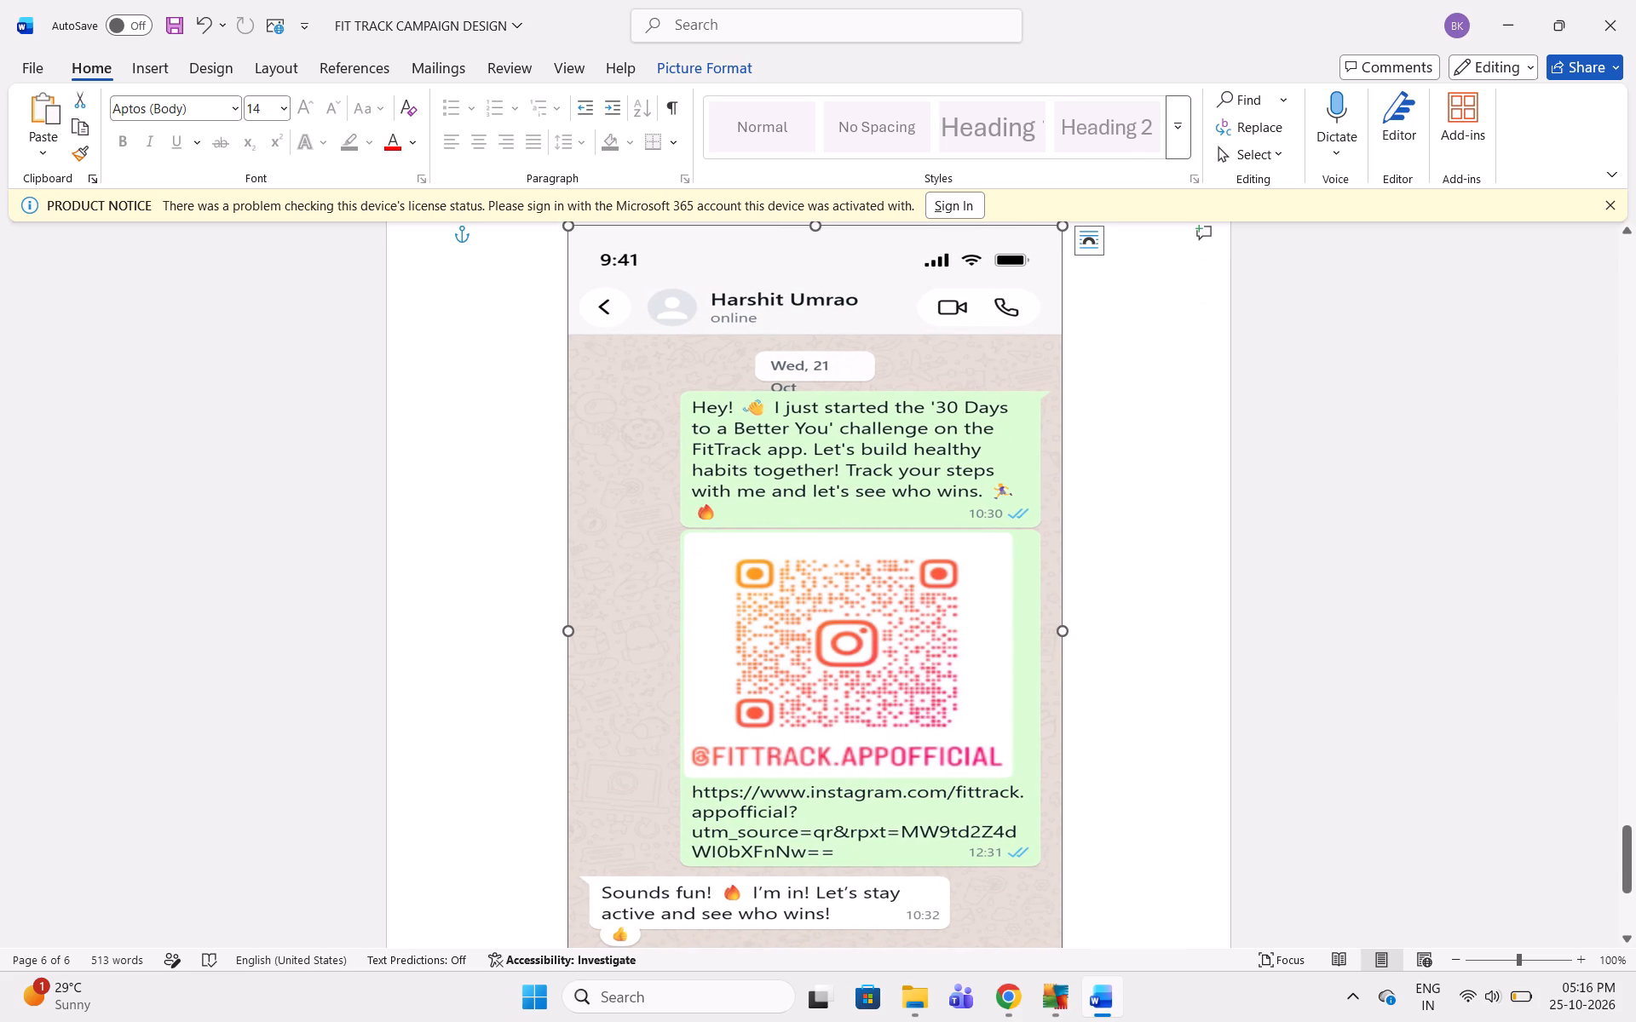
{"action": "left_click_drag", "start_coordinate": [566, 630], "coordinate": [512, 631]}
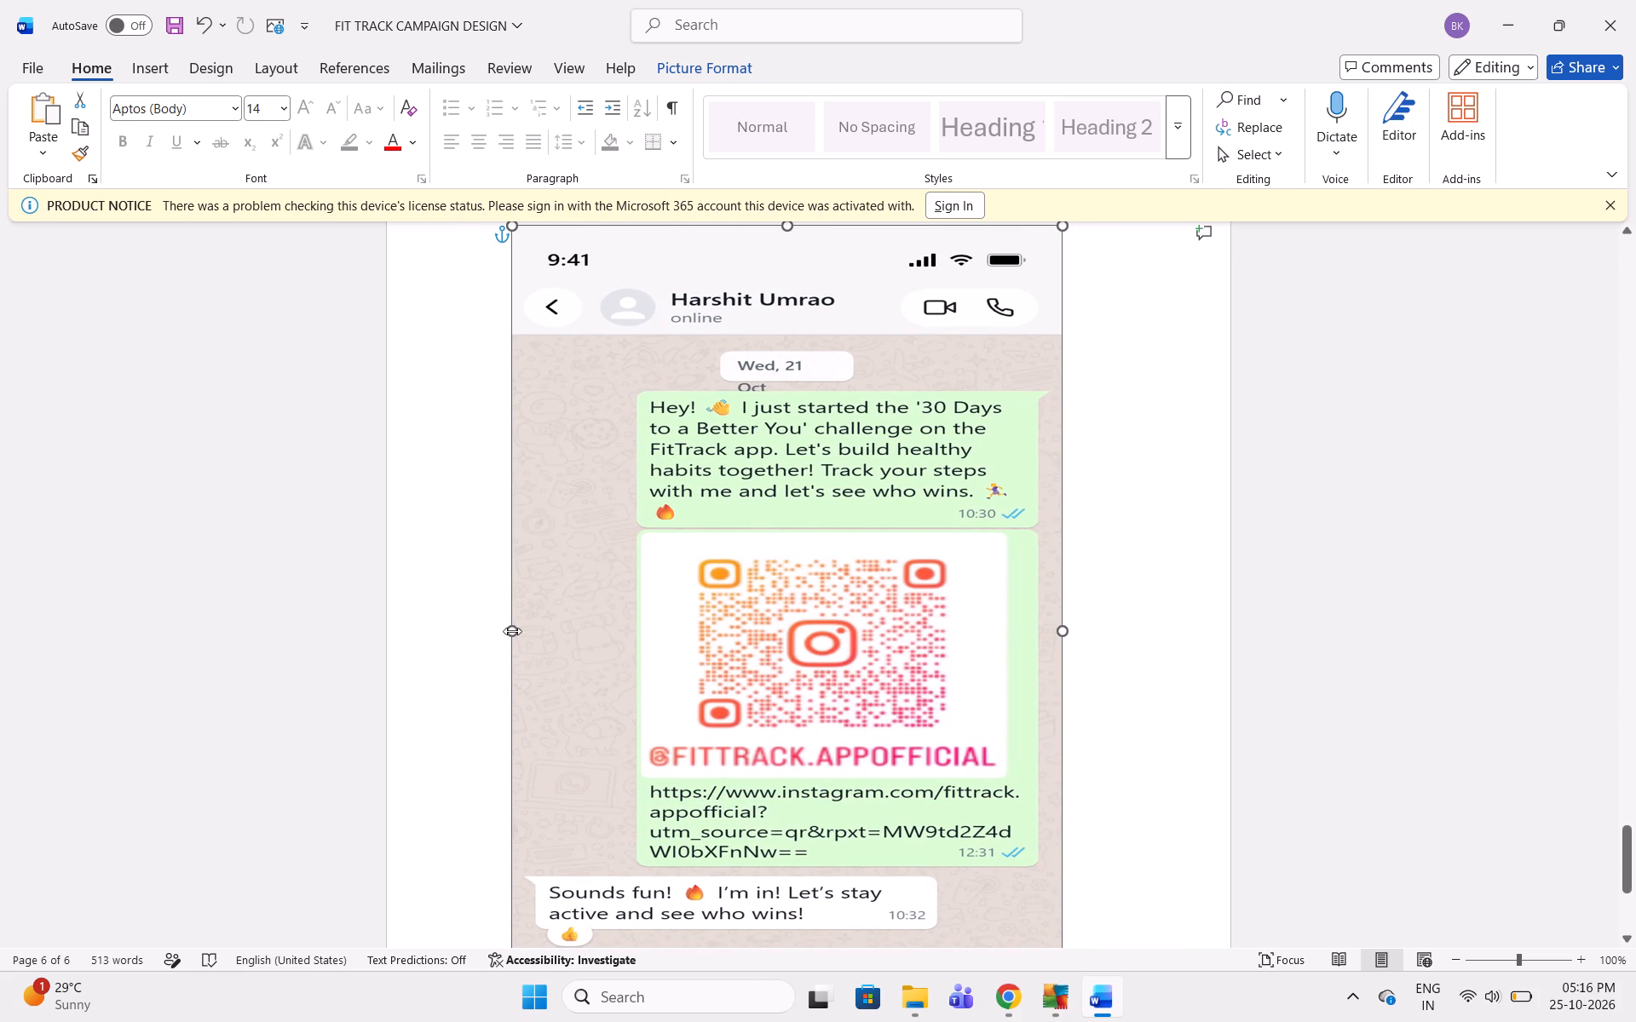
Reduce the chat picture's height slightly from its bottom edge, leaving blank space beneath it on the page.
{"action": "scroll", "coordinate": [1115, 583], "scroll_direction": "up", "scroll_amount": 3}
{"action": "scroll", "coordinate": [1114, 583], "scroll_direction": "down", "scroll_amount": 7}
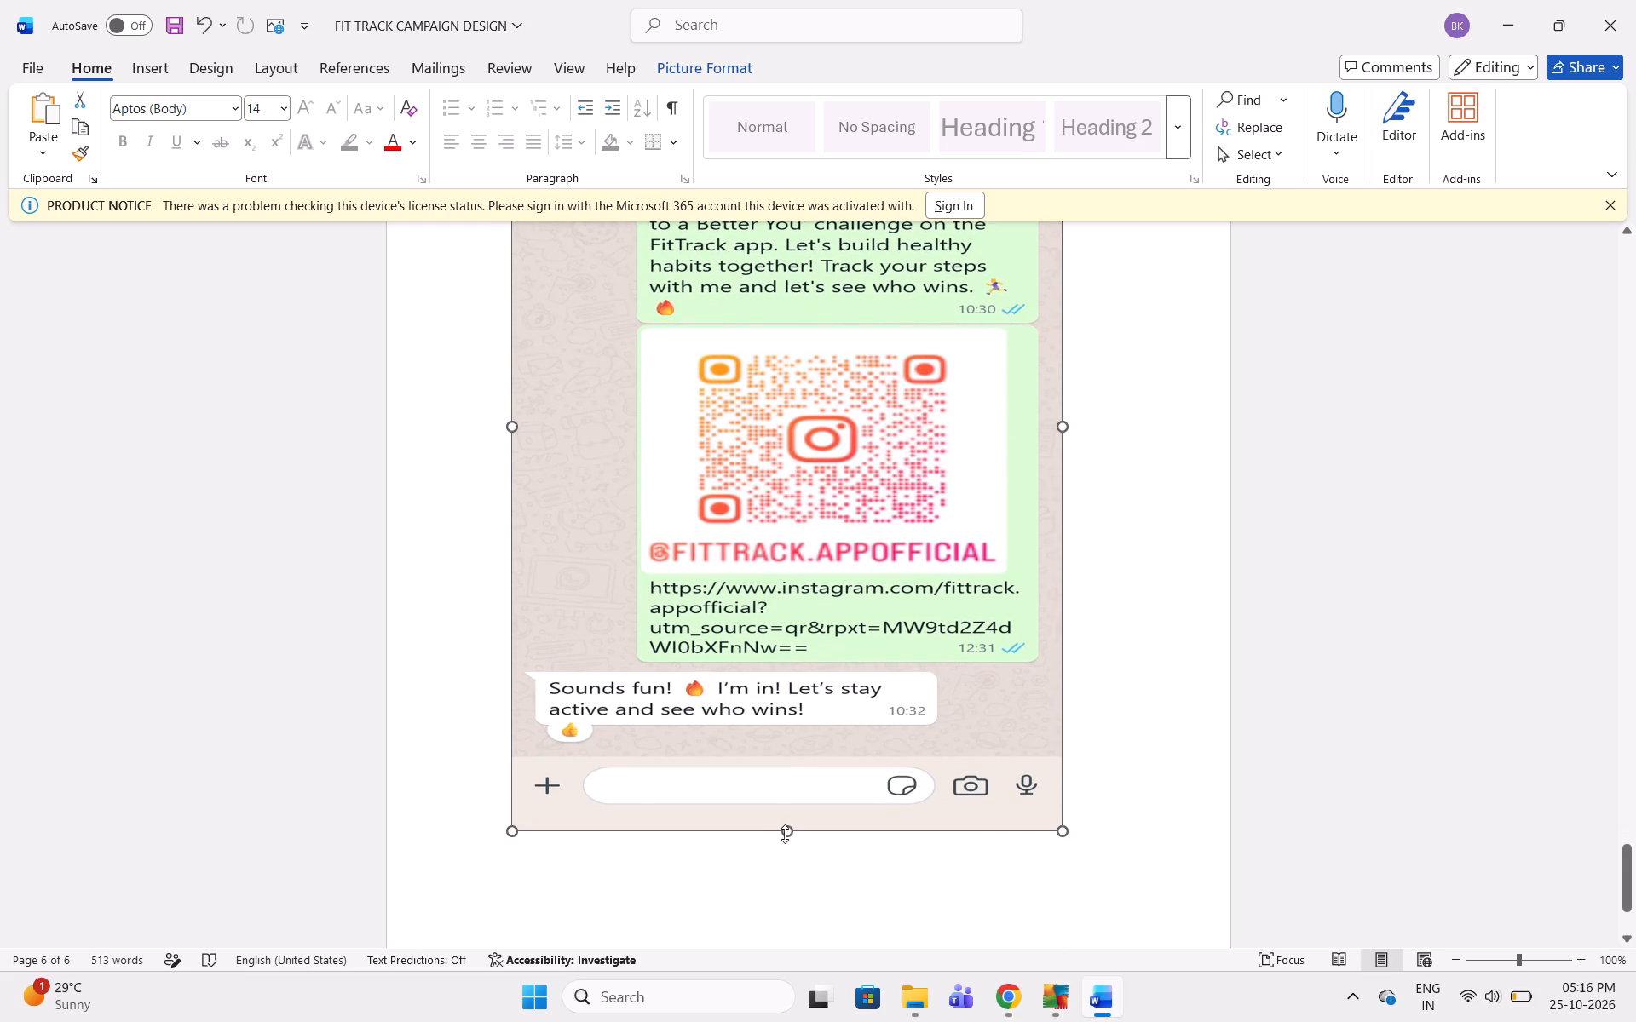
{"action": "left_click_drag", "start_coordinate": [786, 834], "coordinate": [764, 682]}
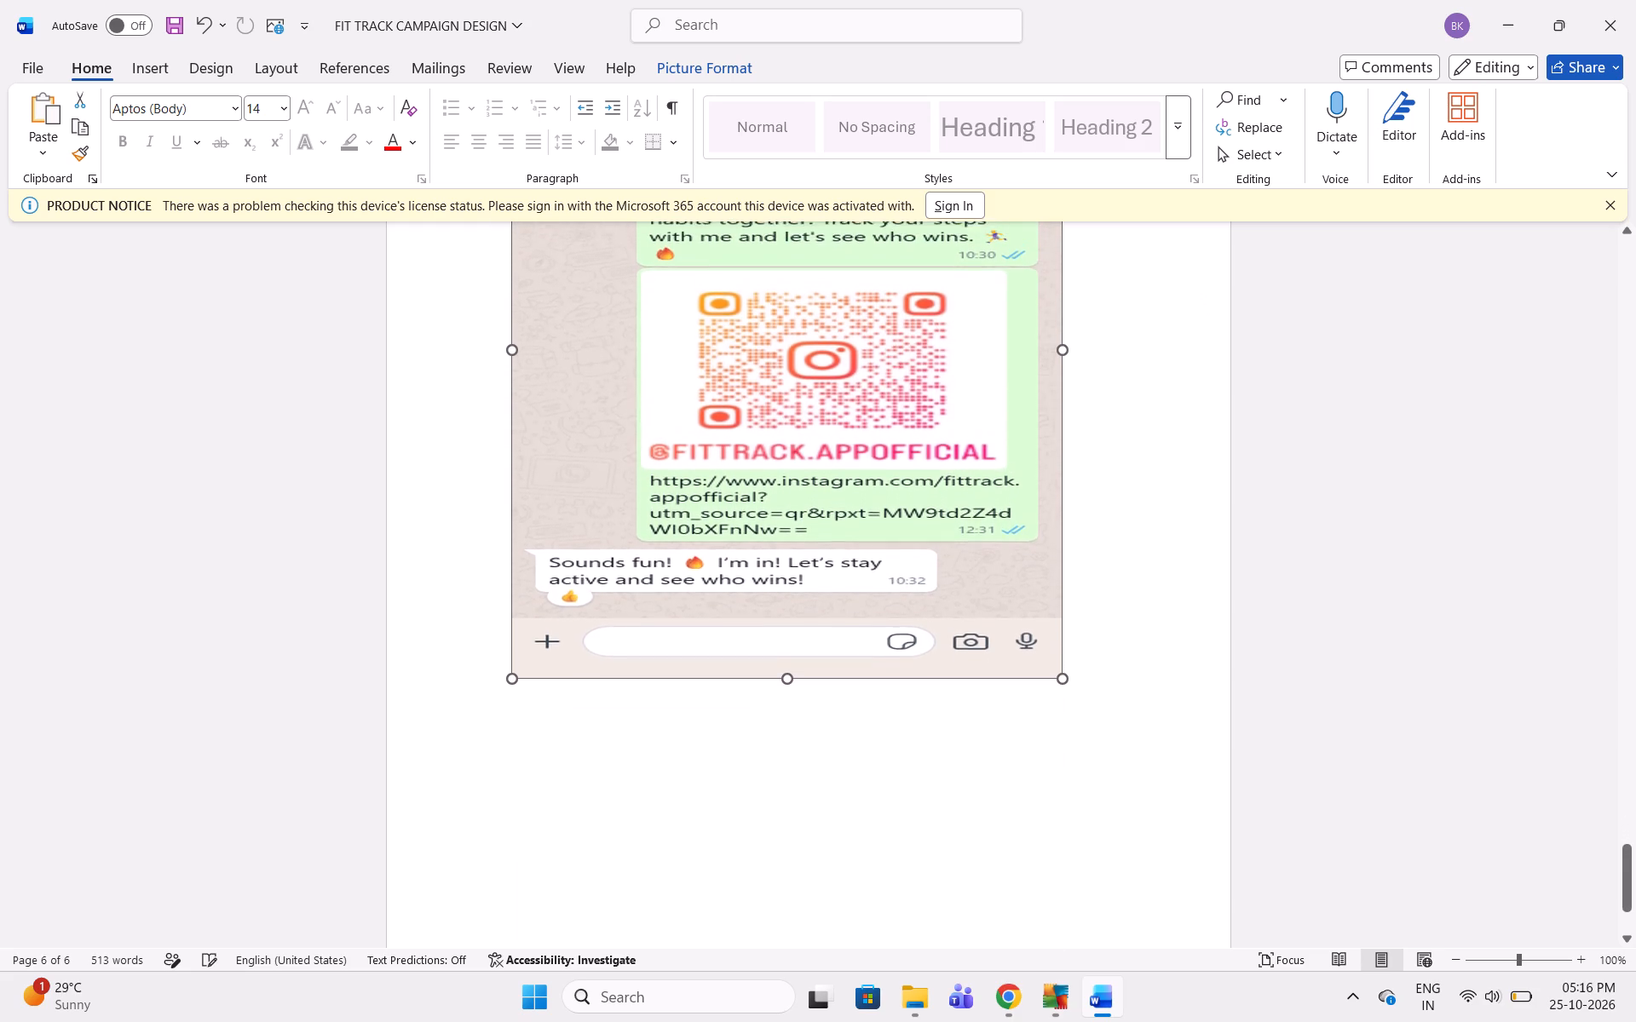
{"action": "left_click_drag", "start_coordinate": [764, 682], "coordinate": [734, 791]}
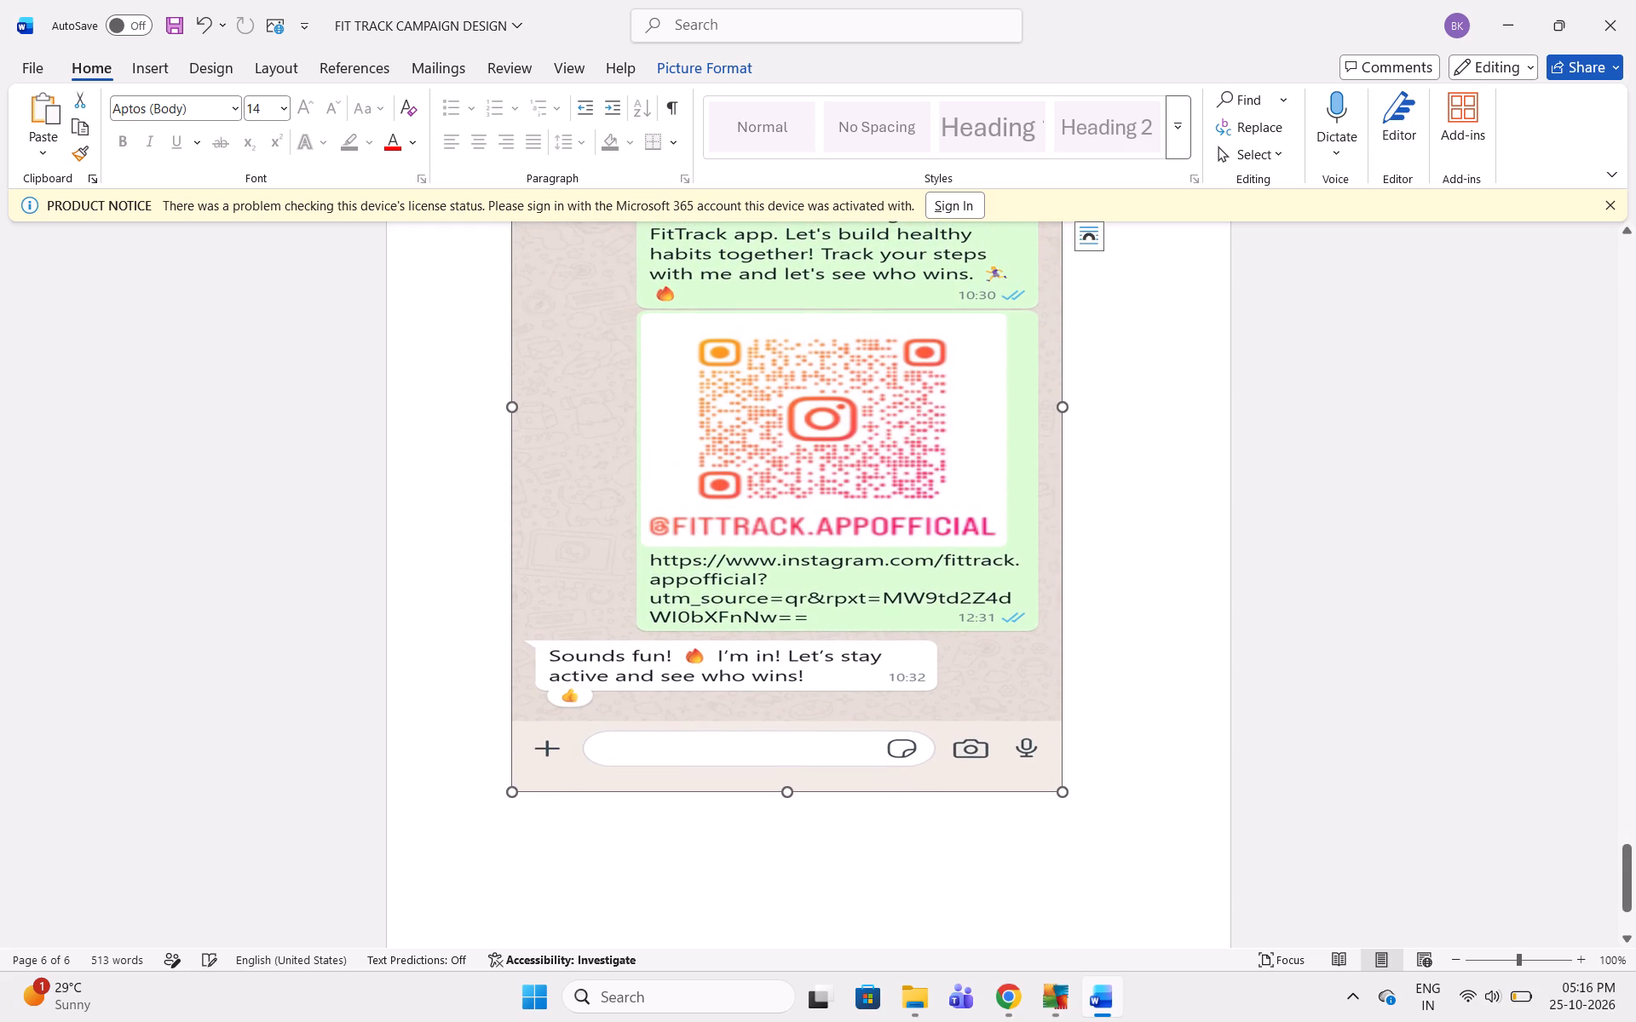
Move the chat picture horizontally toward the page's left margin, keeping its top edge at the same height.
{"action": "scroll", "coordinate": [1271, 578], "scroll_direction": "up", "scroll_amount": 2}
{"action": "scroll", "coordinate": [1141, 605], "scroll_direction": "up", "scroll_amount": 3}
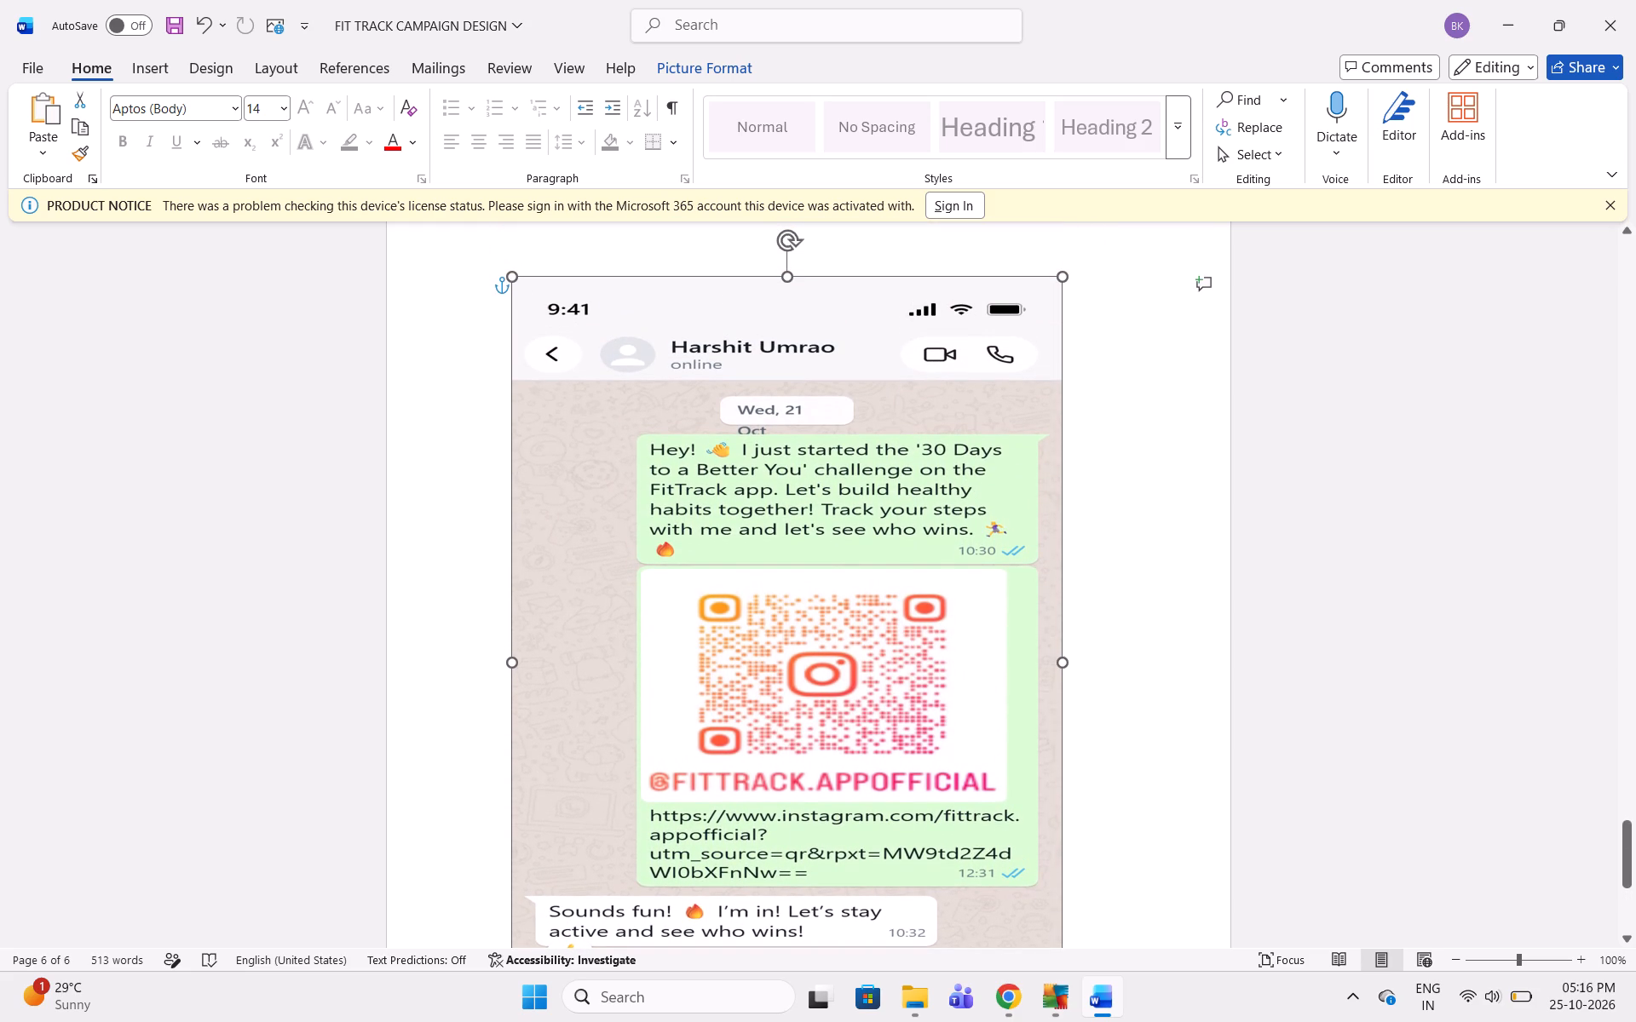
{"action": "left_click_drag", "start_coordinate": [818, 618], "coordinate": [793, 553]}
{"action": "left_click_drag", "start_coordinate": [793, 553], "coordinate": [781, 548]}
{"action": "left_click_drag", "start_coordinate": [777, 542], "coordinate": [777, 541]}
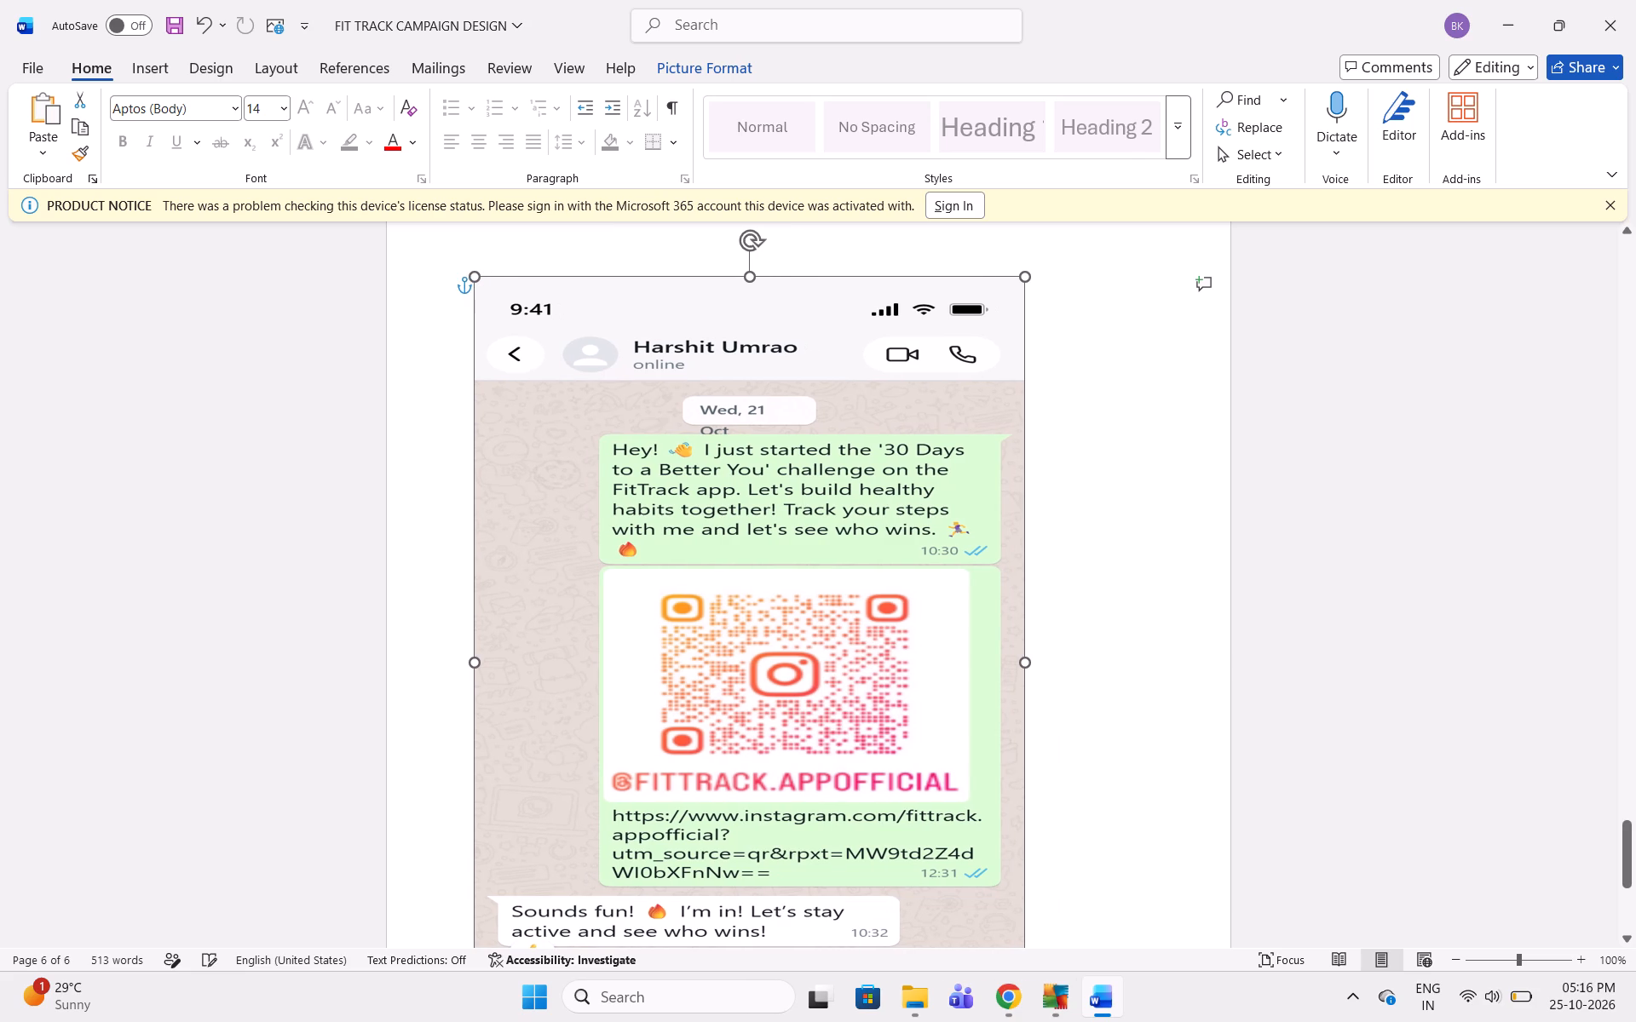
{"action": "left_click_drag", "start_coordinate": [777, 541], "coordinate": [755, 502]}
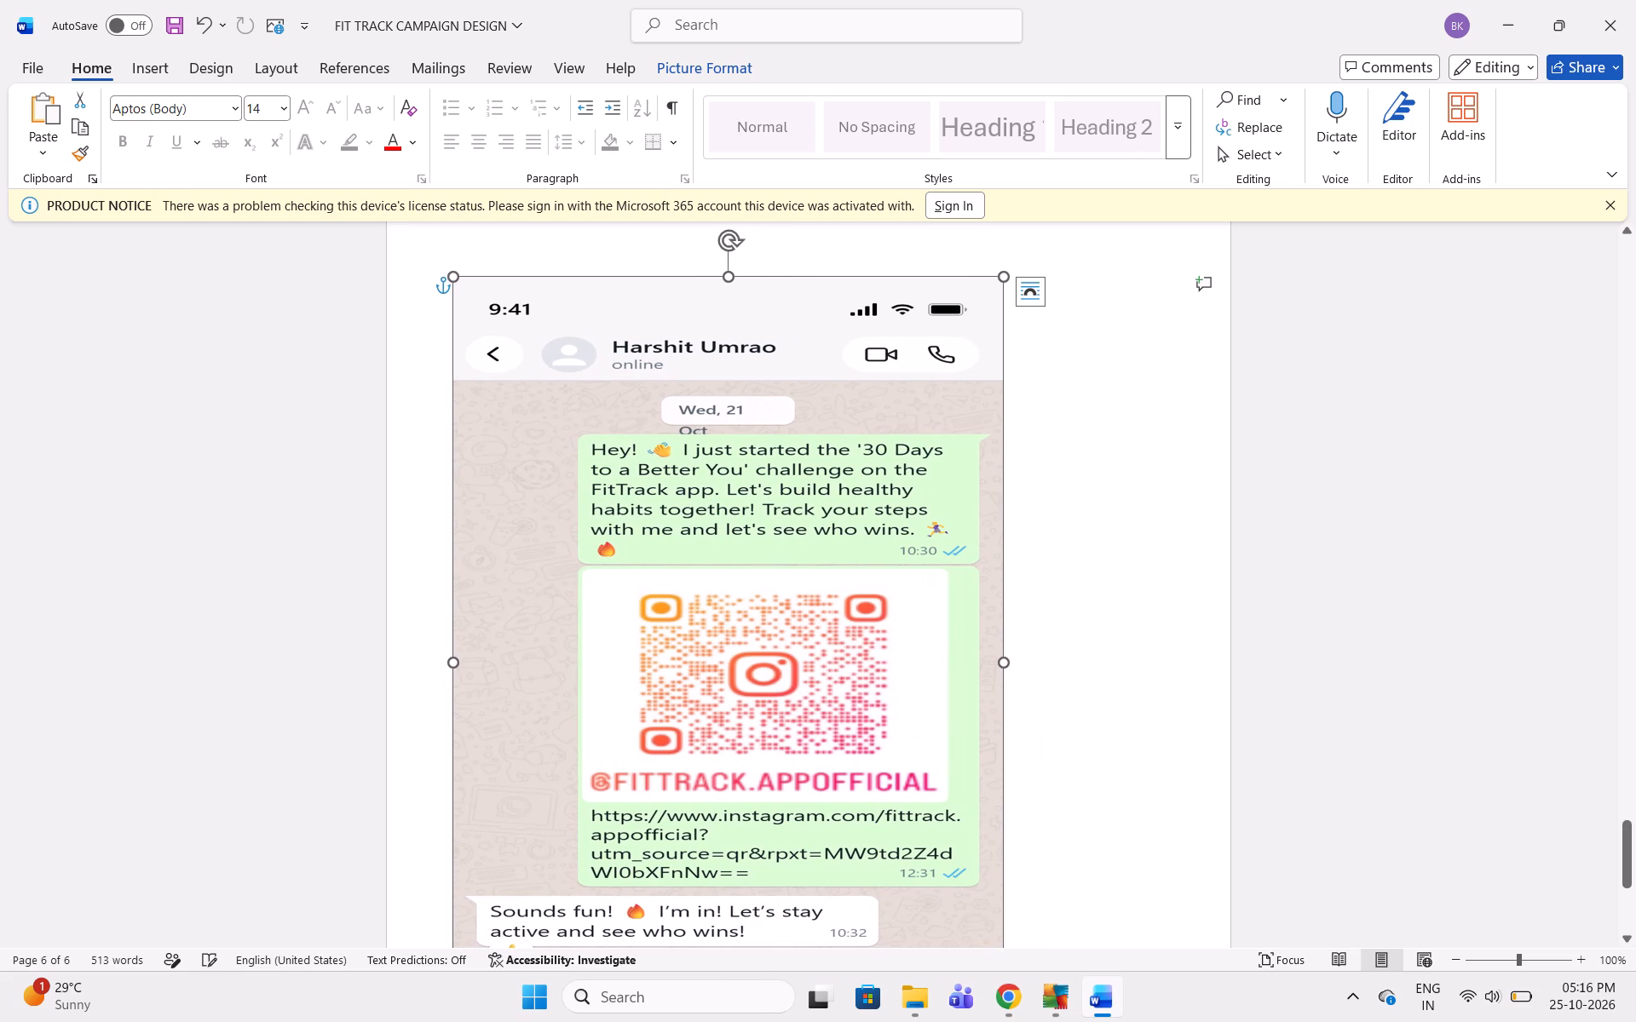
Narrow the chat mockup picture on page 6 by pulling its right edge inward, keeping its height and left edge in place.
{"action": "left_click", "coordinate": [1002, 663]}
{"action": "left_click_drag", "start_coordinate": [1002, 663], "coordinate": [988, 663]}
{"action": "left_click_drag", "start_coordinate": [988, 663], "coordinate": [892, 657]}
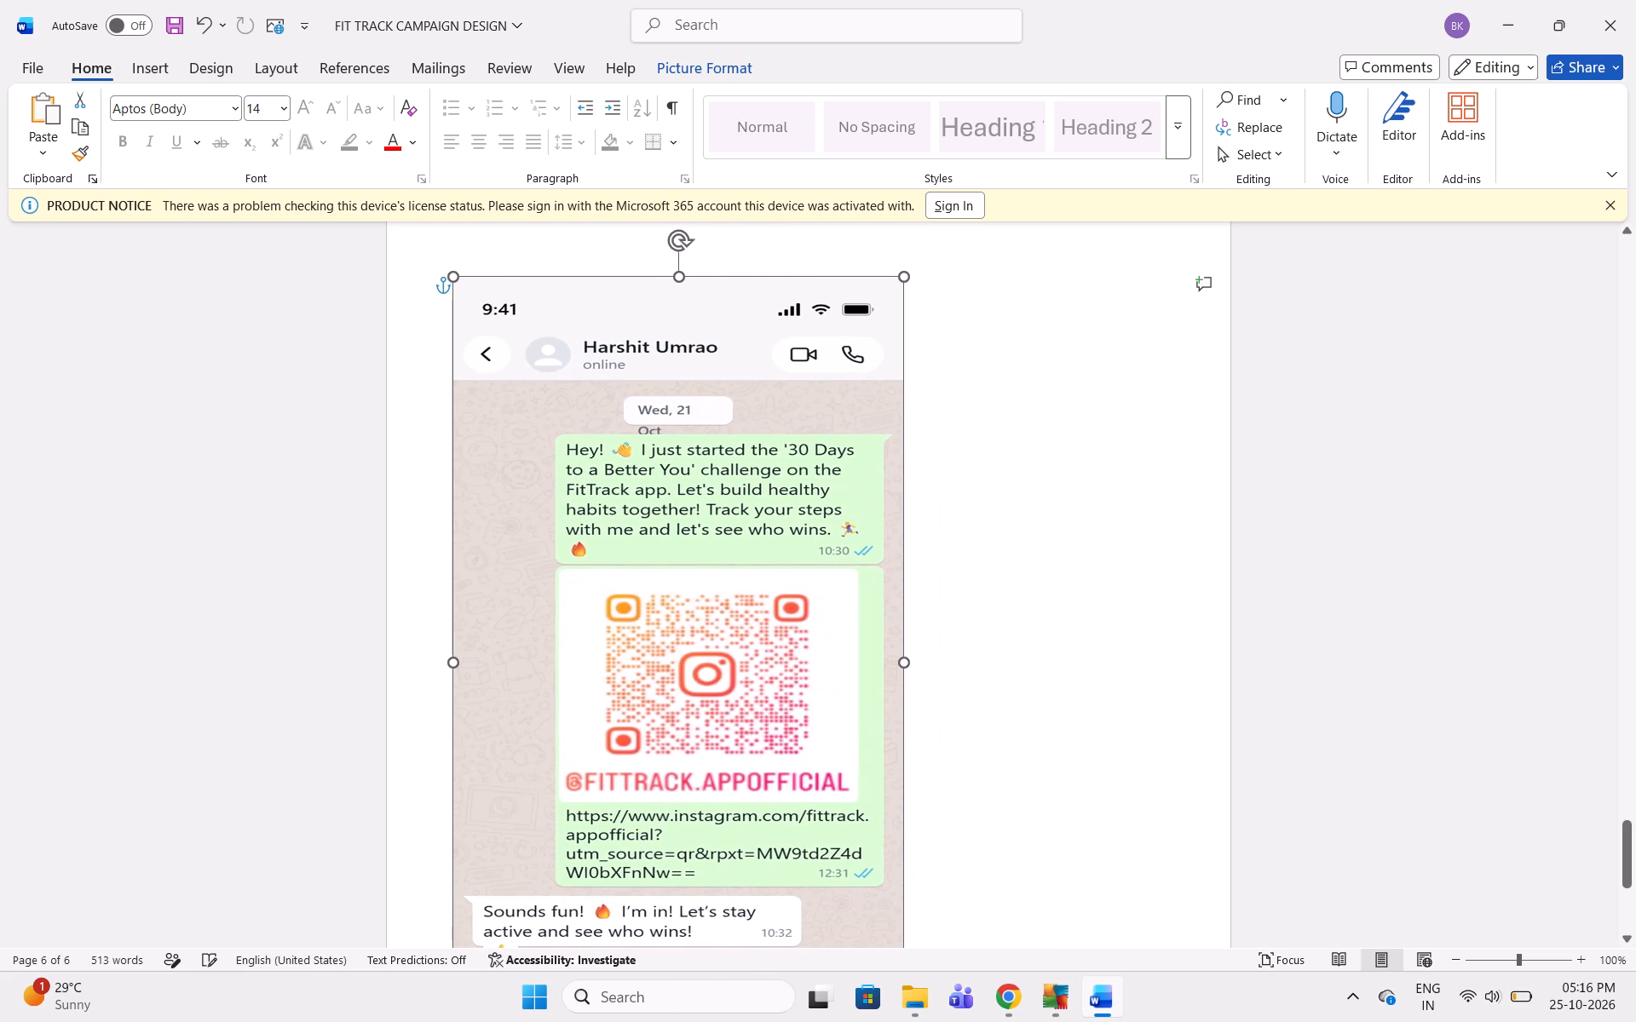
{"action": "left_click_drag", "start_coordinate": [892, 657], "coordinate": [883, 655]}
{"action": "scroll", "coordinate": [960, 626], "scroll_direction": "down", "scroll_amount": 6}
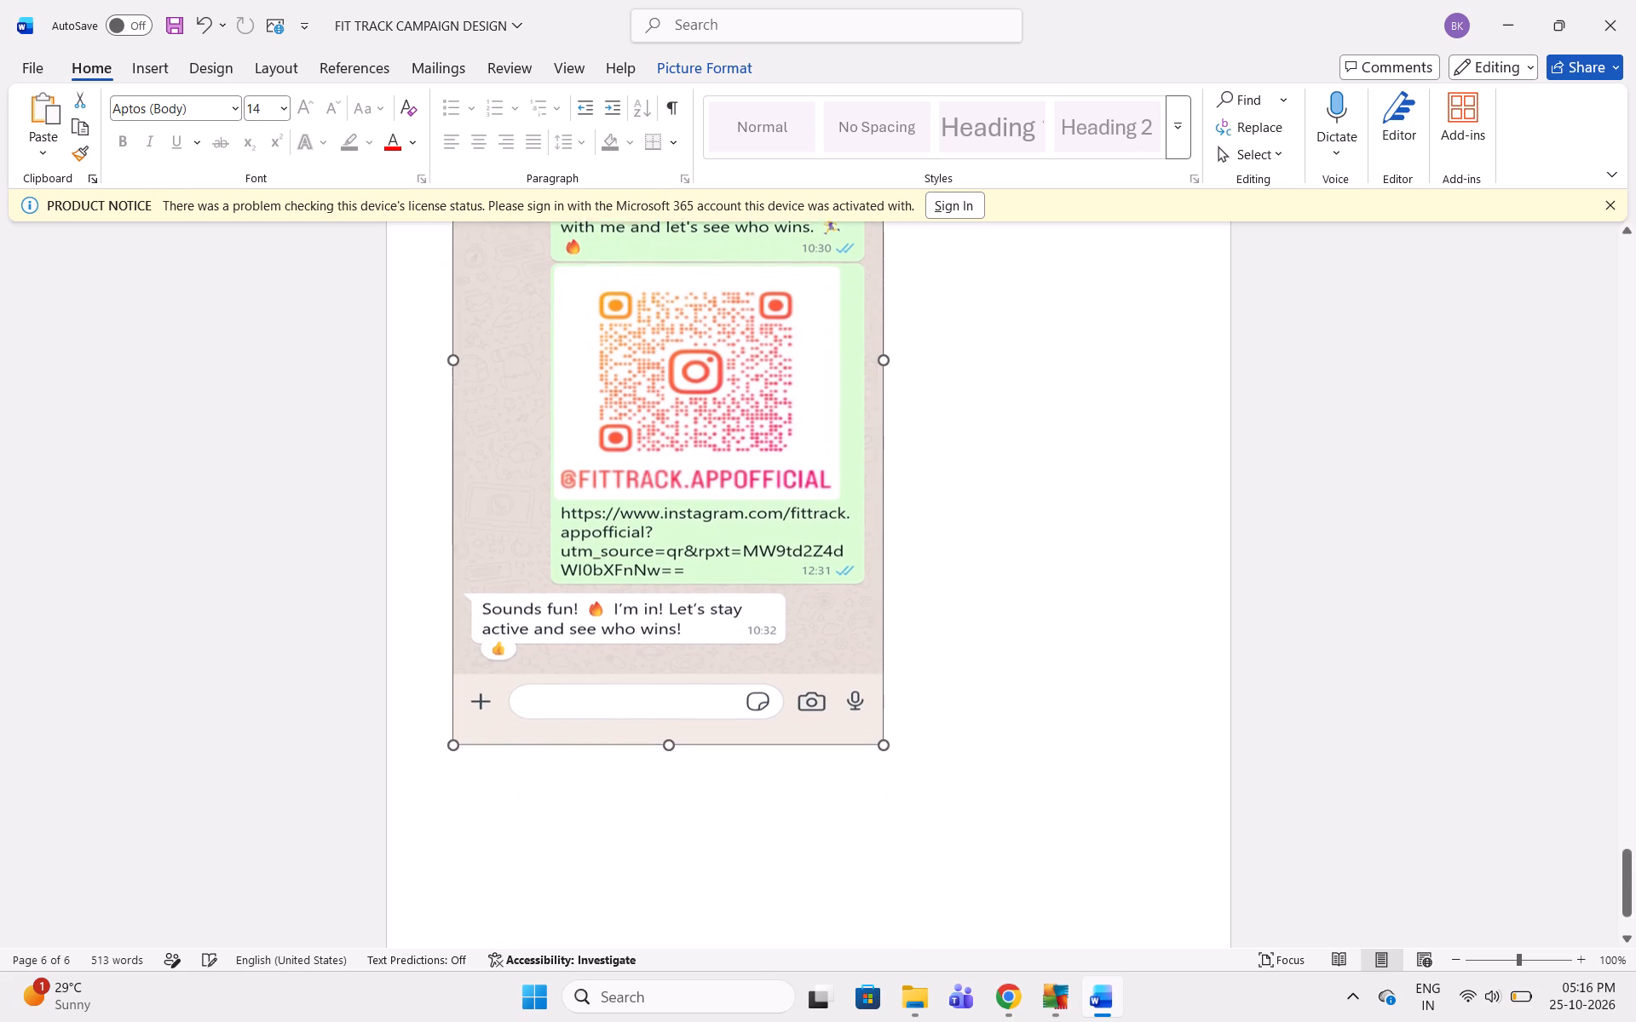
Shrink the WhatsApp chat mockup picture on page 6 slightly from its lower-right corner, keeping its proportions, and deselect it.
{"action": "left_click_drag", "start_coordinate": [882, 736], "coordinate": [856, 642]}
{"action": "left_click", "coordinate": [993, 600]}
{"action": "scroll", "coordinate": [993, 600], "scroll_direction": "up", "scroll_amount": 3}
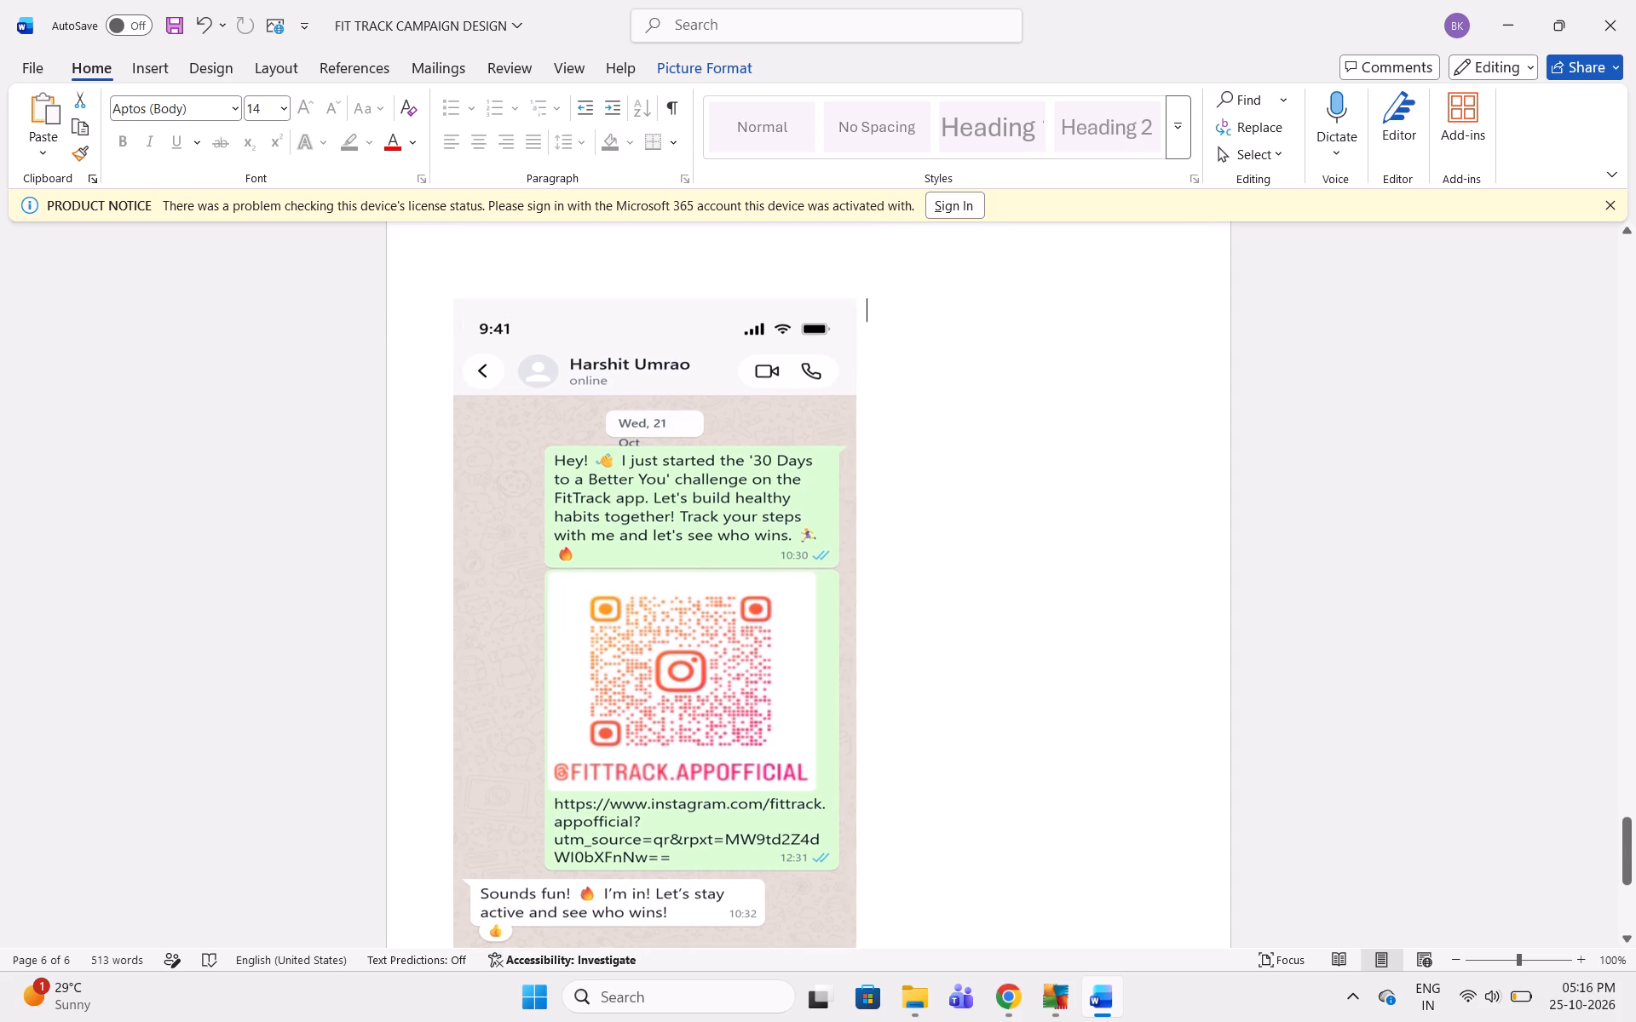
{"action": "scroll", "coordinate": [993, 600], "scroll_direction": "up", "scroll_amount": 1}
{"action": "scroll", "coordinate": [993, 600], "scroll_direction": "down", "scroll_amount": 3}
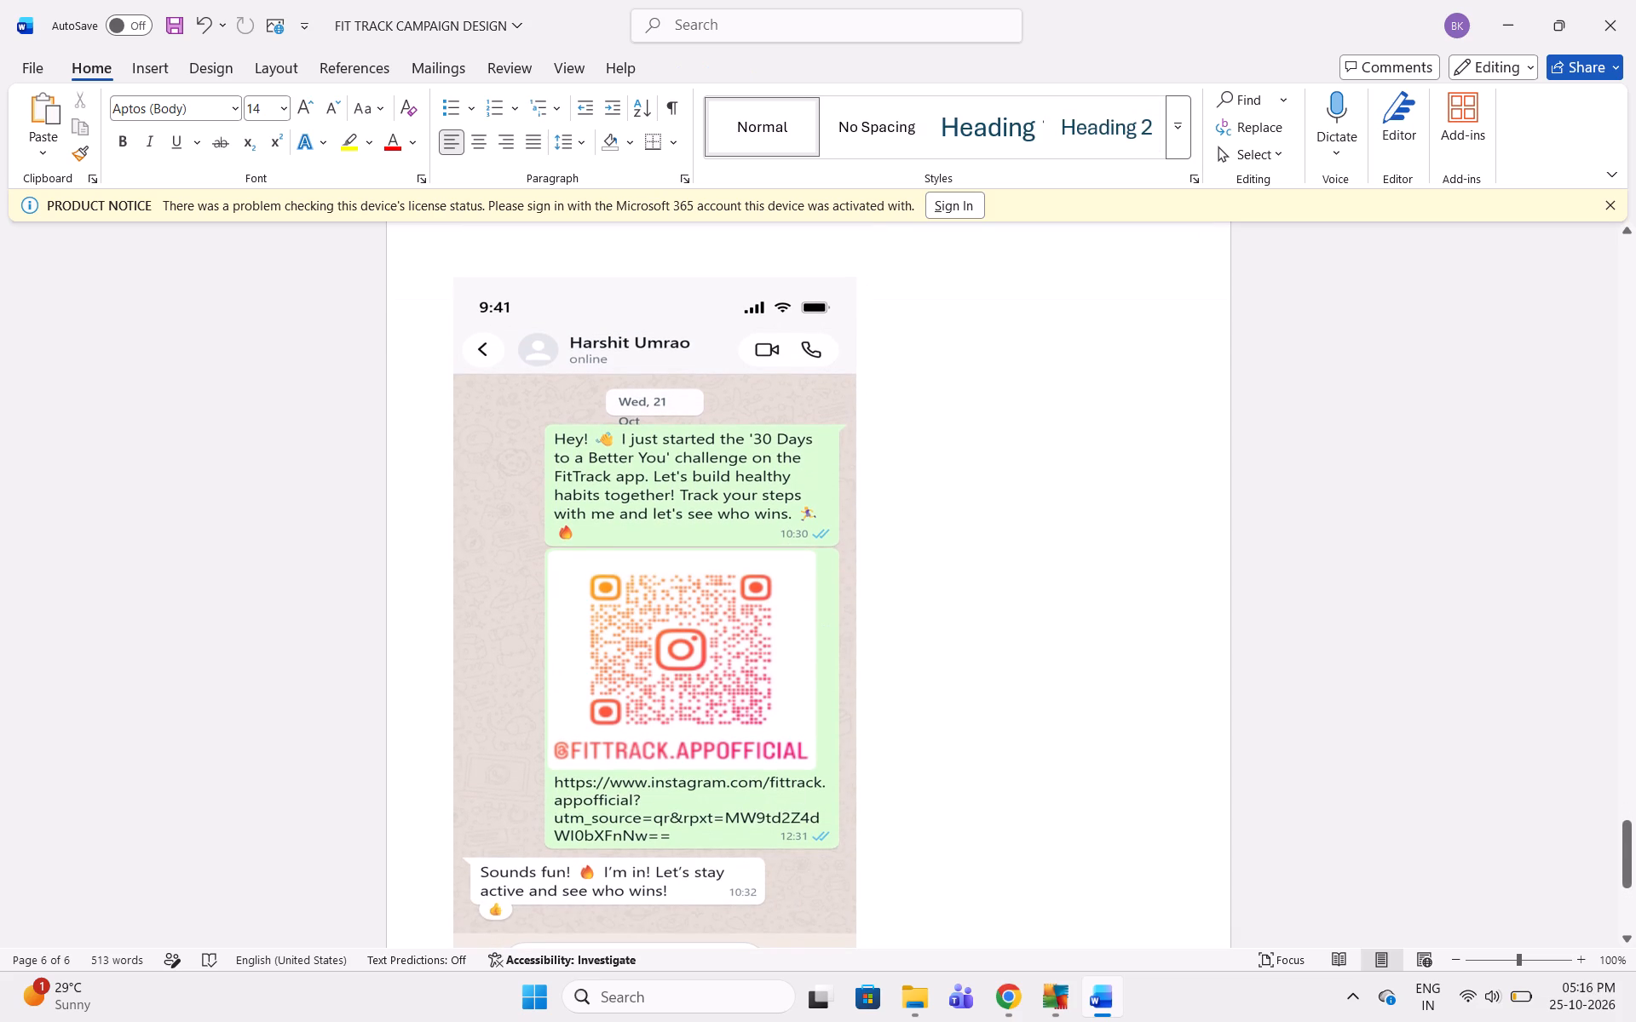
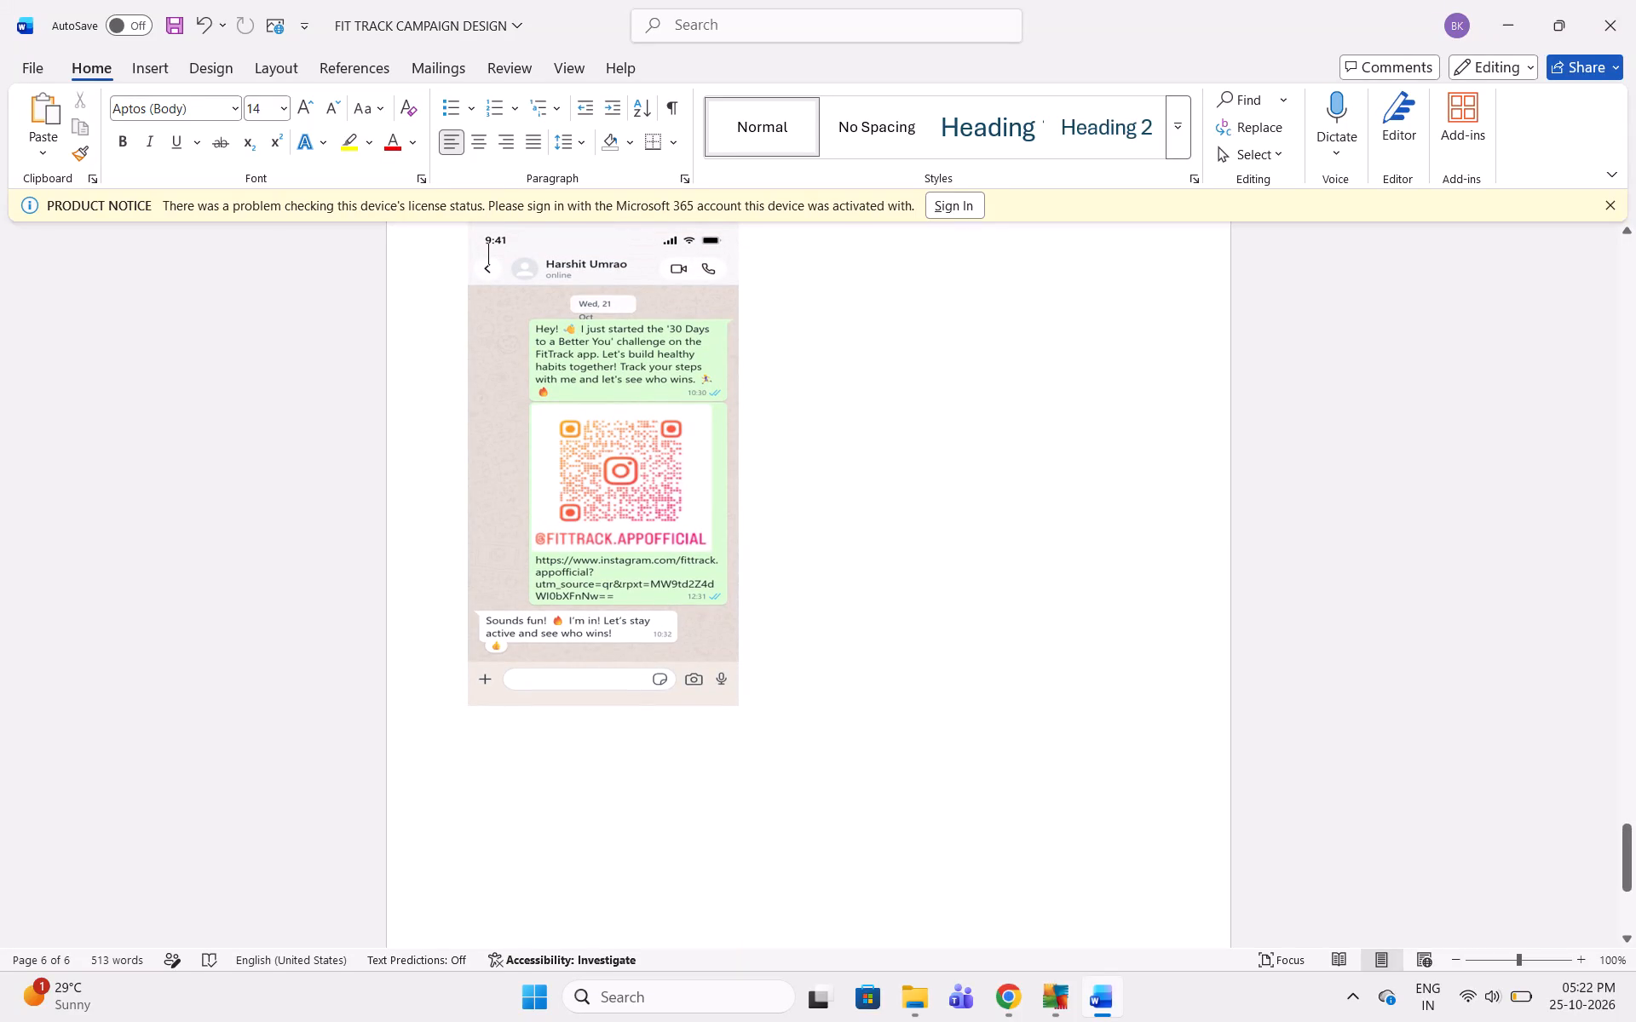
Paste the second WhatsApp chat mockup, with the "Love this idea!" reply, on page 6 and scale it down proportionally.
{"action": "key", "text": "ctrl+v"}
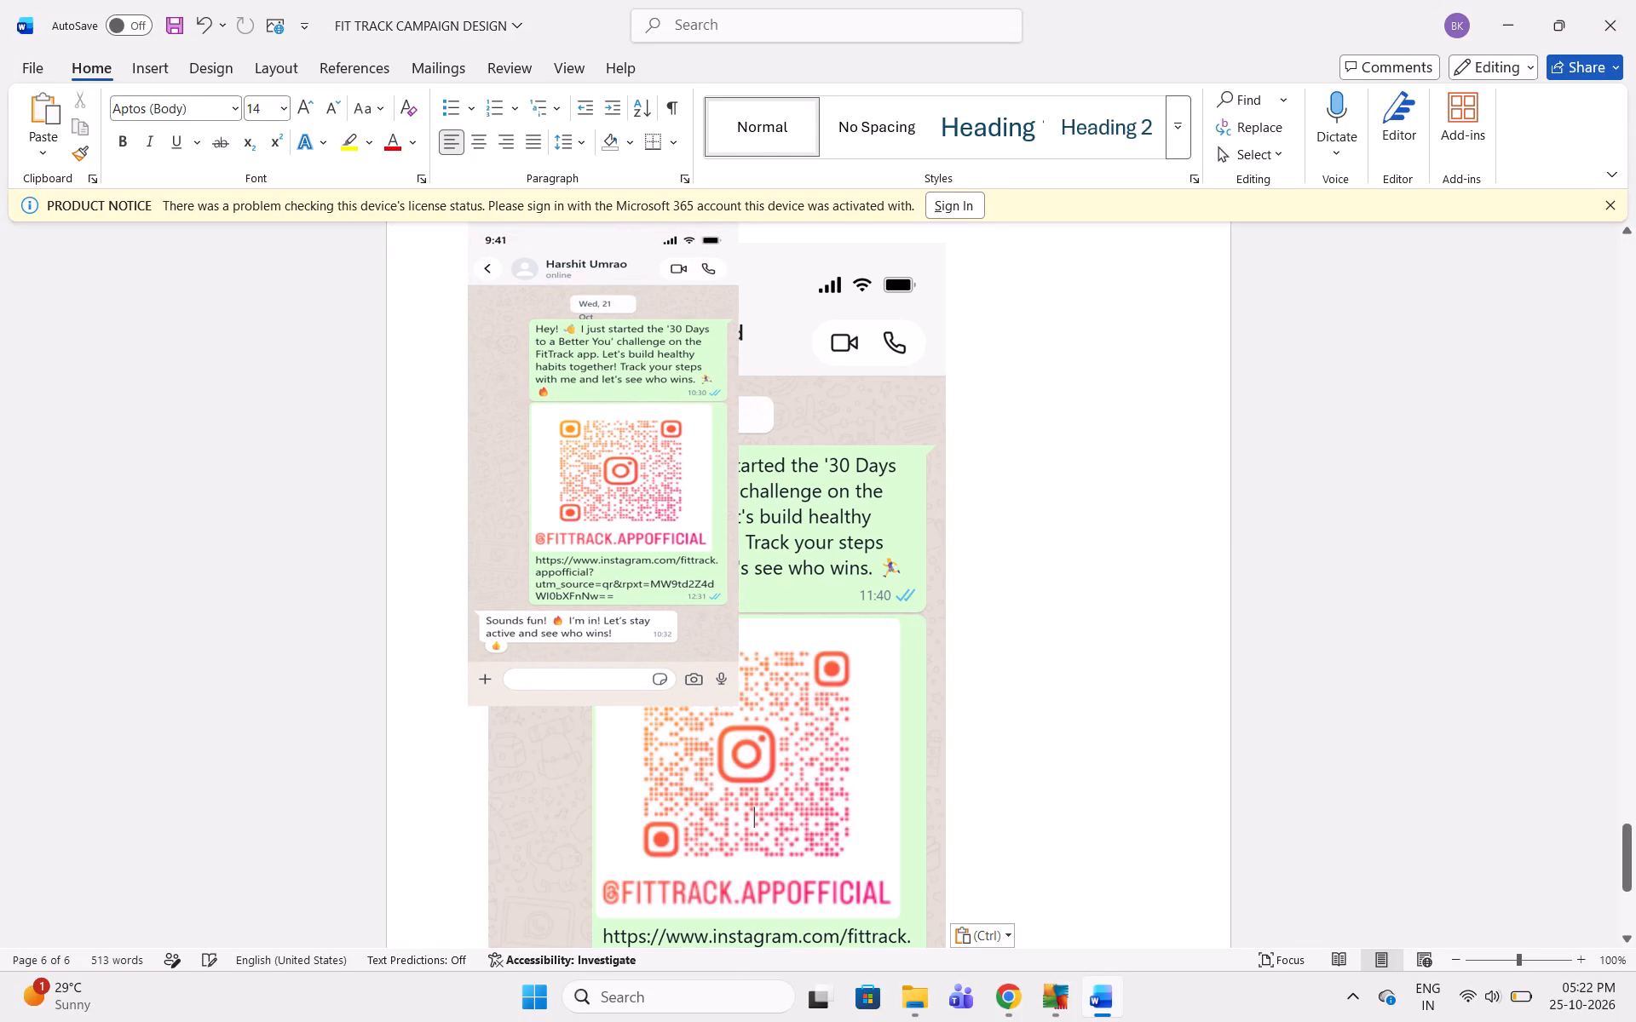
{"action": "left_click_drag", "start_coordinate": [791, 760], "coordinate": [1012, 744]}
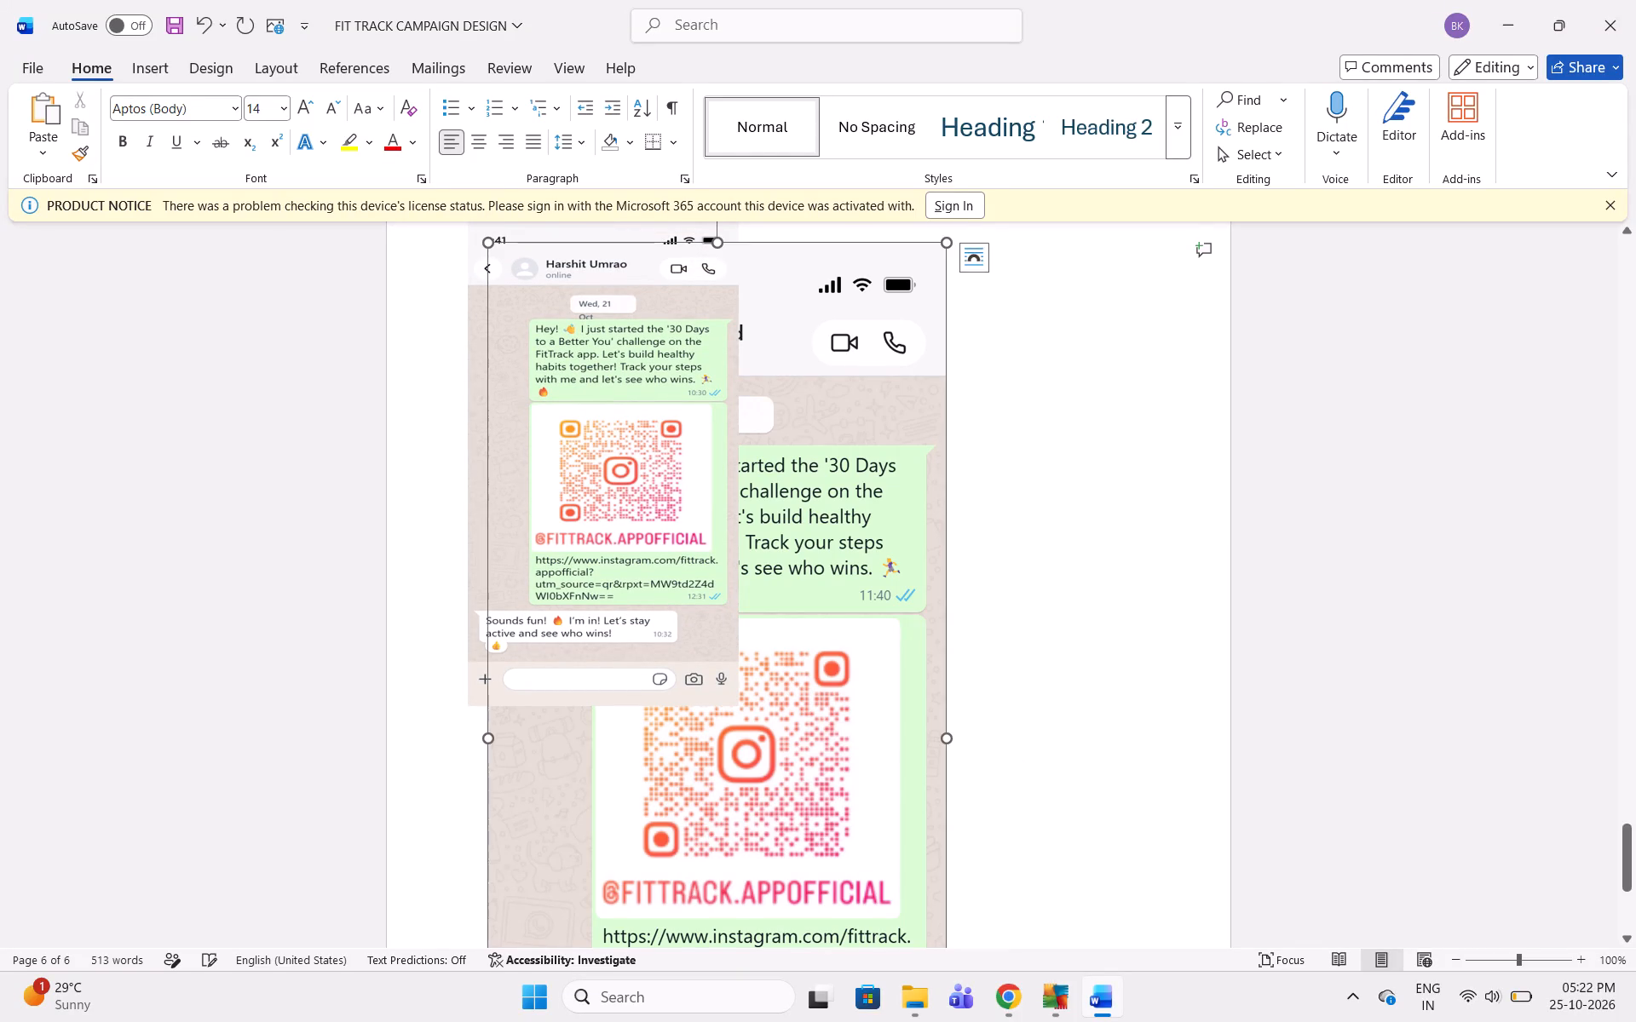
{"action": "scroll", "coordinate": [1110, 734], "scroll_direction": "down", "scroll_amount": 2}
{"action": "scroll", "coordinate": [1030, 812], "scroll_direction": "down", "scroll_amount": 7}
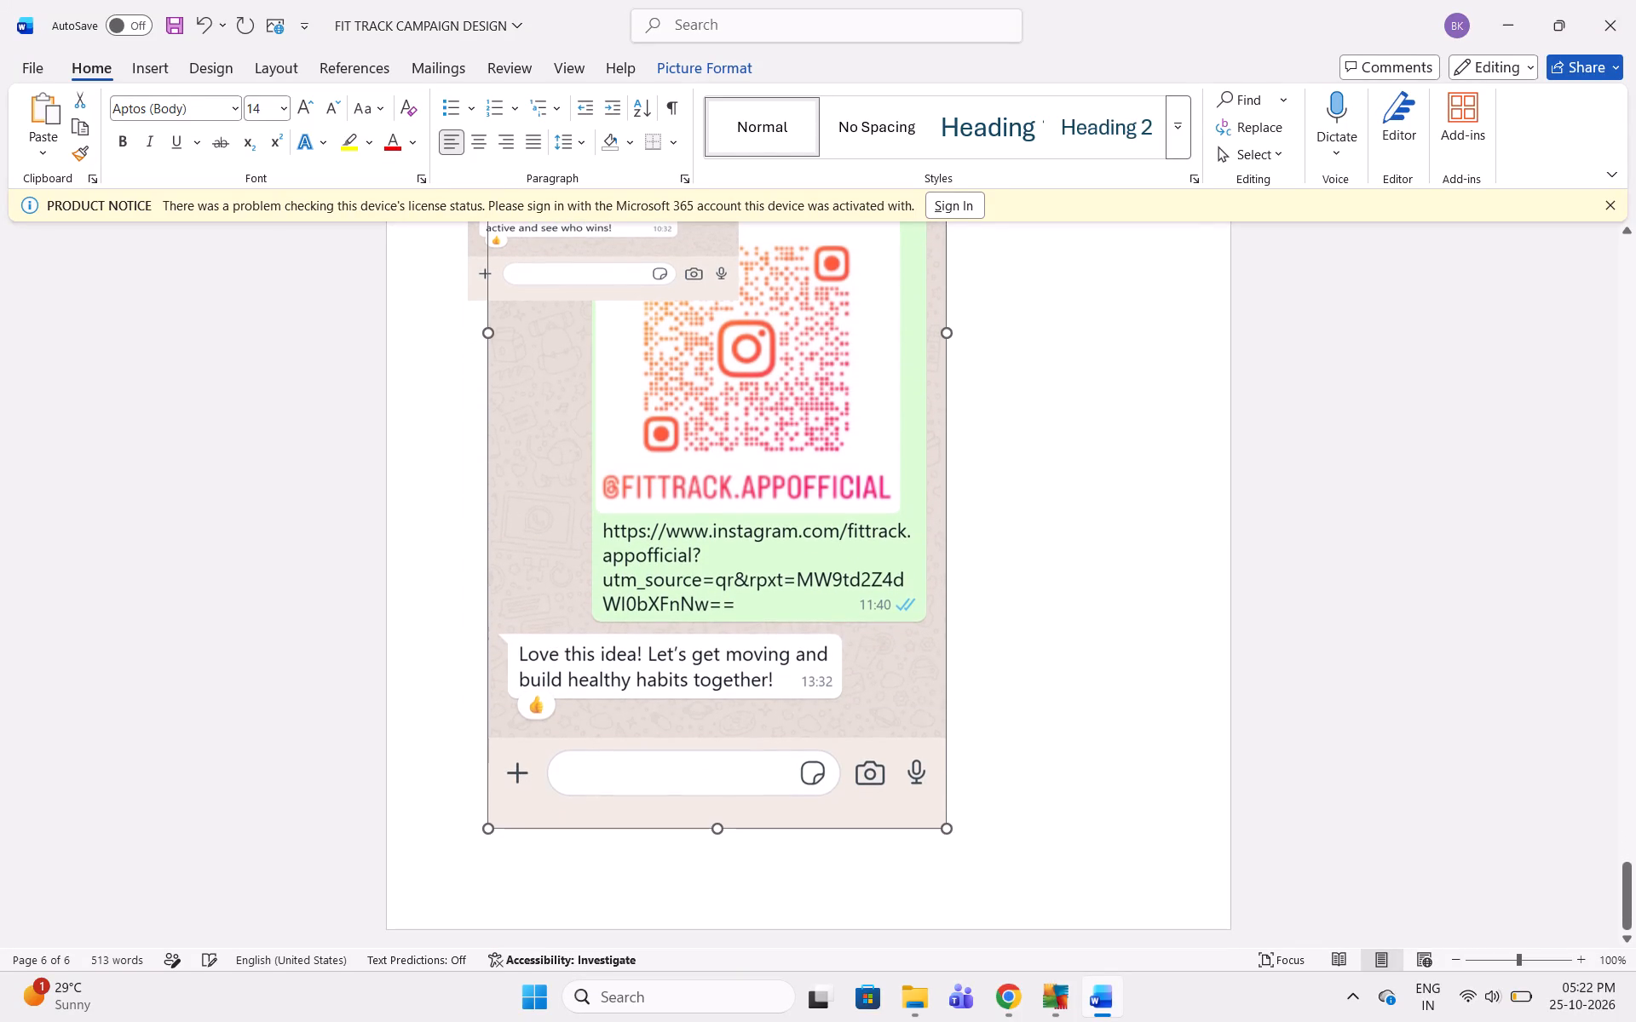
{"action": "left_click_drag", "start_coordinate": [941, 829], "coordinate": [896, 695]}
{"action": "scroll", "coordinate": [907, 670], "scroll_direction": "up", "scroll_amount": 2}
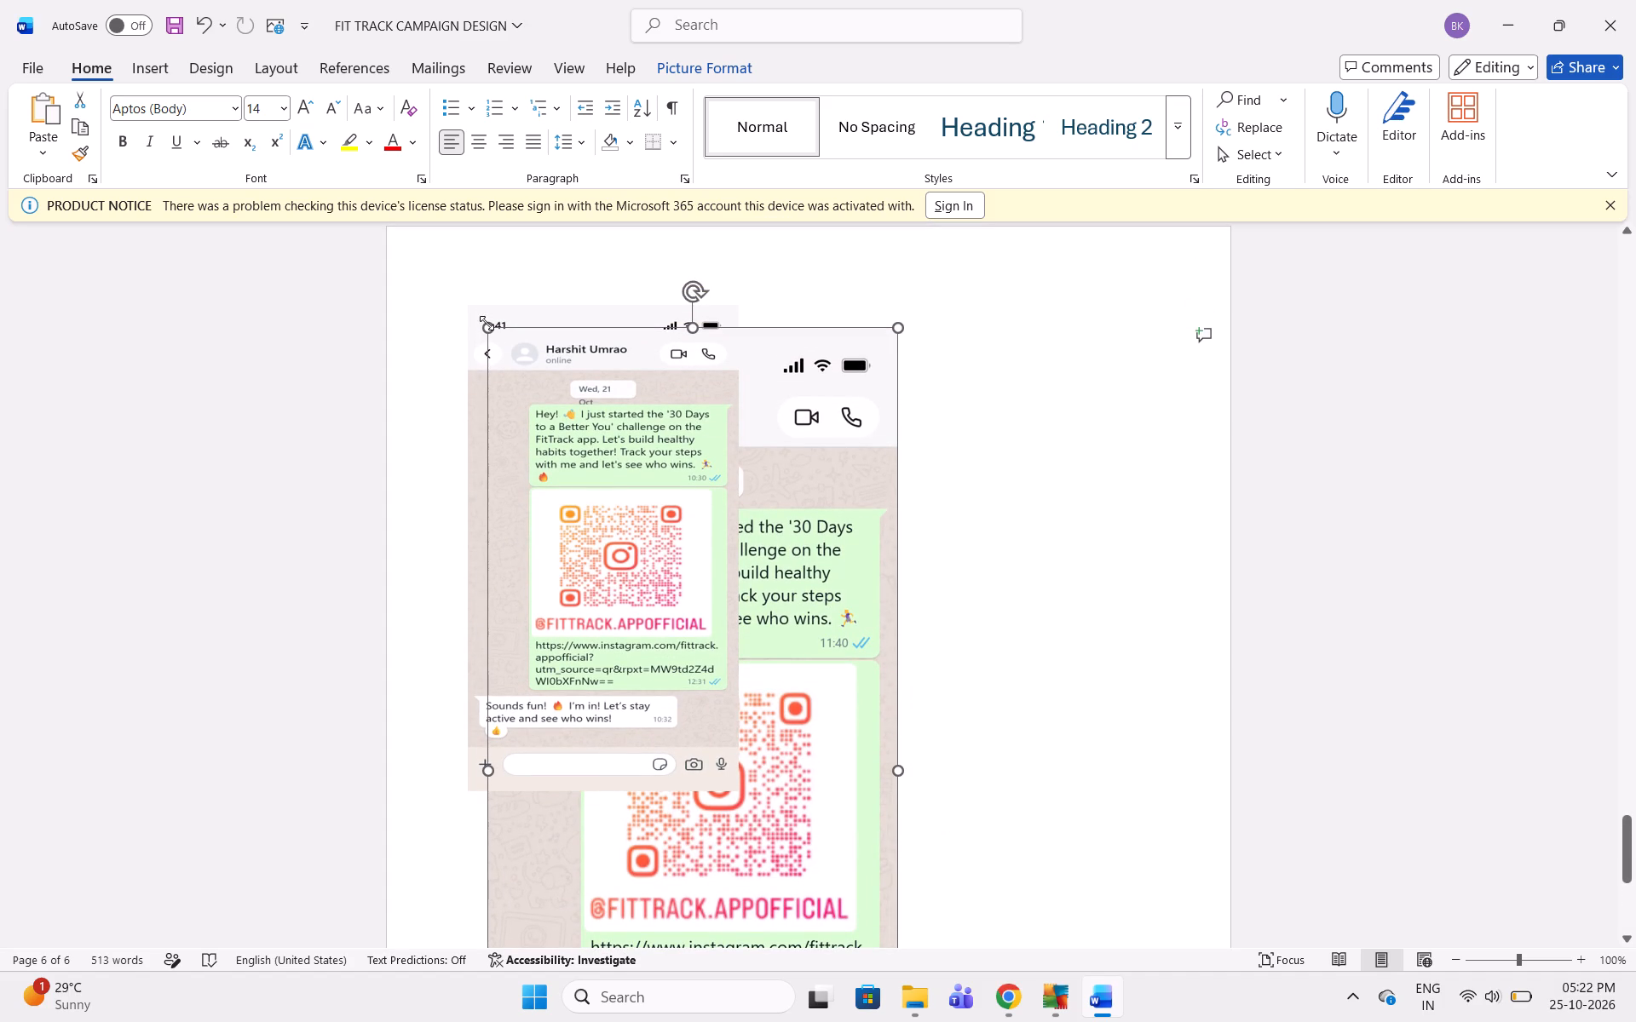
{"action": "left_click_drag", "start_coordinate": [486, 323], "coordinate": [569, 447]}
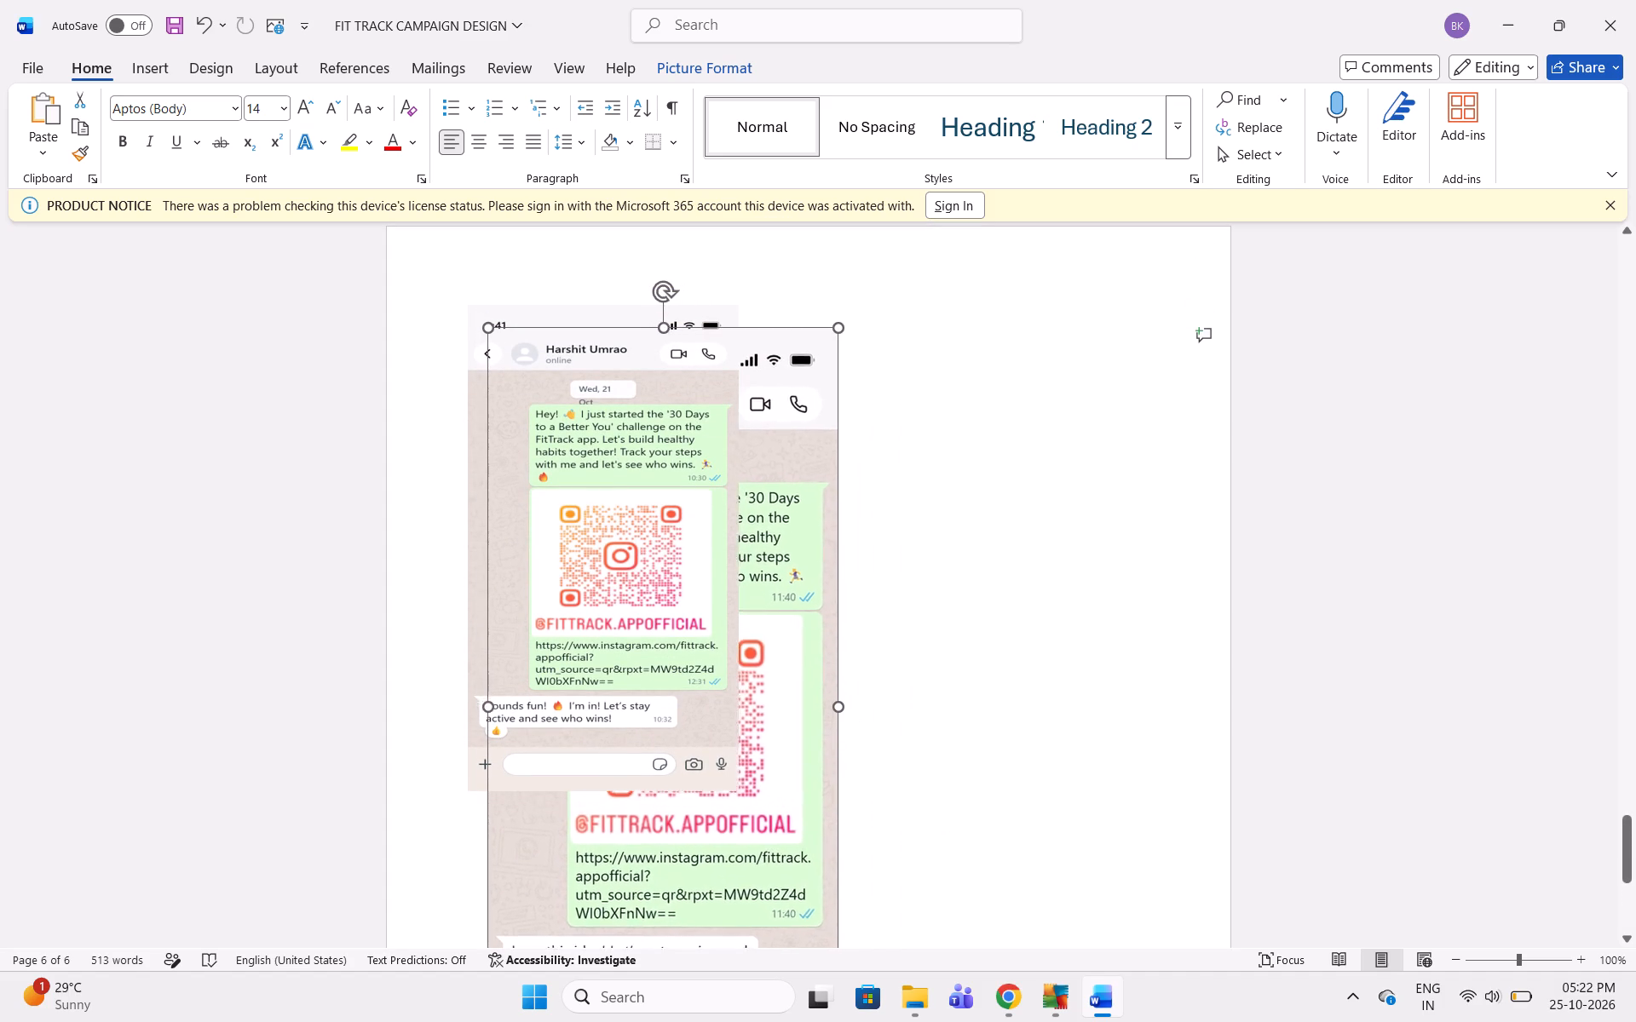
{"action": "left_click_drag", "start_coordinate": [569, 447], "coordinate": [556, 419]}
Set the second chat mockup's text wrapping to Tight and move it off the first mockup toward the page's right side.
{"action": "left_click", "coordinate": [890, 348]}
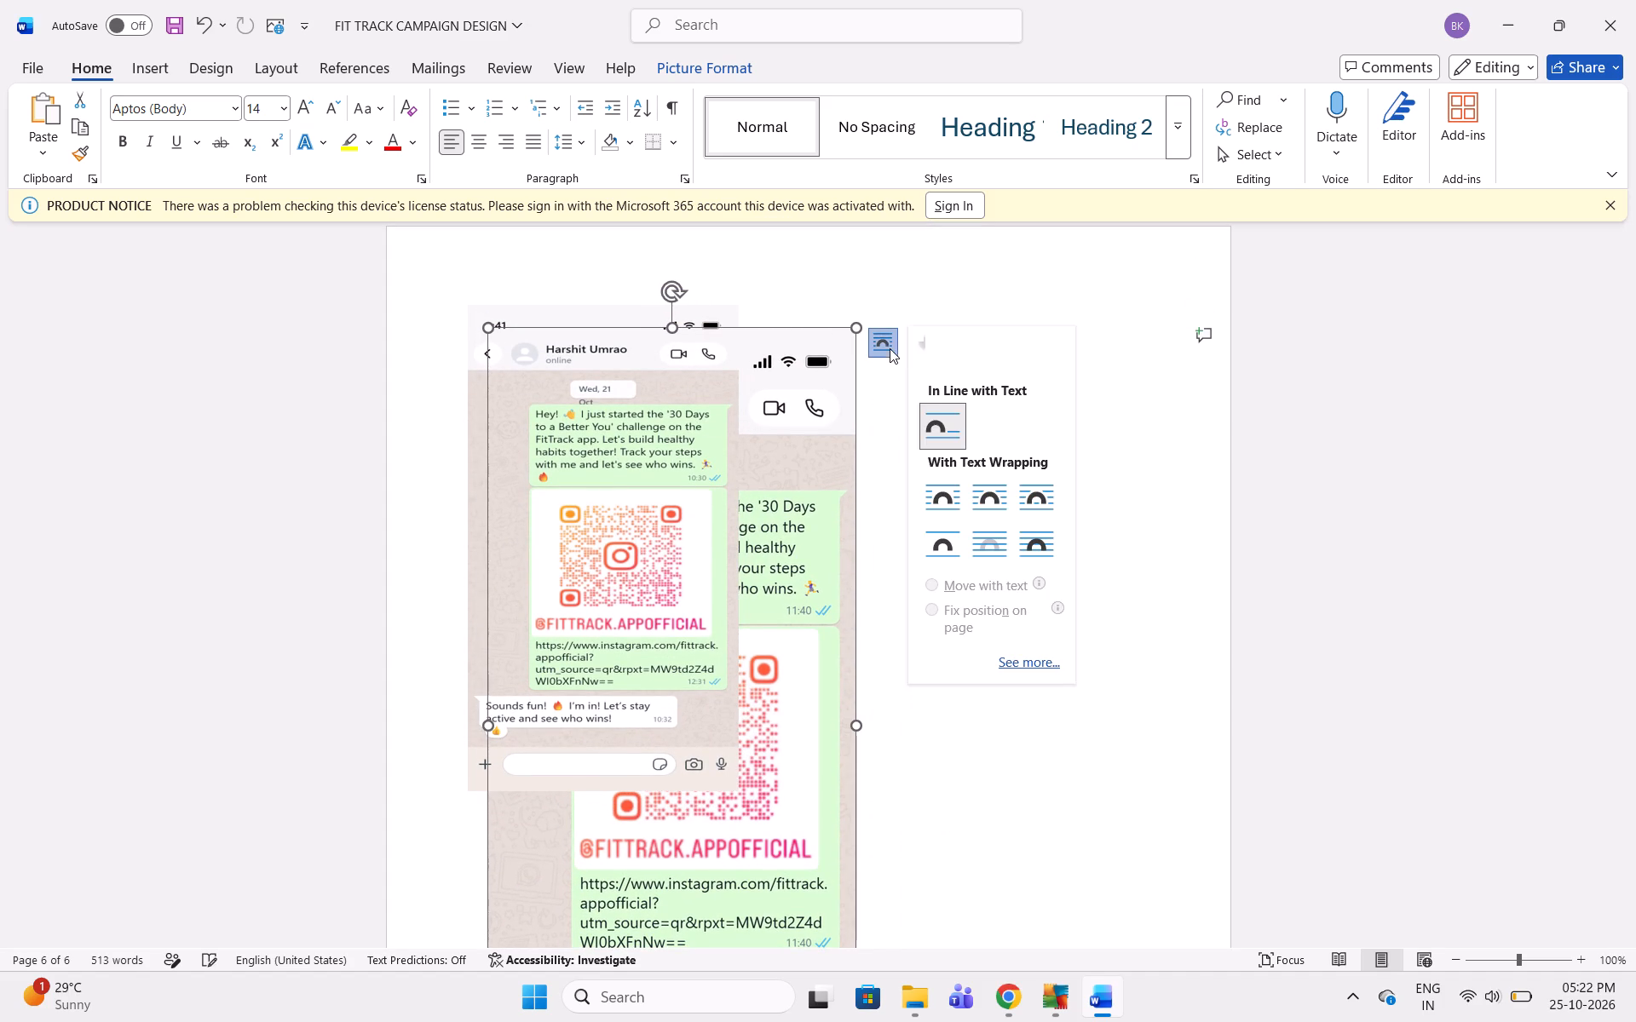
{"action": "left_click", "coordinate": [976, 506]}
{"action": "left_click_drag", "start_coordinate": [762, 546], "coordinate": [860, 566]}
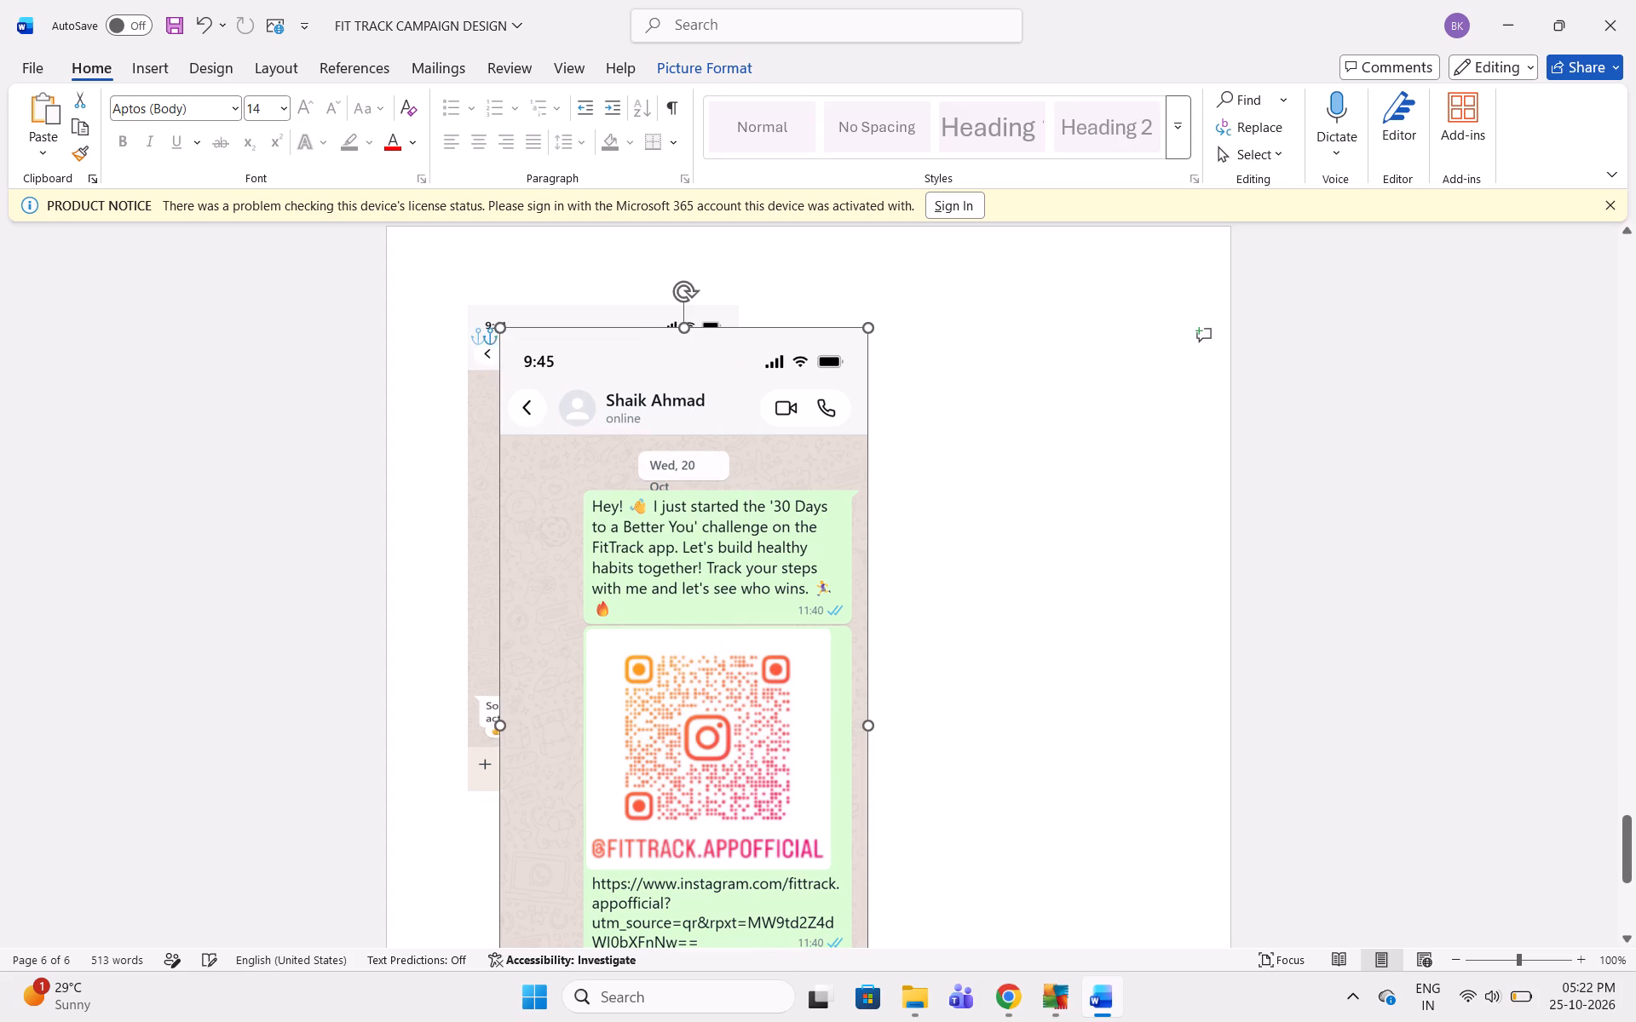
{"action": "left_click_drag", "start_coordinate": [860, 566], "coordinate": [998, 575]}
Shrink the second chat mockup further and reduce its height to roughly that of the first mockup.
{"action": "left_click_drag", "start_coordinate": [725, 356], "coordinate": [979, 627]}
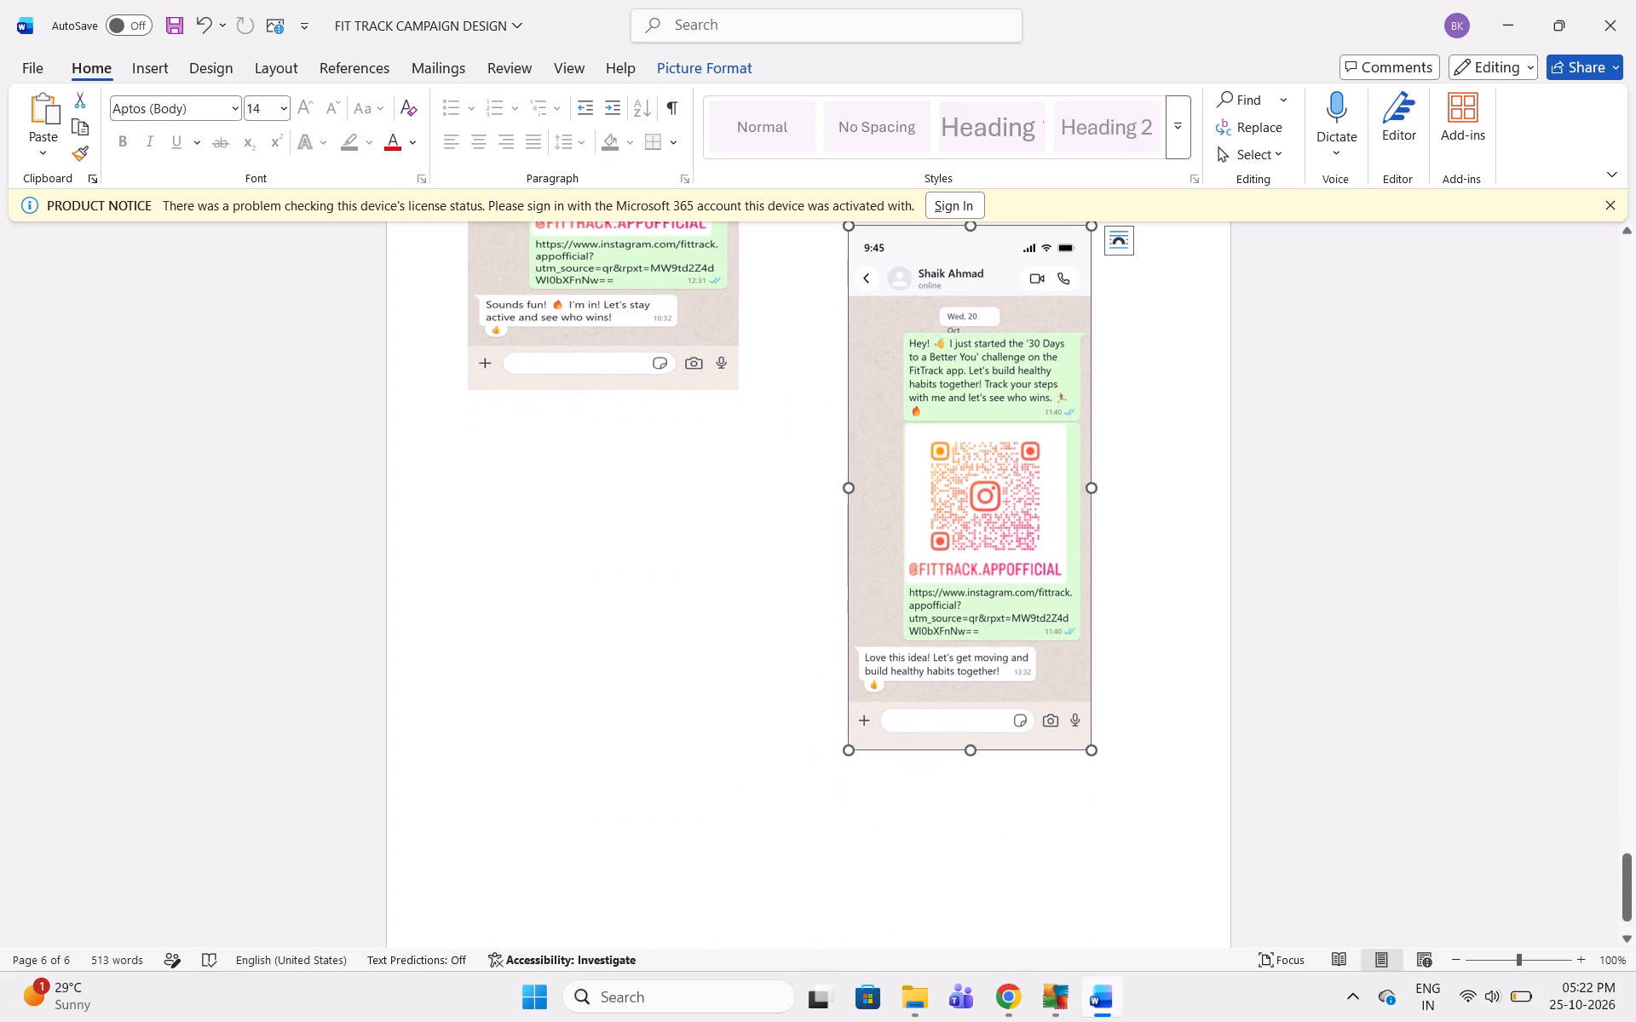
{"action": "left_click_drag", "start_coordinate": [974, 749], "coordinate": [989, 554]}
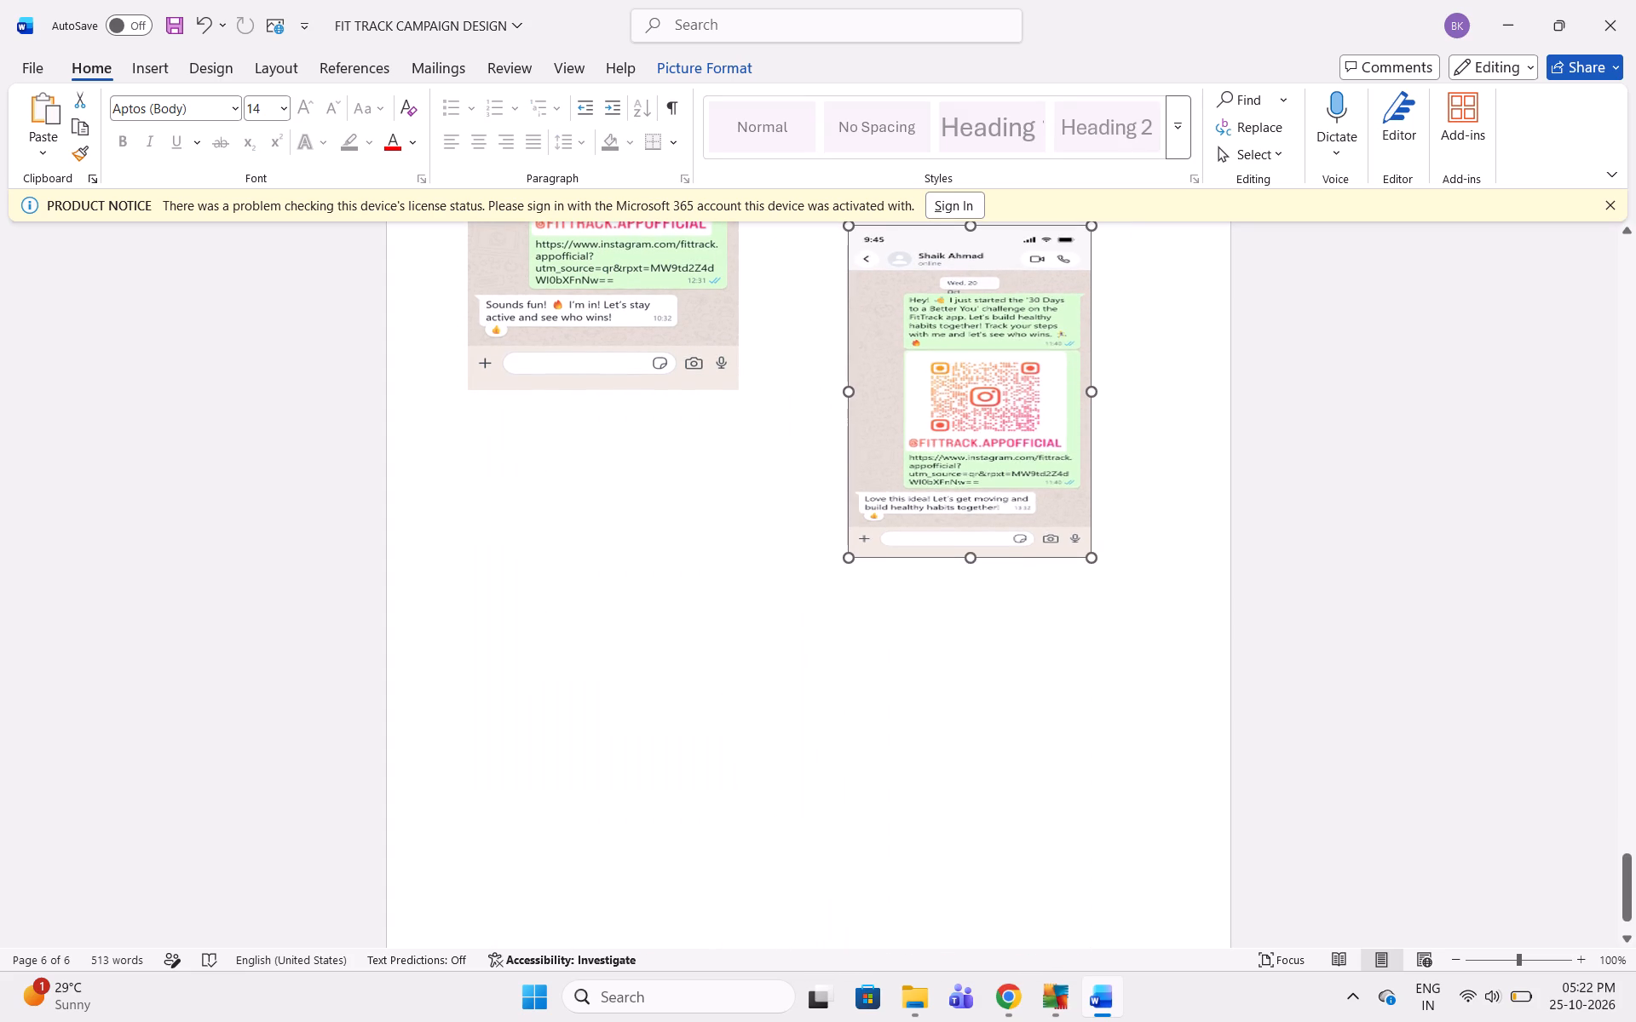
{"action": "left_click_drag", "start_coordinate": [989, 554], "coordinate": [943, 693]}
Move the second chat mockup toward the page's right edge and up, so it sits beside the first mockup.
{"action": "left_click_drag", "start_coordinate": [978, 521], "coordinate": [988, 494]}
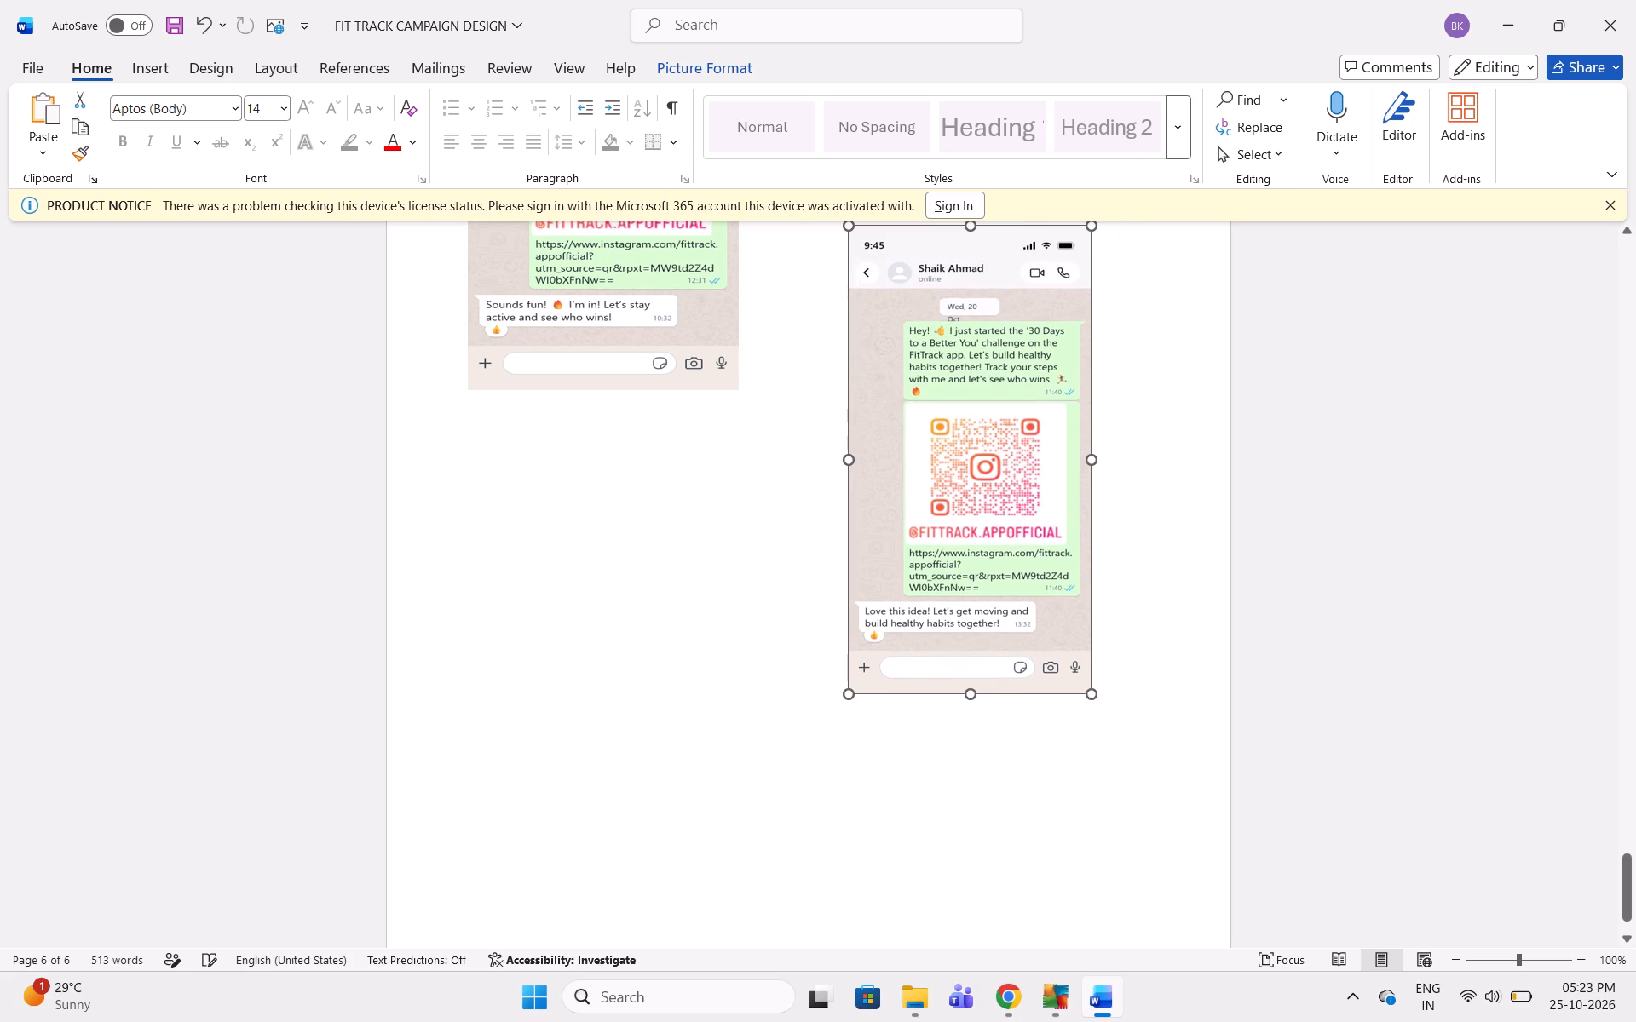
{"action": "left_click_drag", "start_coordinate": [988, 494], "coordinate": [1044, 382]}
{"action": "scroll", "coordinate": [794, 662], "scroll_direction": "up", "scroll_amount": 3}
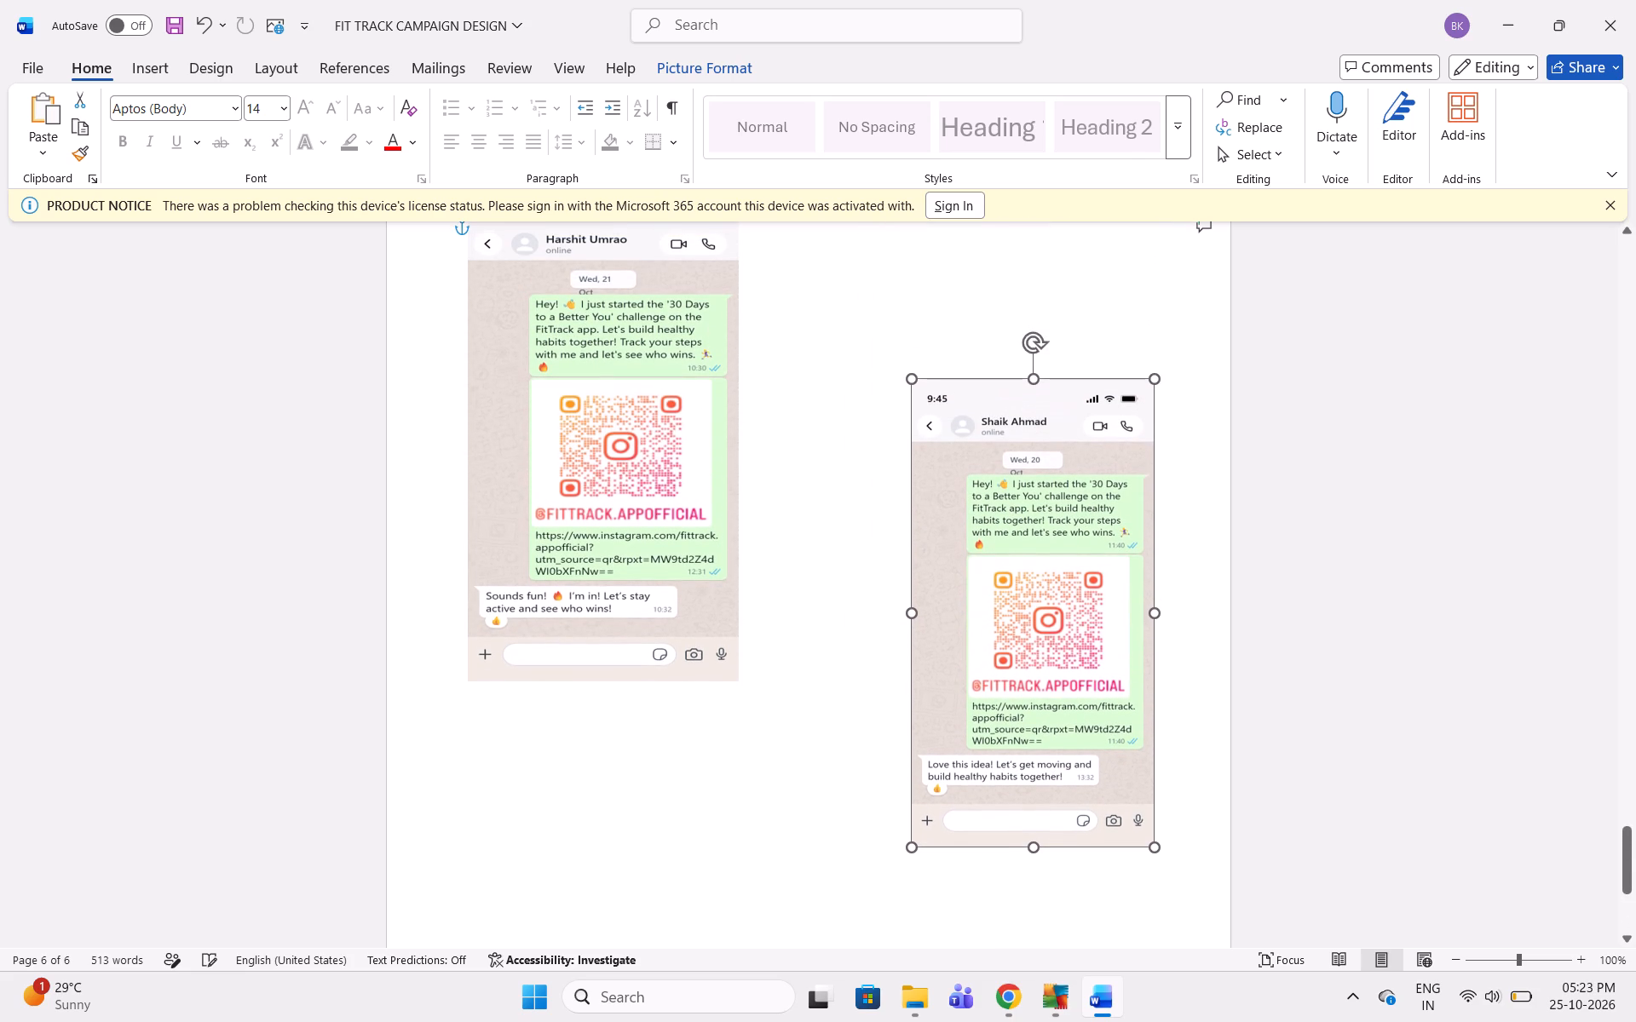
{"action": "left_click_drag", "start_coordinate": [1040, 725], "coordinate": [1039, 597]}
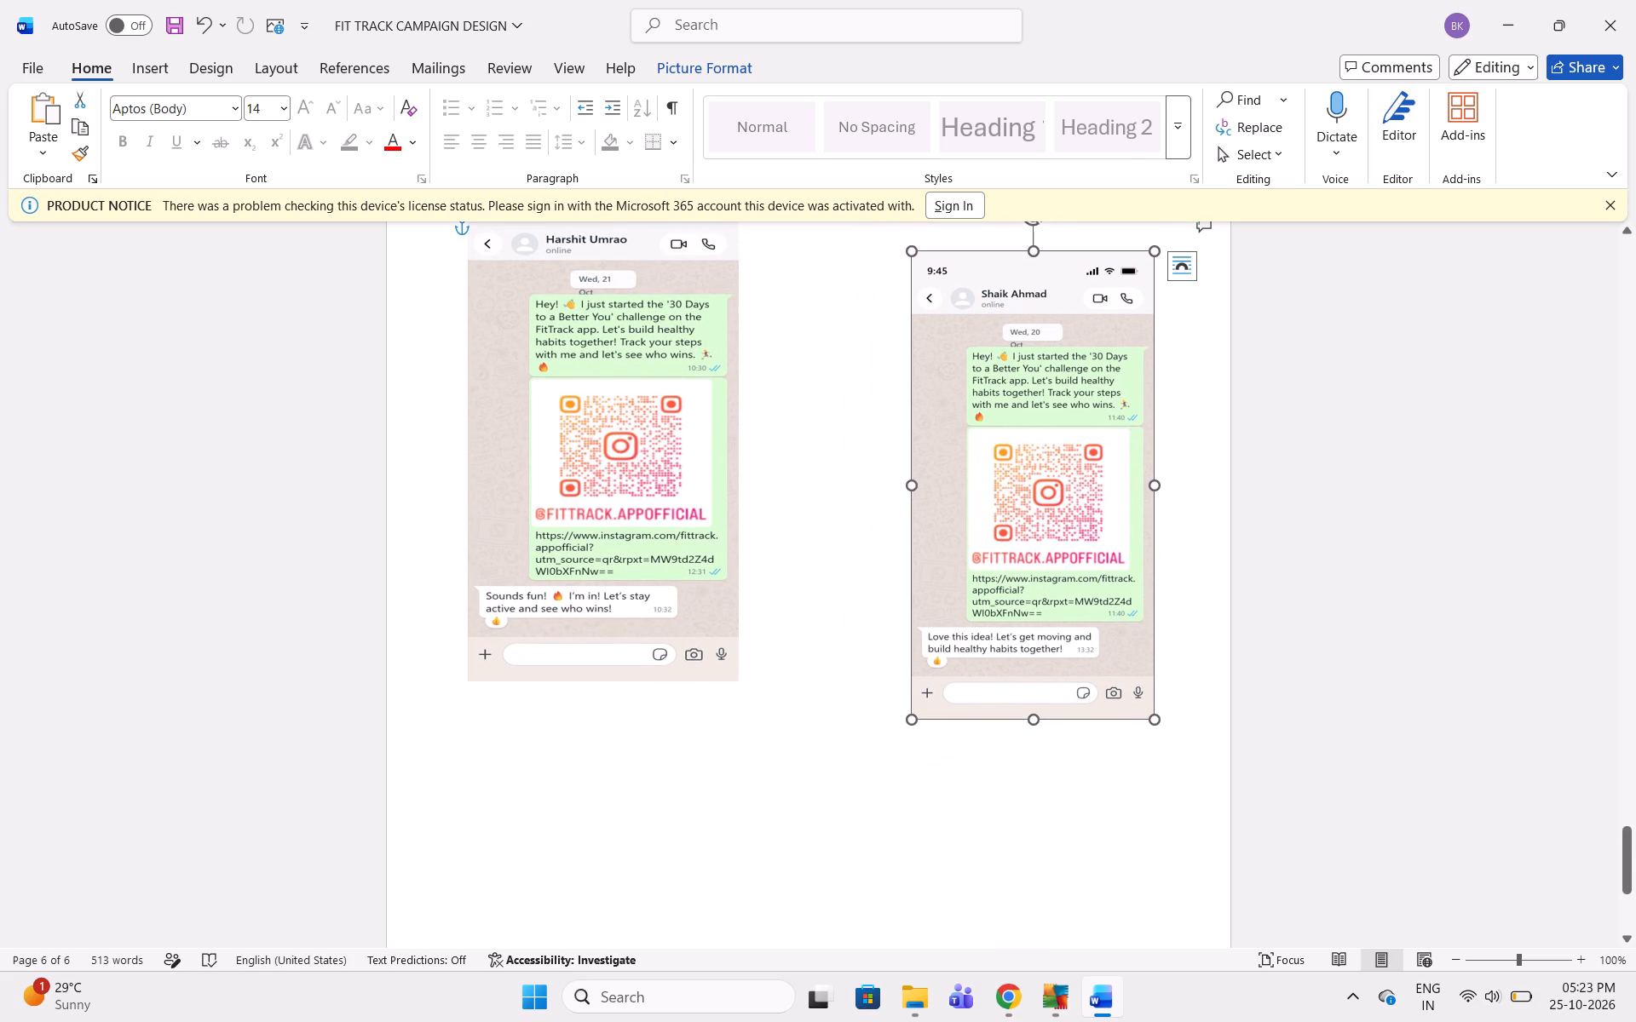
Widen the second chat mockup toward the first one and adjust its bottom and top edges to match the first mockup's height.
{"action": "left_click_drag", "start_coordinate": [906, 485], "coordinate": [879, 488]}
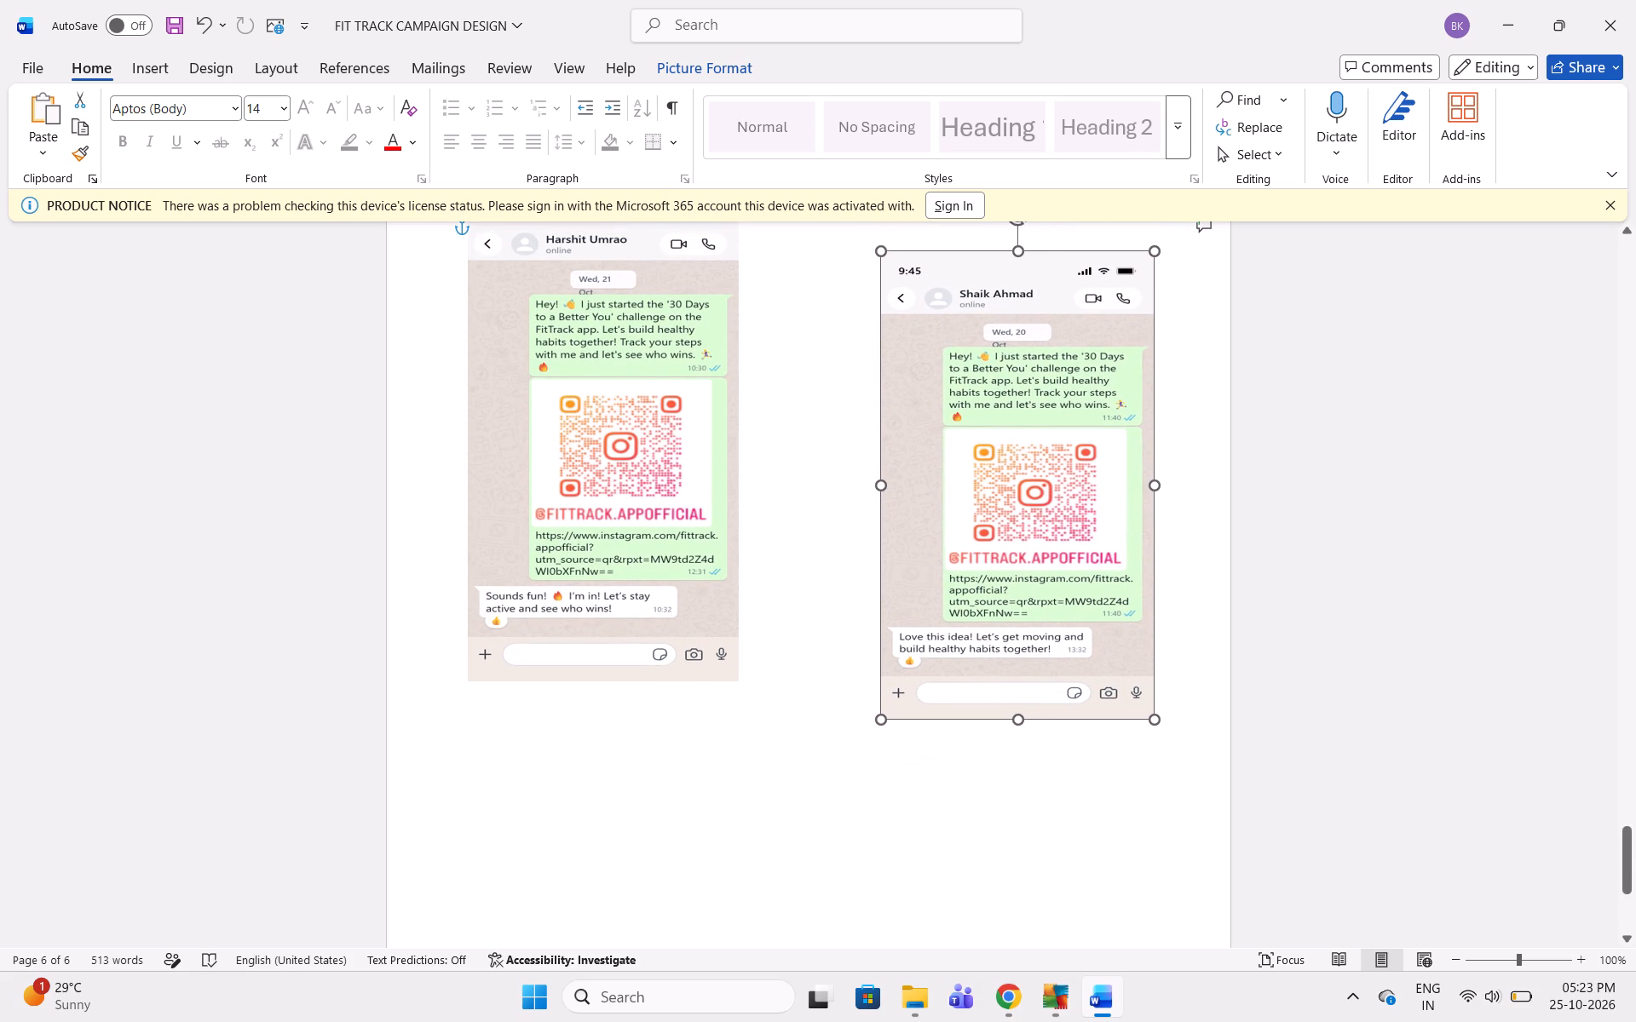
{"action": "left_click_drag", "start_coordinate": [879, 488], "coordinate": [873, 490]}
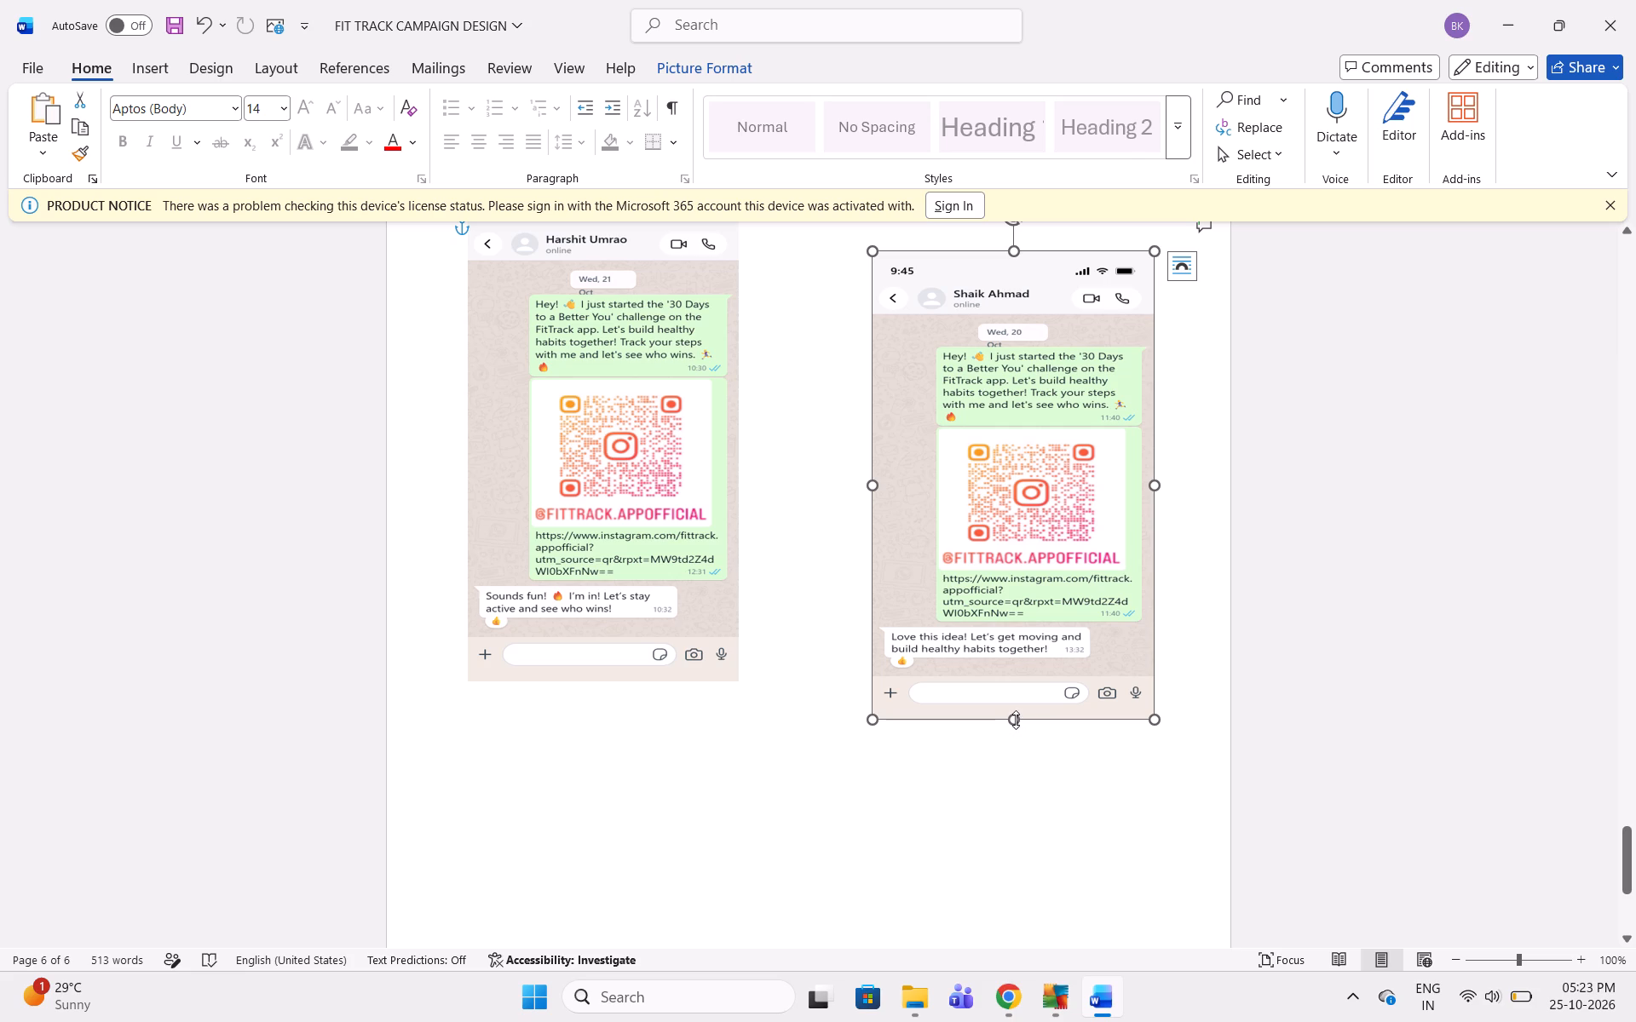
{"action": "left_click_drag", "start_coordinate": [1016, 720], "coordinate": [1001, 681]}
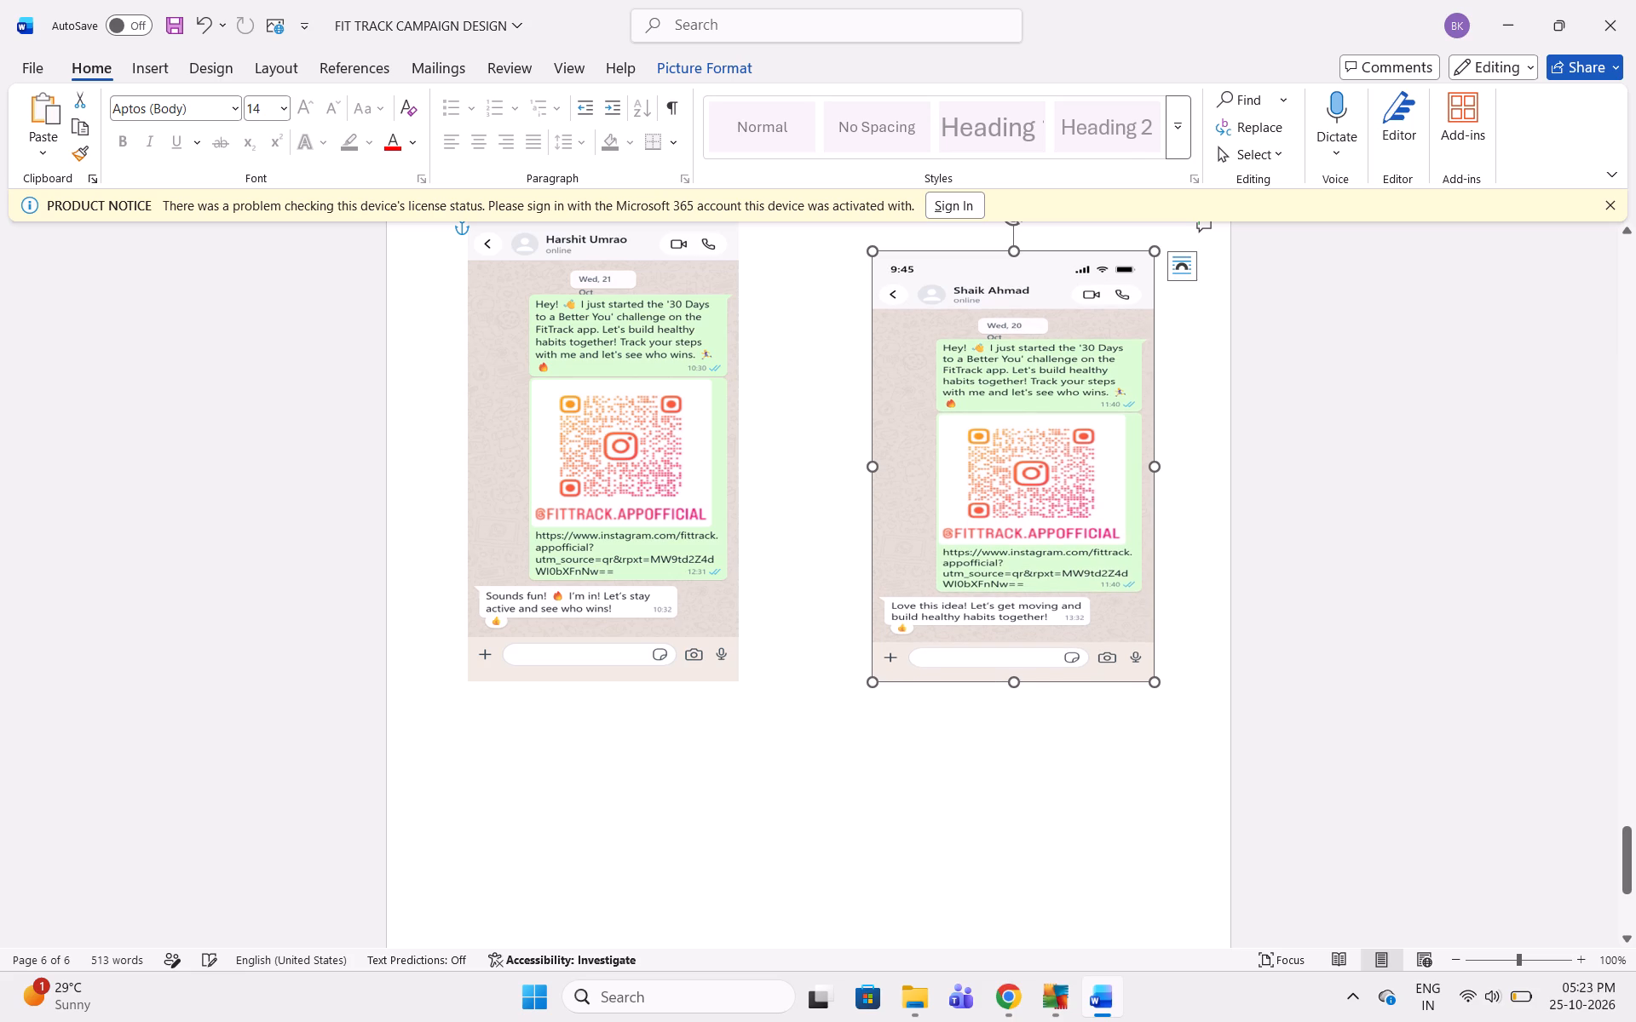
{"action": "left_click", "coordinate": [866, 783]}
{"action": "scroll", "coordinate": [865, 781], "scroll_direction": "up", "scroll_amount": 2}
{"action": "left_click", "coordinate": [1036, 468]}
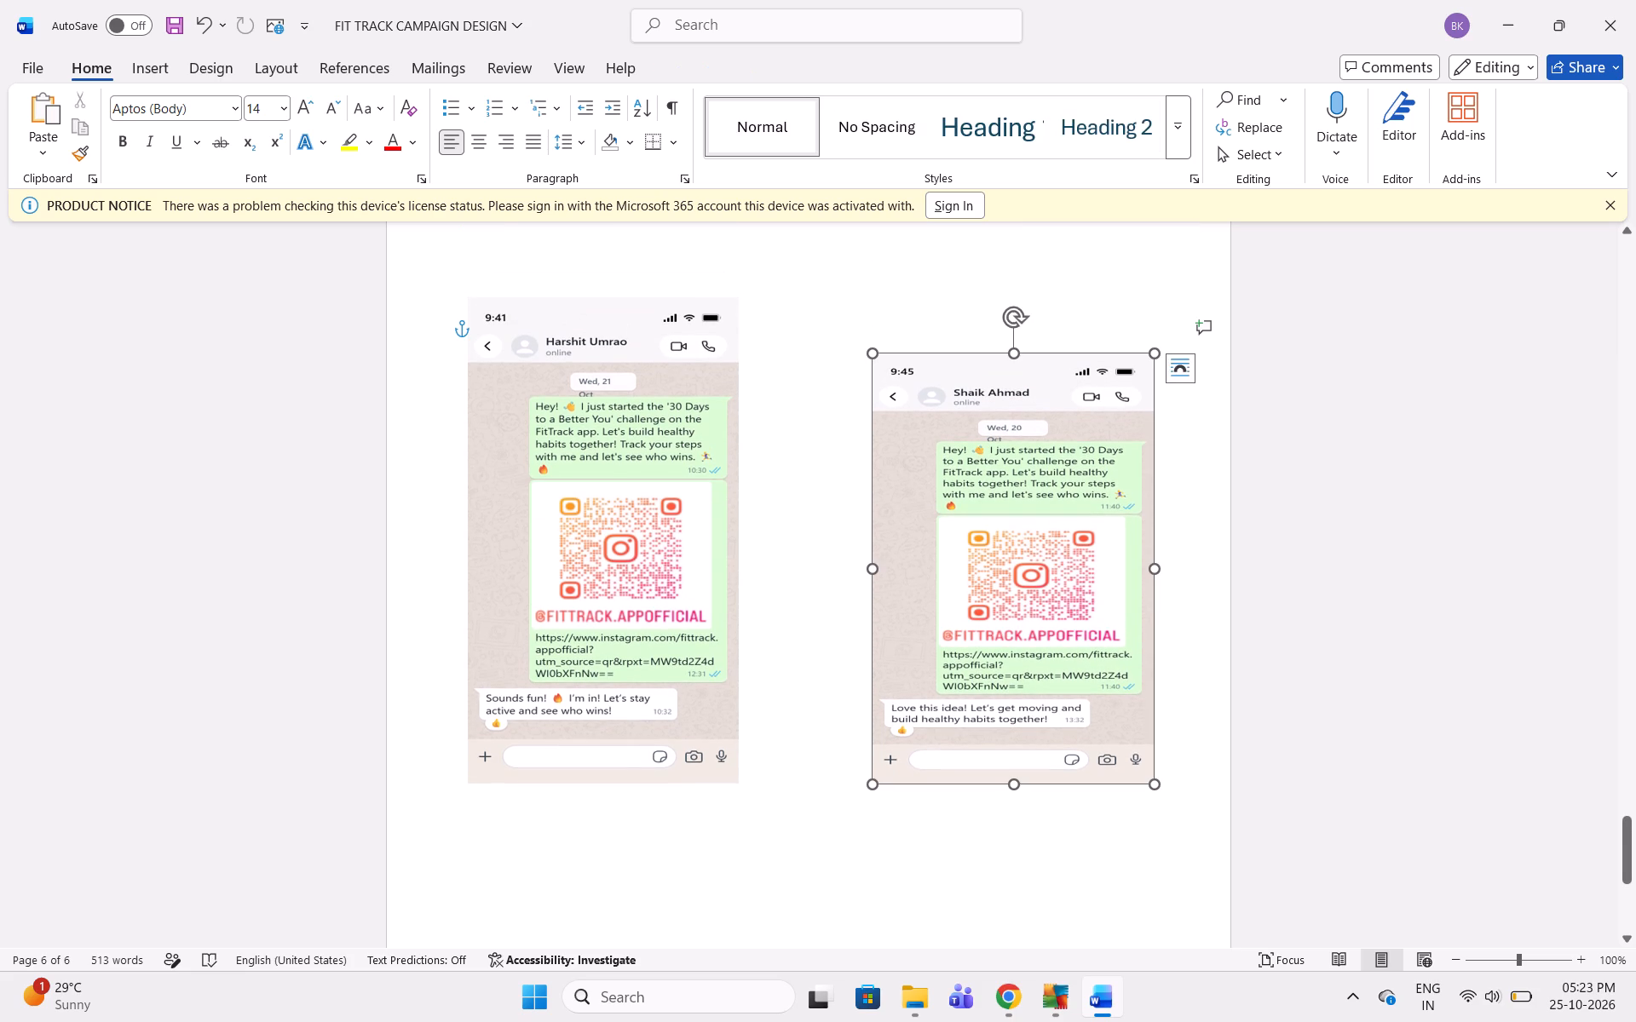
{"action": "left_click_drag", "start_coordinate": [1013, 355], "coordinate": [1014, 311]}
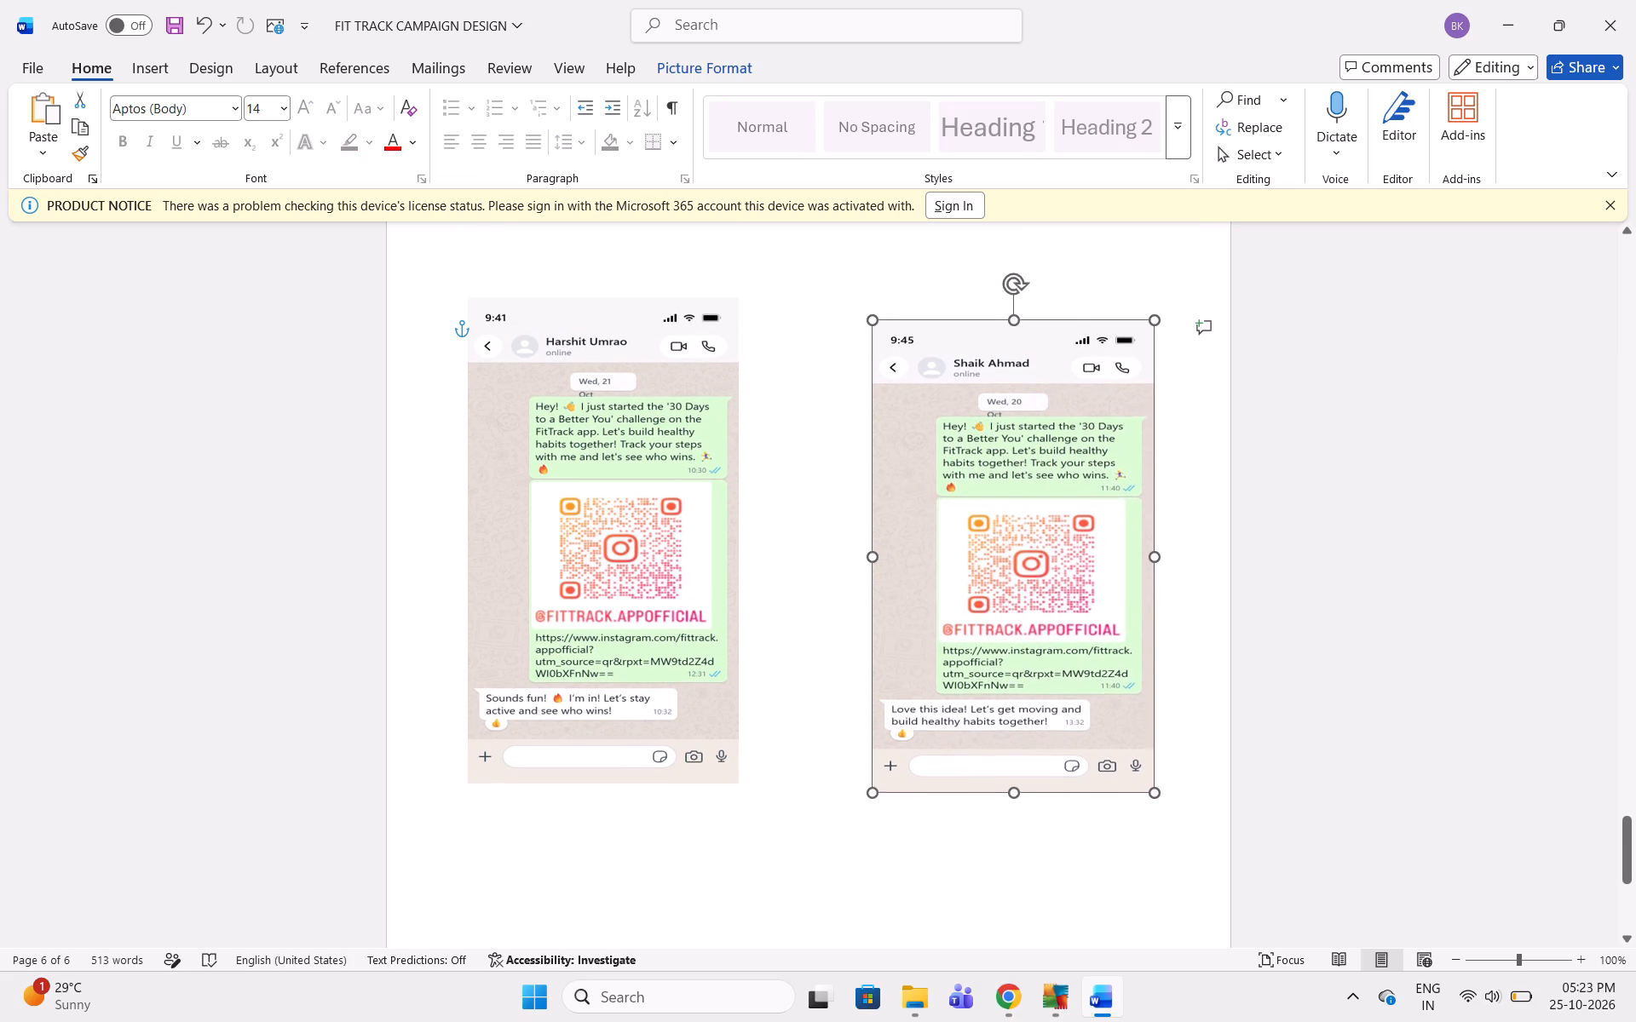
{"action": "left_click_drag", "start_coordinate": [1014, 311], "coordinate": [1013, 296]}
Set the second chat mockup's wrapping to In Front of Text and align its top and bottom with the first mockup.
{"action": "left_click_drag", "start_coordinate": [1010, 451], "coordinate": [1009, 388]}
{"action": "left_click", "coordinate": [1194, 337]}
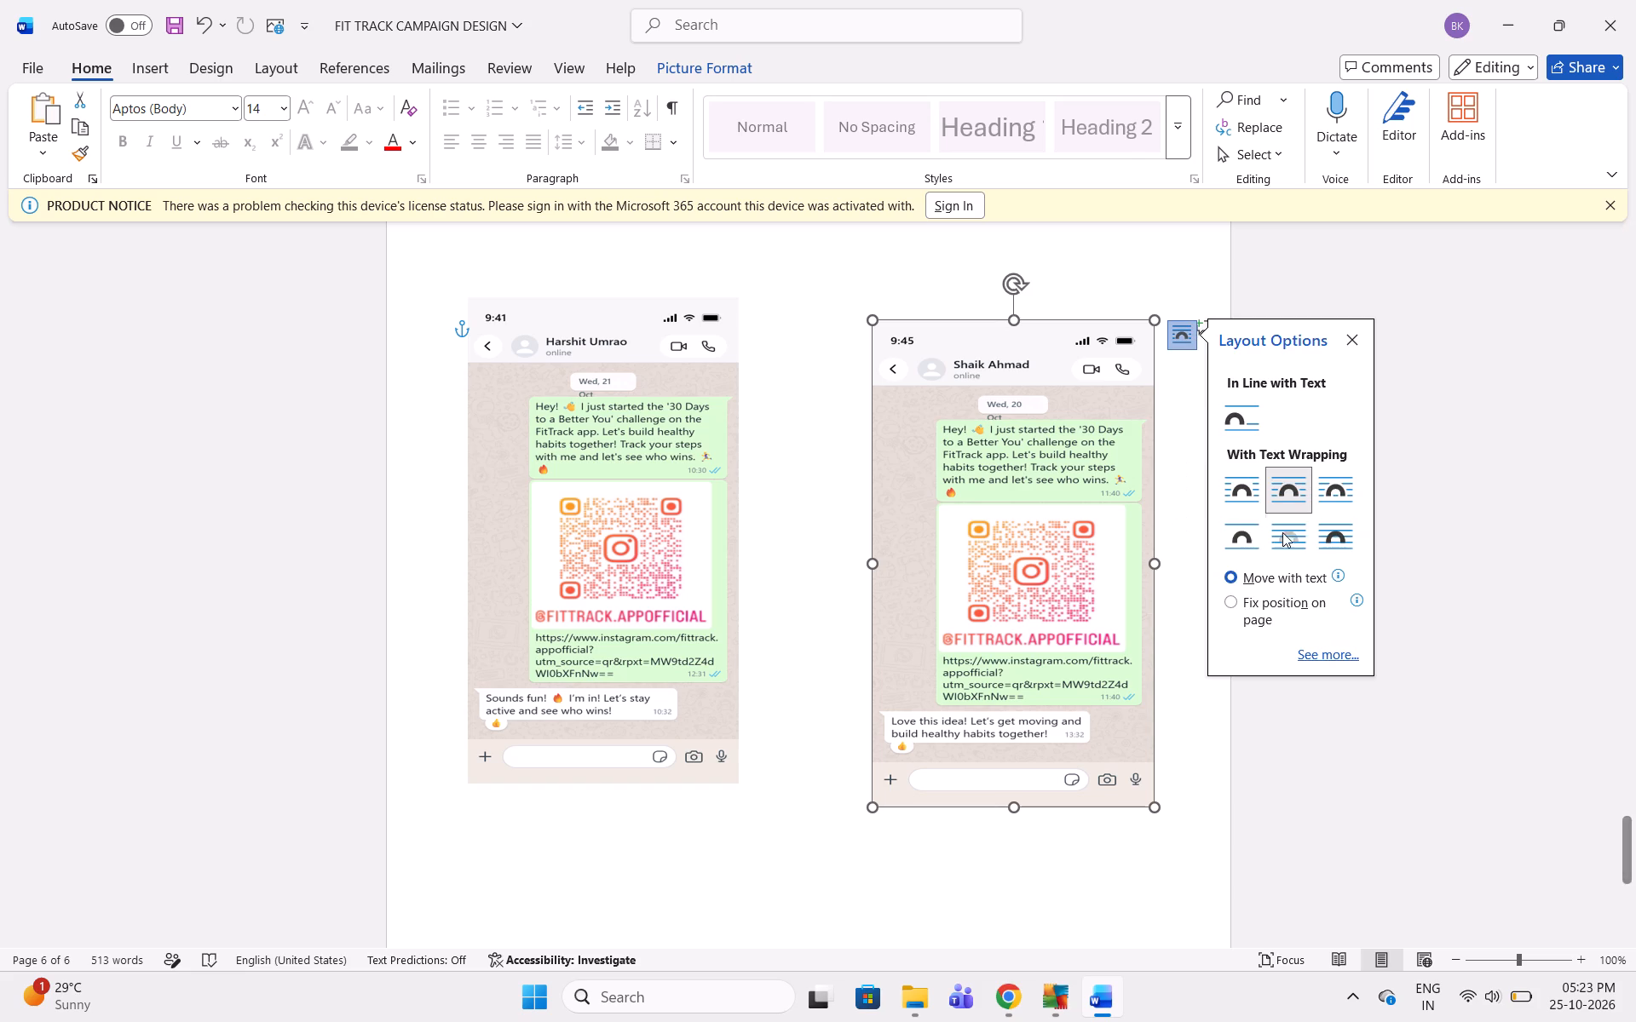
{"action": "left_click", "coordinate": [1323, 534]}
{"action": "left_click_drag", "start_coordinate": [1085, 550], "coordinate": [1072, 499]}
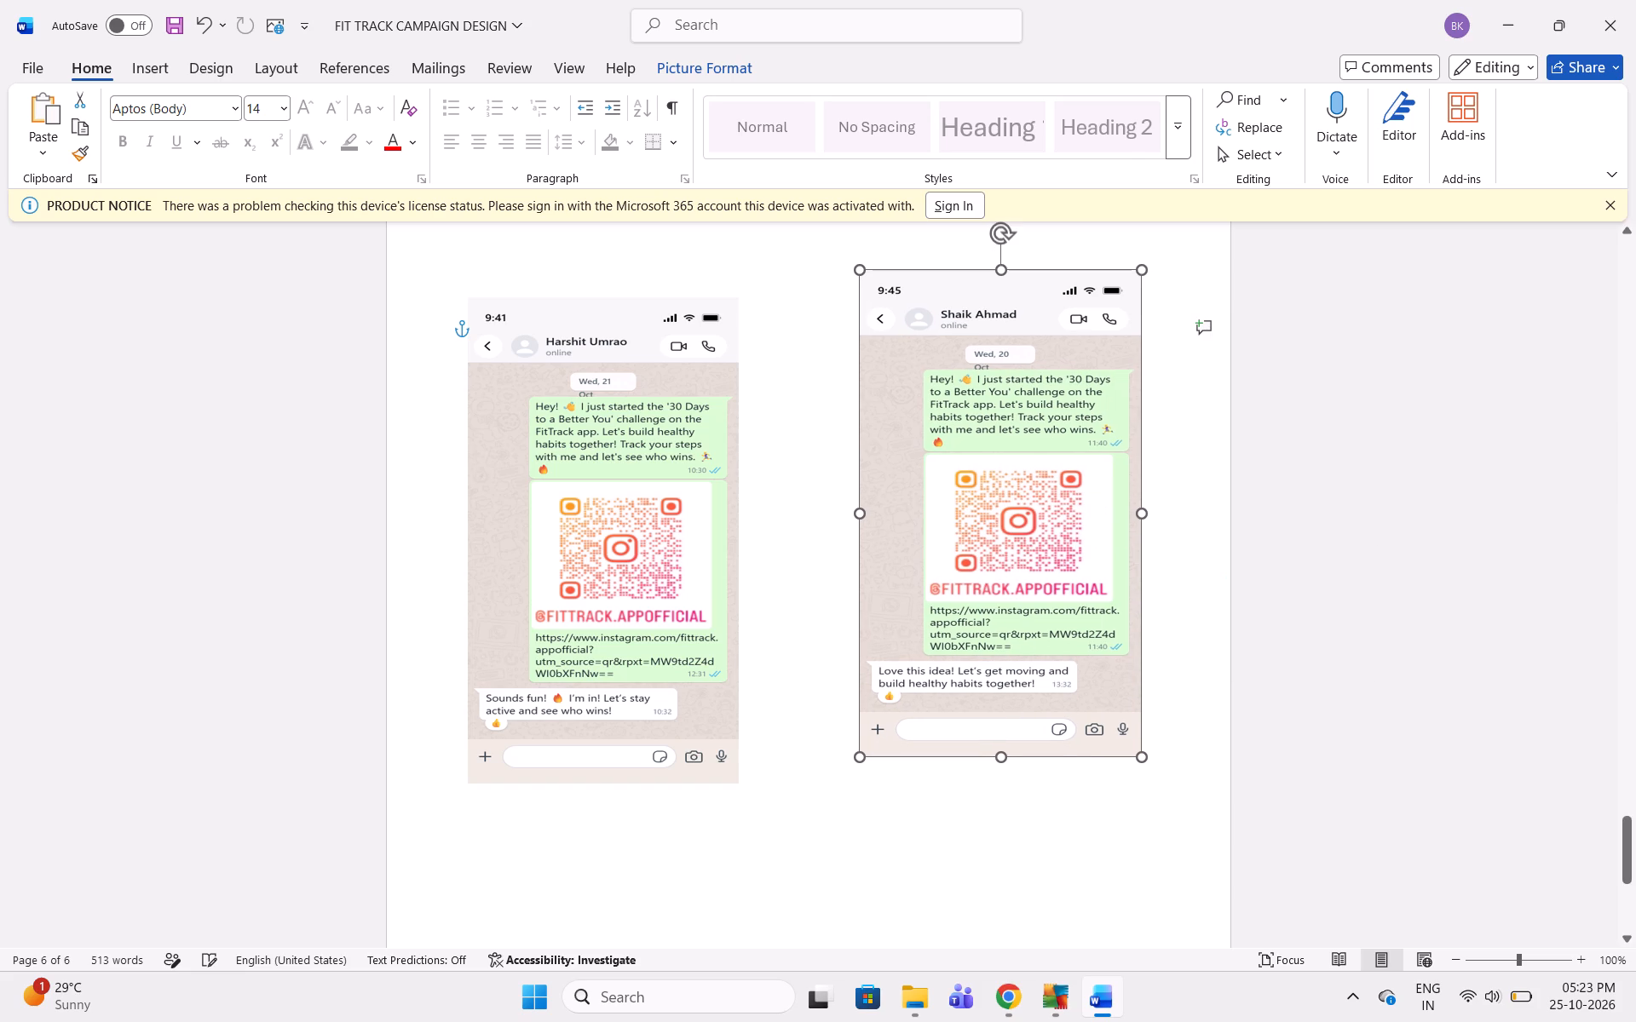
{"action": "left_click_drag", "start_coordinate": [1072, 499], "coordinate": [1097, 529]}
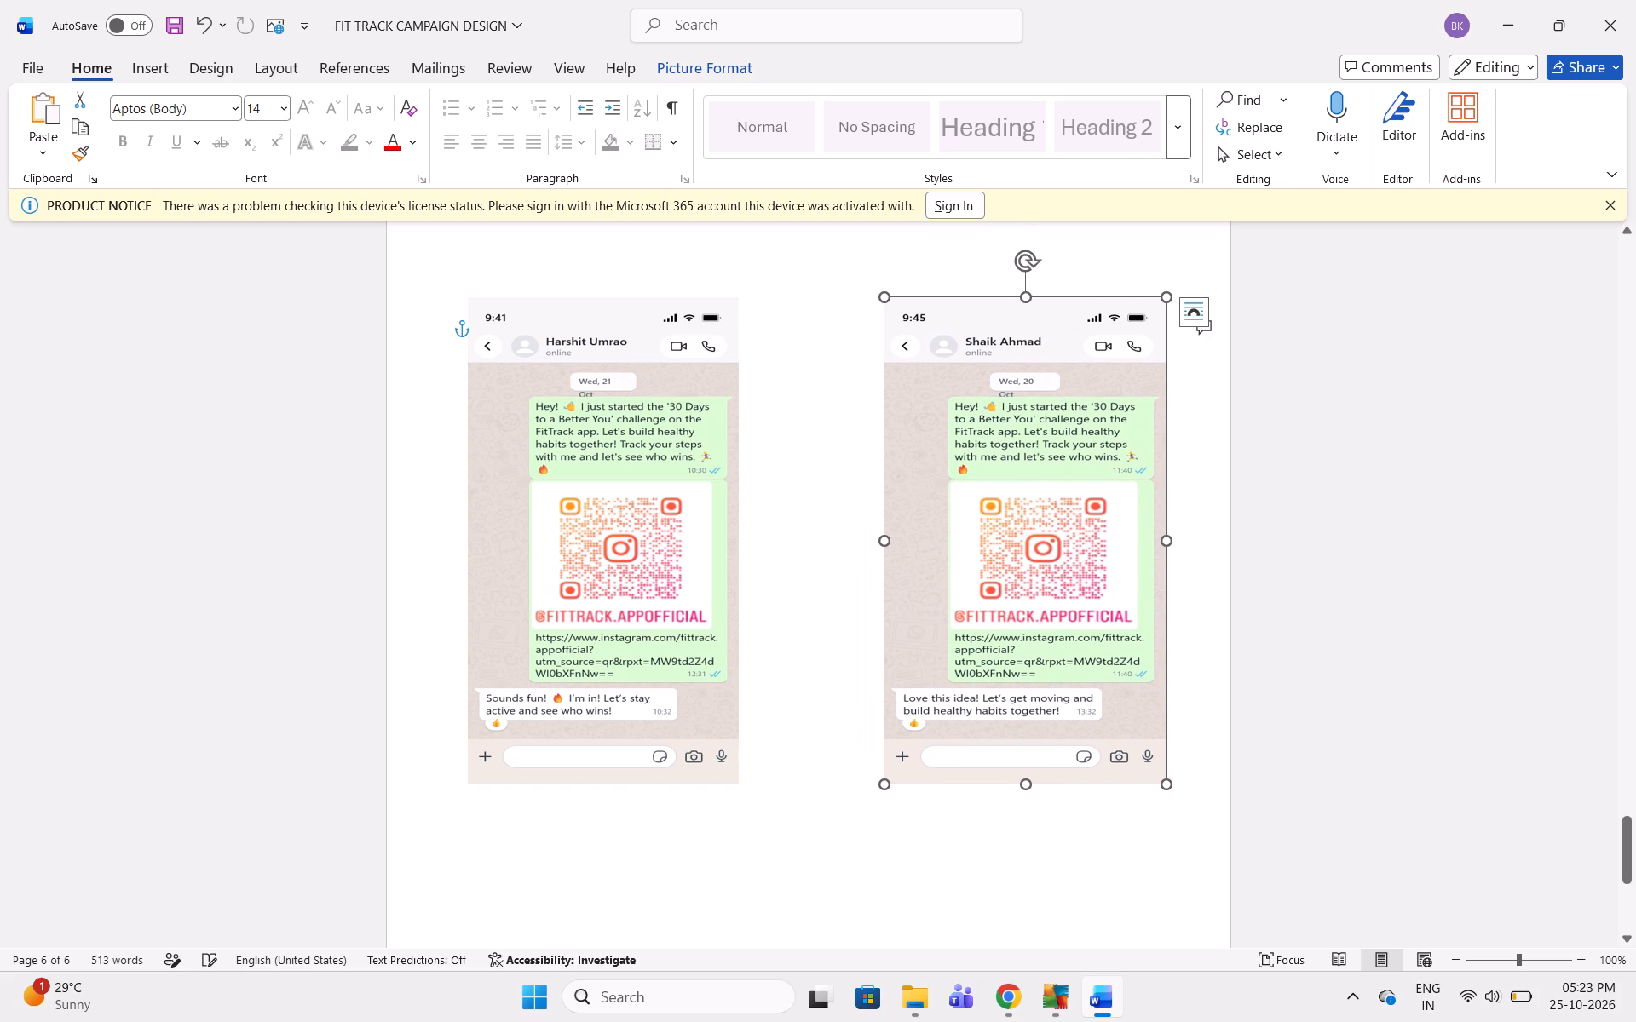
{"action": "left_click", "coordinate": [763, 469]}
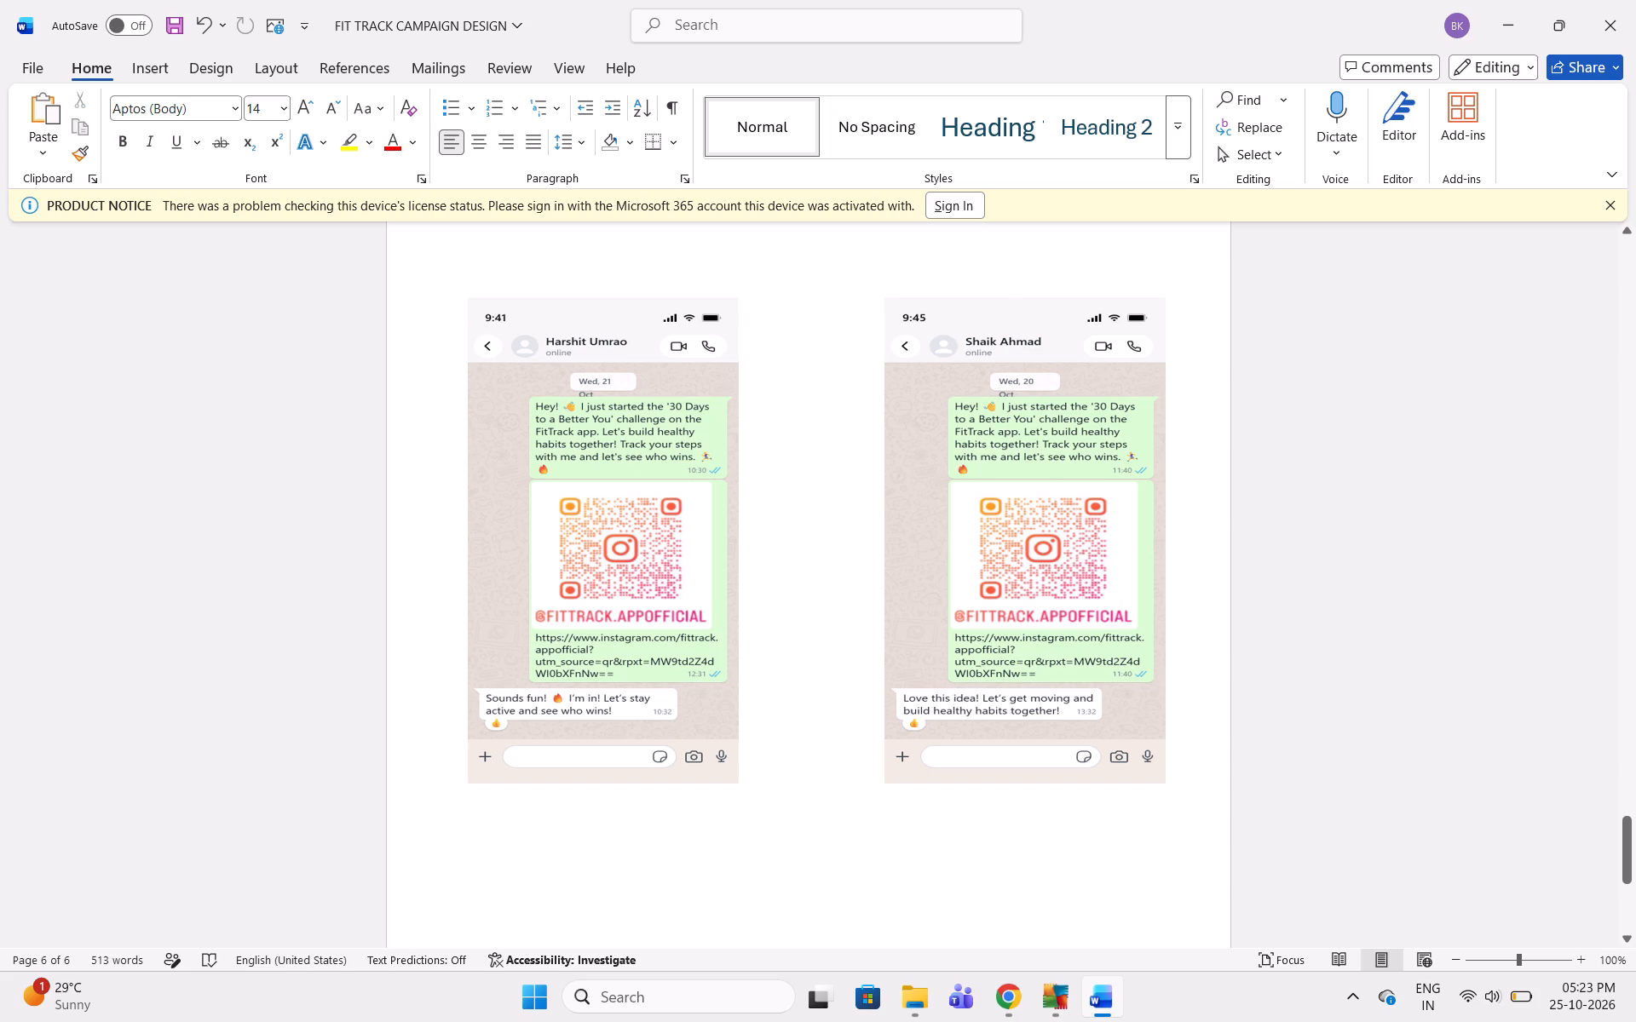
Select the first chat mockup, with the "Sounds fun!" reply, and bring up its available picture commands.
{"action": "left_click", "coordinate": [625, 594]}
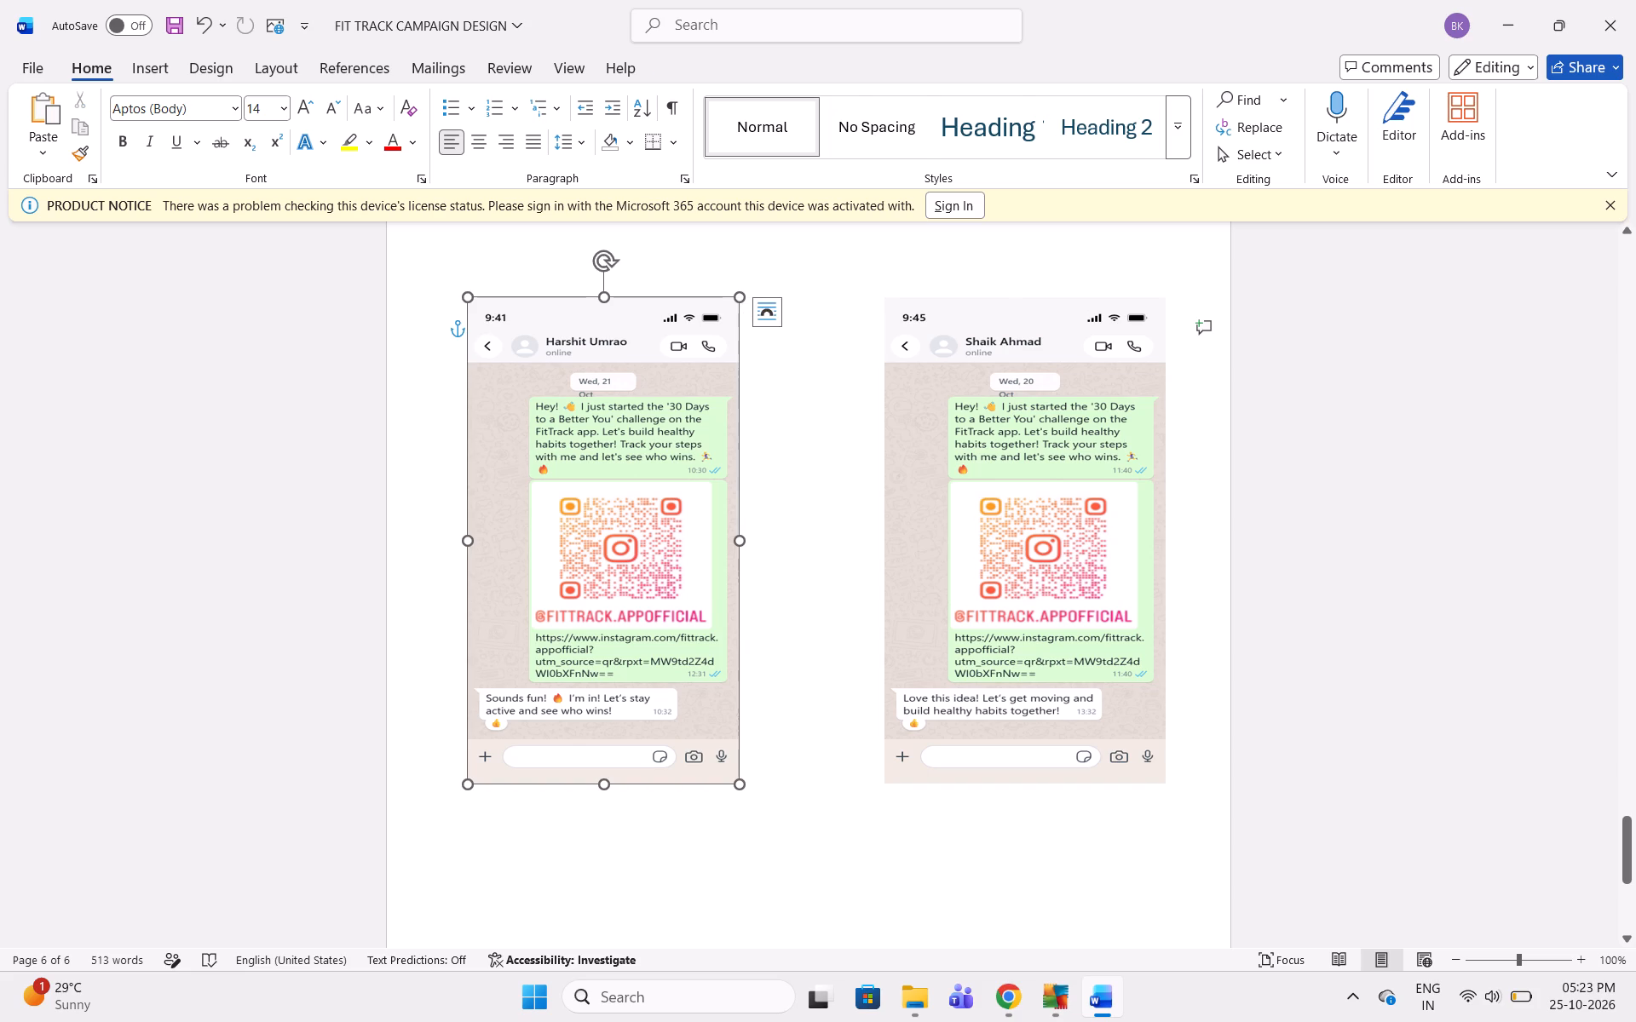
{"action": "right_click", "coordinate": [603, 510]}
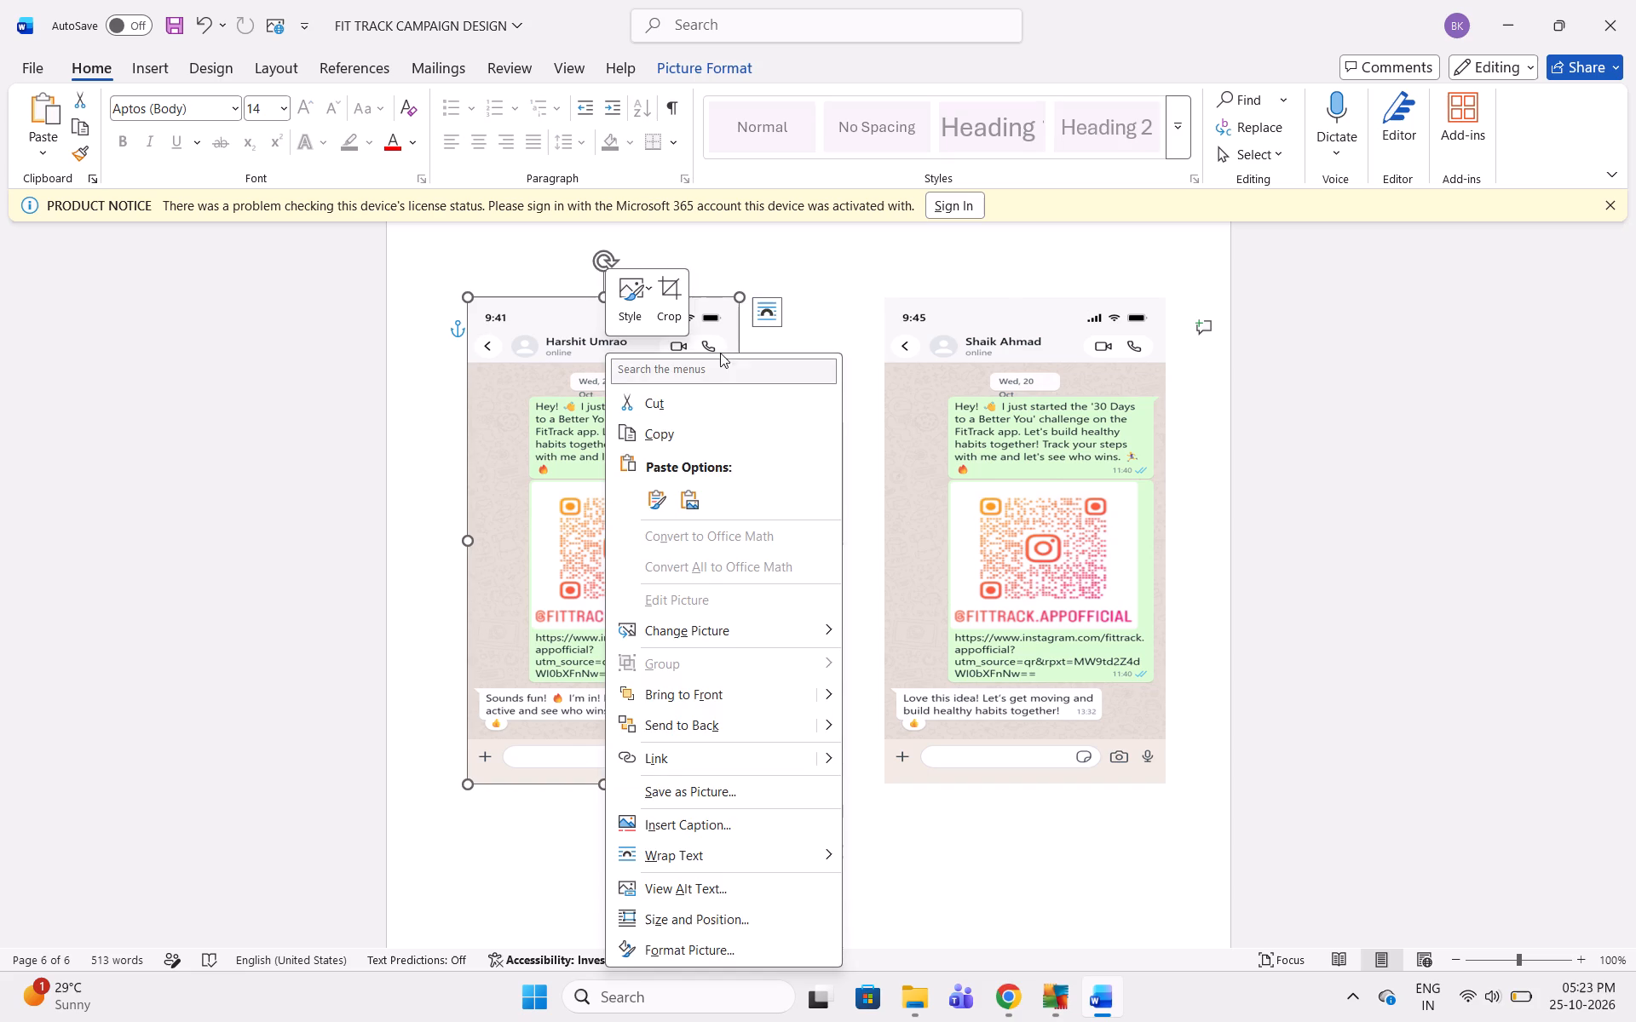
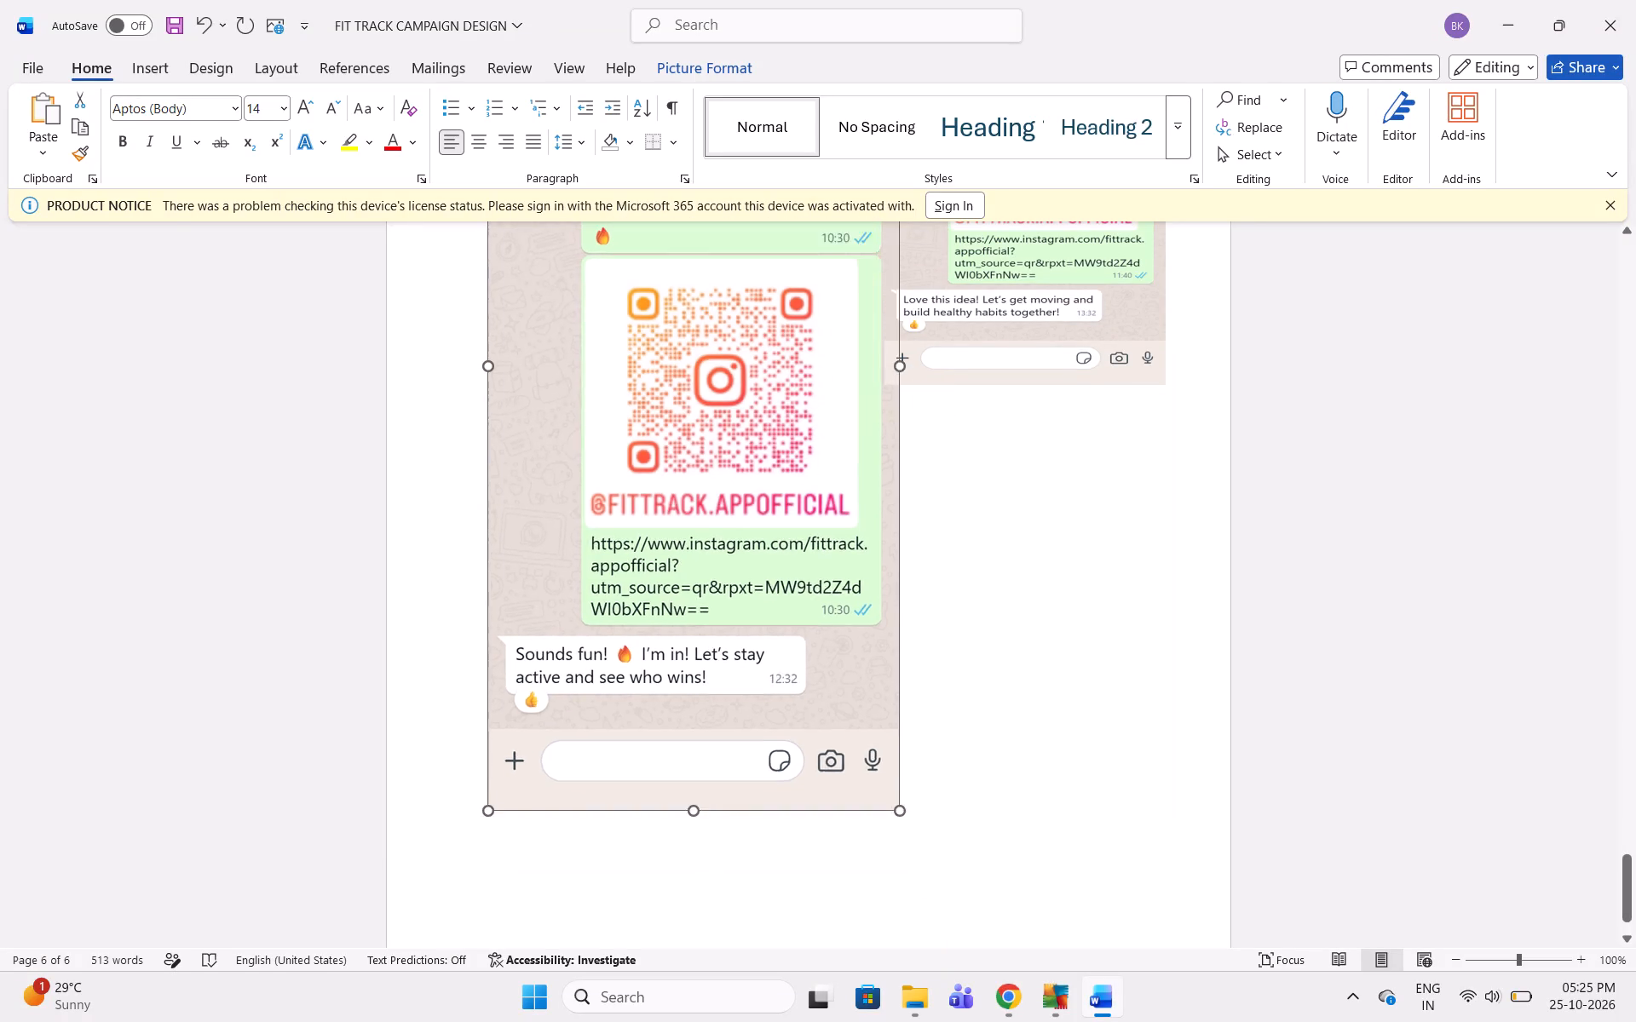
Scale down the larger chat mockup with the "Sounds fun!" reply on page 6, keeping its proportions and upper-left corner in place.
{"action": "left_click_drag", "start_coordinate": [844, 793], "coordinate": [685, 637]}
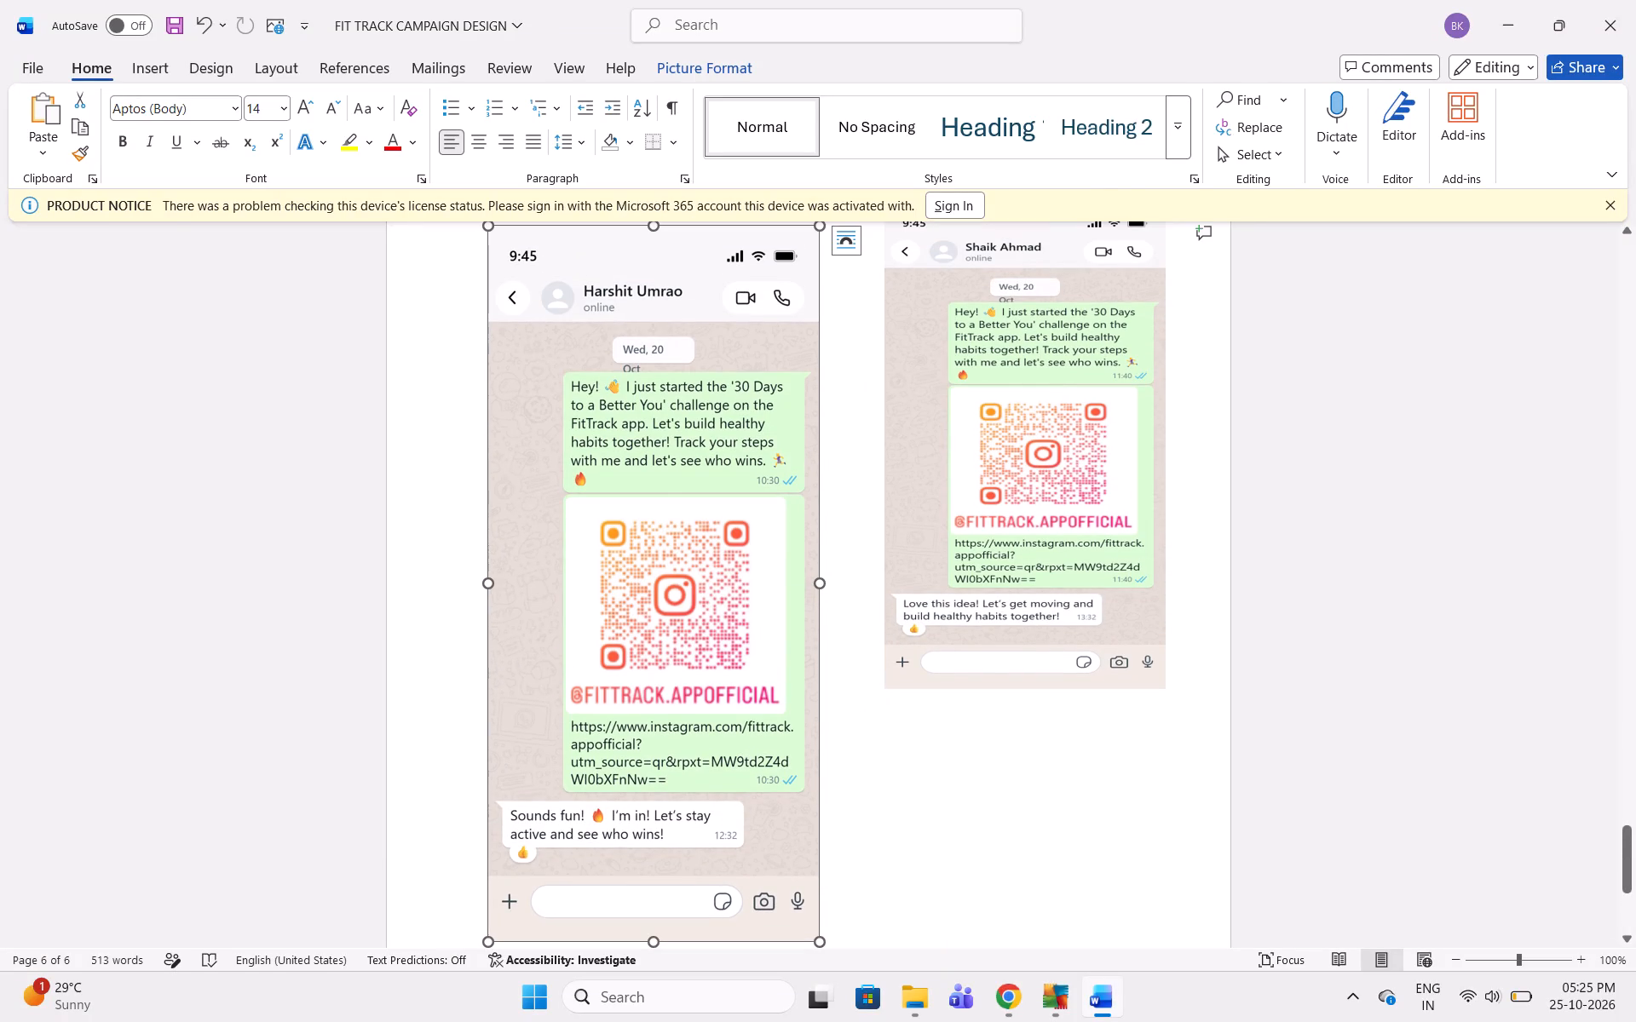
Set the "Sounds fun!" chat mockup's text wrapping to In Front of Text and nudge it slightly up and to the right.
{"action": "left_click", "coordinate": [836, 232]}
{"action": "left_click", "coordinate": [1005, 446]}
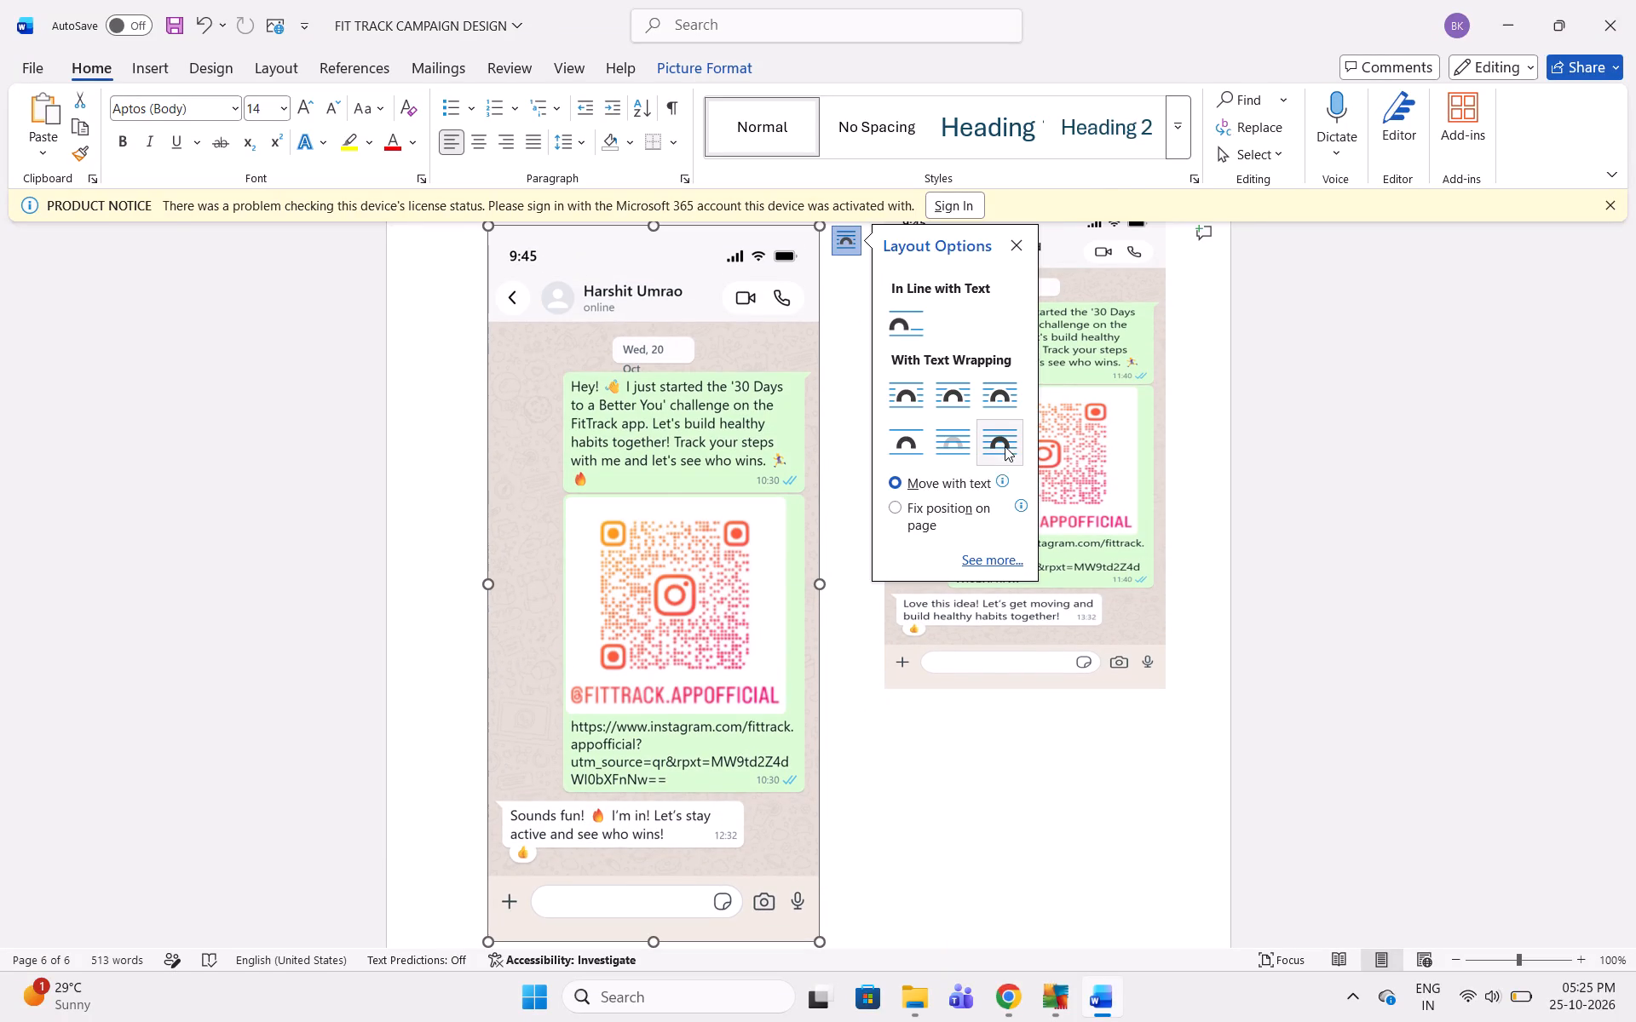
{"action": "left_click_drag", "start_coordinate": [708, 719], "coordinate": [714, 692]}
Shorten the "Sounds fun!" chat mockup from its bottom edge to line up with the neighbouring mockup's bottom, then deselect it.
{"action": "scroll", "coordinate": [747, 713], "scroll_direction": "up", "scroll_amount": 2}
{"action": "scroll", "coordinate": [748, 713], "scroll_direction": "down", "scroll_amount": 1}
{"action": "scroll", "coordinate": [734, 802], "scroll_direction": "down", "scroll_amount": 2}
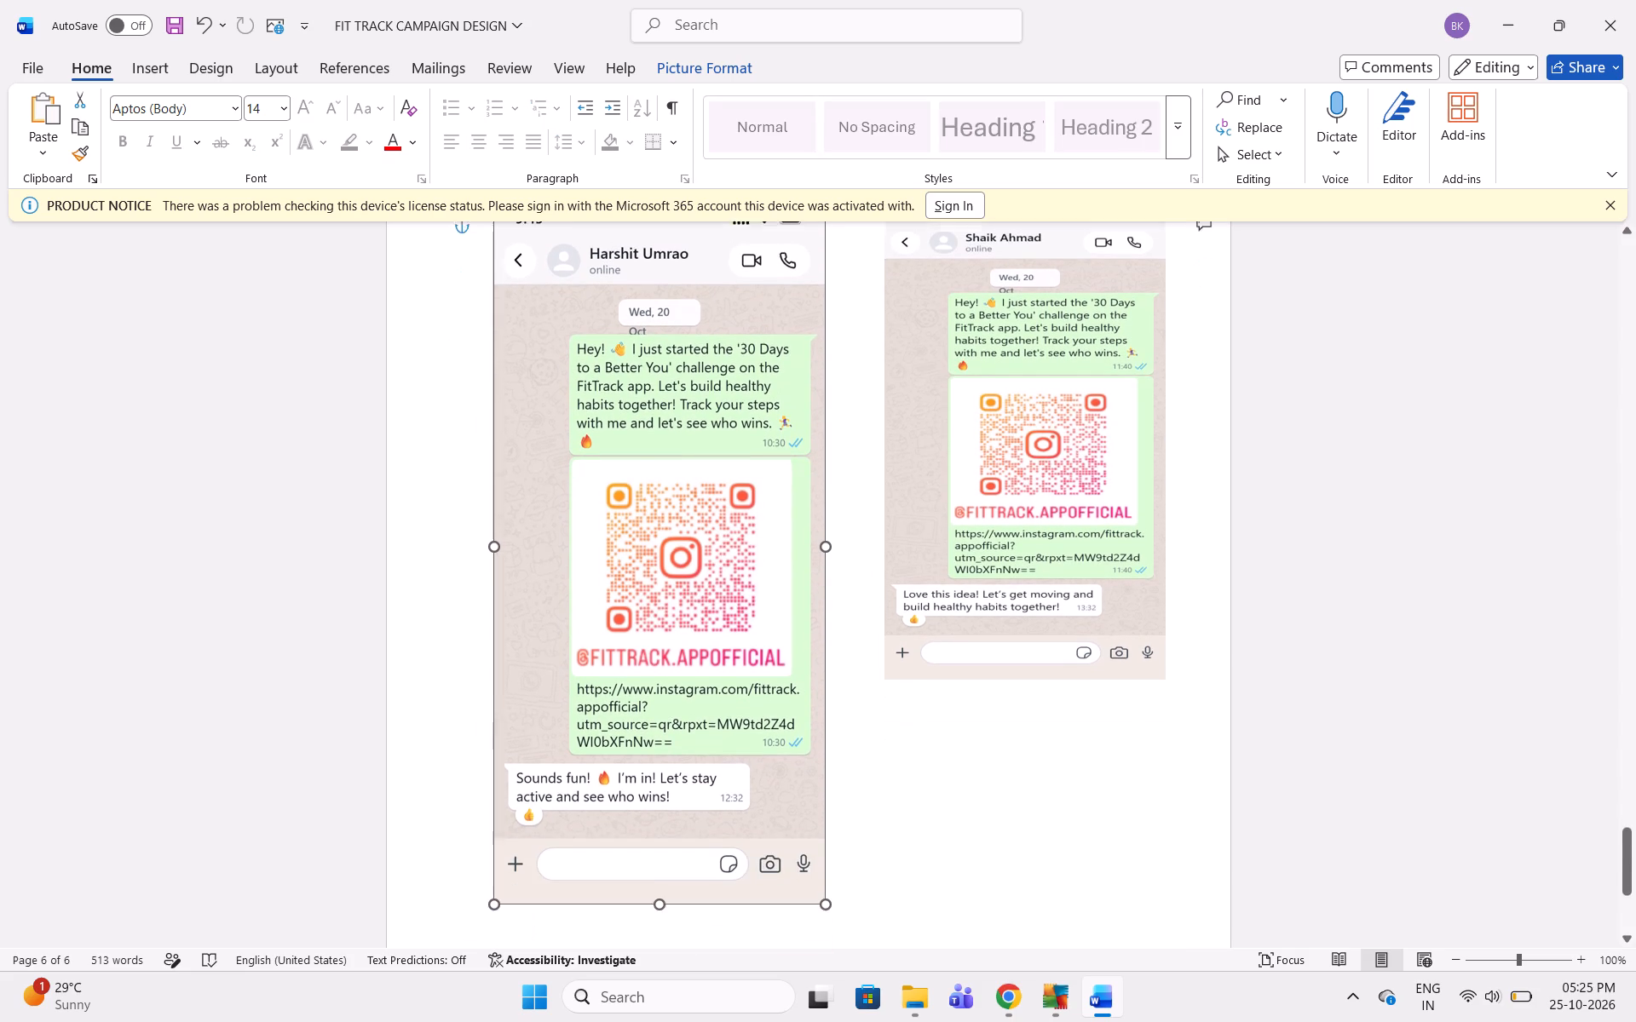
{"action": "left_click_drag", "start_coordinate": [657, 863], "coordinate": [656, 845]}
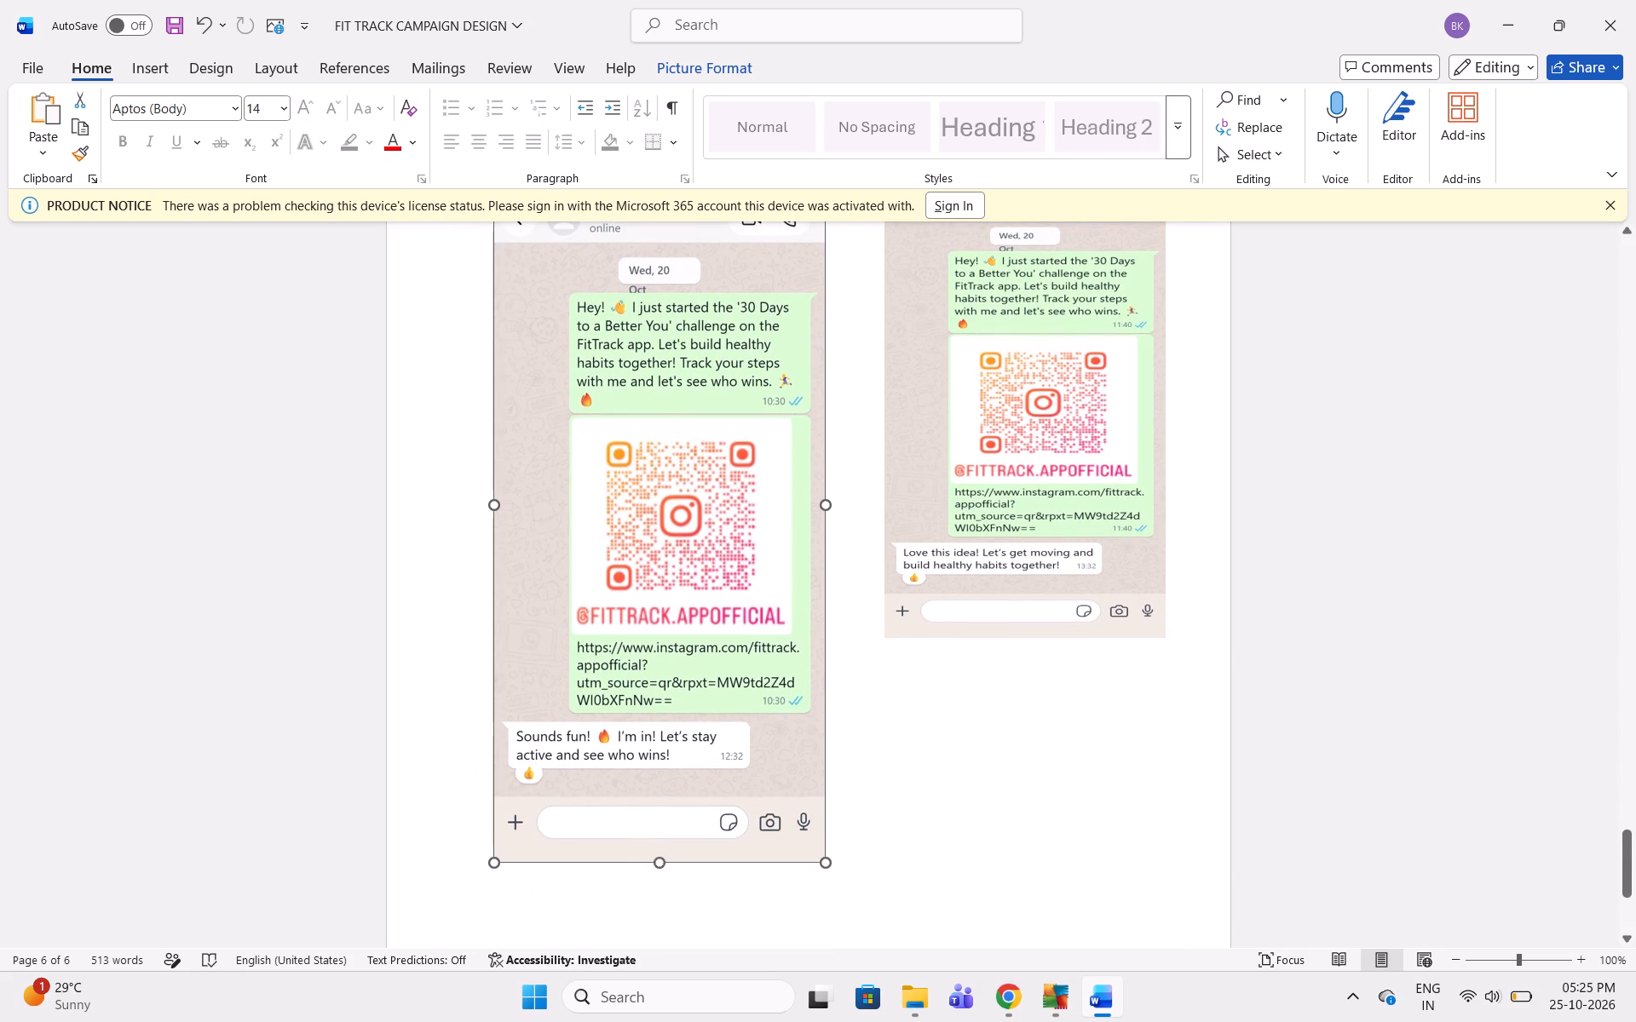
{"action": "left_click_drag", "start_coordinate": [656, 845], "coordinate": [684, 641]}
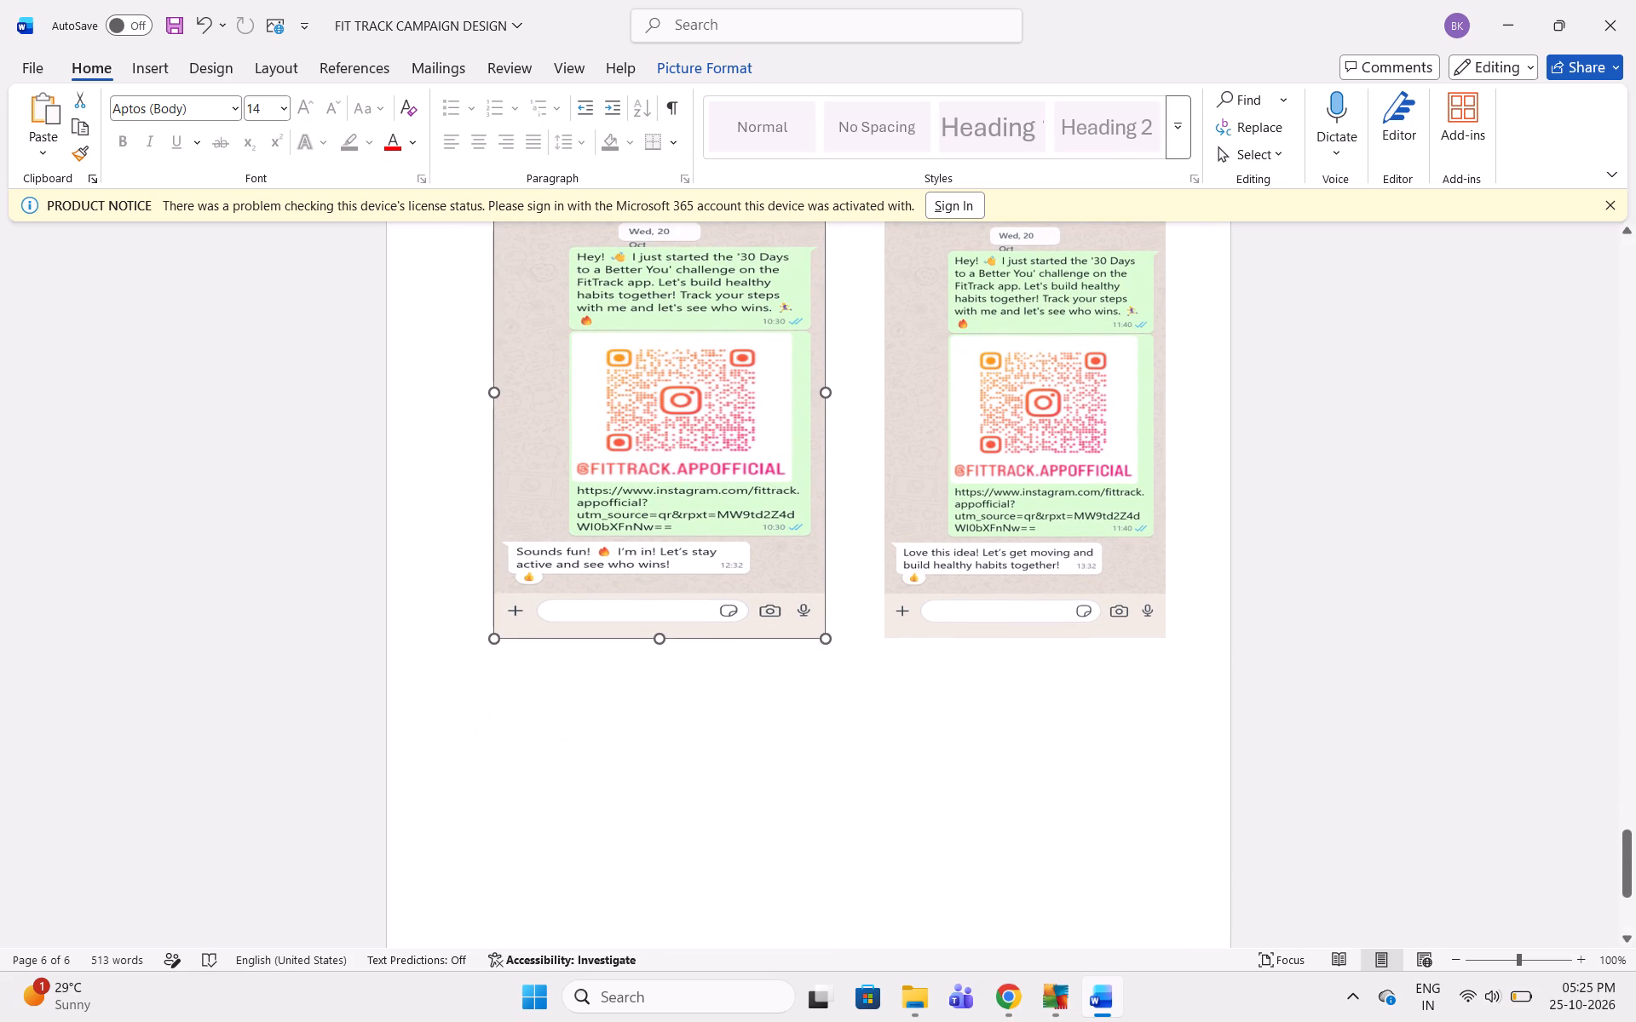
{"action": "scroll", "coordinate": [704, 753], "scroll_direction": "up", "scroll_amount": 1}
{"action": "scroll", "coordinate": [740, 648], "scroll_direction": "up", "scroll_amount": 3}
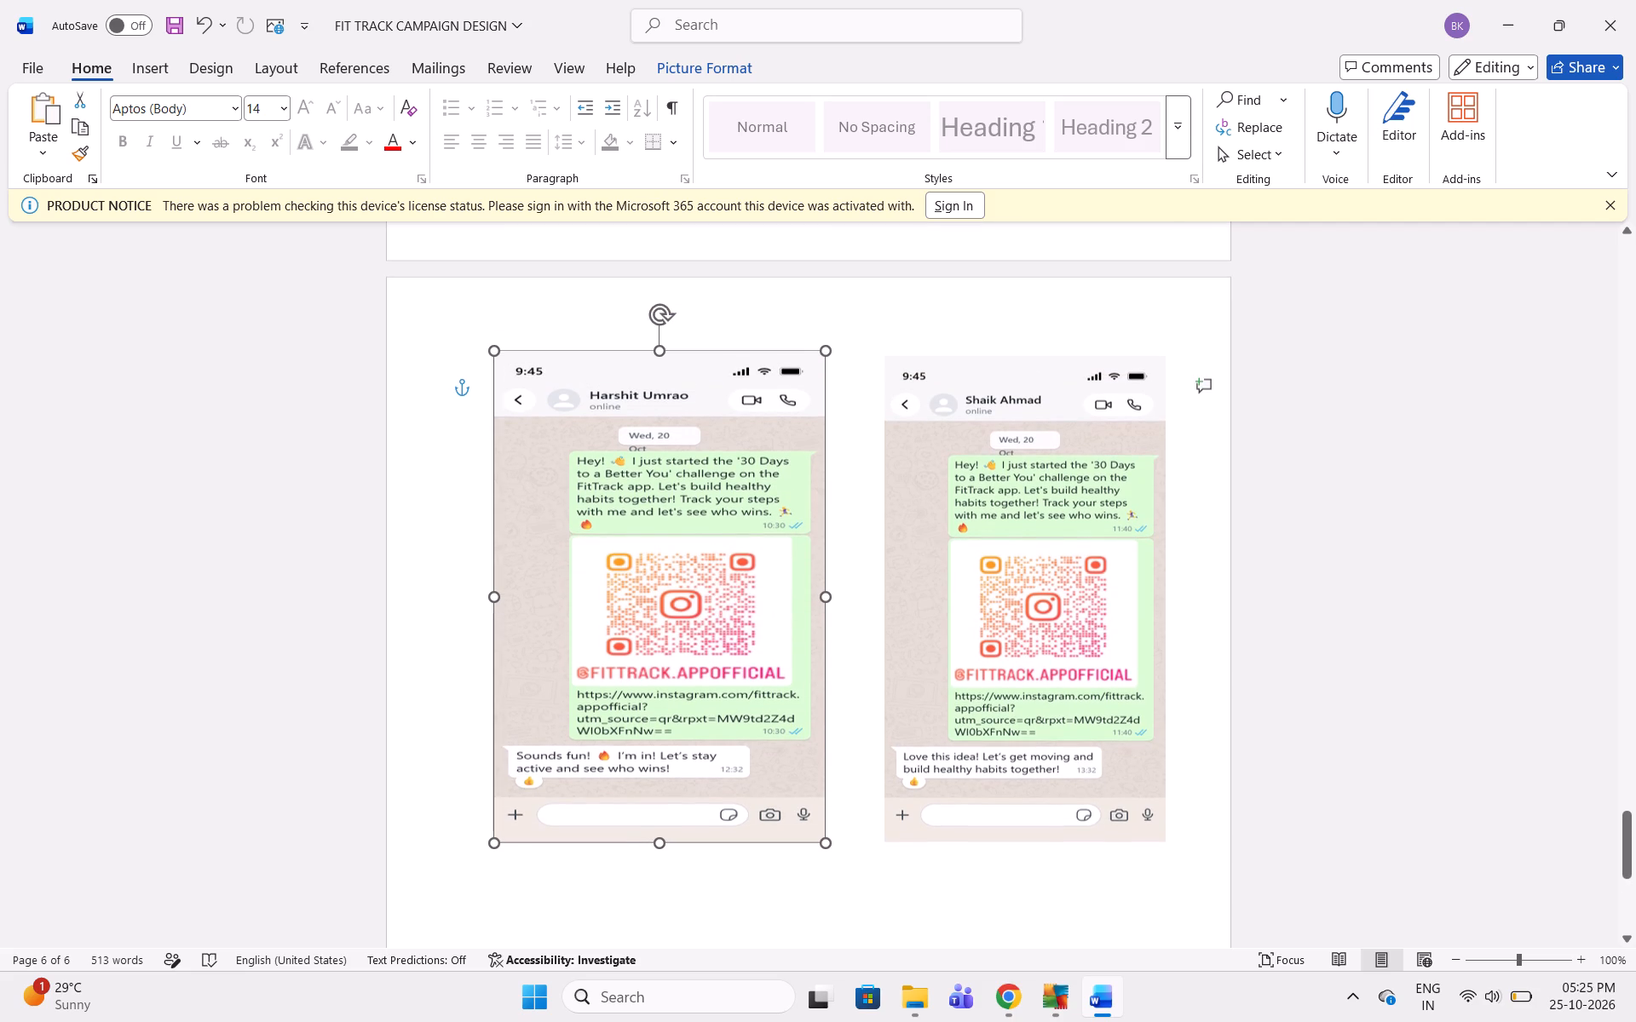
{"action": "left_click", "coordinate": [619, 388]}
{"action": "left_click", "coordinate": [612, 298]}
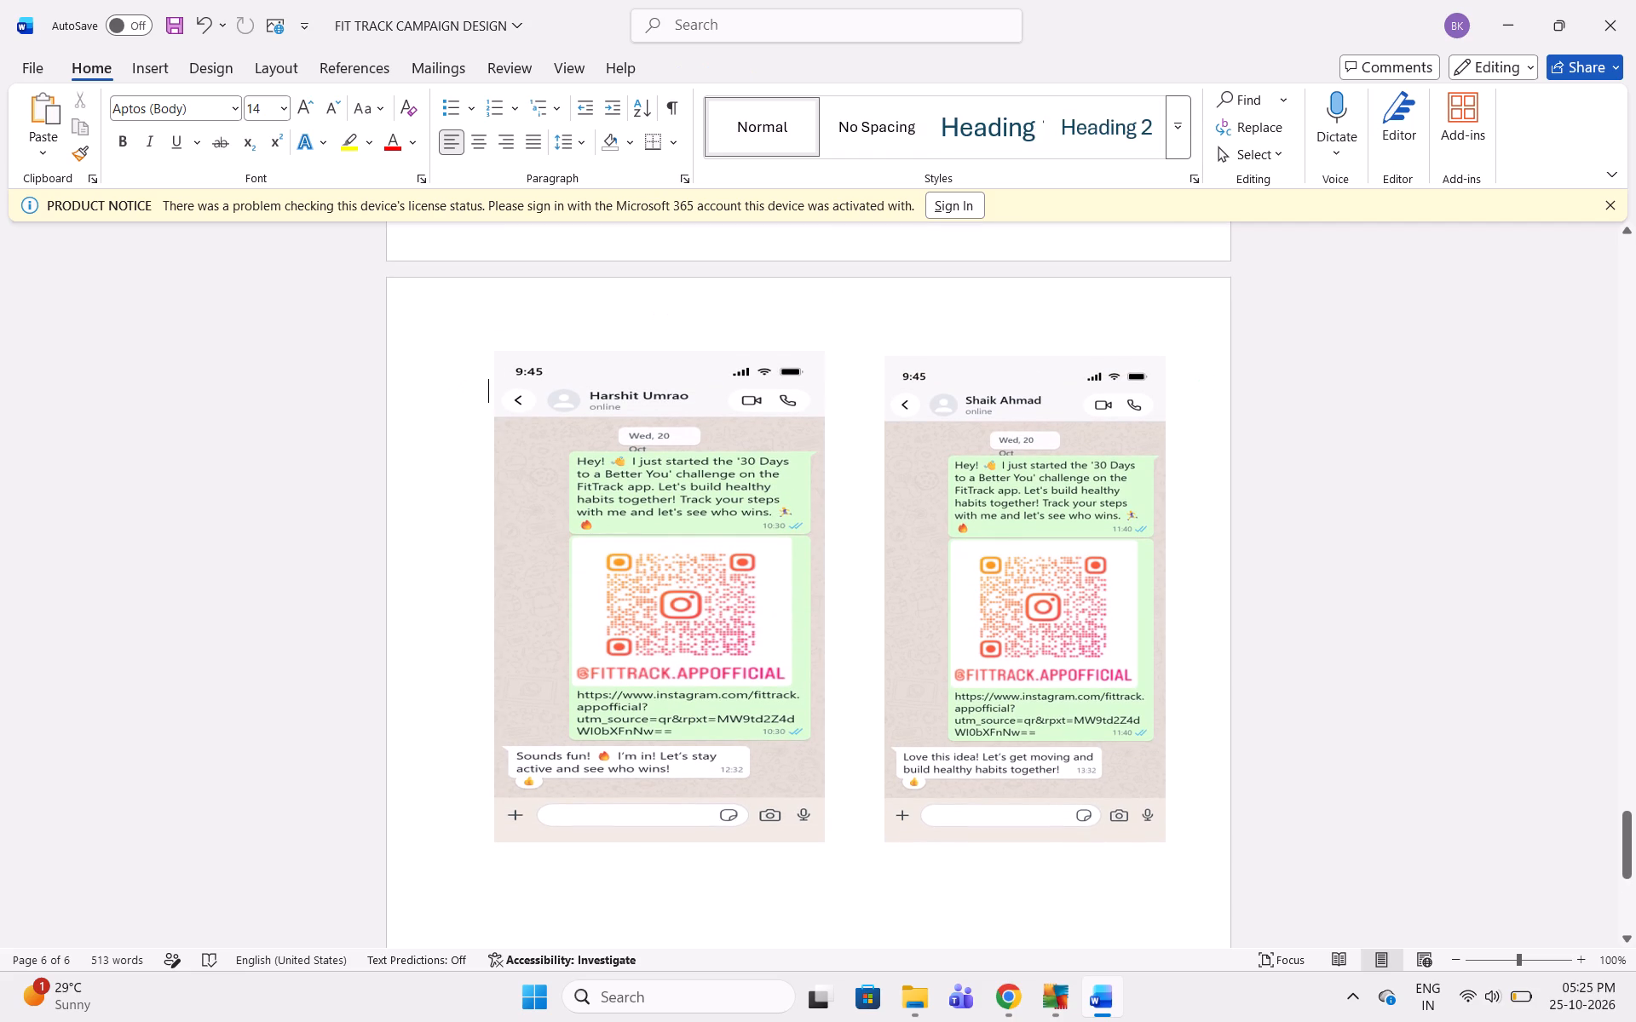
Shorten the left-hand chat mockup picture on page 6 slightly from its top edge, roughly level with the neighbouring mockup's top.
{"action": "left_click", "coordinate": [648, 391]}
{"action": "left_click_drag", "start_coordinate": [656, 352], "coordinate": [654, 362]}
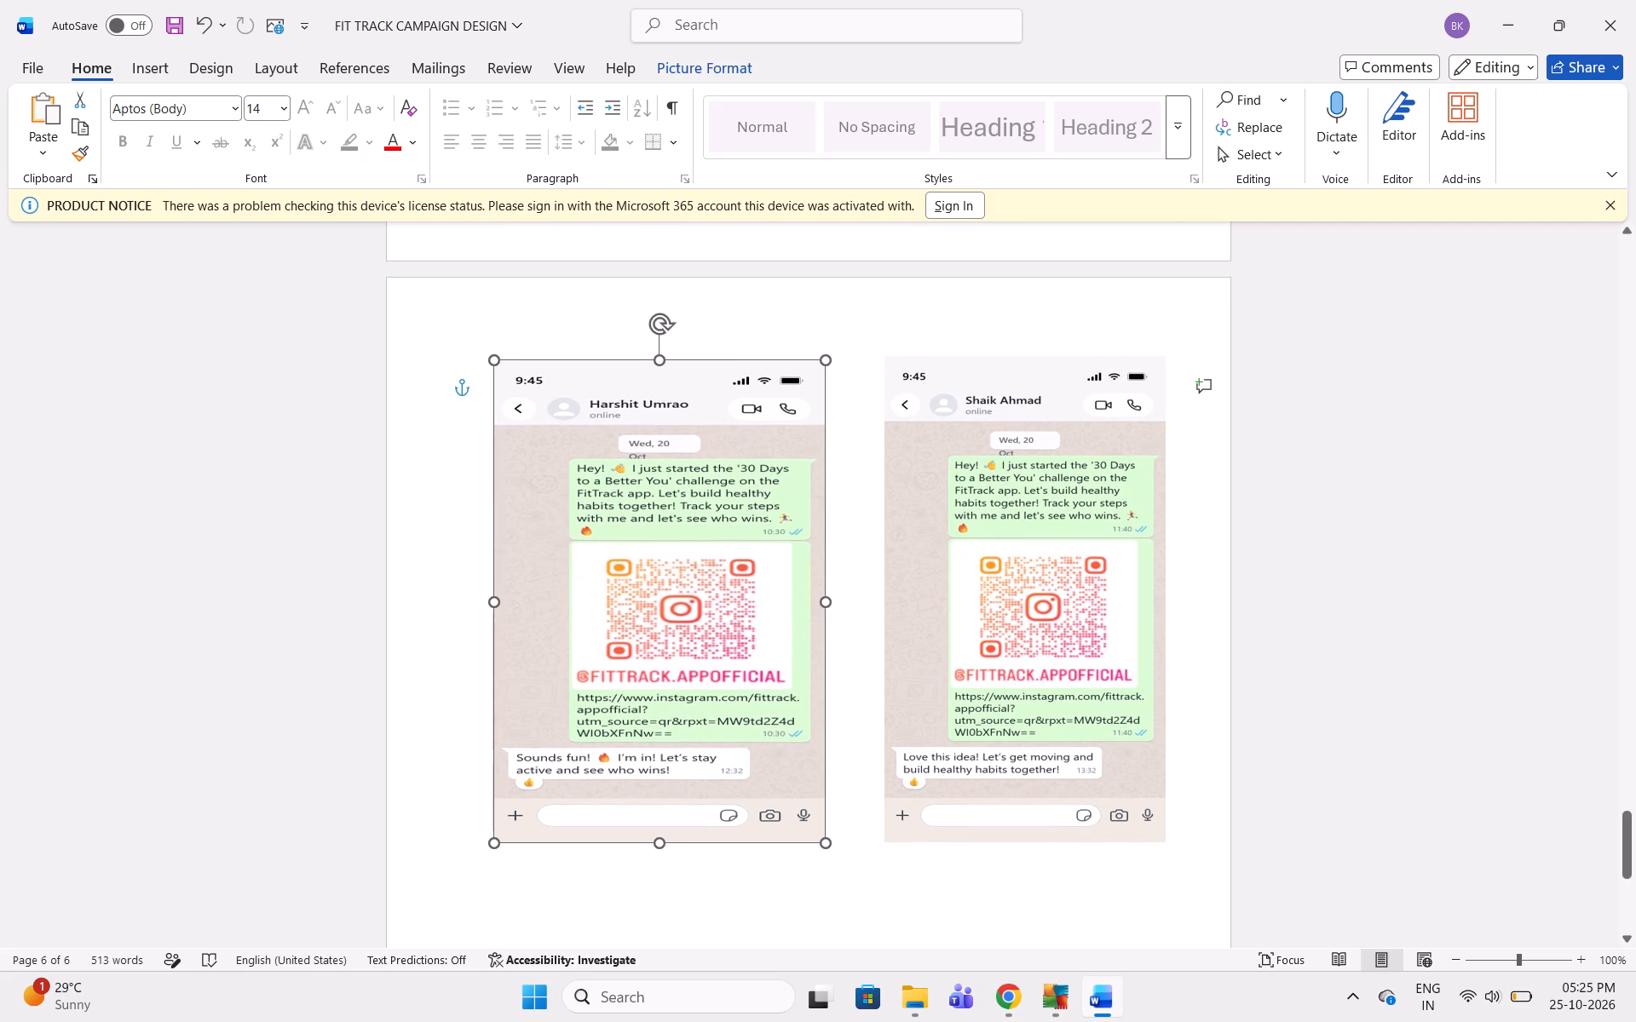
{"action": "left_click_drag", "start_coordinate": [654, 362], "coordinate": [647, 360]}
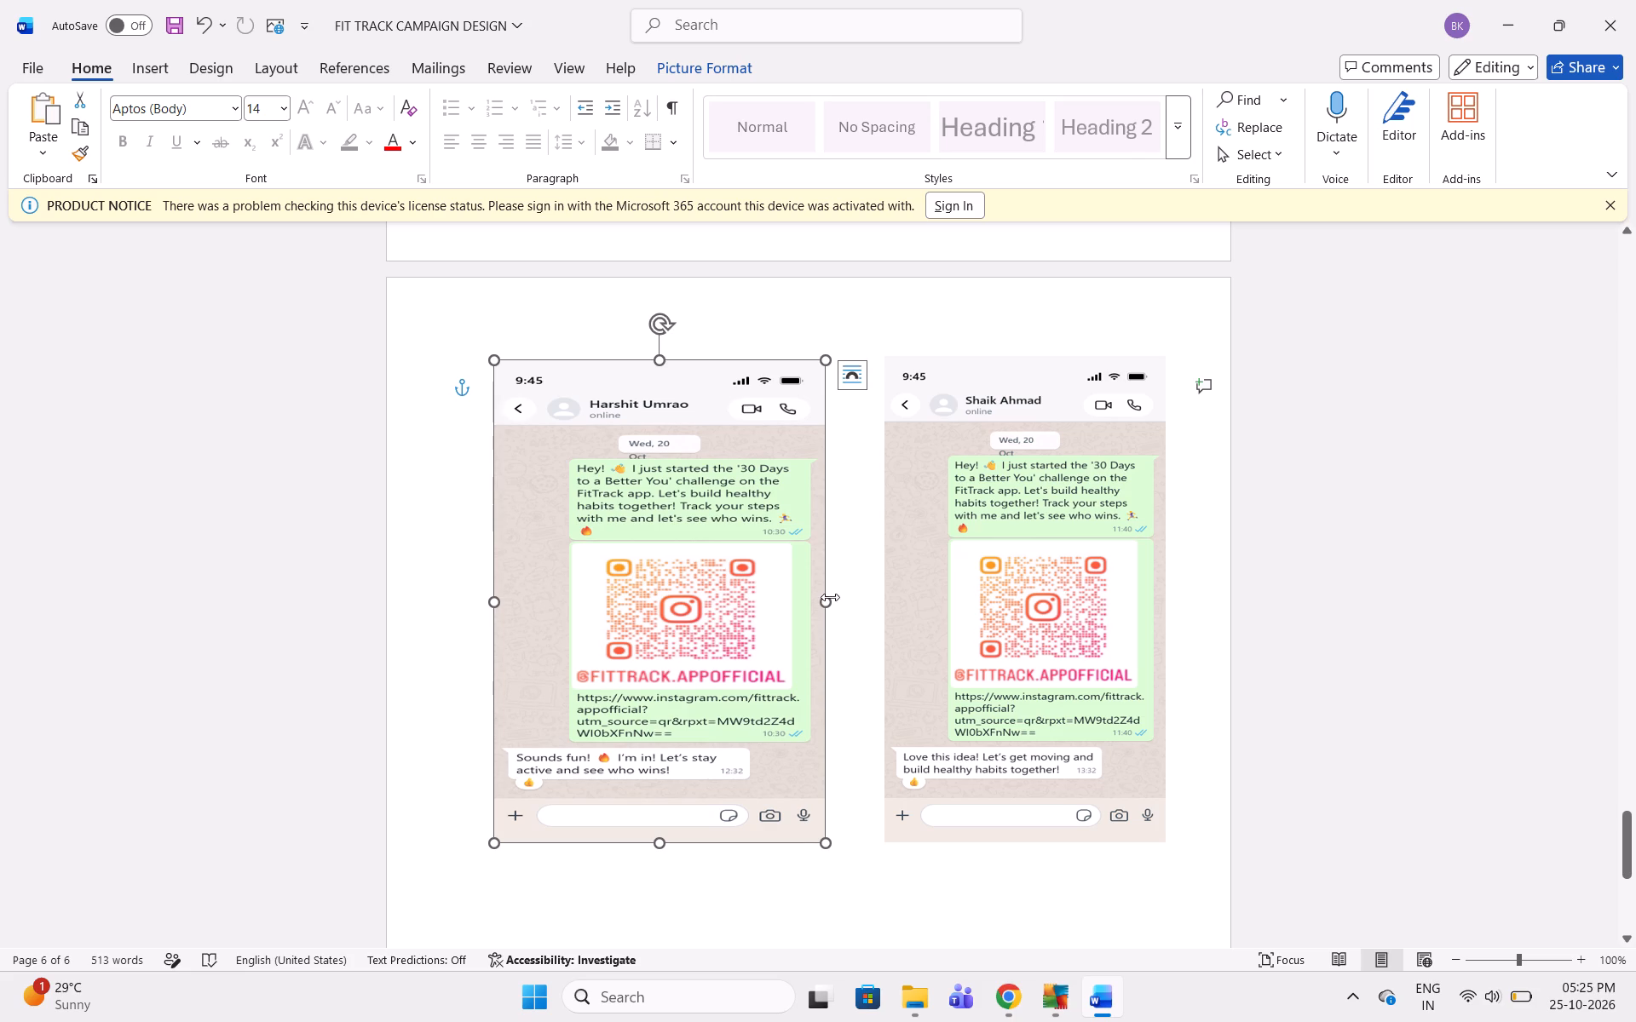
Narrow the left-hand chat mockup picture on page 6 from its right edge to roughly the neighbouring mockup's width, keeping its height.
{"action": "left_click_drag", "start_coordinate": [822, 604], "coordinate": [798, 604]}
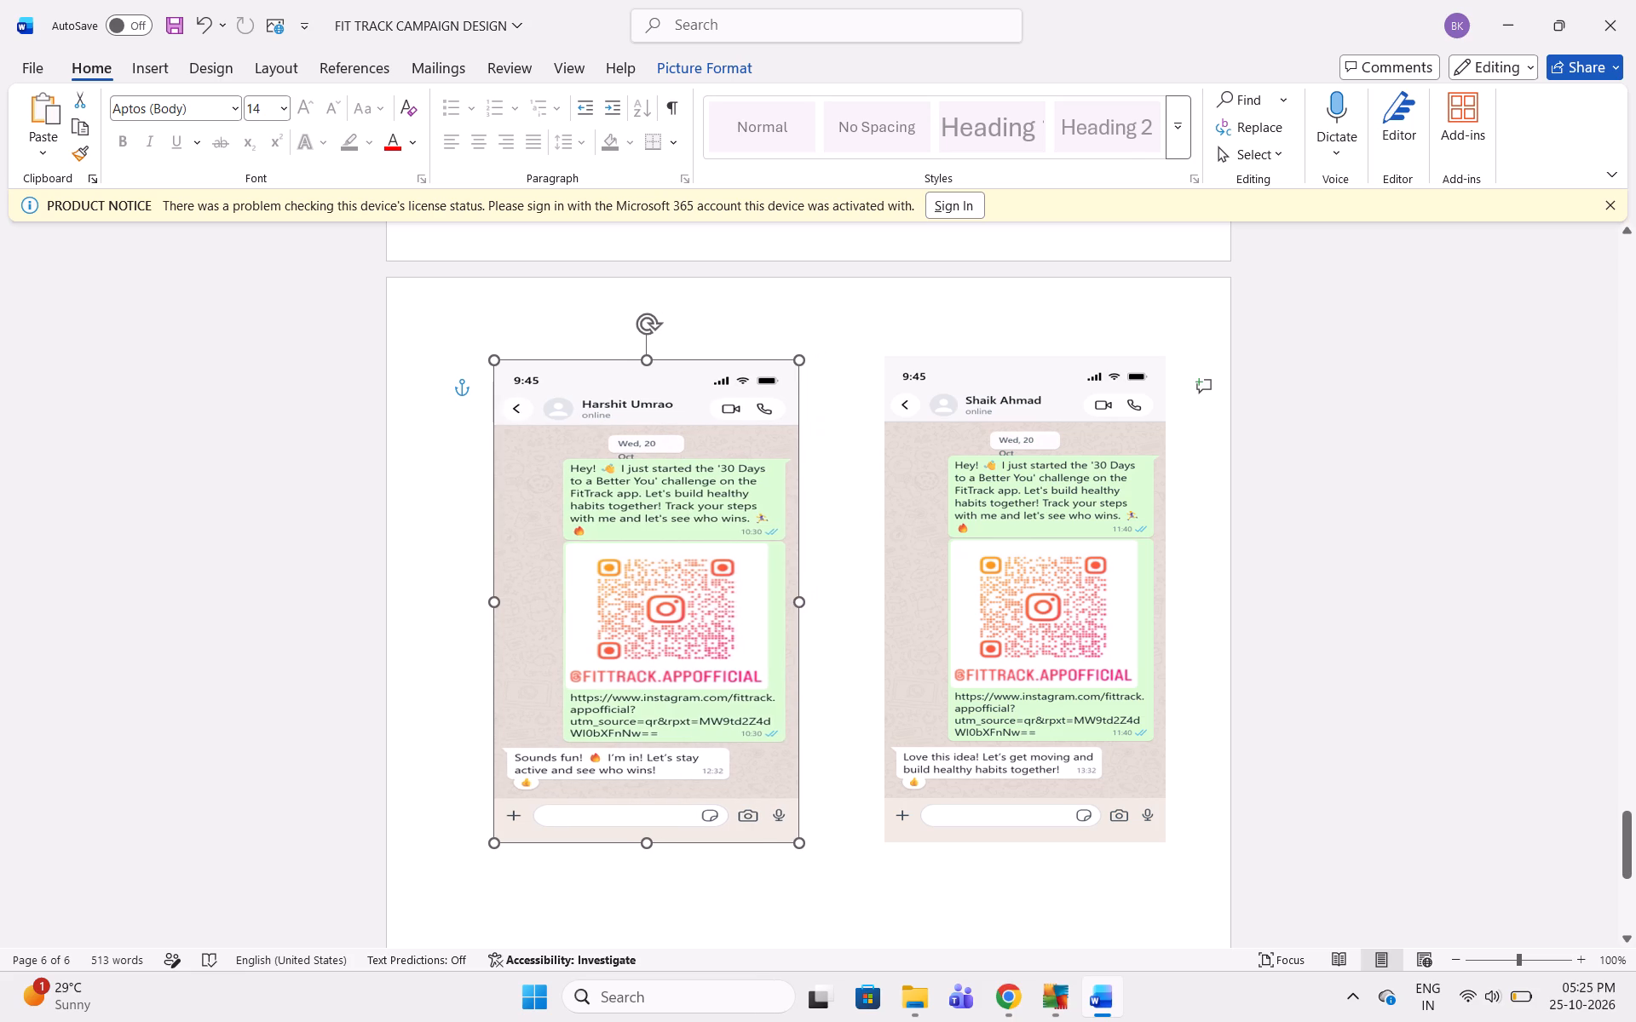
{"action": "left_click_drag", "start_coordinate": [798, 604], "coordinate": [779, 611]}
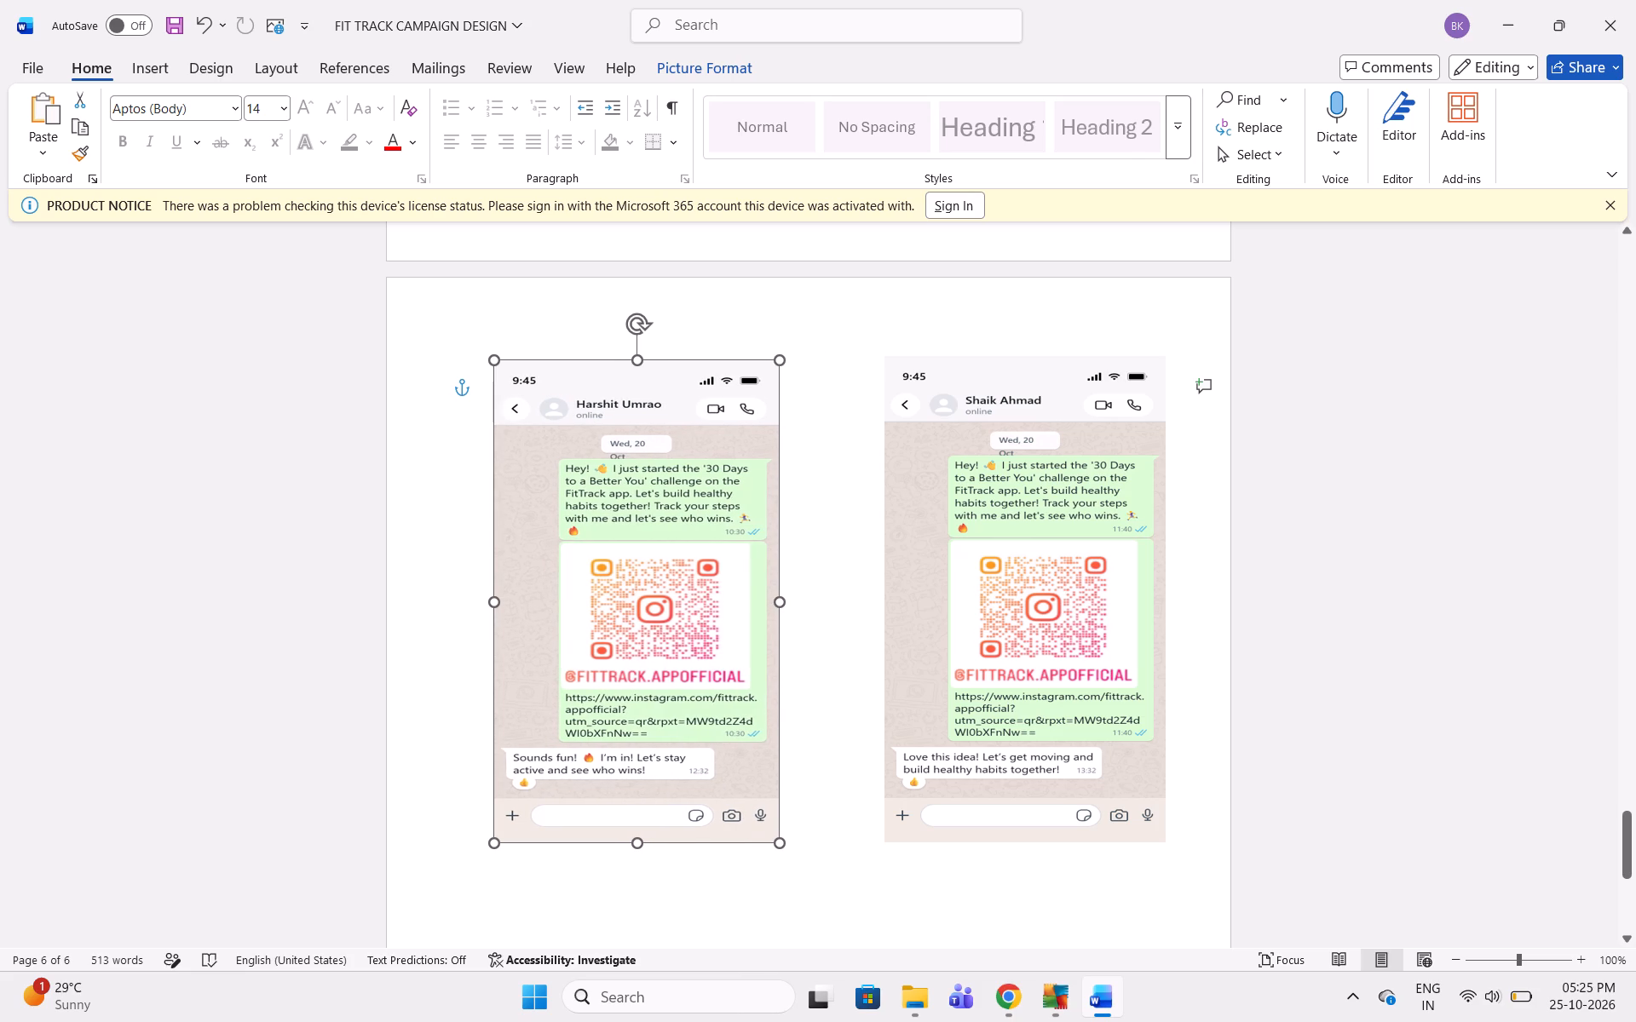
{"action": "left_click_drag", "start_coordinate": [779, 611], "coordinate": [786, 617]}
{"action": "left_click", "coordinate": [822, 609]}
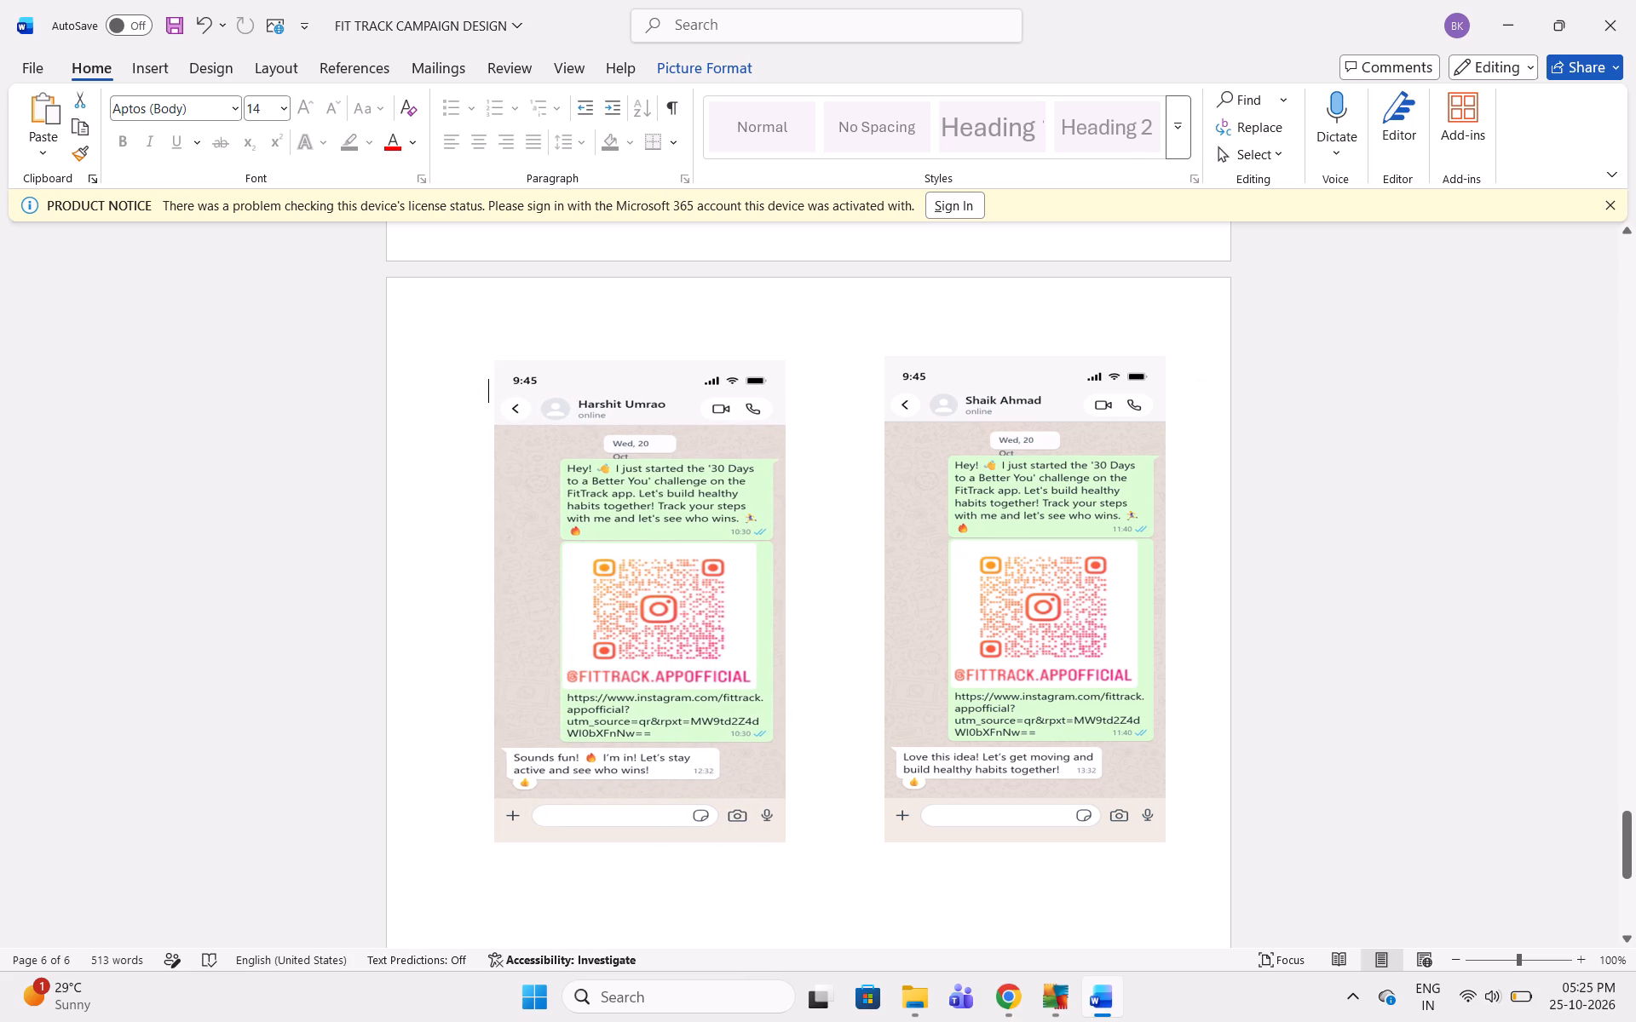
Review the side-by-side chat mockups on page 6, the blank space below them and the QR code page before.
{"action": "scroll", "coordinate": [884, 677], "scroll_direction": "down", "scroll_amount": 4}
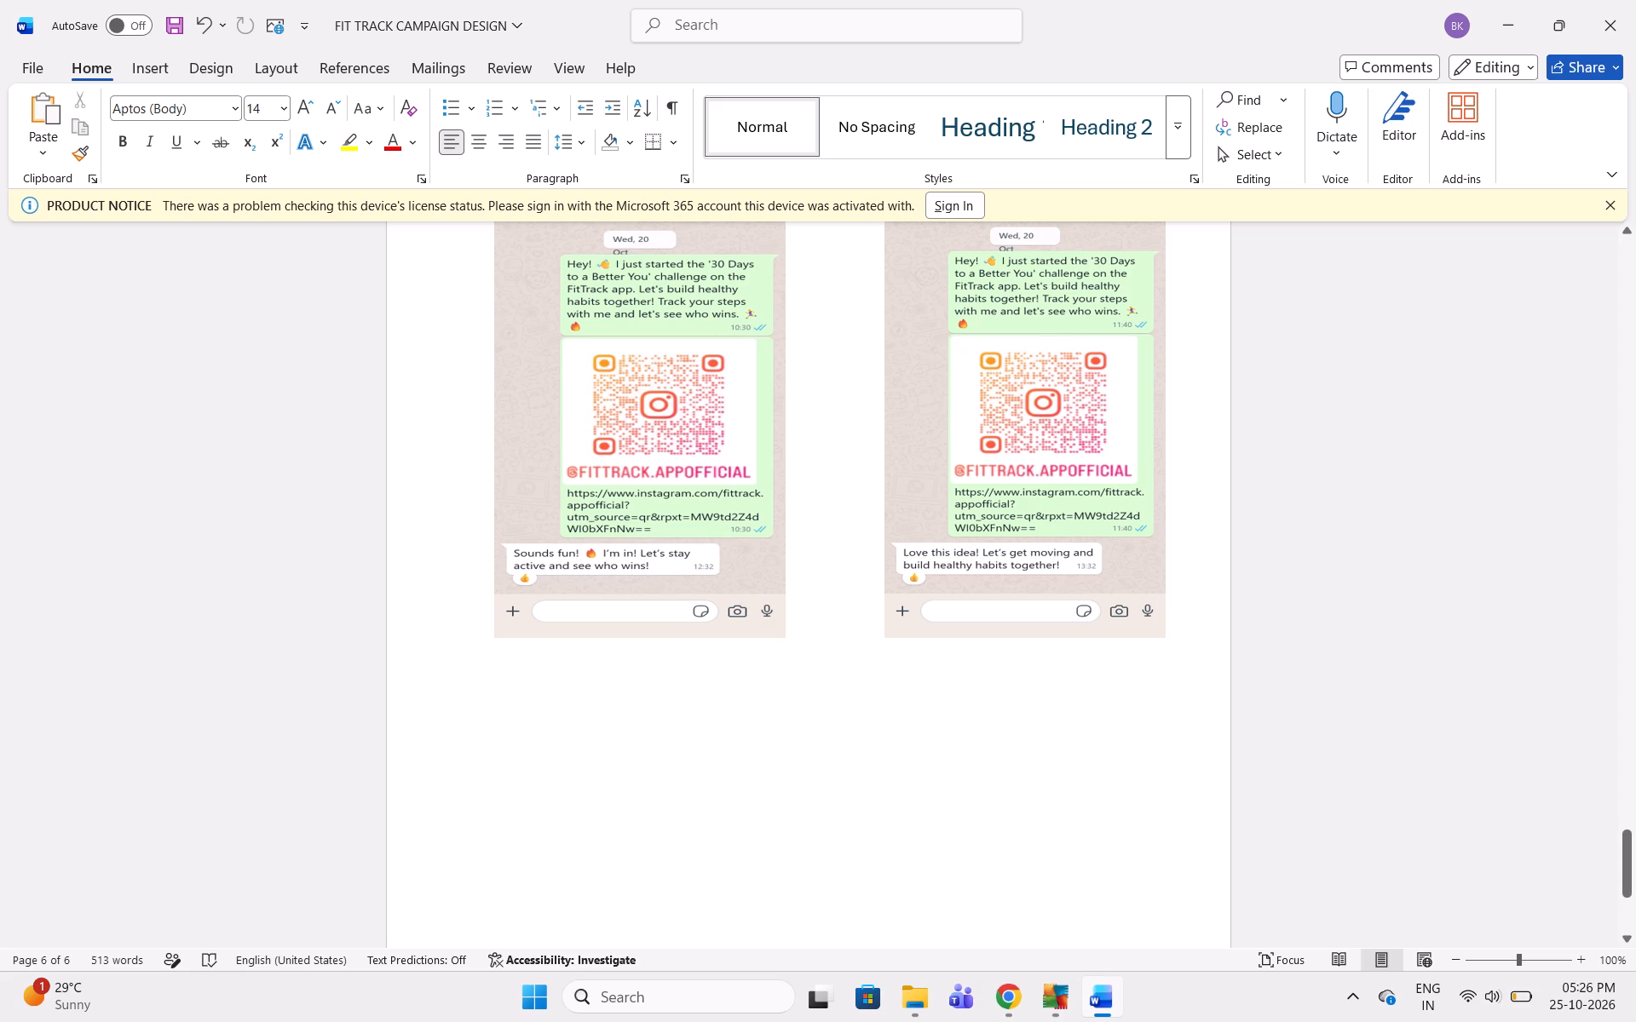
{"action": "scroll", "coordinate": [949, 869], "scroll_direction": "up", "scroll_amount": 2}
{"action": "scroll", "coordinate": [949, 869], "scroll_direction": "down", "scroll_amount": 7}
{"action": "scroll", "coordinate": [949, 869], "scroll_direction": "up", "scroll_amount": 13}
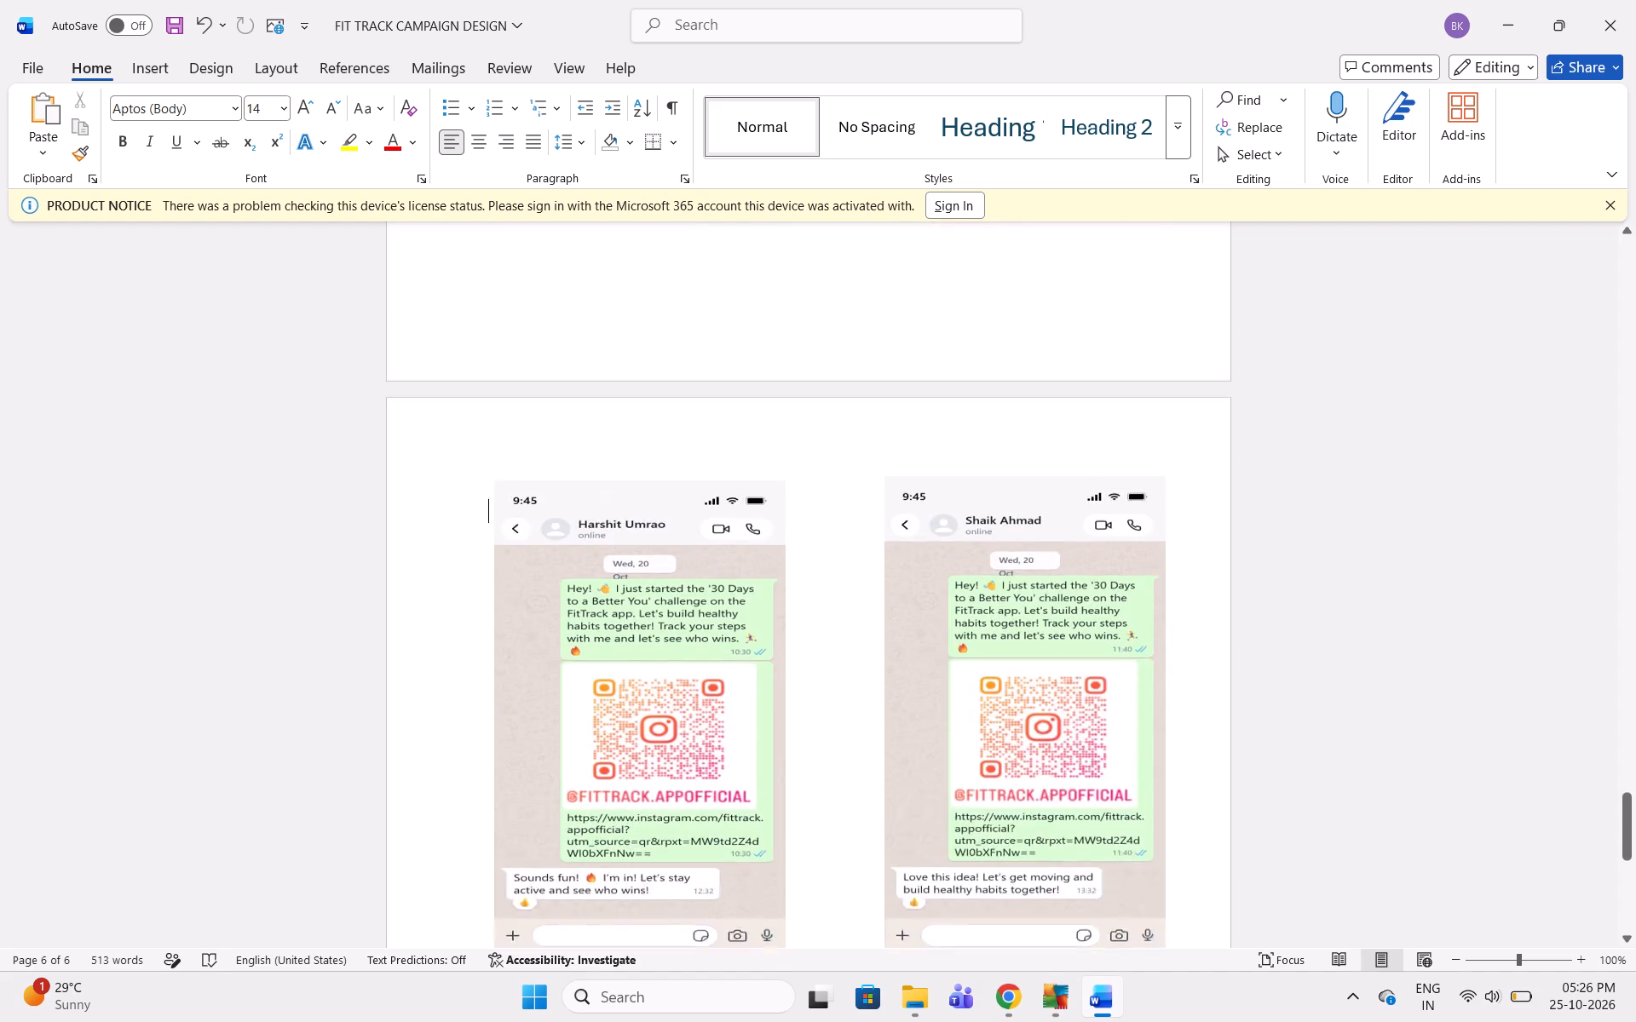
{"action": "scroll", "coordinate": [949, 869], "scroll_direction": "up", "scroll_amount": 5}
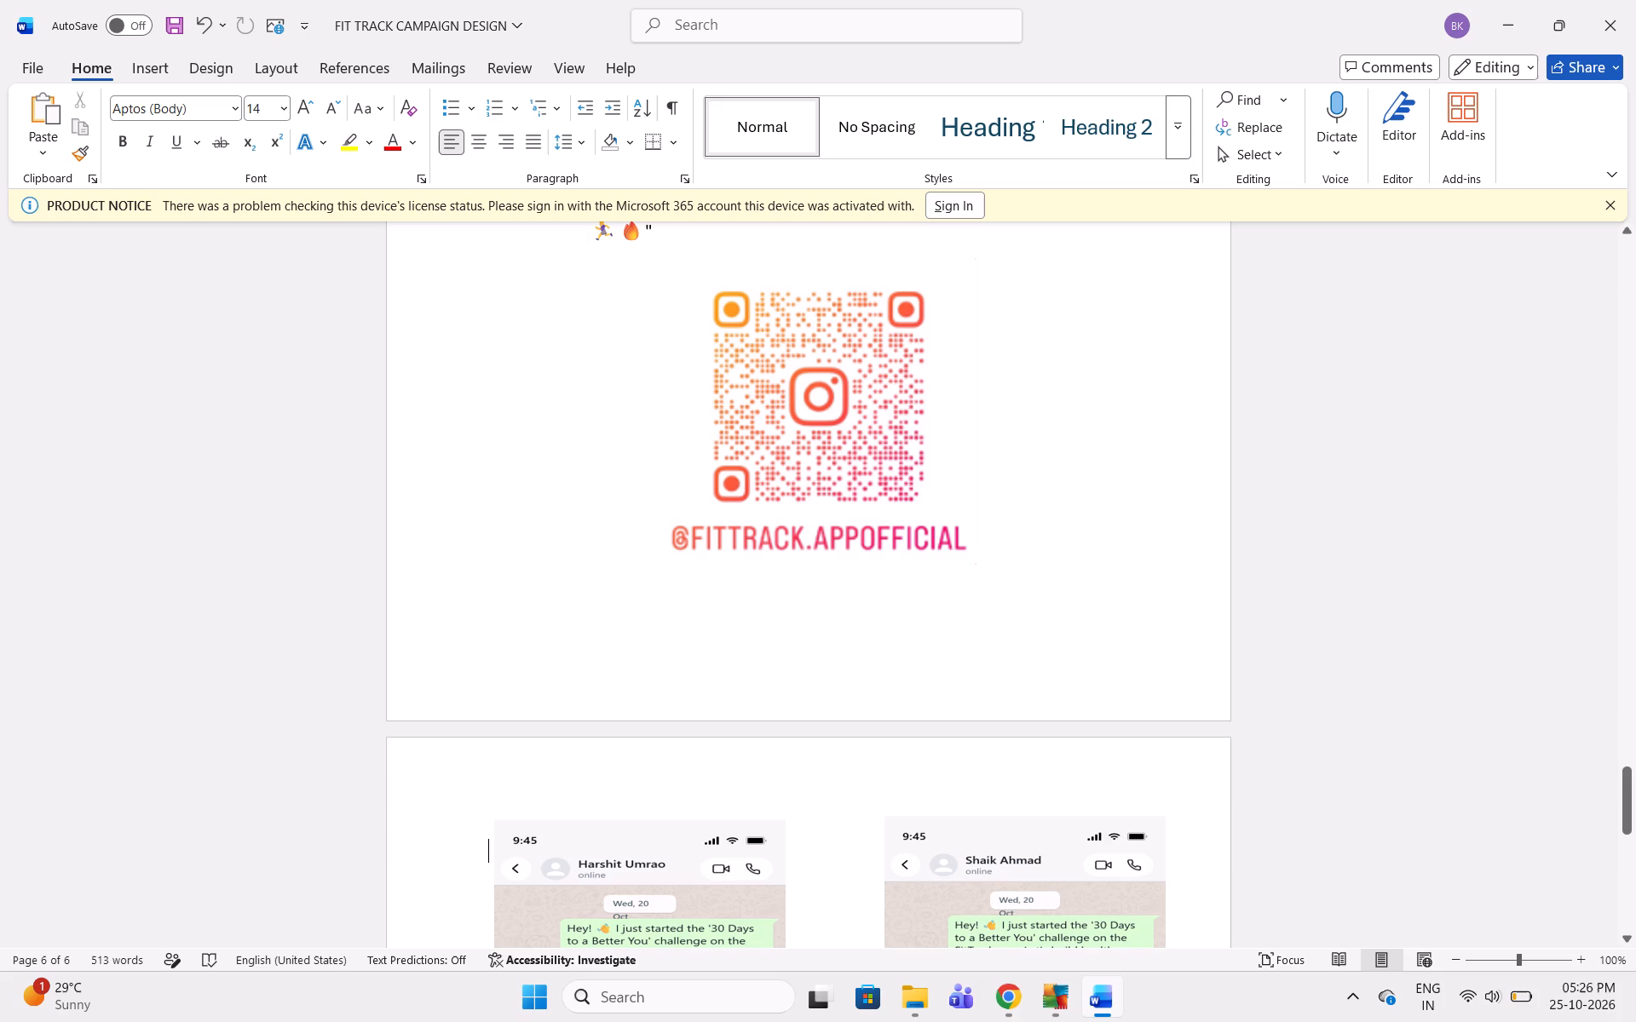
{"action": "scroll", "coordinate": [949, 869], "scroll_direction": "down", "scroll_amount": 9}
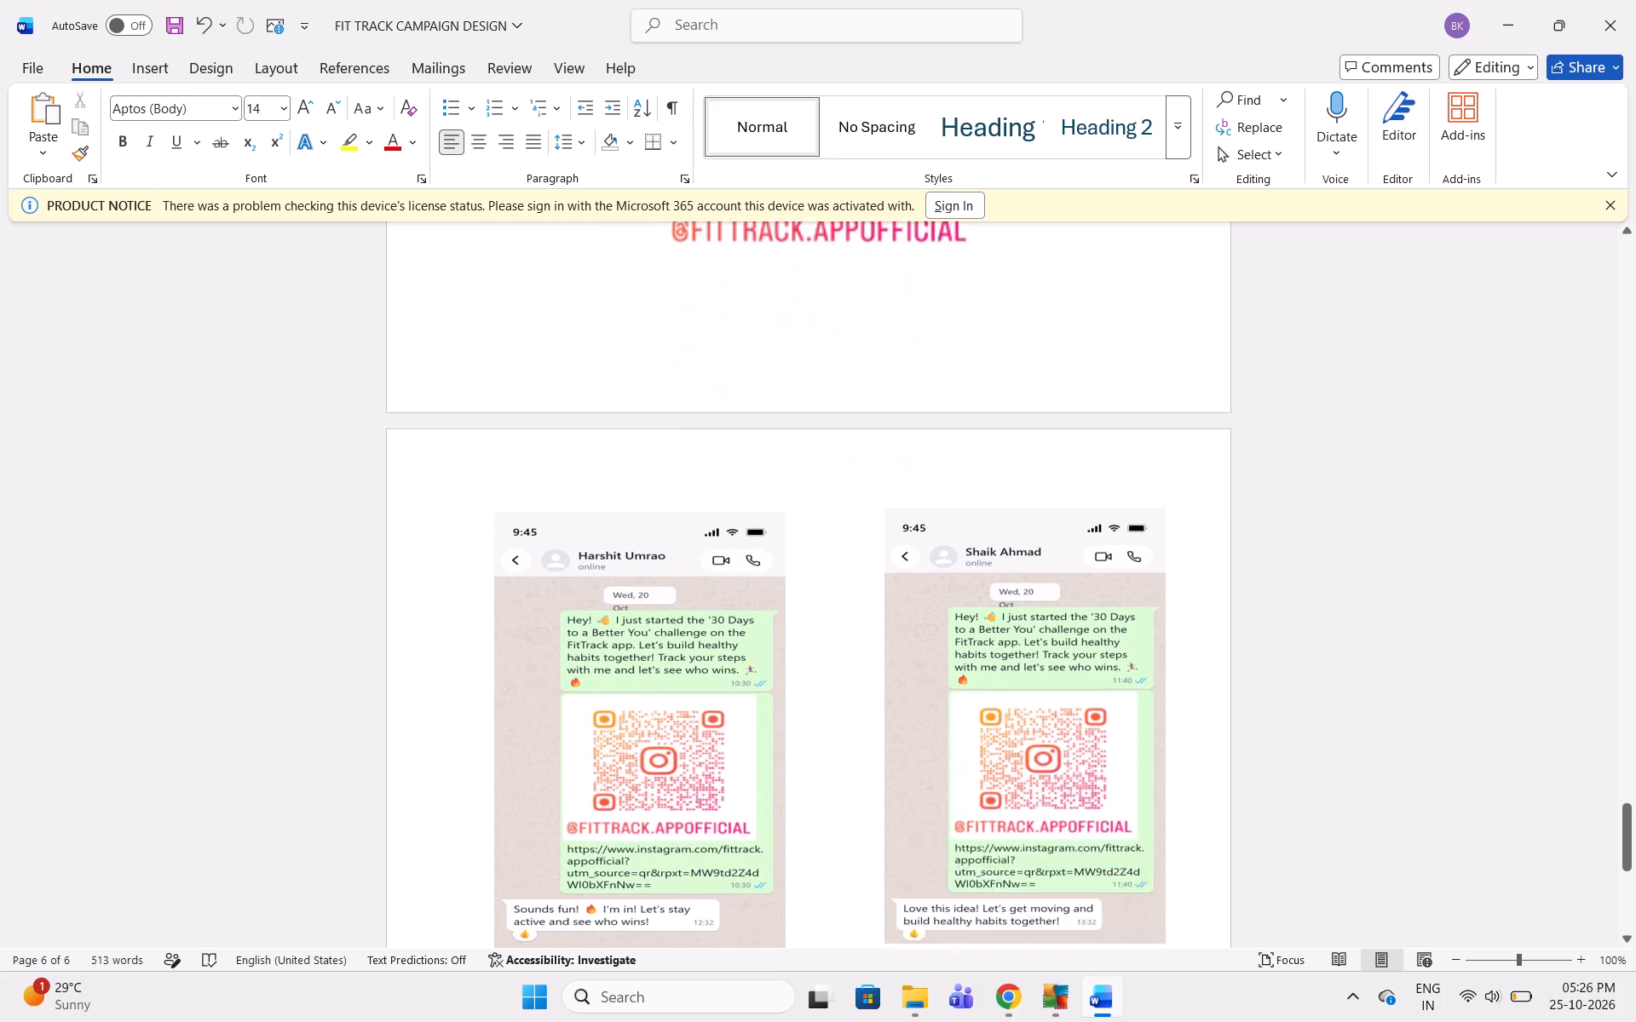
{"action": "scroll", "coordinate": [949, 869], "scroll_direction": "down", "scroll_amount": 6}
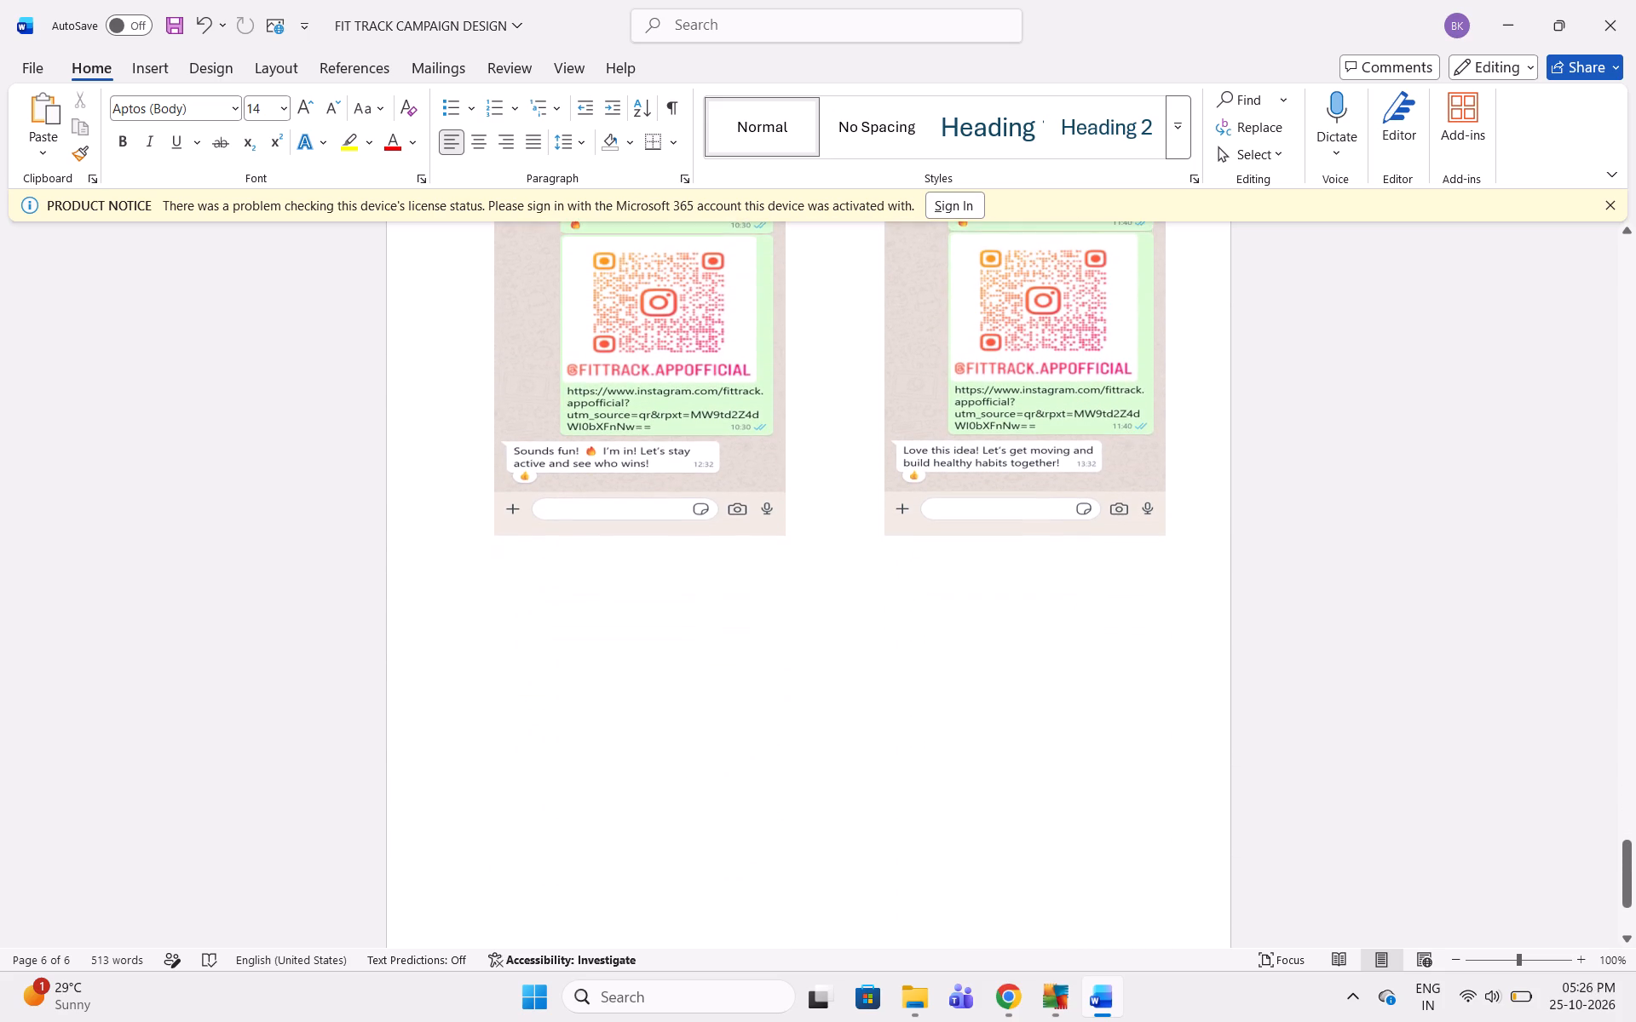
{"action": "scroll", "coordinate": [949, 869], "scroll_direction": "down", "scroll_amount": 3}
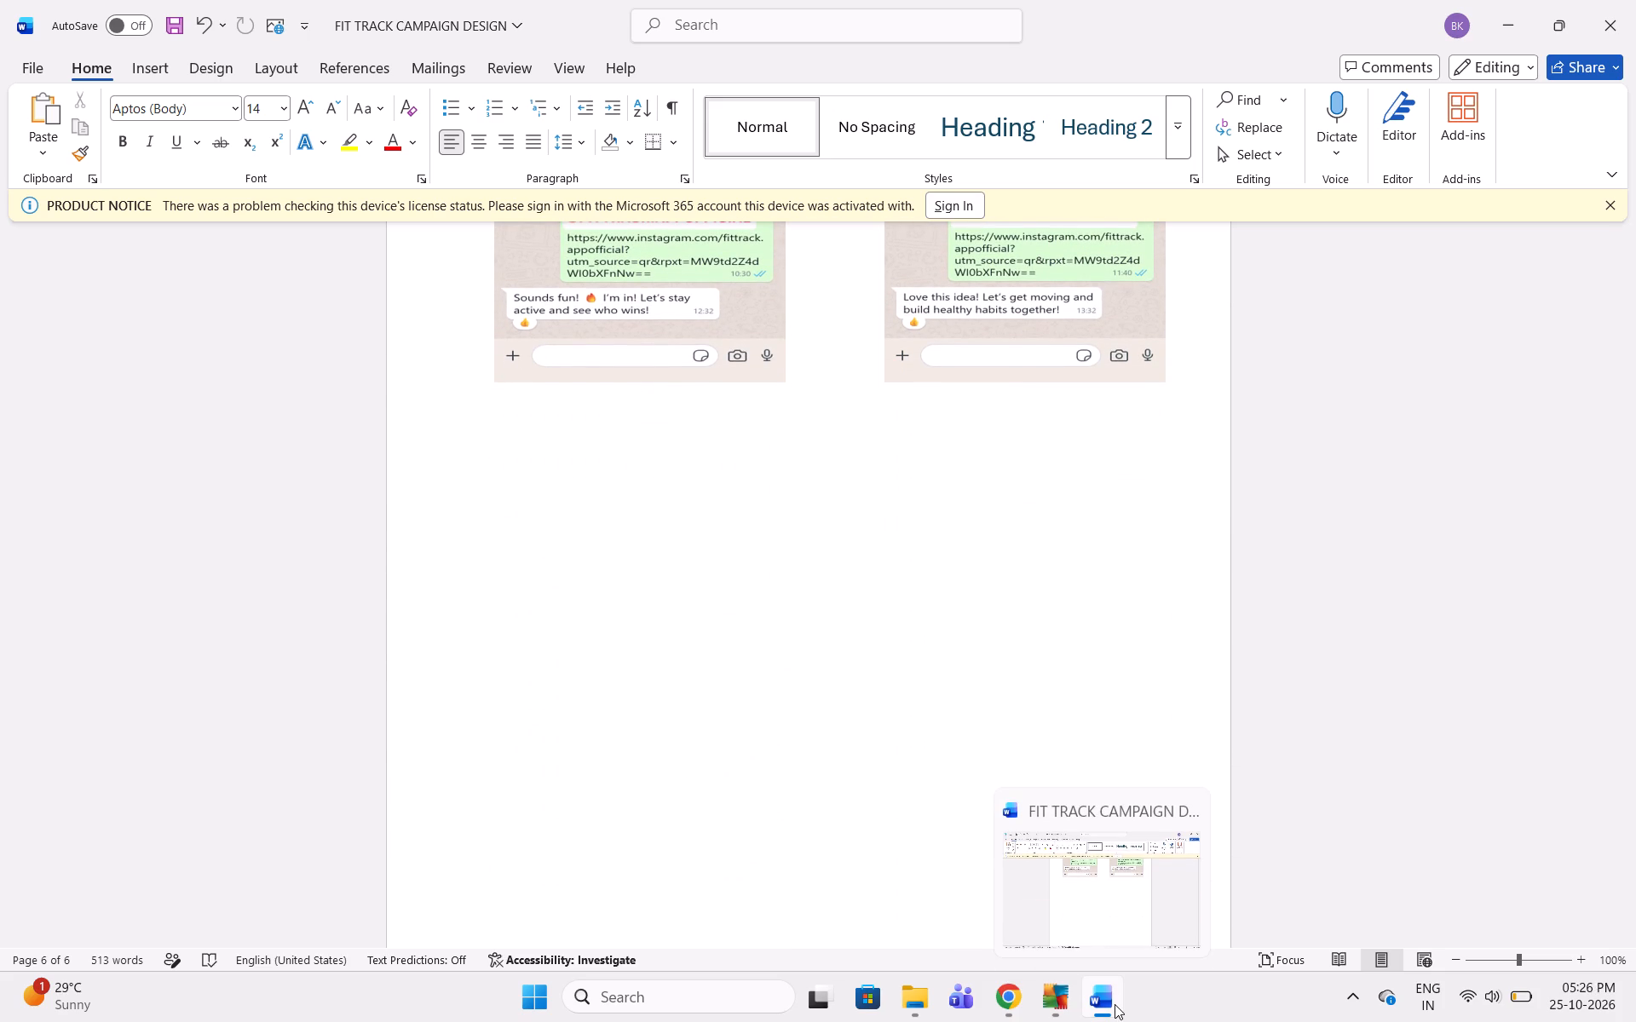
{"action": "scroll", "coordinate": [1011, 722], "scroll_direction": "up", "scroll_amount": 4}
{"action": "scroll", "coordinate": [916, 741], "scroll_direction": "up", "scroll_amount": 3}
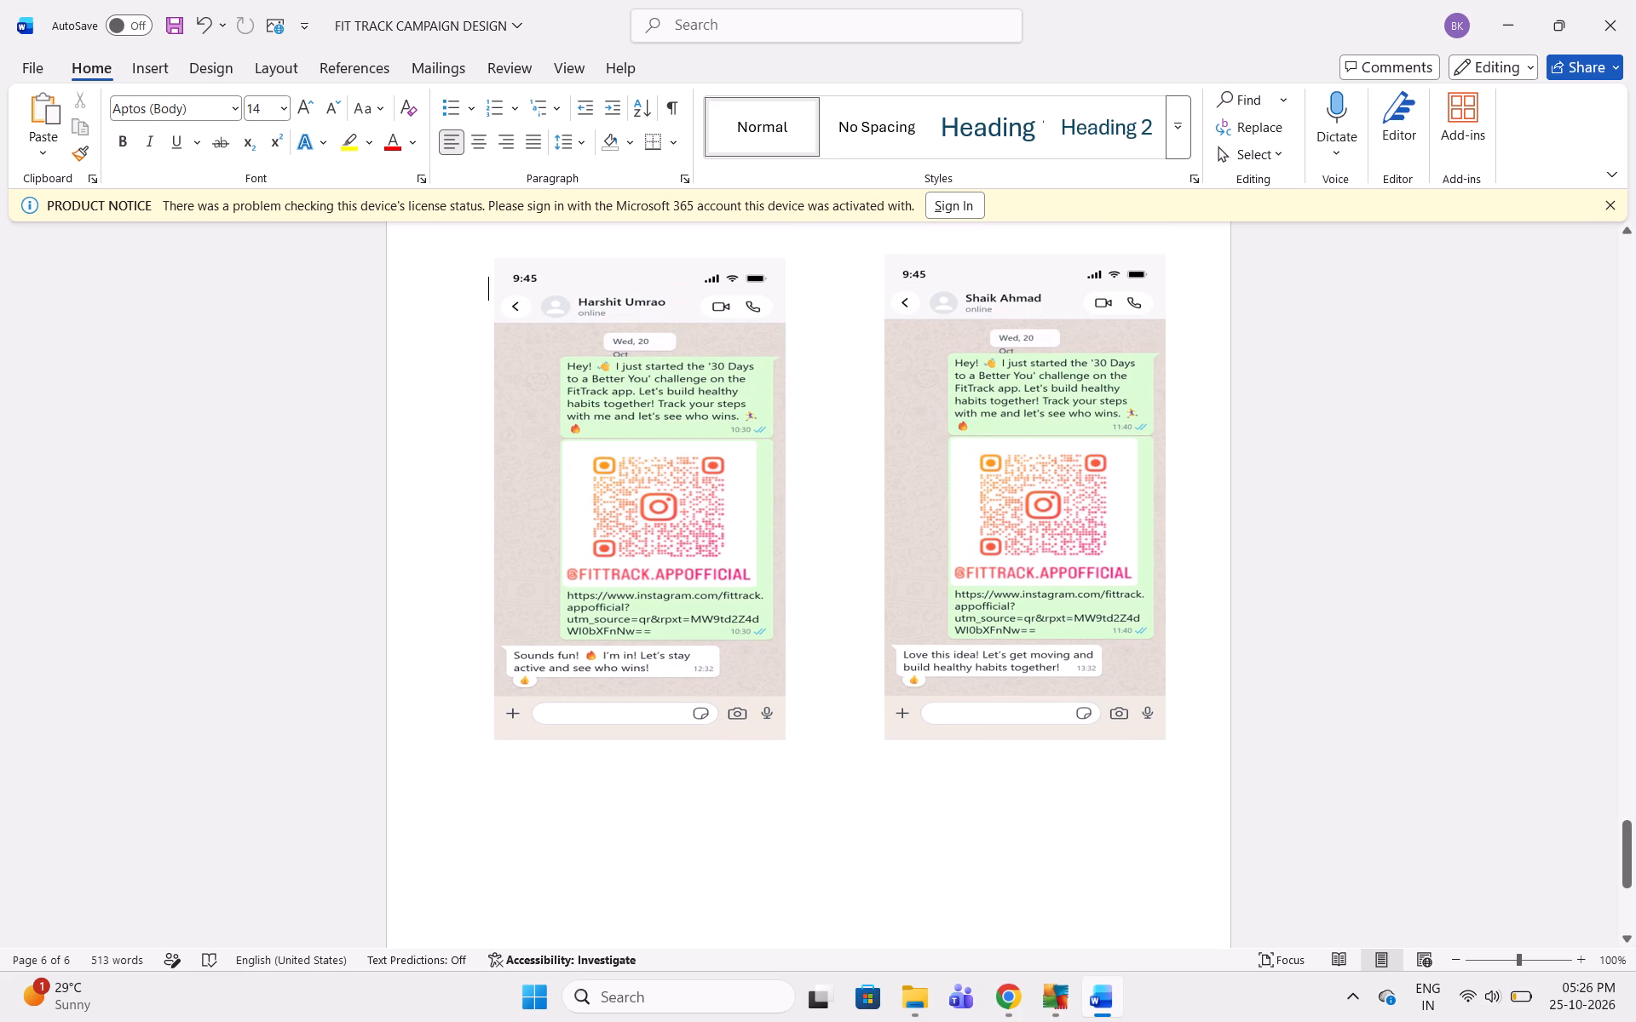
Select the right-hand chat mockup picture on page 6 and bring up its available picture commands.
{"action": "left_click", "coordinate": [1077, 666]}
{"action": "right_click", "coordinate": [1013, 468]}
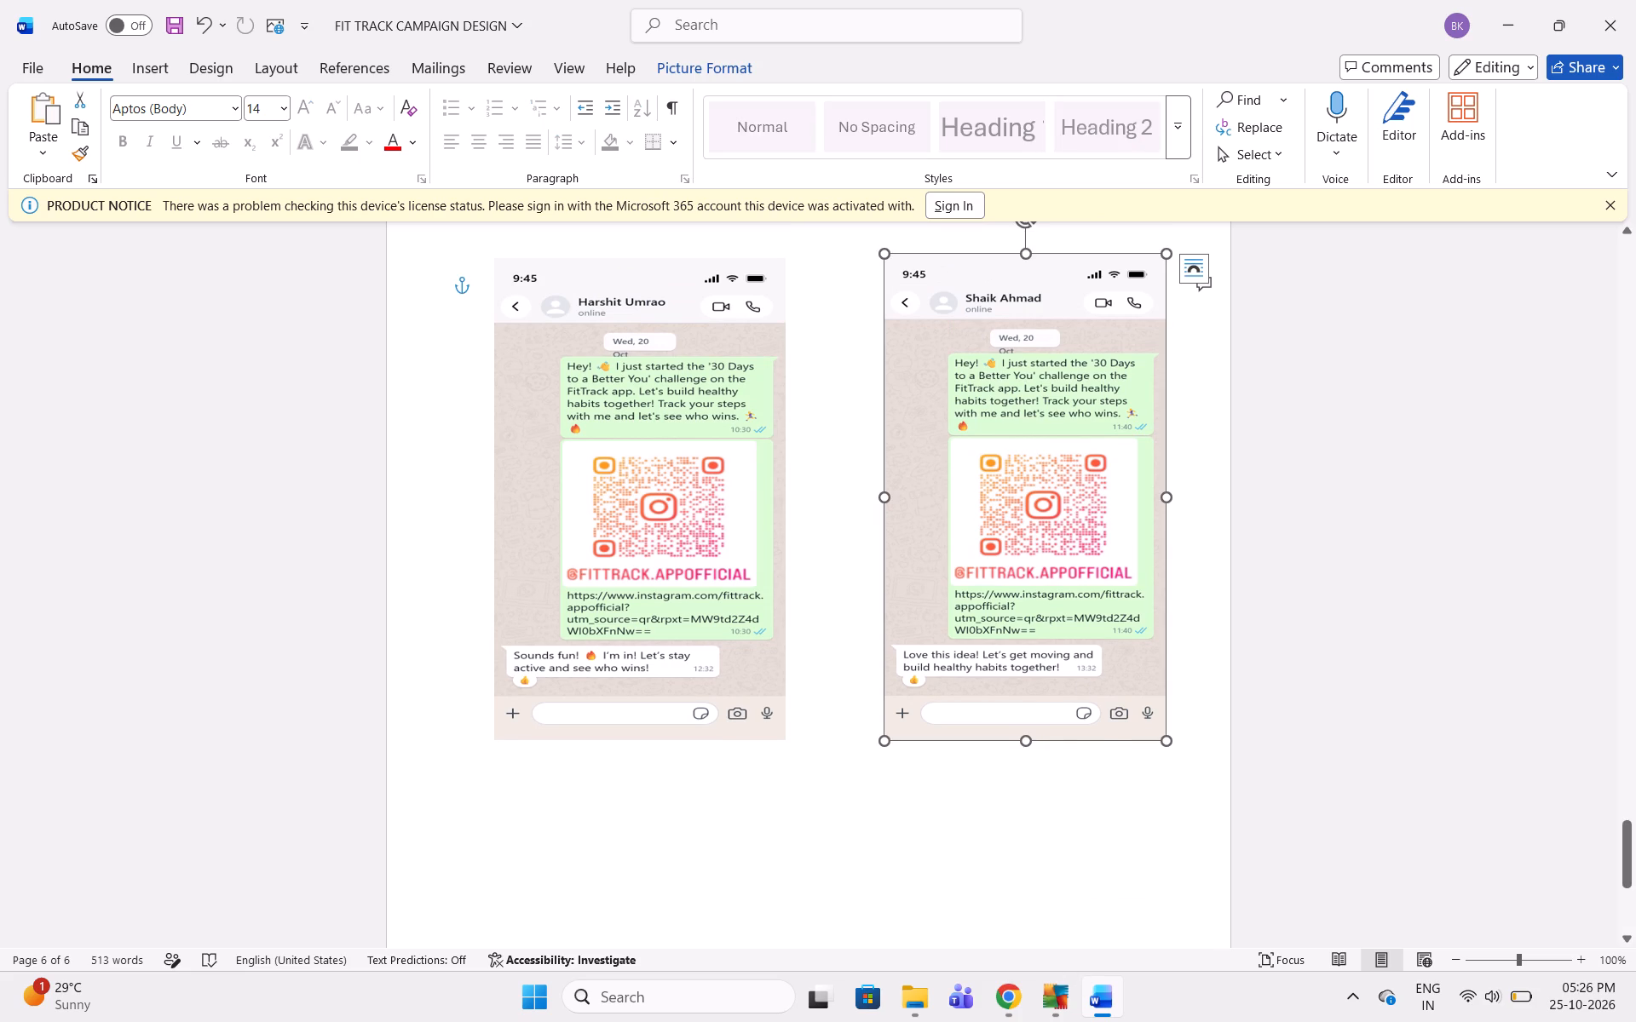
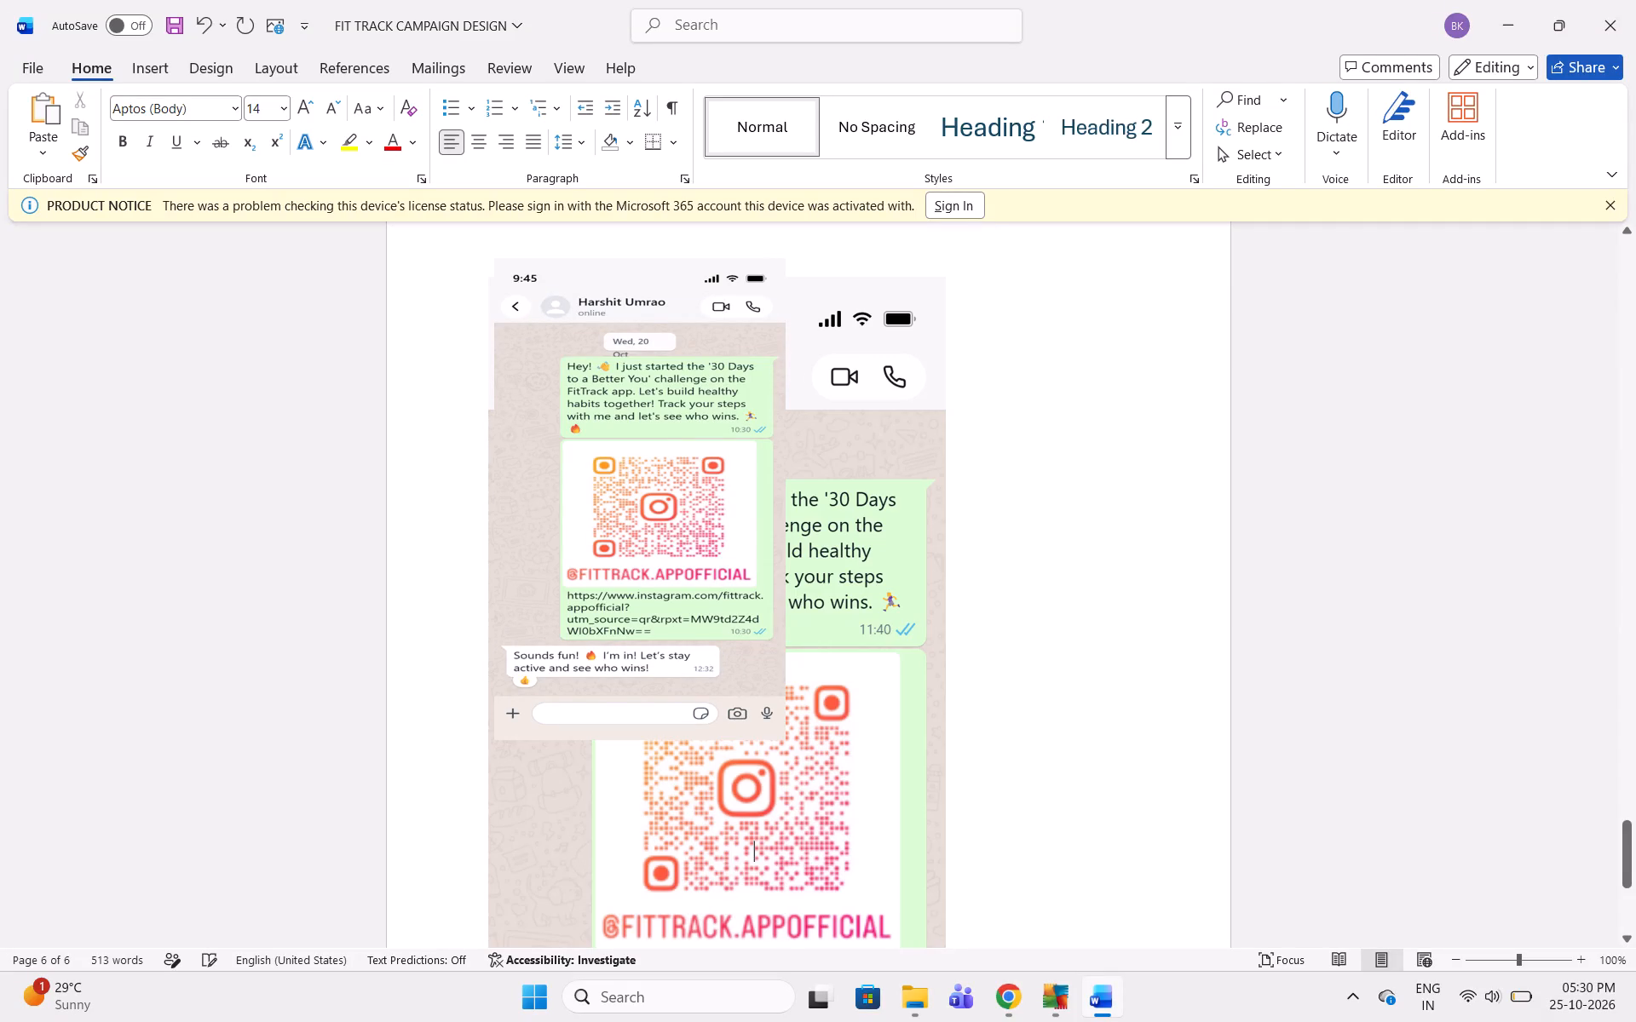
Try to move the larger chat mockup picture on page 6 out from behind the smaller one, toward the page's right margin.
{"action": "left_click_drag", "start_coordinate": [853, 642], "coordinate": [1055, 675]}
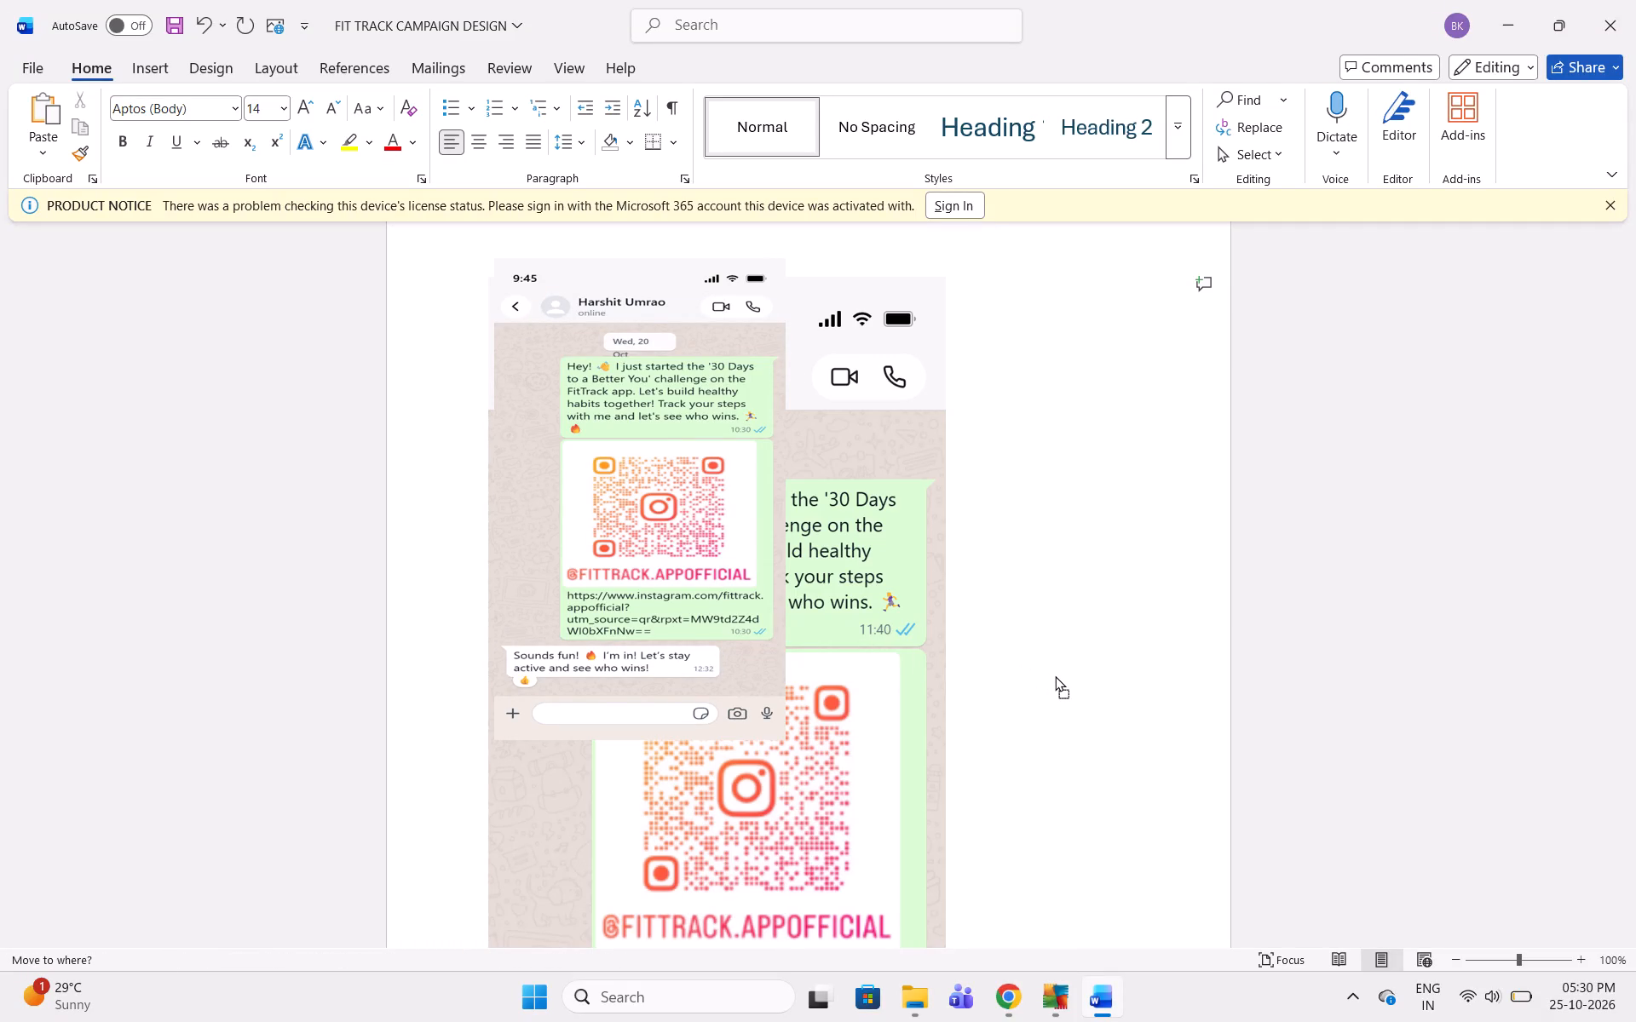
{"action": "left_click_drag", "start_coordinate": [1055, 675], "coordinate": [1089, 686]}
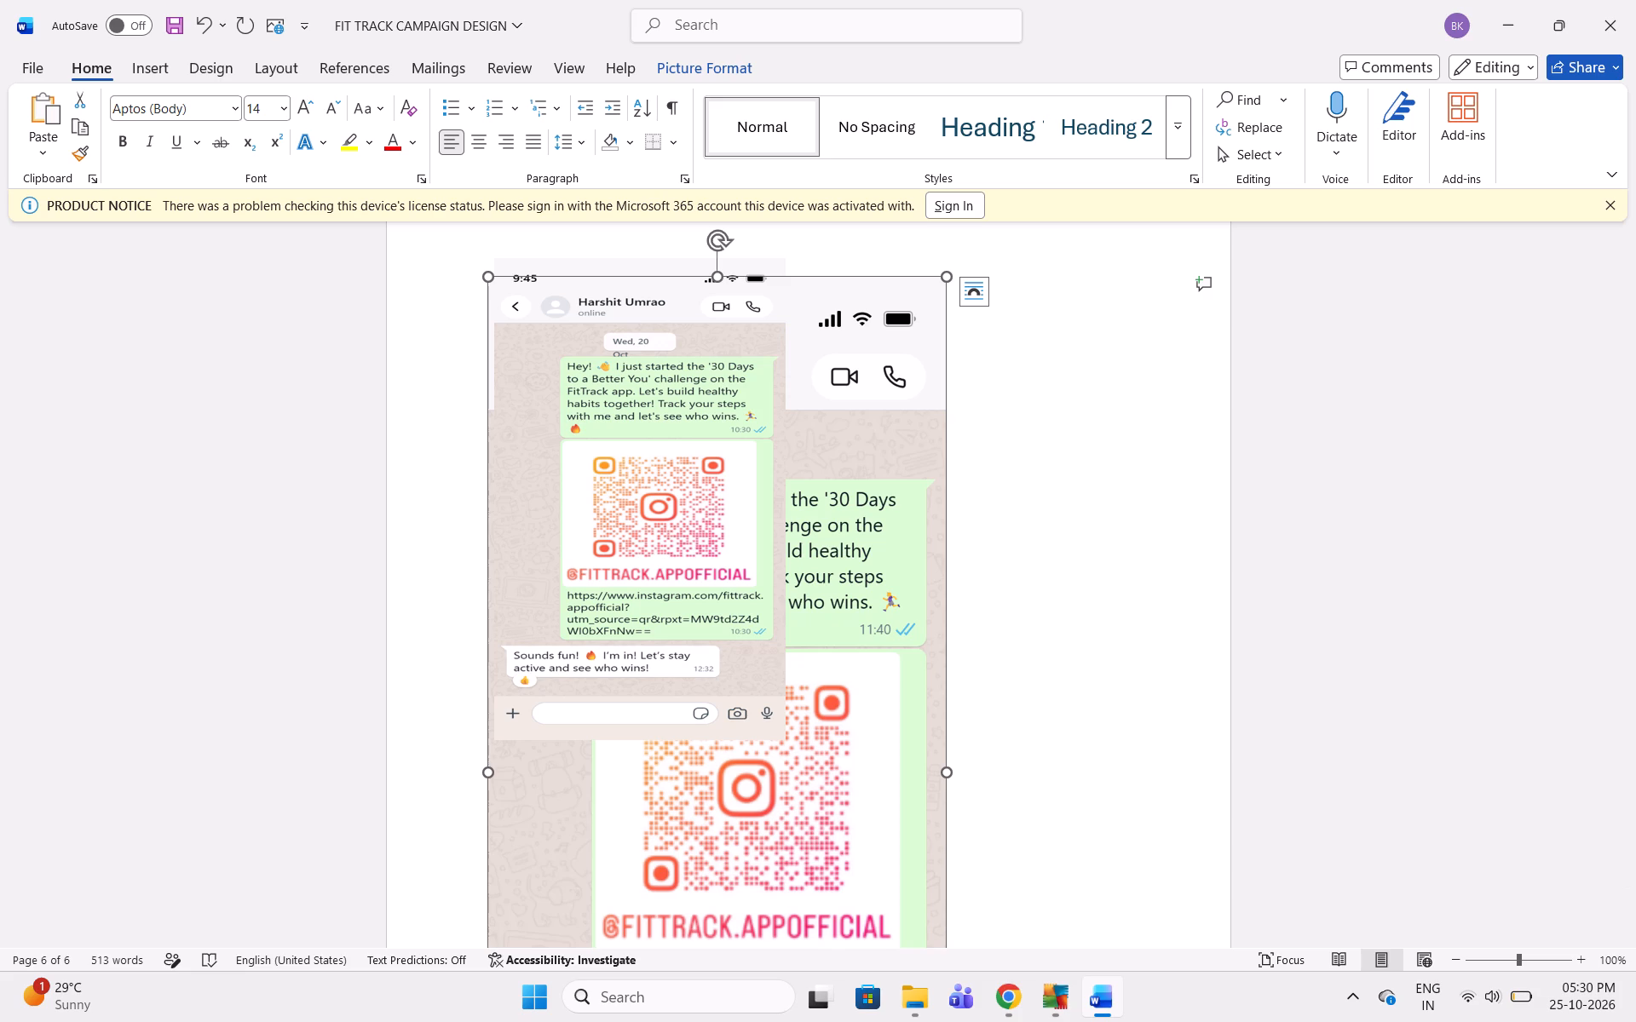
Set the text wrapping of the larger 10:00 chat mockup on page 6 to In Front of Text.
{"action": "left_click", "coordinate": [974, 288]}
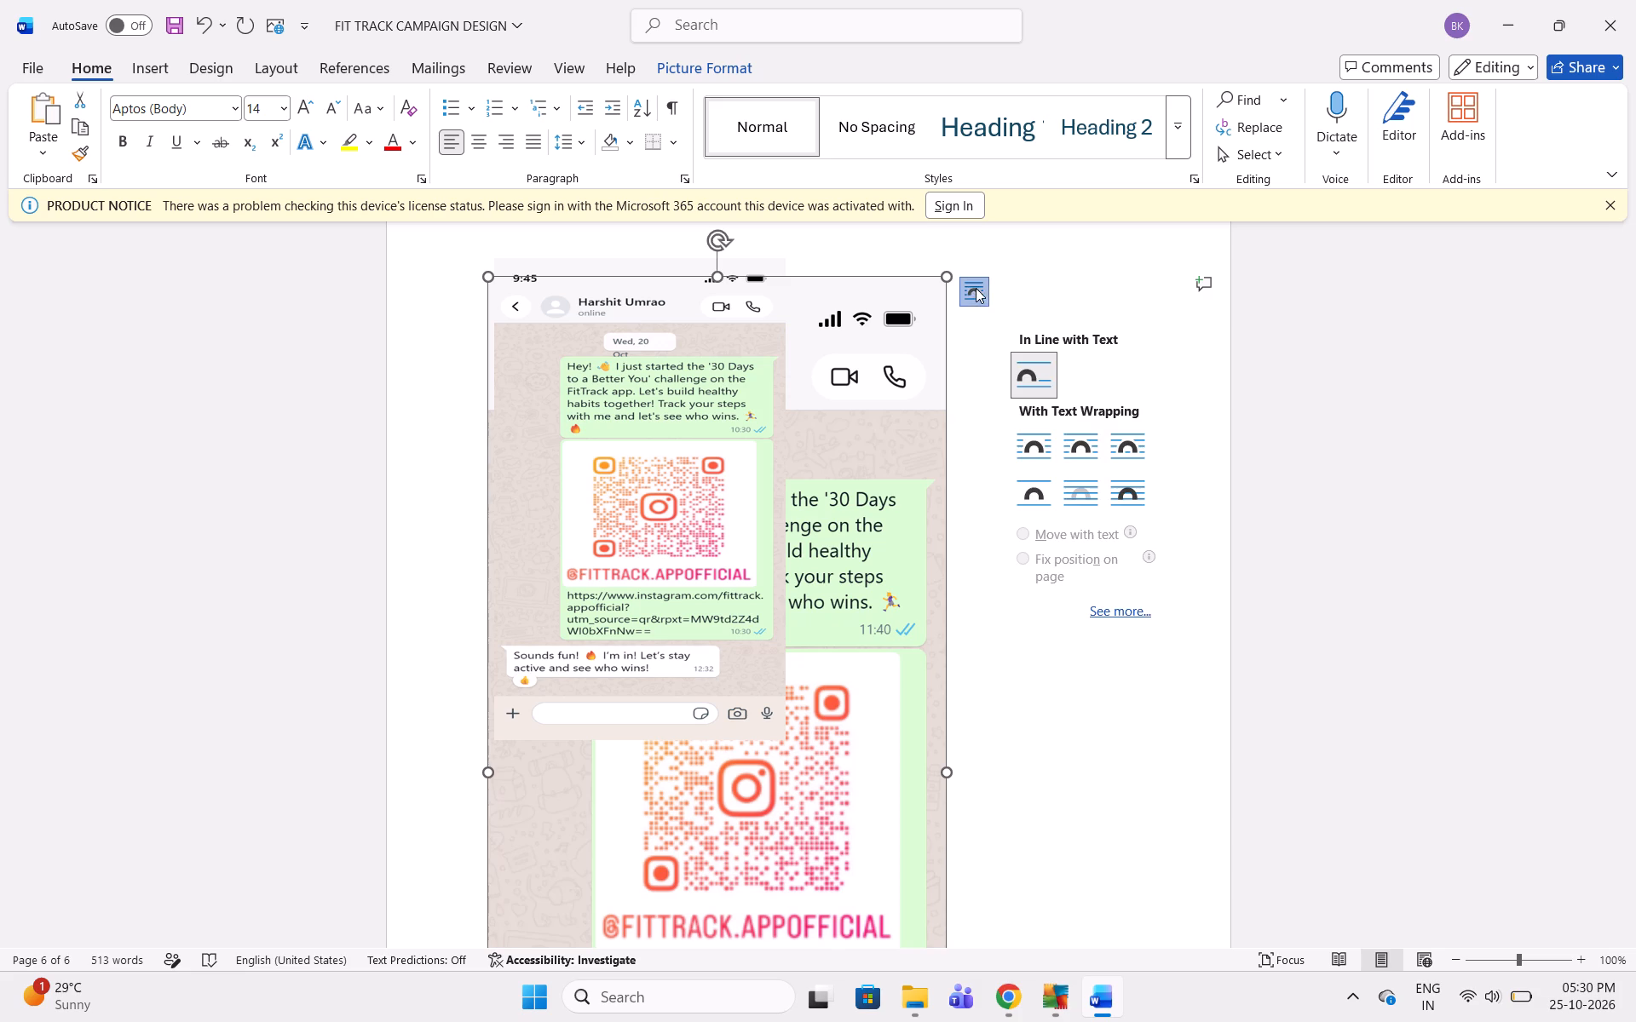
{"action": "left_click", "coordinate": [1138, 502]}
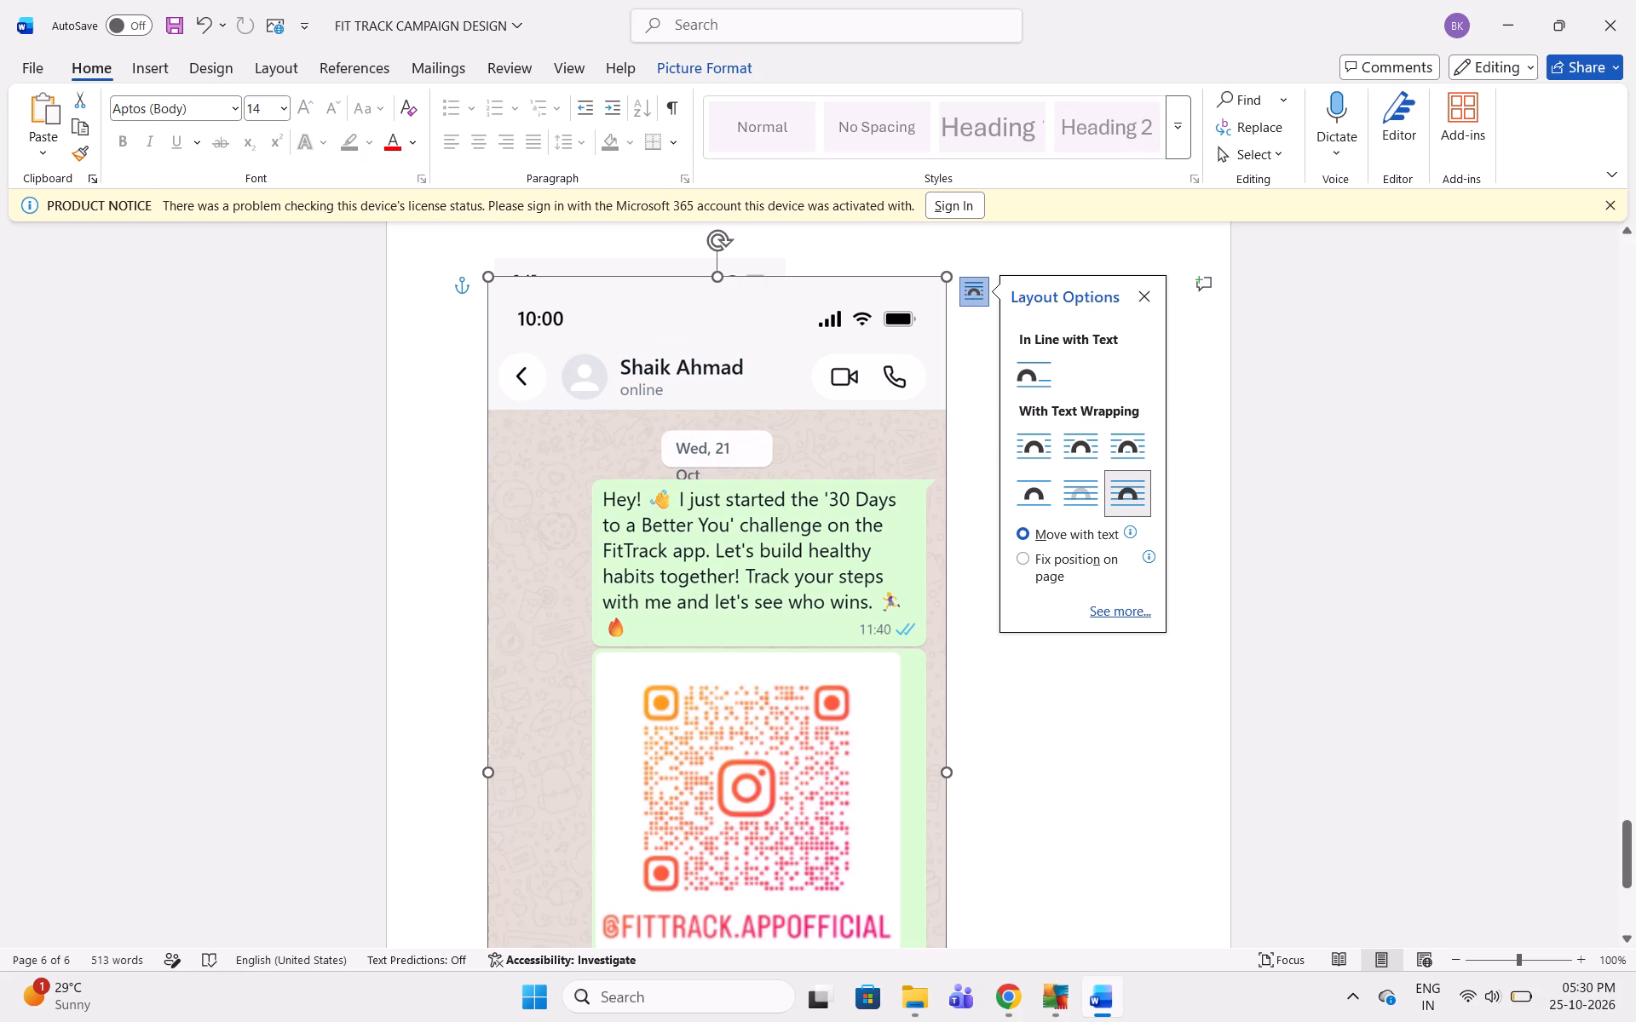
Shrink the 10:00 chat mockup from its upper-left corner, then shorten it from its bottom edge to about the 9:45 mockup's size.
{"action": "left_click_drag", "start_coordinate": [483, 273], "coordinate": [758, 528]}
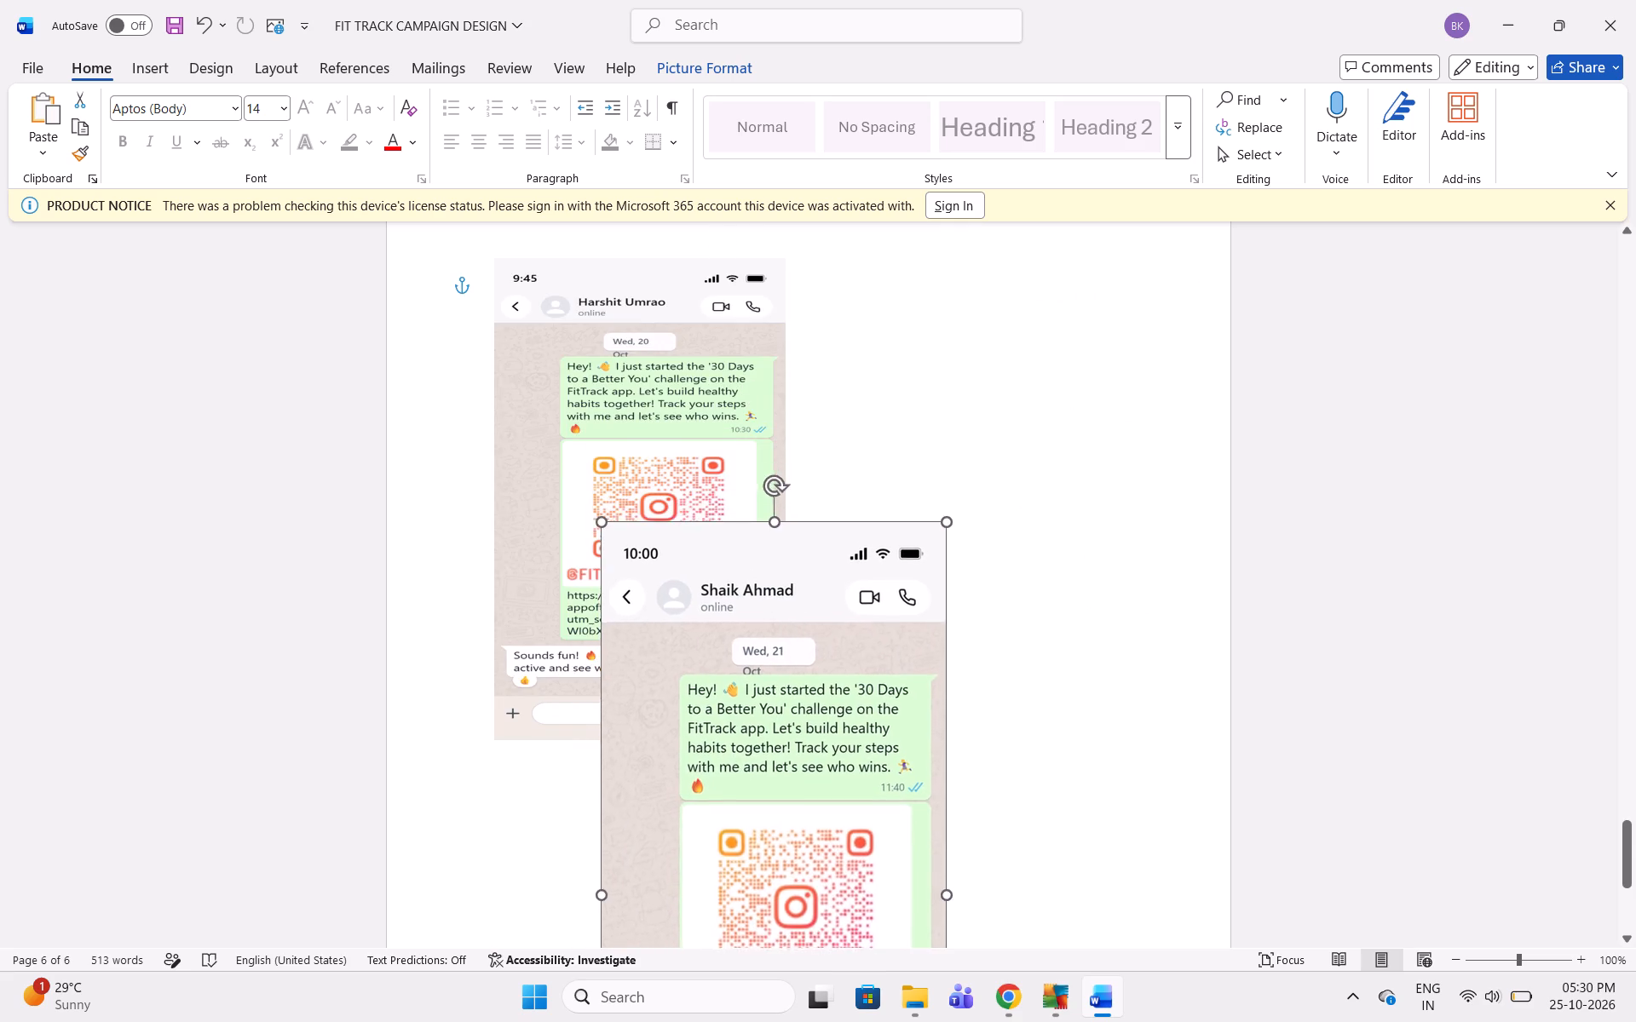
{"action": "left_click_drag", "start_coordinate": [758, 528], "coordinate": [759, 528]}
{"action": "scroll", "coordinate": [1011, 634], "scroll_direction": "down", "scroll_amount": 2}
{"action": "left_click_drag", "start_coordinate": [774, 862], "coordinate": [812, 552]}
Reapply the In Front of Text layout to the resized 10:00 chat mockup.
{"action": "scroll", "coordinate": [844, 795], "scroll_direction": "up", "scroll_amount": 1}
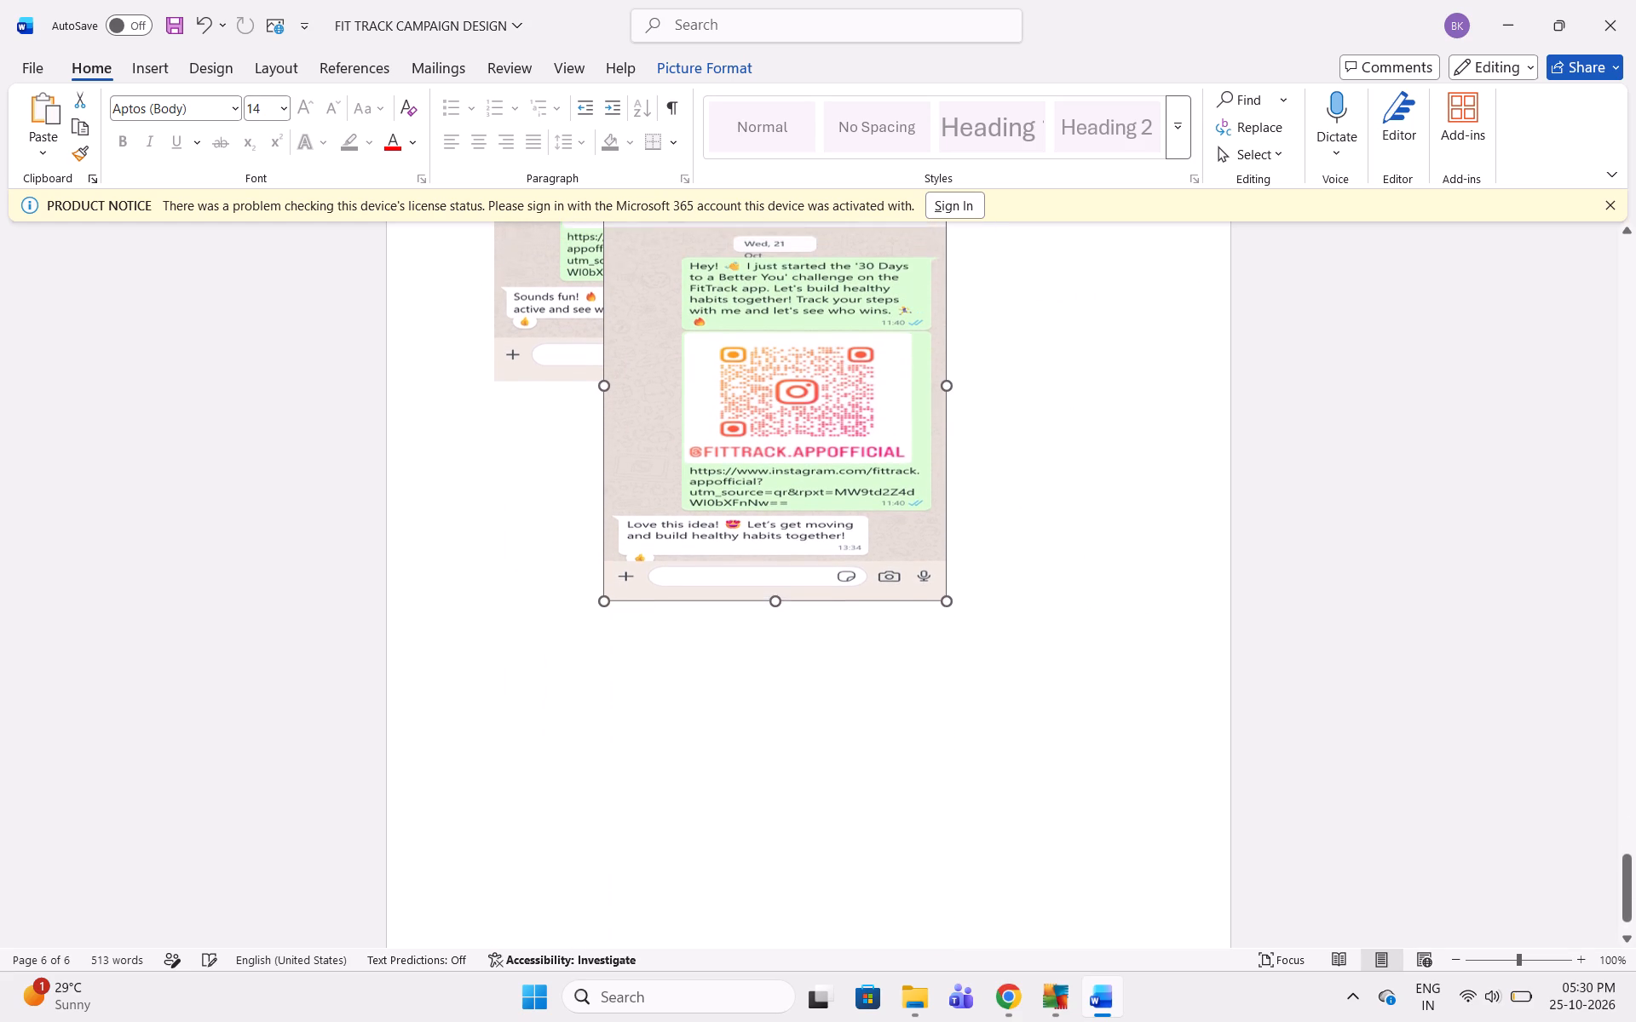
{"action": "scroll", "coordinate": [999, 440], "scroll_direction": "up", "scroll_amount": 2}
{"action": "left_click", "coordinate": [901, 316]}
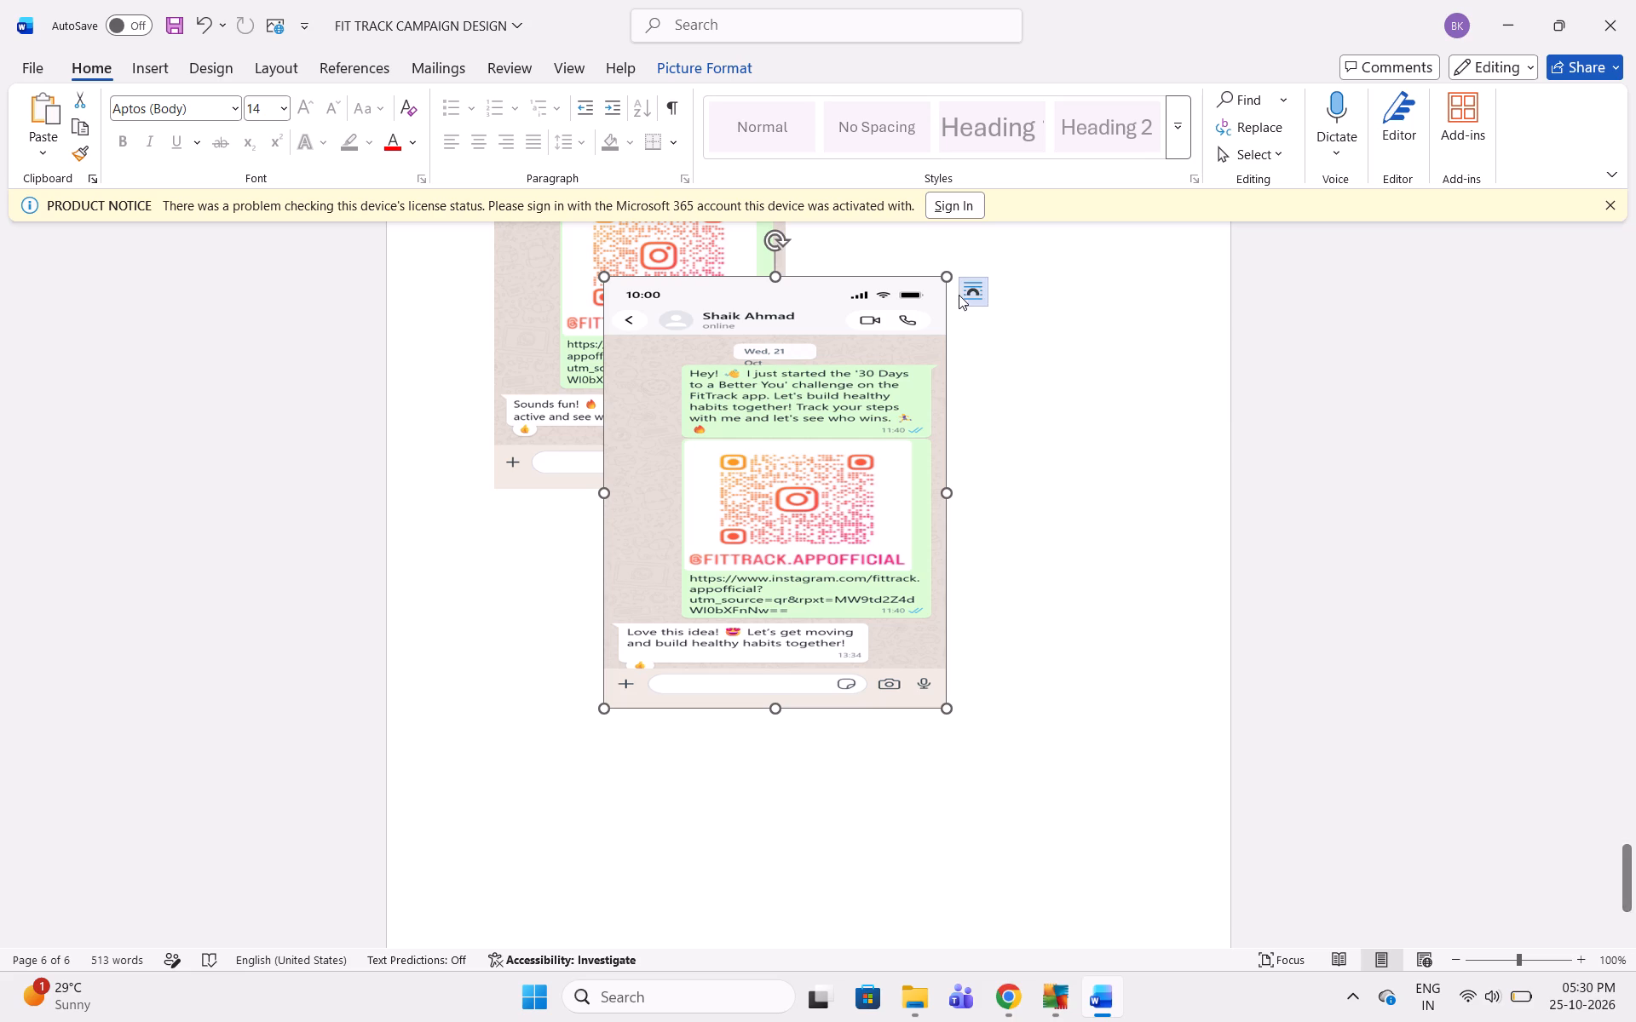
{"action": "left_click", "coordinate": [961, 294]}
{"action": "left_click", "coordinate": [1129, 508]}
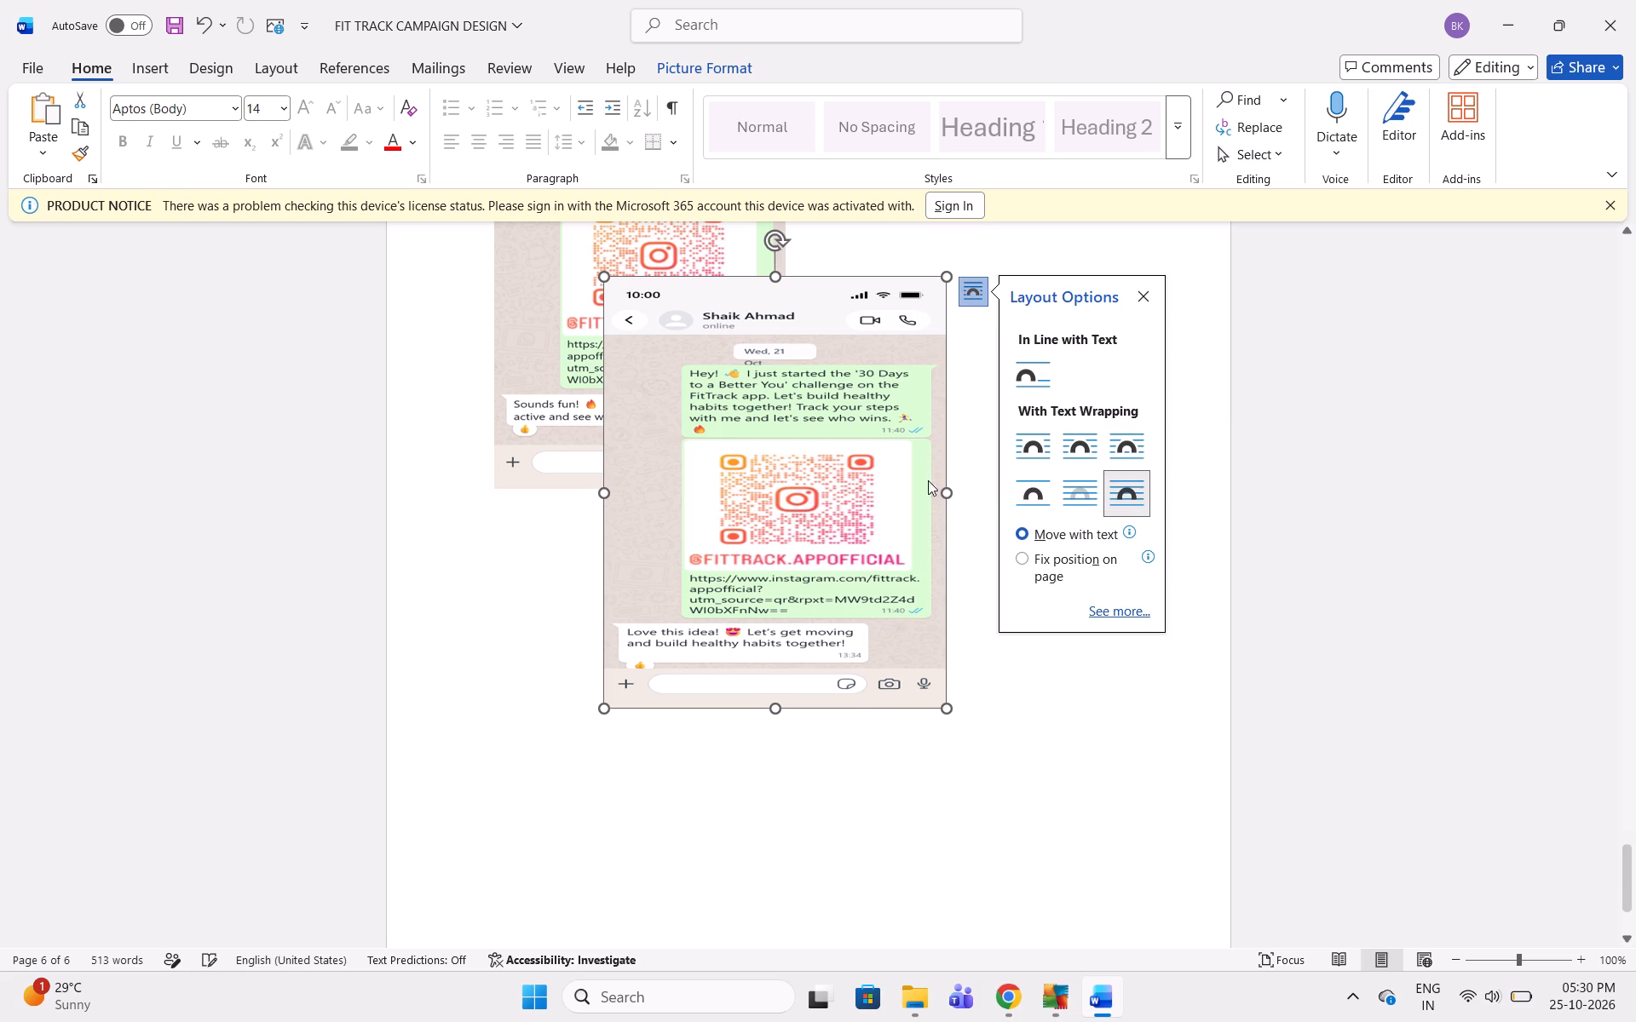
Move the 10:00 chat mockup to the right of the 9:45 mockup and adjust its bottom and top edges to match the neighbour's height.
{"action": "left_click_drag", "start_coordinate": [853, 466], "coordinate": [1092, 308]}
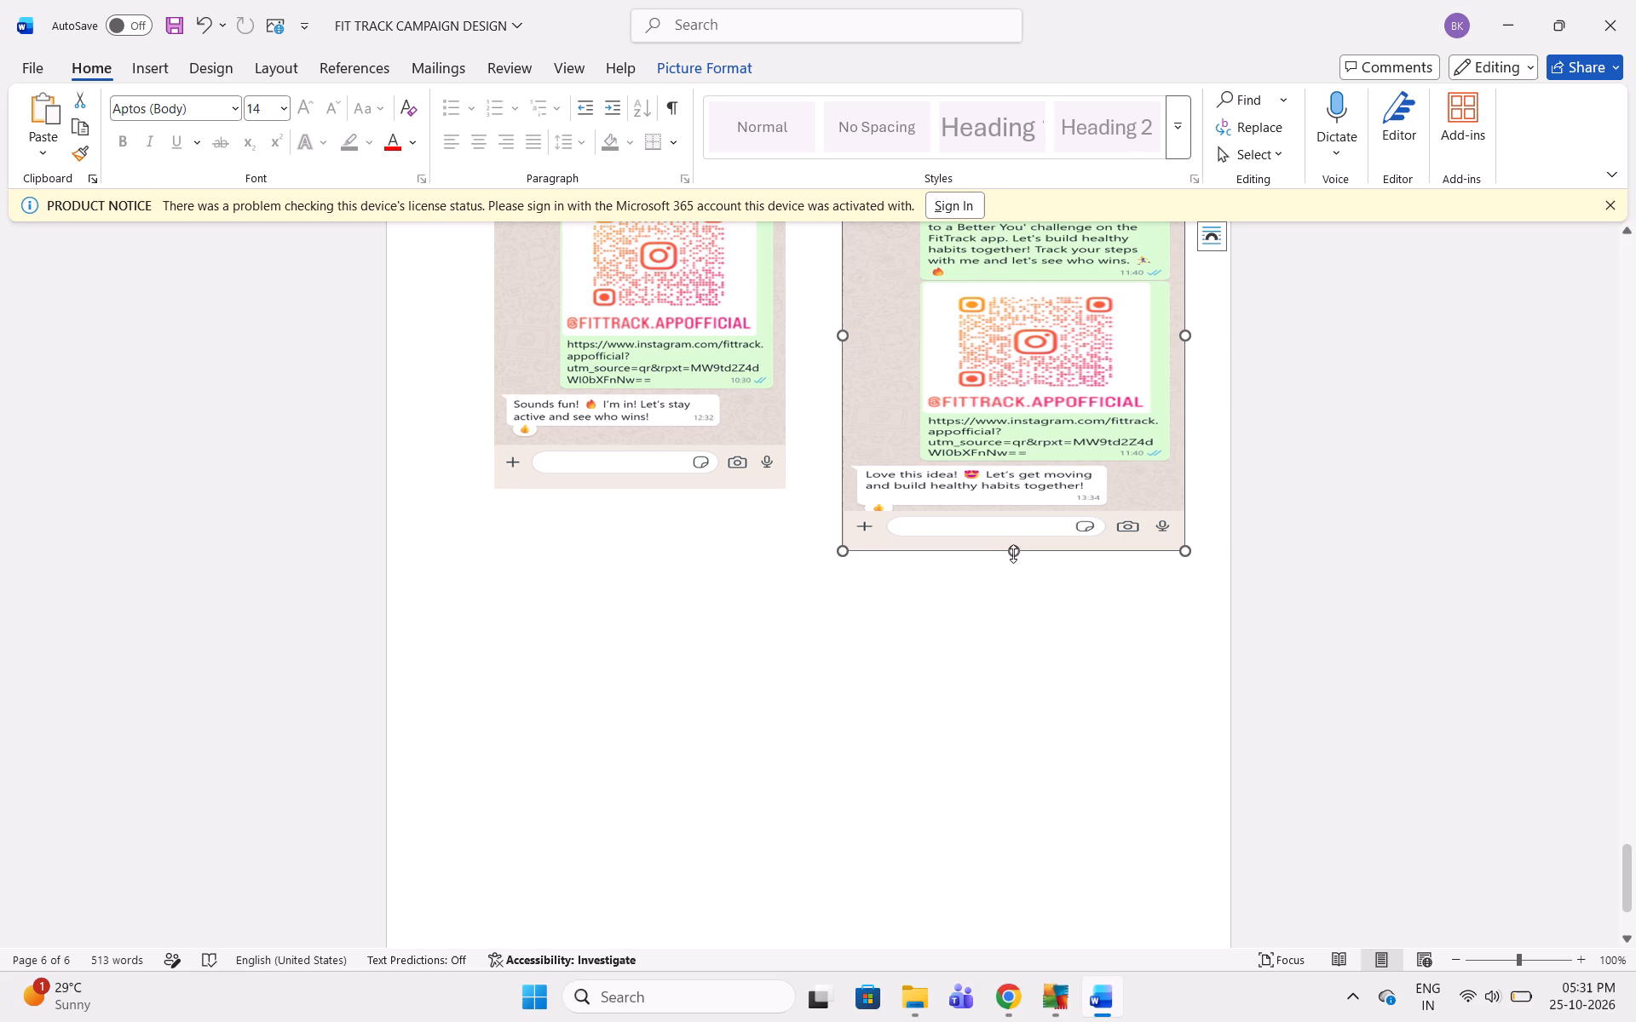
{"action": "left_click_drag", "start_coordinate": [1013, 554], "coordinate": [1010, 479]}
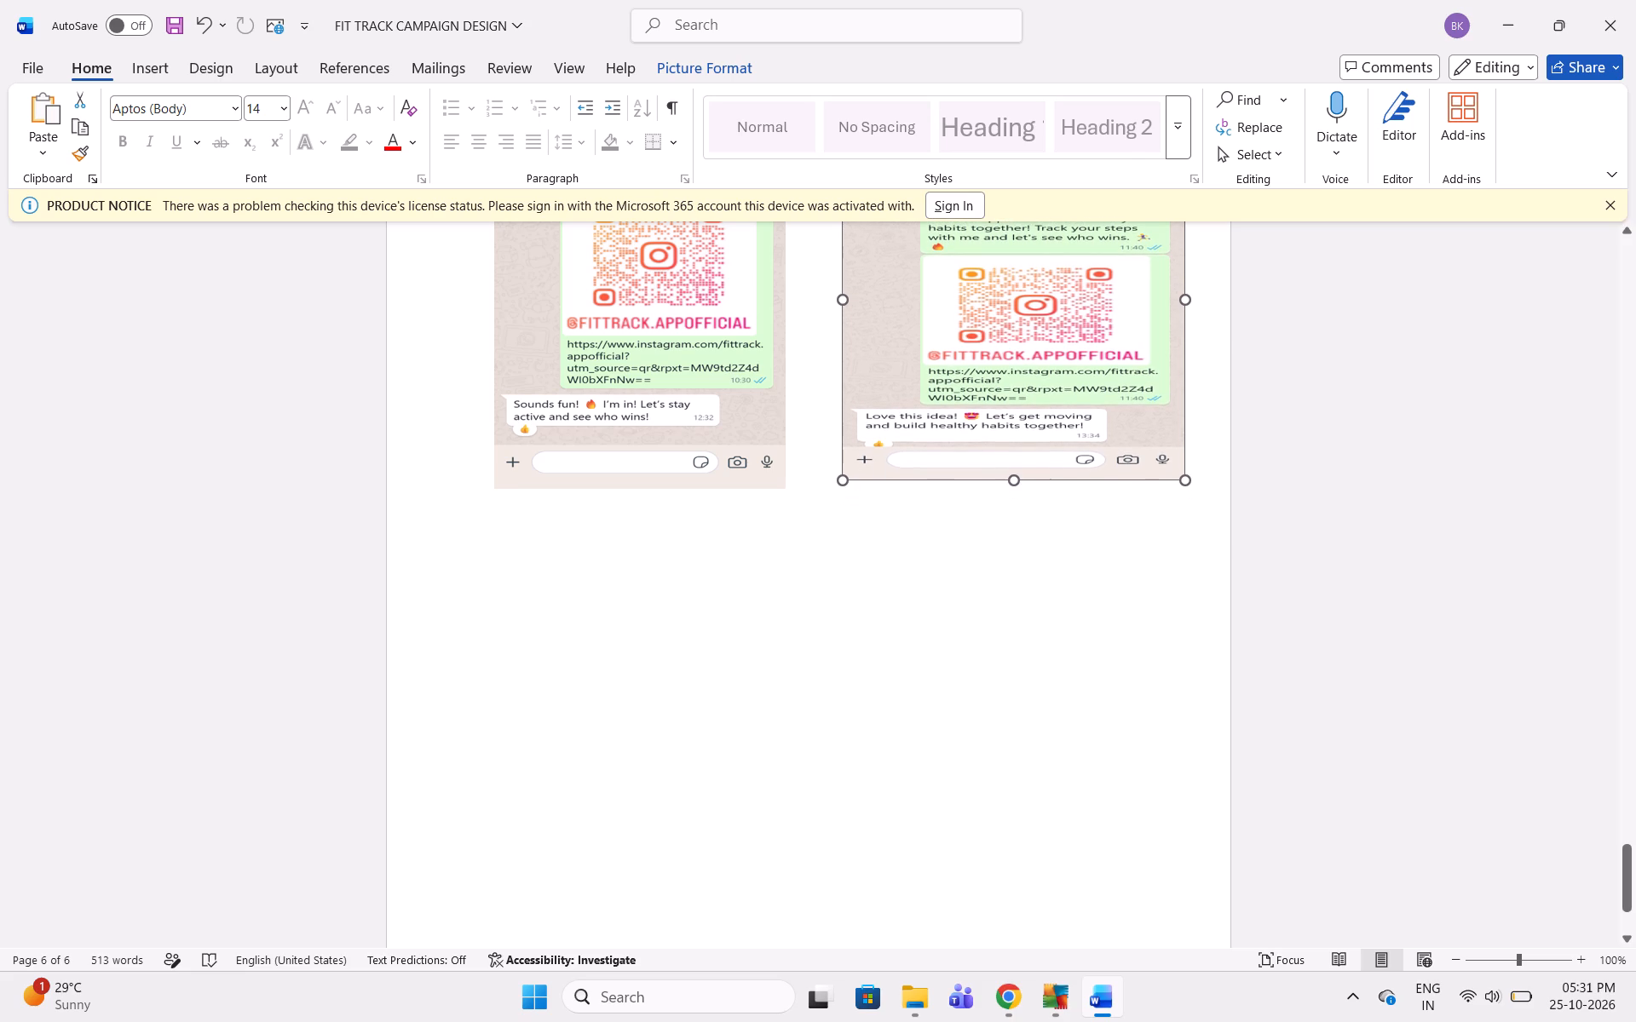
{"action": "left_click_drag", "start_coordinate": [1010, 479], "coordinate": [1010, 485]}
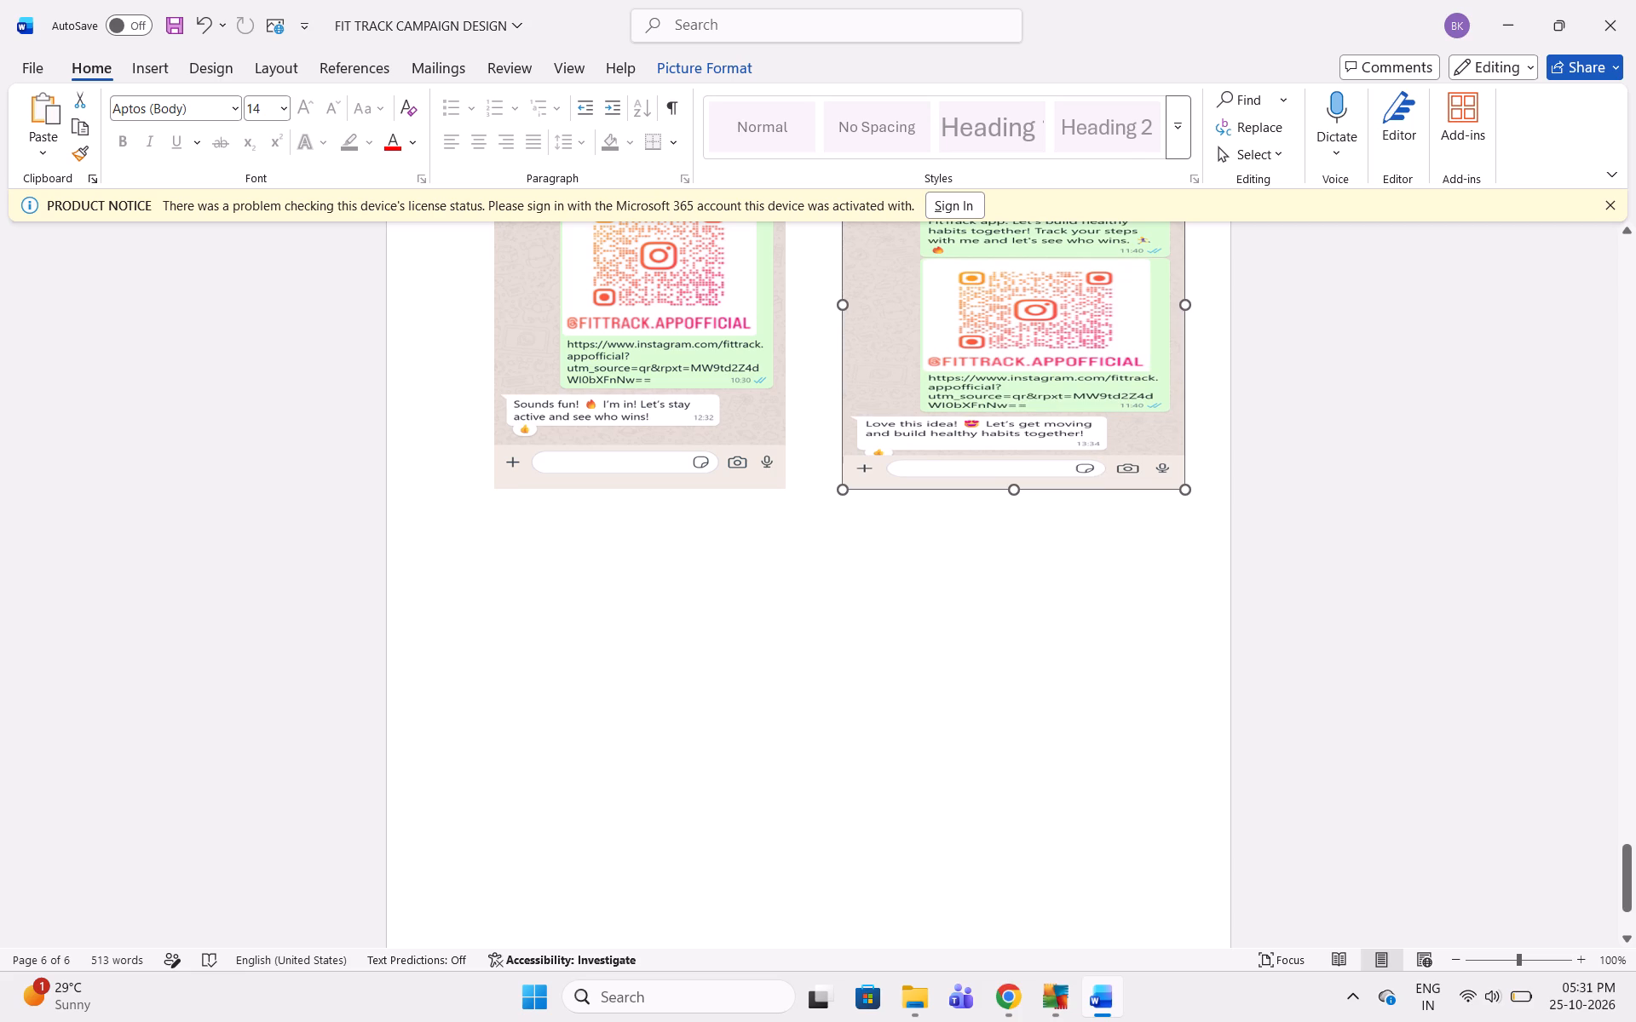
{"action": "left_click_drag", "start_coordinate": [1010, 485], "coordinate": [1009, 485]}
{"action": "scroll", "coordinate": [840, 762], "scroll_direction": "up", "scroll_amount": 4}
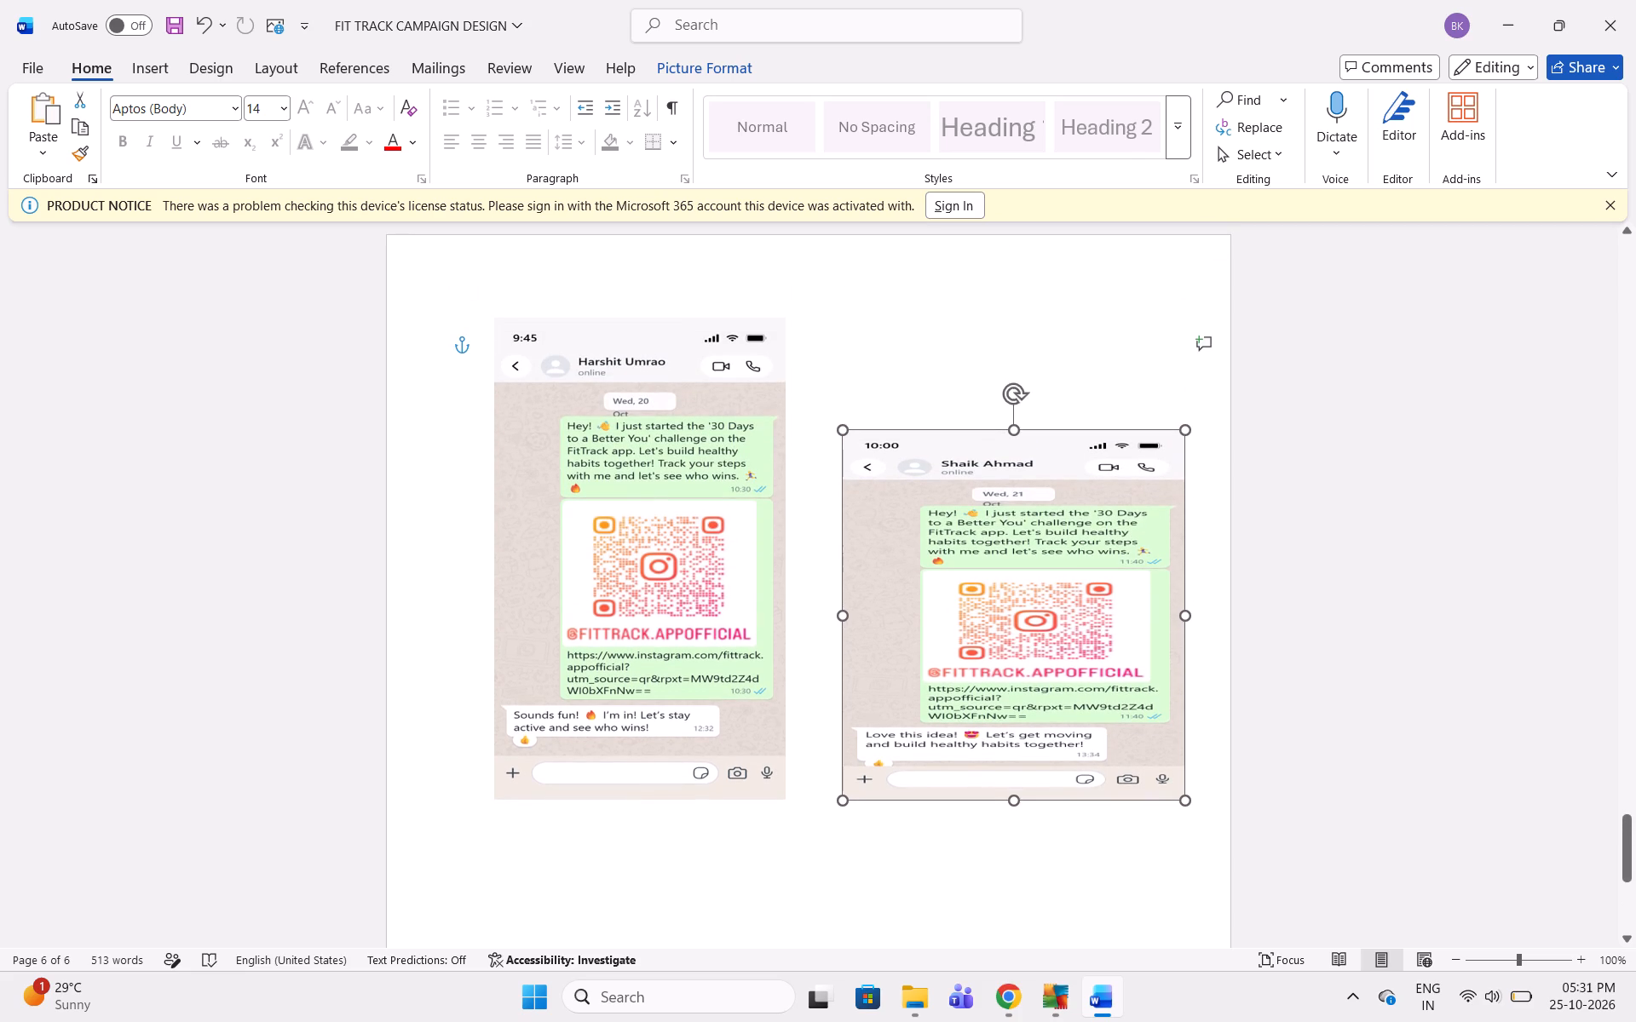
{"action": "left_click_drag", "start_coordinate": [1014, 429], "coordinate": [1022, 320]}
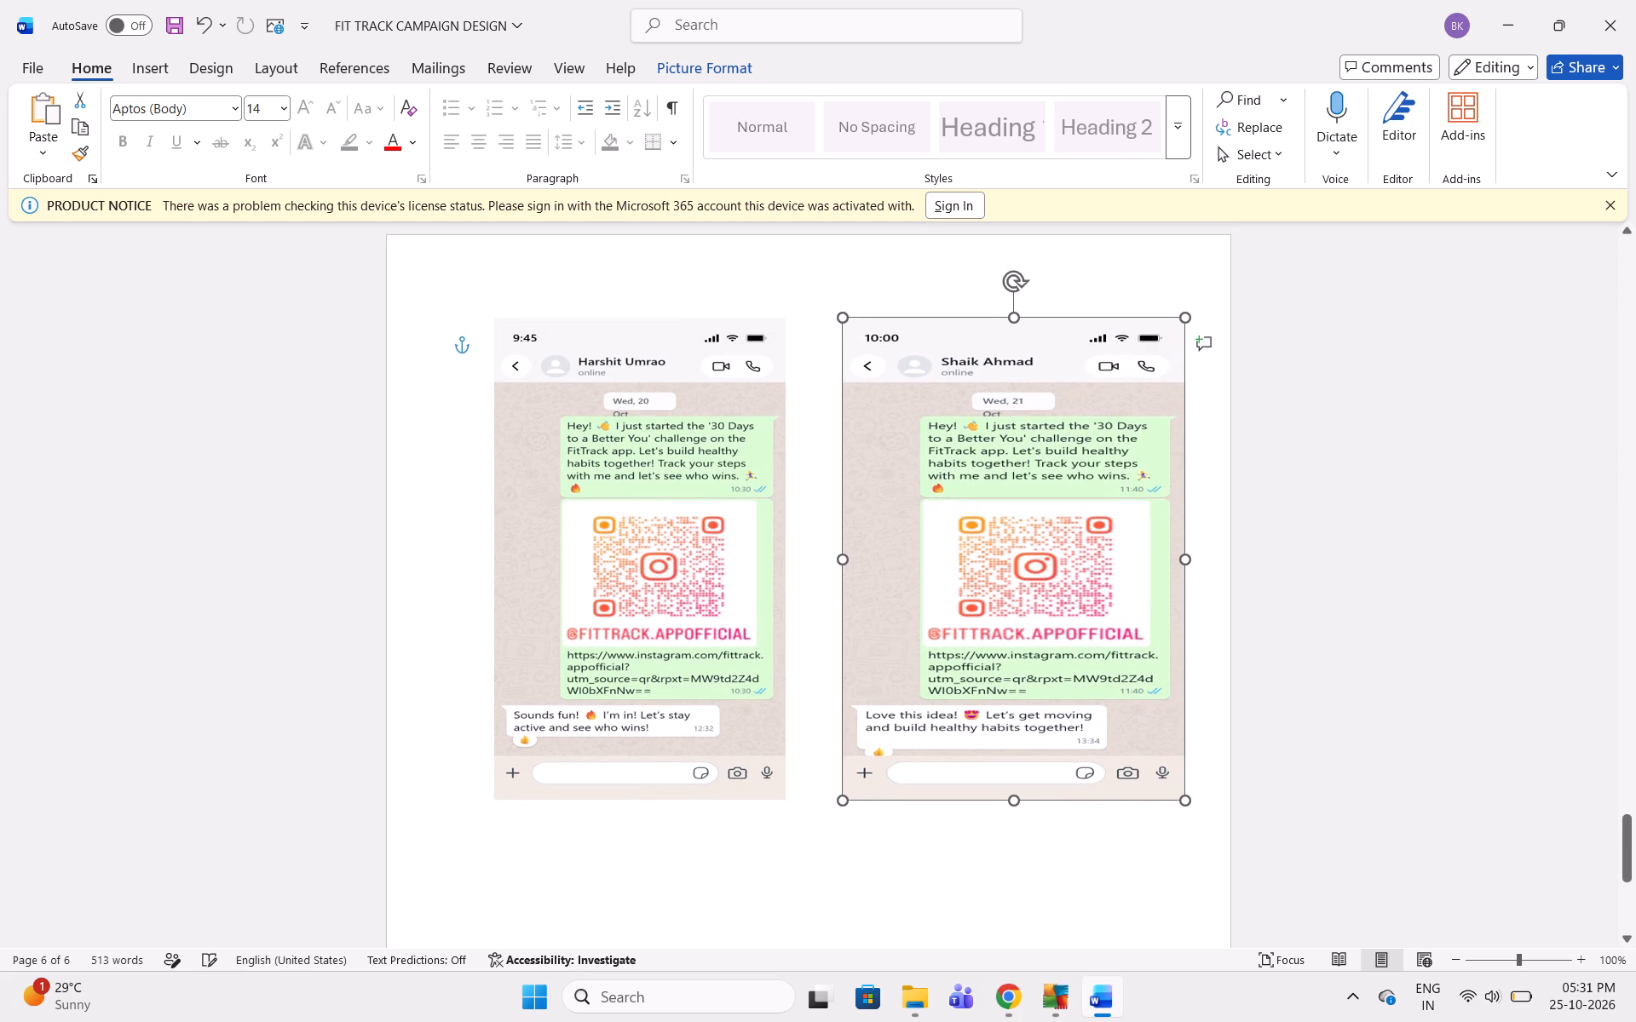
{"action": "left_click_drag", "start_coordinate": [1022, 320], "coordinate": [1022, 323]}
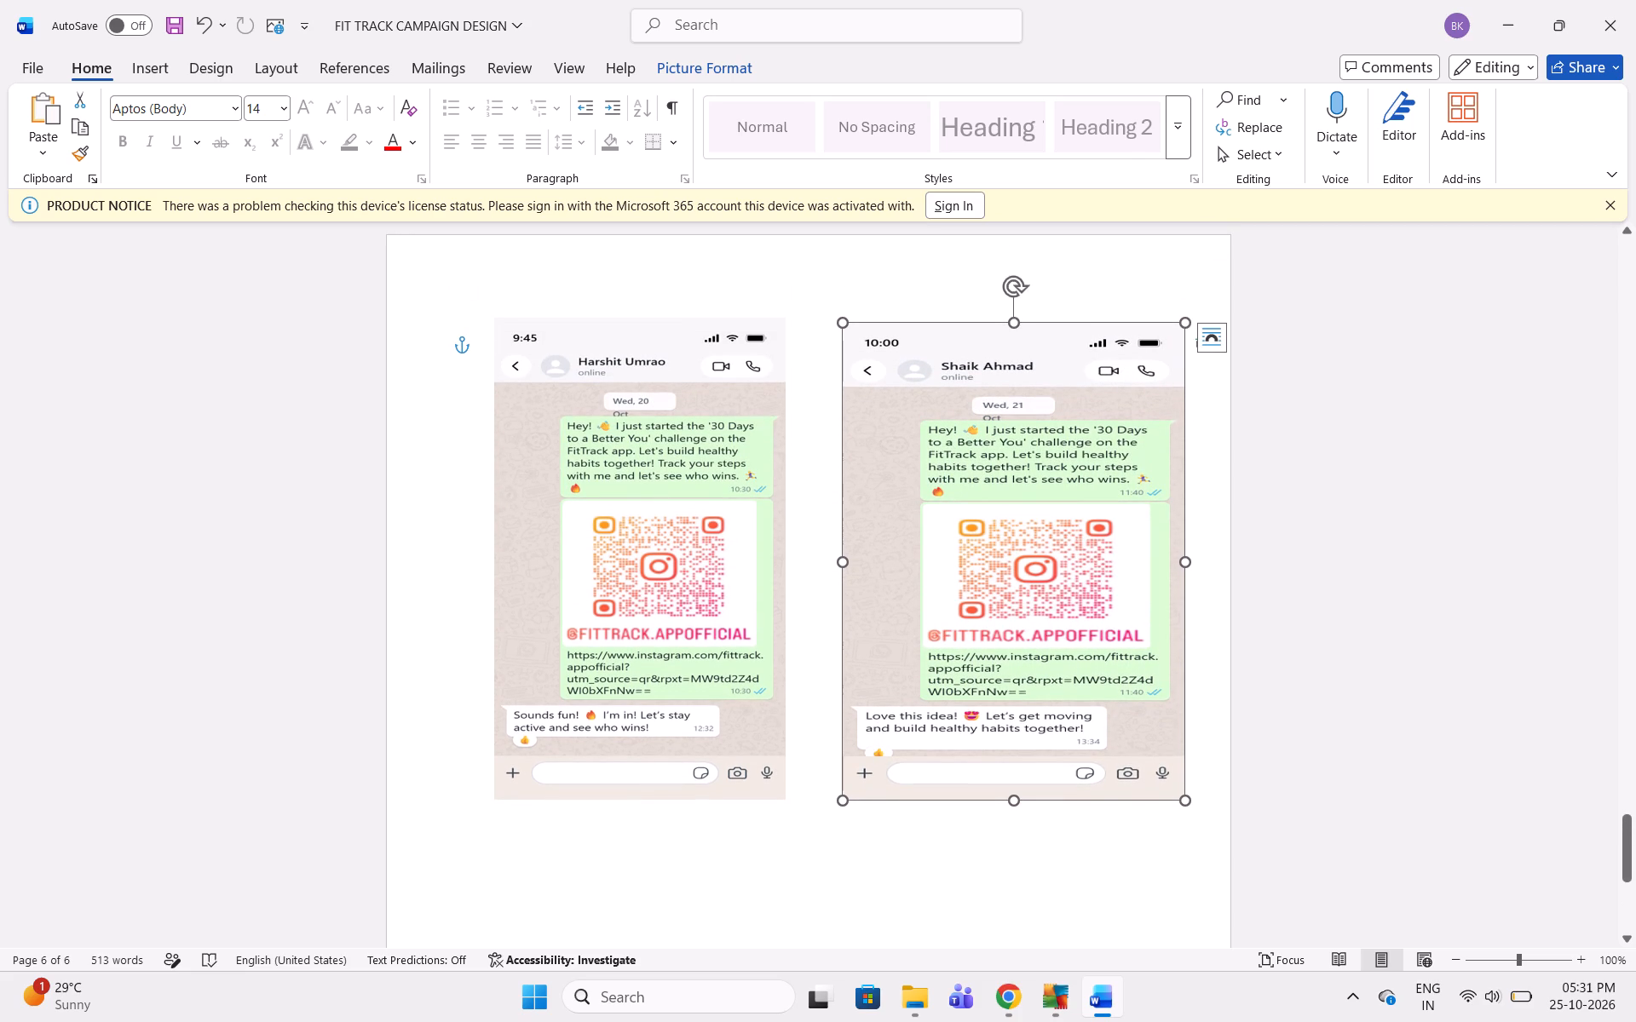
Narrow the 10:00 chat mockup from its right edge to nearly the 9:45 mockup's width.
{"action": "left_click_drag", "start_coordinate": [1184, 562], "coordinate": [1168, 560]}
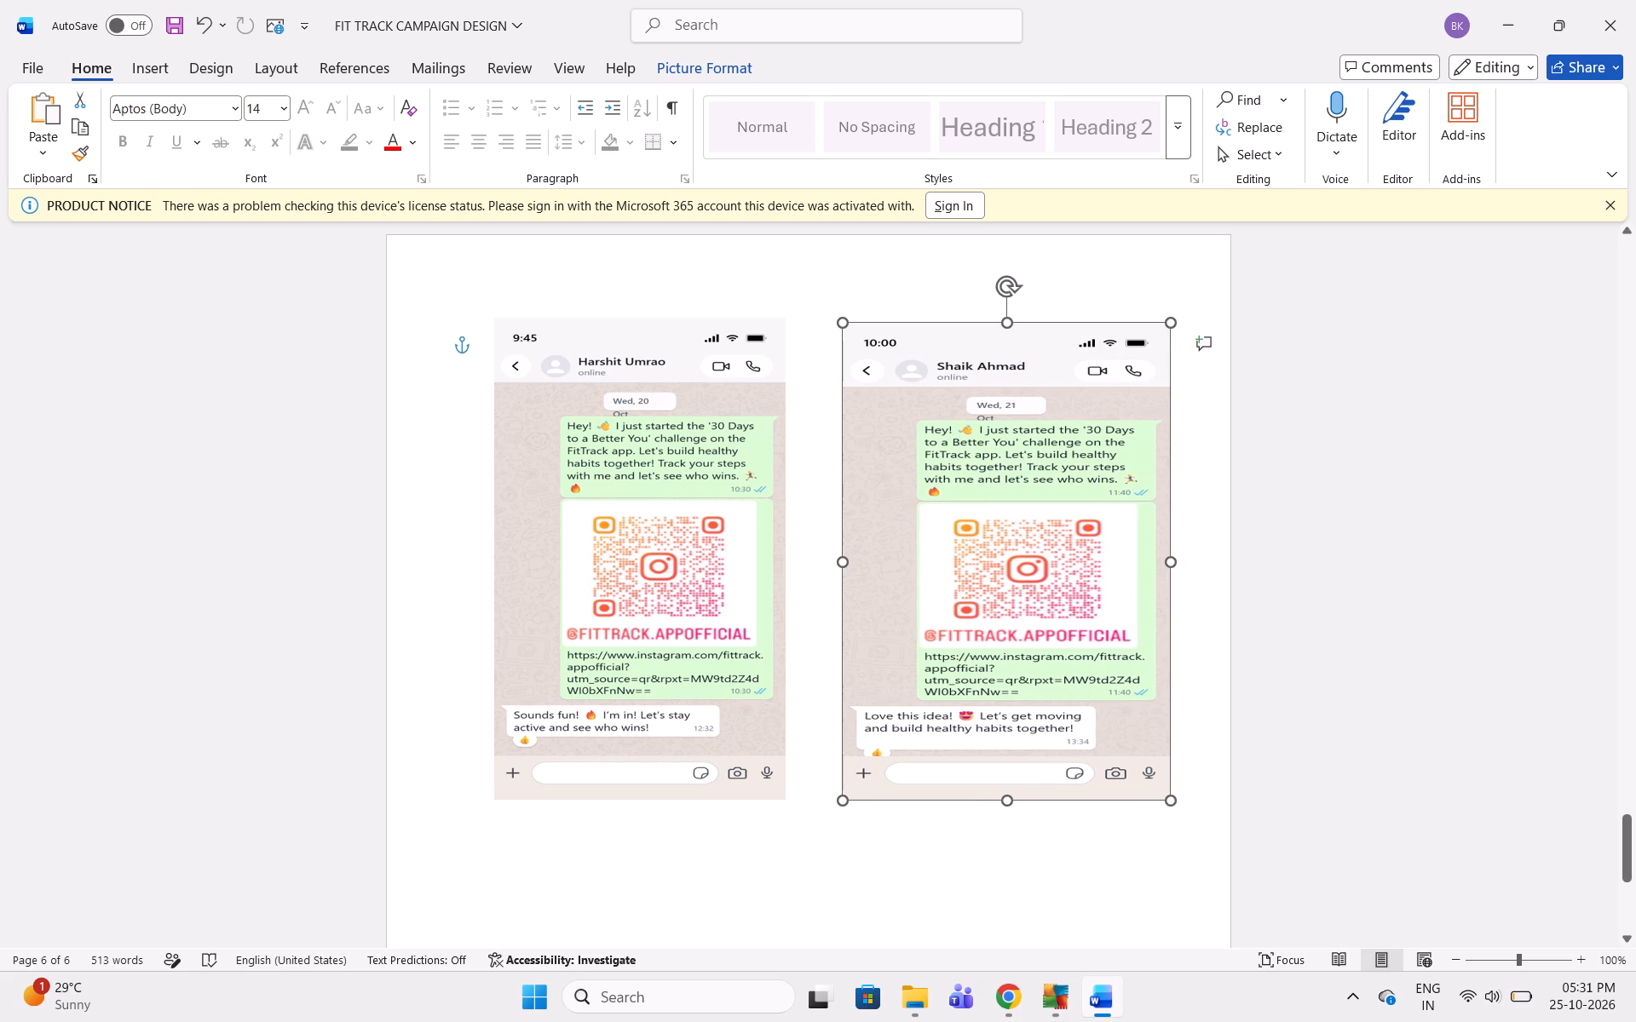
{"action": "left_click_drag", "start_coordinate": [1168, 560], "coordinate": [1149, 556]}
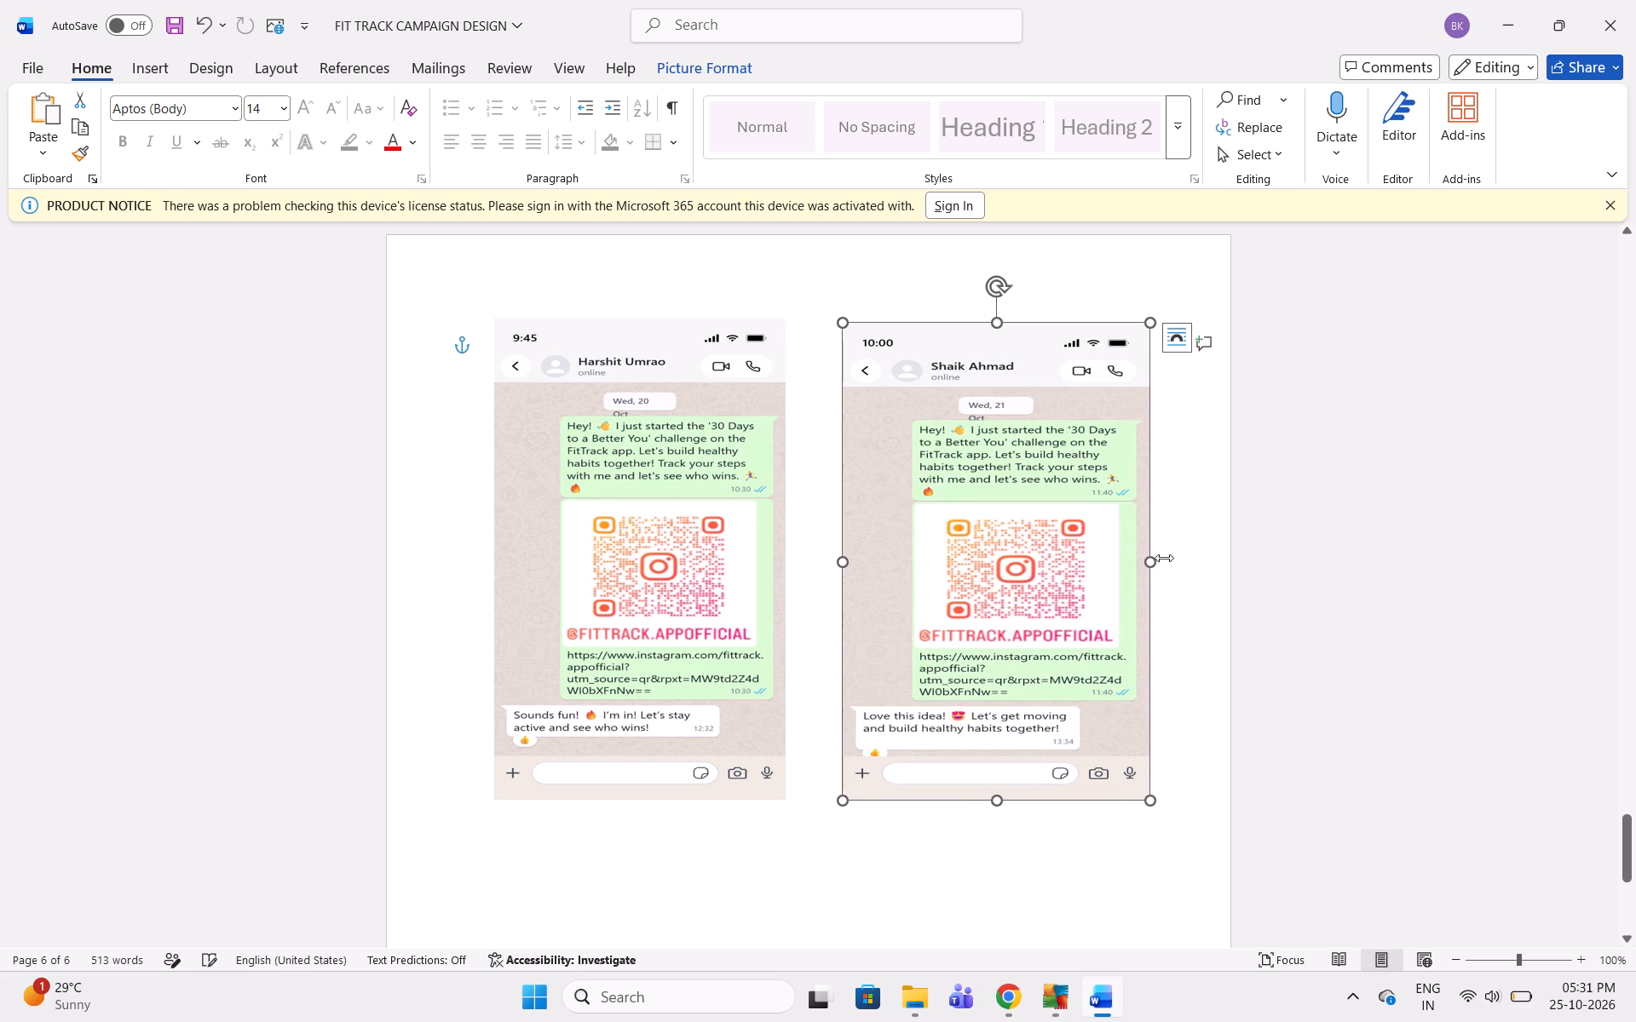
{"action": "left_click", "coordinate": [1207, 548]}
Insert a blank line on page 6 and try to place the insertion point in the empty area below the two mockups.
{"action": "scroll", "coordinate": [997, 729], "scroll_direction": "down", "scroll_amount": 2}
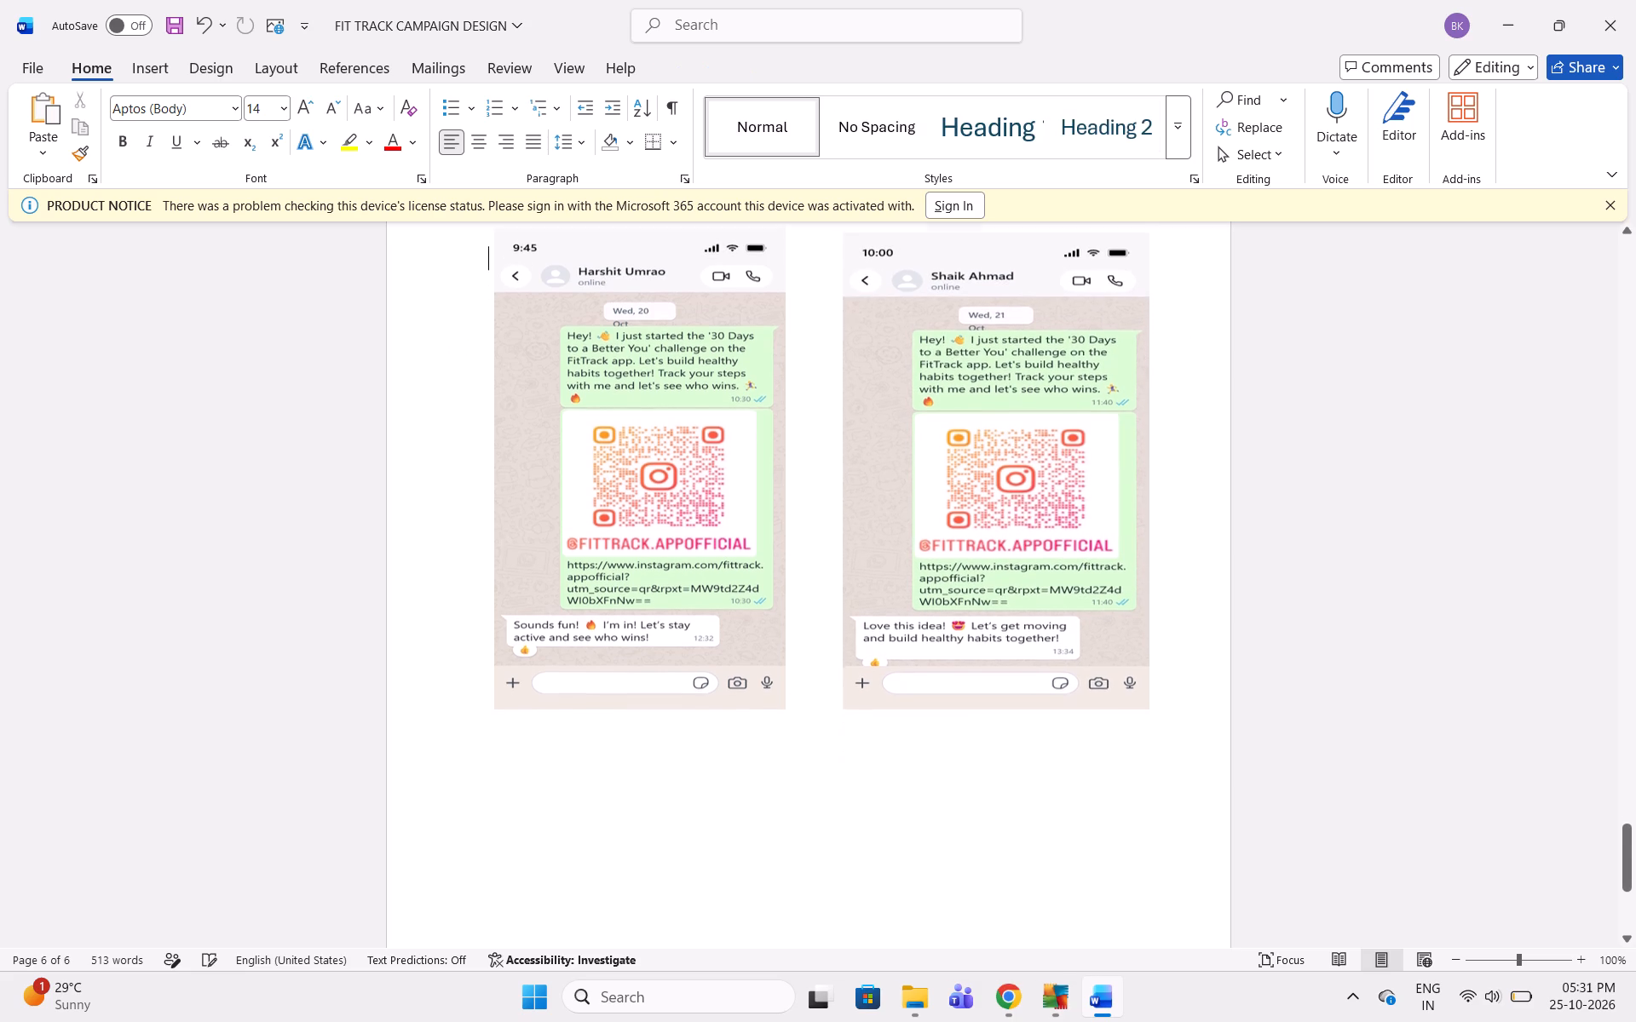
{"action": "scroll", "coordinate": [997, 729], "scroll_direction": "down", "scroll_amount": 3}
{"action": "left_click", "coordinate": [562, 657]}
{"action": "left_click", "coordinate": [518, 844]}
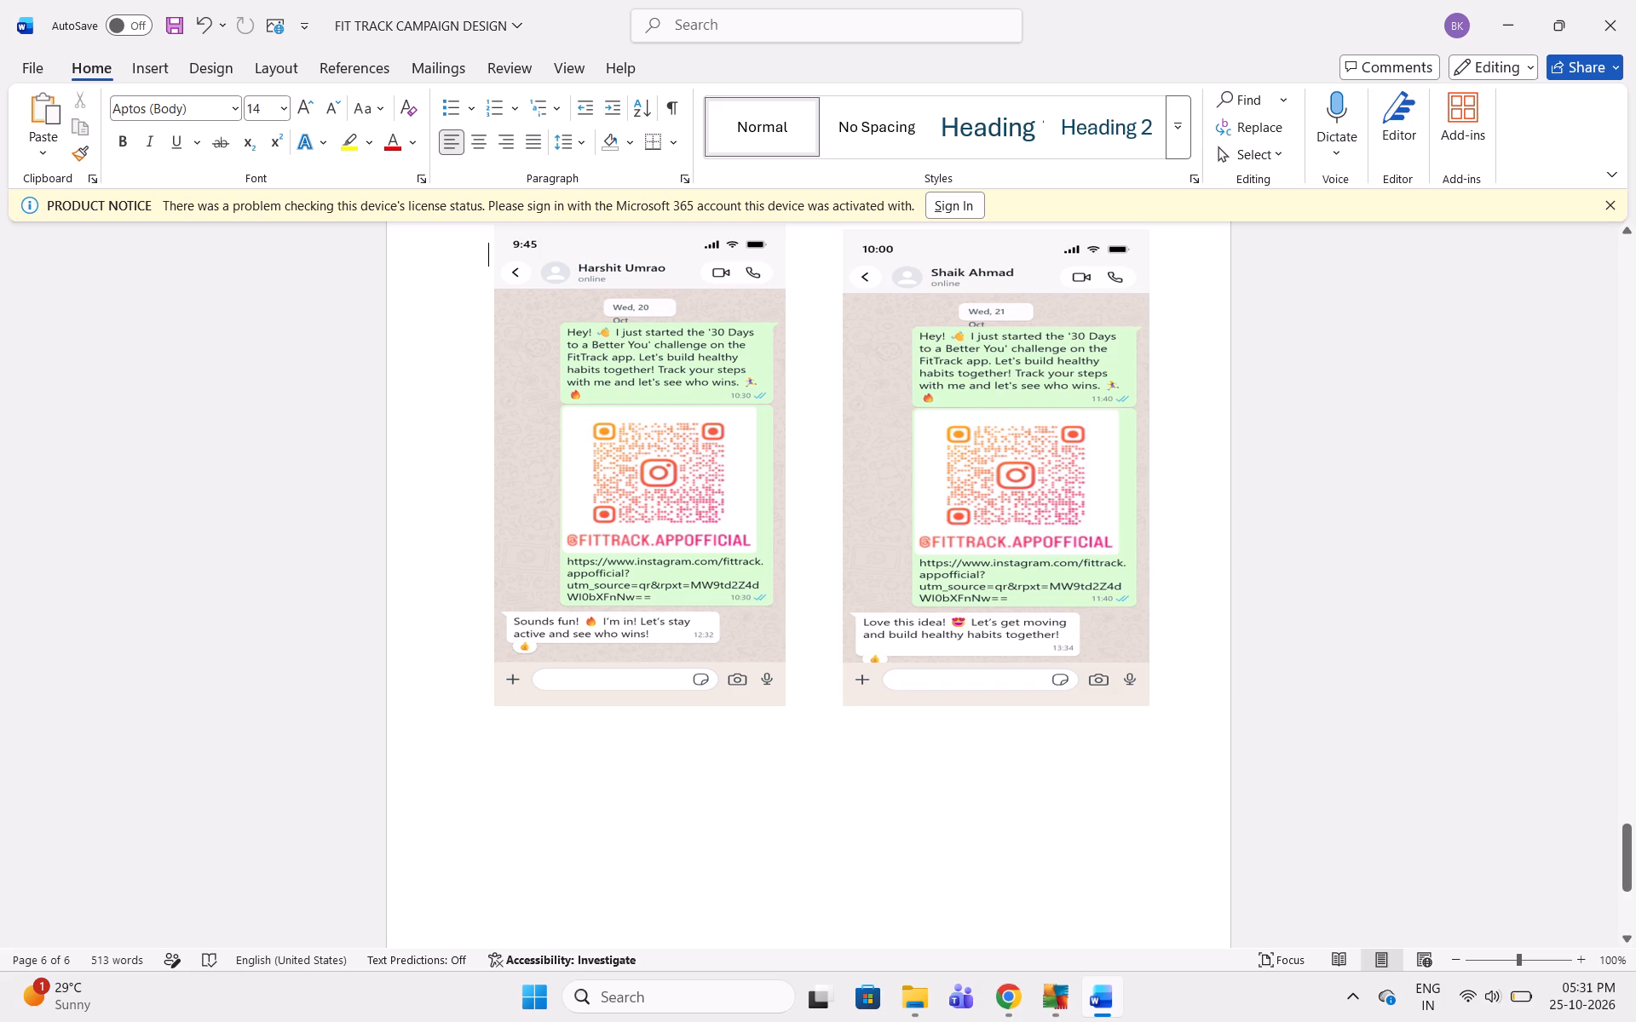
{"action": "key", "text": "Return"}
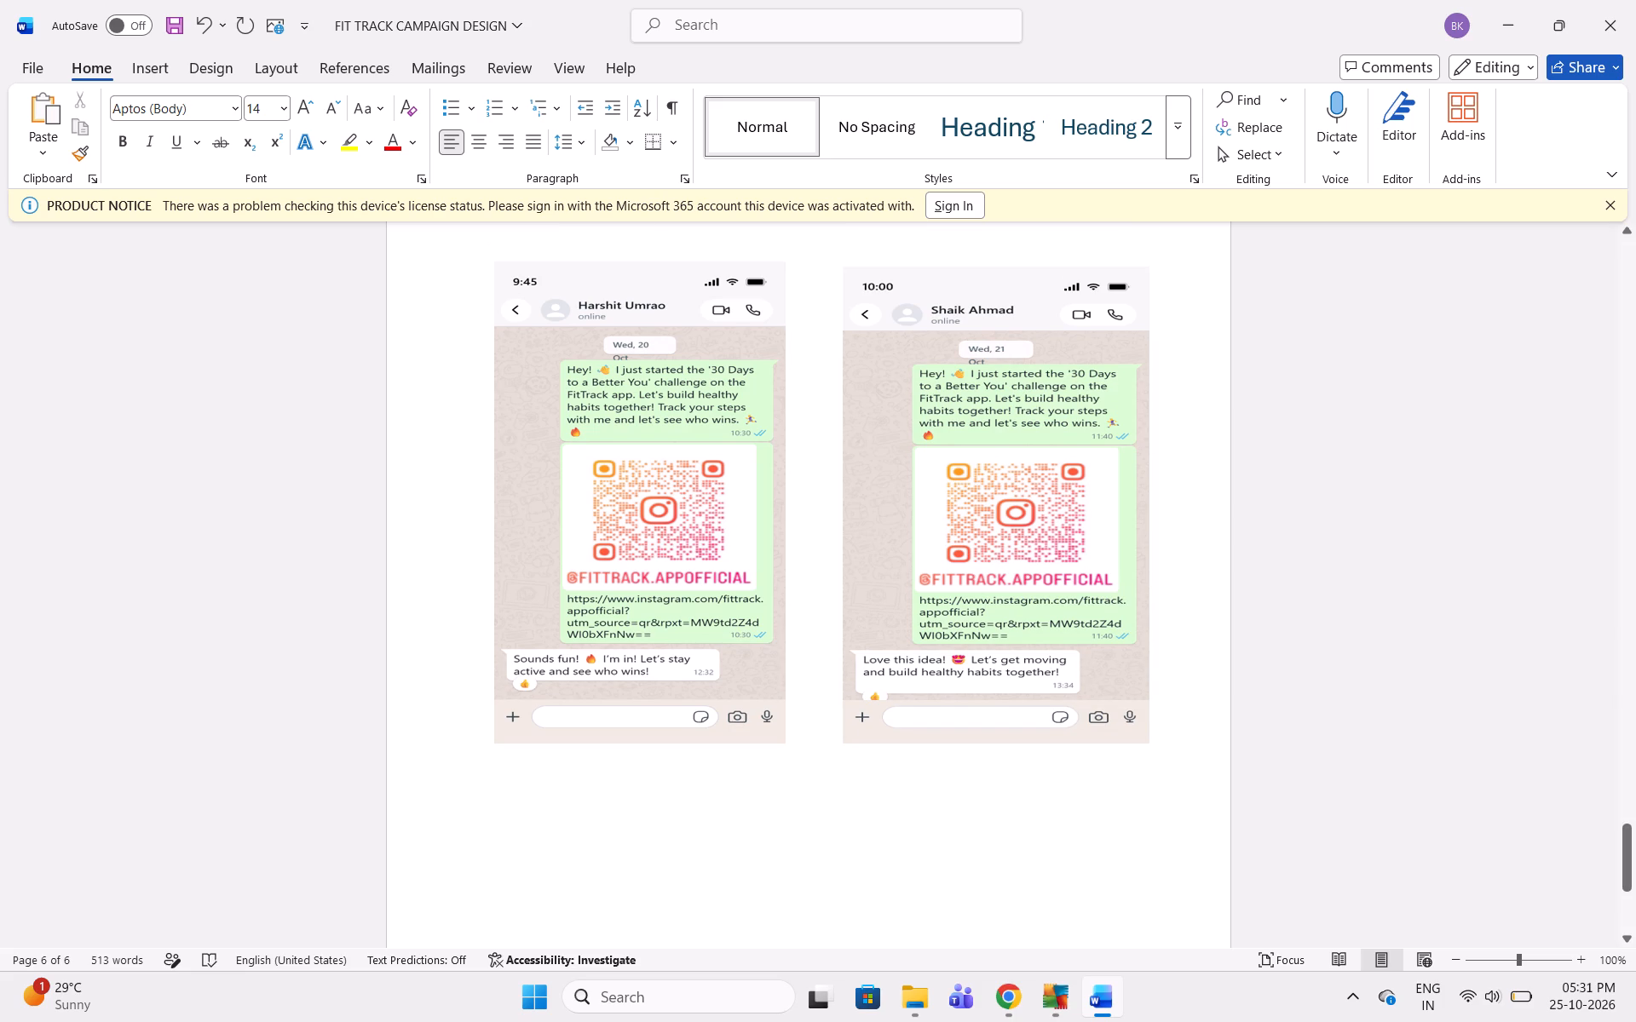
{"action": "scroll", "coordinate": [573, 615], "scroll_direction": "up", "scroll_amount": 2}
{"action": "scroll", "coordinate": [574, 616], "scroll_direction": "down", "scroll_amount": 4}
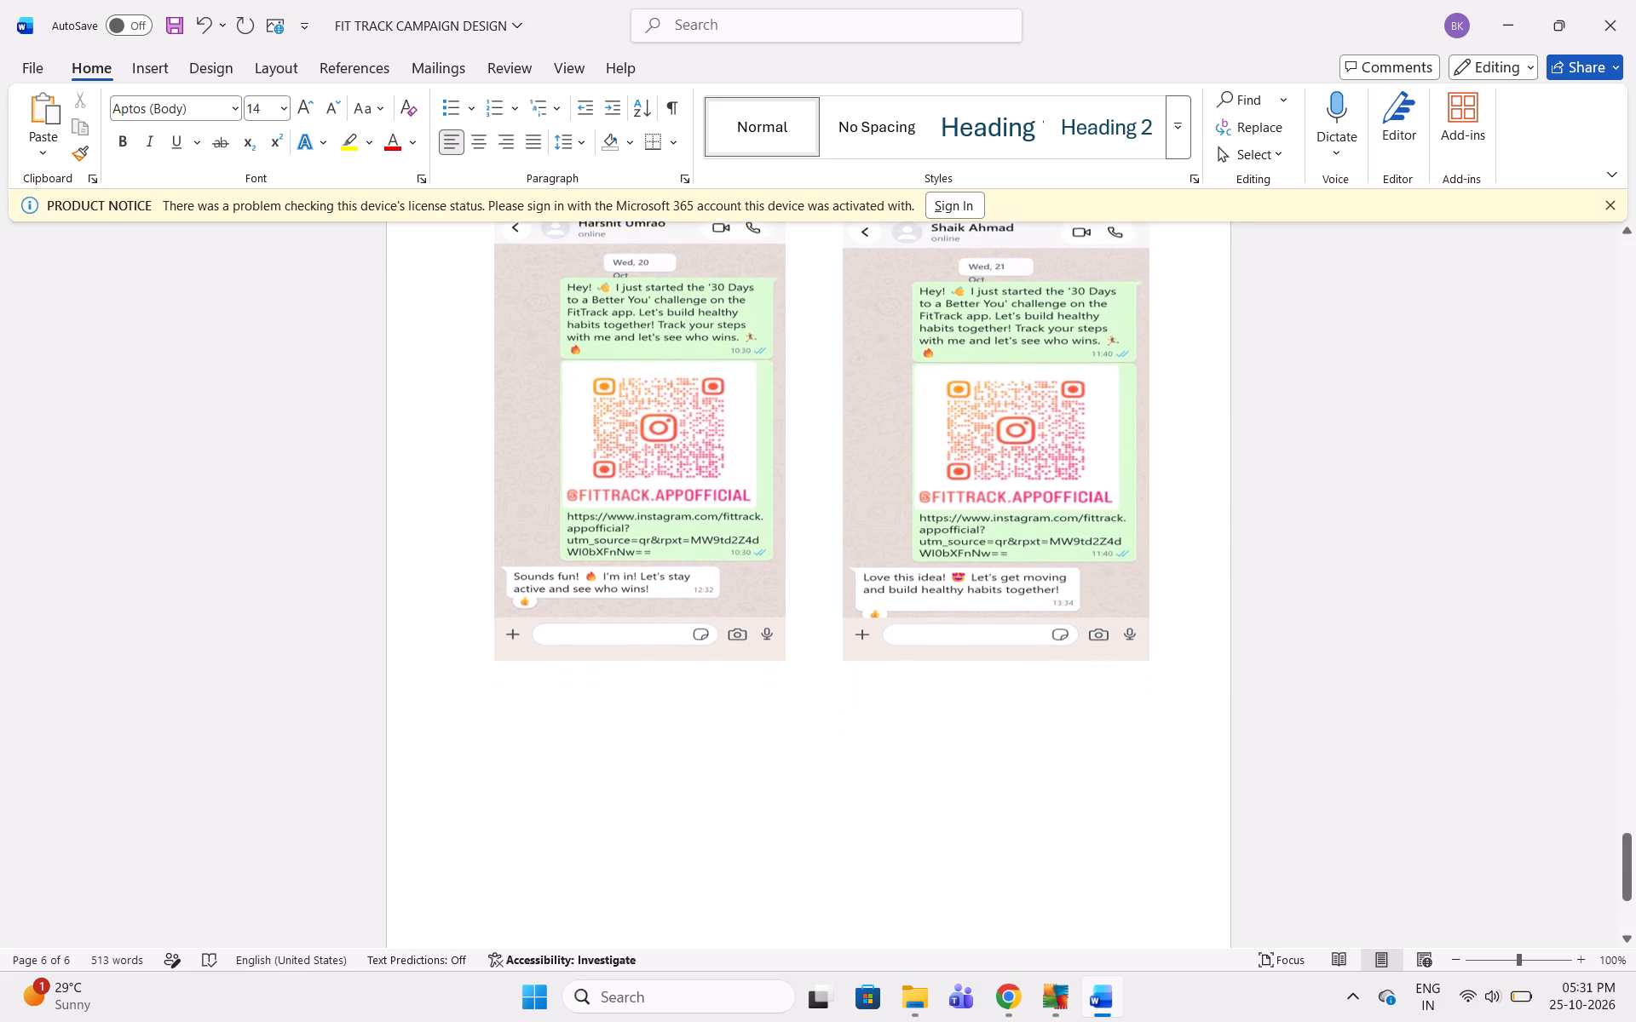
{"action": "left_click", "coordinate": [531, 767]}
{"action": "left_click", "coordinate": [514, 767]}
{"action": "left_click", "coordinate": [511, 789]}
{"action": "left_click", "coordinate": [502, 802]}
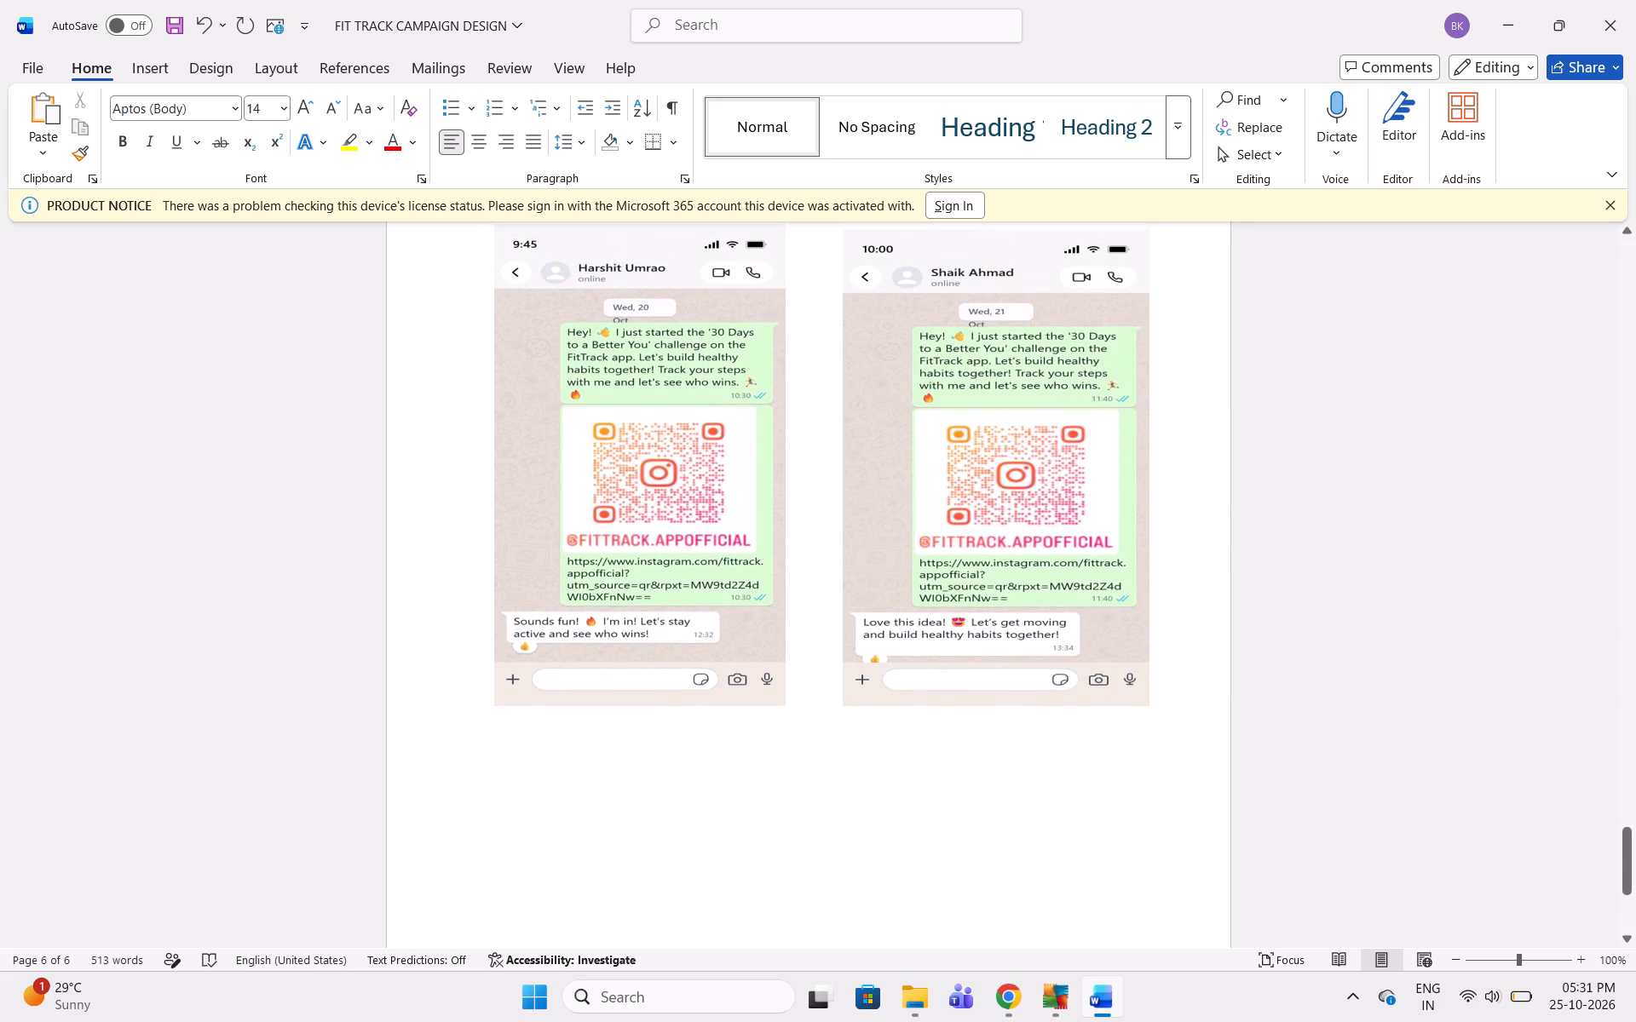
Nudge the 9:45 chat mockup slightly up and to the left.
{"action": "left_click_drag", "start_coordinate": [577, 447], "coordinate": [565, 436]}
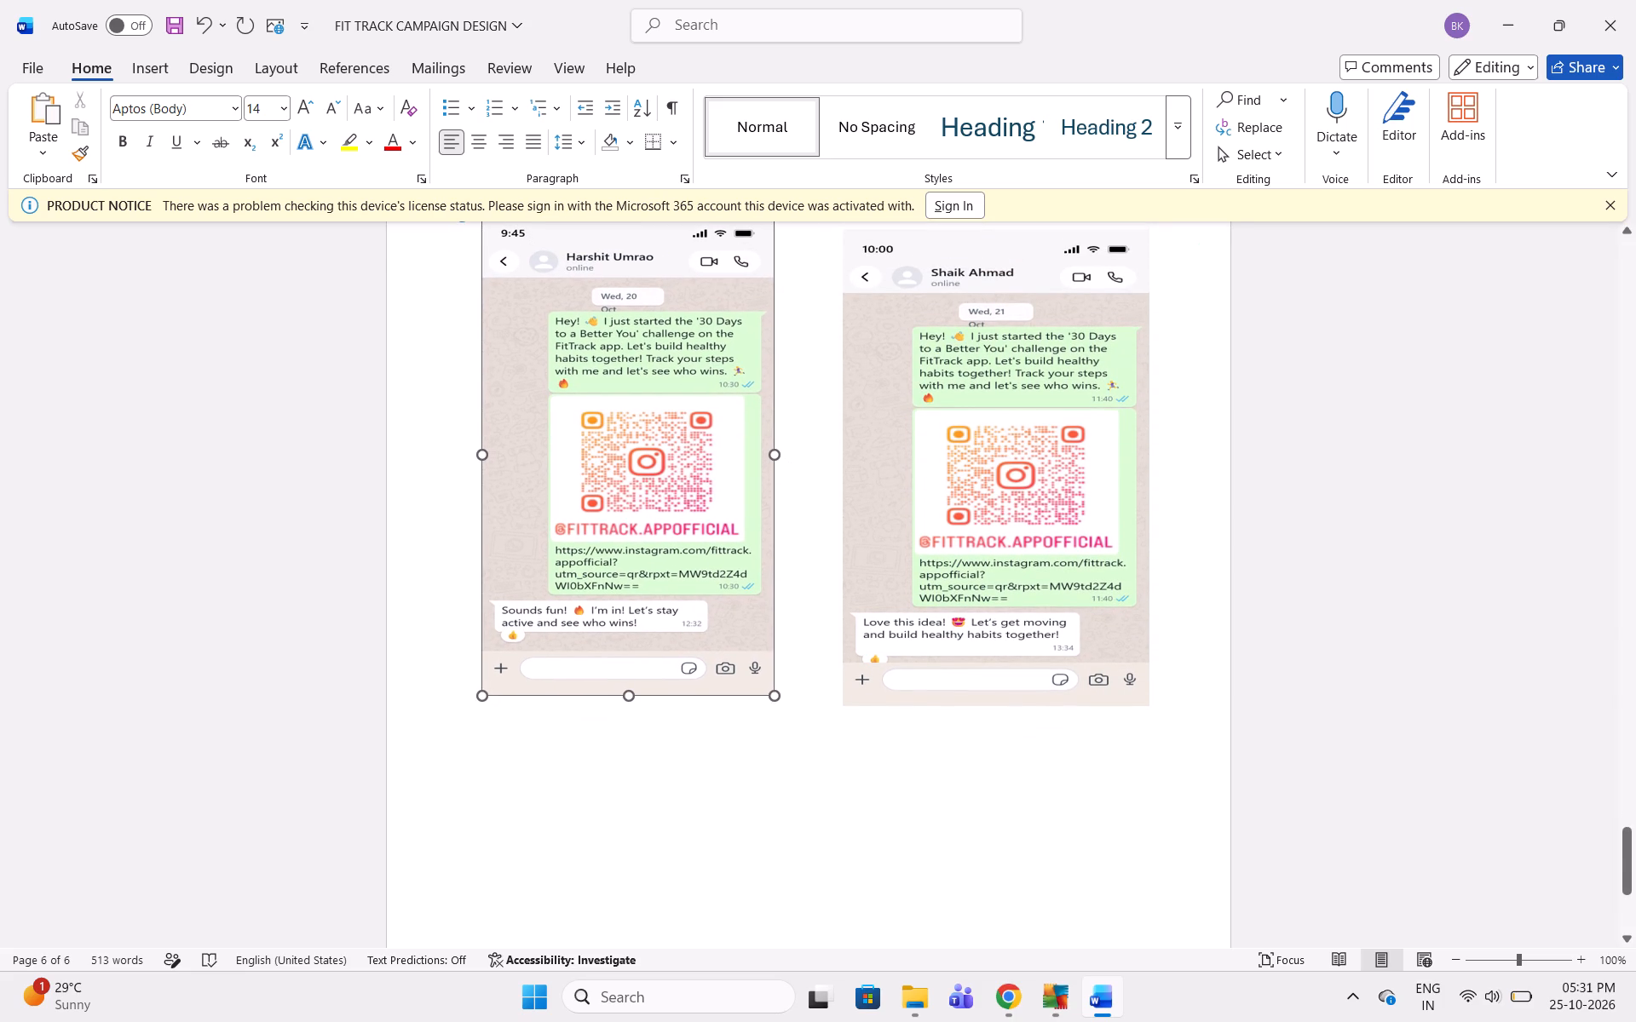
Place the insertion point in the empty area below both mockups and add one blank line there.
{"action": "left_click", "coordinate": [500, 772]}
{"action": "double_click", "coordinate": [484, 815]}
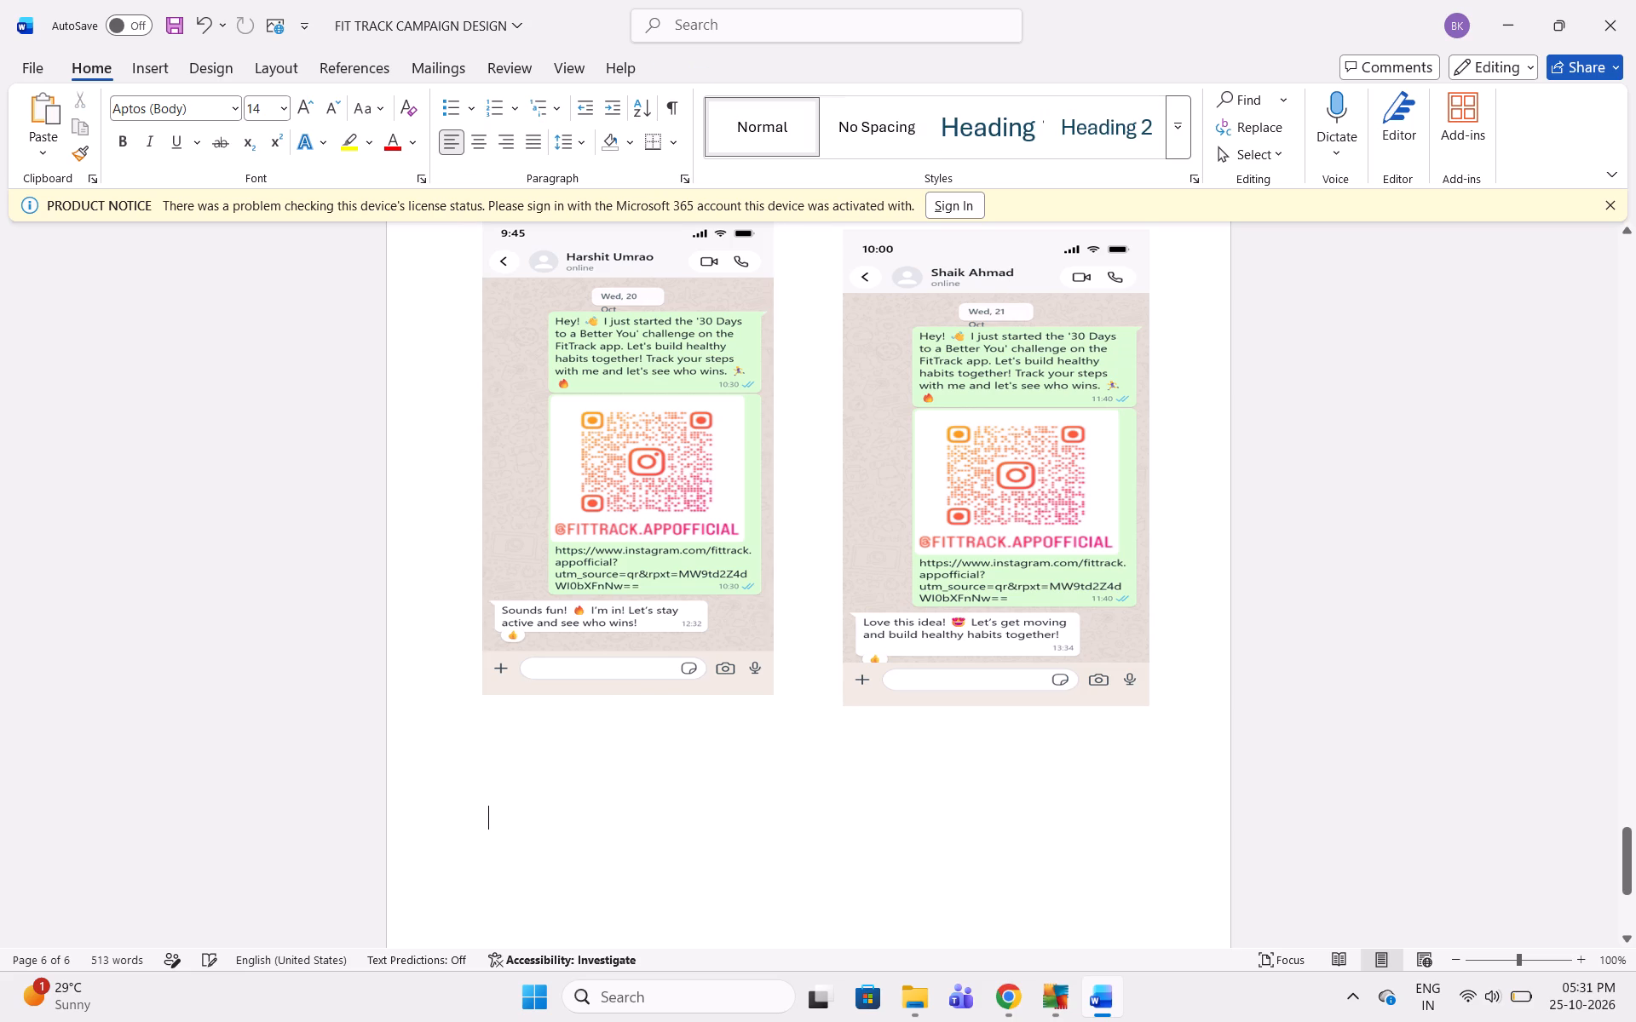
{"action": "key", "text": "Return"}
{"action": "key", "text": "Return"}
{"action": "key", "text": "Return"}
{"action": "key", "text": "BackSpace"}
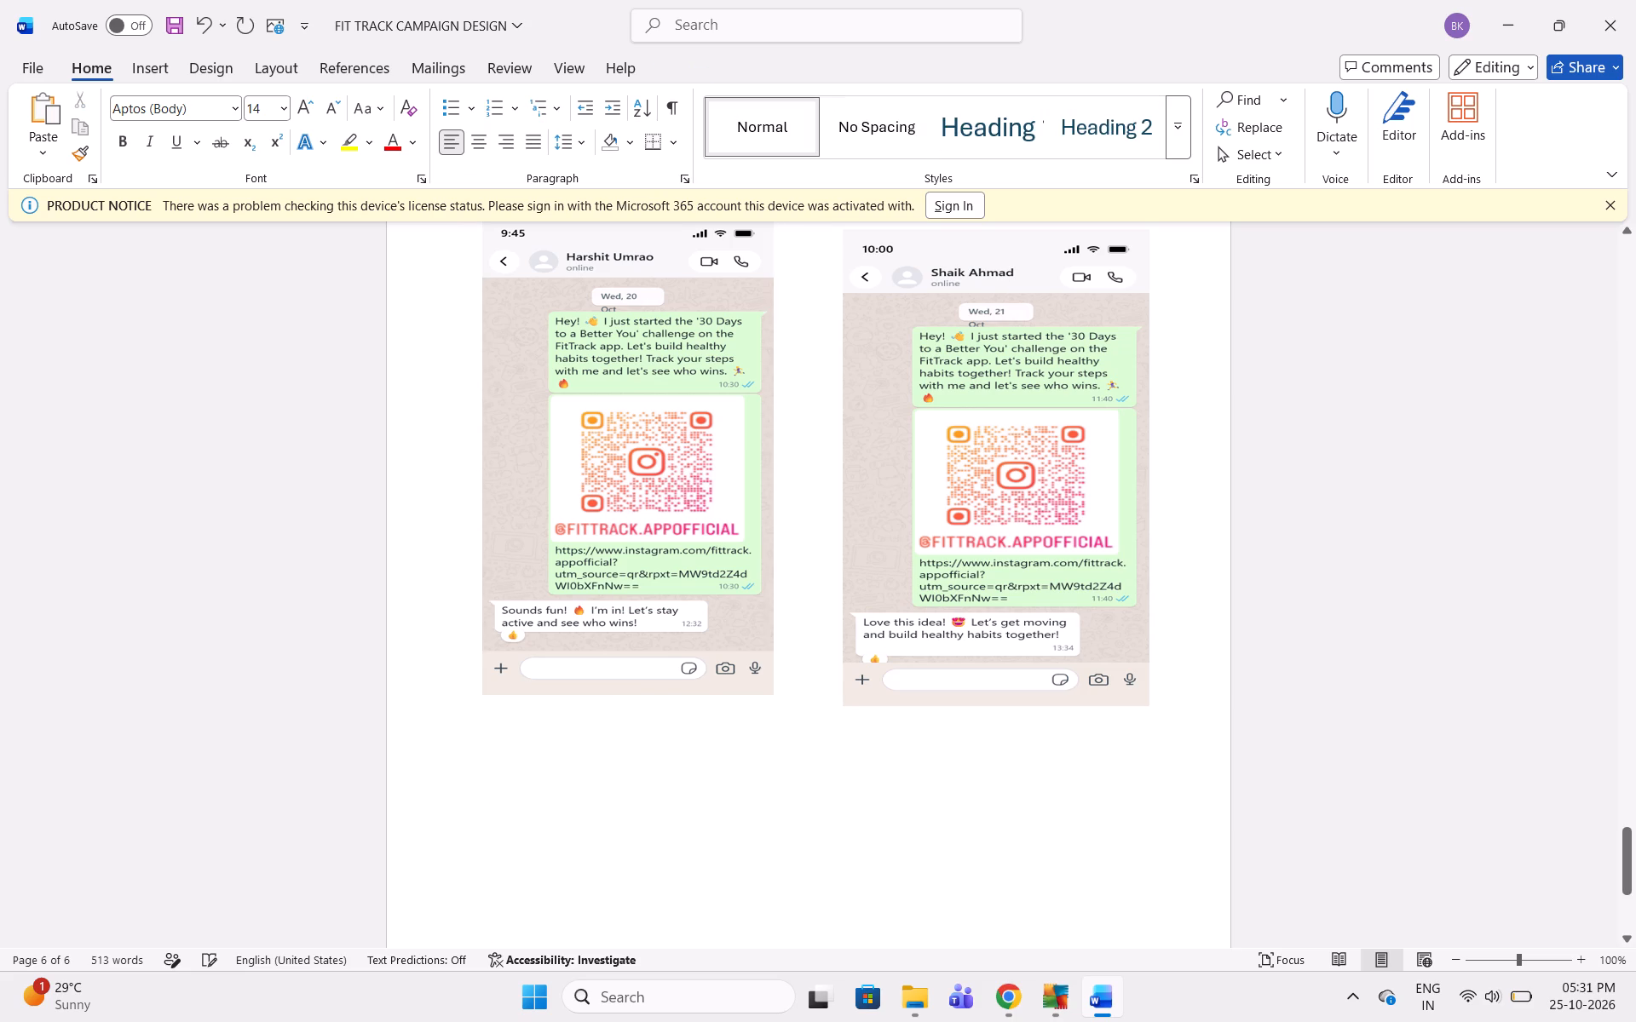
{"action": "key", "text": "BackSpace"}
Resize the 10:00 chat mockup from its bottom and top edges to line up with the shifted 9:45 mockup.
{"action": "left_click", "coordinate": [961, 632]}
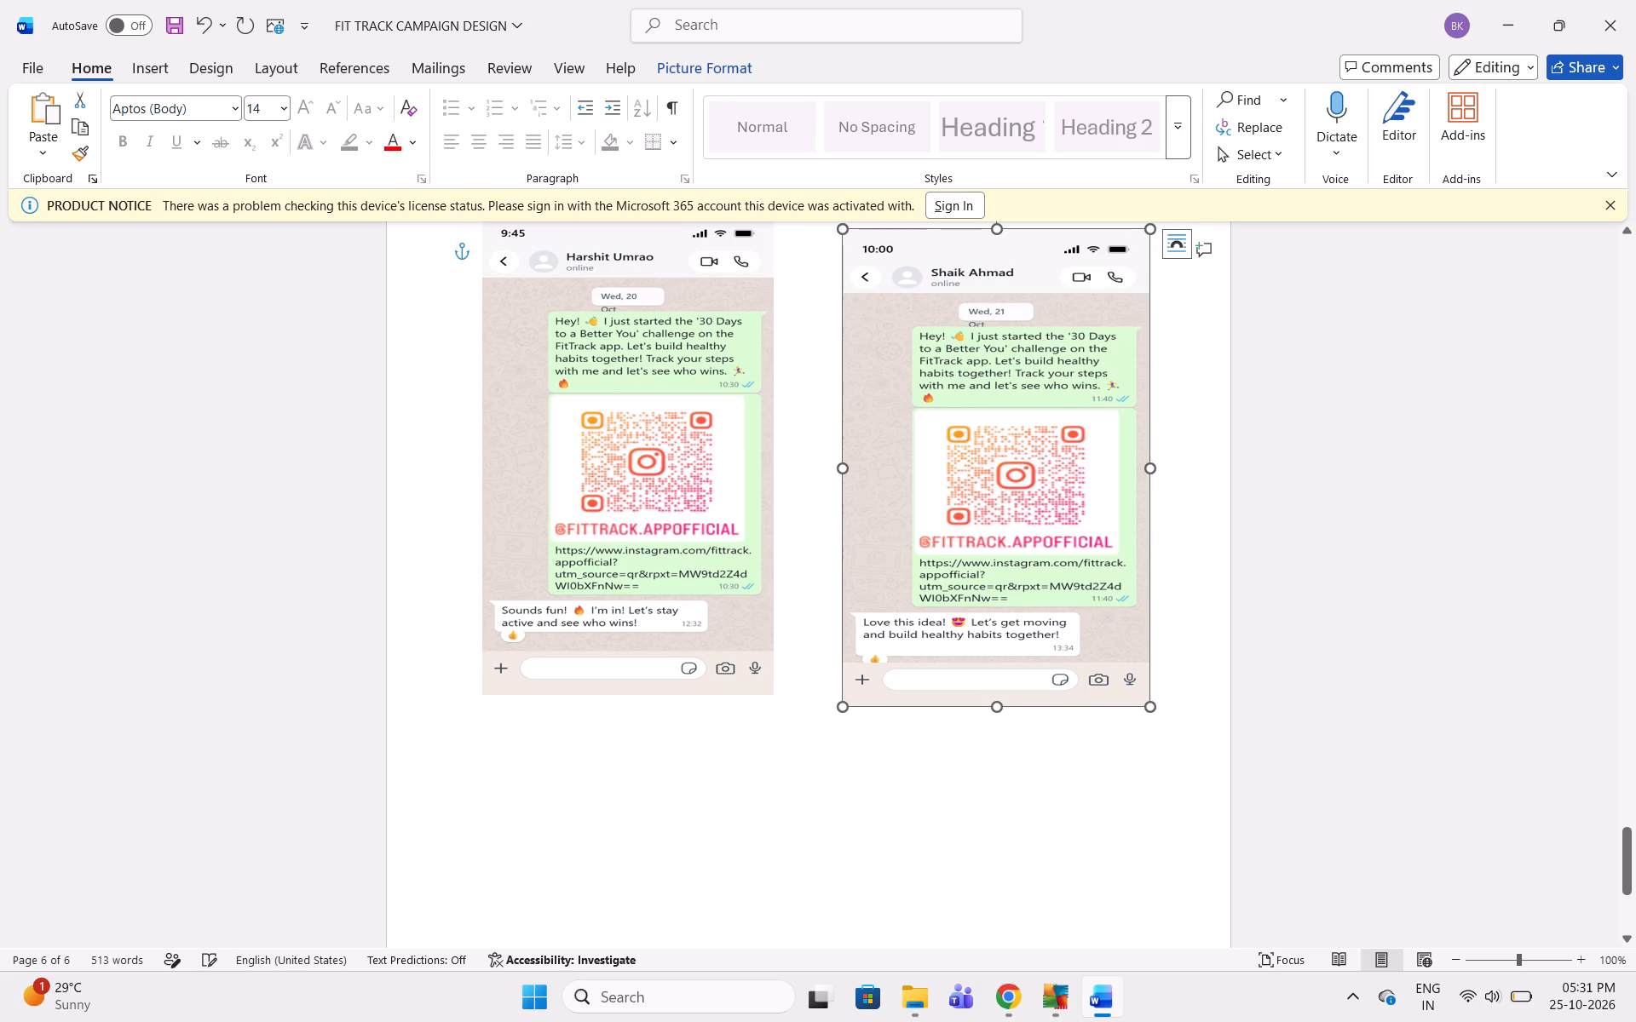
{"action": "left_click_drag", "start_coordinate": [999, 708], "coordinate": [1003, 690]}
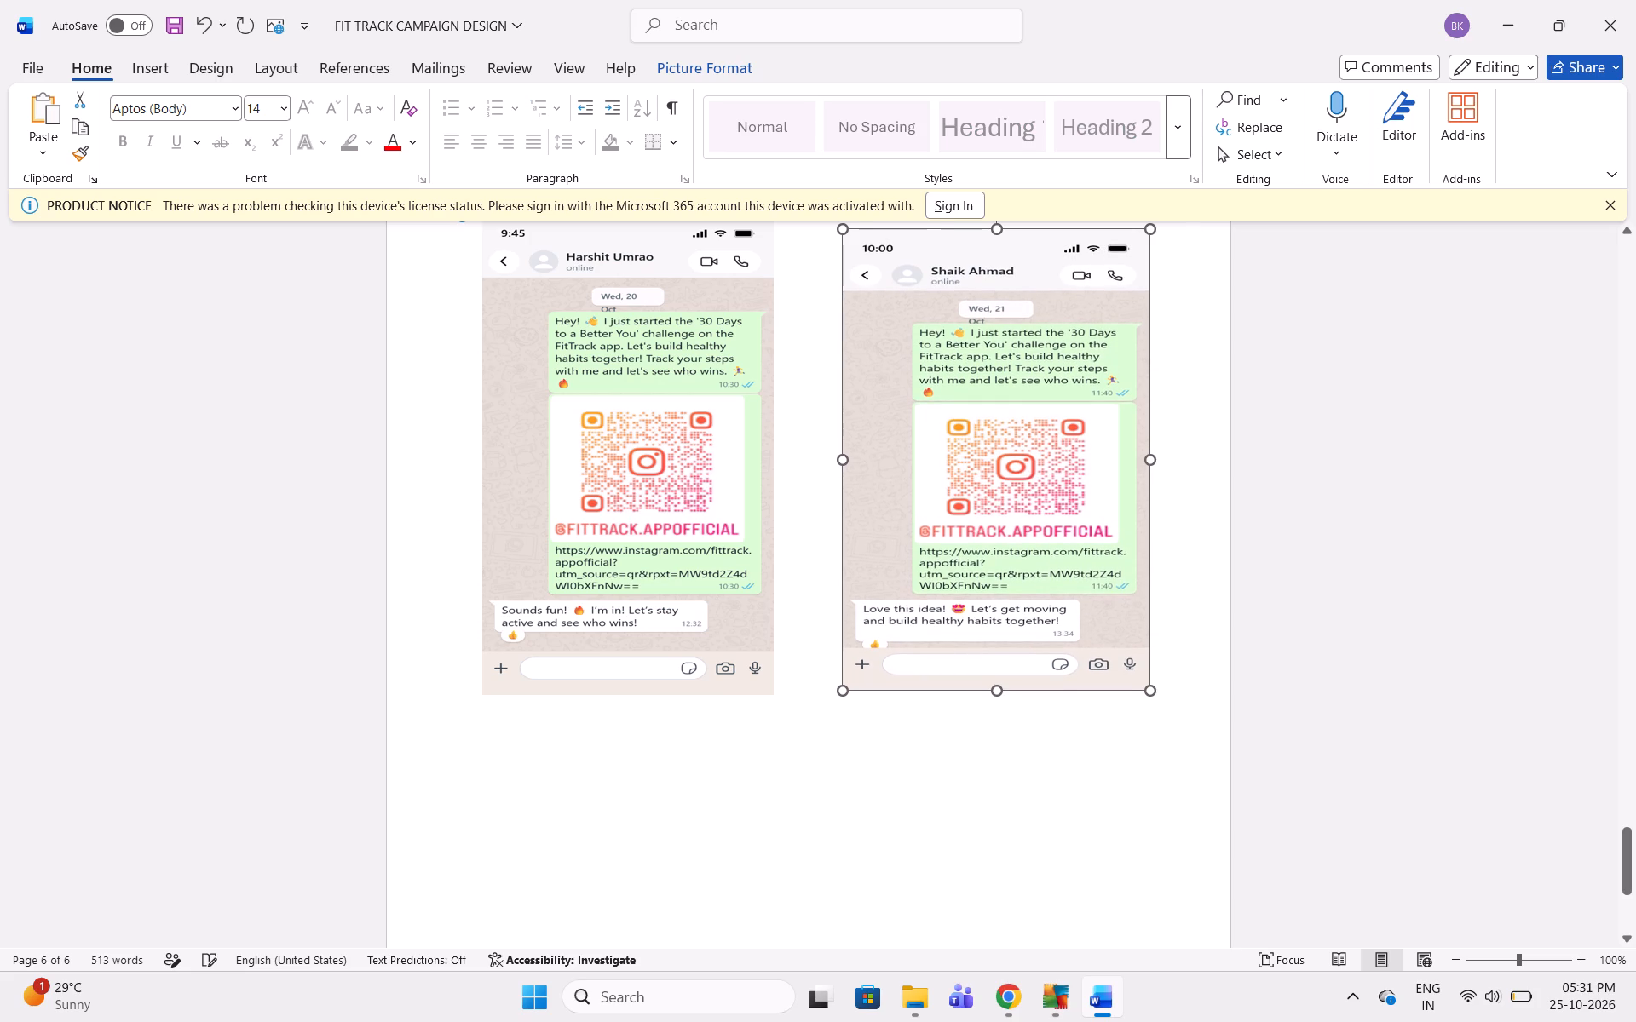
{"action": "scroll", "coordinate": [1080, 620], "scroll_direction": "up", "scroll_amount": 2}
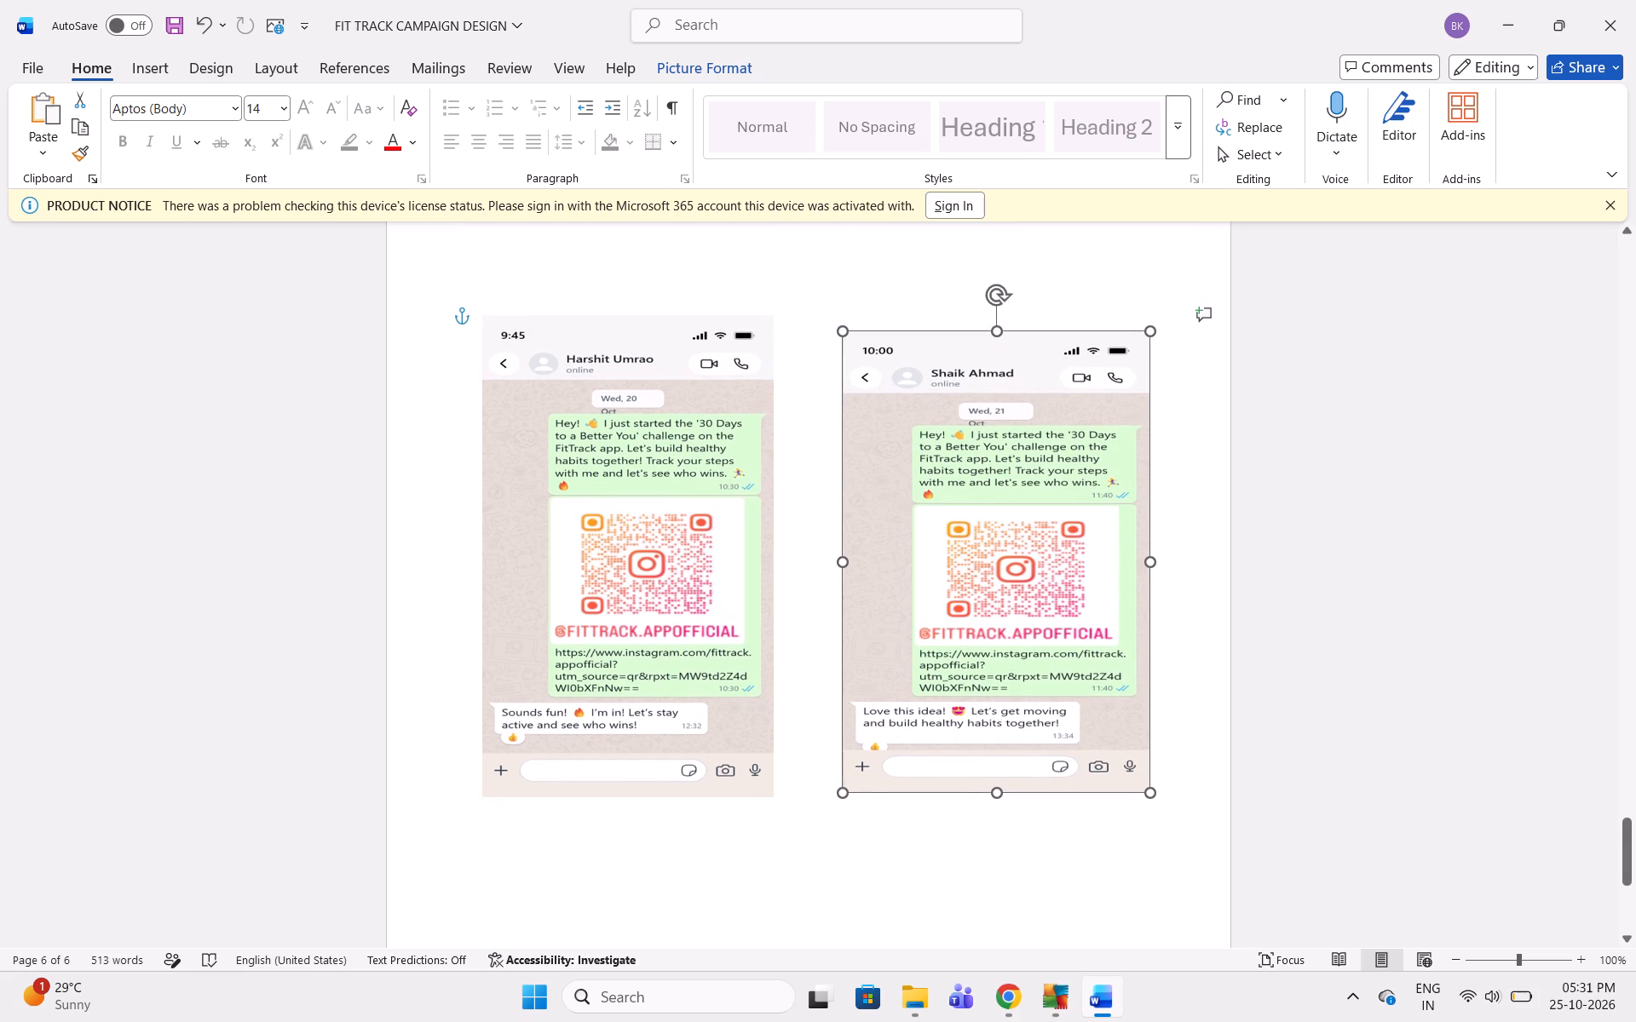
{"action": "left_click_drag", "start_coordinate": [994, 329], "coordinate": [999, 318]}
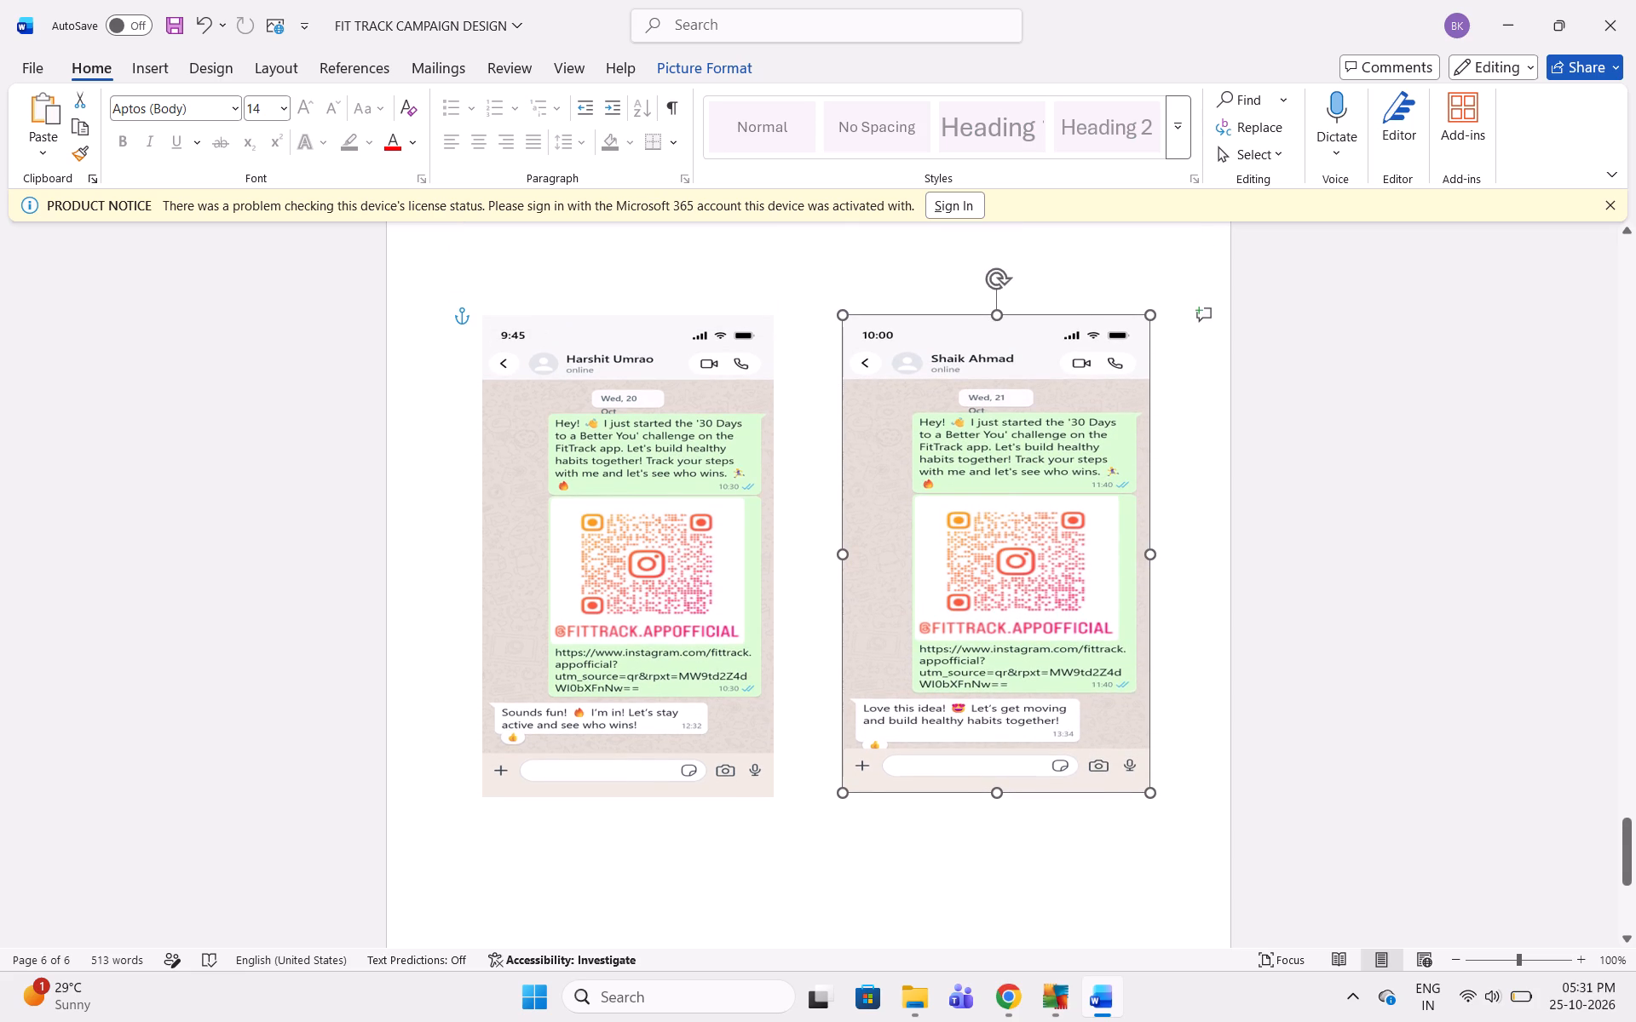
{"action": "left_click_drag", "start_coordinate": [999, 318], "coordinate": [998, 319]}
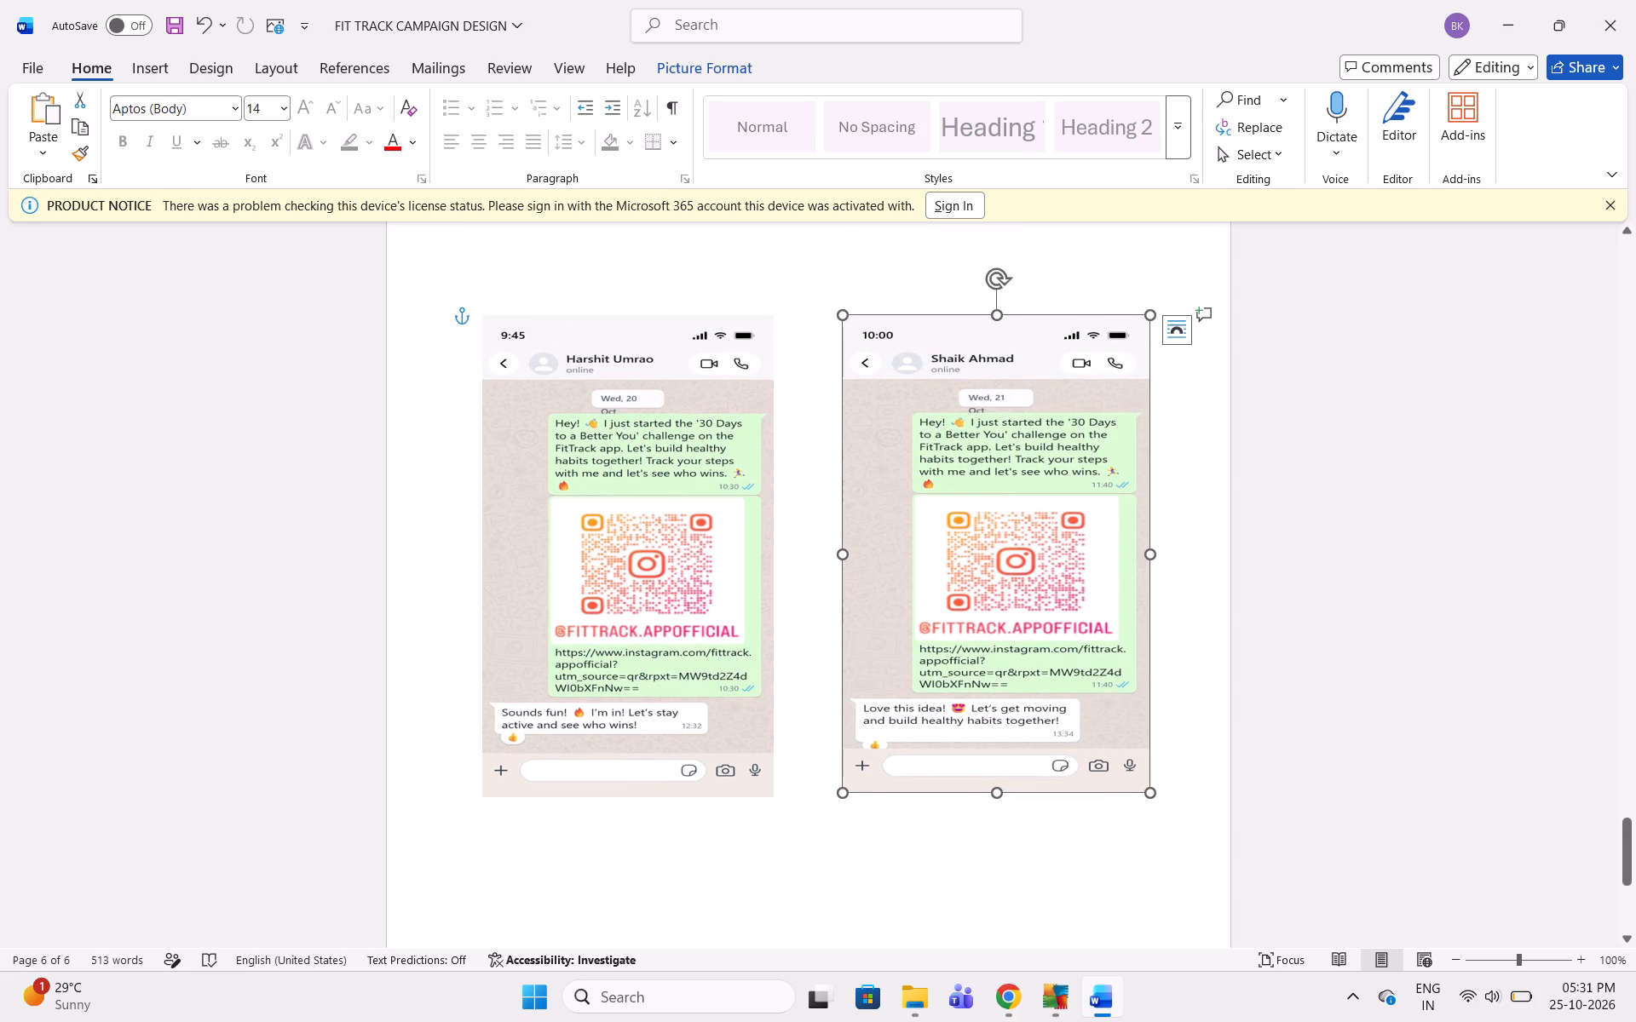
{"action": "left_click", "coordinate": [1187, 451]}
Select the blank line just below the two chat mockups on page 6.
{"action": "scroll", "coordinate": [942, 735], "scroll_direction": "down", "scroll_amount": 2}
{"action": "left_click", "coordinate": [466, 792]}
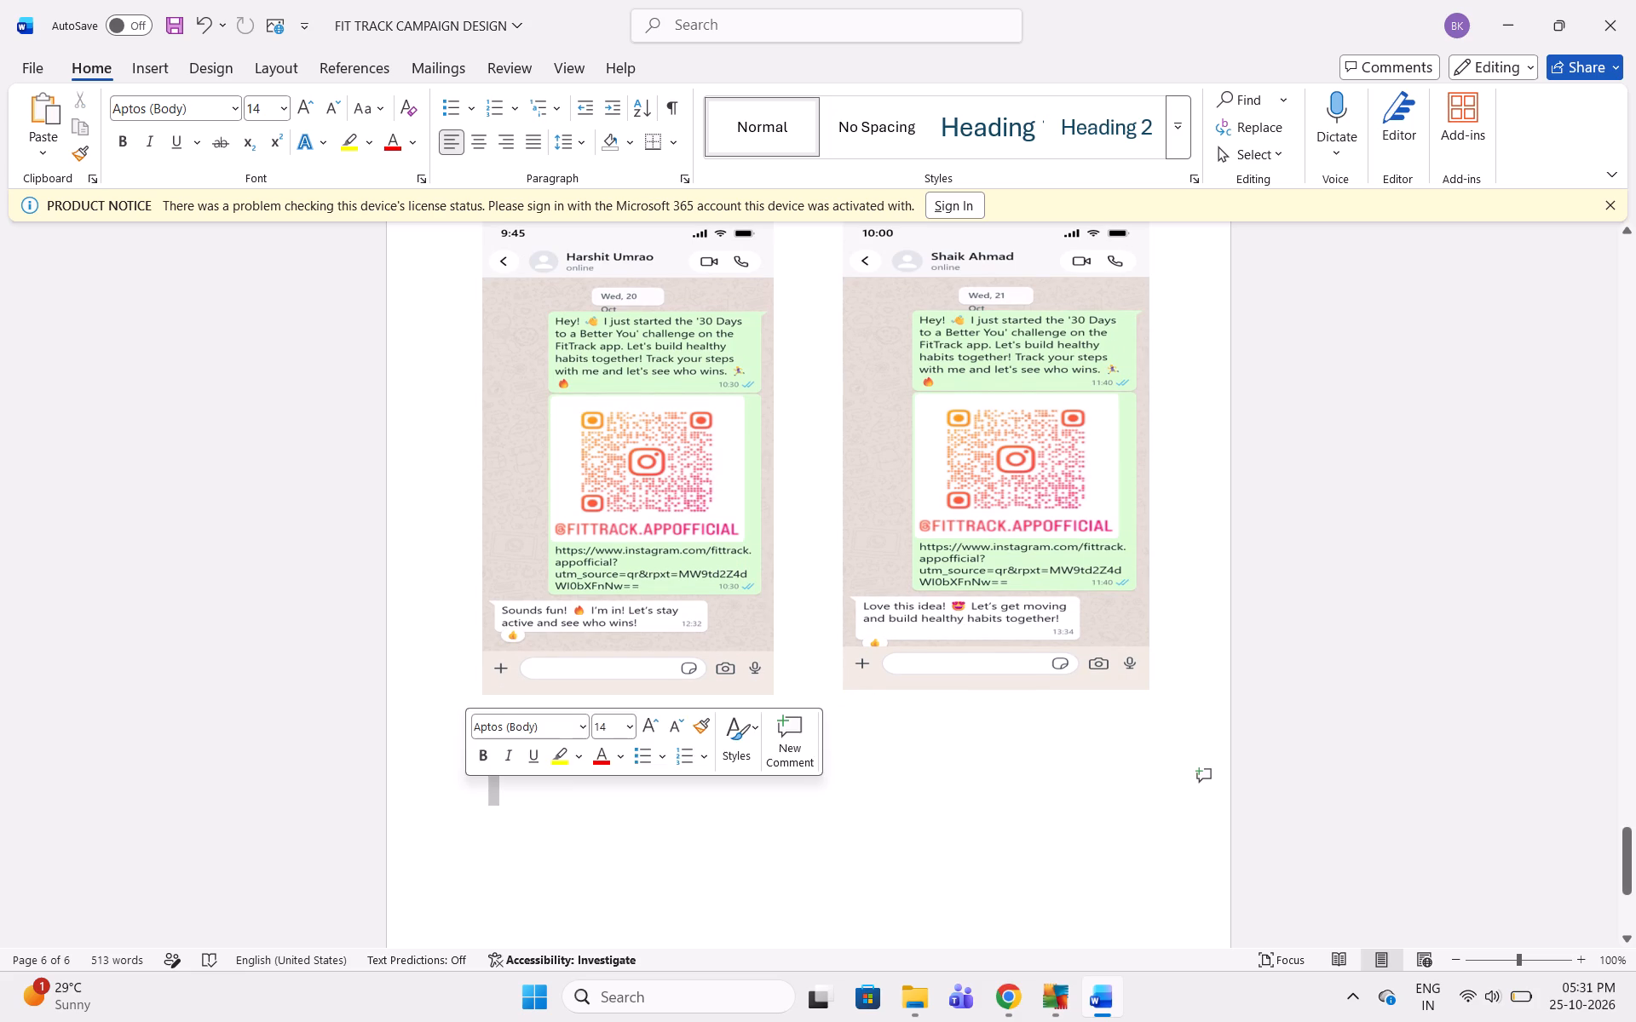
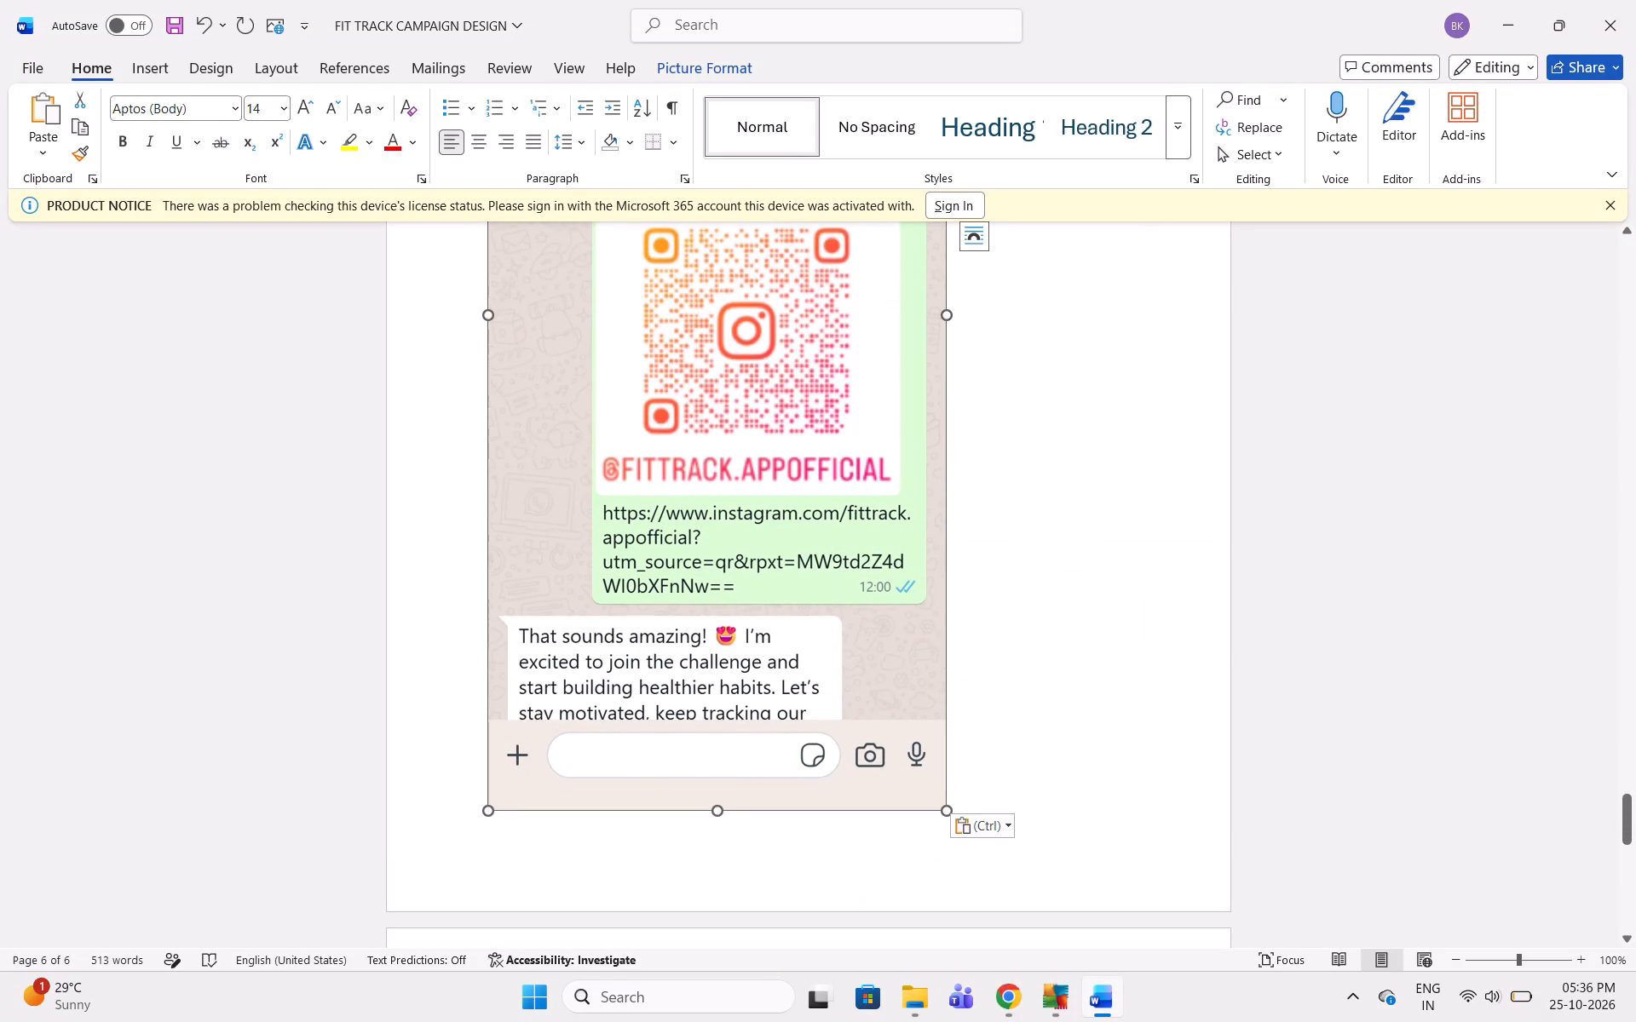
Set the text wrapping of the newly pasted 11:00 chat mockup to In Front of Text.
{"action": "left_click", "coordinate": [989, 233]}
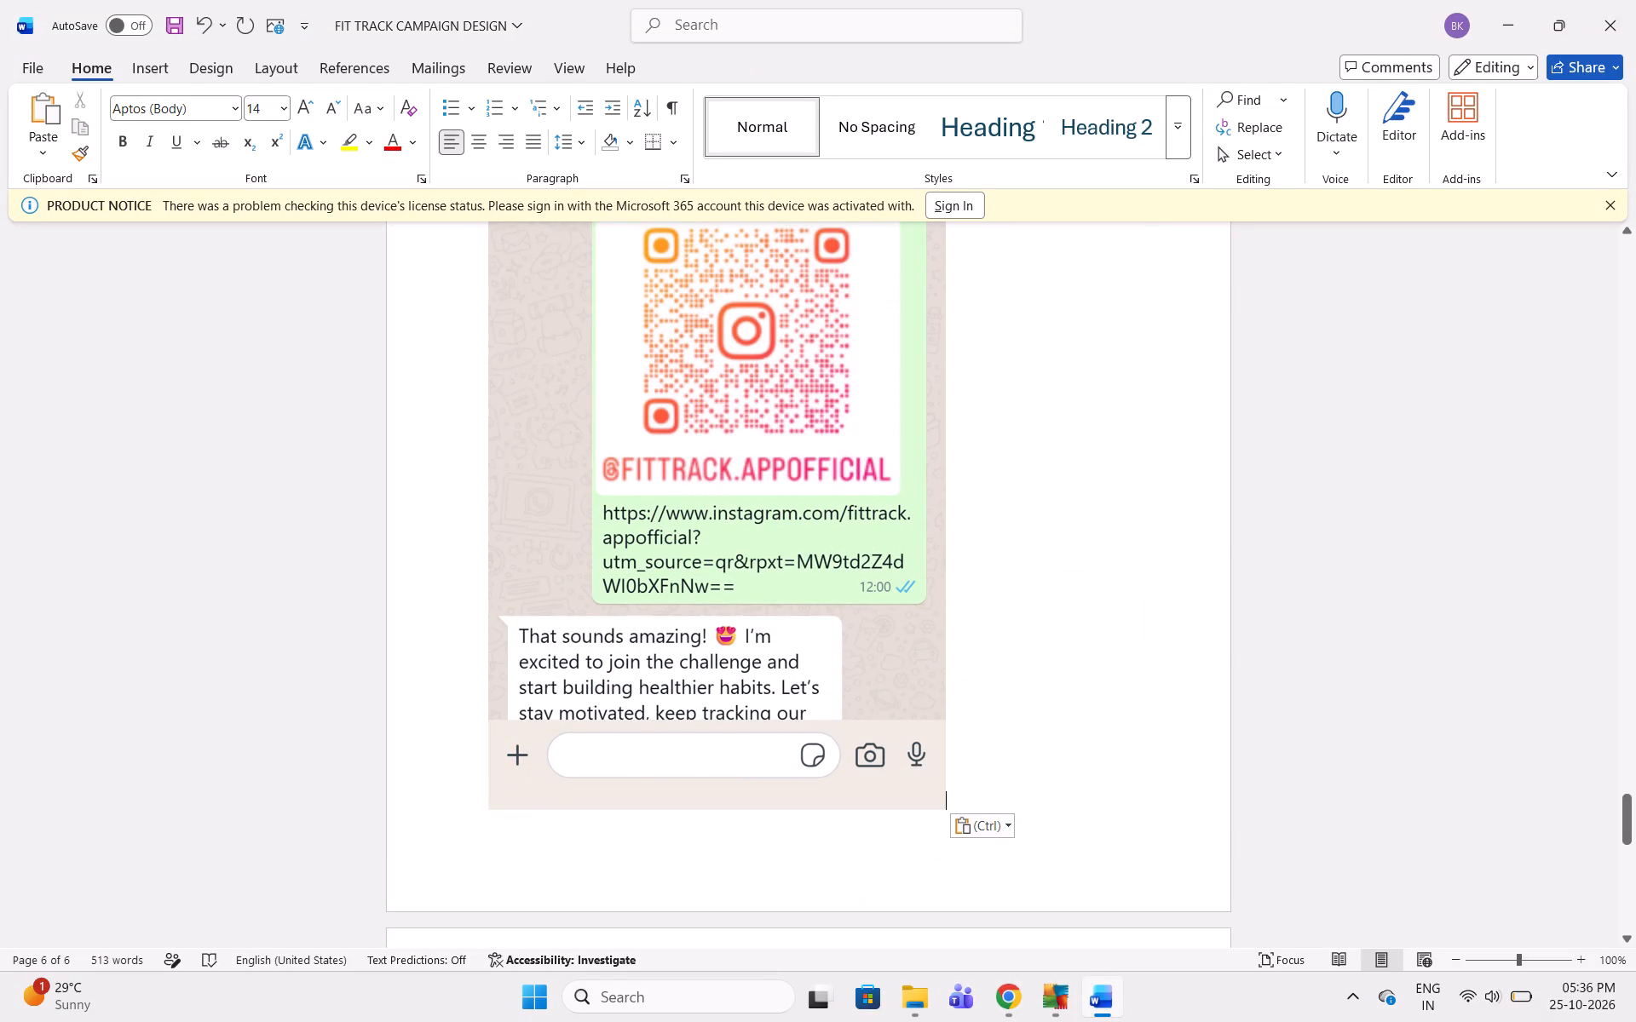
{"action": "scroll", "coordinate": [867, 391], "scroll_direction": "up", "scroll_amount": 6}
{"action": "scroll", "coordinate": [945, 342], "scroll_direction": "up", "scroll_amount": 2}
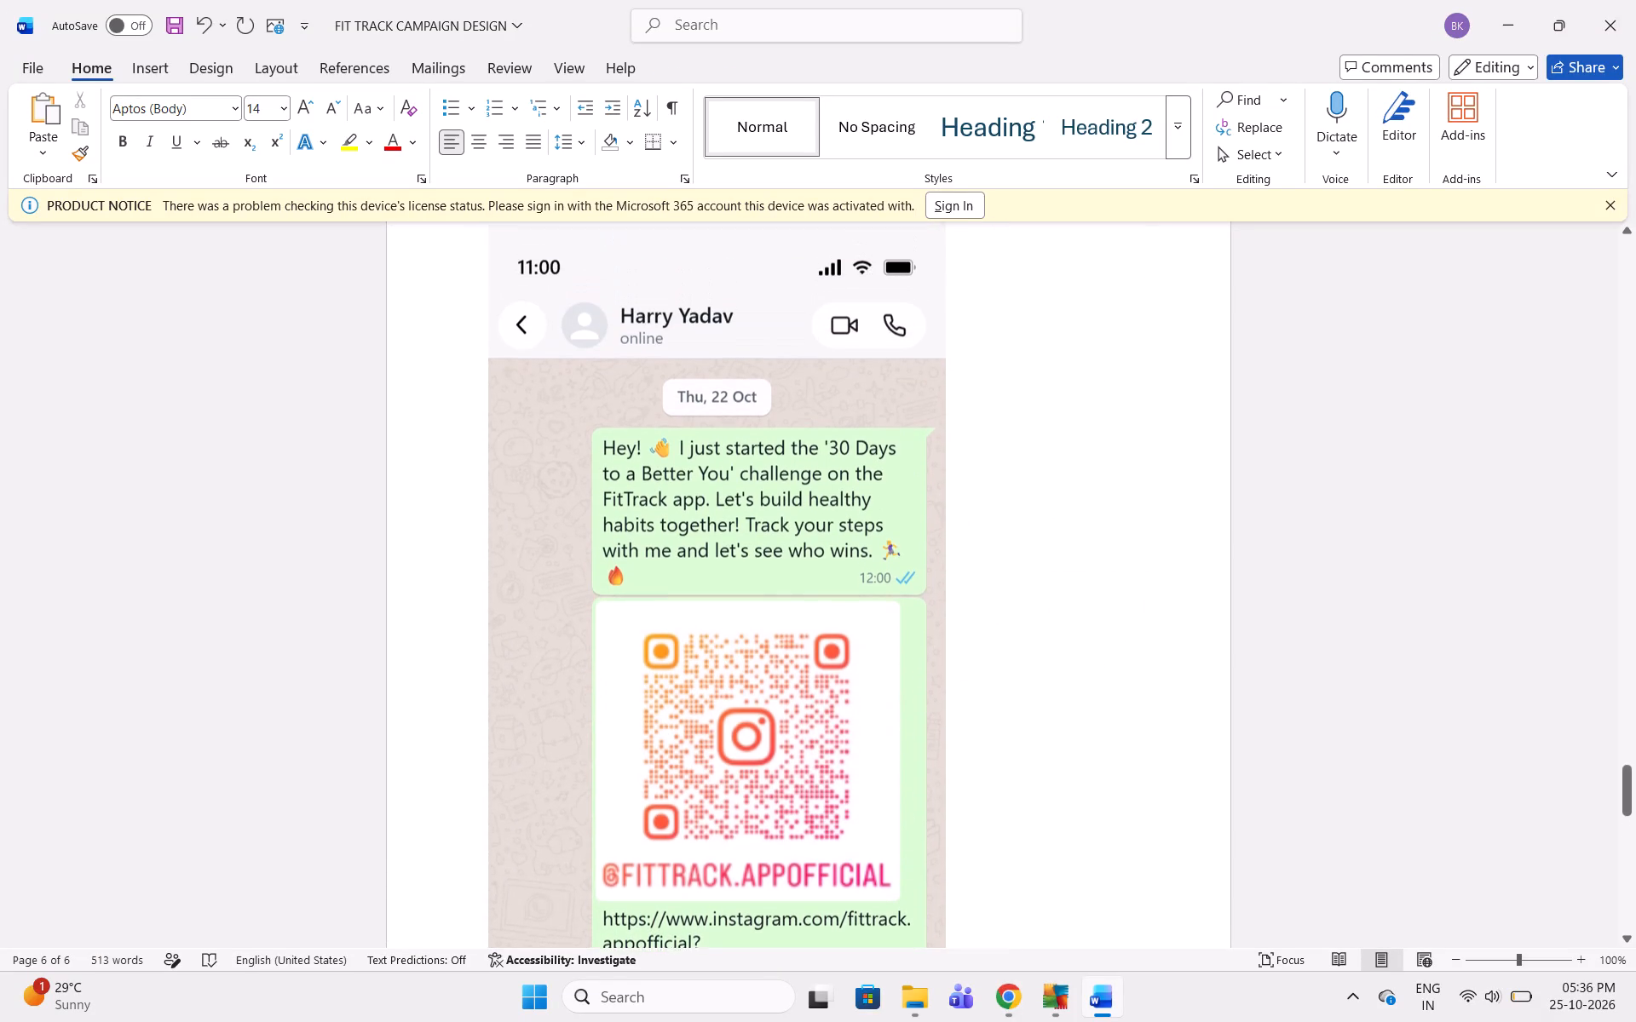
{"action": "scroll", "coordinate": [924, 300], "scroll_direction": "up", "scroll_amount": 3}
{"action": "left_click", "coordinate": [842, 462]}
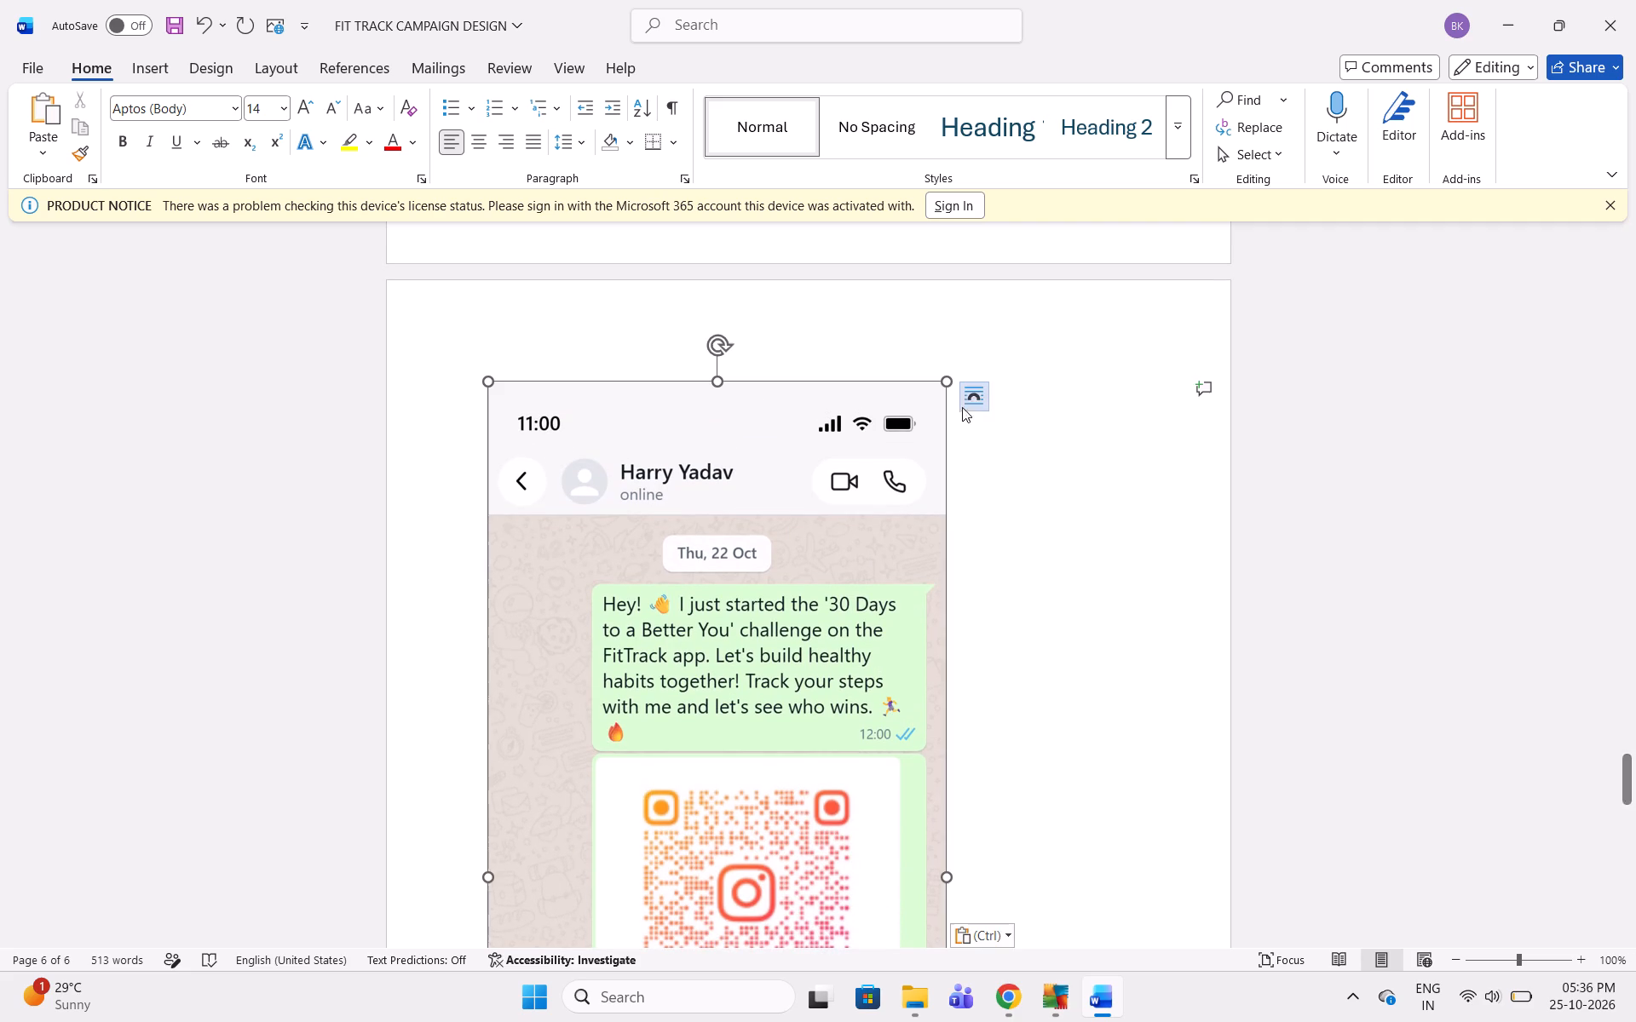
{"action": "left_click", "coordinate": [972, 400]}
{"action": "left_click", "coordinate": [1111, 596]}
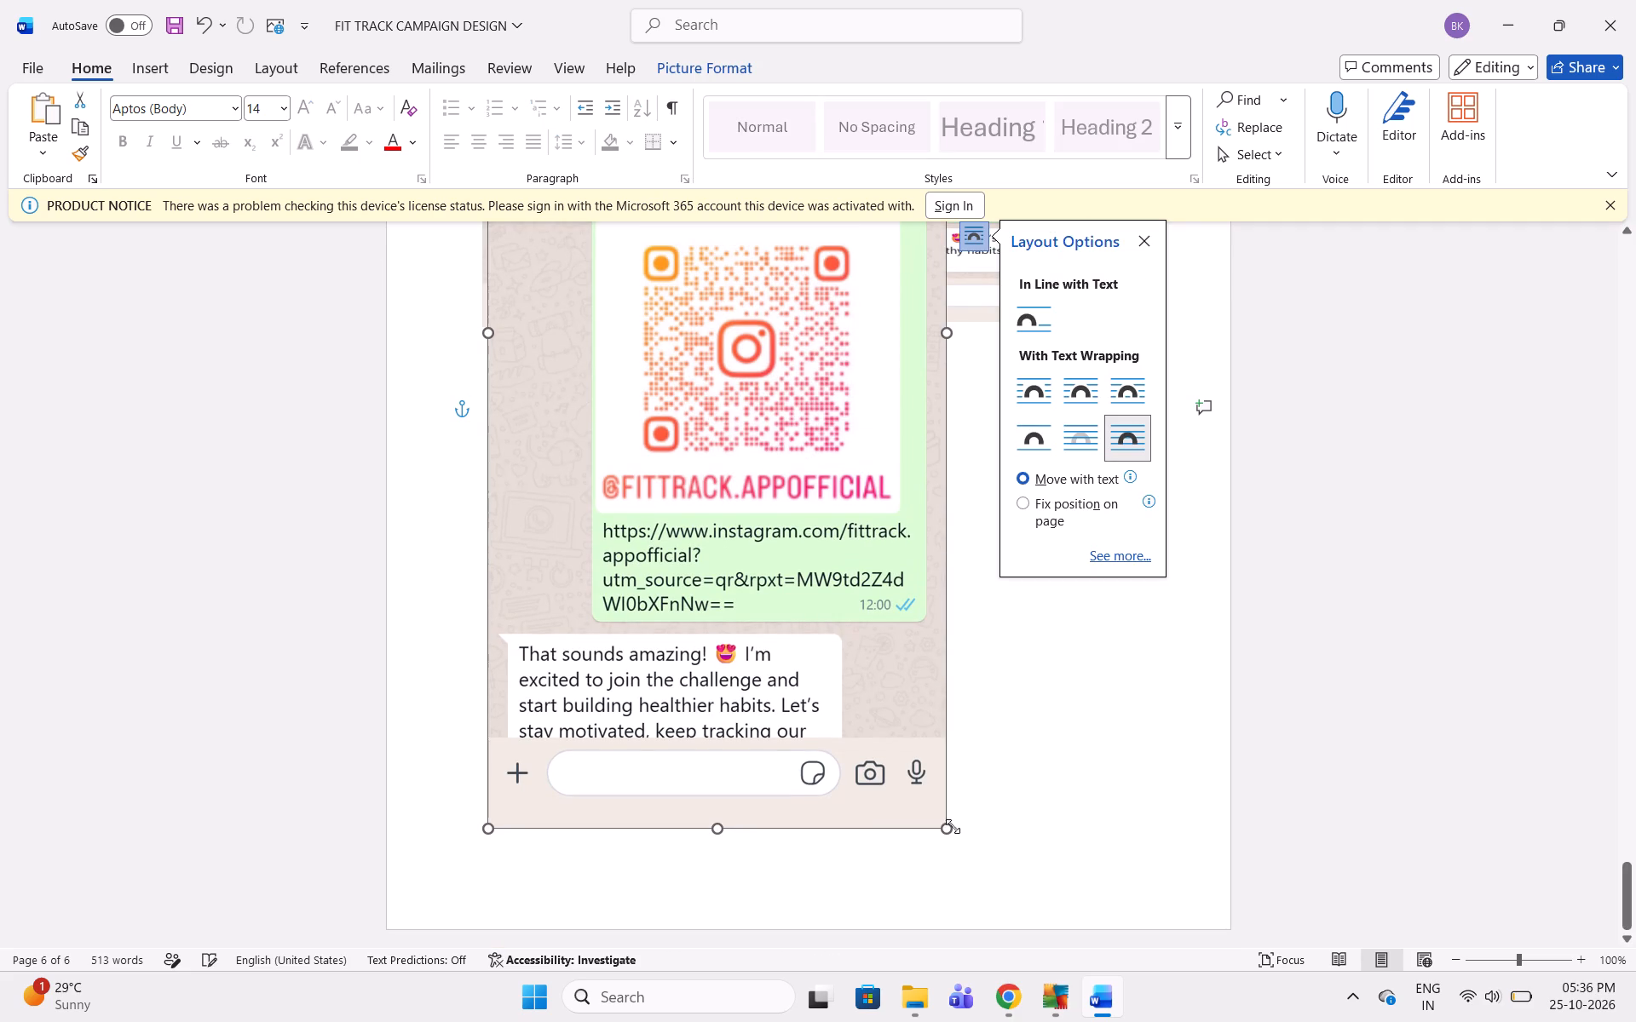
Shrink the 11:00 chat mockup from its lower-right corner and top edge to fit below the first mockup, and align their left edges.
{"action": "left_click_drag", "start_coordinate": [942, 824], "coordinate": [758, 528]}
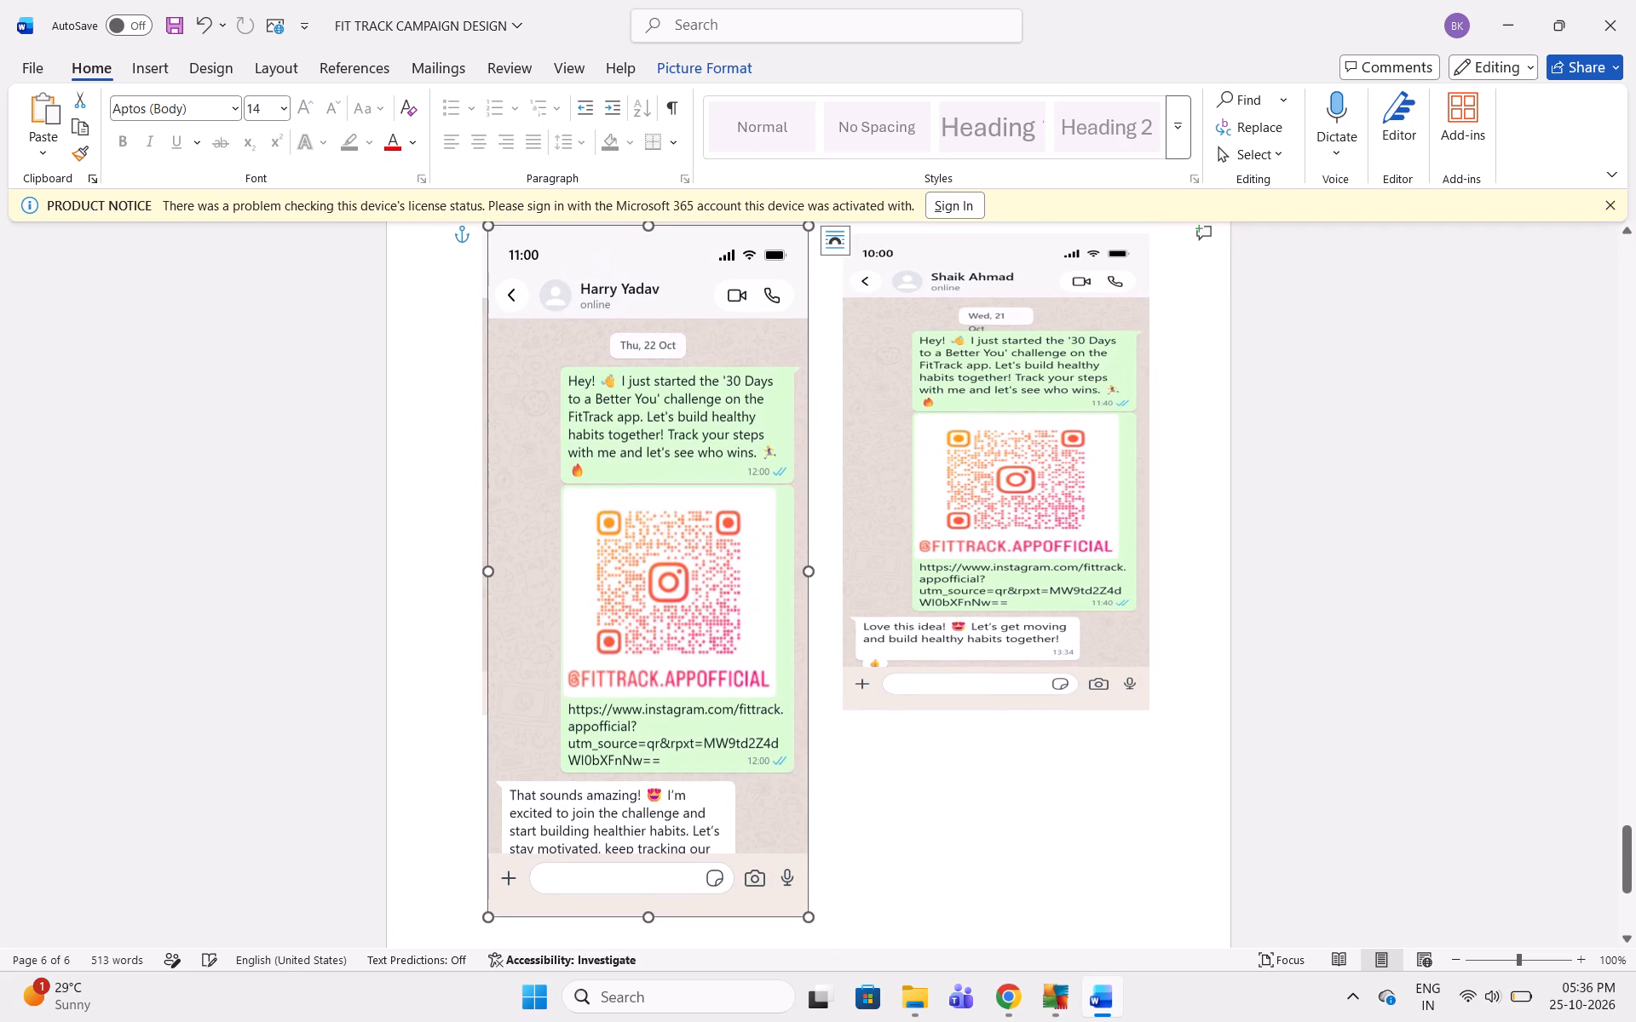
{"action": "left_click_drag", "start_coordinate": [661, 515], "coordinate": [659, 760]}
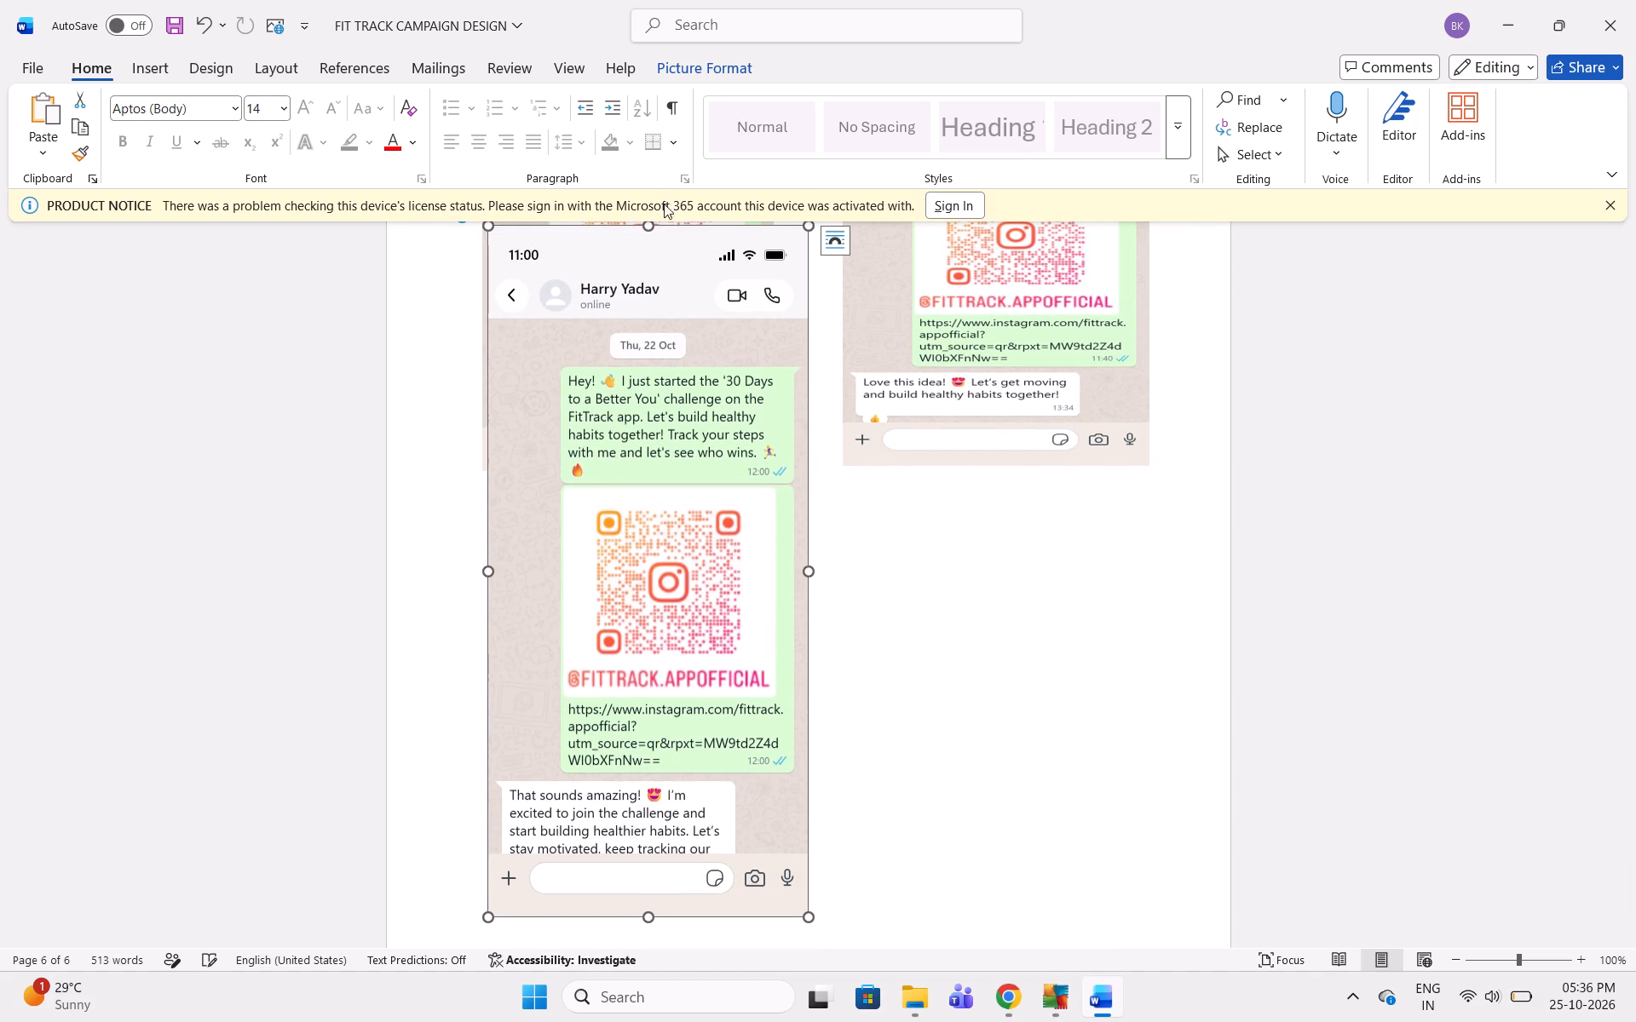
{"action": "scroll", "coordinate": [619, 383], "scroll_direction": "up", "scroll_amount": 1}
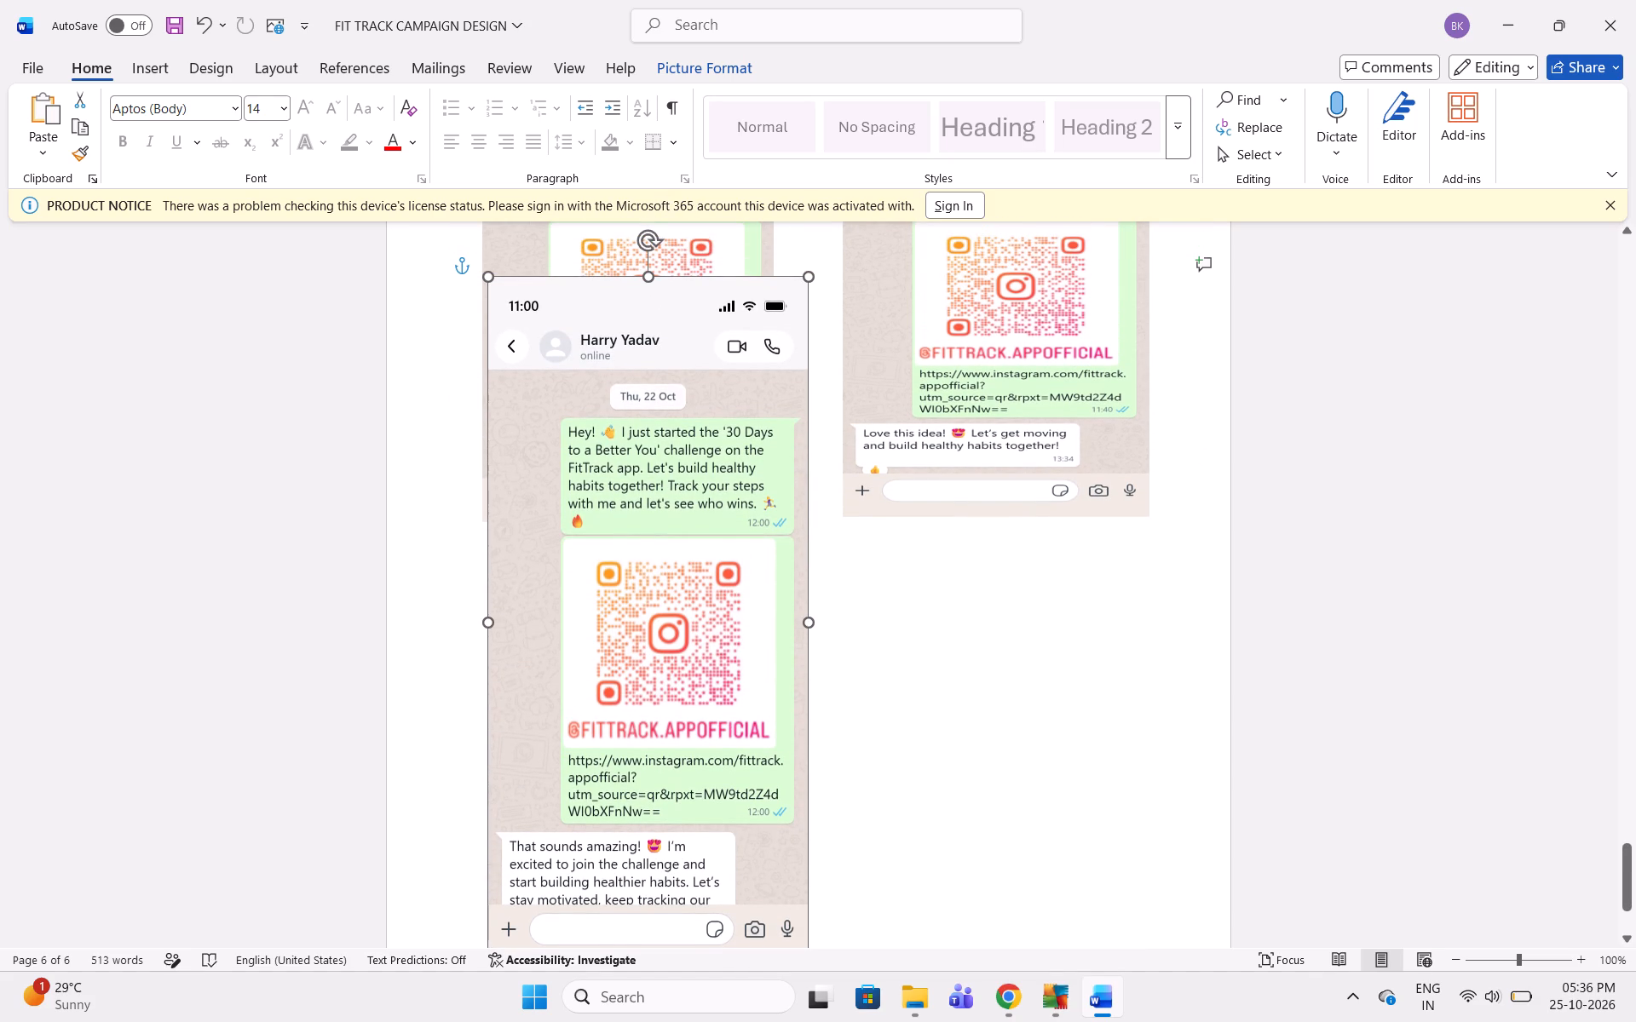
{"action": "left_click_drag", "start_coordinate": [649, 279], "coordinate": [637, 623]}
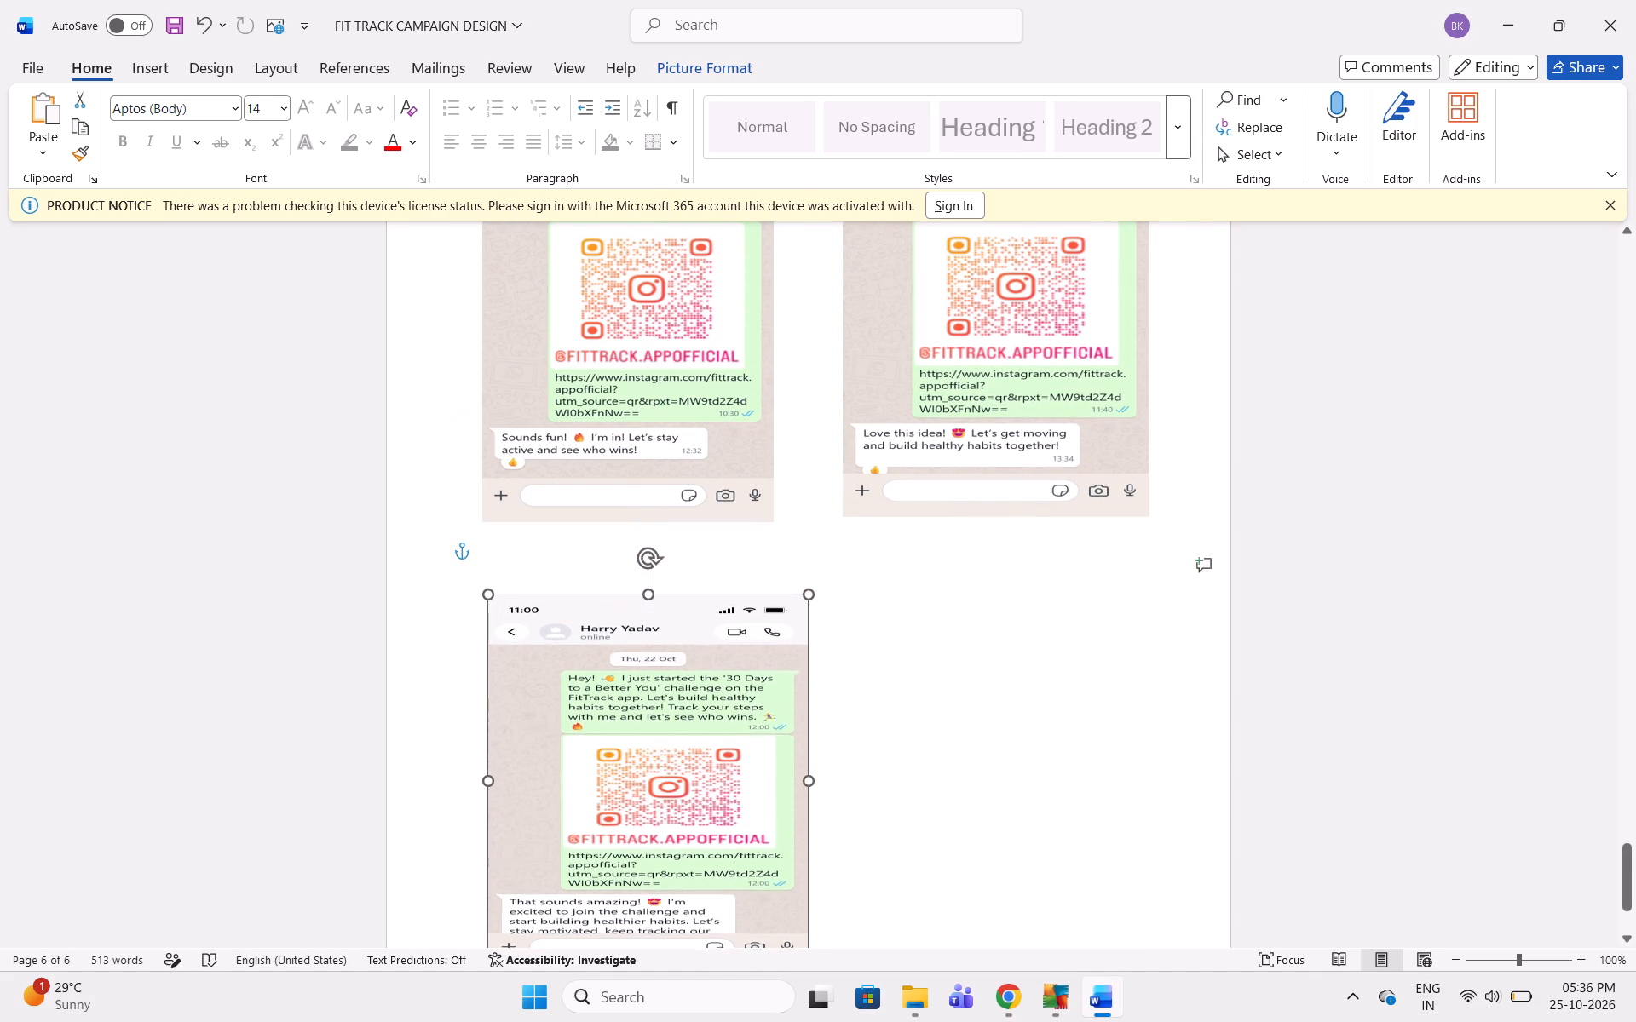
{"action": "left_click_drag", "start_coordinate": [637, 623], "coordinate": [616, 551]}
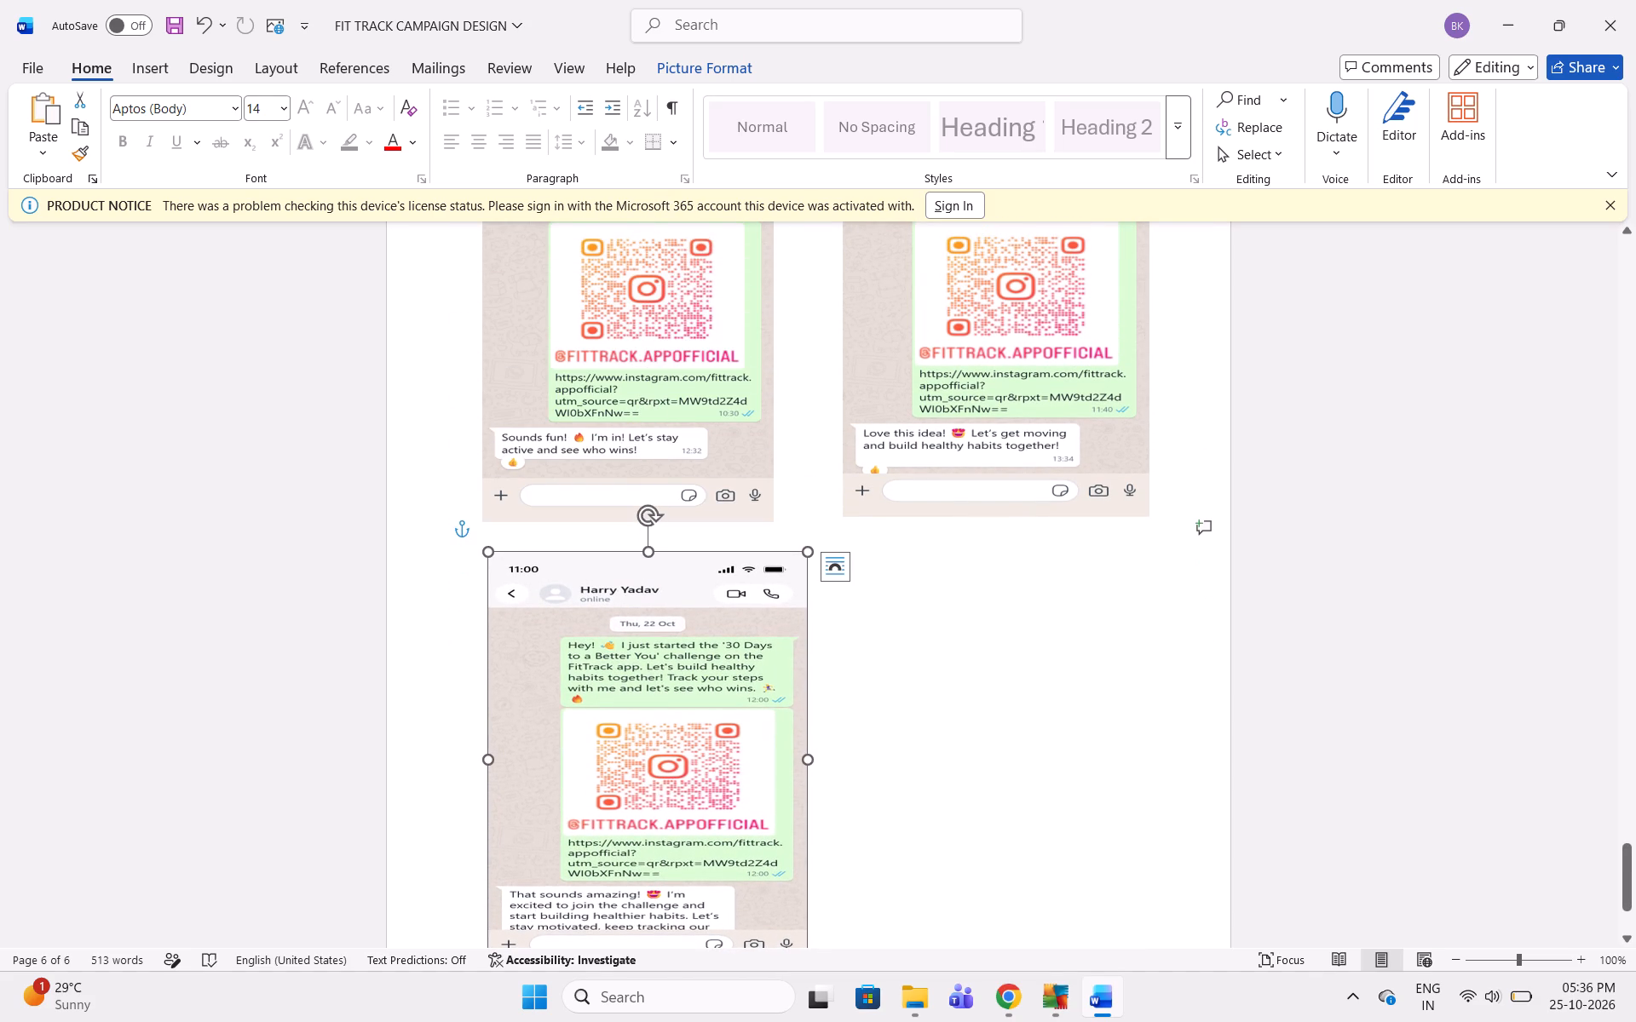
{"action": "left_click", "coordinate": [487, 759]}
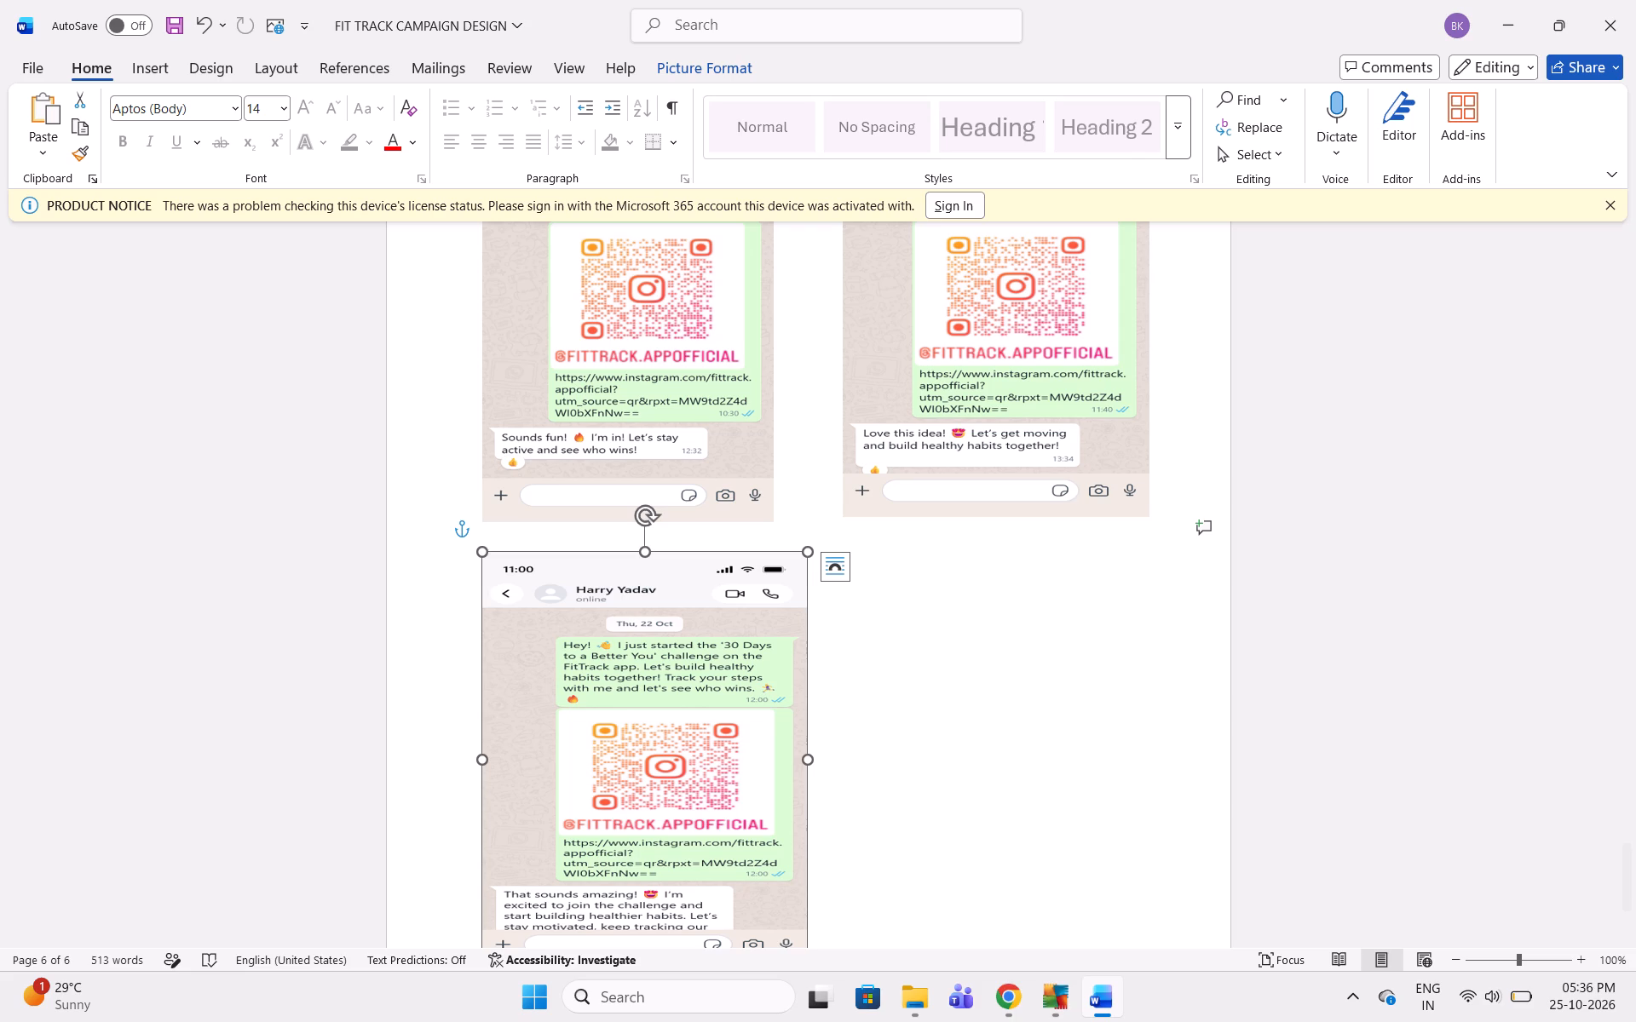
Narrow the 11:00 chat mockup to the width of the mockup above it, and adjust its bottom edge to a similar height.
{"action": "scroll", "coordinate": [896, 731], "scroll_direction": "down", "scroll_amount": 3}
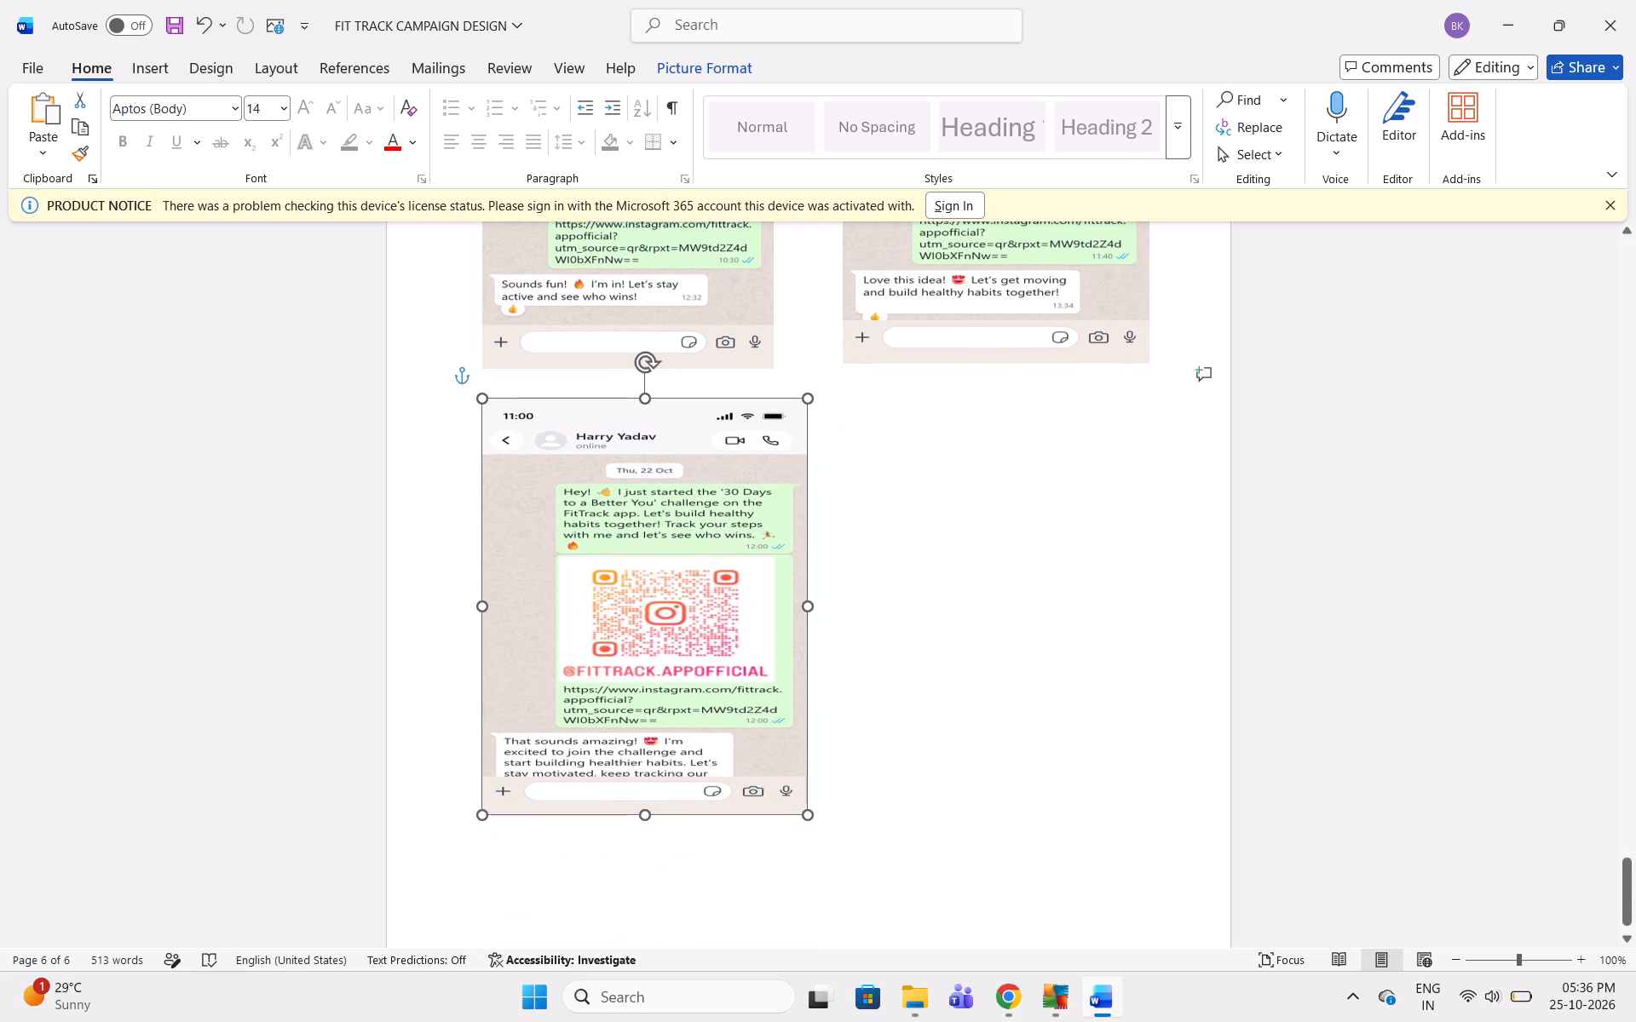
{"action": "left_click_drag", "start_coordinate": [808, 818], "coordinate": [776, 811]}
{"action": "left_click_drag", "start_coordinate": [776, 811], "coordinate": [717, 776]}
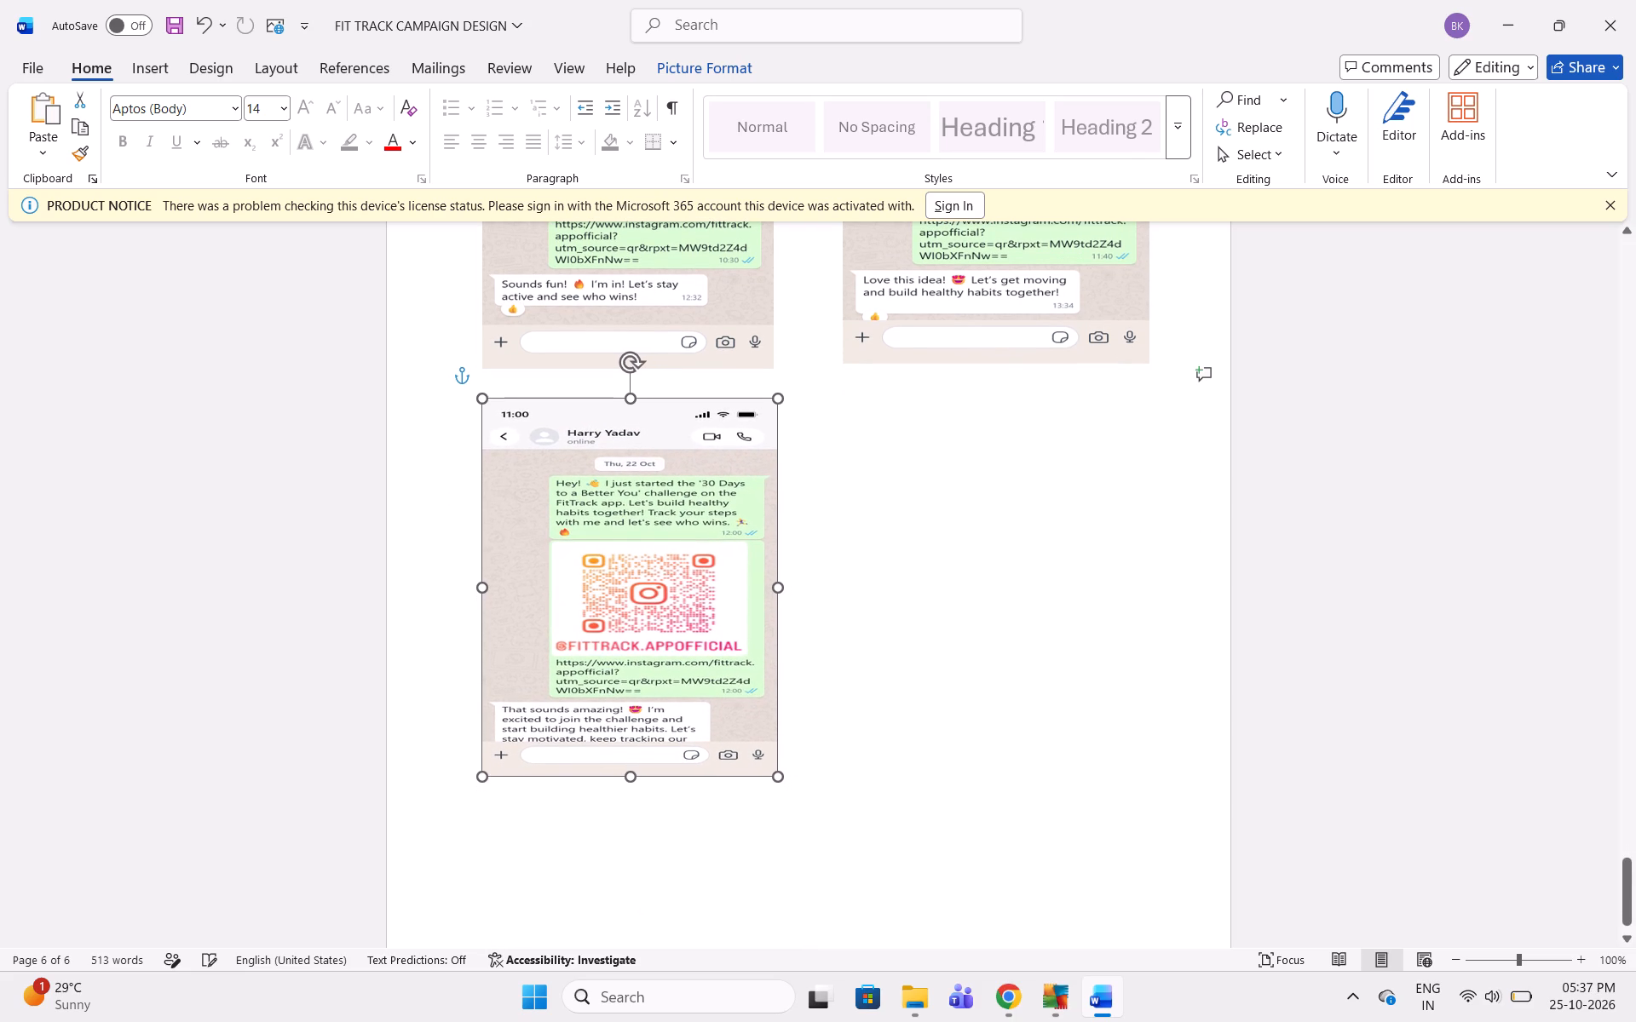
{"action": "left_click_drag", "start_coordinate": [717, 776], "coordinate": [700, 772]}
{"action": "left_click_drag", "start_coordinate": [629, 772], "coordinate": [620, 797]}
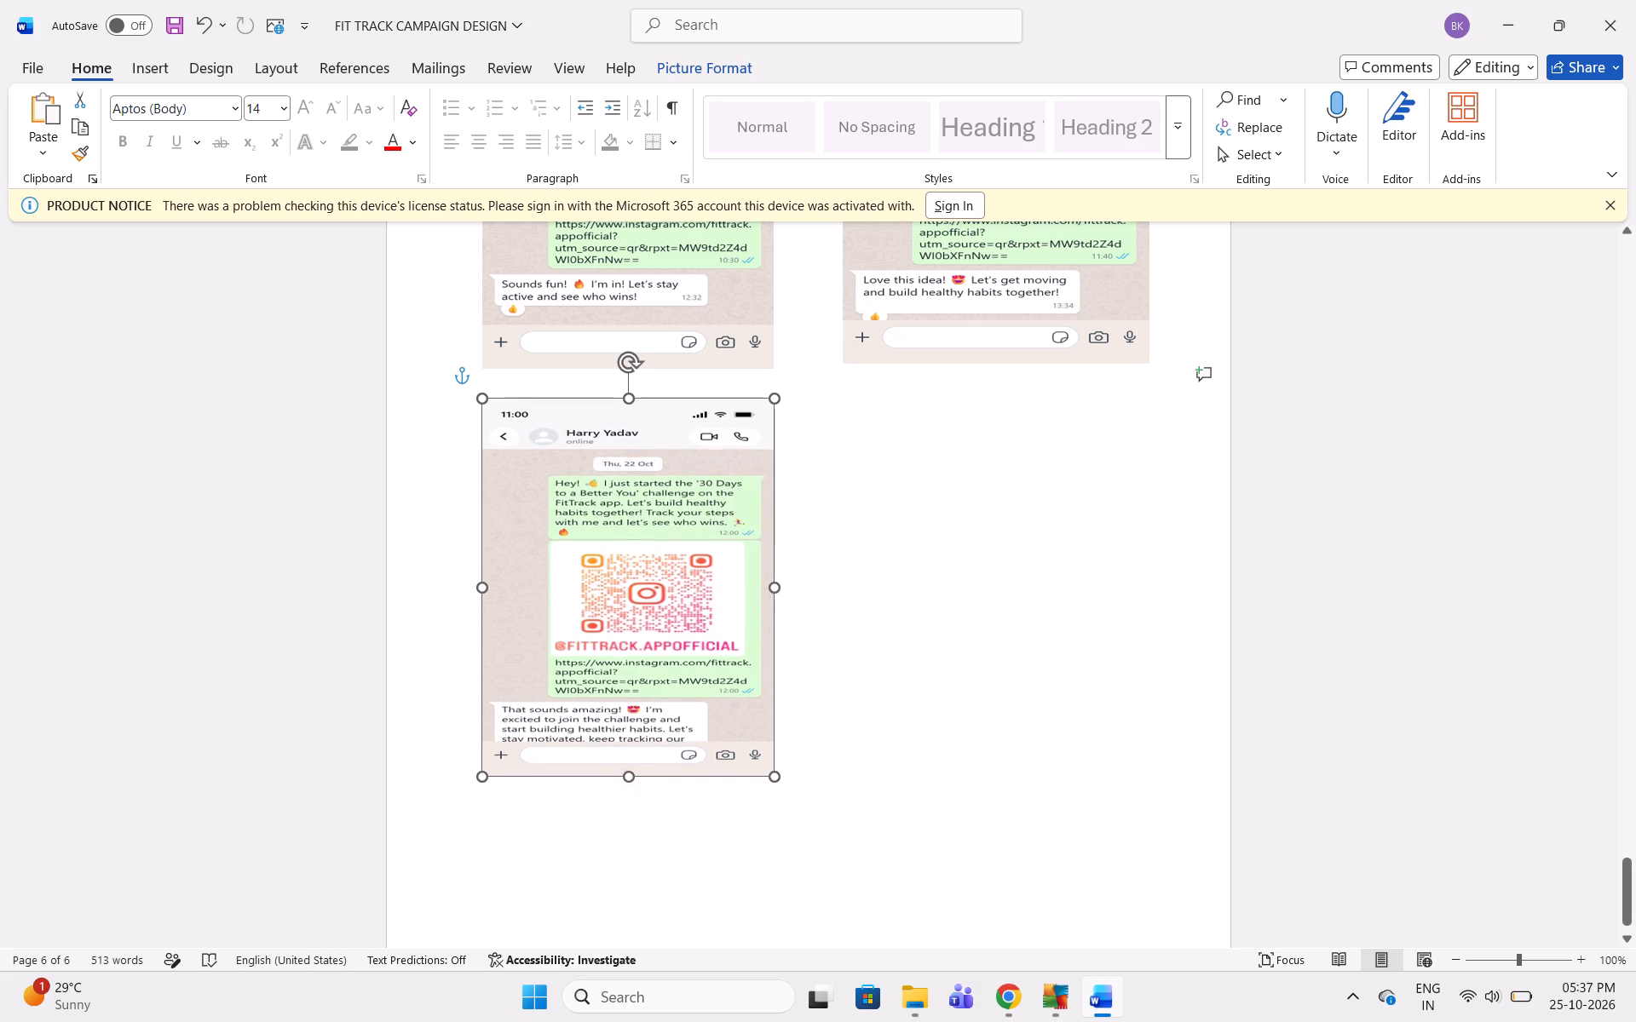
{"action": "left_click_drag", "start_coordinate": [620, 797], "coordinate": [612, 872]}
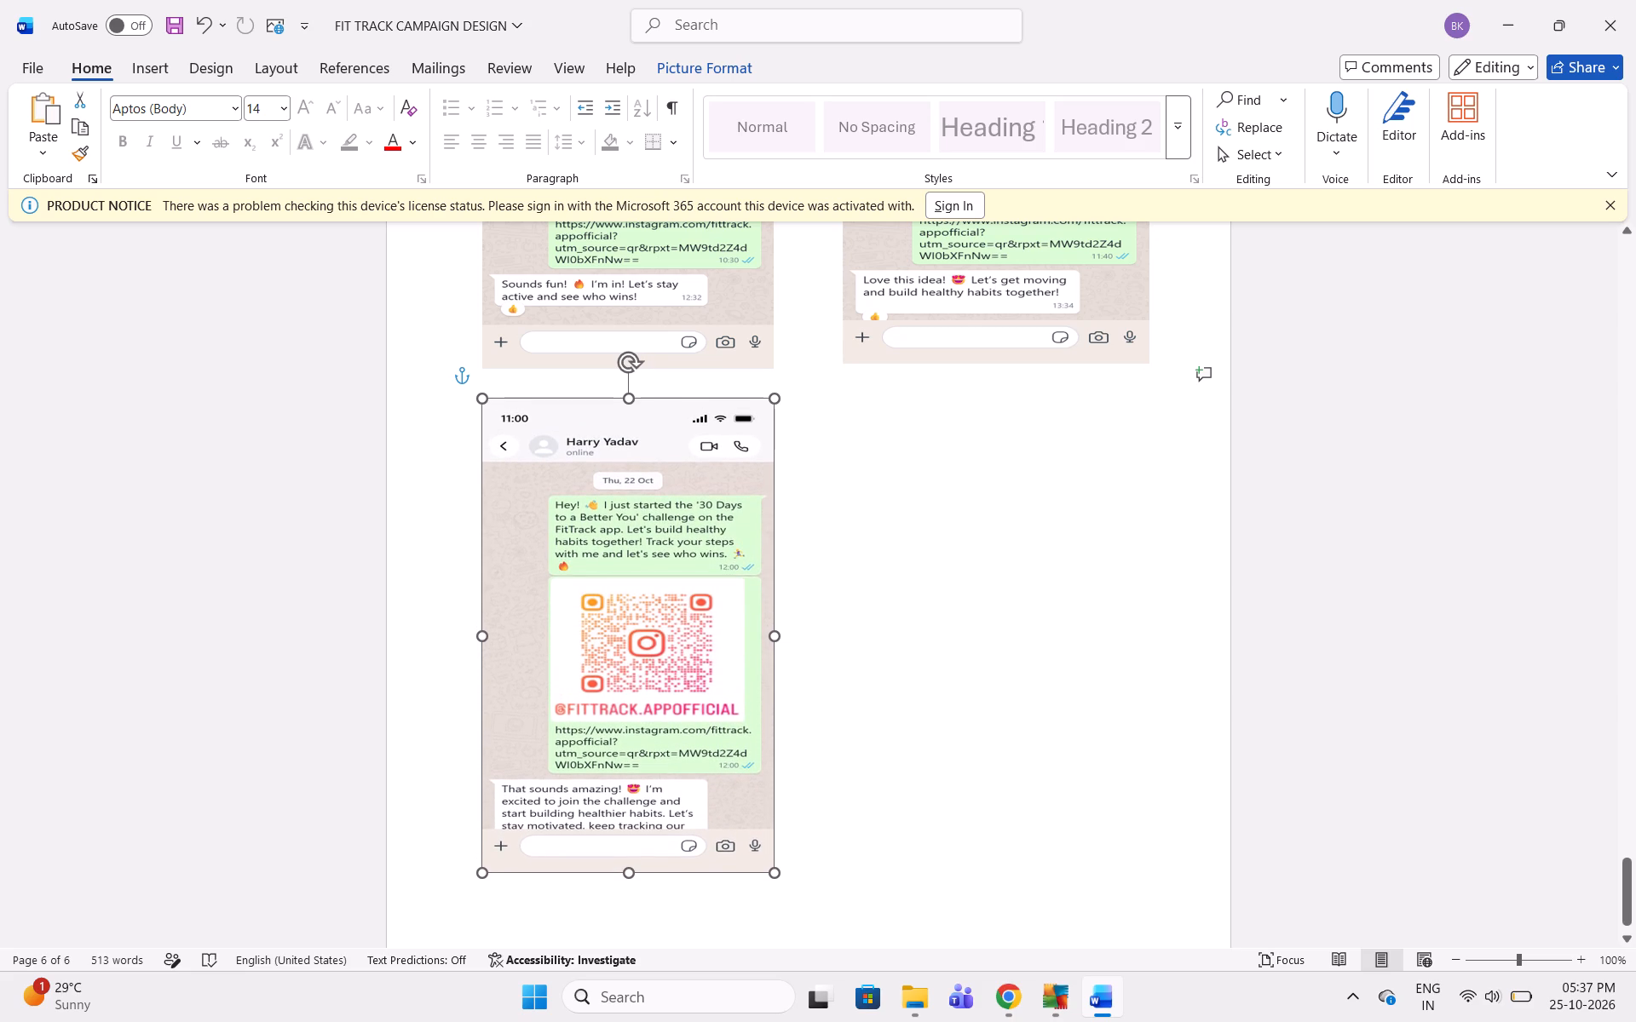
{"action": "left_click_drag", "start_coordinate": [612, 872], "coordinate": [612, 874]}
Indent the empty line beside the 11:00 chat mockup with six tabs so the insertion point sits just past its right edge.
{"action": "scroll", "coordinate": [1142, 790], "scroll_direction": "up", "scroll_amount": 4}
{"action": "scroll", "coordinate": [1133, 795], "scroll_direction": "down", "scroll_amount": 5}
{"action": "scroll", "coordinate": [1132, 795], "scroll_direction": "up", "scroll_amount": 3}
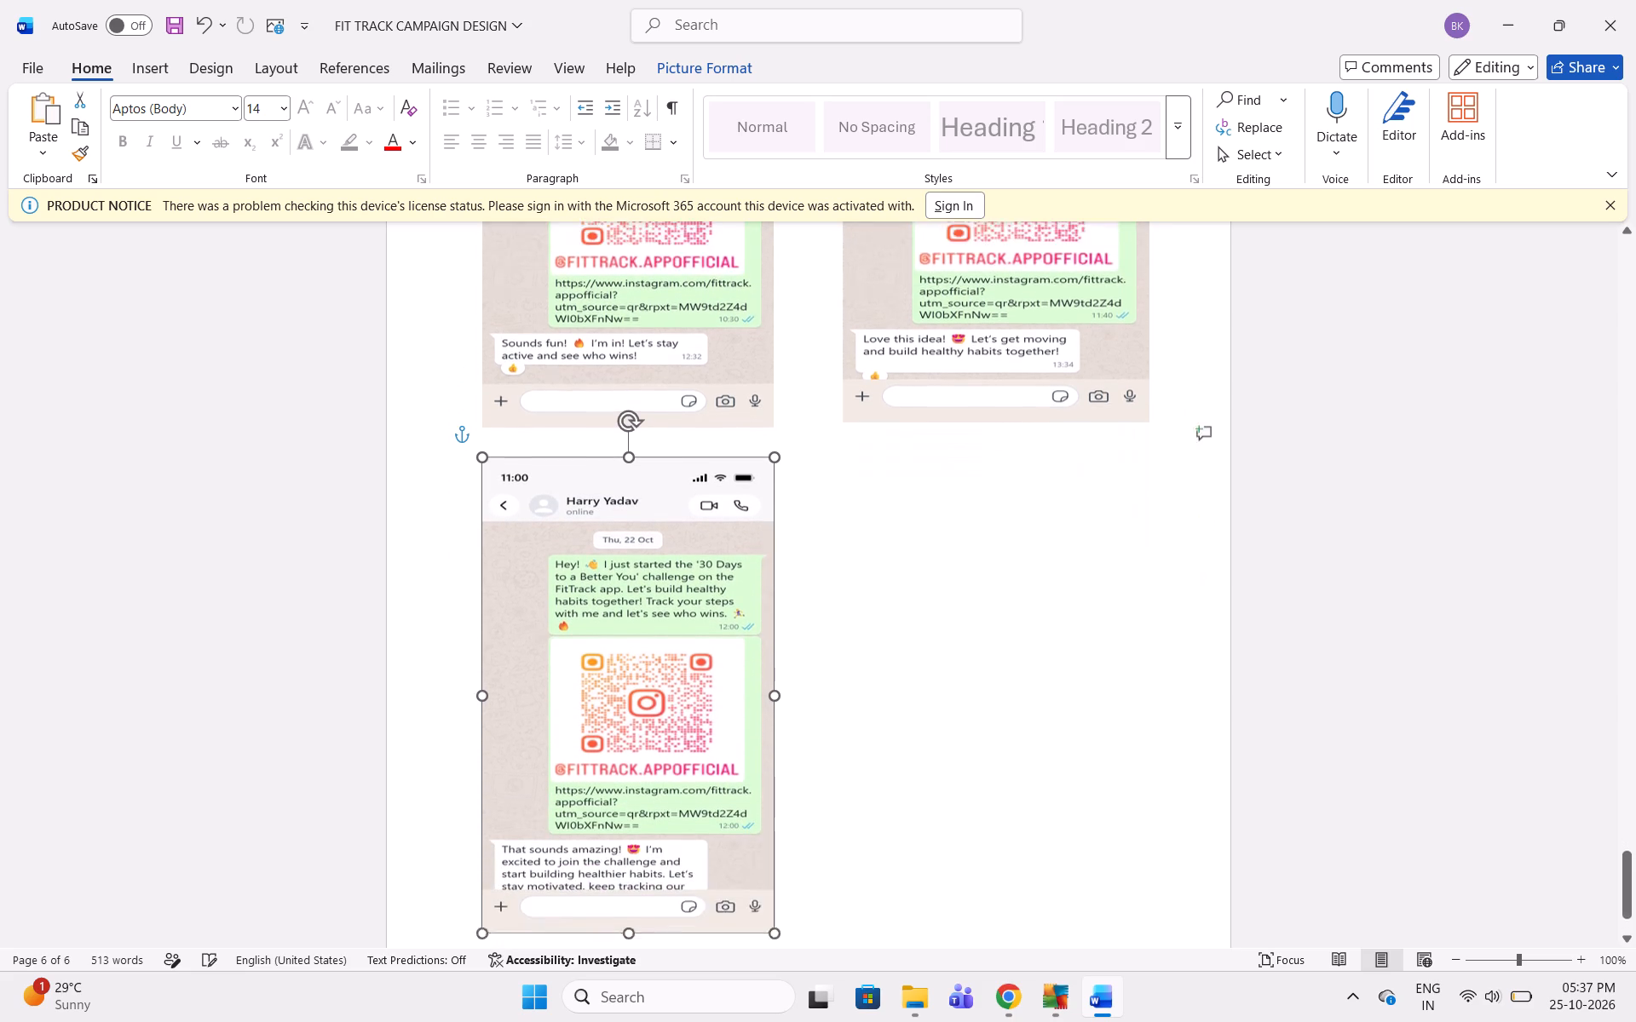
{"action": "scroll", "coordinate": [1132, 795], "scroll_direction": "down", "scroll_amount": 9}
{"action": "scroll", "coordinate": [1127, 793], "scroll_direction": "up", "scroll_amount": 2}
{"action": "left_click", "coordinate": [902, 497]}
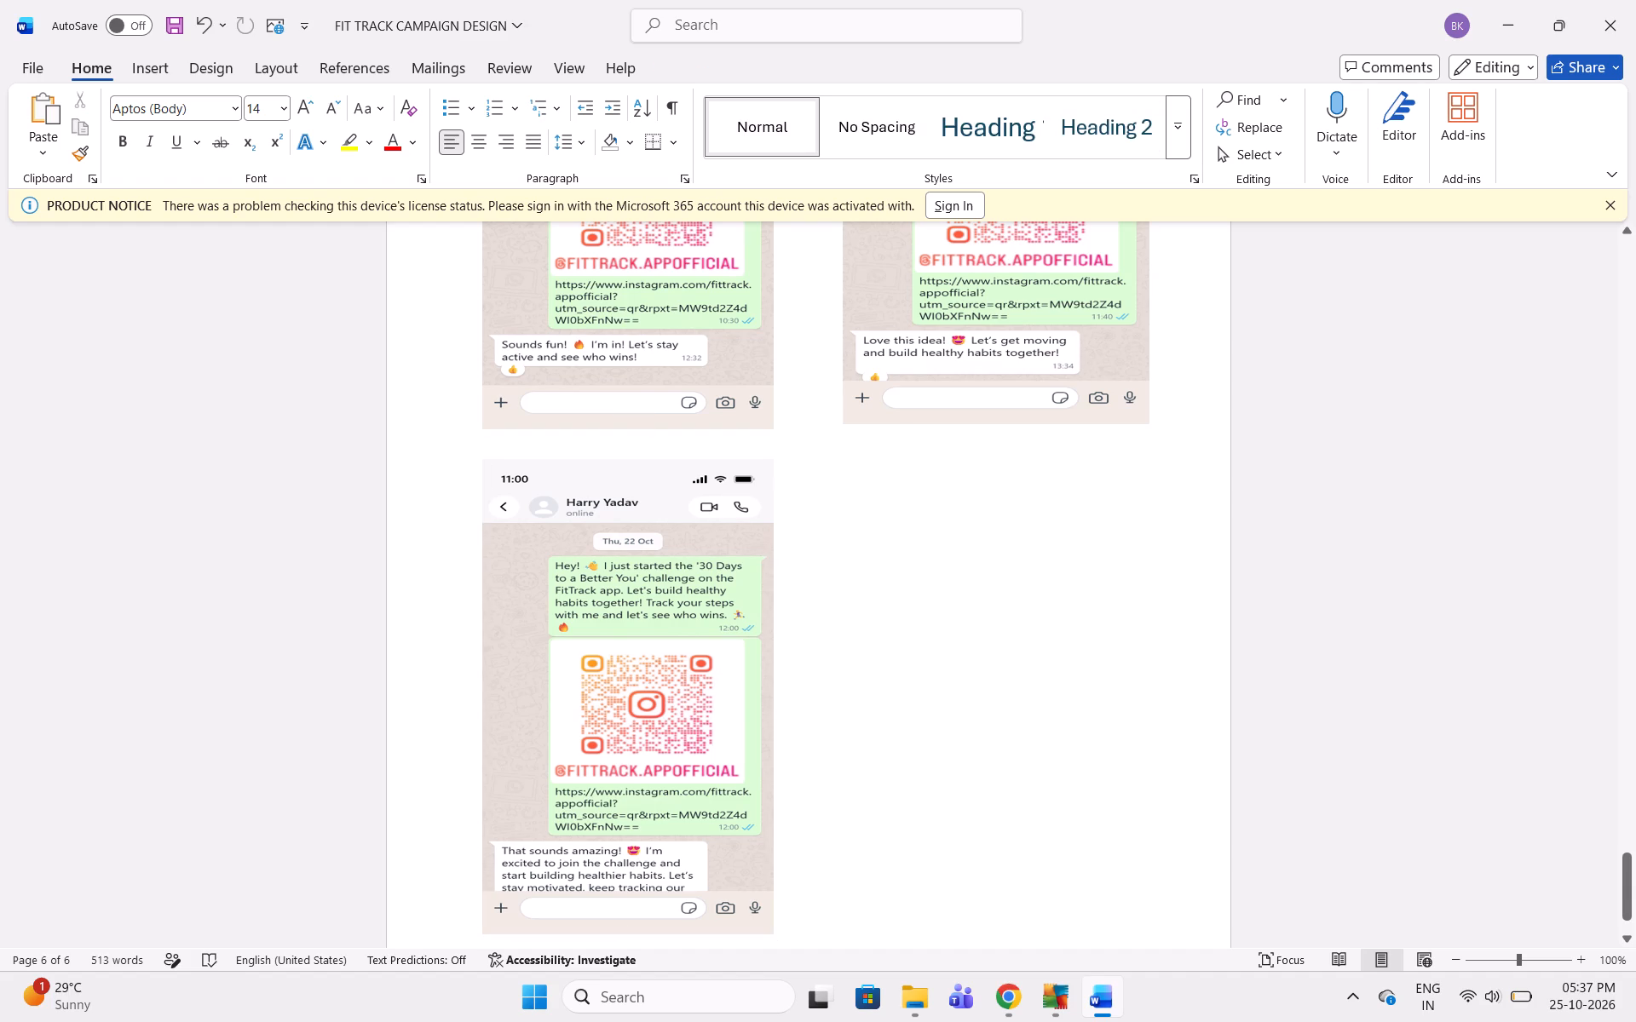
{"action": "key", "text": "Tab"}
{"action": "key", "text": "Tab"}
{"action": "key", "text": "Tab"}
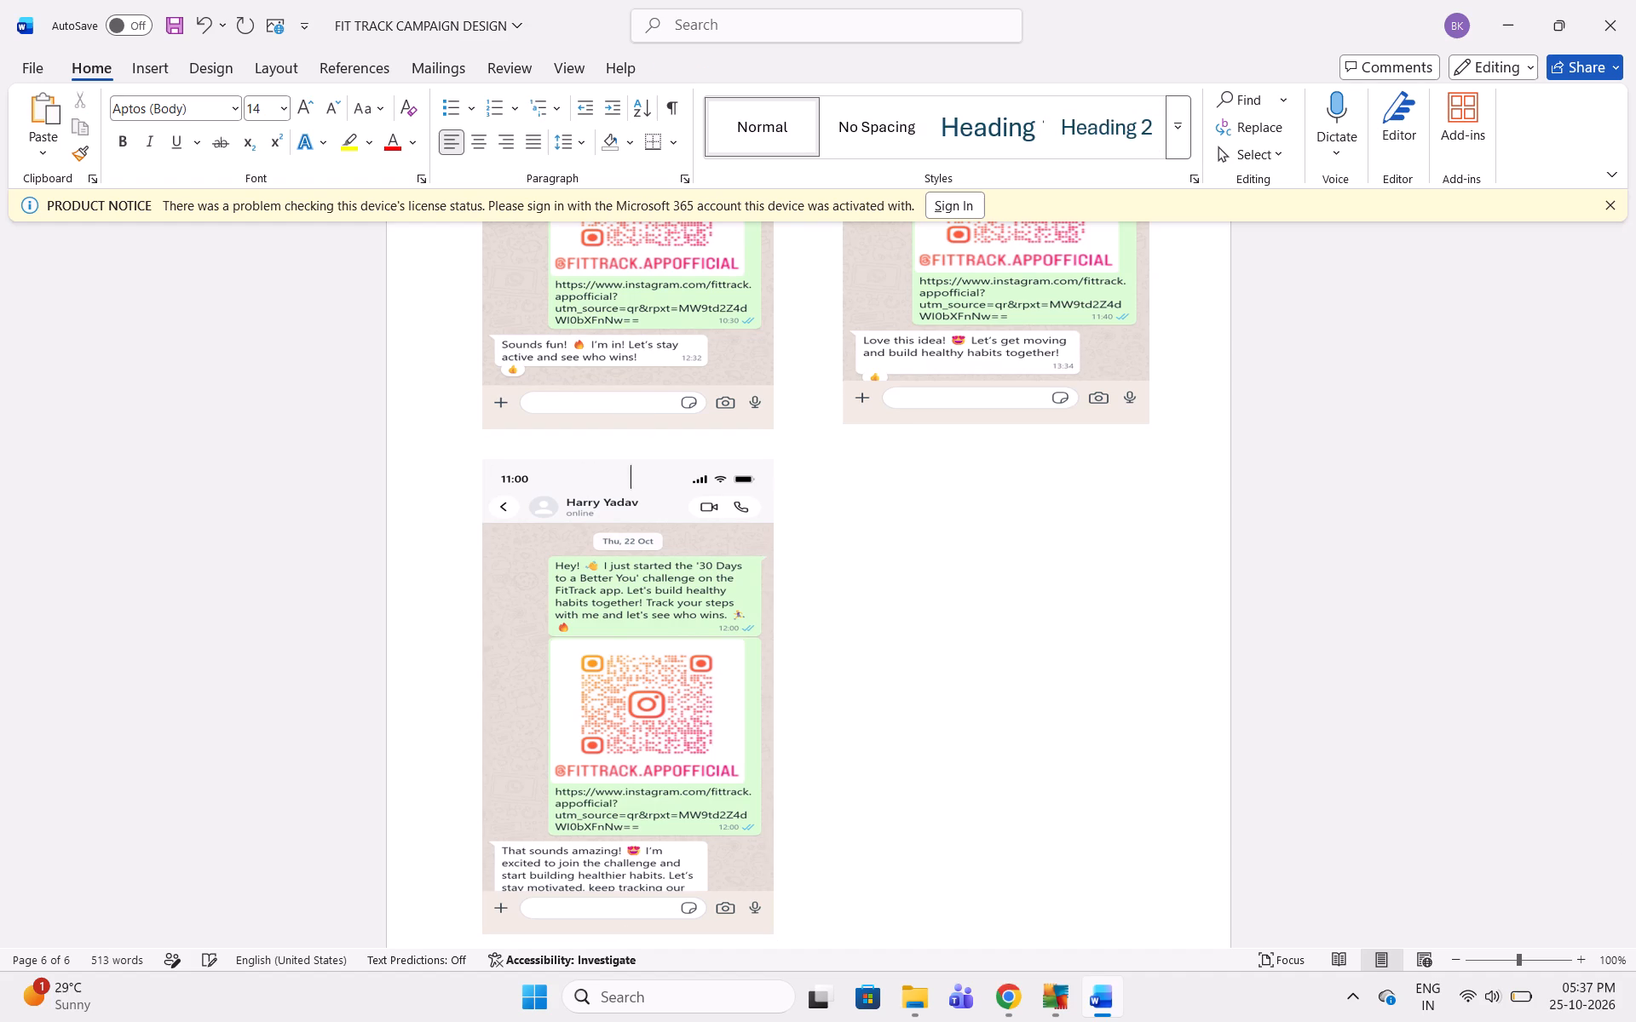
{"action": "key", "text": "Tab"}
{"action": "key", "text": "Tab"}
{"action": "key", "text": "Tab"}
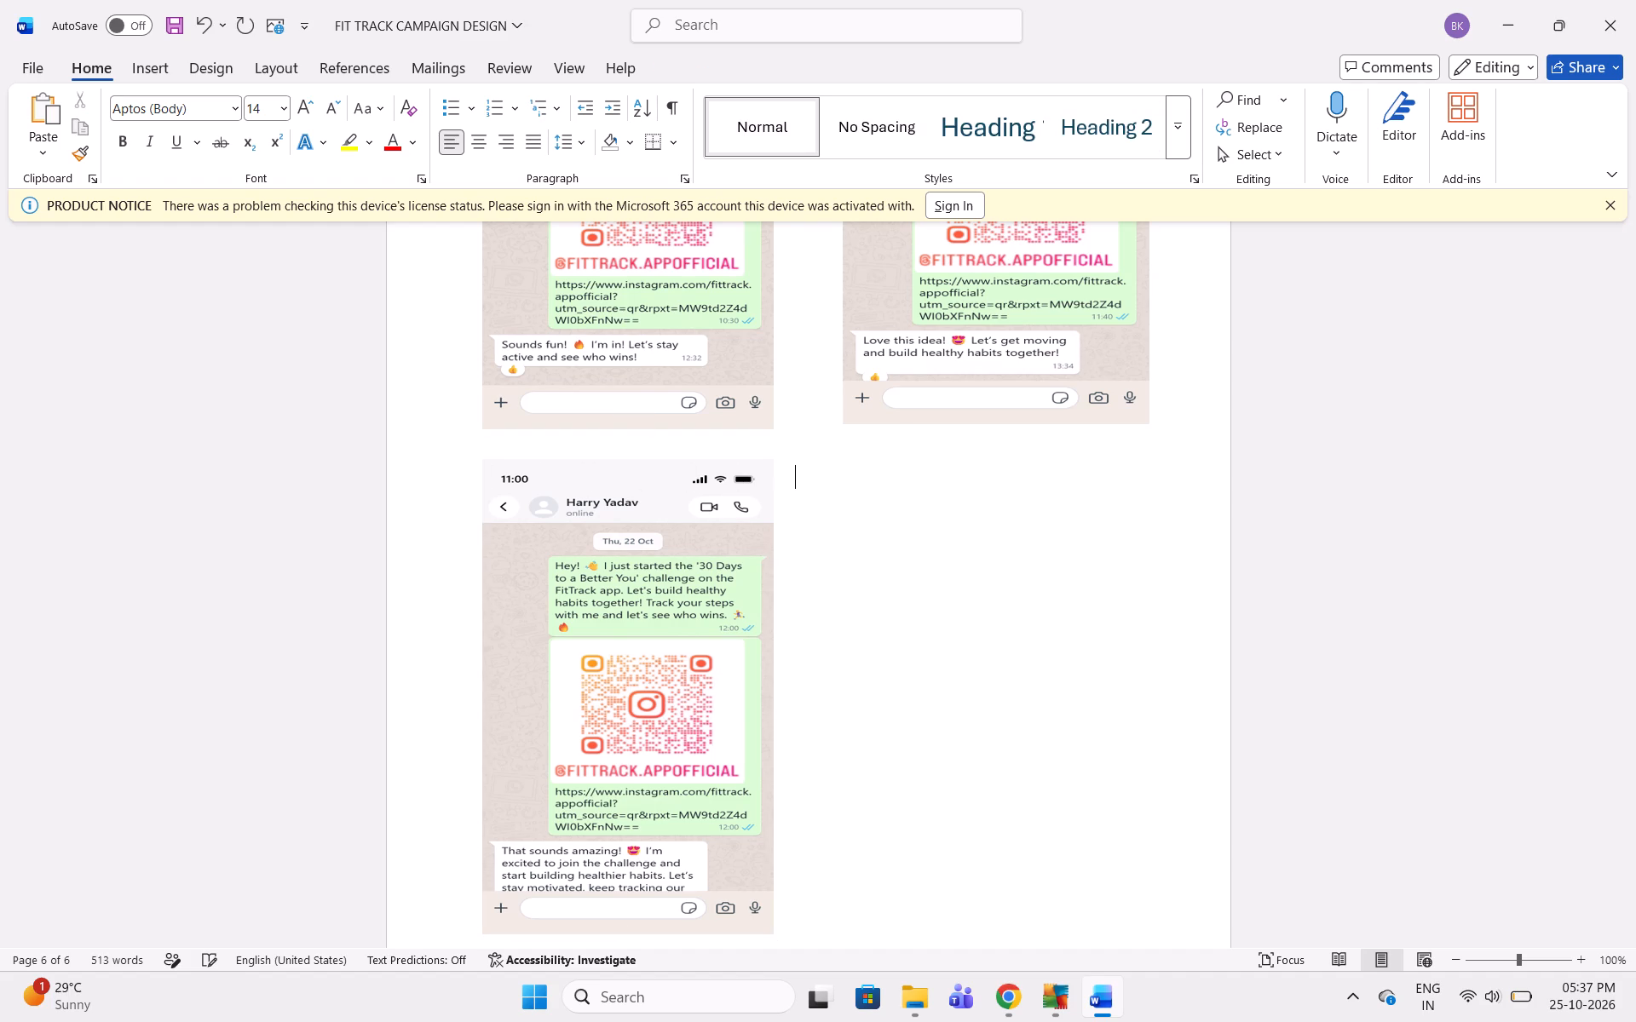
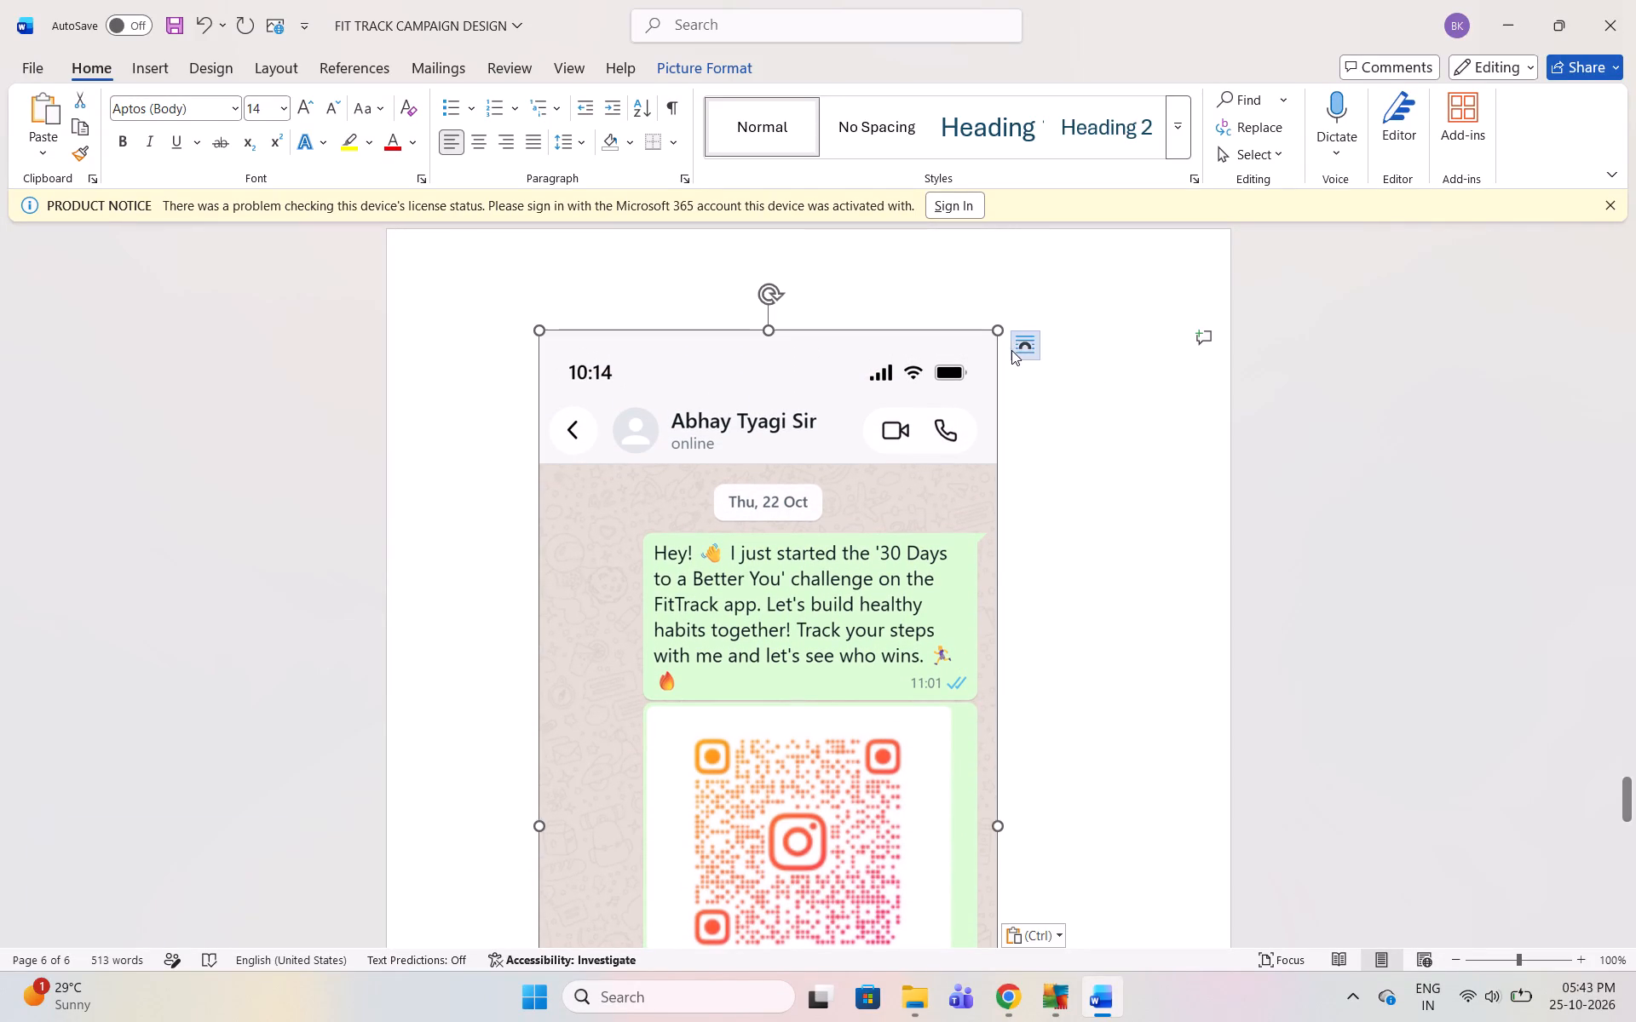
Set the text wrapping of the large 10:14 chat mockup on page 6 to In Front of Text.
{"action": "left_click", "coordinate": [1011, 350]}
{"action": "left_click", "coordinate": [1177, 534]}
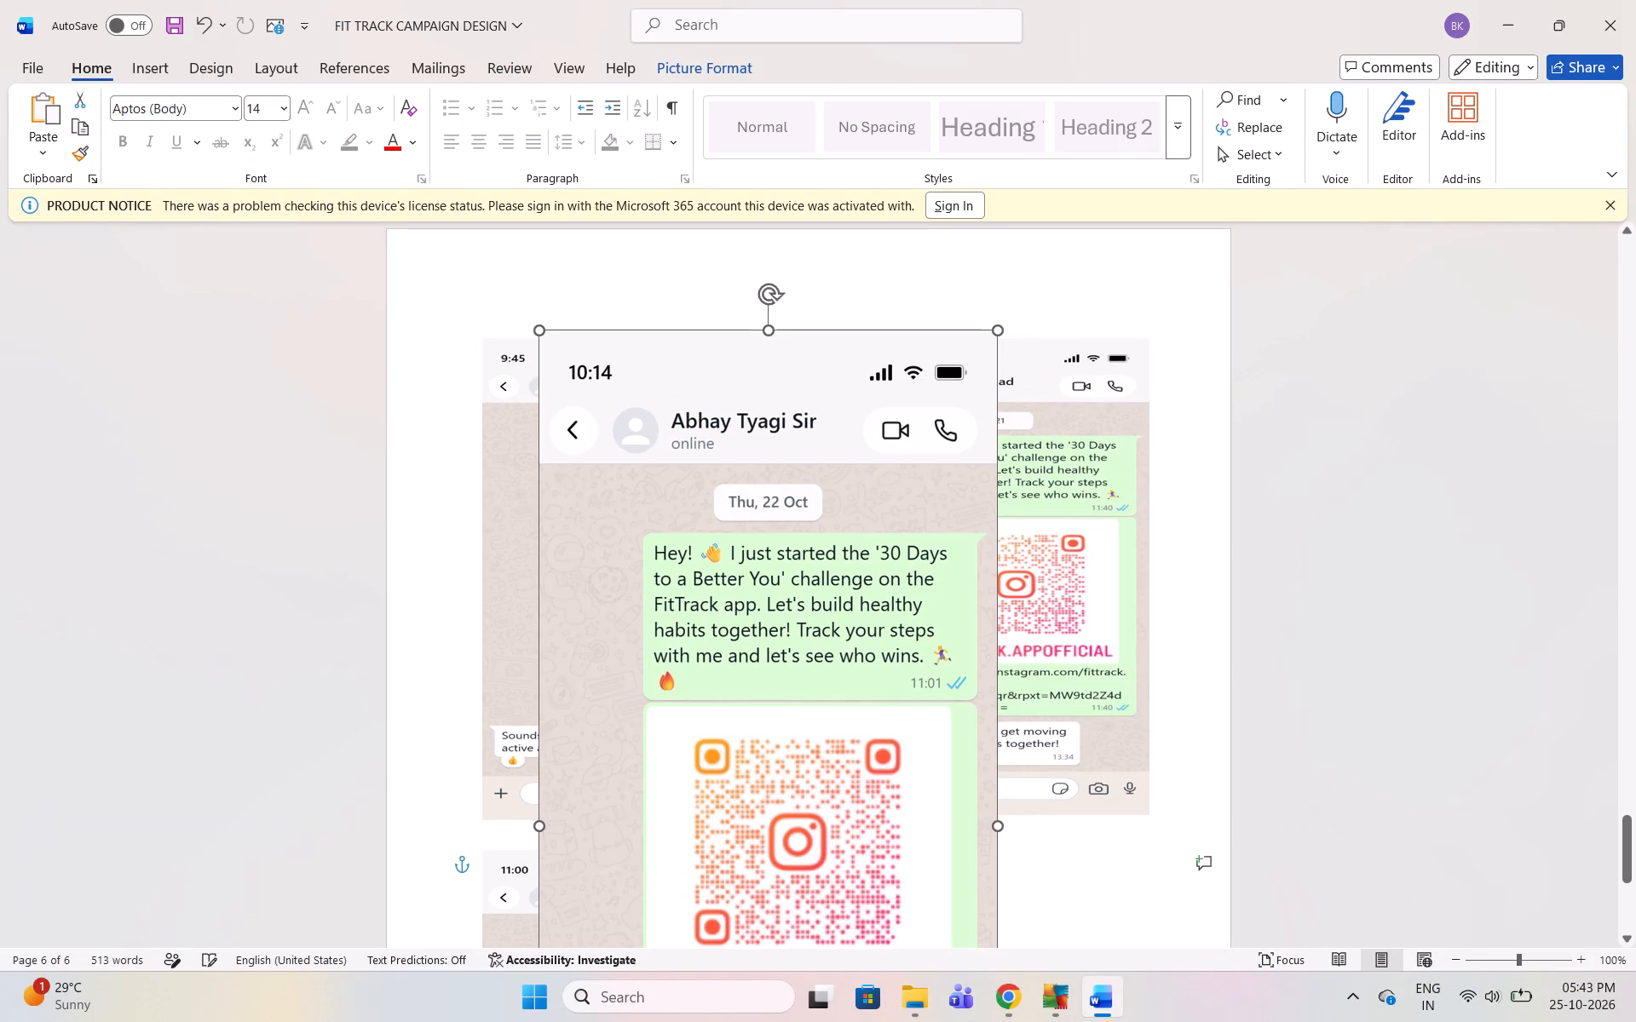
Shrink the 10:14 chat mockup from its upper-left corner to about half its size, clearing the two upper mockups.
{"action": "scroll", "coordinate": [730, 405], "scroll_direction": "down", "scroll_amount": 2}
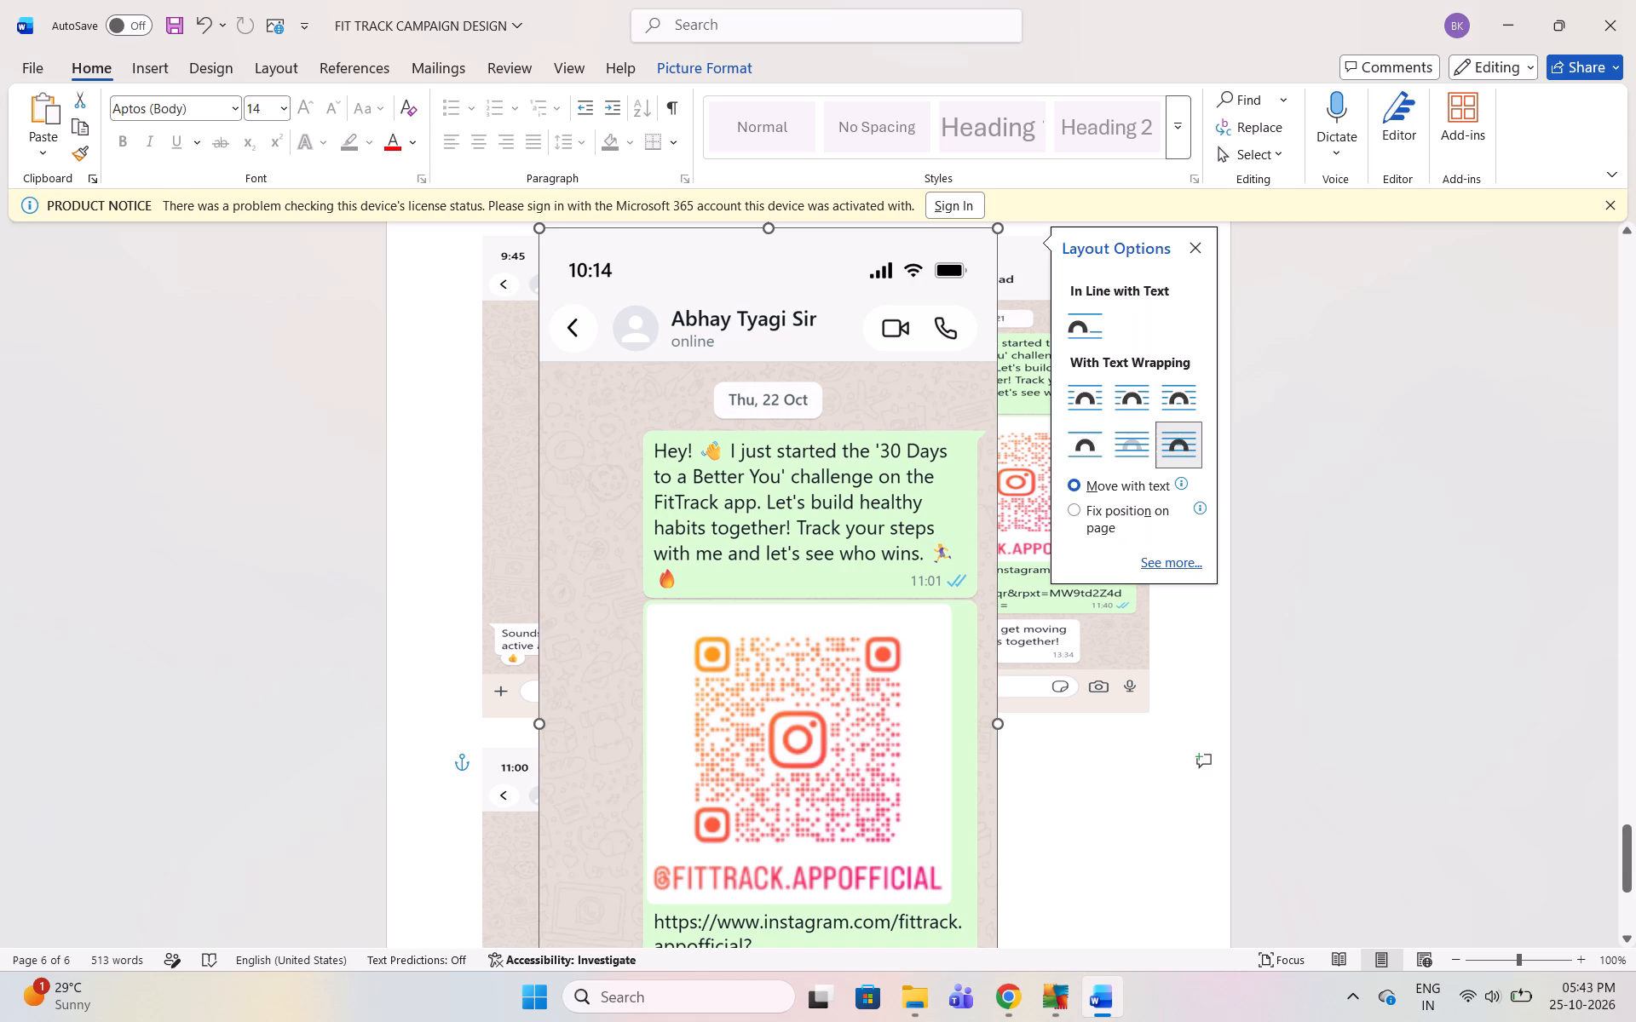
{"action": "scroll", "coordinate": [627, 416], "scroll_direction": "up", "scroll_amount": 1}
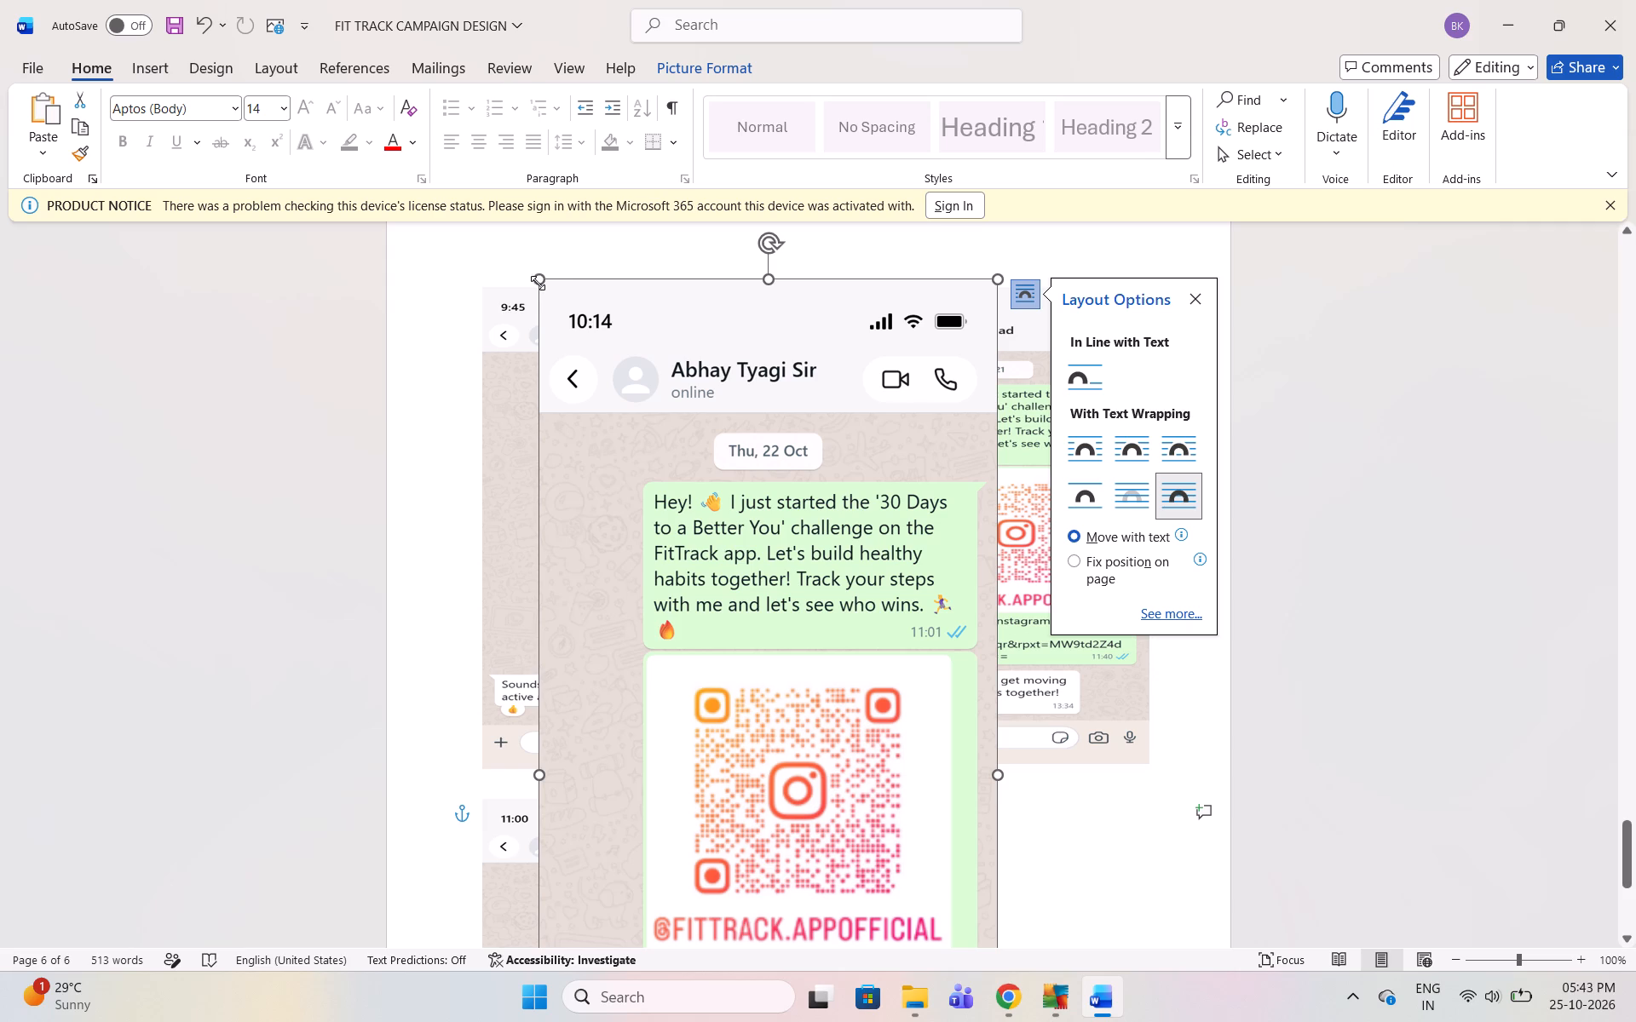
{"action": "left_click_drag", "start_coordinate": [541, 282], "coordinate": [757, 788]}
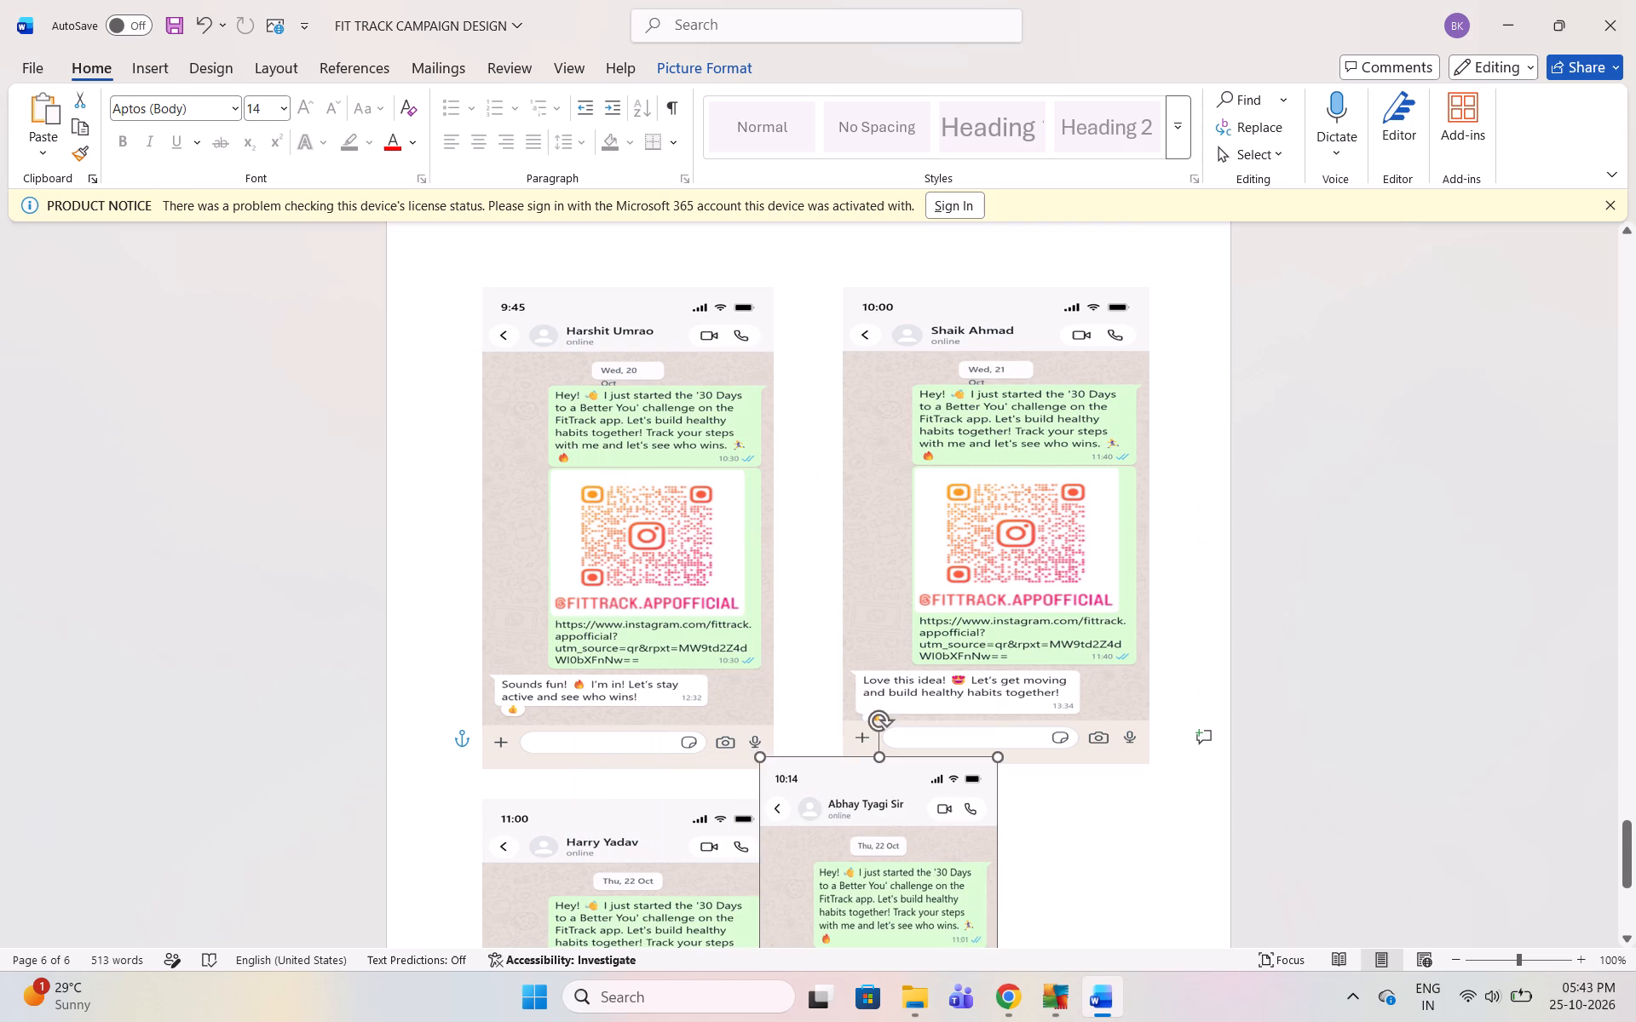
Move the 10:14 chat mockup on page 6 into the space below the 10:00 mockup, beside the 11:00 one.
{"action": "left_click_drag", "start_coordinate": [757, 788], "coordinate": [747, 782]}
{"action": "left_click_drag", "start_coordinate": [890, 620], "coordinate": [931, 632]}
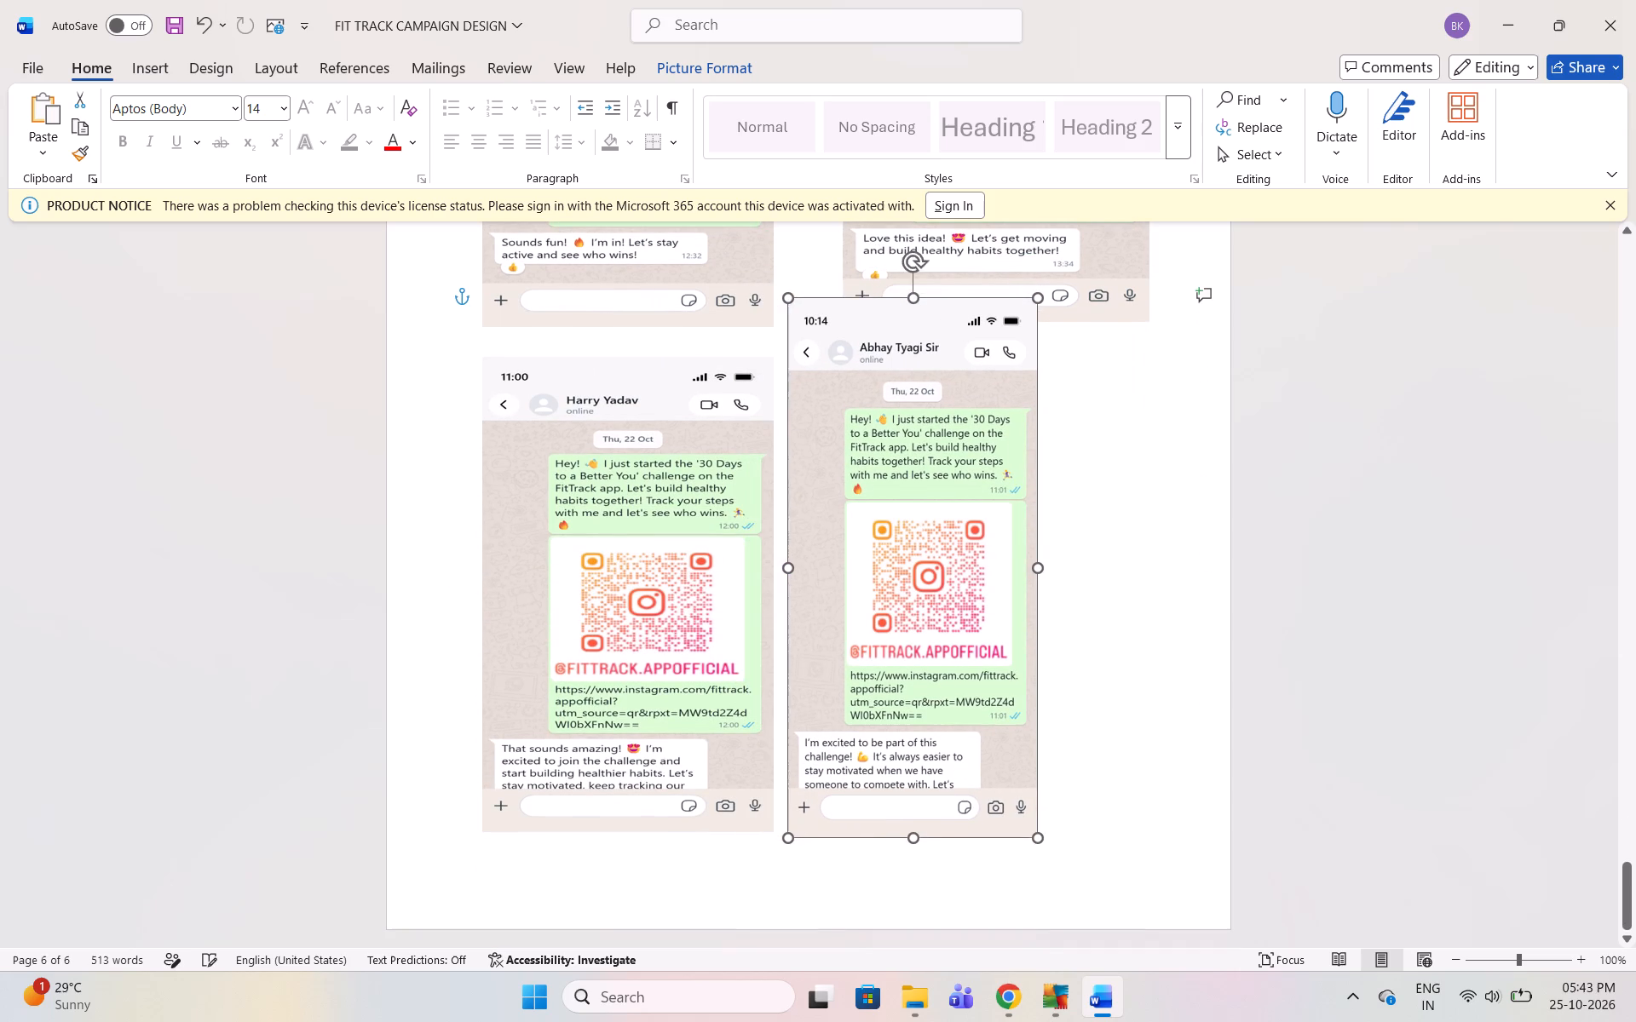
{"action": "left_click_drag", "start_coordinate": [931, 632], "coordinate": [958, 651]}
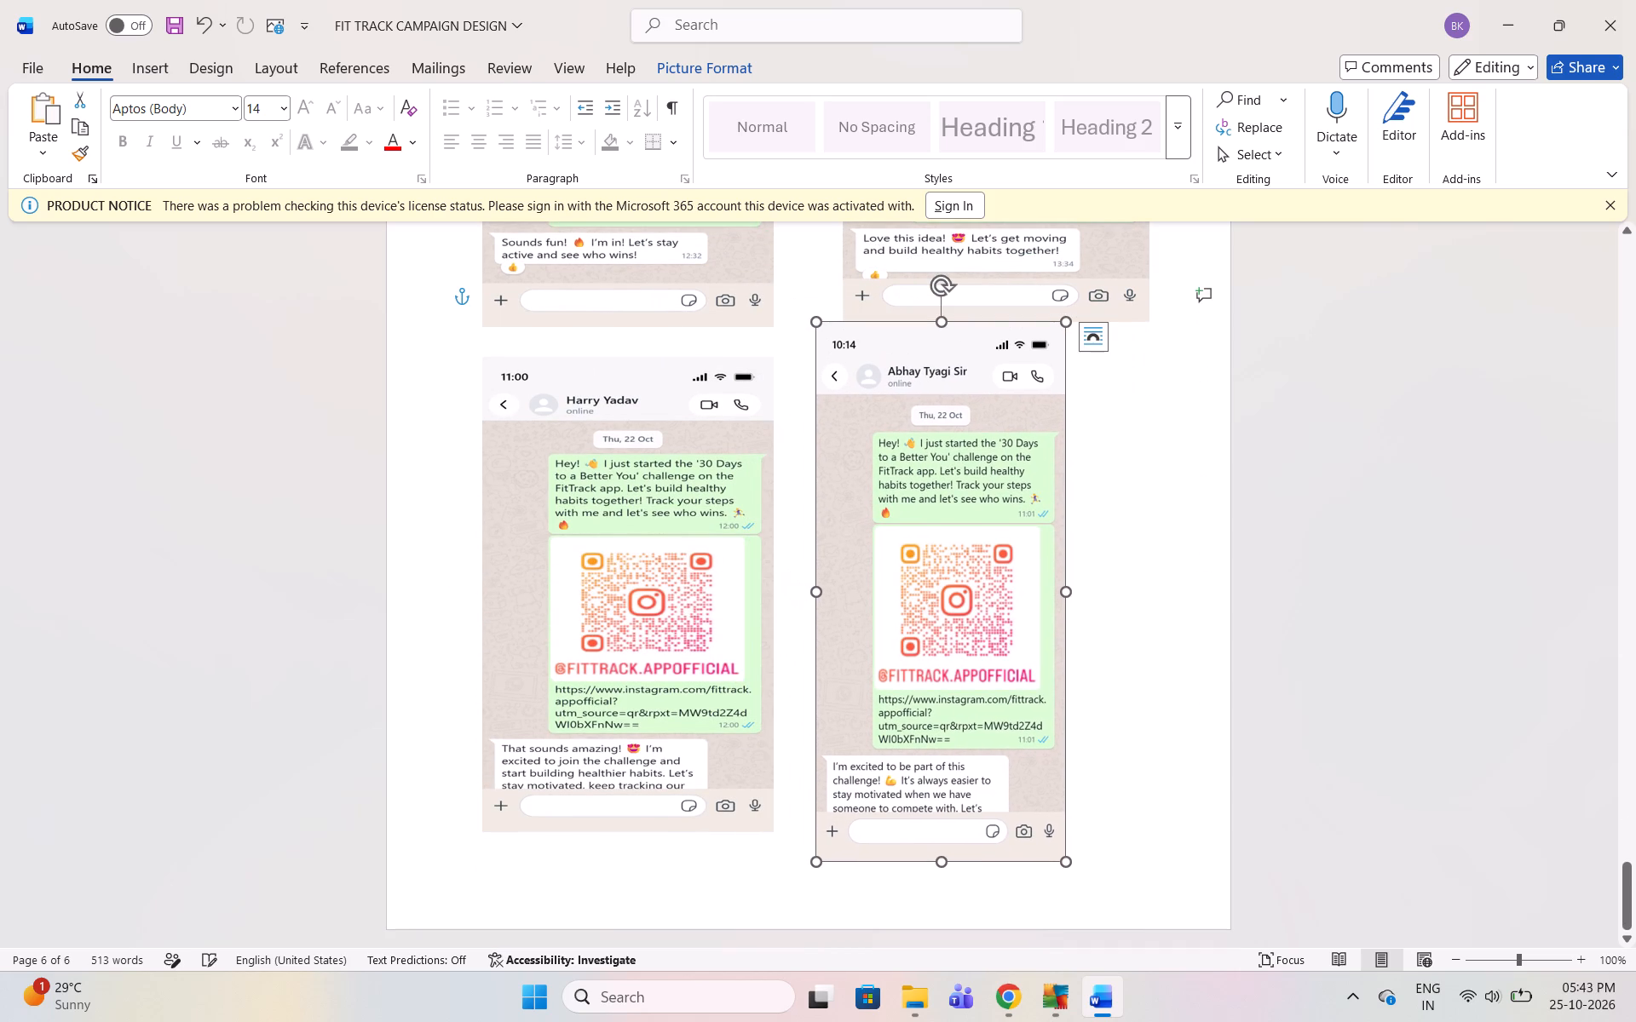
Shrink the 10:14 chat mockup from its upper-left corner so its top edge nearly lines up with the 11:00 mockup's.
{"action": "left_click_drag", "start_coordinate": [812, 319], "coordinate": [840, 364]}
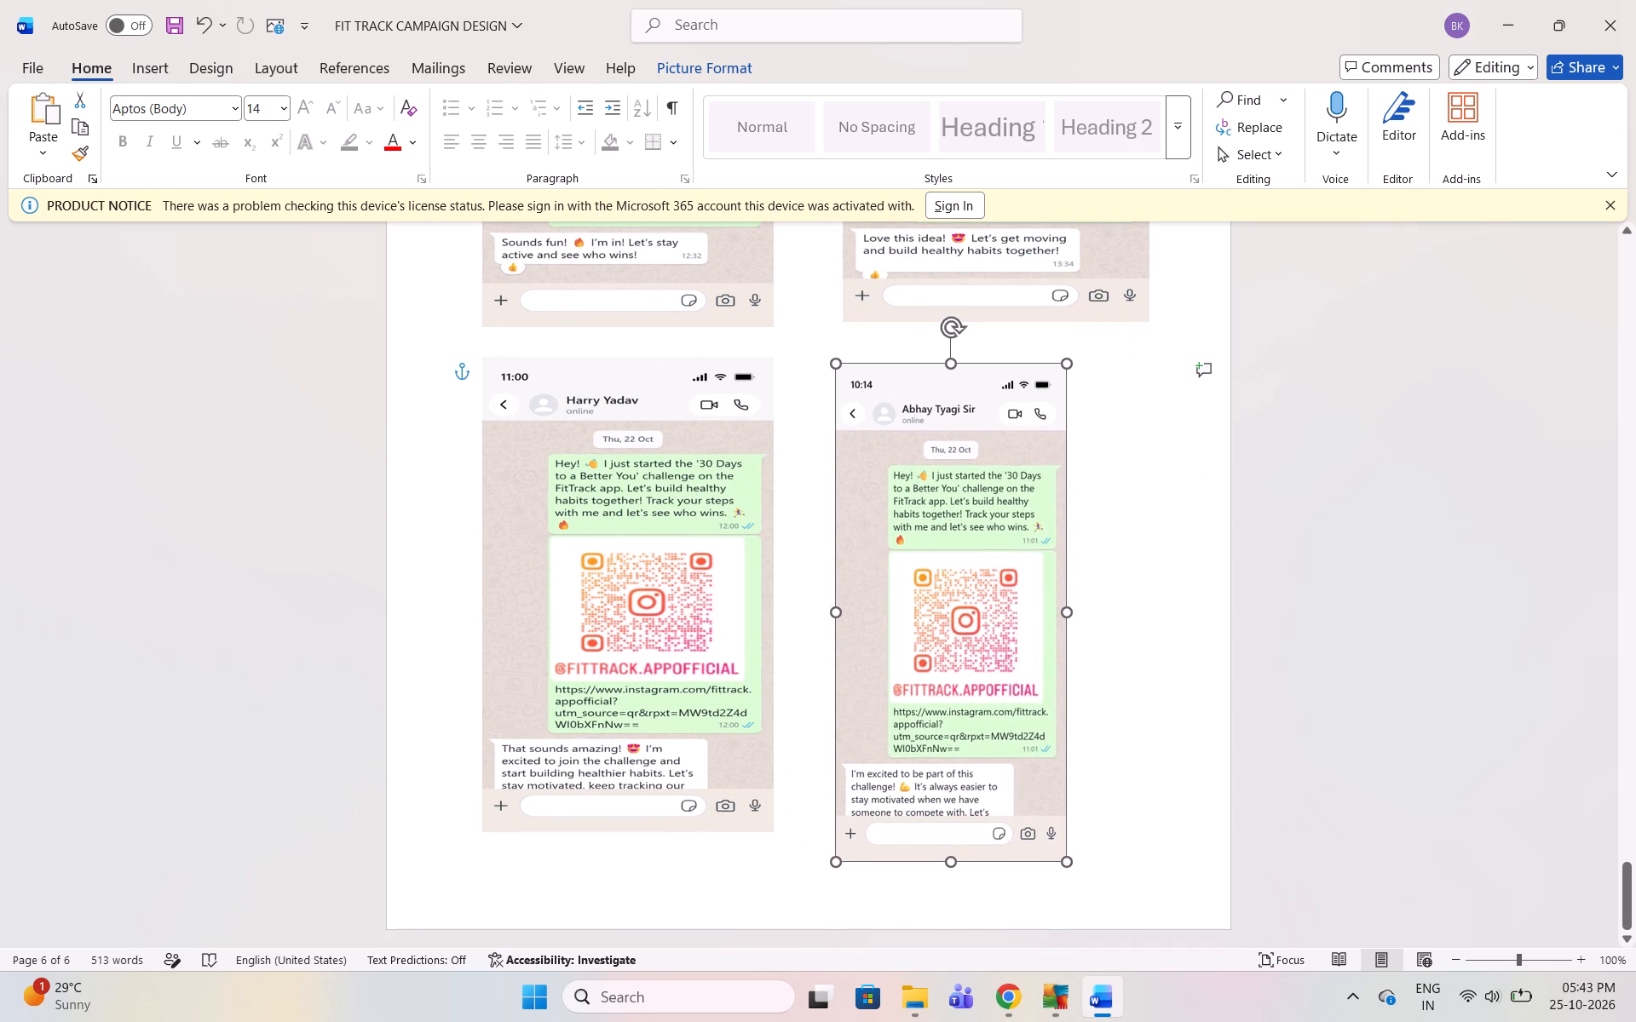
Widen the 10:14 chat mockup and fit its top and bottom edges to the 11:00 mockup beside it.
{"action": "left_click_drag", "start_coordinate": [840, 364], "coordinate": [835, 360]}
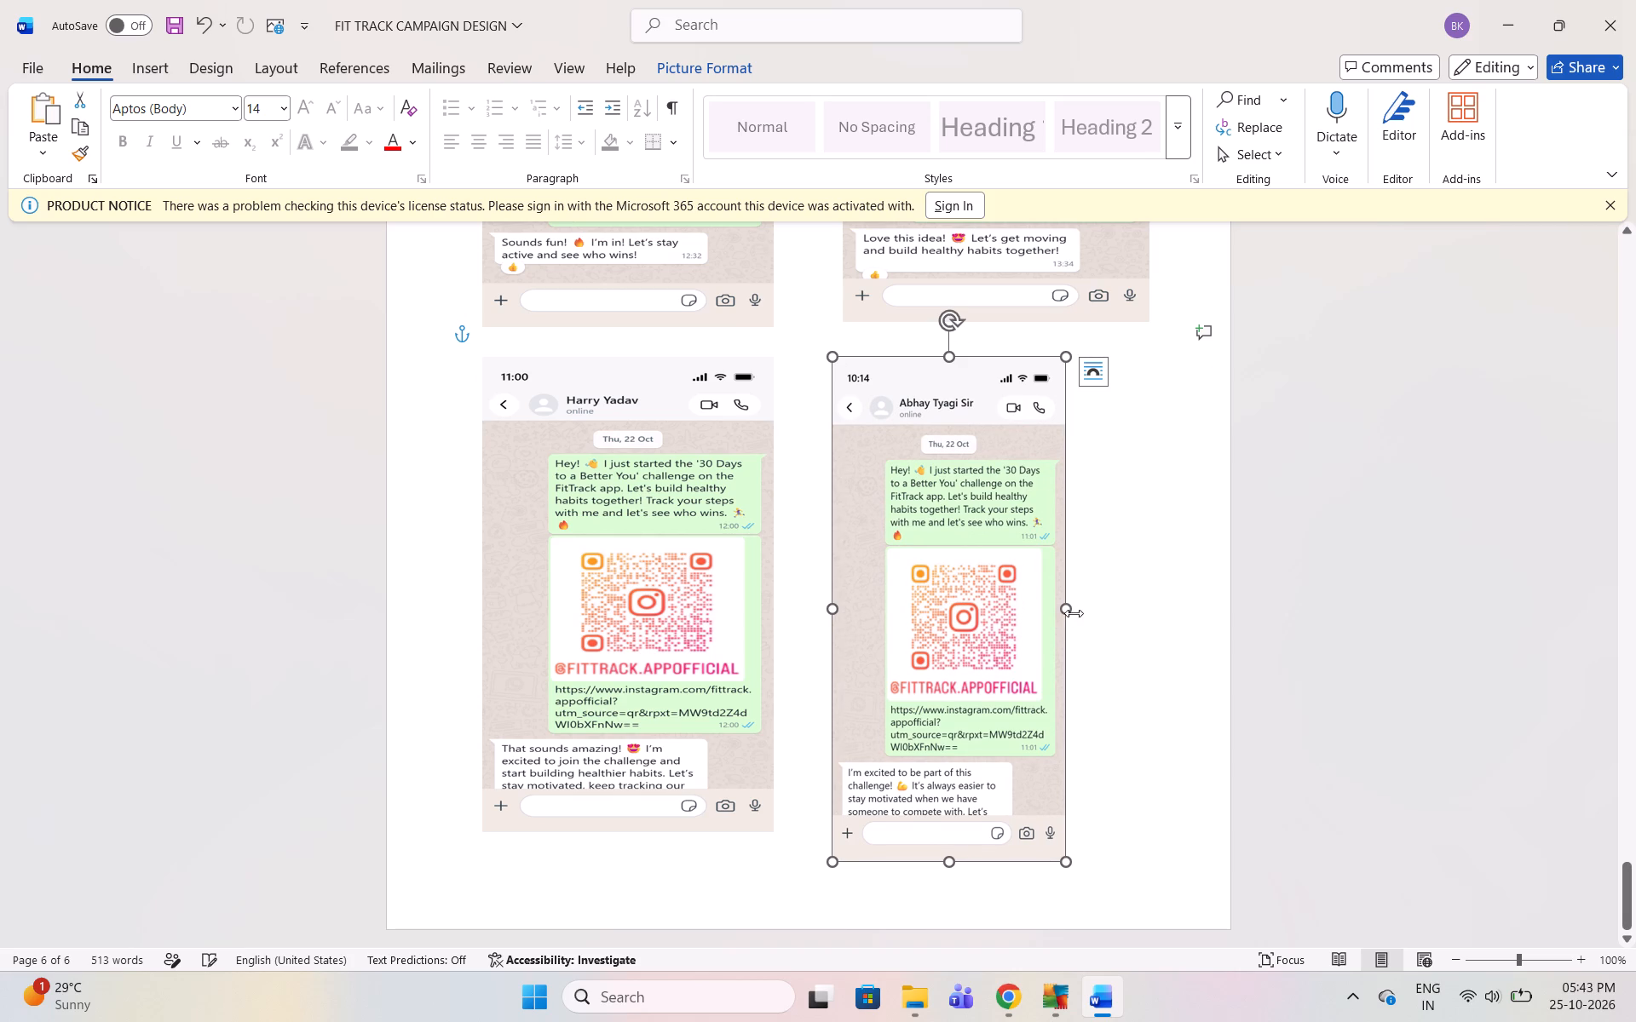
{"action": "left_click_drag", "start_coordinate": [1064, 611], "coordinate": [1159, 624]}
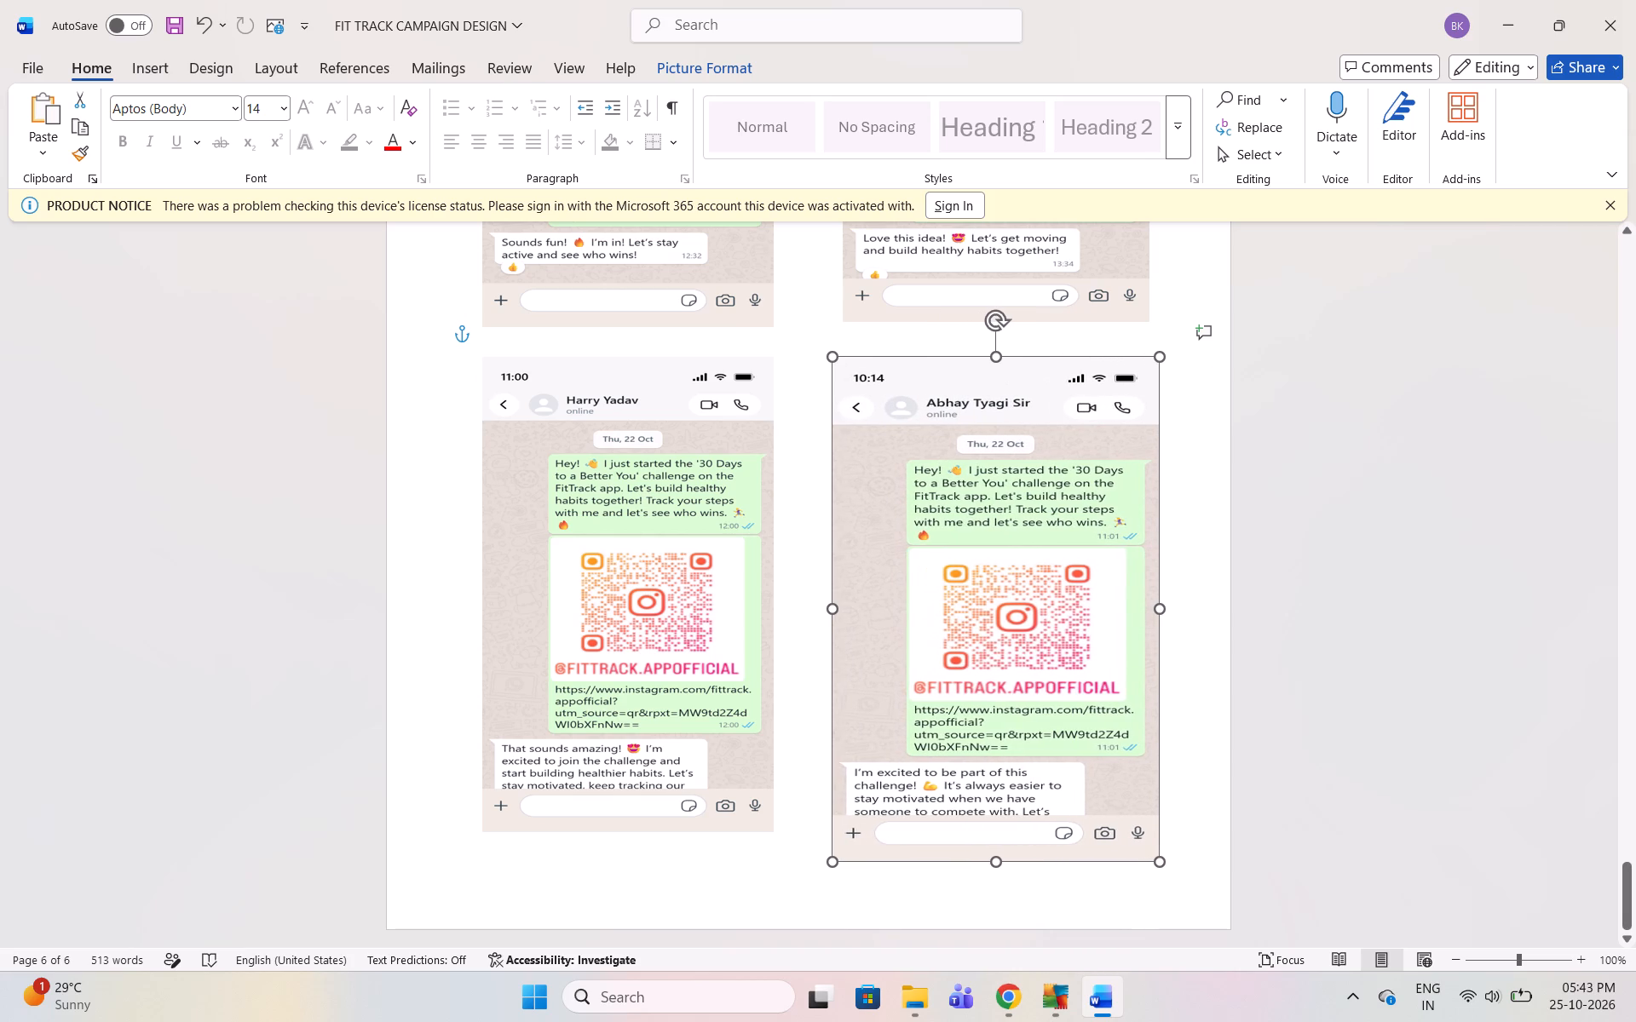
{"action": "left_click_drag", "start_coordinate": [1159, 624], "coordinate": [1158, 624]}
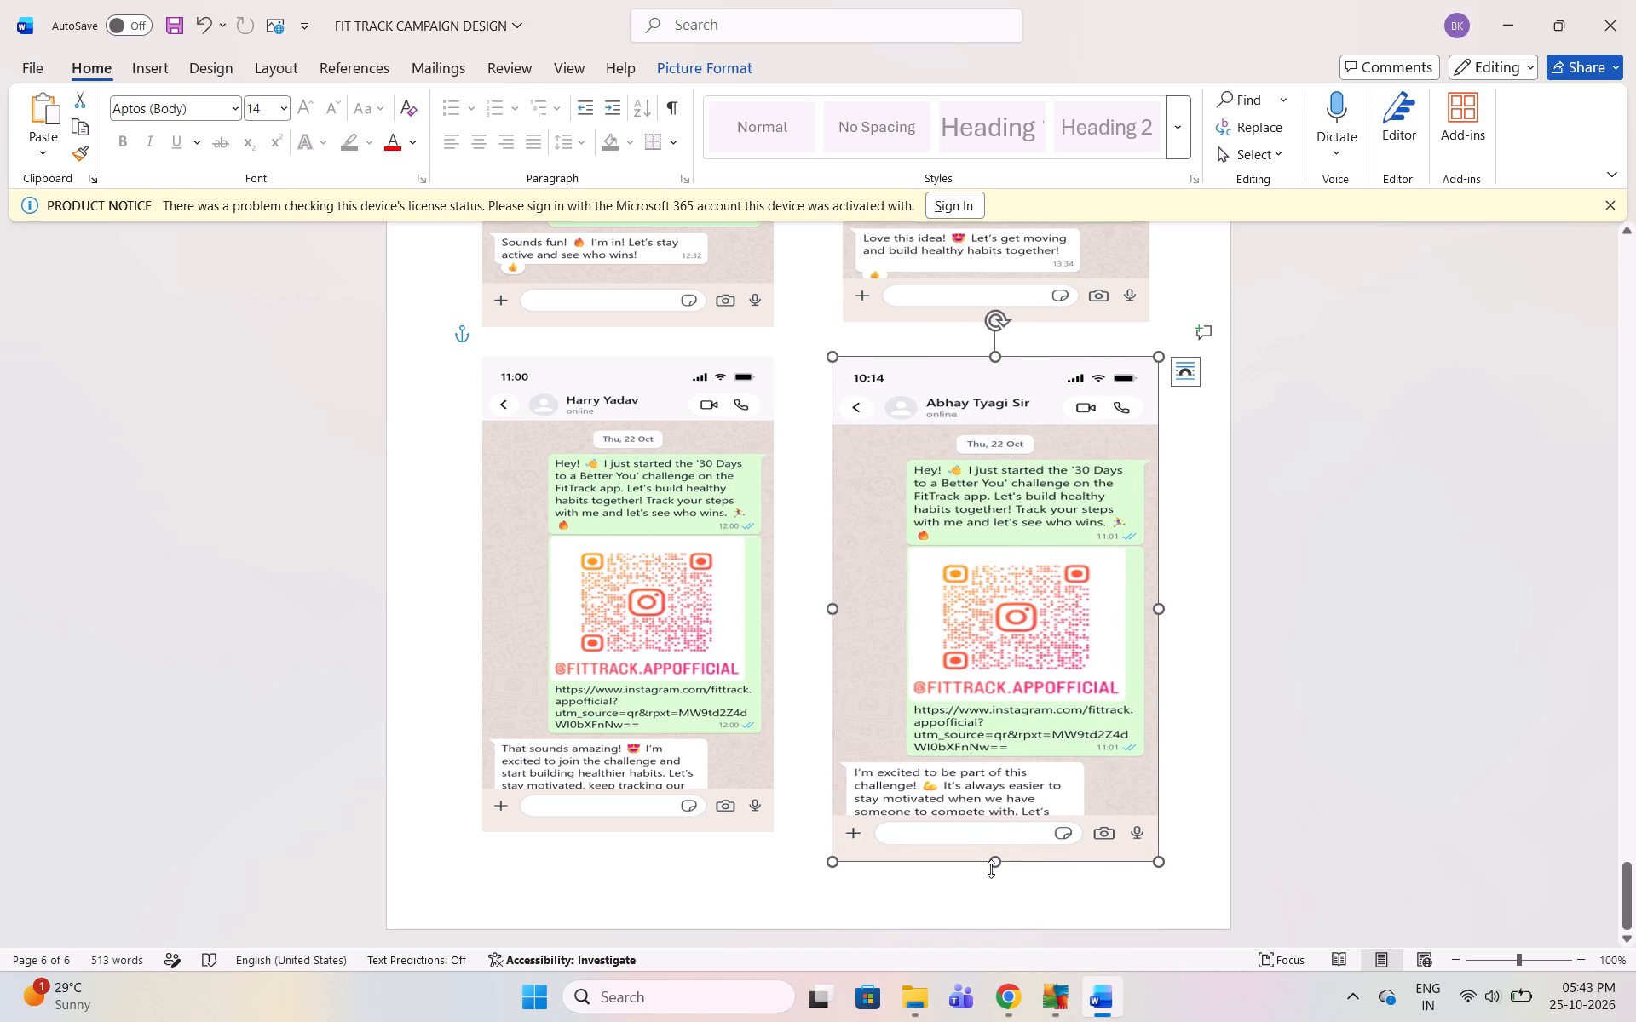
{"action": "left_click_drag", "start_coordinate": [999, 864], "coordinate": [991, 830]}
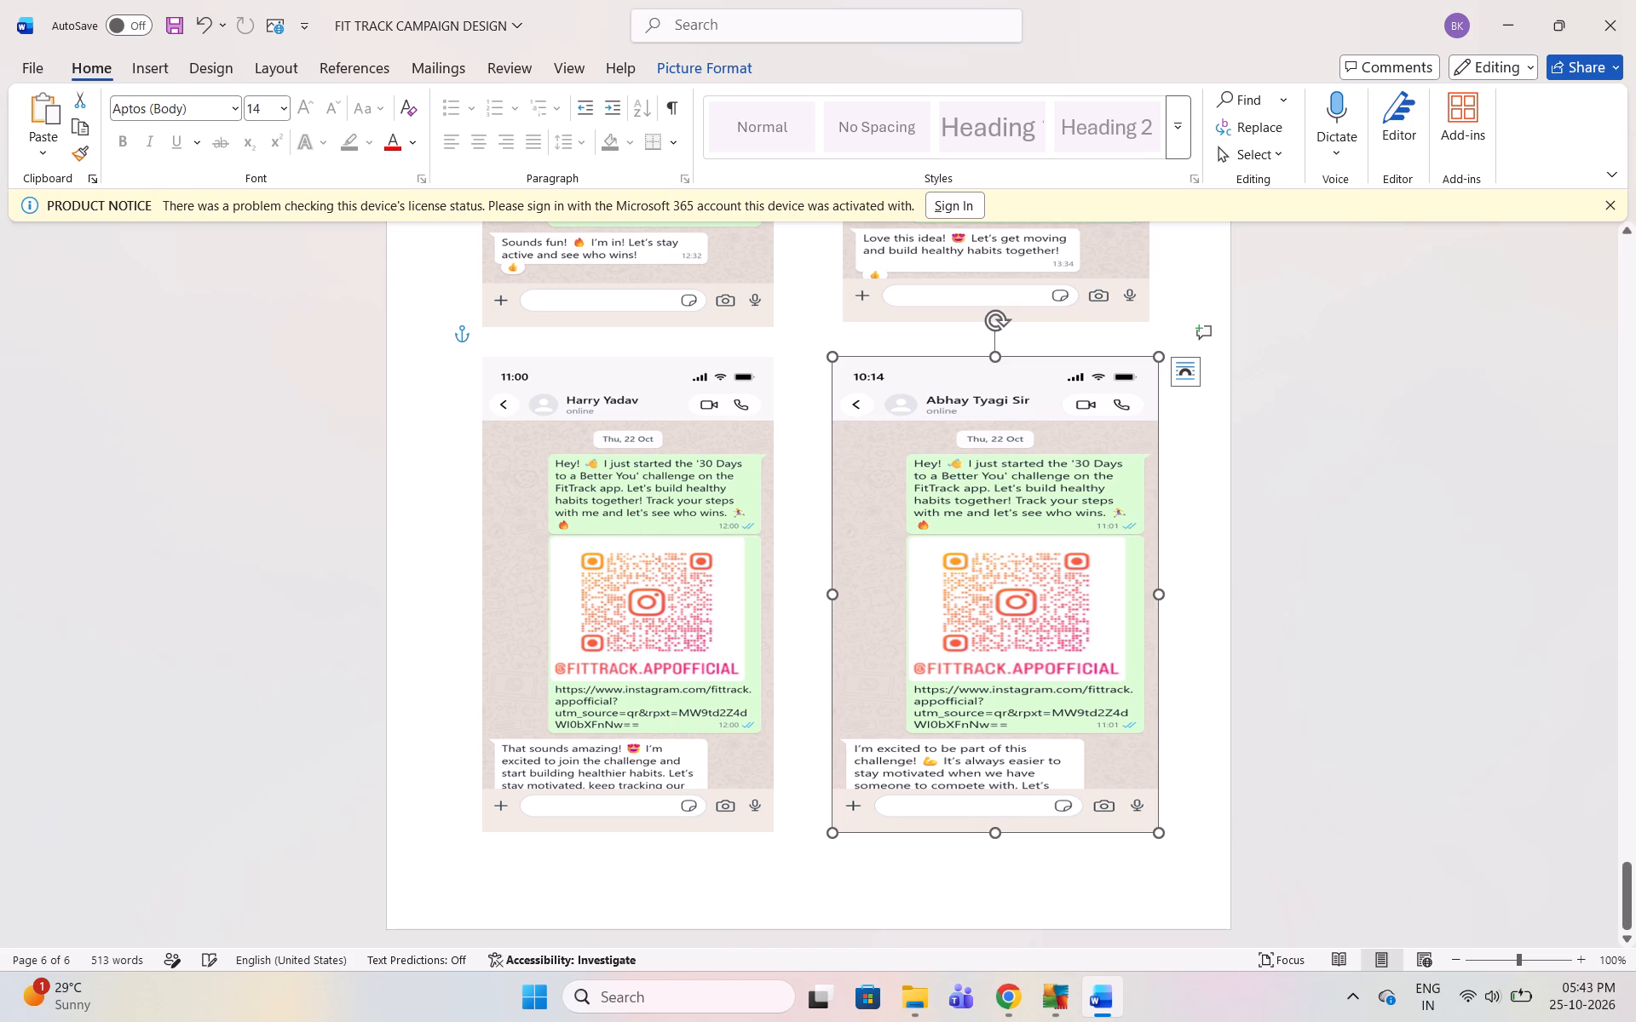
{"action": "left_click", "coordinate": [1200, 695]}
Shrink and shift the 10:14 chat mockup so its sides line up with the mockup above and its bottom with the 11:00 one.
{"action": "scroll", "coordinate": [1184, 703], "scroll_direction": "up", "scroll_amount": 2}
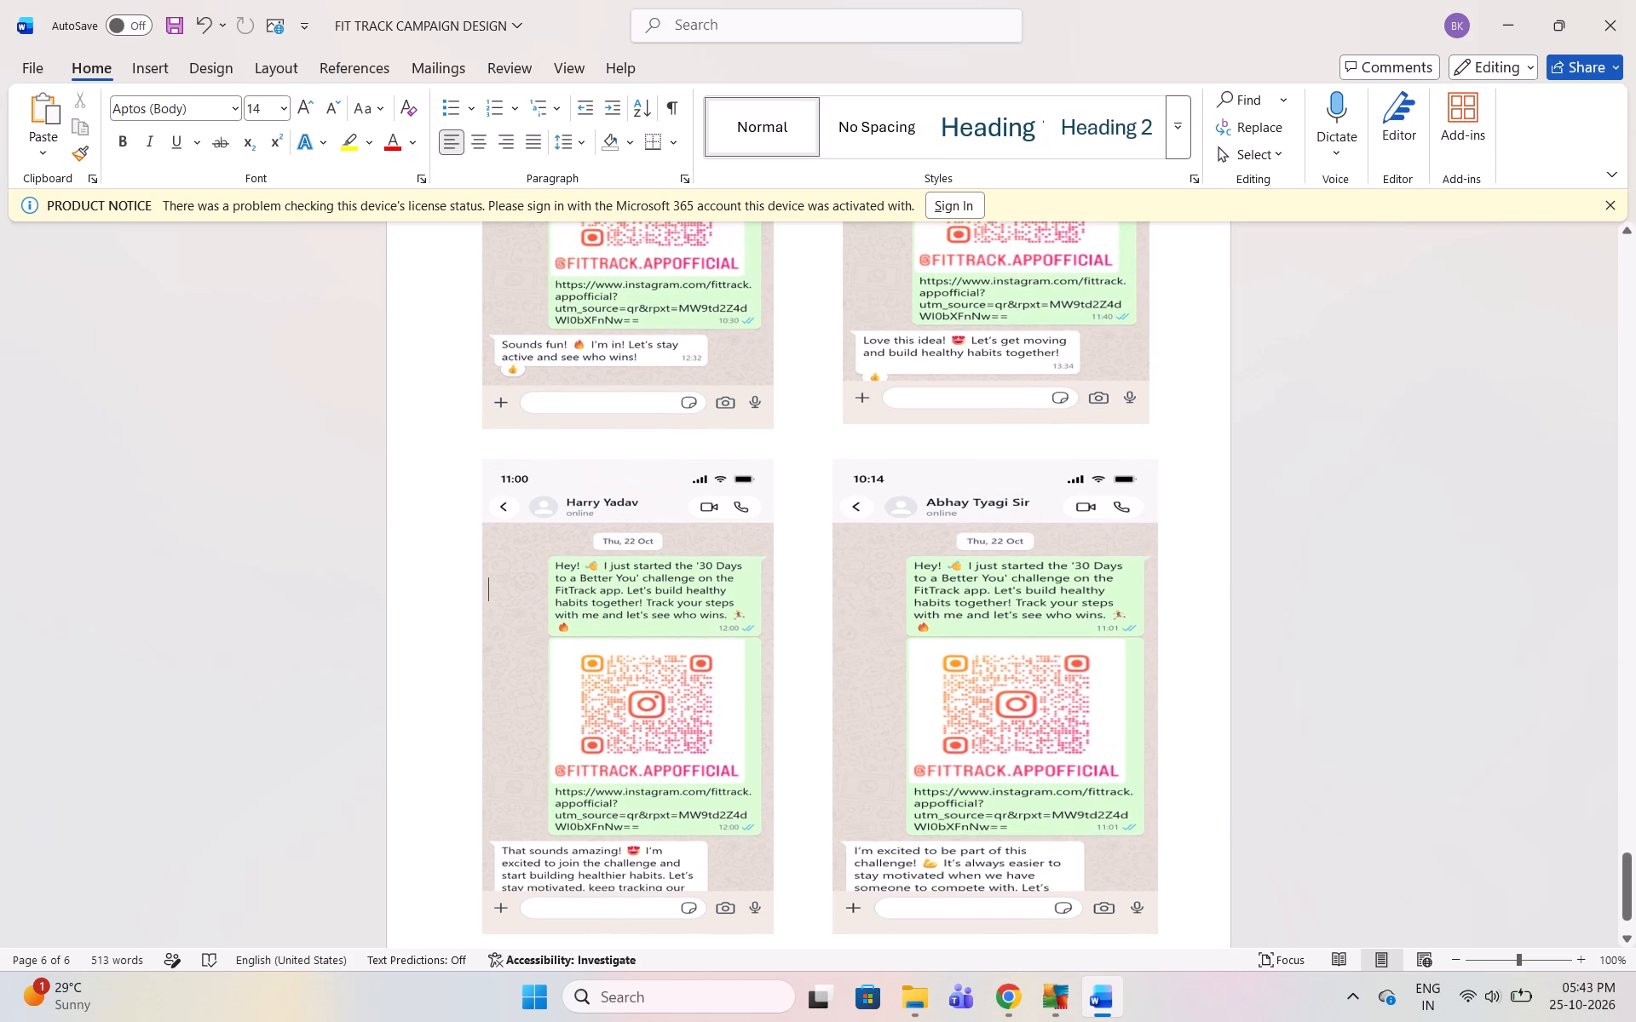
{"action": "left_click", "coordinate": [912, 836]}
{"action": "left_click_drag", "start_coordinate": [832, 935], "coordinate": [834, 935]}
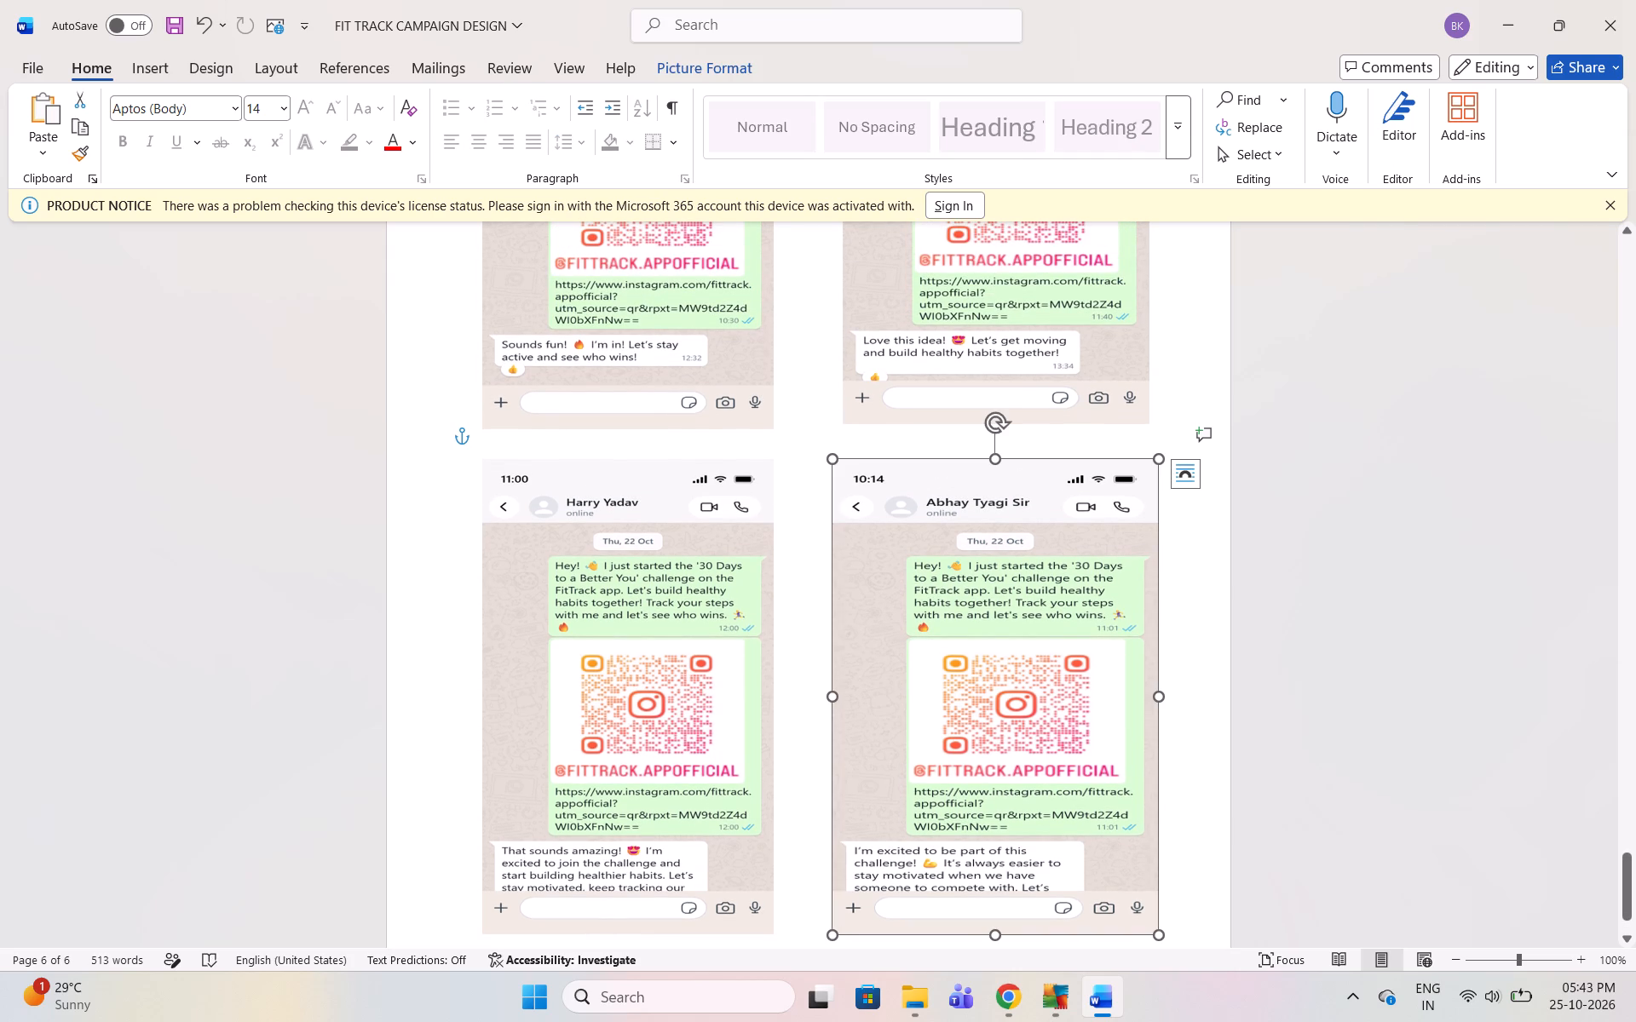
{"action": "left_click_drag", "start_coordinate": [834, 935], "coordinate": [854, 923]}
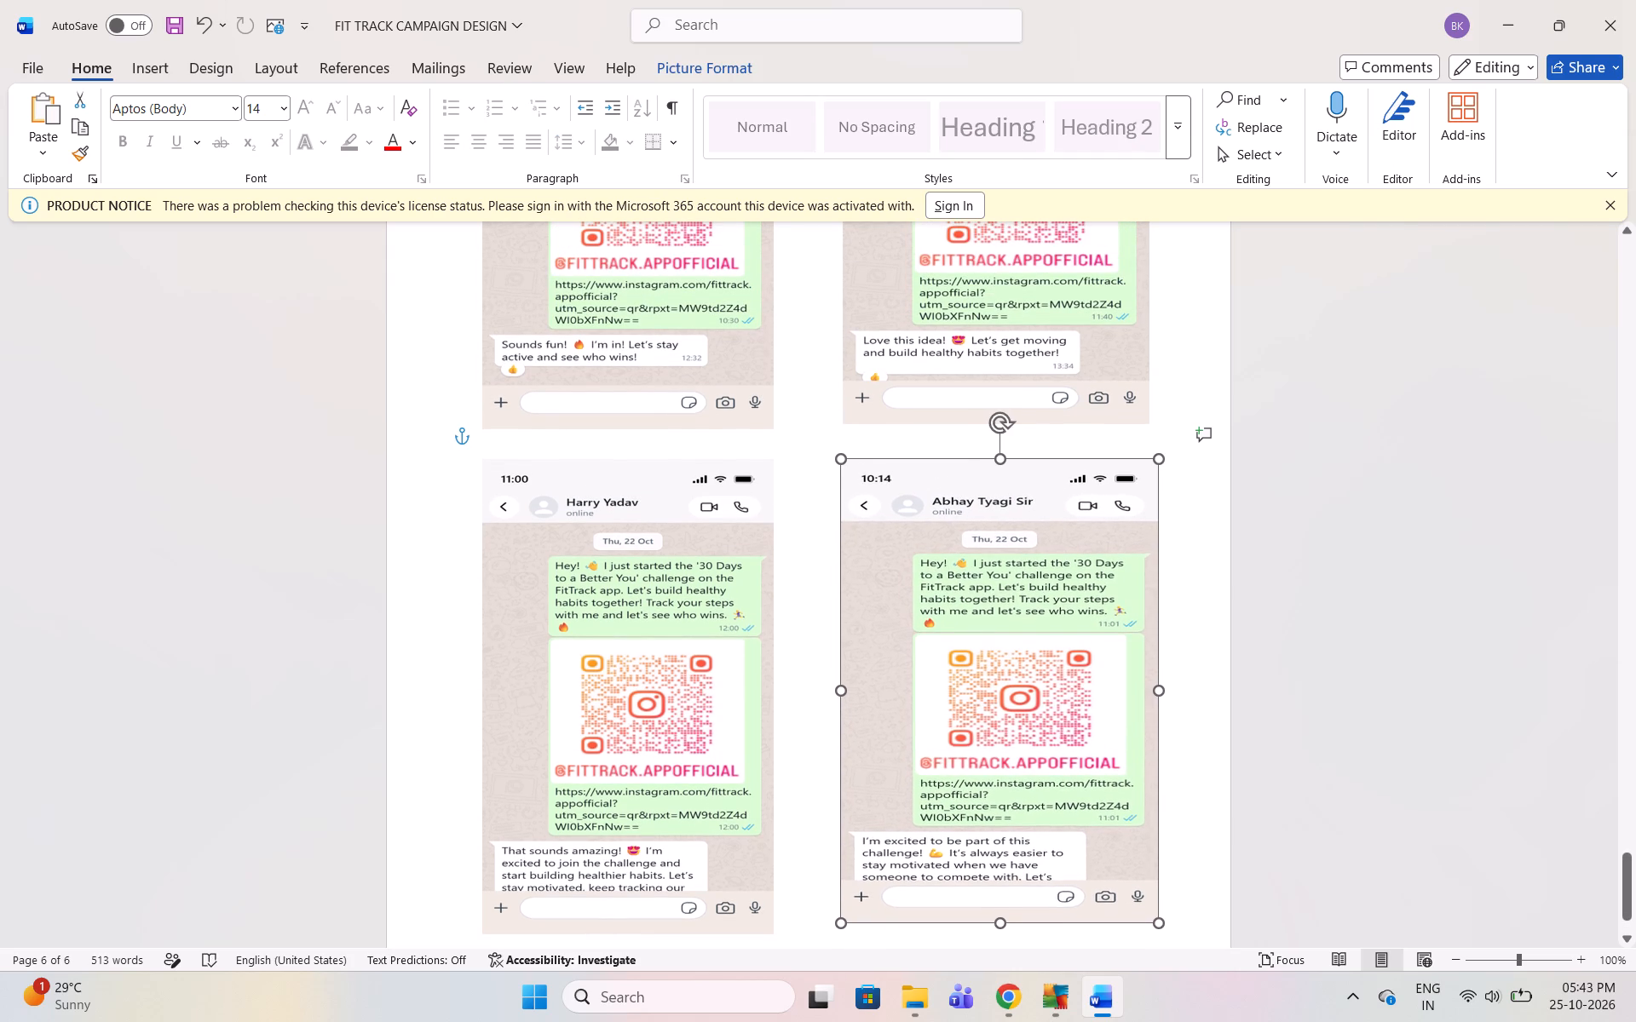
{"action": "left_click_drag", "start_coordinate": [854, 923], "coordinate": [853, 928]}
{"action": "left_click_drag", "start_coordinate": [913, 735], "coordinate": [923, 745]}
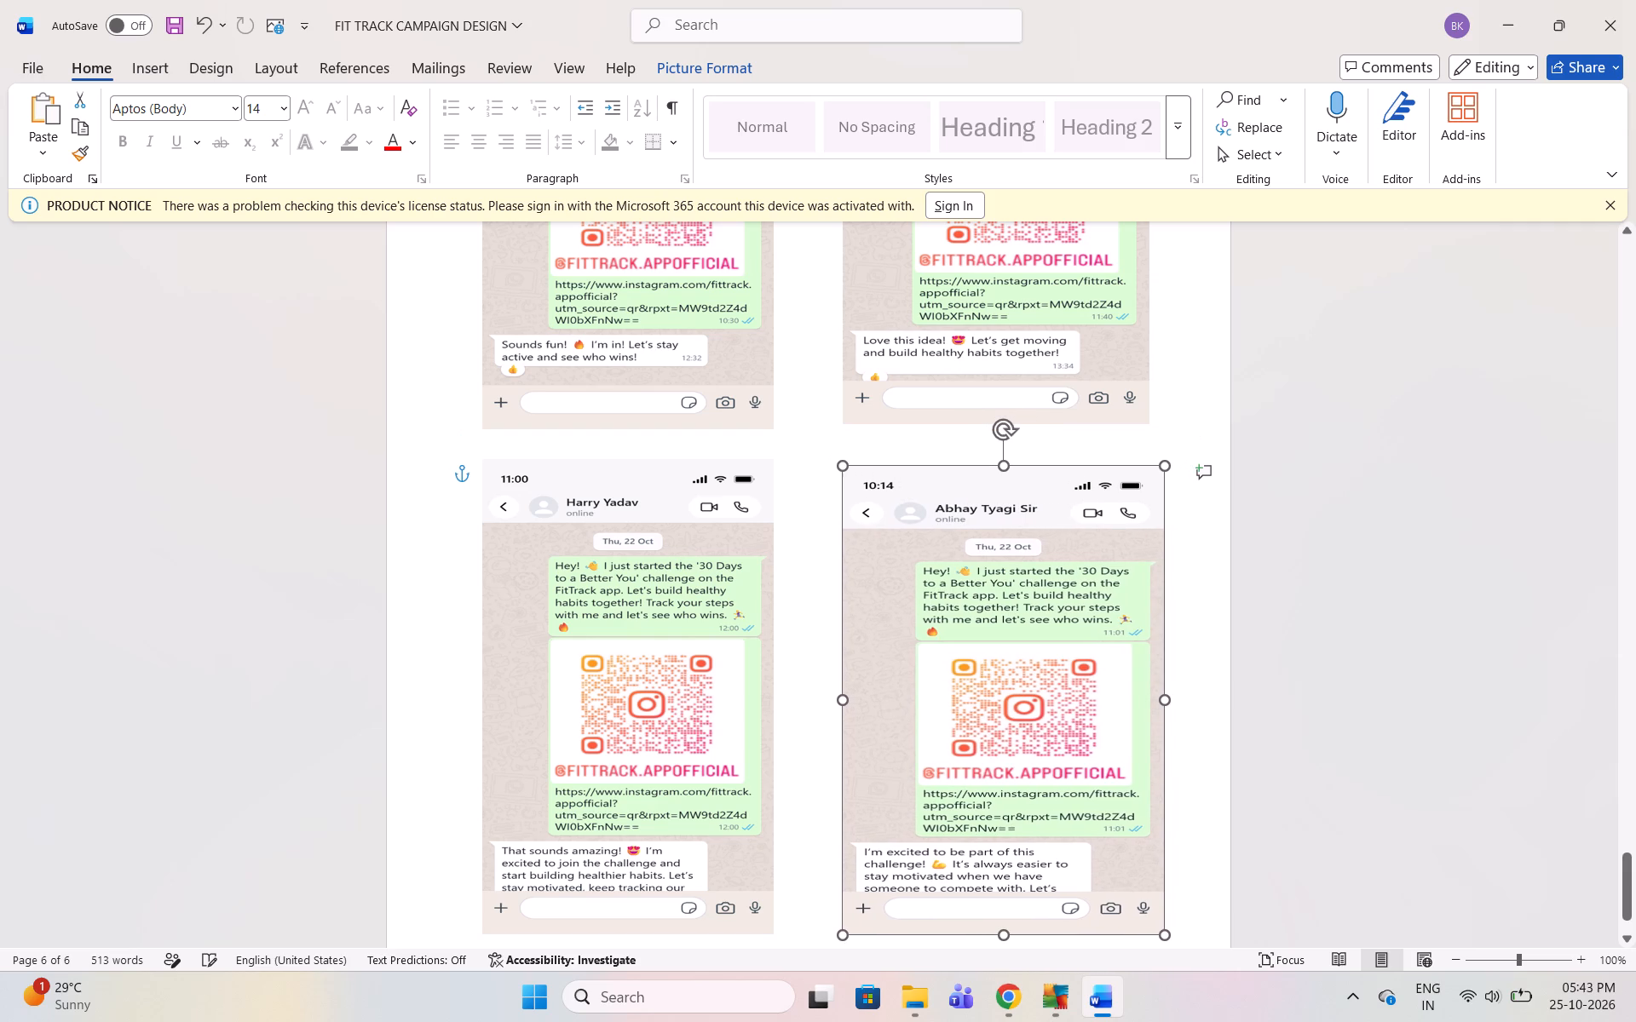
{"action": "left_click_drag", "start_coordinate": [923, 745], "coordinate": [916, 744]}
{"action": "left_click_drag", "start_coordinate": [916, 744], "coordinate": [923, 740]}
{"action": "left_click_drag", "start_coordinate": [1164, 703], "coordinate": [1153, 701]}
{"action": "left_click", "coordinate": [1185, 724]}
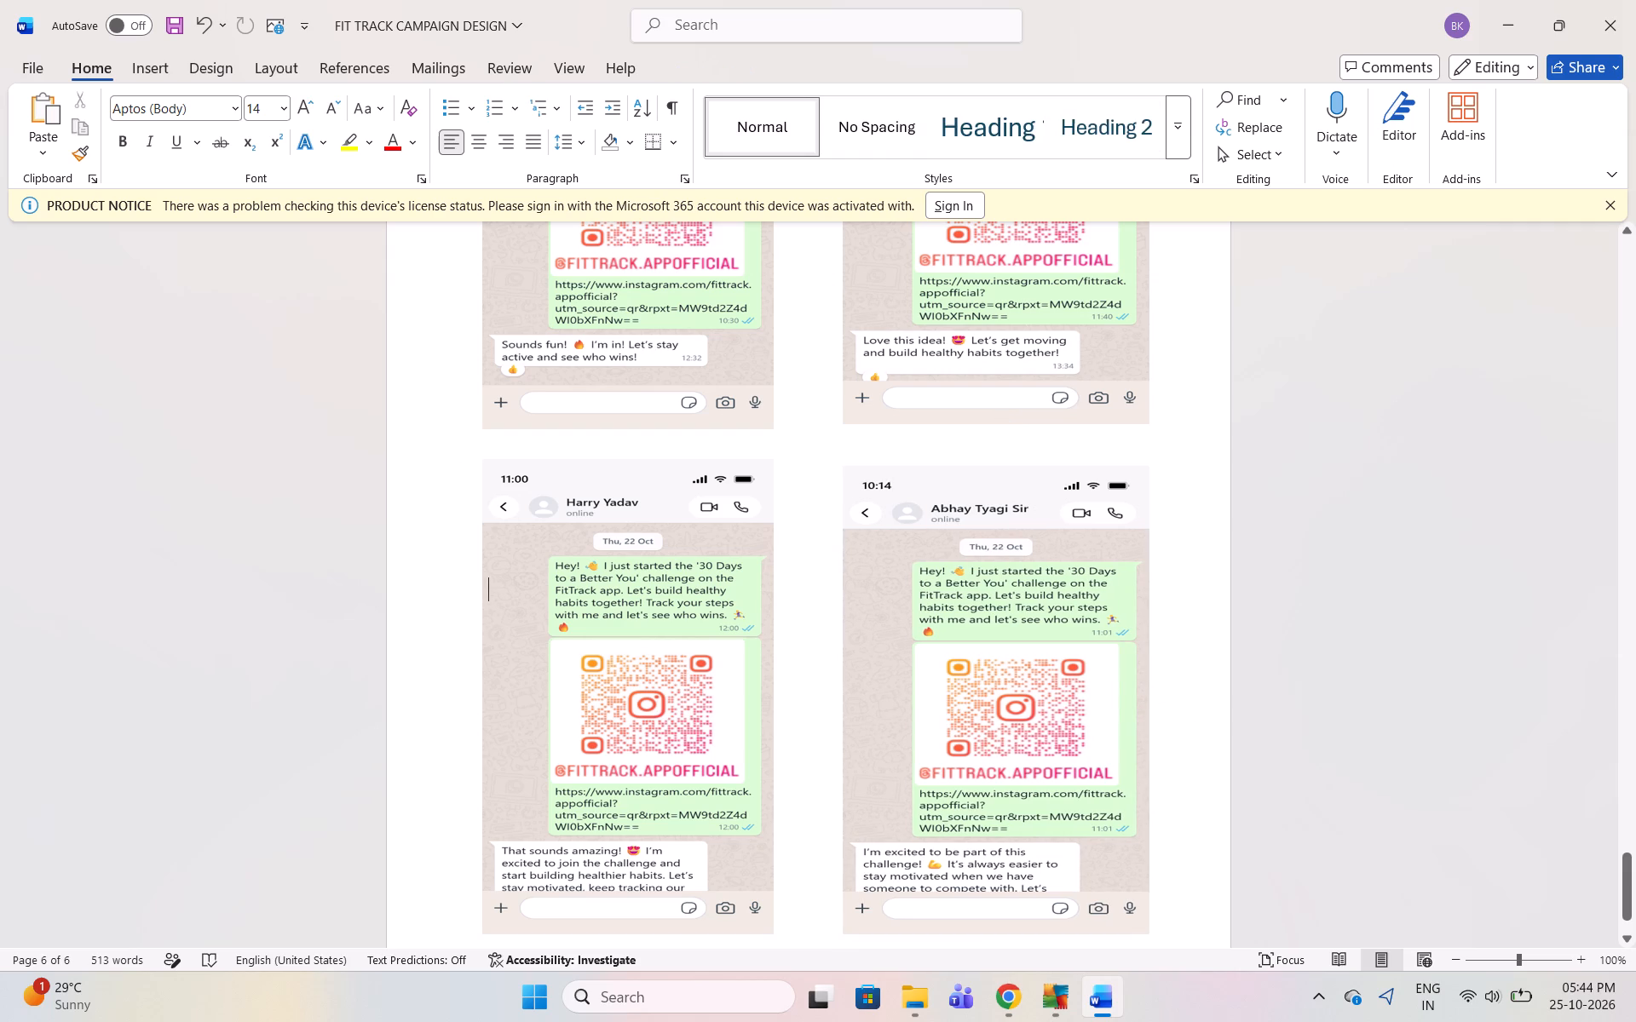
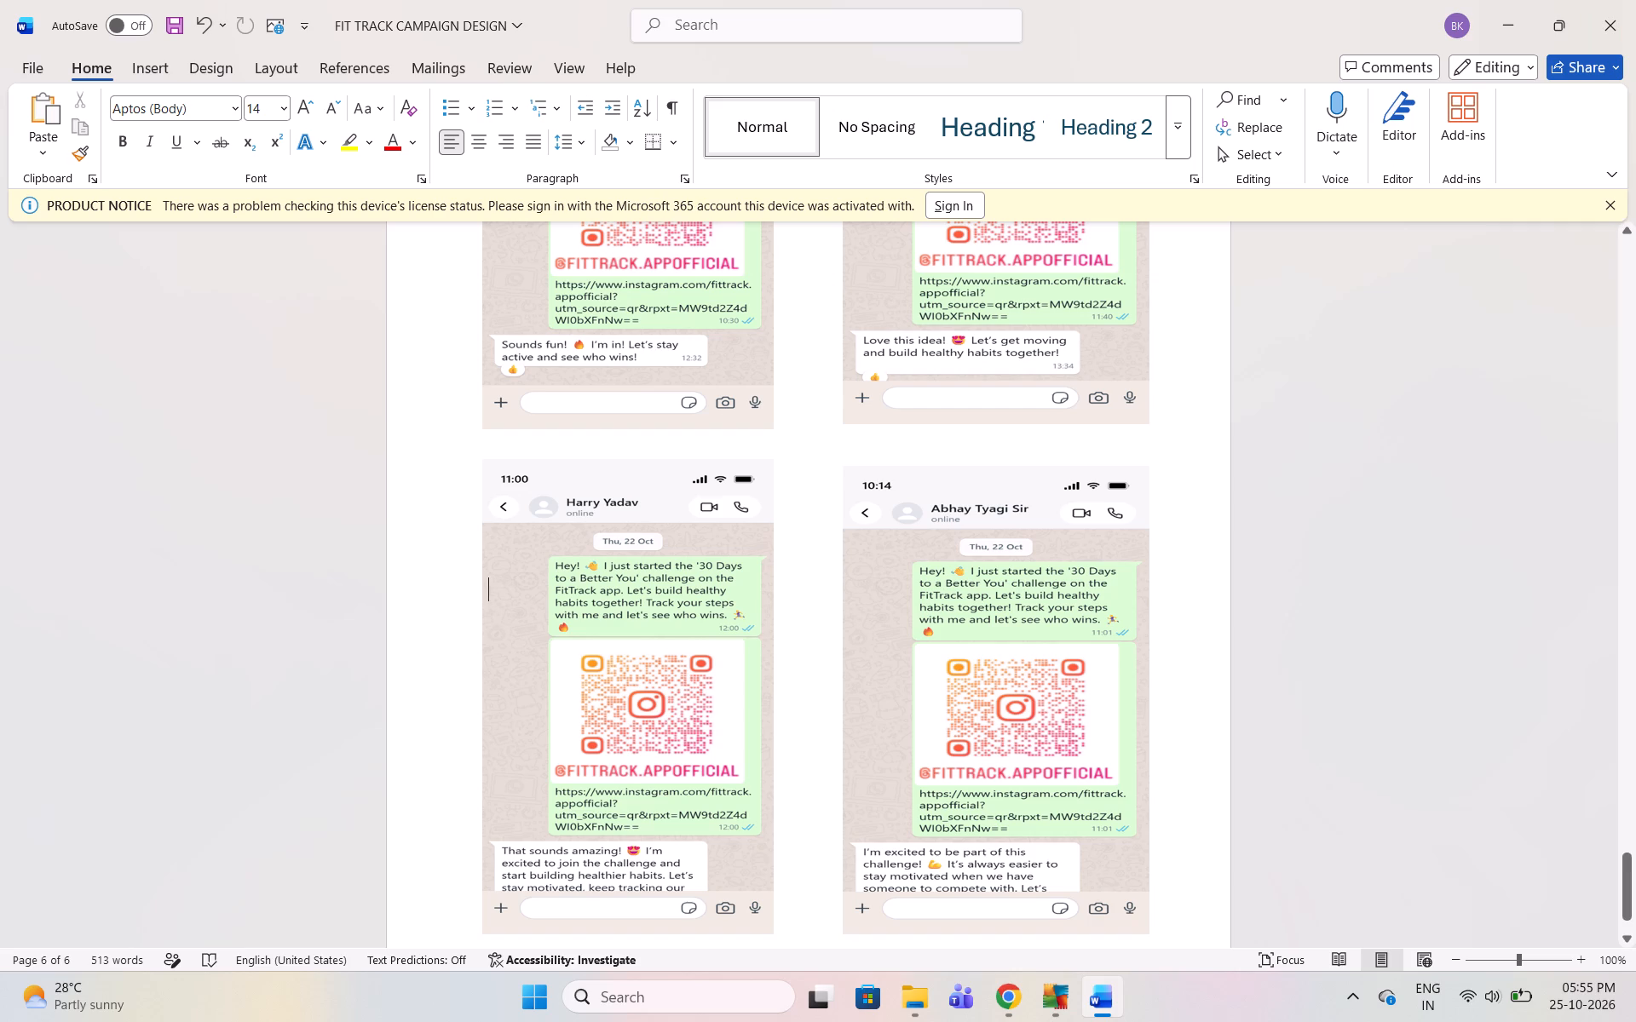
Move the 11:00 chat mockup on page 6 slightly down and to the left, below the 9:45 mockup.
{"action": "scroll", "coordinate": [813, 554], "scroll_direction": "up", "scroll_amount": 3}
{"action": "left_click_drag", "start_coordinate": [709, 709], "coordinate": [709, 710]}
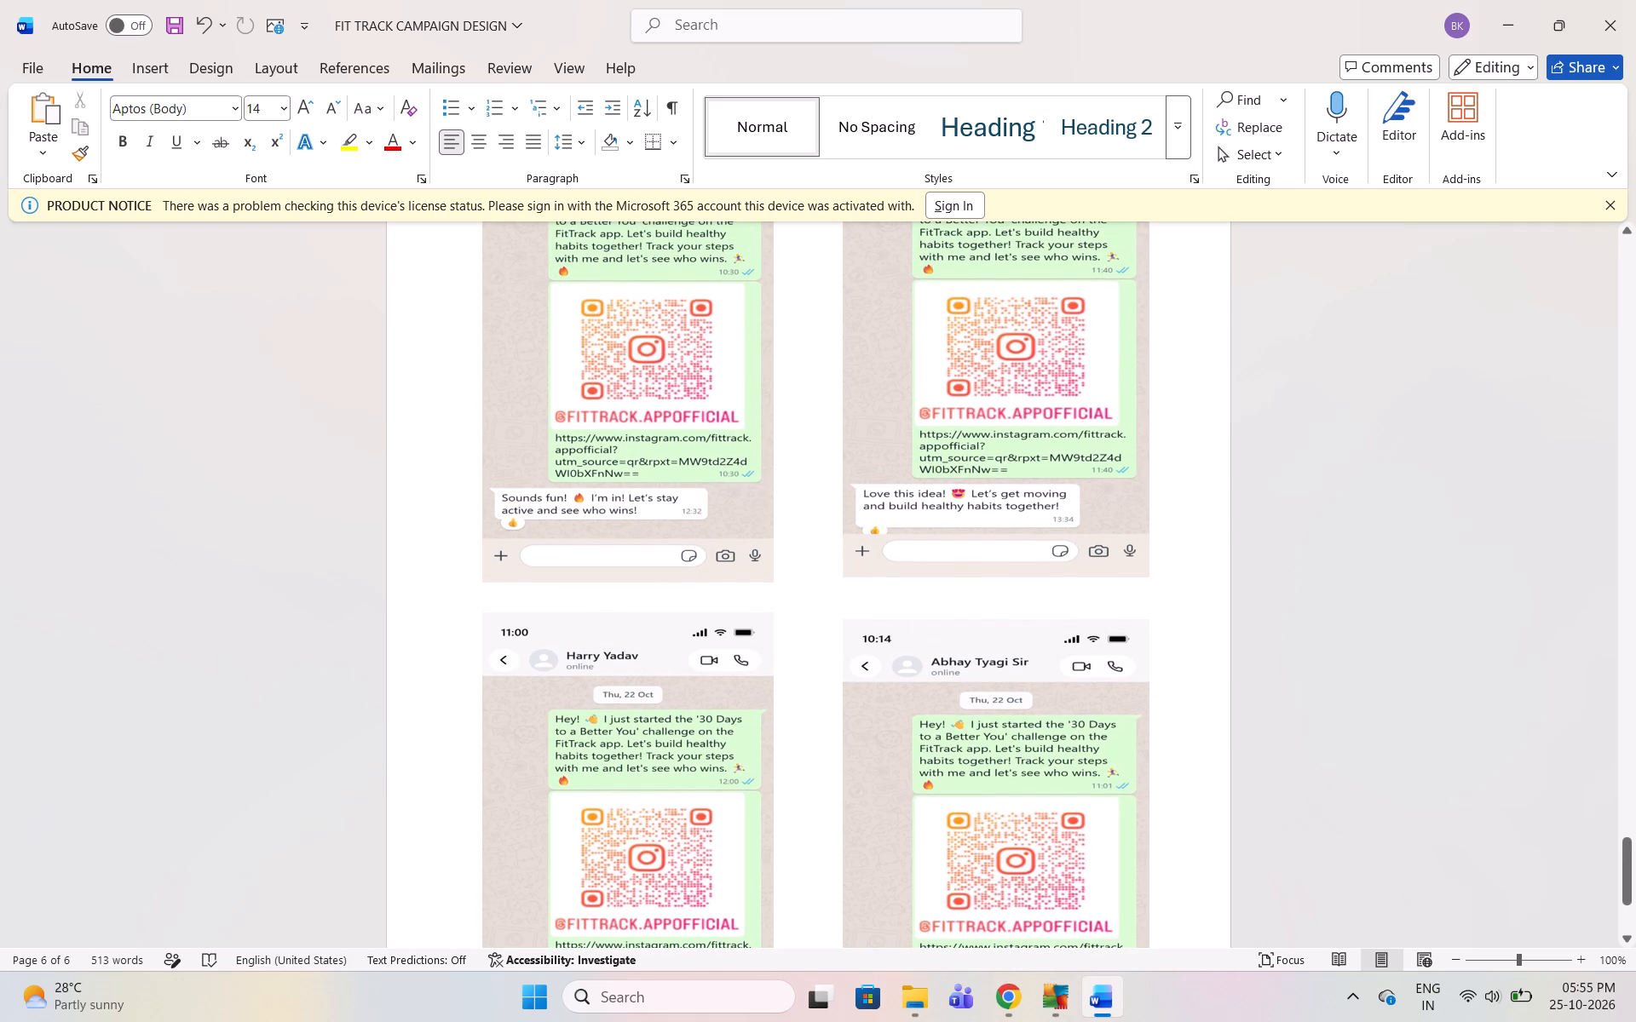
{"action": "left_click_drag", "start_coordinate": [709, 710], "coordinate": [705, 725]}
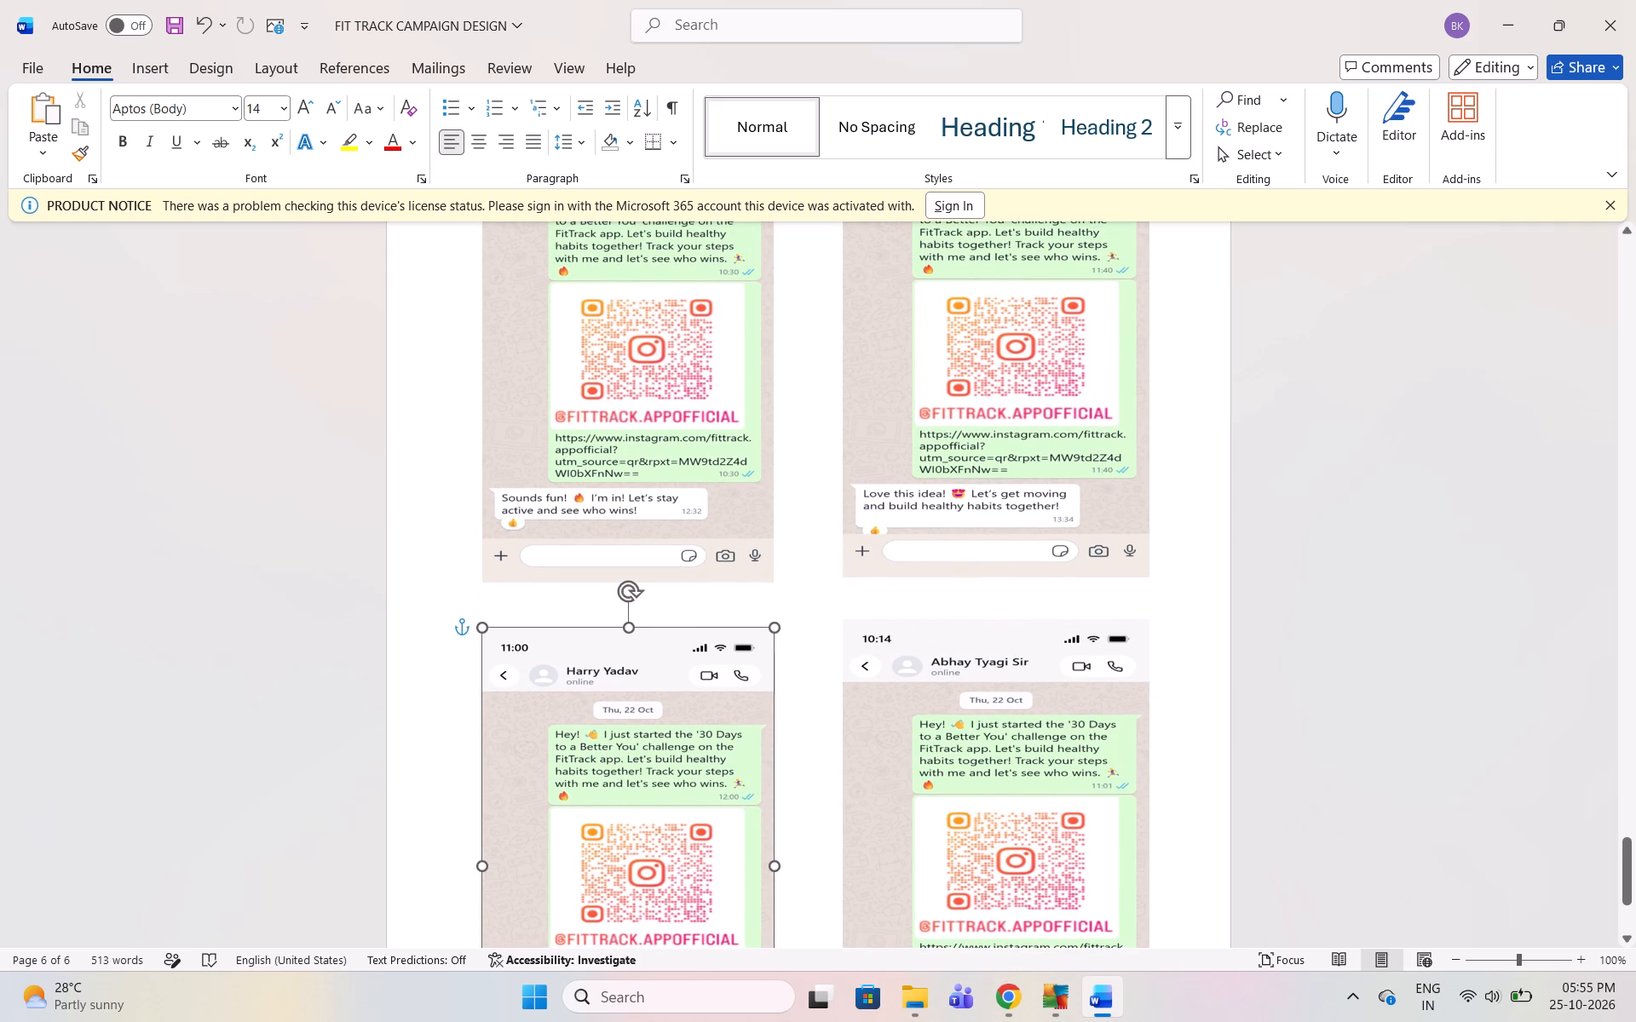
{"action": "left_click_drag", "start_coordinate": [705, 725], "coordinate": [703, 721]}
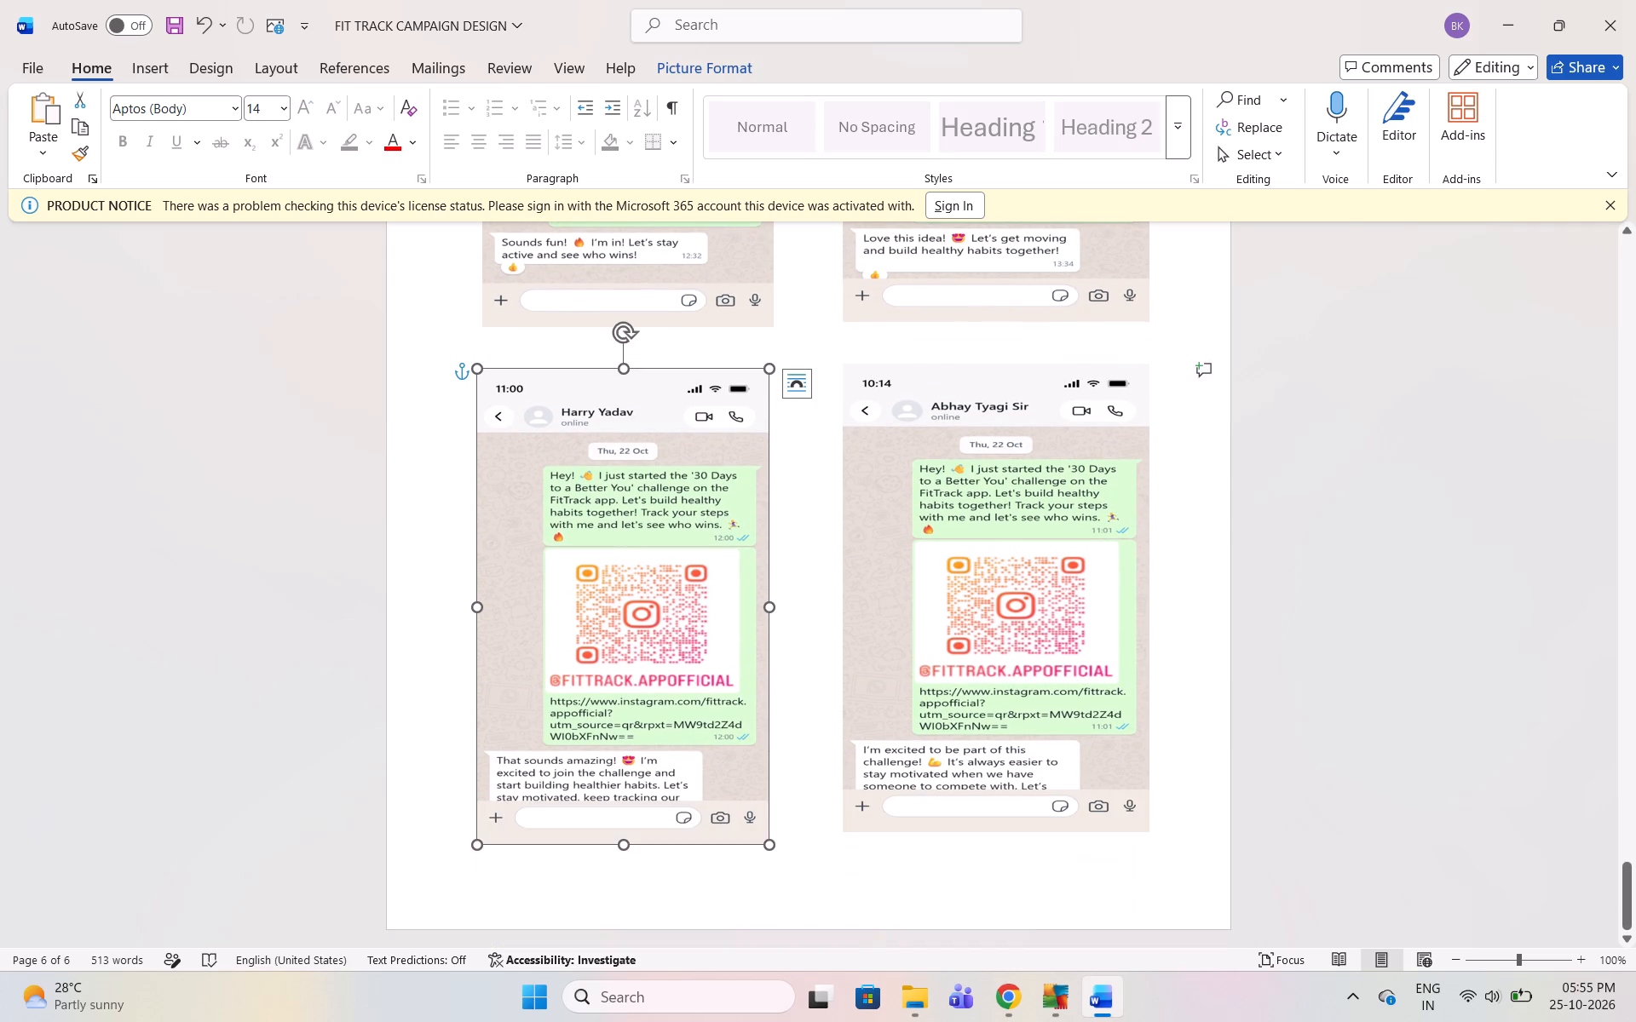
Stretch the 10:14 chat mockup's bottom edge down slightly to line up with the bottom of the 11:00 mockup.
{"action": "left_click", "coordinate": [962, 731]}
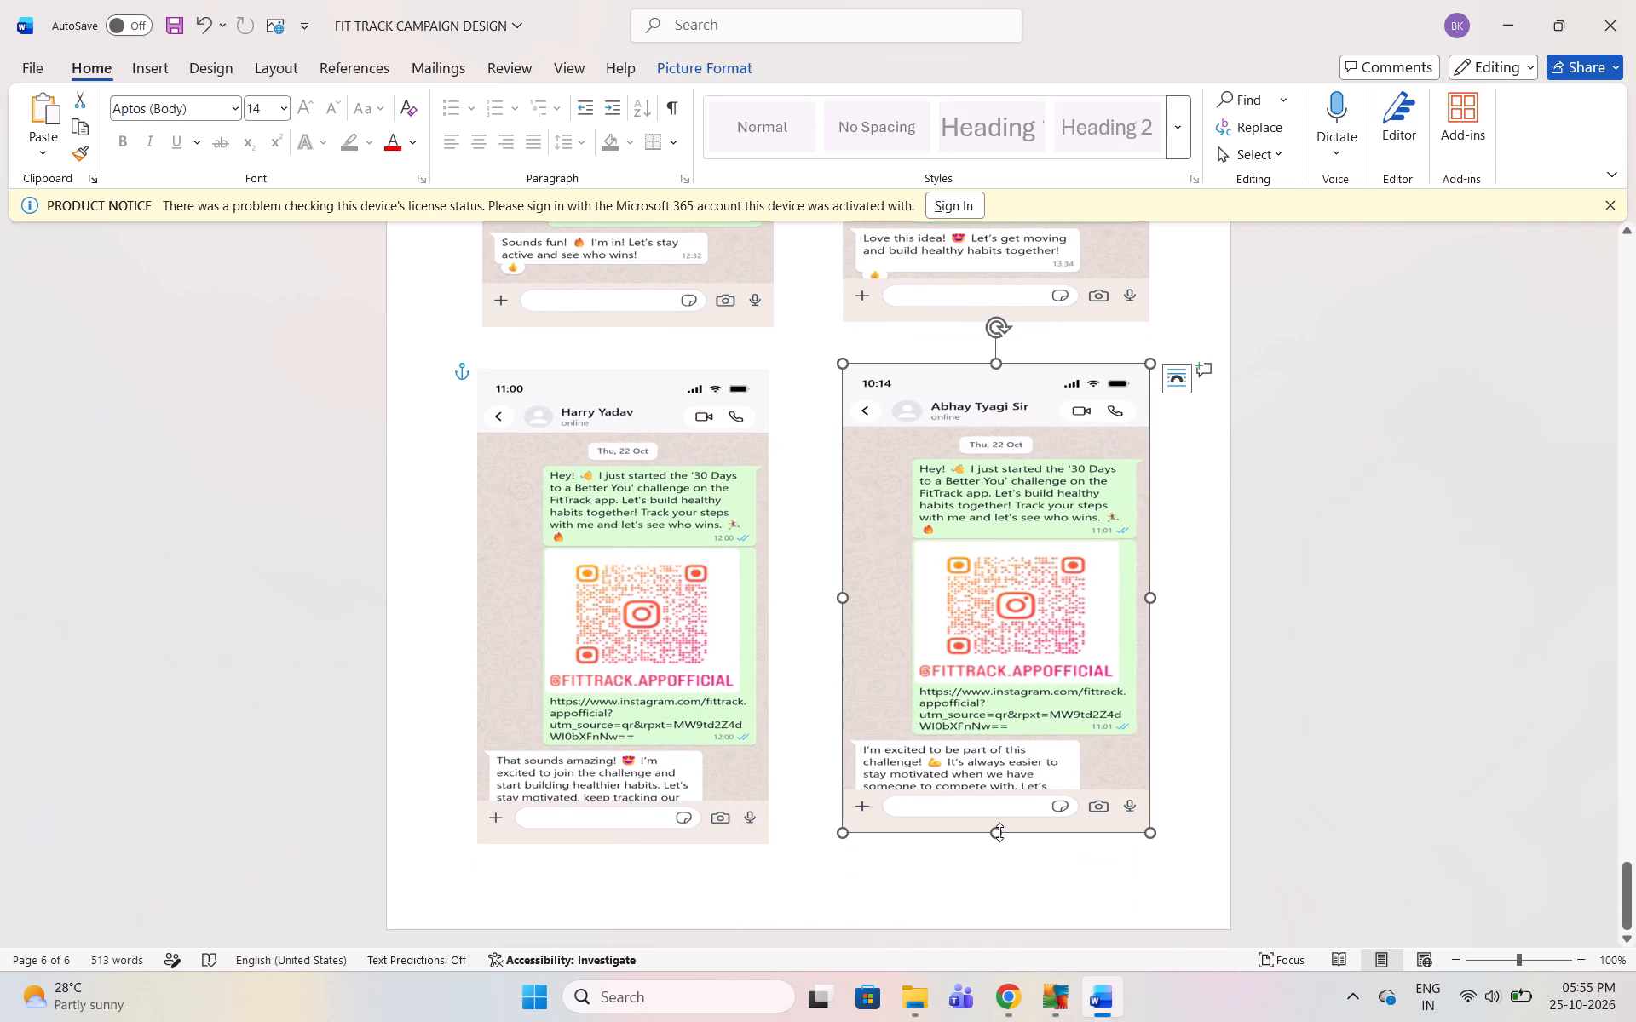
{"action": "left_click_drag", "start_coordinate": [999, 831], "coordinate": [999, 841]}
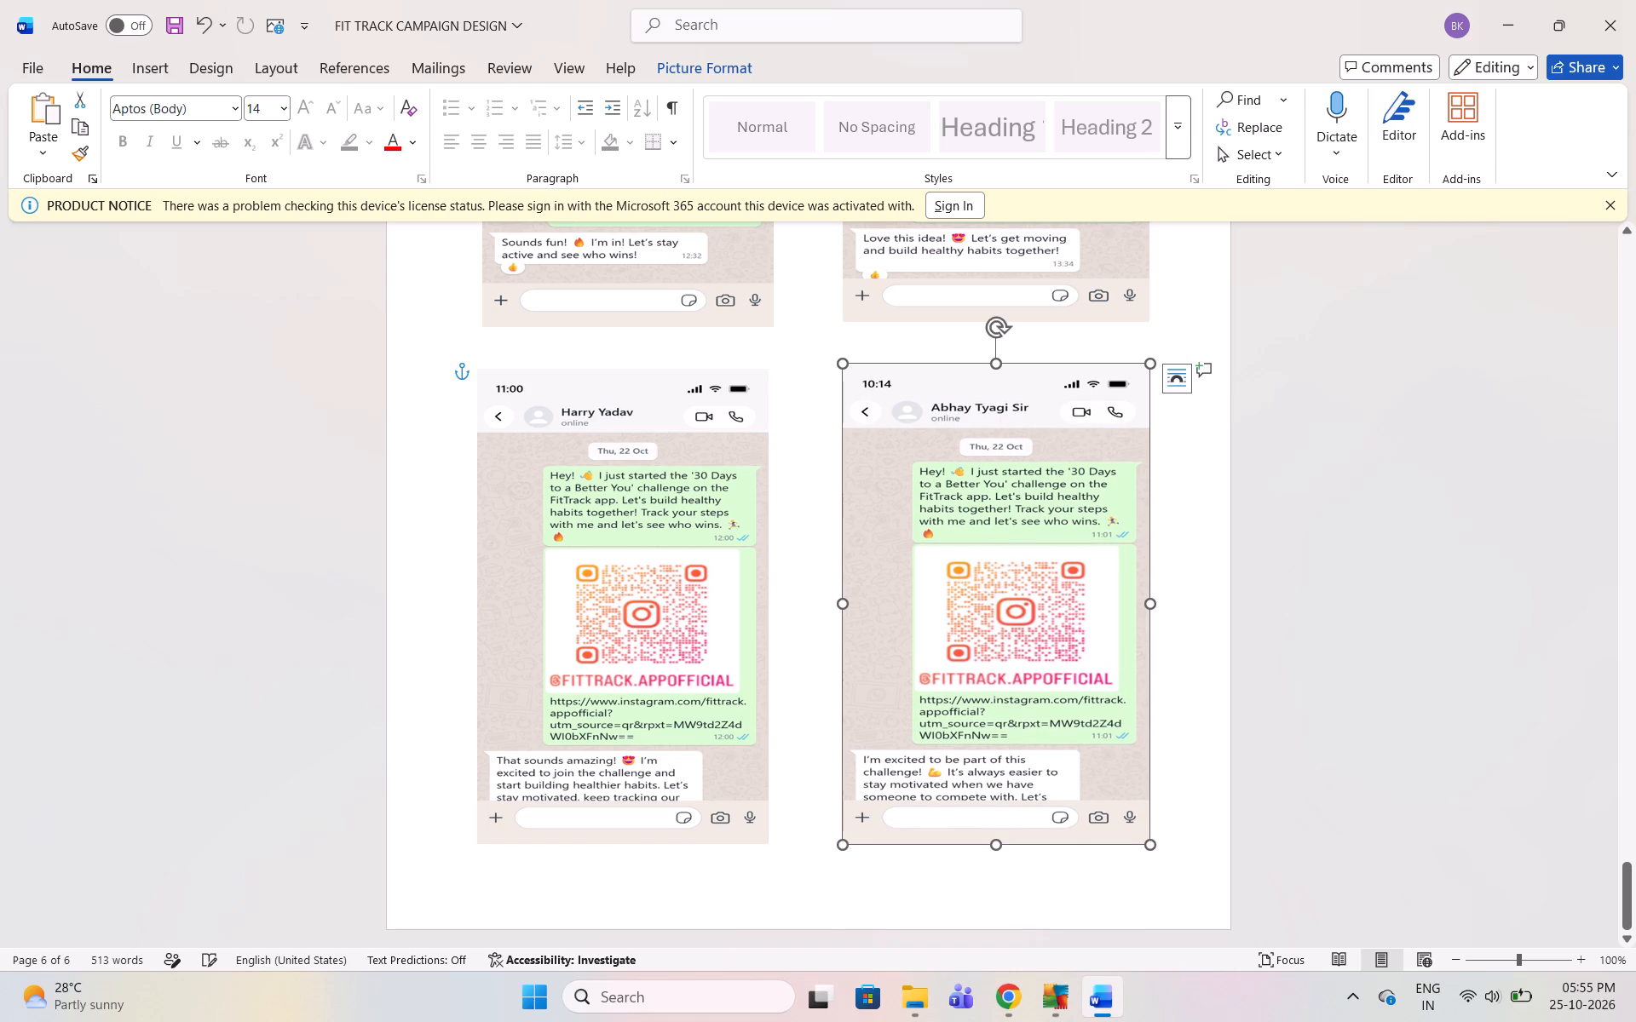
{"action": "left_click", "coordinate": [1178, 627]}
Review the promotional content and QR code on page 5 and the chat mockup grid on page 6.
{"action": "scroll", "coordinate": [1031, 539], "scroll_direction": "up", "scroll_amount": 3}
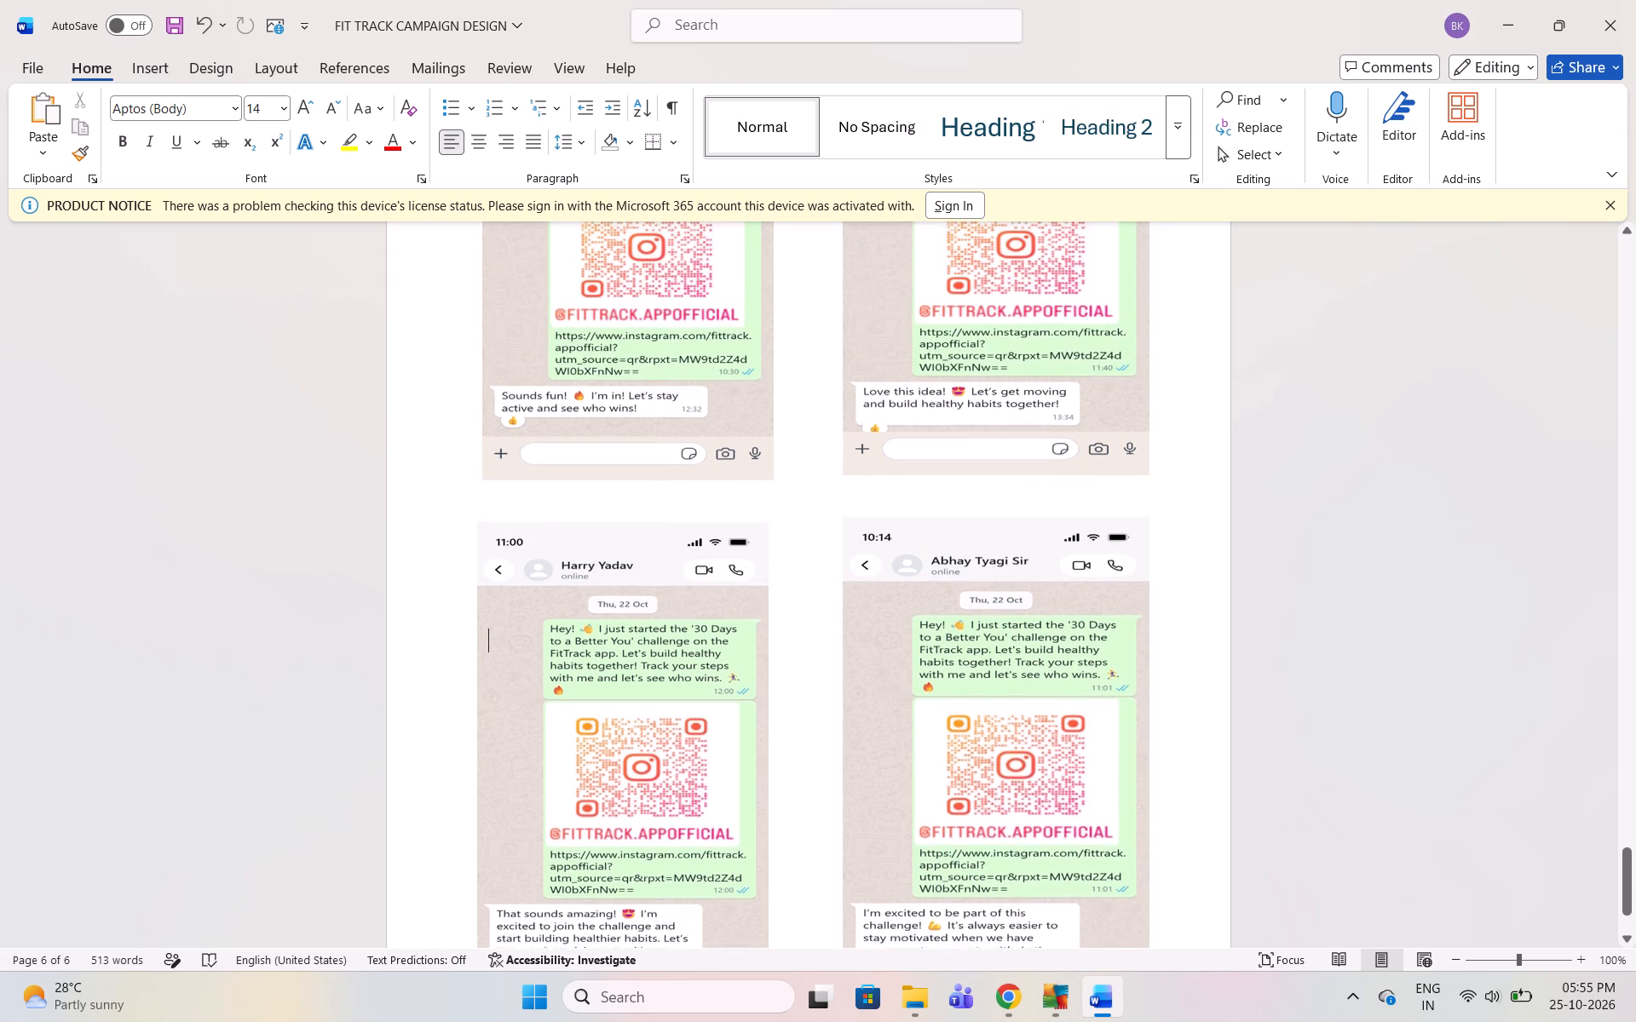
{"action": "scroll", "coordinate": [1029, 537], "scroll_direction": "up", "scroll_amount": 12}
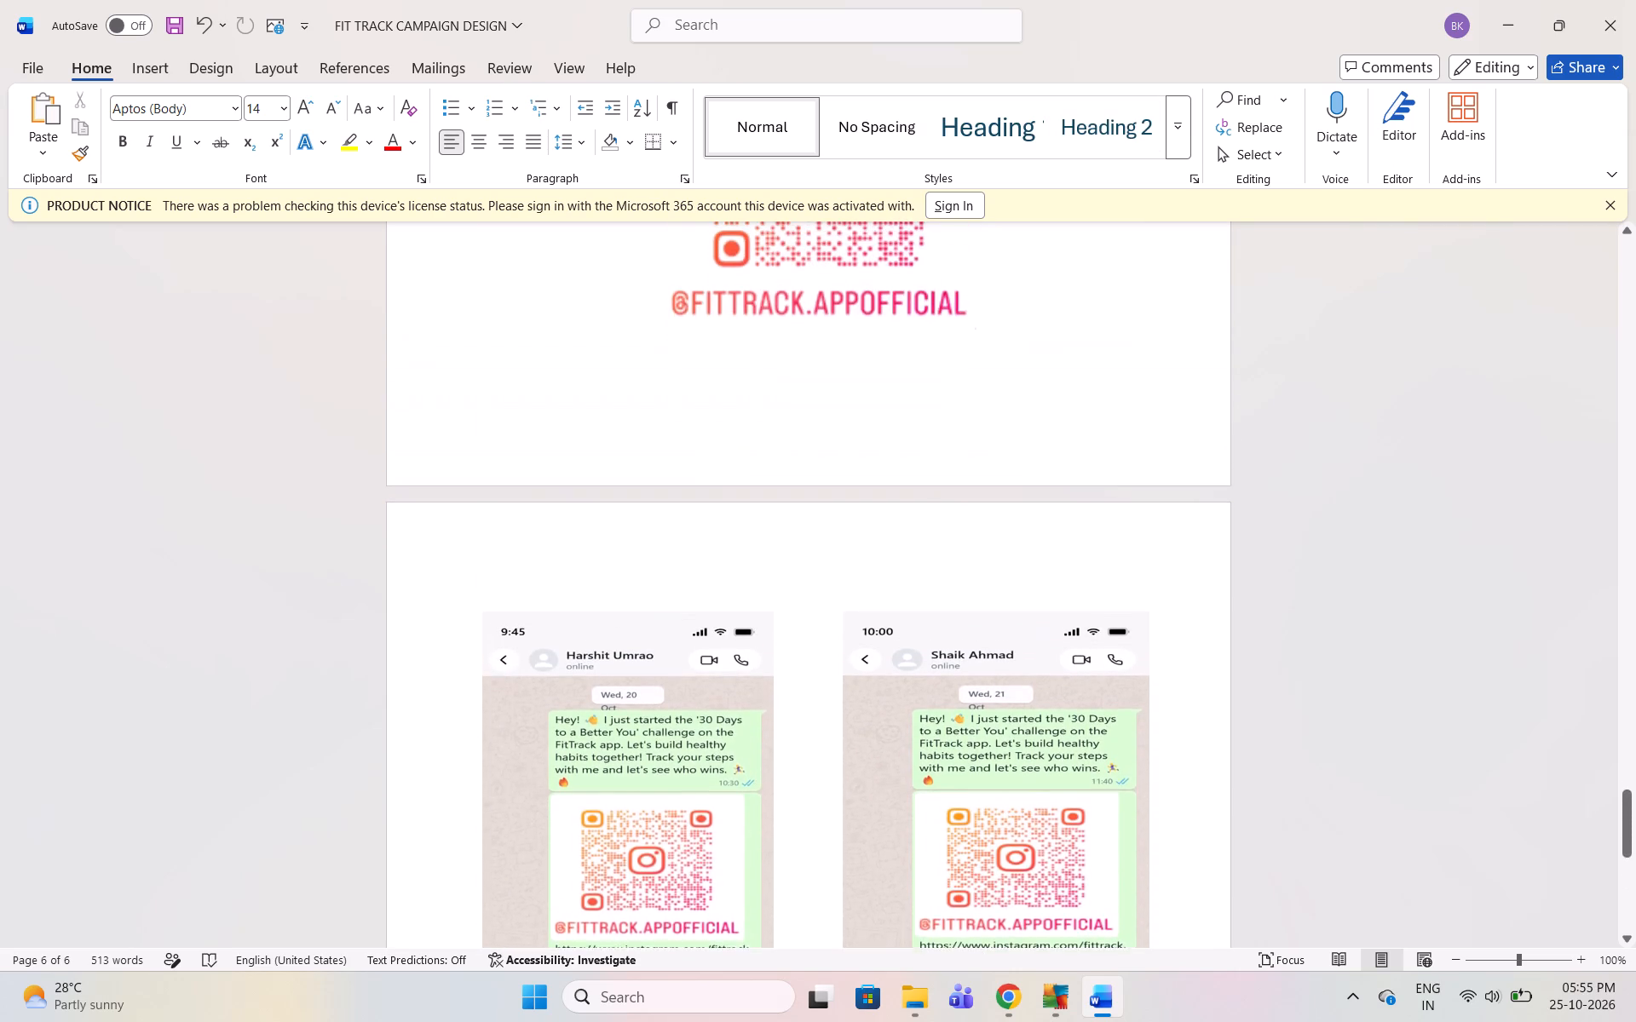
{"action": "scroll", "coordinate": [1028, 532], "scroll_direction": "up", "scroll_amount": 11}
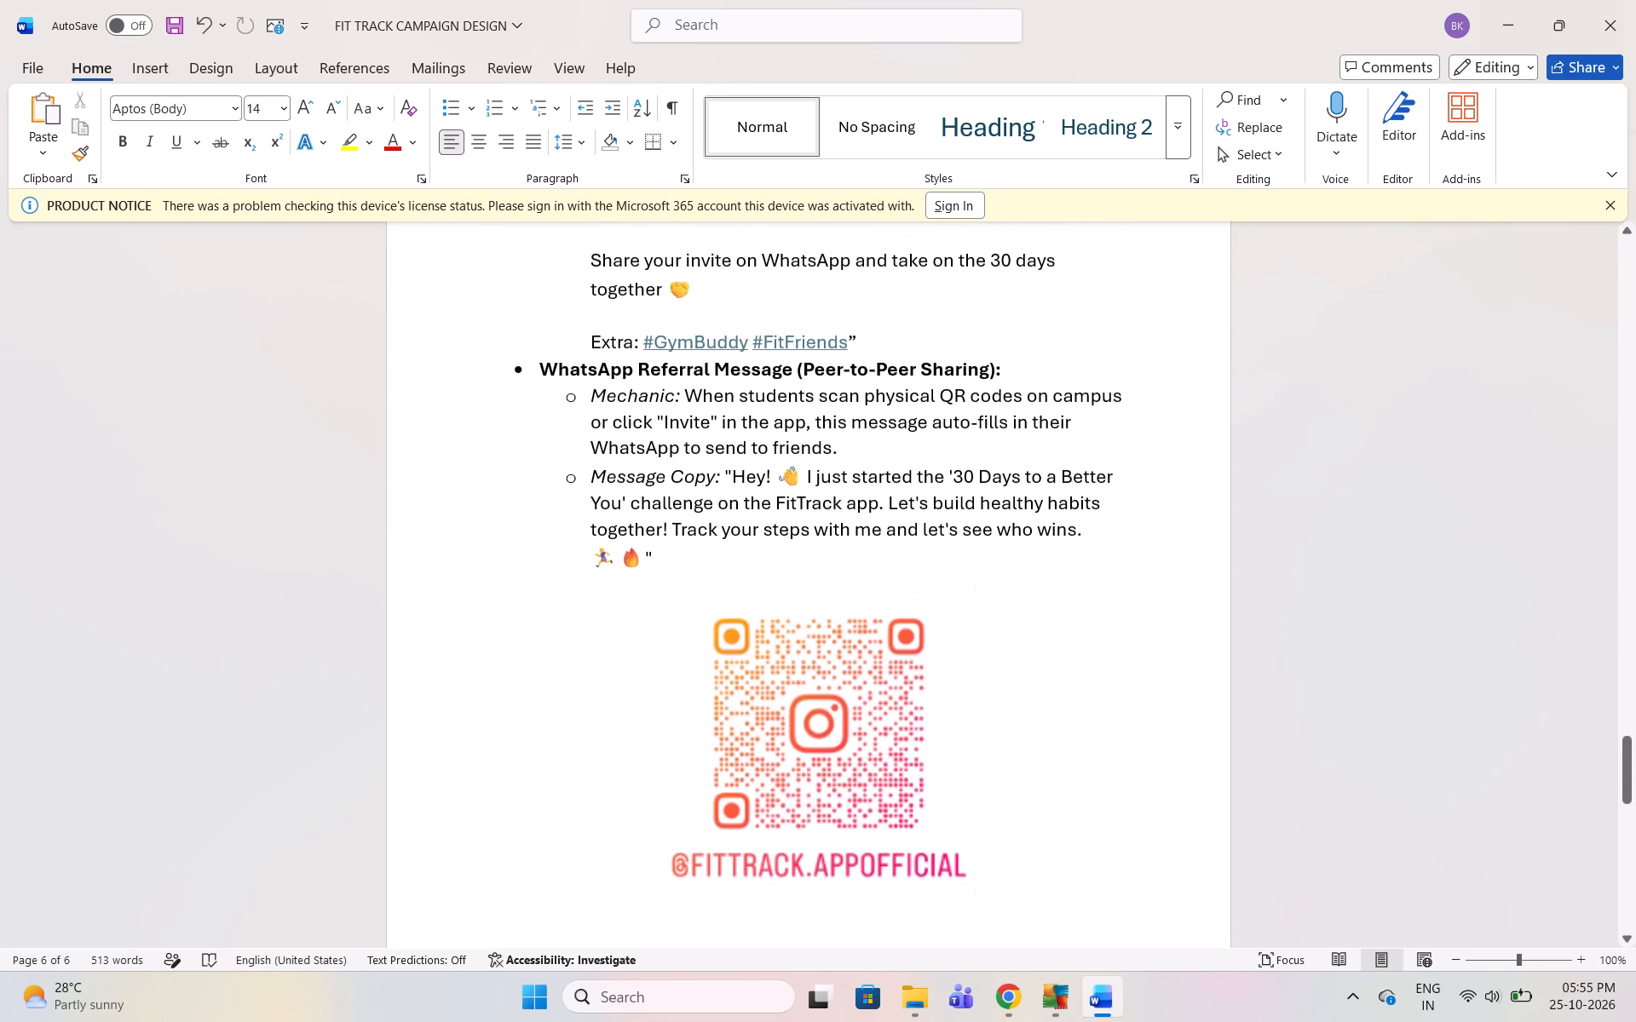
{"action": "scroll", "coordinate": [1019, 527], "scroll_direction": "up", "scroll_amount": 3}
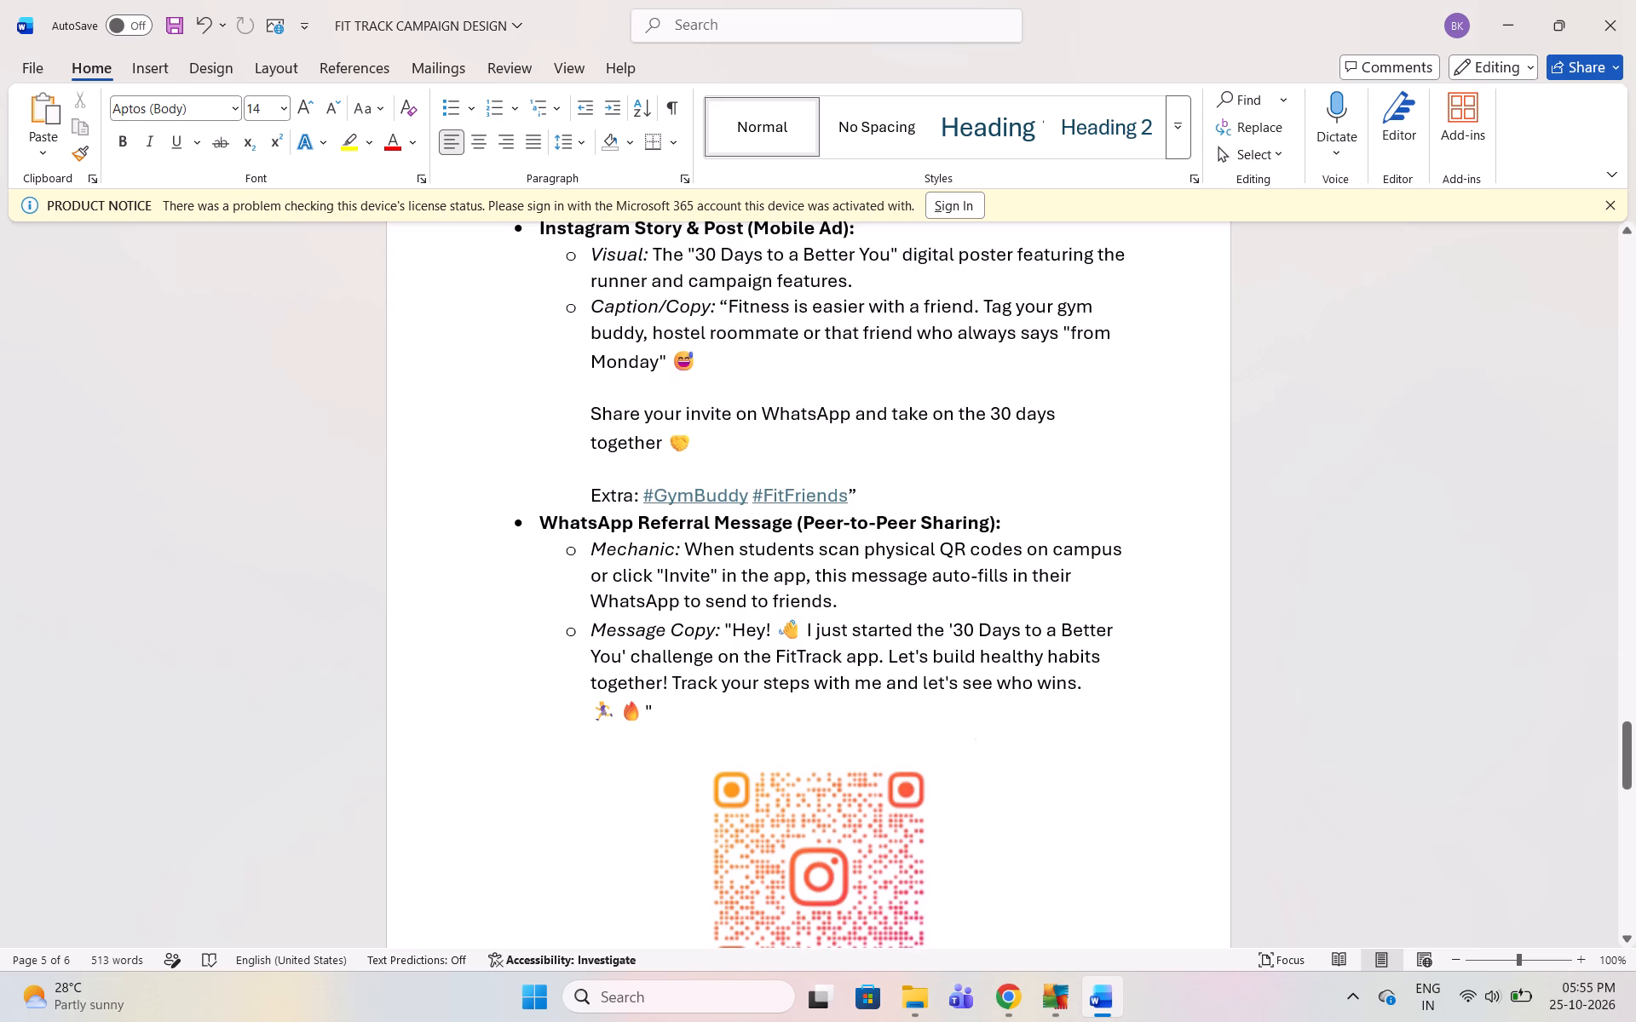
{"action": "scroll", "coordinate": [1005, 528], "scroll_direction": "down", "scroll_amount": 1}
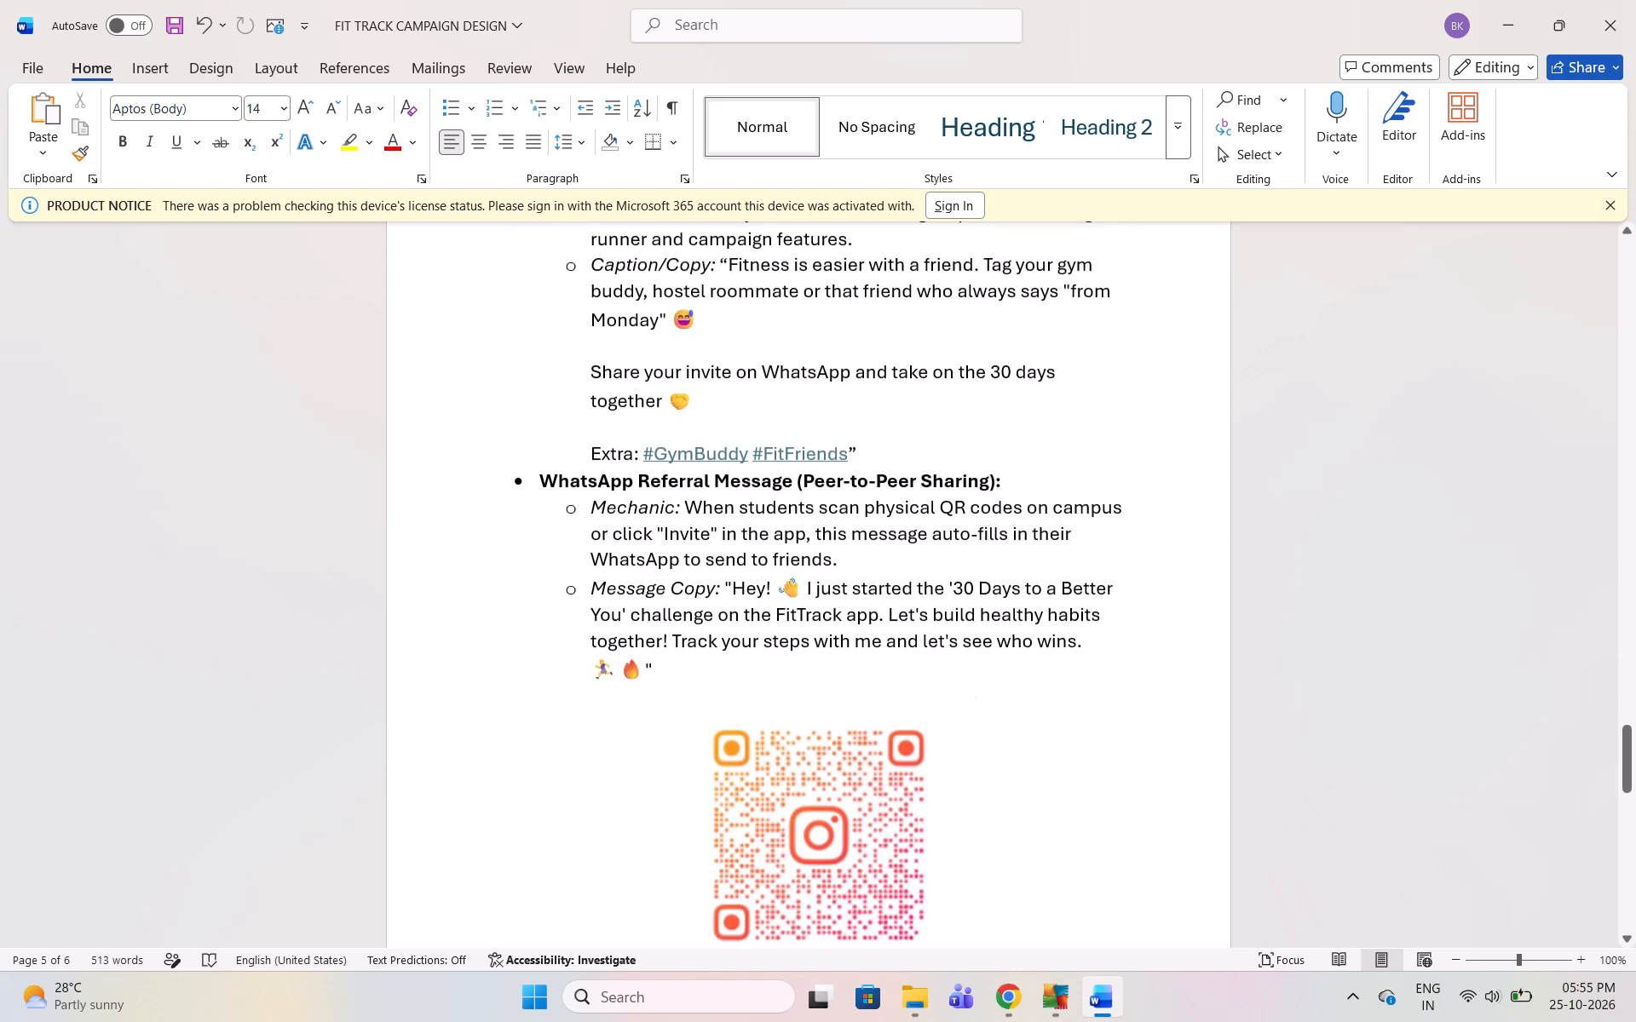
{"action": "scroll", "coordinate": [1005, 528], "scroll_direction": "down", "scroll_amount": 2}
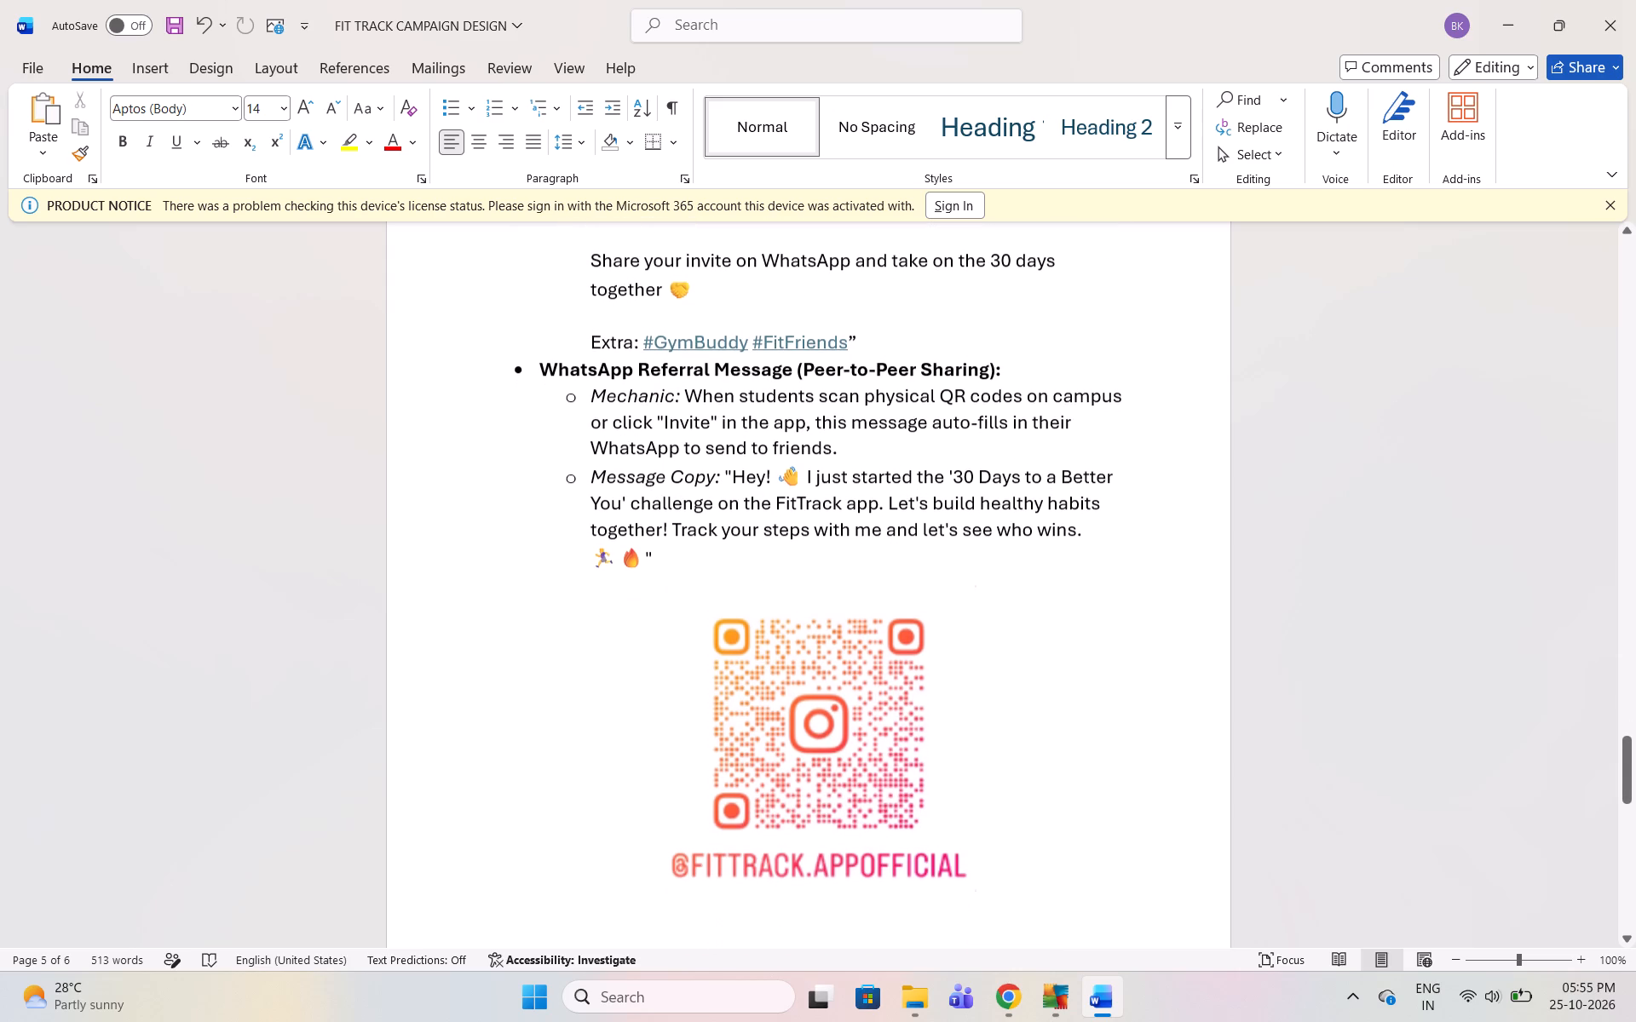
{"action": "scroll", "coordinate": [1008, 560], "scroll_direction": "down", "scroll_amount": 12}
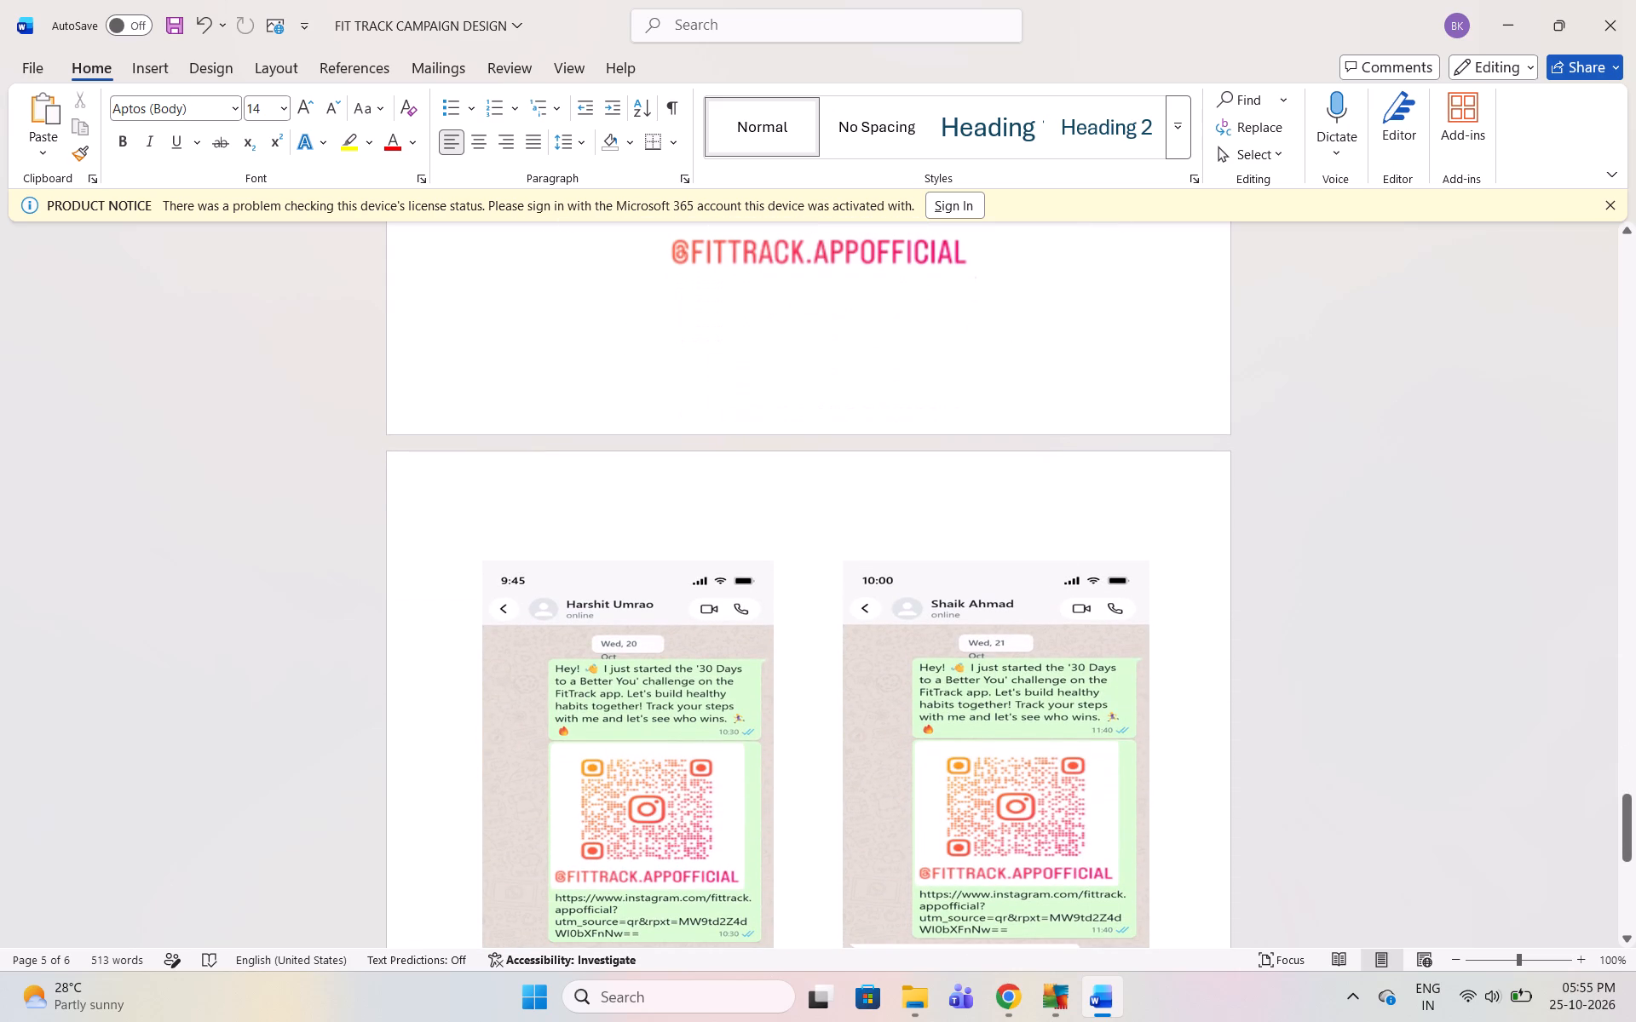
{"action": "scroll", "coordinate": [1008, 560], "scroll_direction": "down", "scroll_amount": 18}
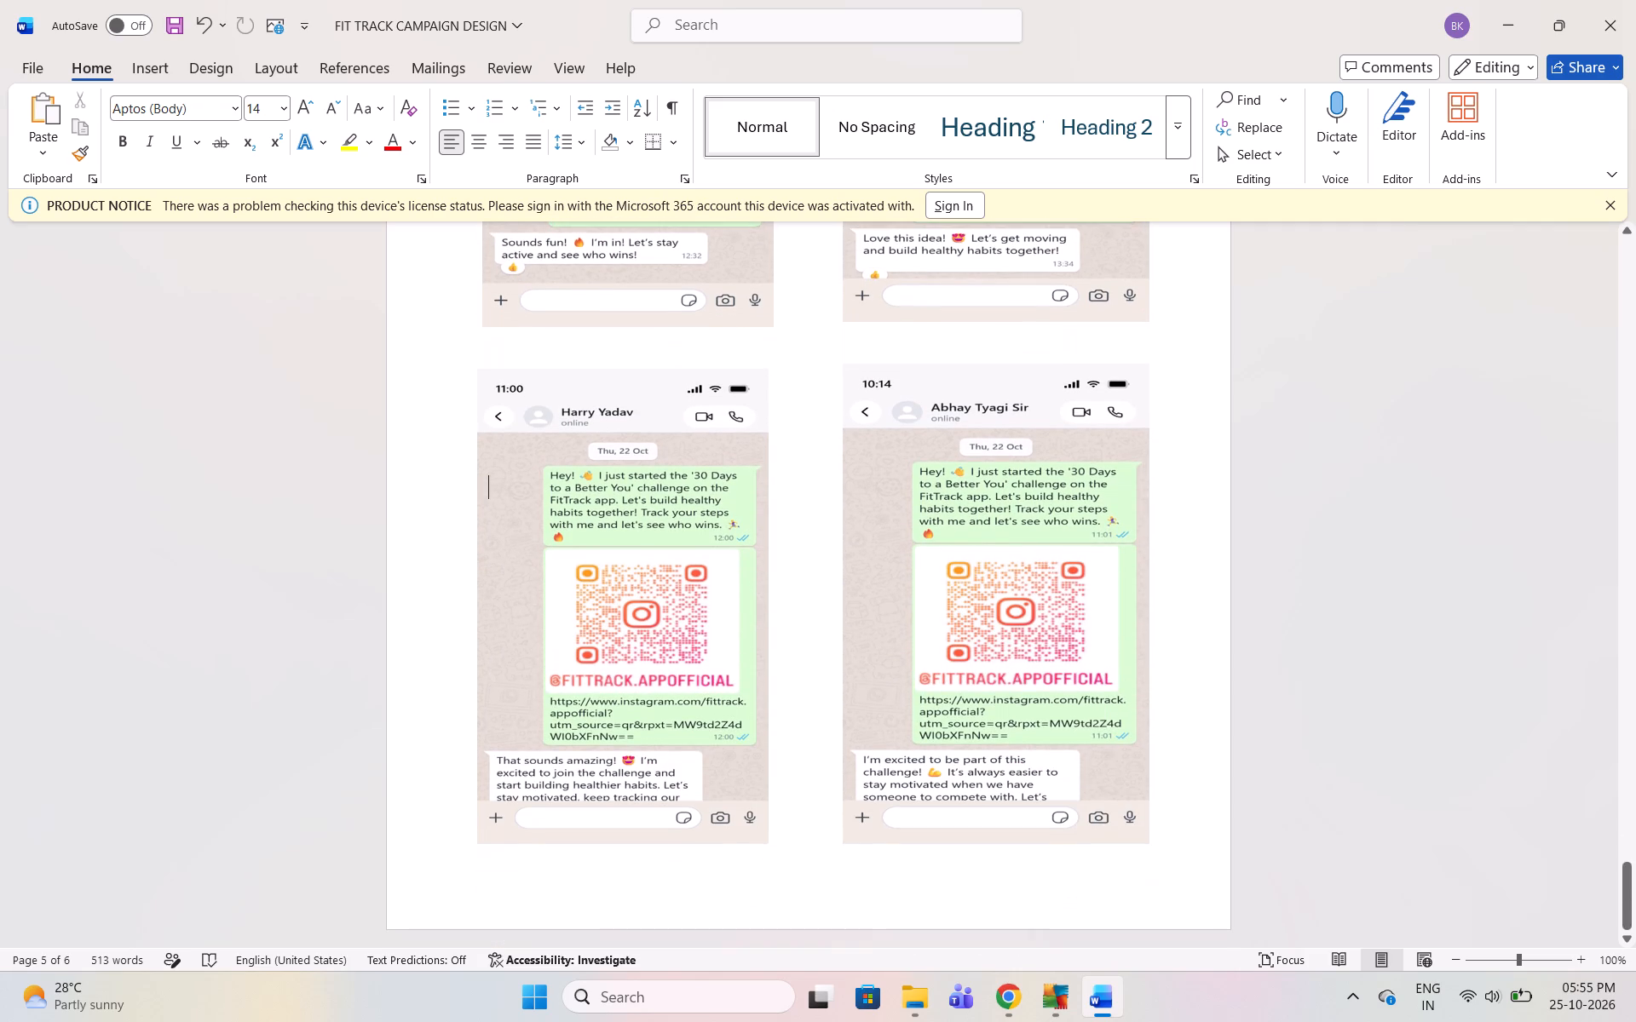
Add nine blank lines at the end of page 6 so the document continues onto a new page.
{"action": "scroll", "coordinate": [812, 599], "scroll_direction": "down", "scroll_amount": 3}
{"action": "left_click", "coordinate": [569, 884]}
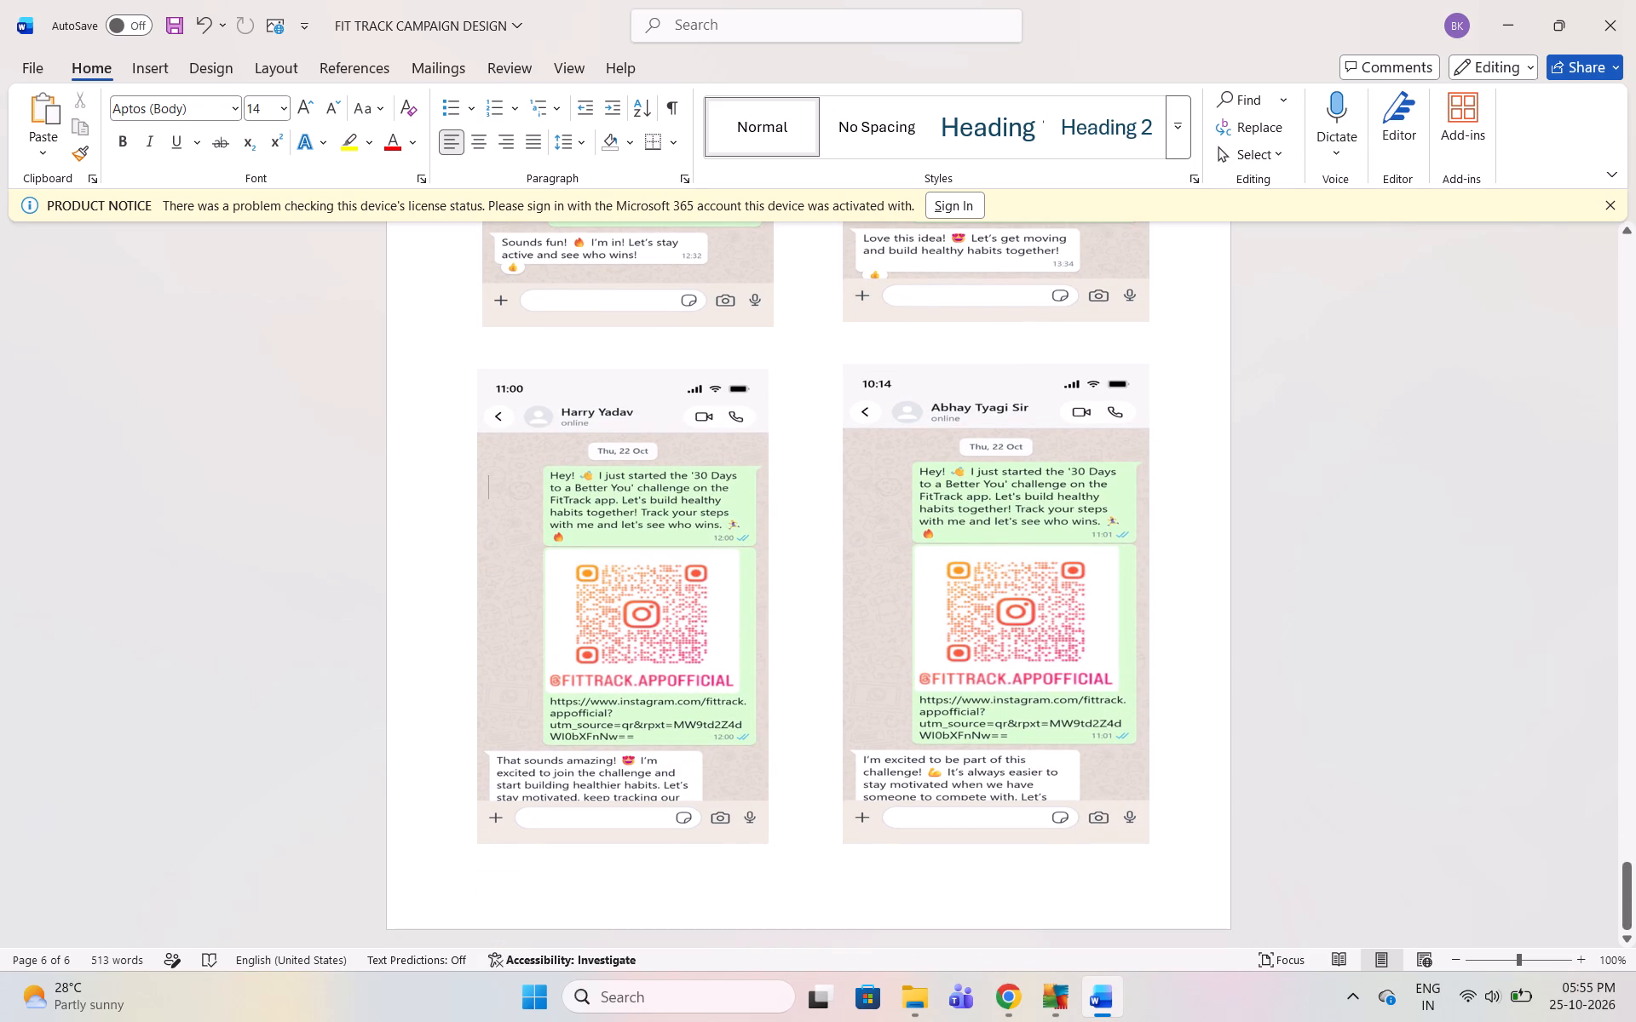
{"action": "left_click", "coordinate": [556, 869]}
{"action": "left_click", "coordinate": [554, 869]}
{"action": "key", "text": "Return"}
{"action": "key", "text": "Return"}
{"action": "key", "text": "Return"}
{"action": "key", "text": "Return"}
{"action": "key", "text": "Return"}
{"action": "key", "text": "Return"}
{"action": "key", "text": "Return"}
{"action": "key", "text": "Return"}
{"action": "key", "text": "Return"}
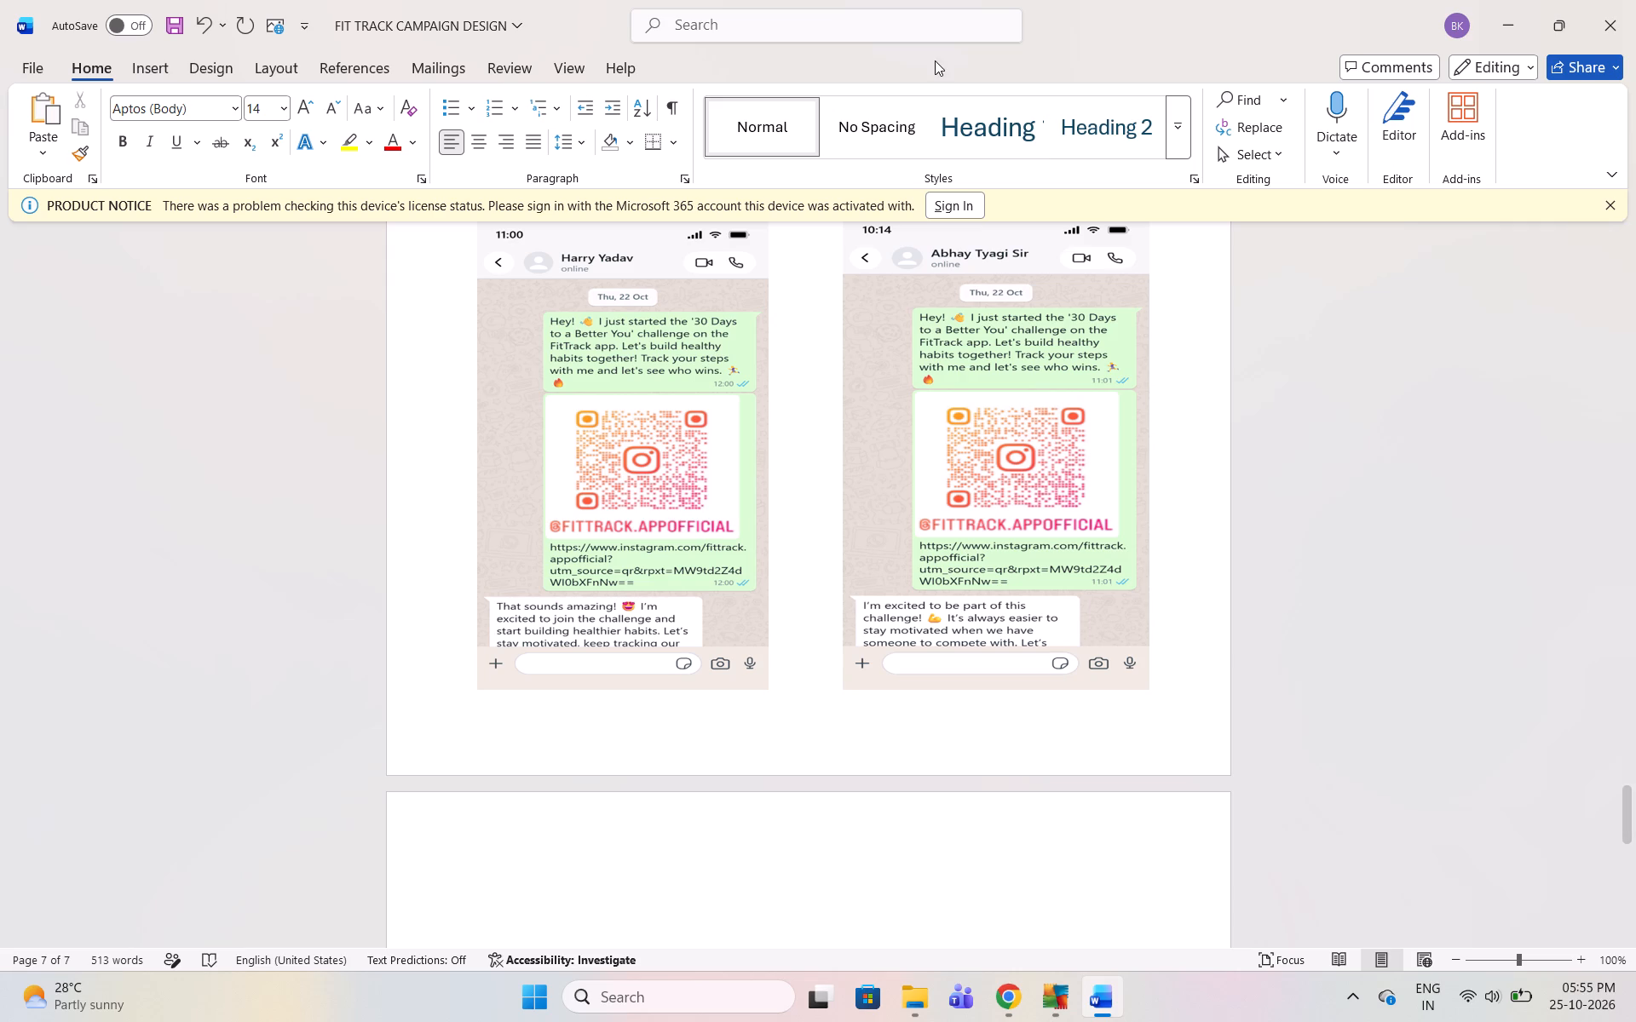
Look back through the document from the chat mockups to the Mobile Promotion & Execution section on page 3.
{"action": "scroll", "coordinate": [935, 60], "scroll_direction": "up", "scroll_amount": 2}
{"action": "scroll", "coordinate": [945, 441], "scroll_direction": "up", "scroll_amount": 4}
{"action": "scroll", "coordinate": [1149, 210], "scroll_direction": "up", "scroll_amount": 3}
{"action": "scroll", "coordinate": [902, 493], "scroll_direction": "up", "scroll_amount": 7}
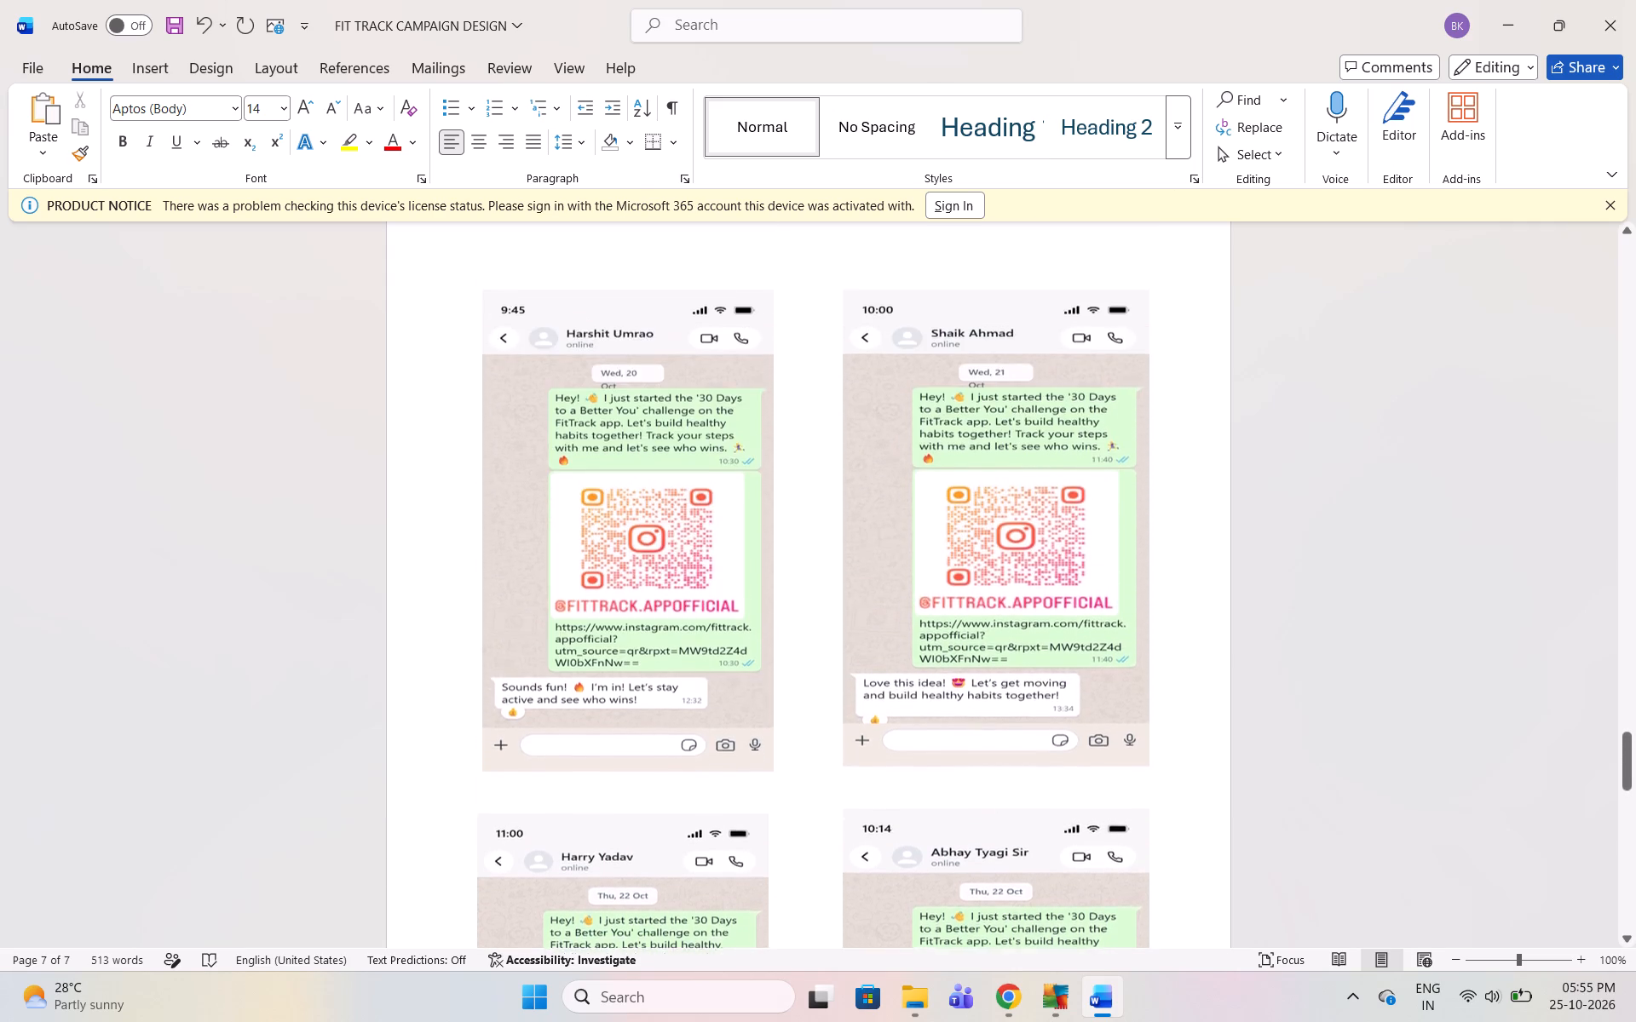
{"action": "scroll", "coordinate": [843, 438], "scroll_direction": "up", "scroll_amount": 20}
{"action": "scroll", "coordinate": [843, 438], "scroll_direction": "up", "scroll_amount": 11}
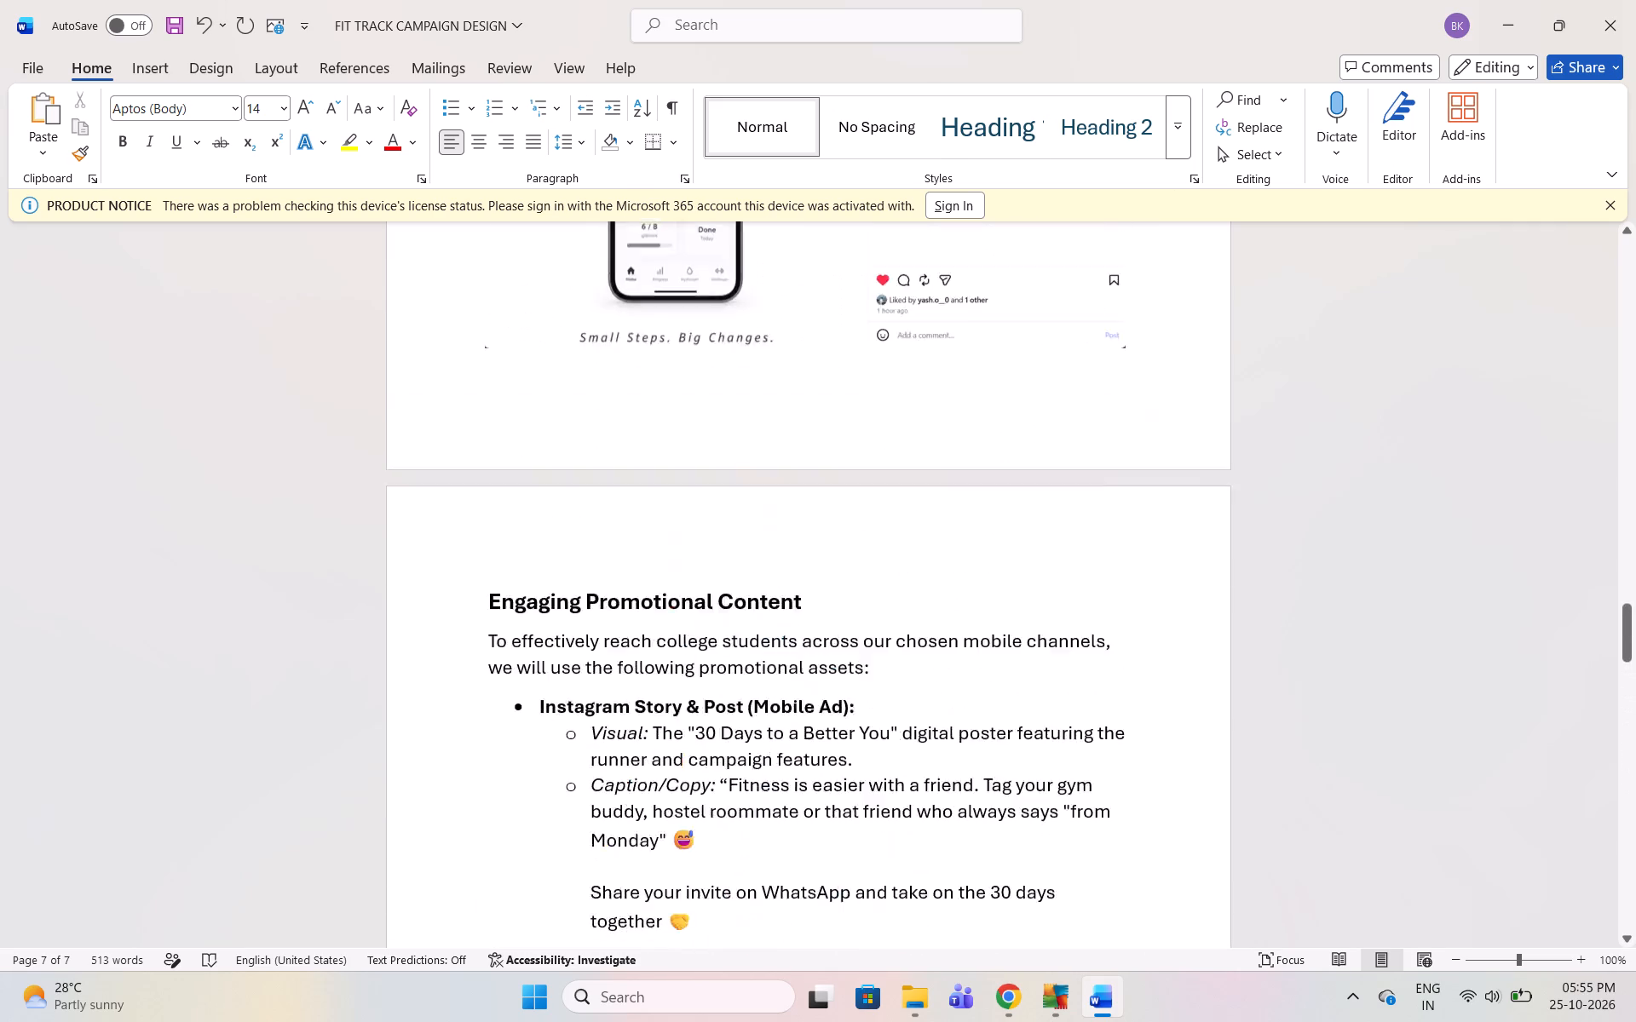
{"action": "scroll", "coordinate": [832, 433], "scroll_direction": "up", "scroll_amount": 20}
{"action": "scroll", "coordinate": [832, 433], "scroll_direction": "up", "scroll_amount": 13}
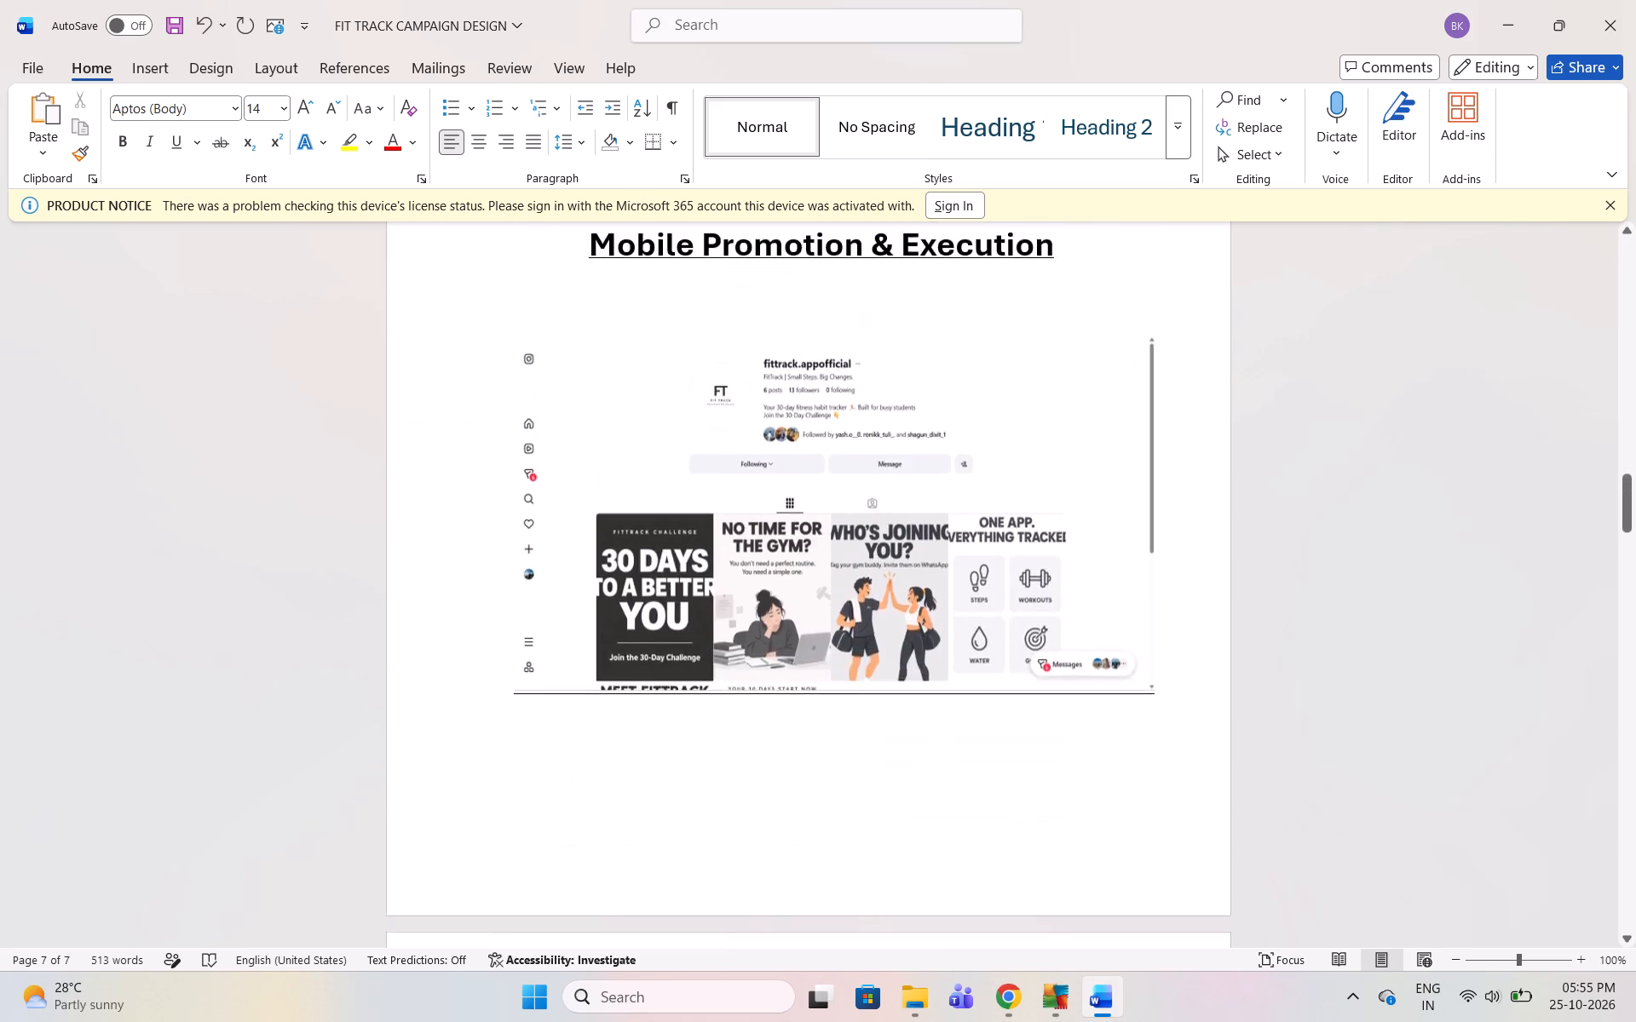
{"action": "scroll", "coordinate": [758, 409], "scroll_direction": "up", "scroll_amount": 11}
{"action": "scroll", "coordinate": [753, 406], "scroll_direction": "down", "scroll_amount": 9}
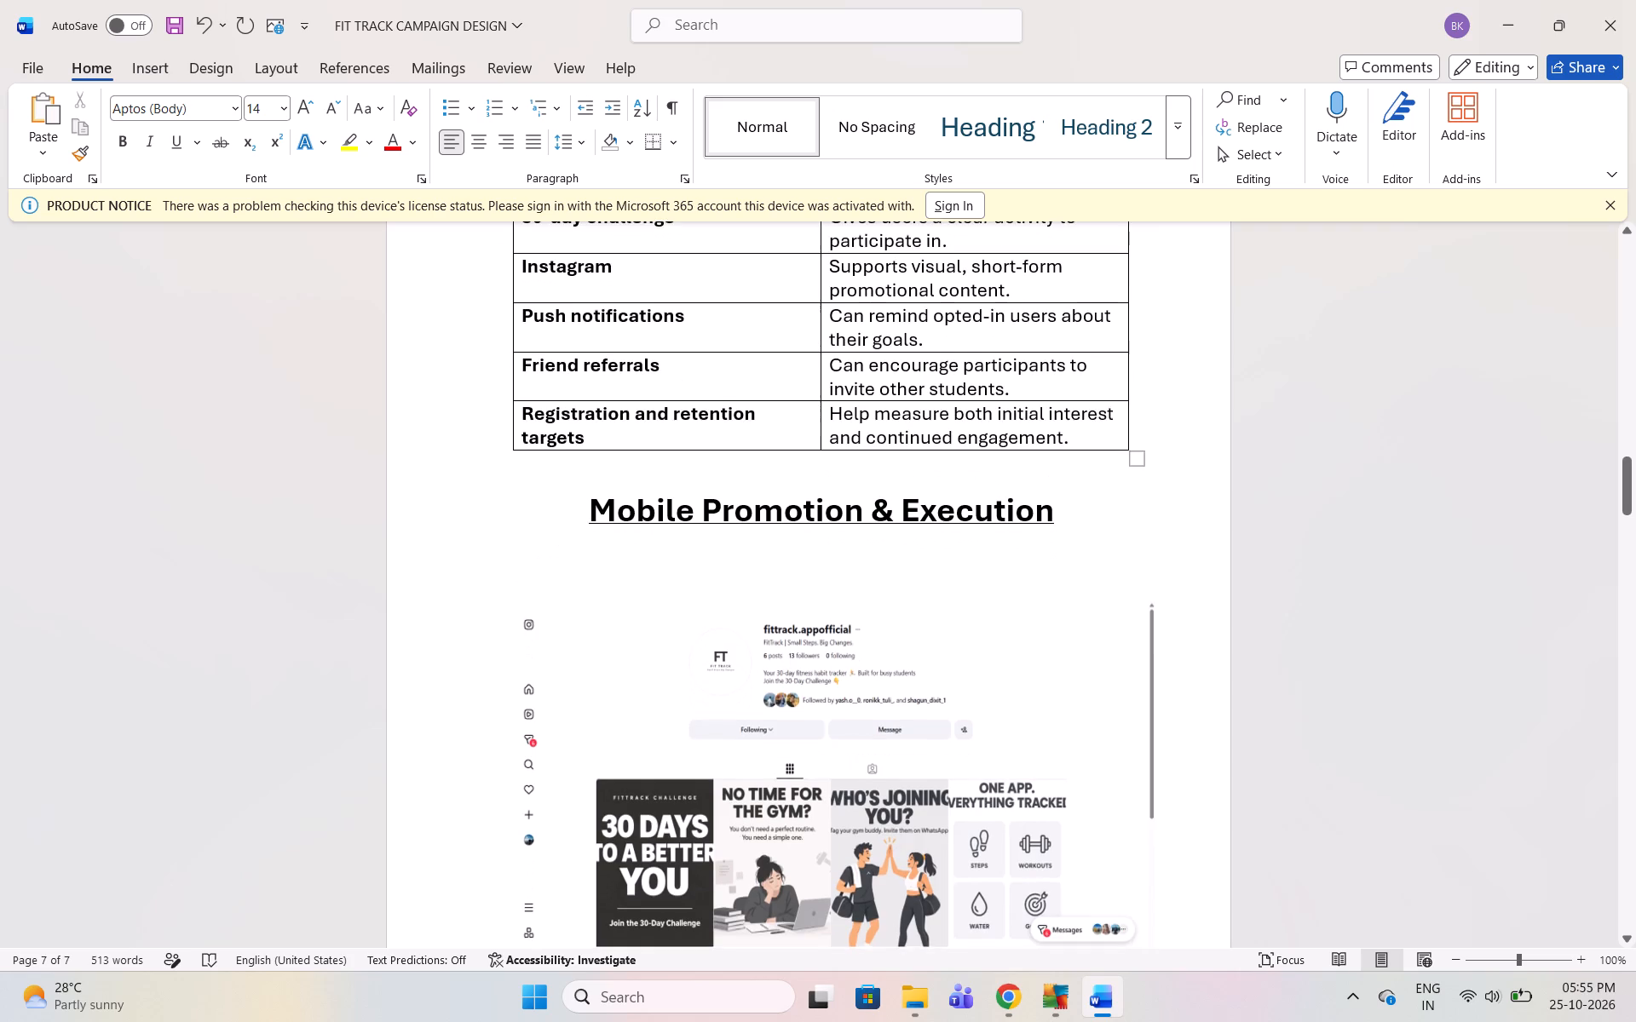
{"action": "scroll", "coordinate": [747, 405], "scroll_direction": "down", "scroll_amount": 3}
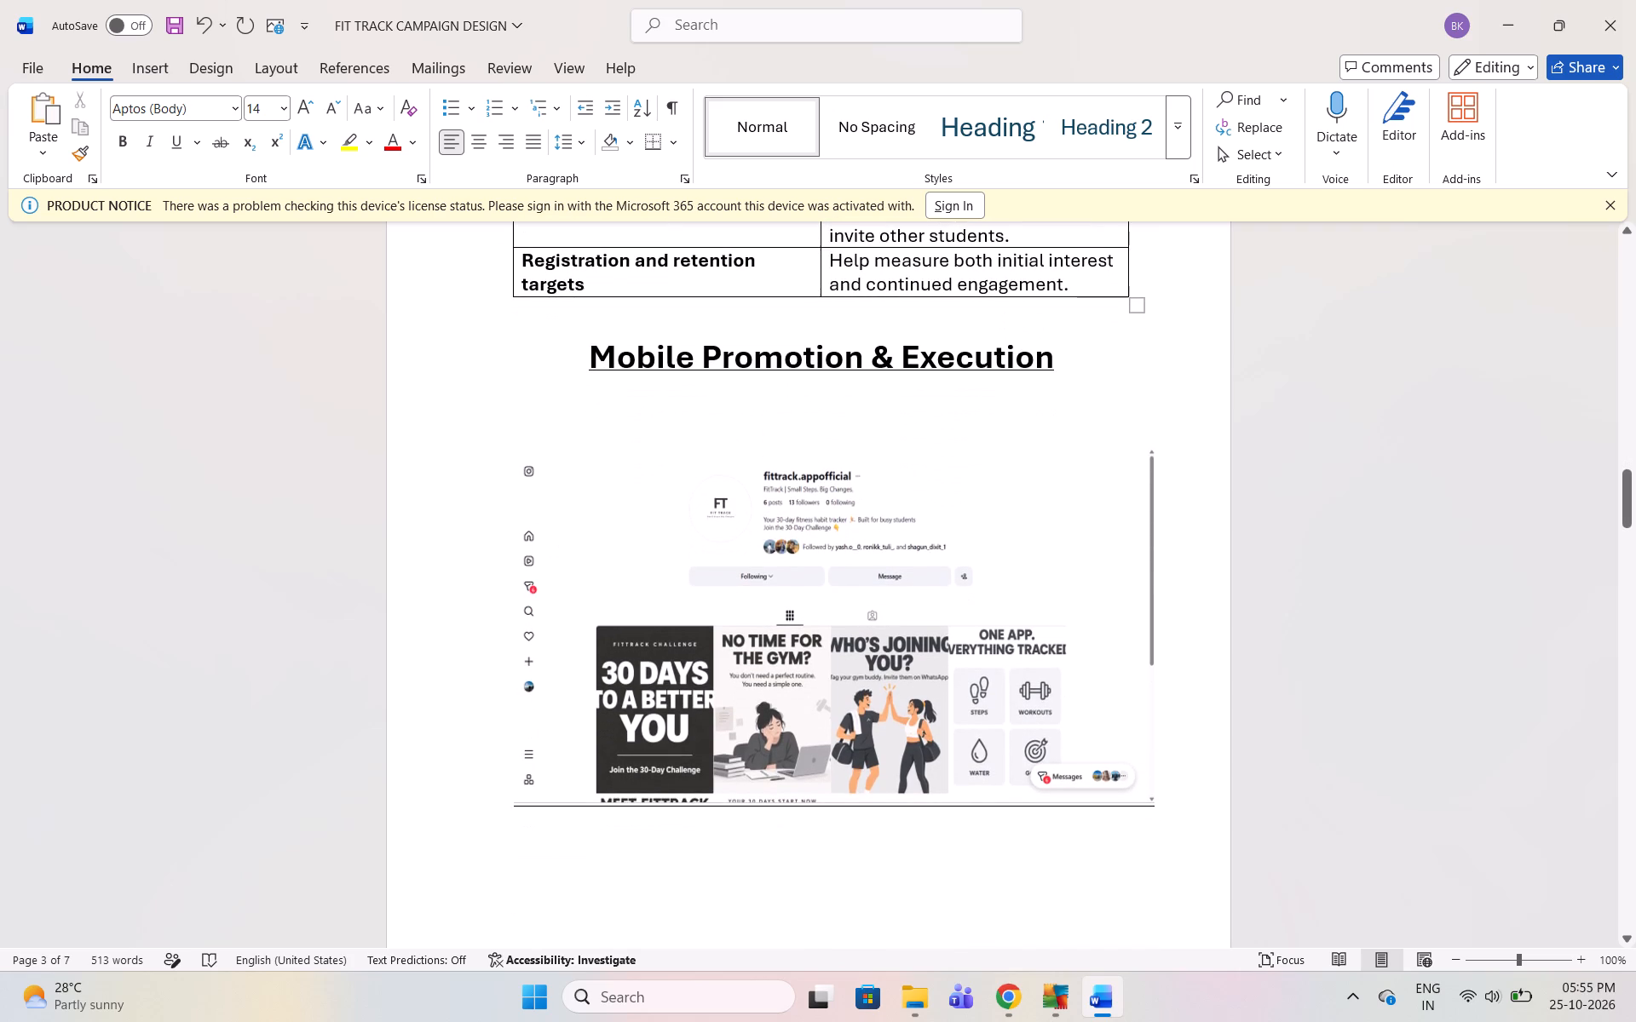
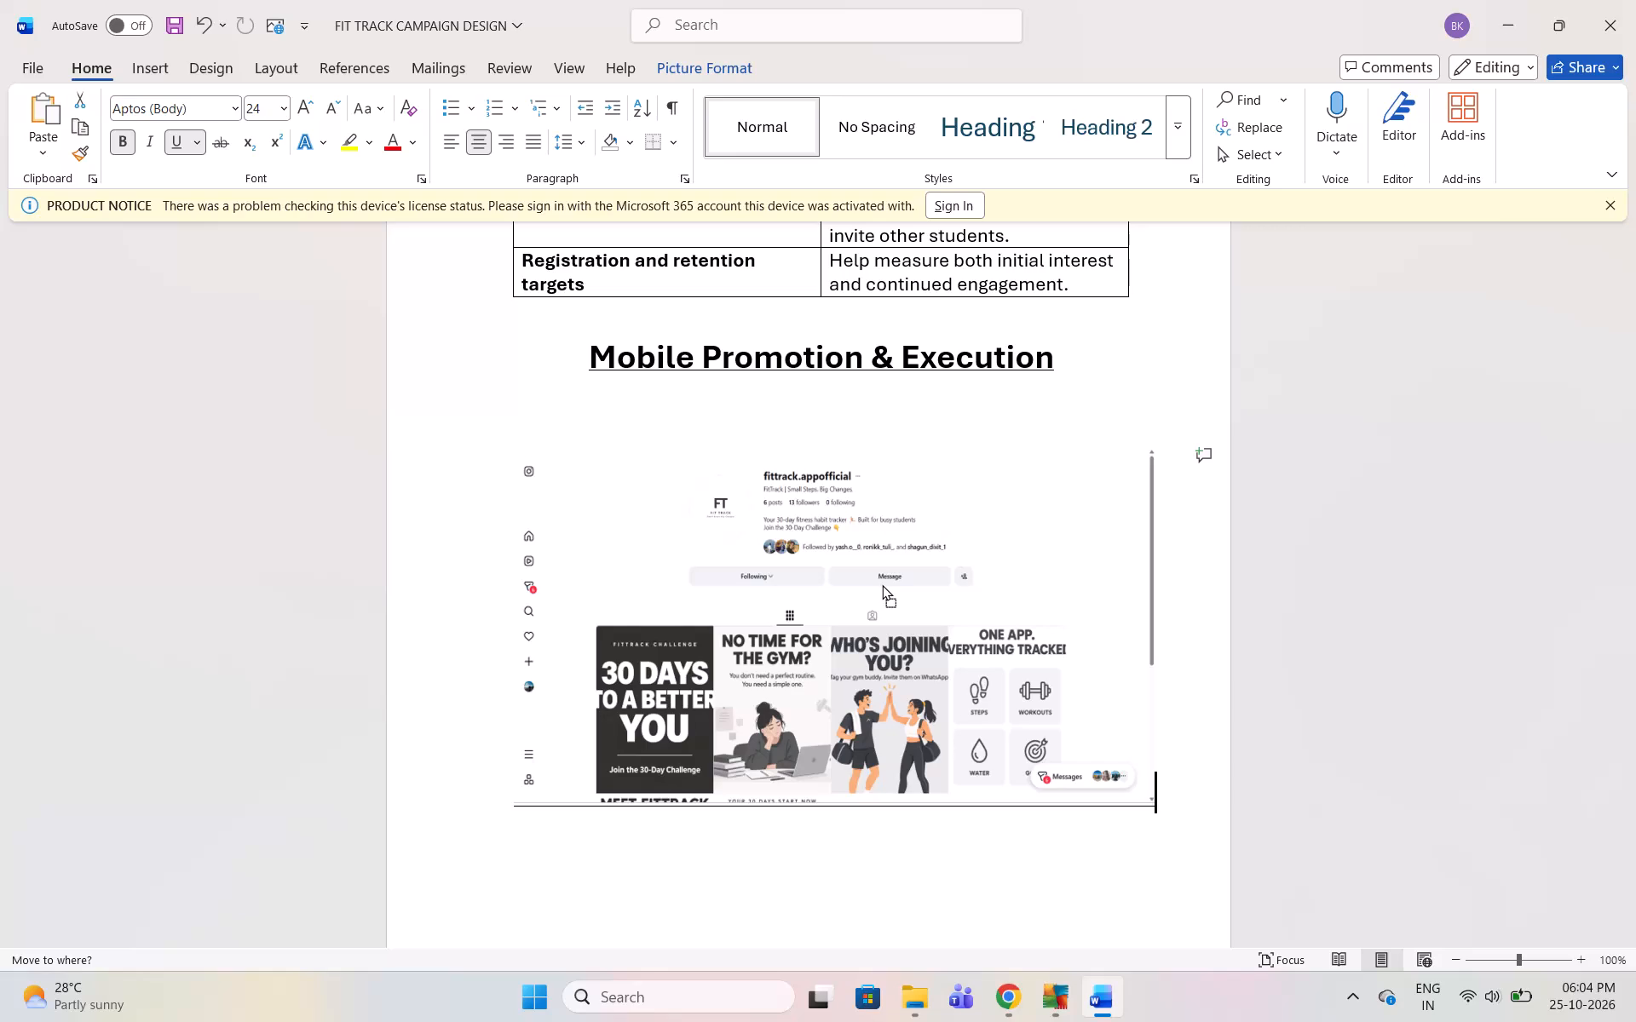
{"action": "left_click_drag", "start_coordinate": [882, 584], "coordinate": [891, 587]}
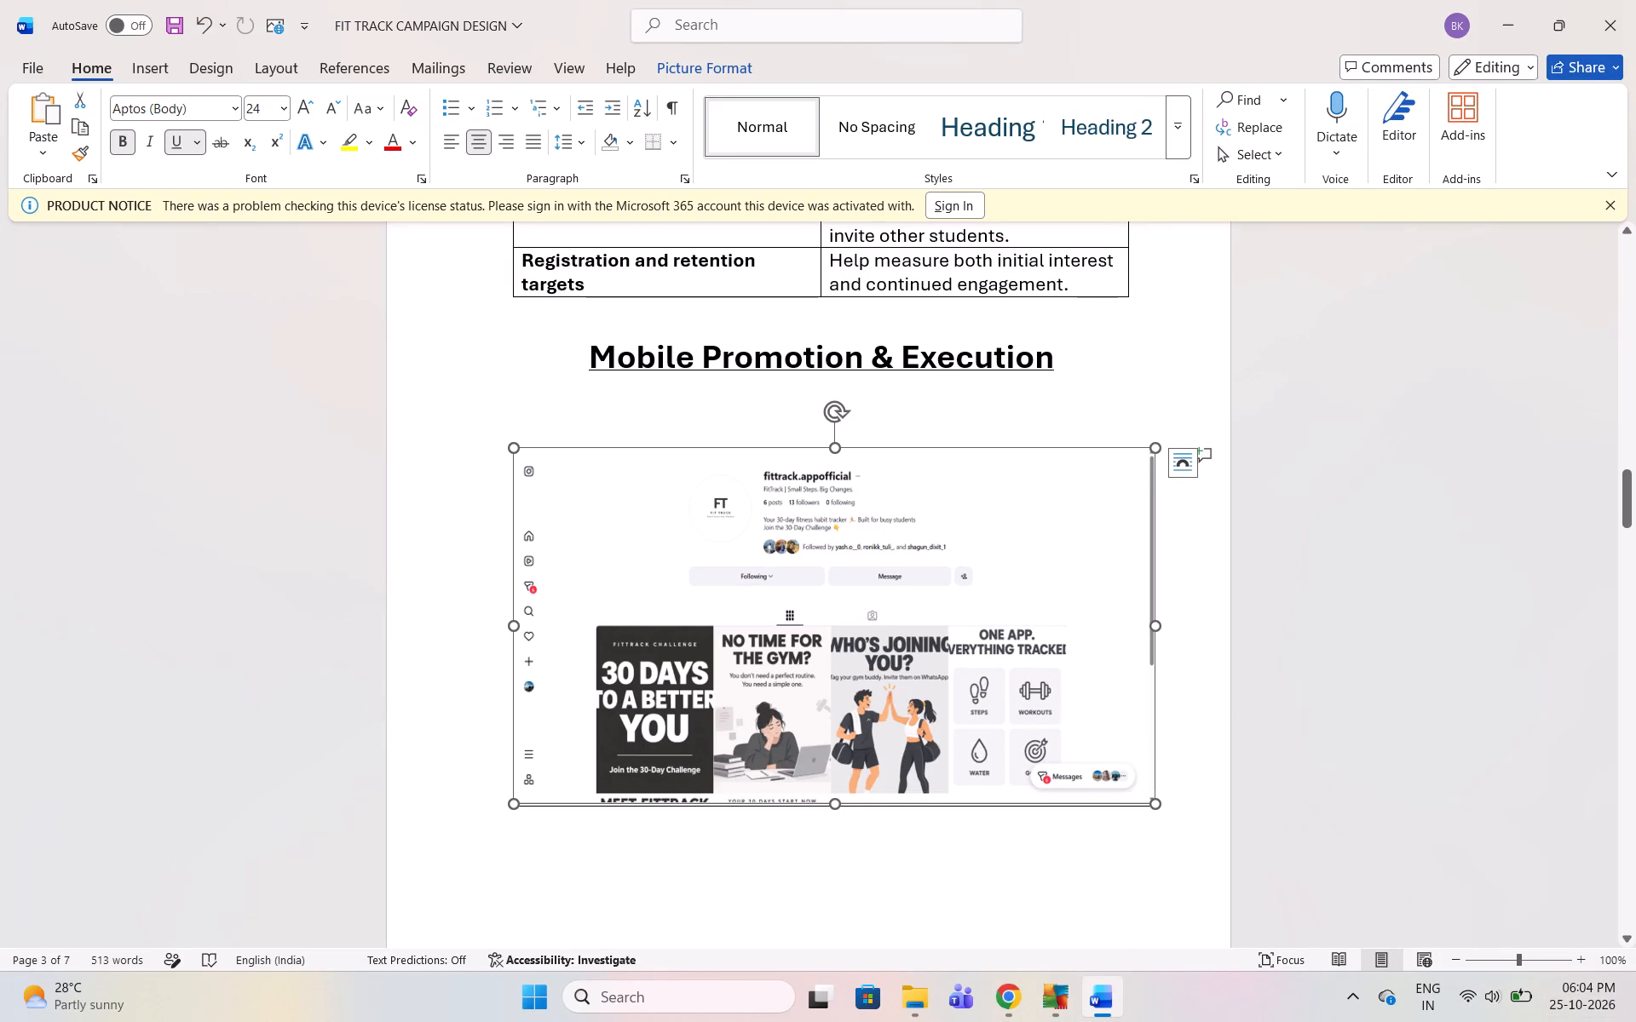
Place the text cursor on the first line of blank page 7, after the WhatsApp chat mockups.
{"action": "scroll", "coordinate": [951, 470], "scroll_direction": "down", "scroll_amount": 1}
{"action": "scroll", "coordinate": [955, 310], "scroll_direction": "down", "scroll_amount": 3}
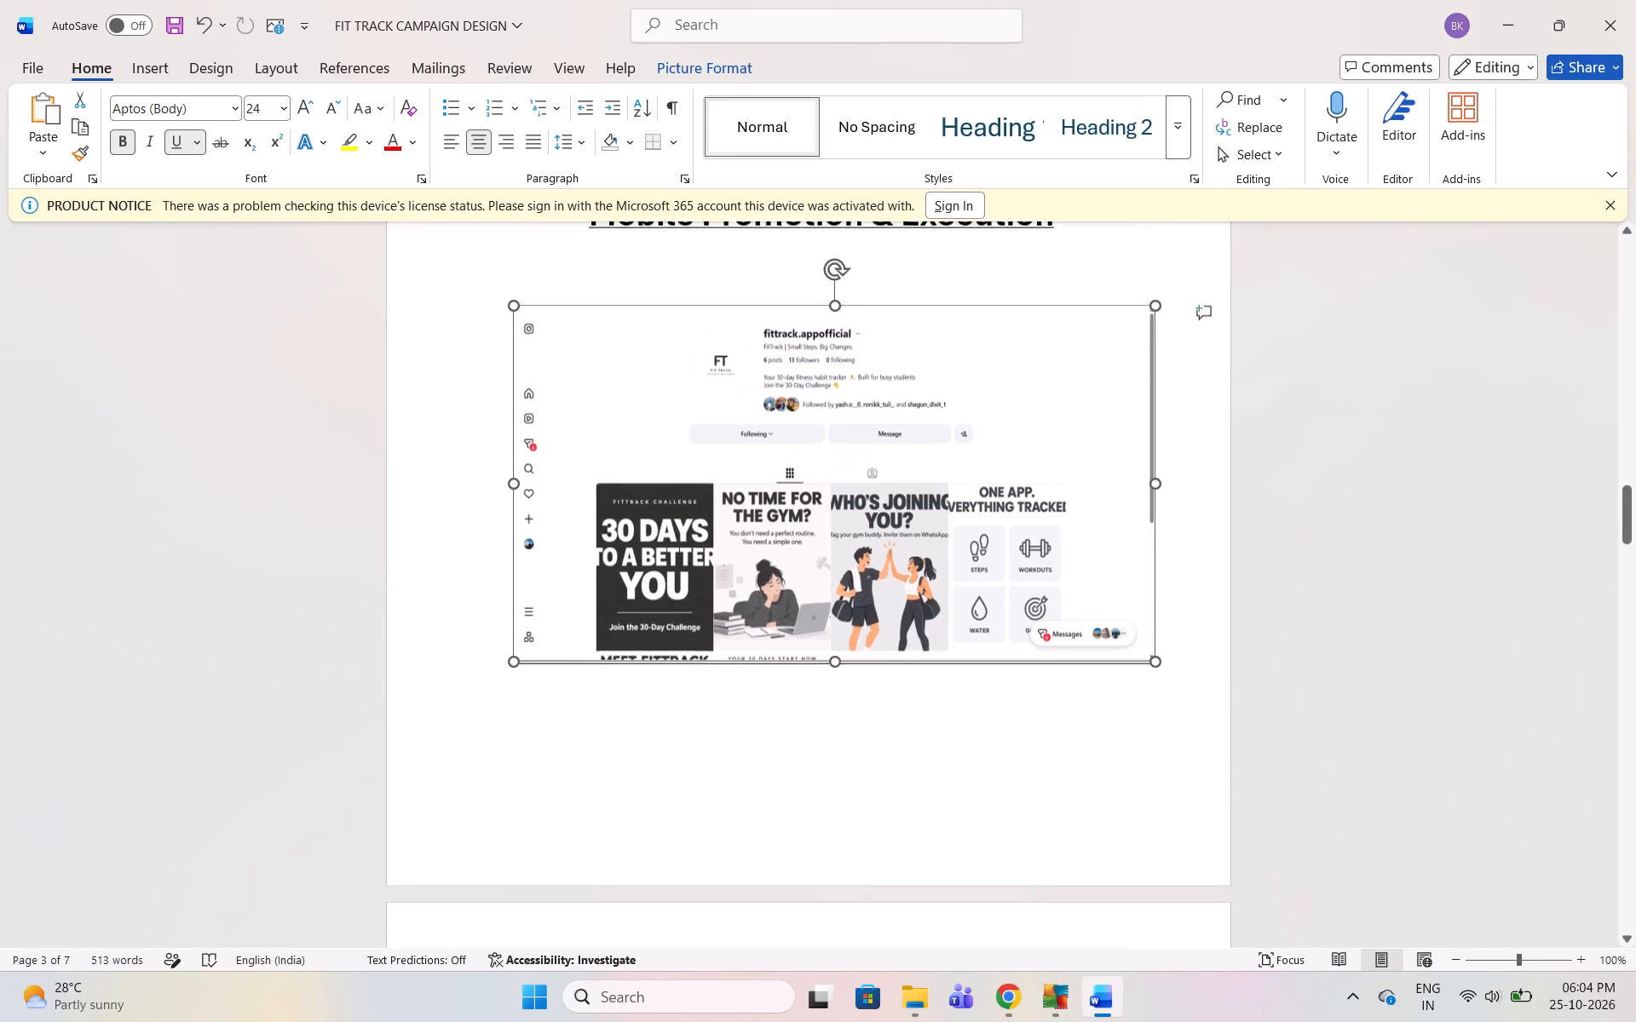
{"action": "scroll", "coordinate": [948, 350], "scroll_direction": "down", "scroll_amount": 20}
{"action": "scroll", "coordinate": [948, 350], "scroll_direction": "down", "scroll_amount": 14}
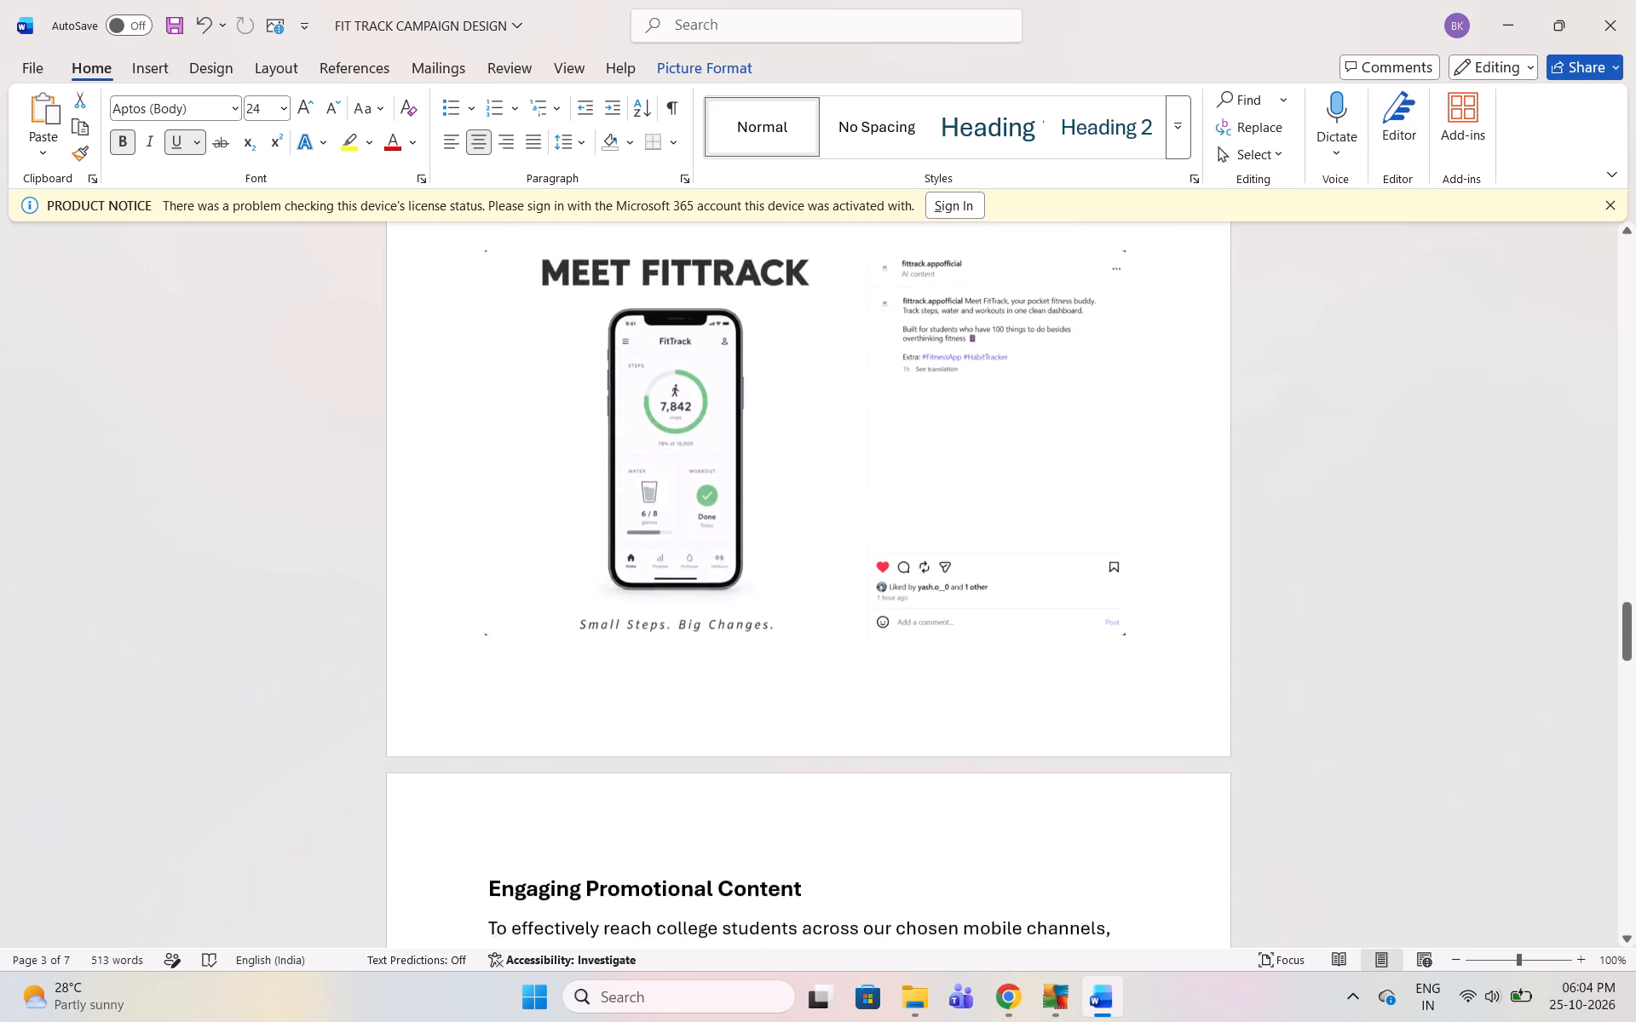
{"action": "scroll", "coordinate": [930, 378], "scroll_direction": "down", "scroll_amount": 20}
{"action": "scroll", "coordinate": [930, 378], "scroll_direction": "down", "scroll_amount": 18}
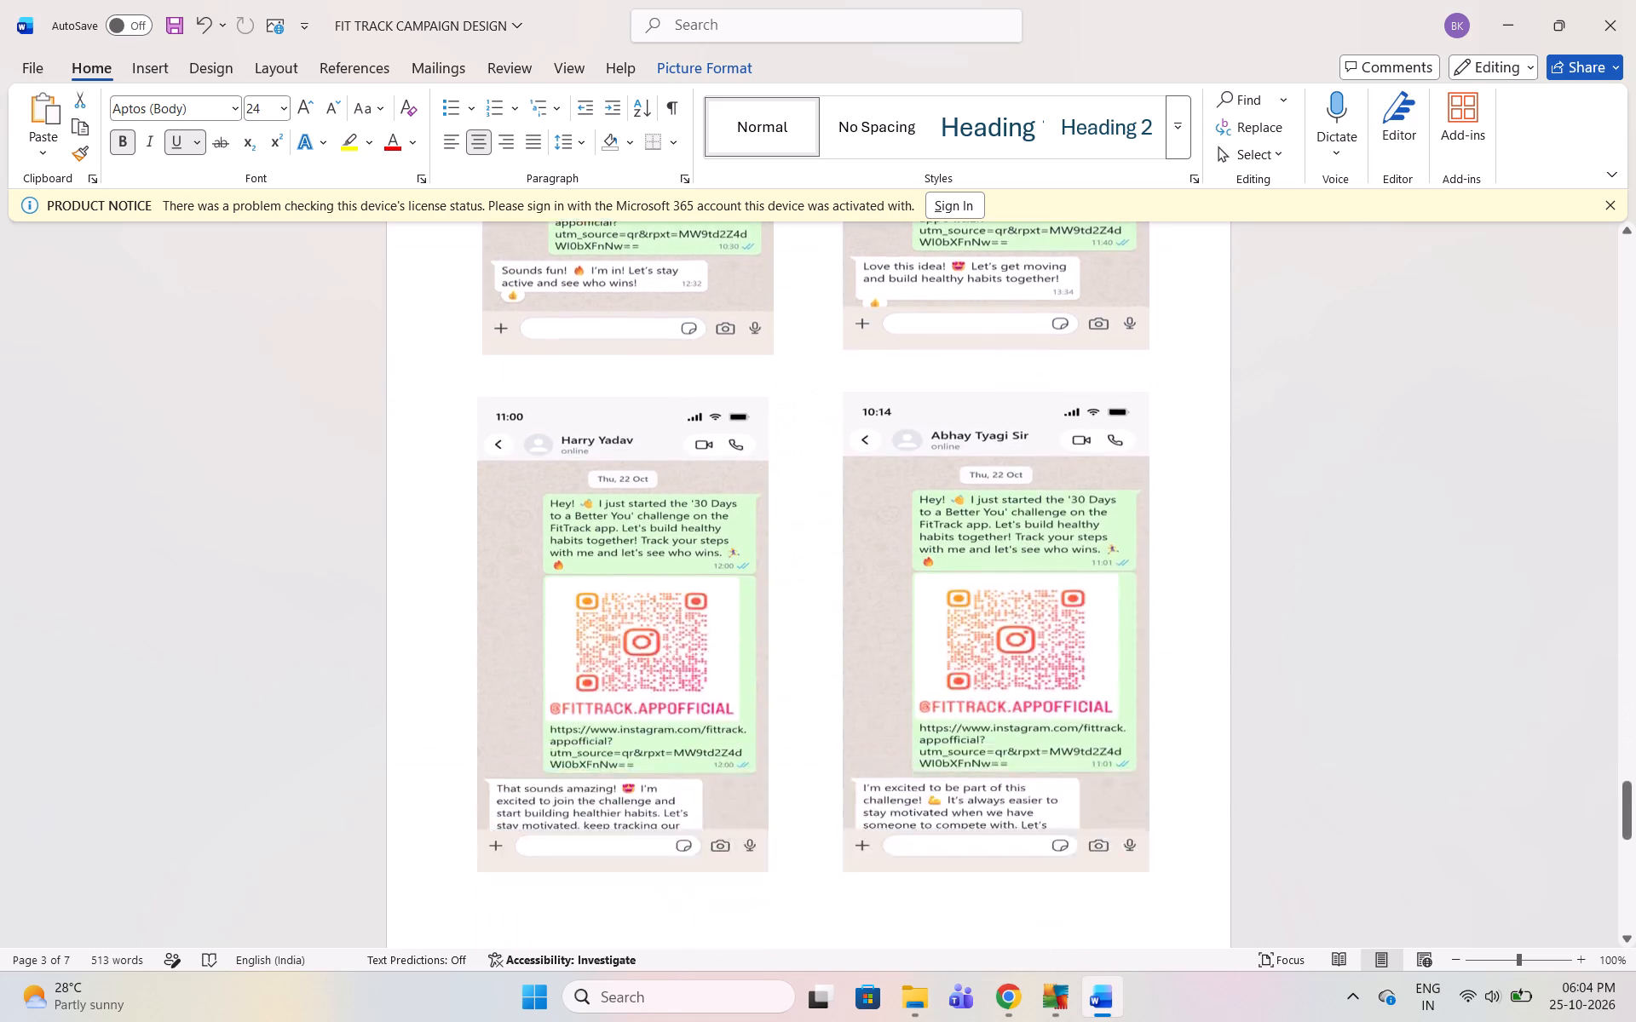
{"action": "scroll", "coordinate": [904, 373], "scroll_direction": "down", "scroll_amount": 7}
{"action": "left_click", "coordinate": [463, 549]}
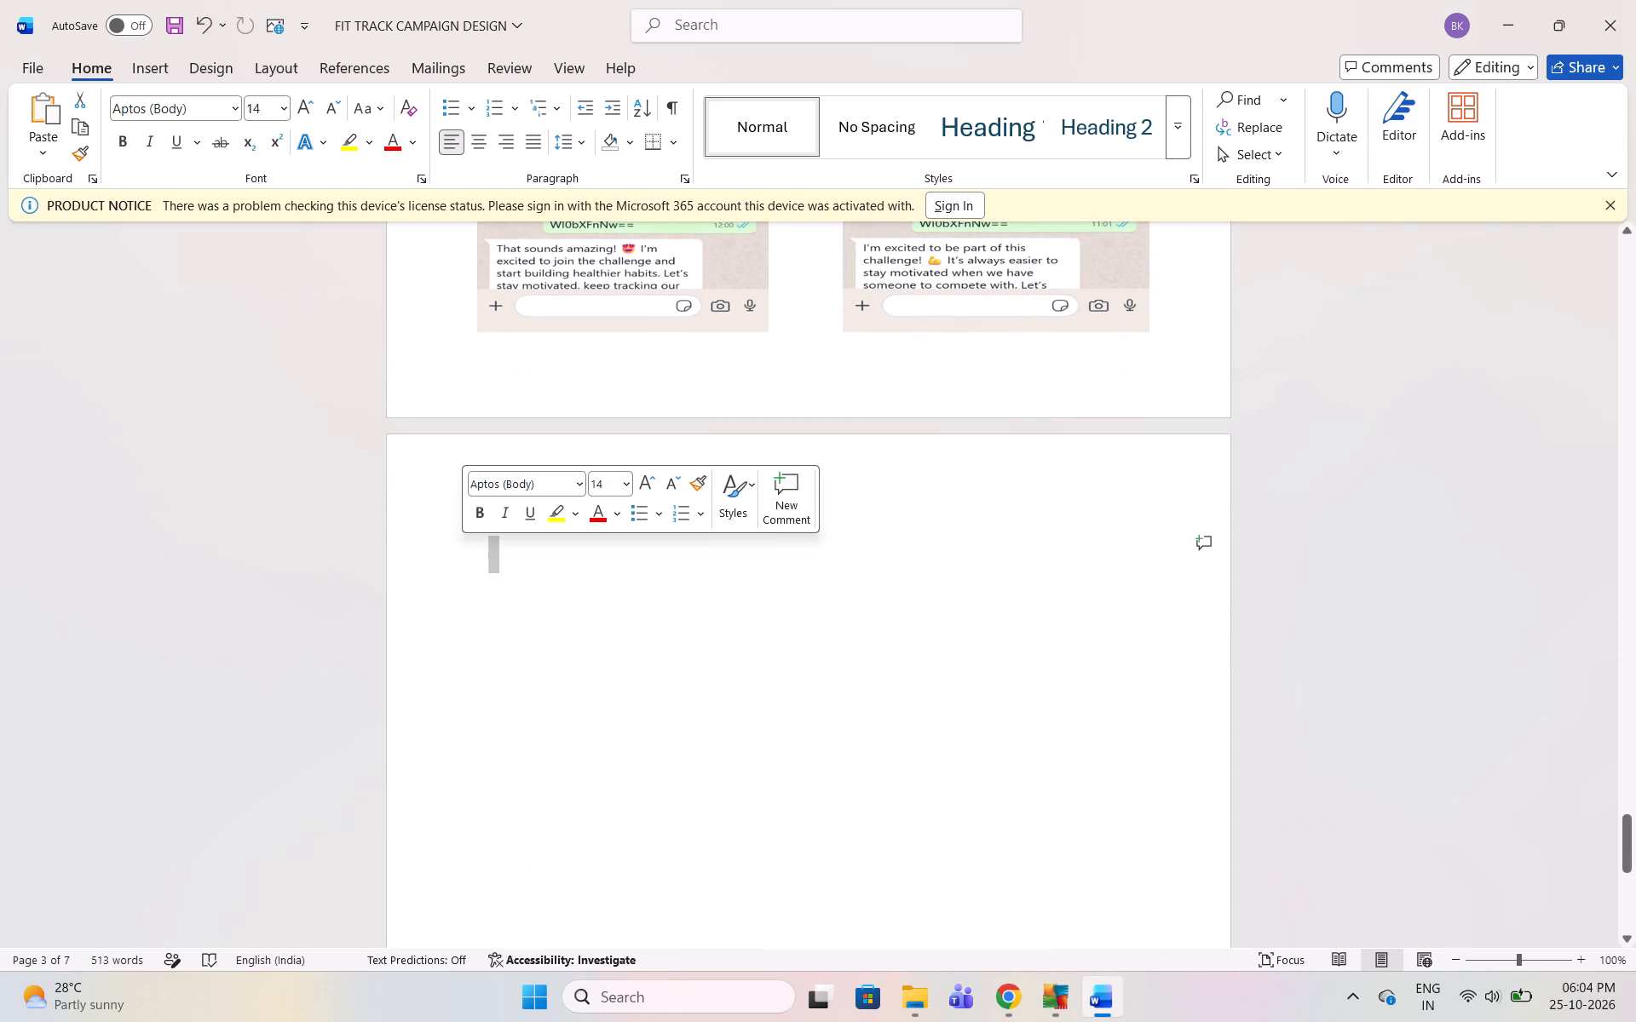
{"action": "left_click", "coordinate": [533, 585]}
{"action": "left_click", "coordinate": [484, 515]}
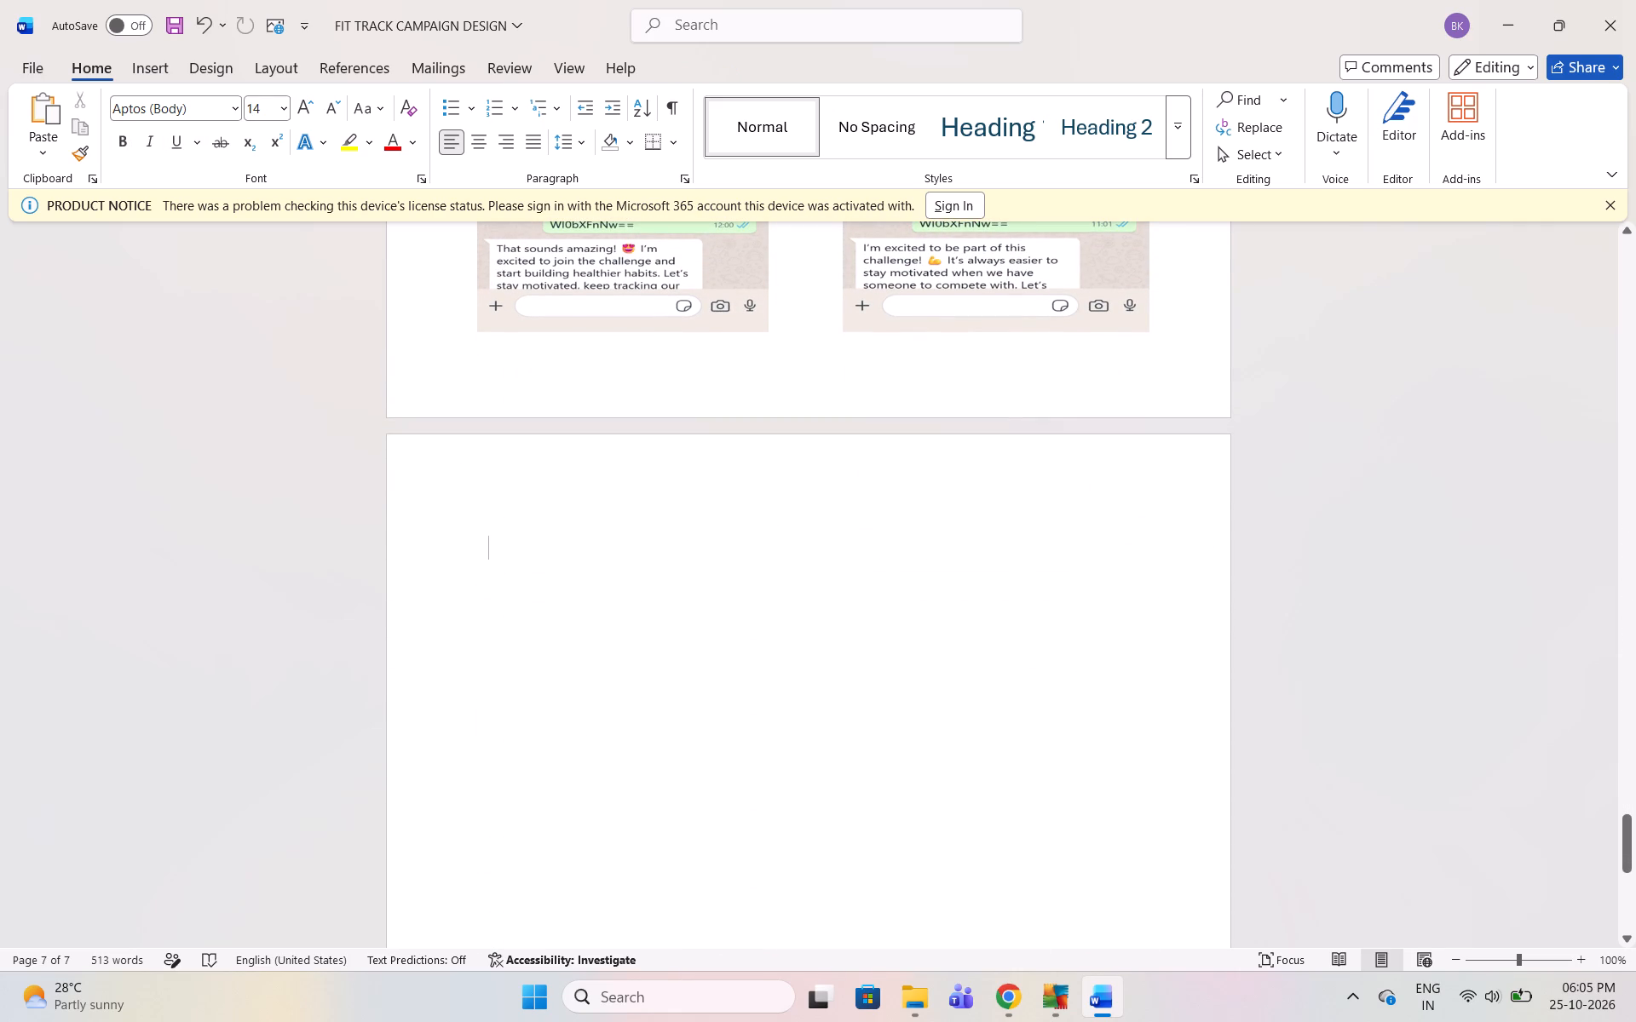
Review the layout of the four chat mockups on page 6 and the Engaging Promotional Content text and QR code on page 5.
{"action": "scroll", "coordinate": [588, 508], "scroll_direction": "up", "scroll_amount": 14}
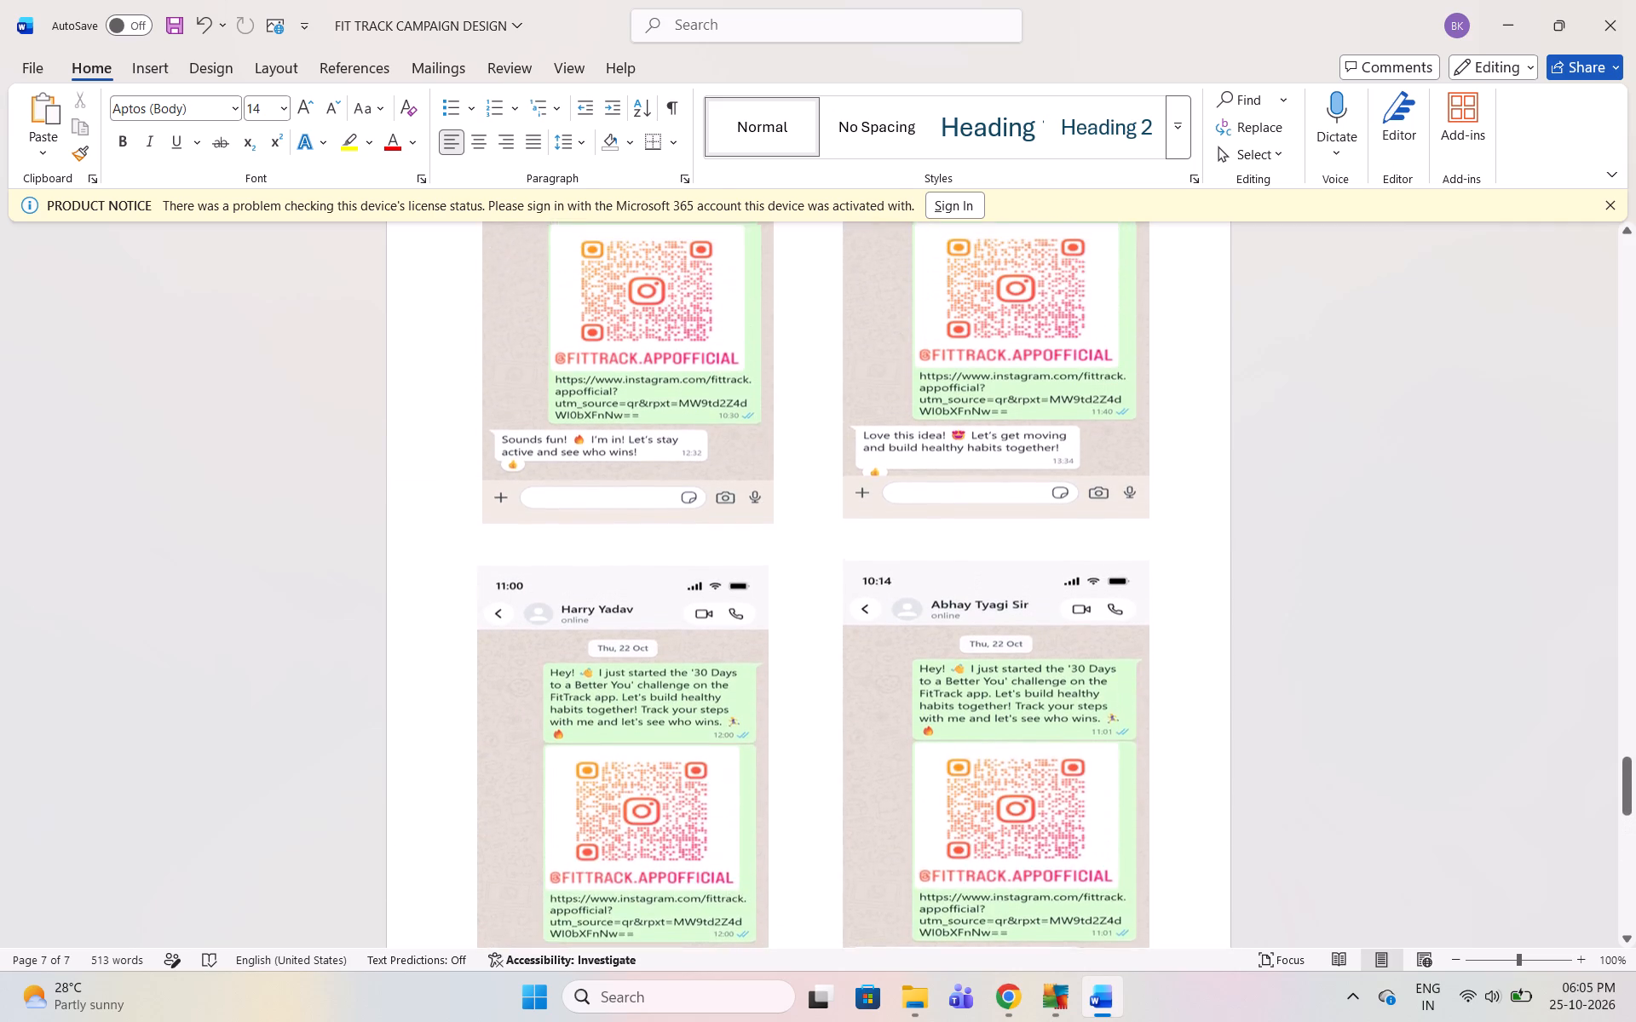
{"action": "scroll", "coordinate": [570, 503], "scroll_direction": "up", "scroll_amount": 10}
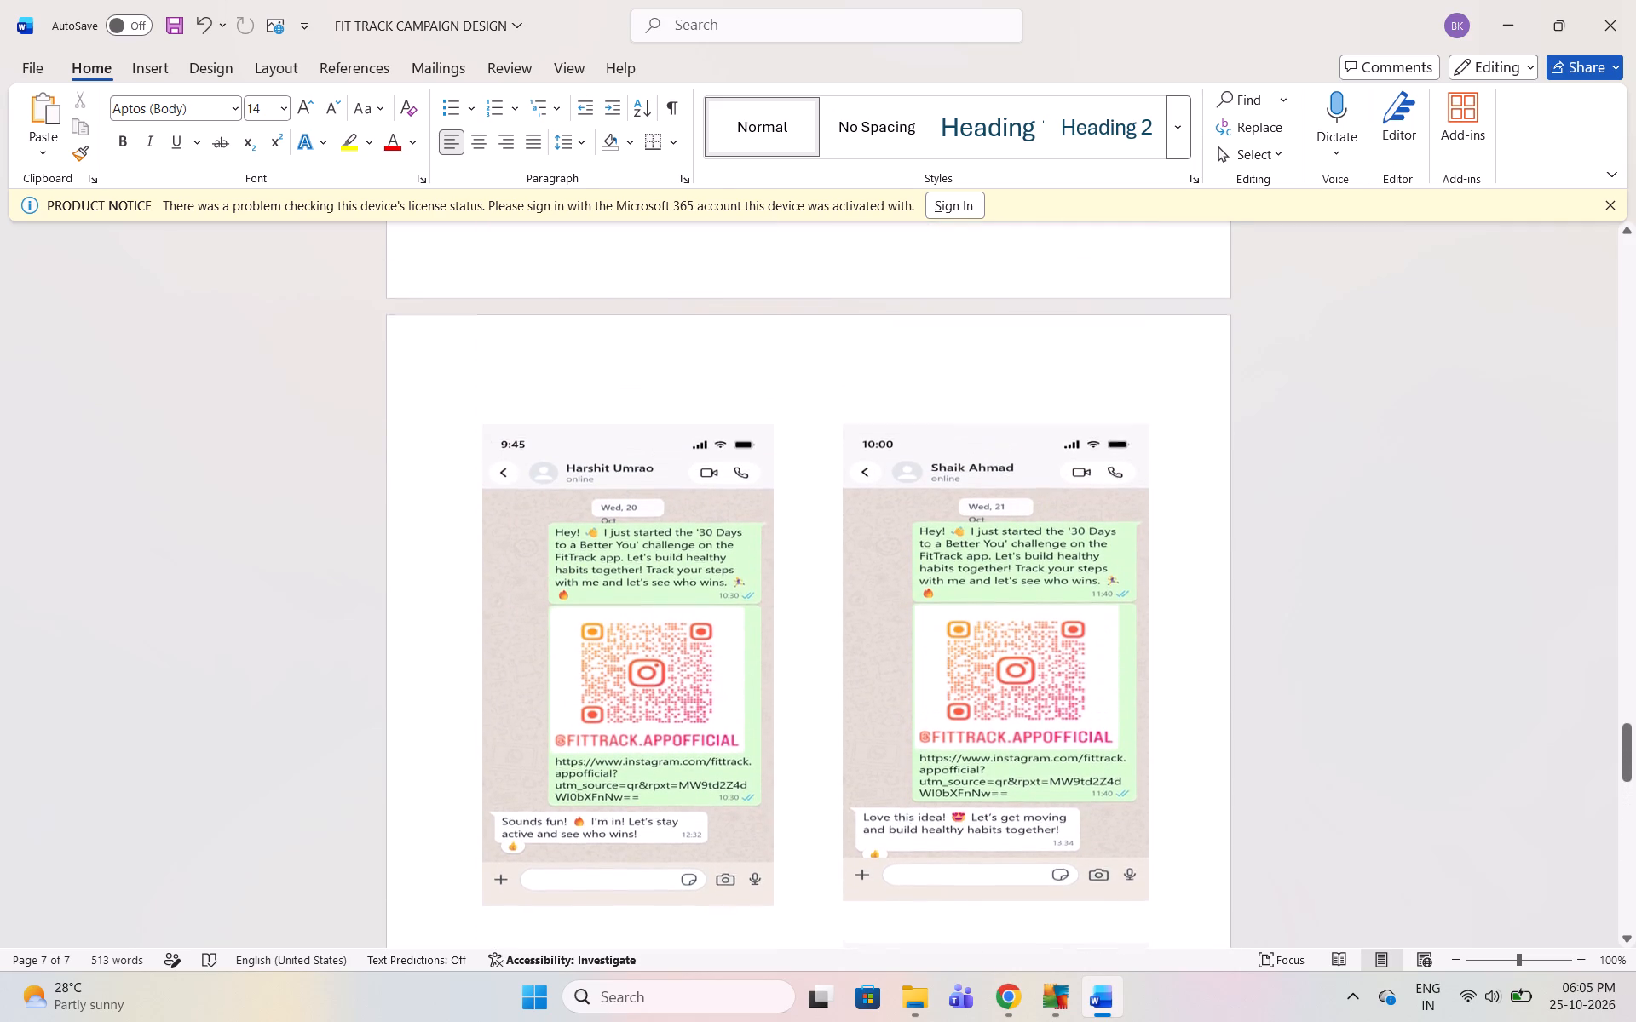
{"action": "scroll", "coordinate": [565, 501], "scroll_direction": "up", "scroll_amount": 1}
{"action": "scroll", "coordinate": [564, 501], "scroll_direction": "down", "scroll_amount": 11}
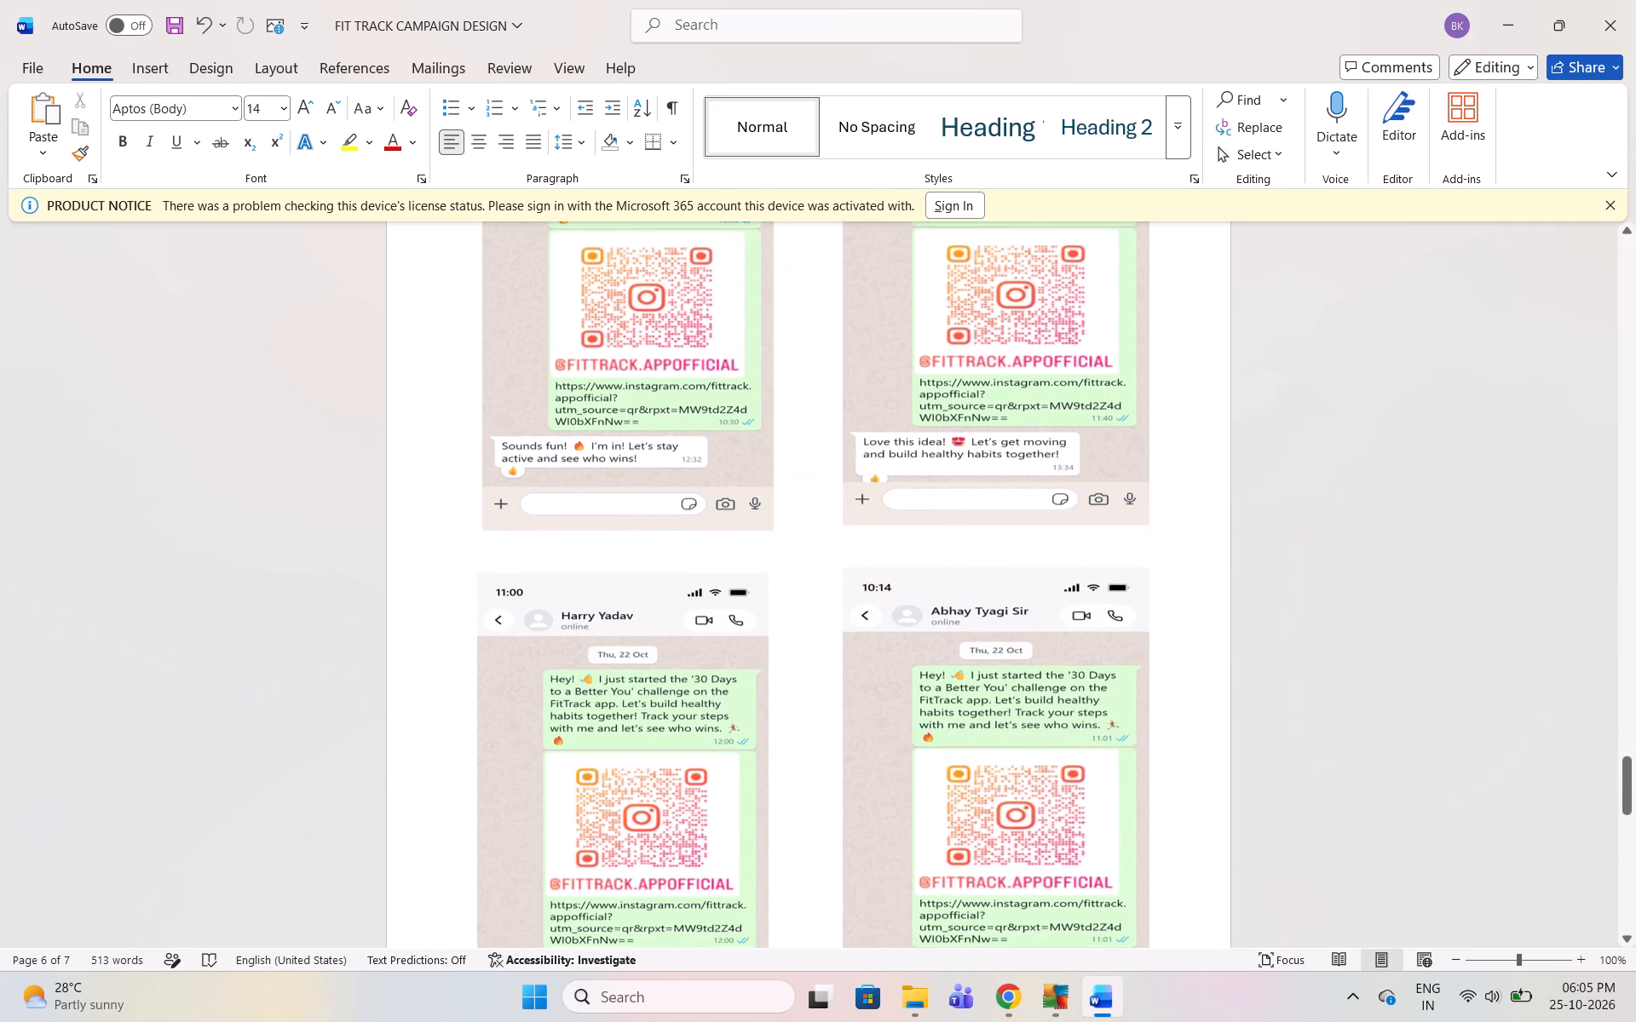
{"action": "scroll", "coordinate": [561, 501], "scroll_direction": "down", "scroll_amount": 11}
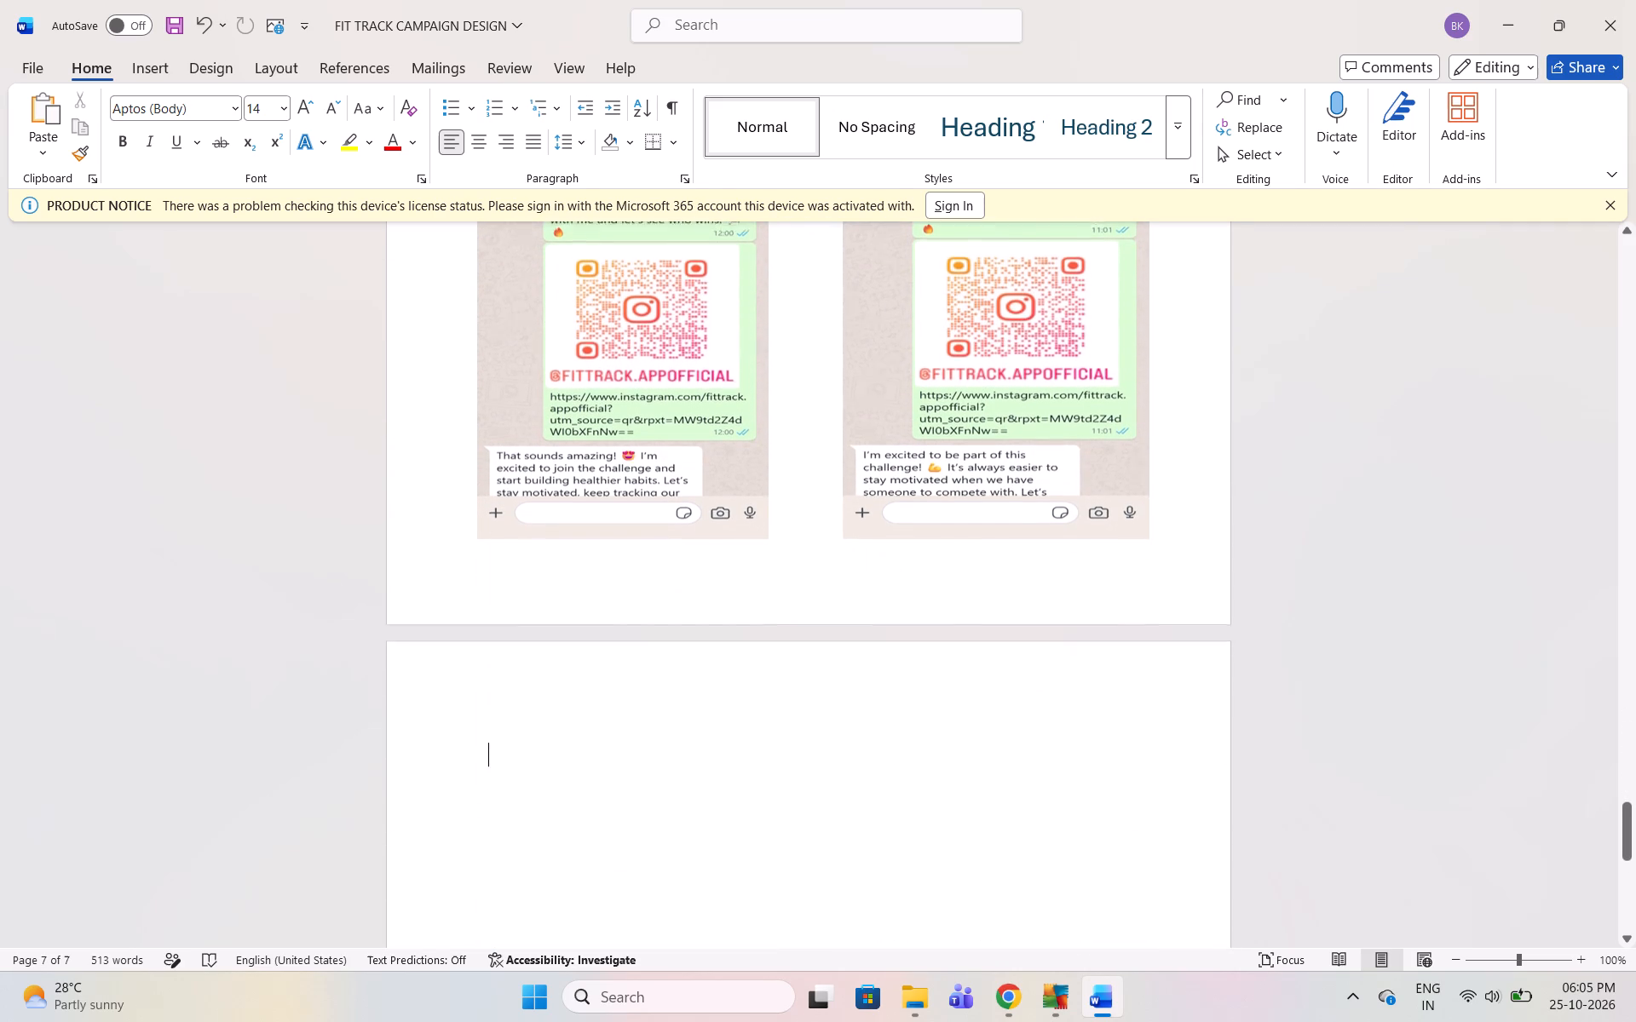
{"action": "scroll", "coordinate": [708, 594], "scroll_direction": "up", "scroll_amount": 2}
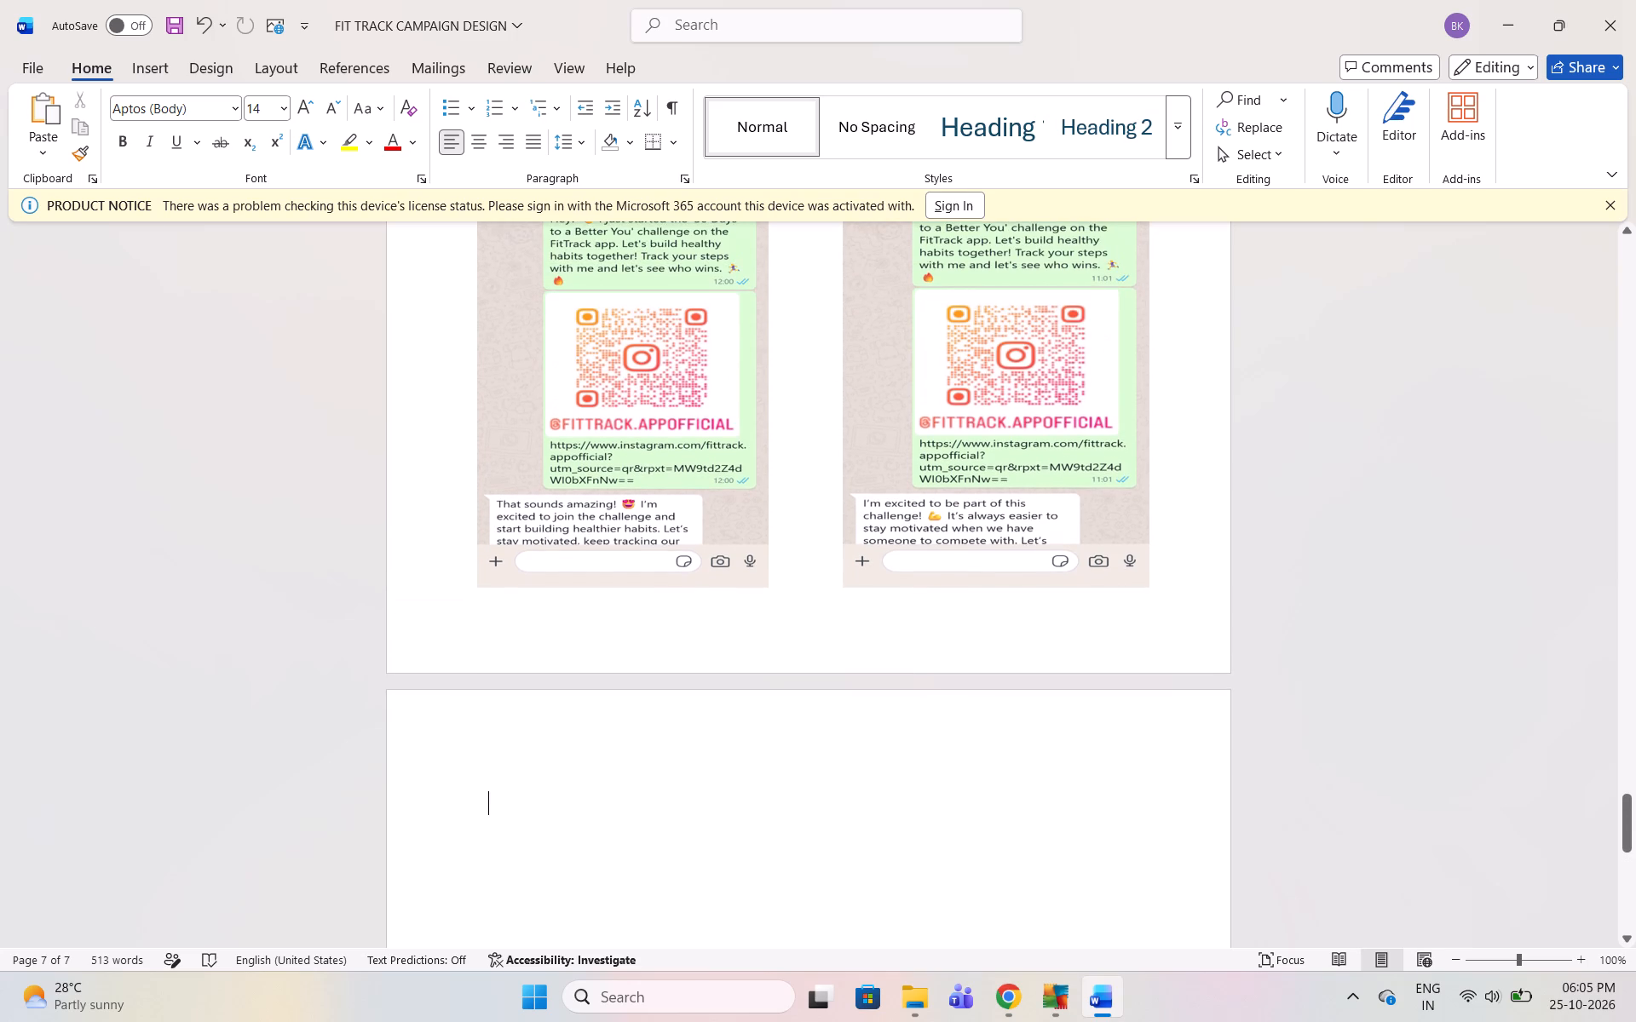
{"action": "scroll", "coordinate": [708, 593], "scroll_direction": "up", "scroll_amount": 11}
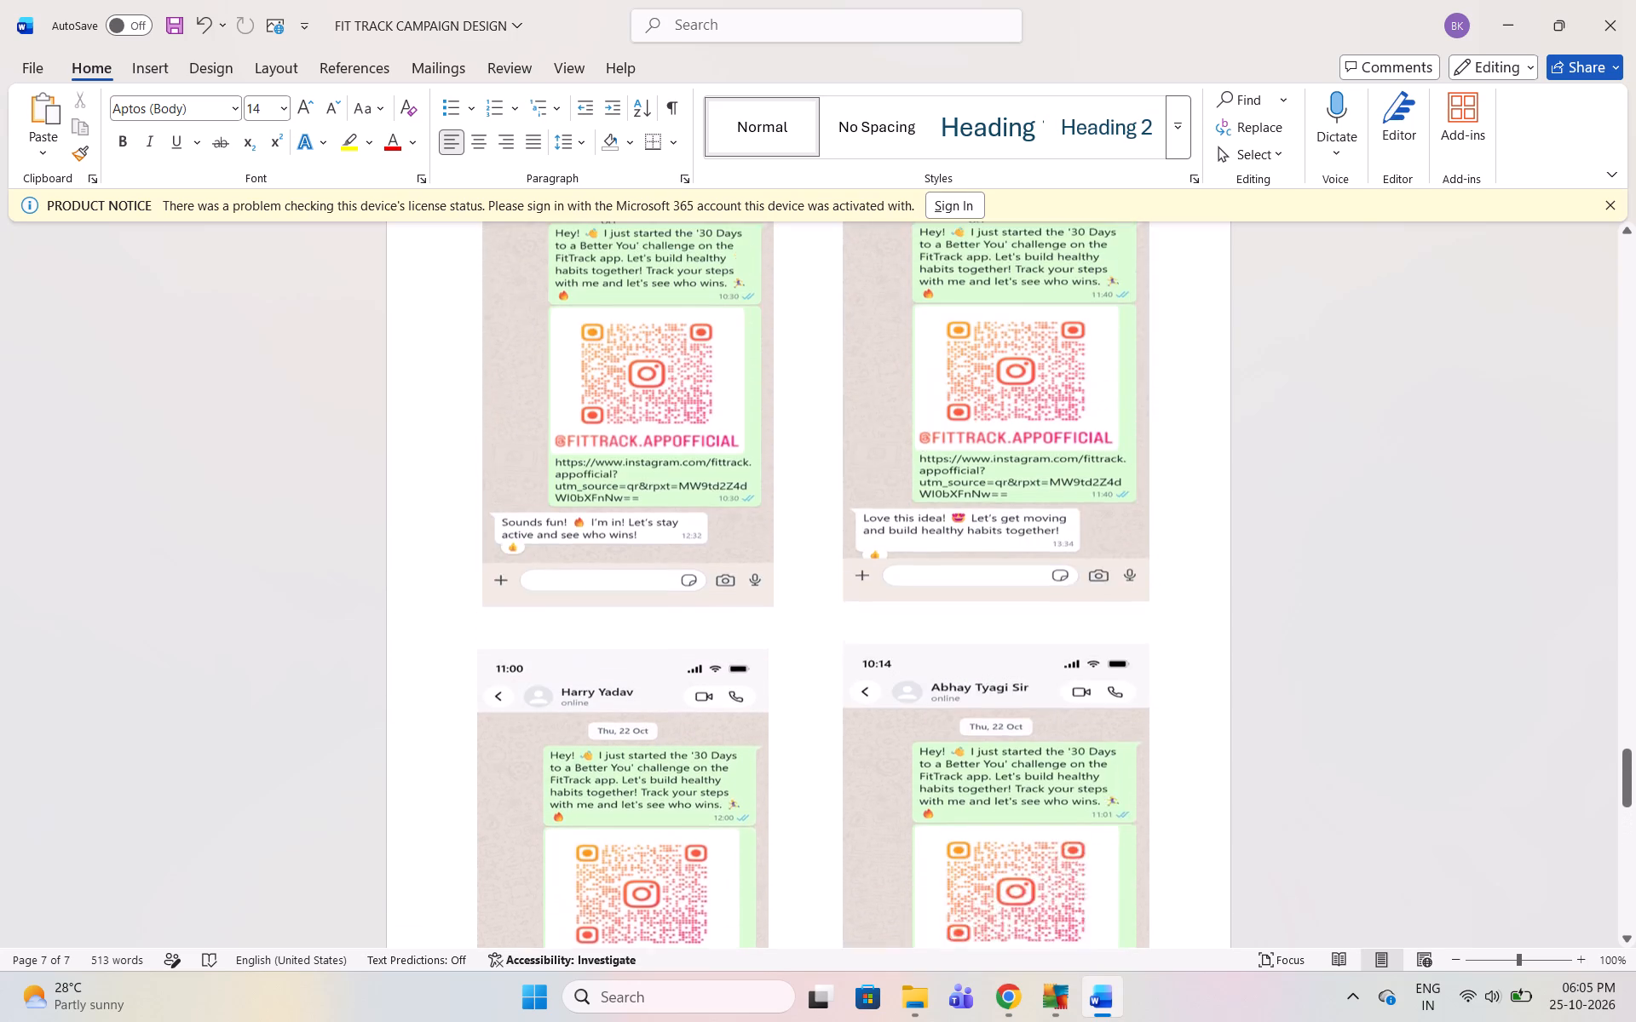
{"action": "scroll", "coordinate": [708, 593], "scroll_direction": "up", "scroll_amount": 19}
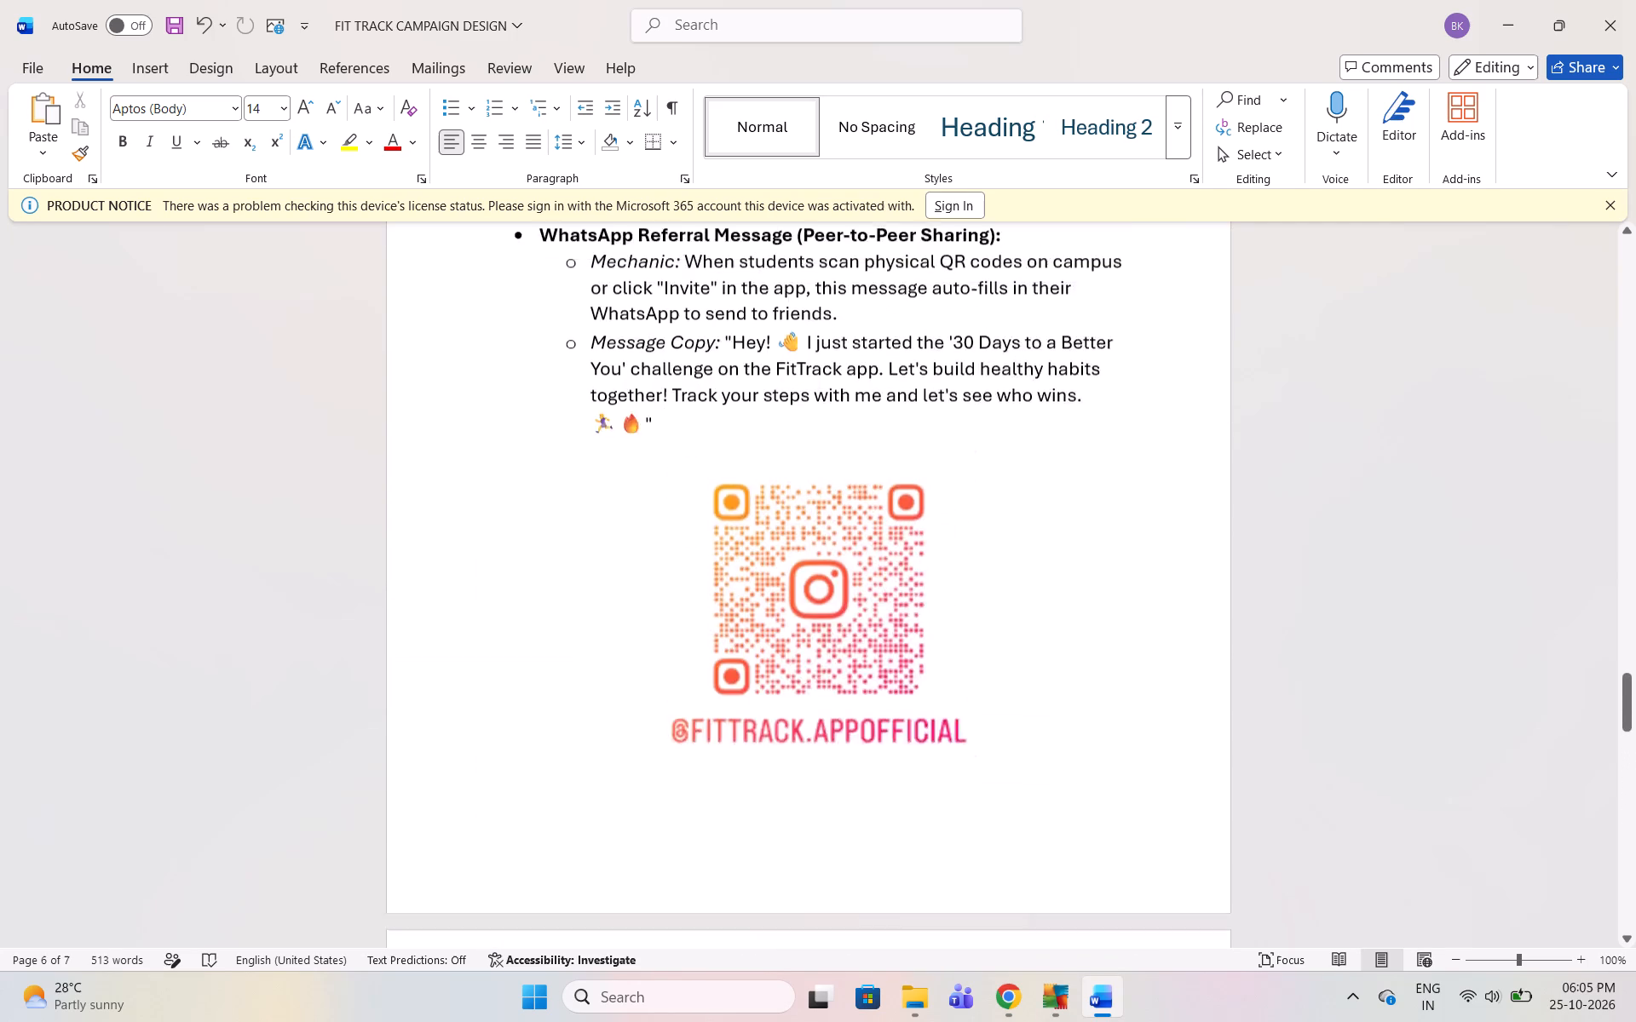
{"action": "scroll", "coordinate": [703, 589], "scroll_direction": "up", "scroll_amount": 10}
{"action": "scroll", "coordinate": [689, 584], "scroll_direction": "down", "scroll_amount": 3}
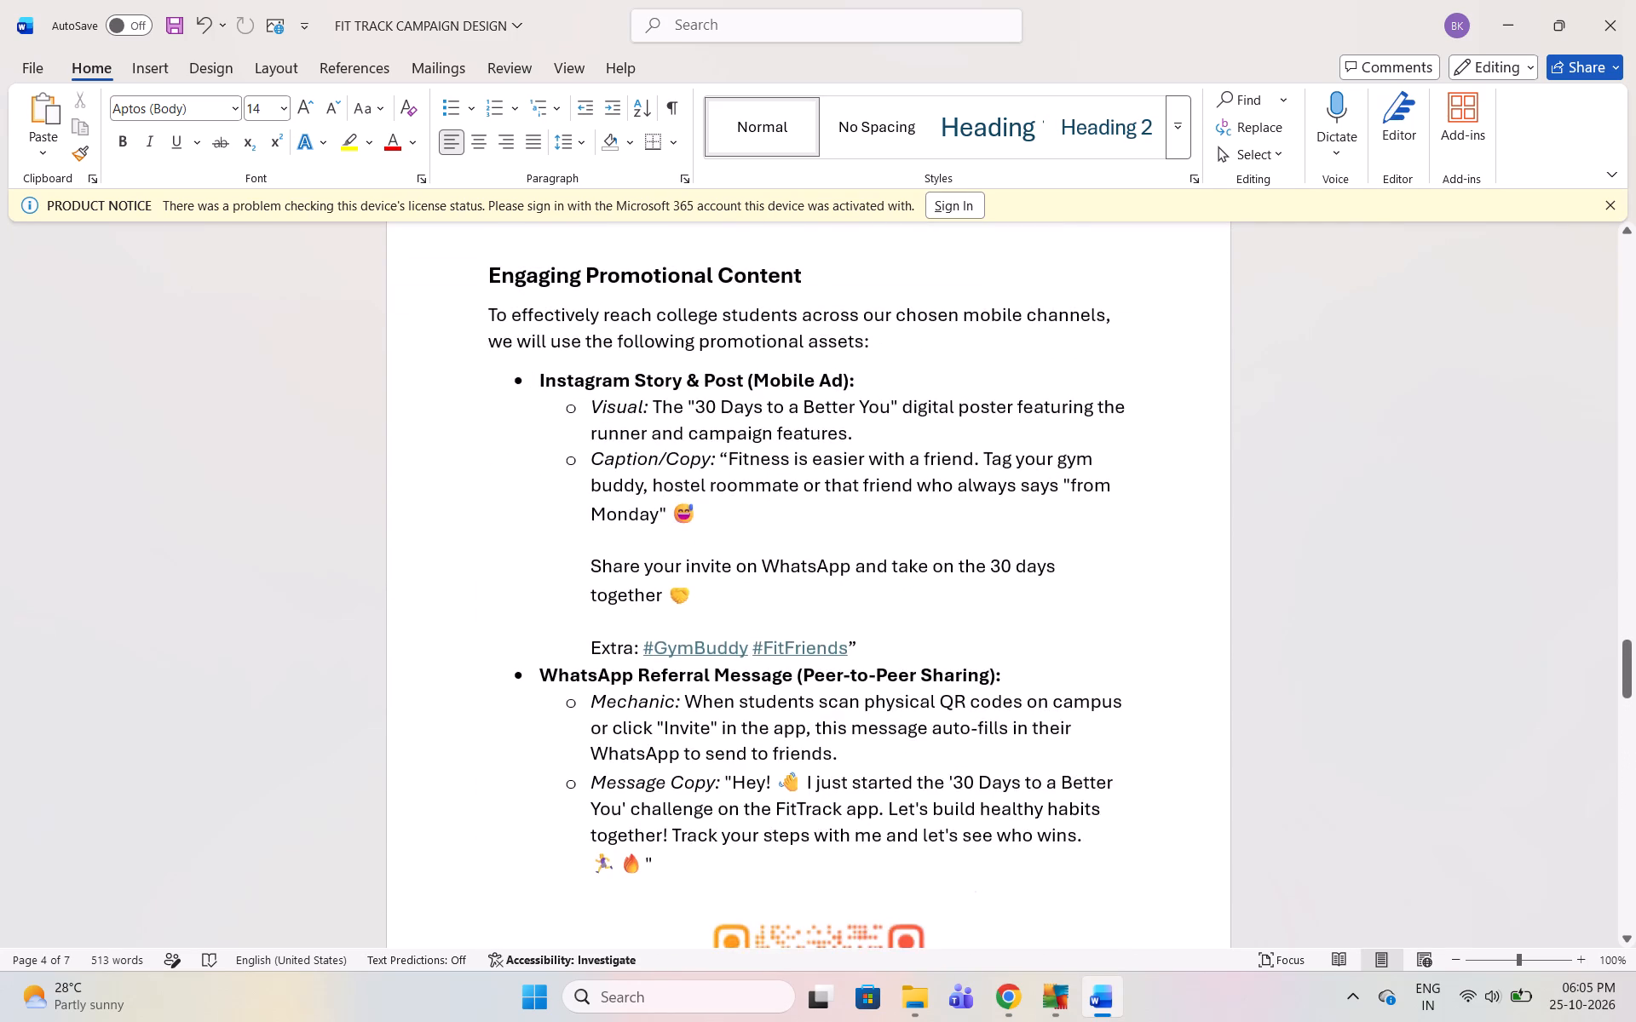
{"action": "scroll", "coordinate": [688, 584], "scroll_direction": "down", "scroll_amount": 5}
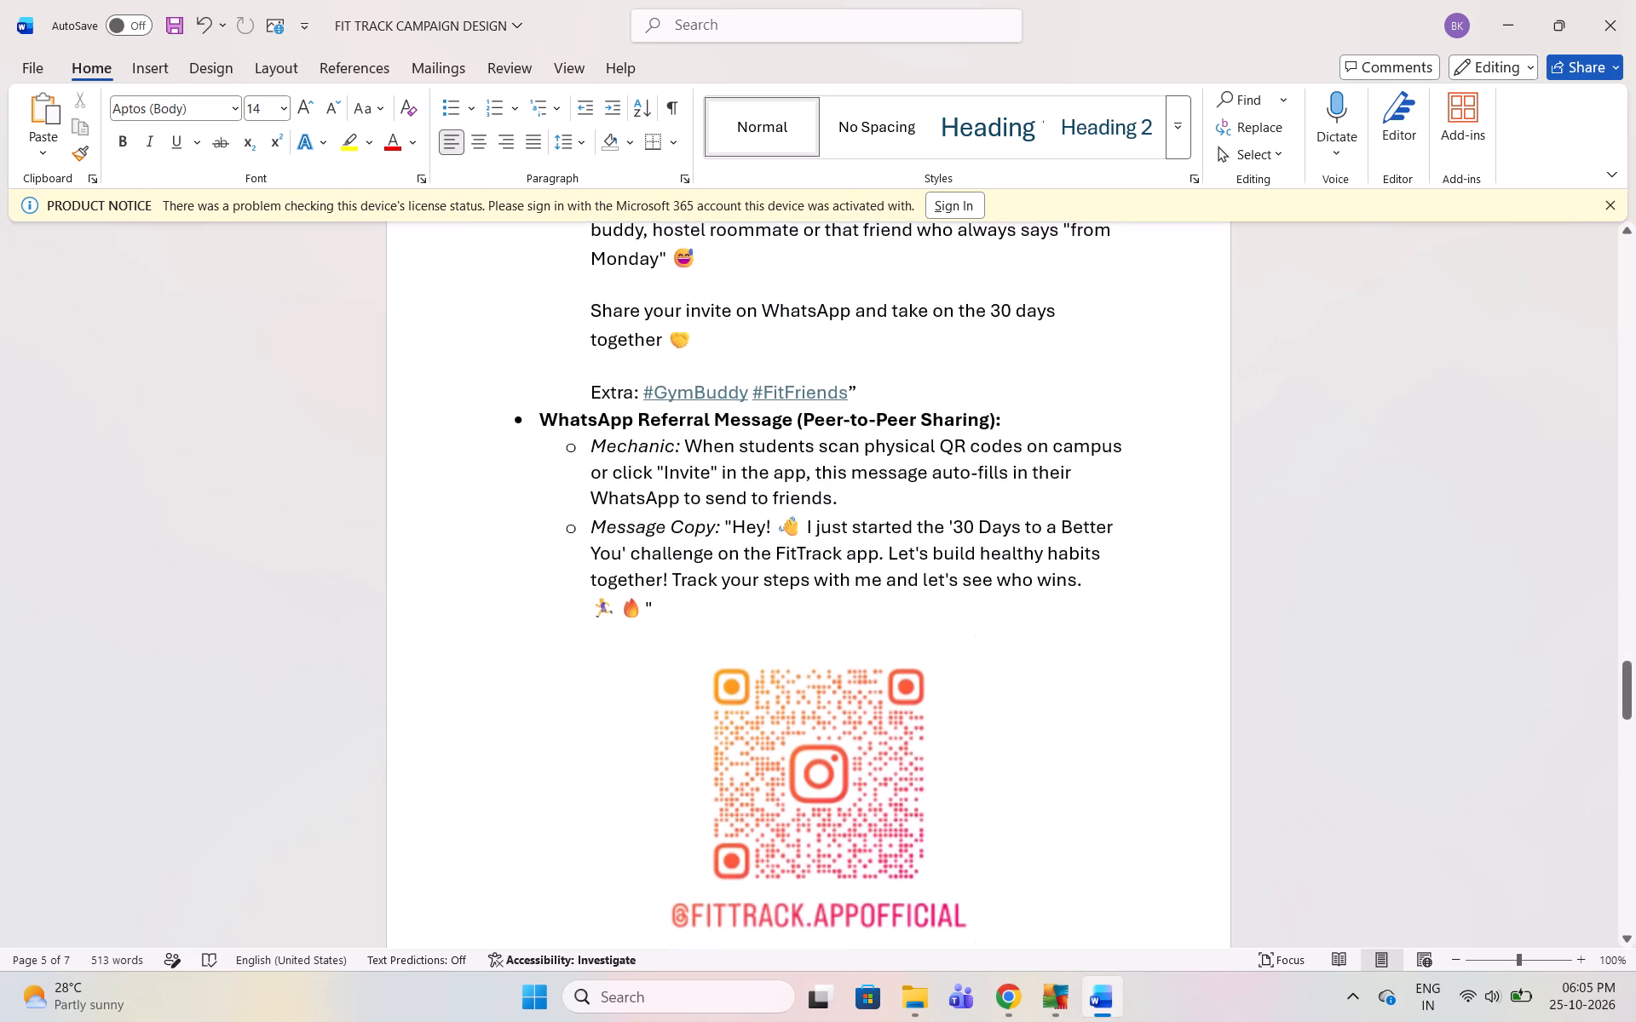
{"action": "scroll", "coordinate": [688, 584], "scroll_direction": "down", "scroll_amount": 3}
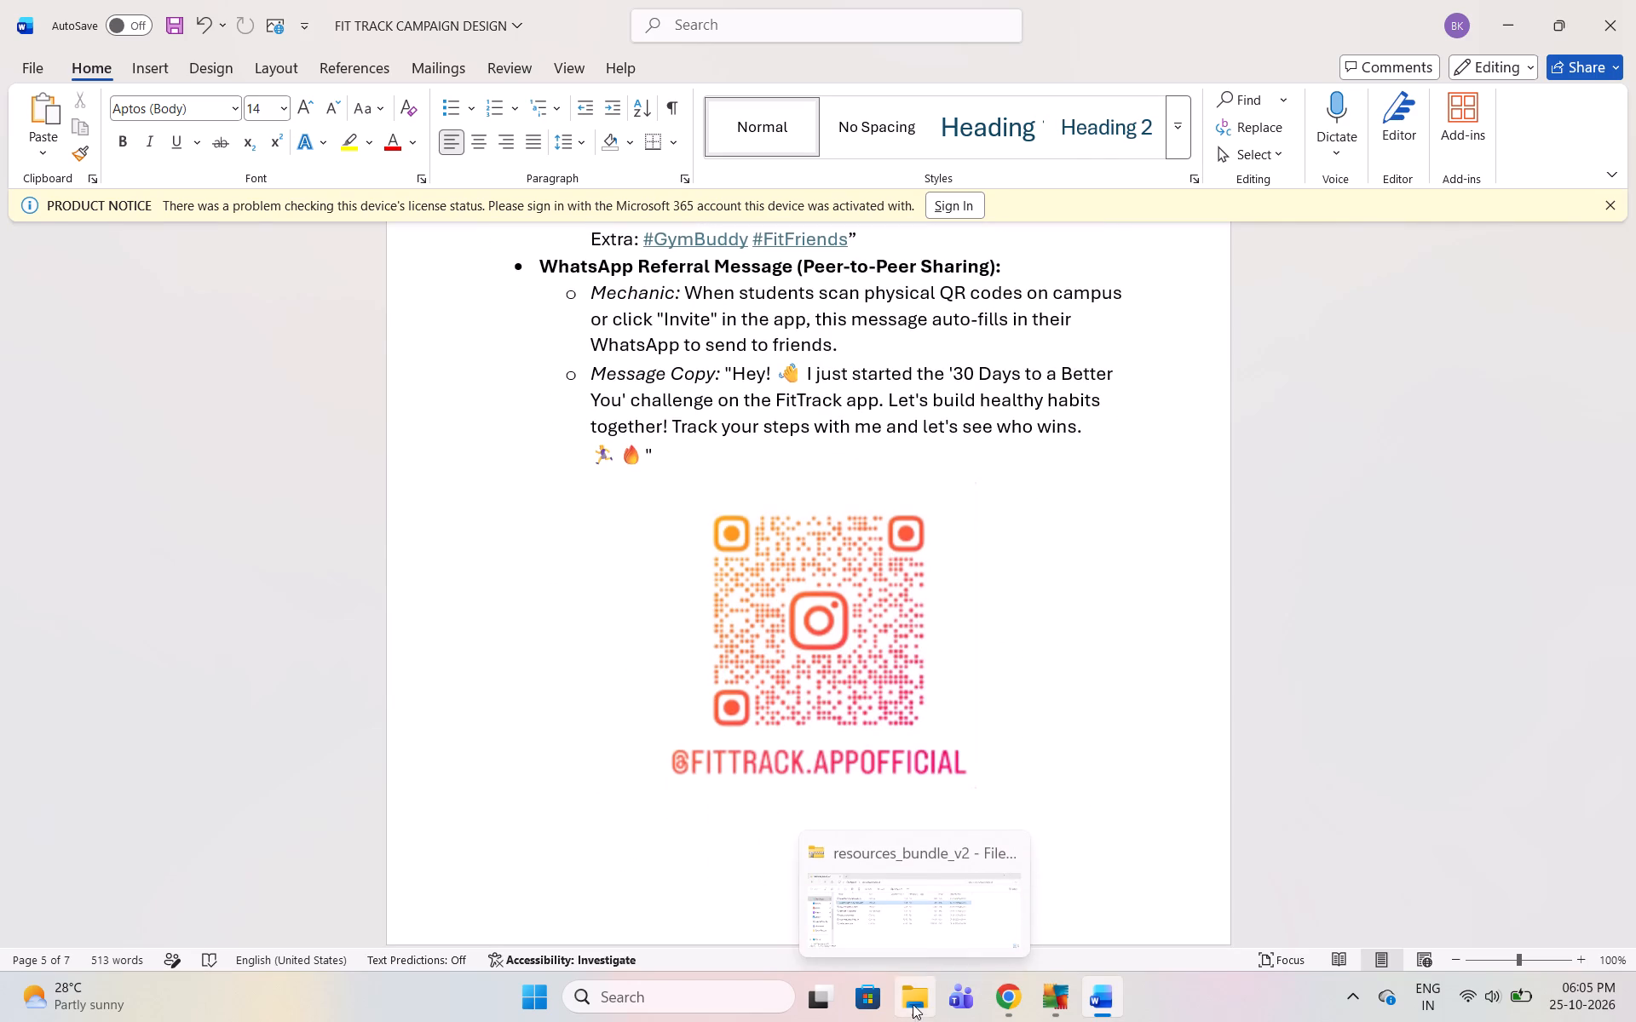
Switch to the File Explorer window showing the resources_bundle_v2 folder.
{"action": "left_click", "coordinate": [915, 879]}
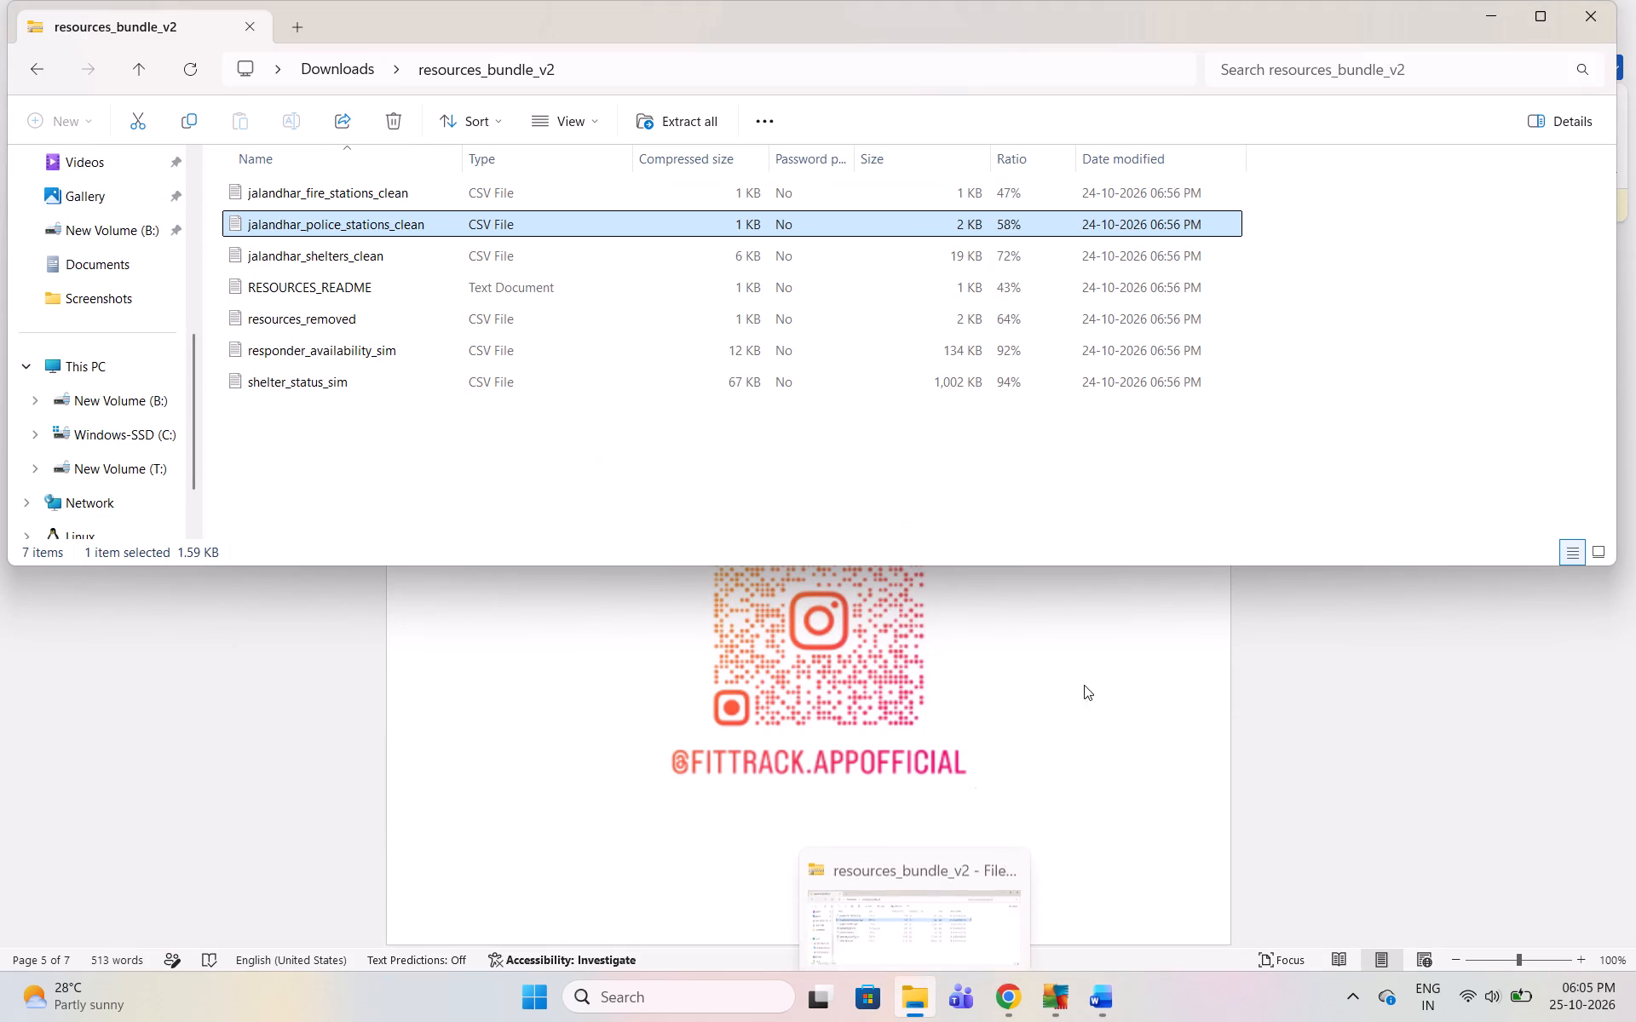
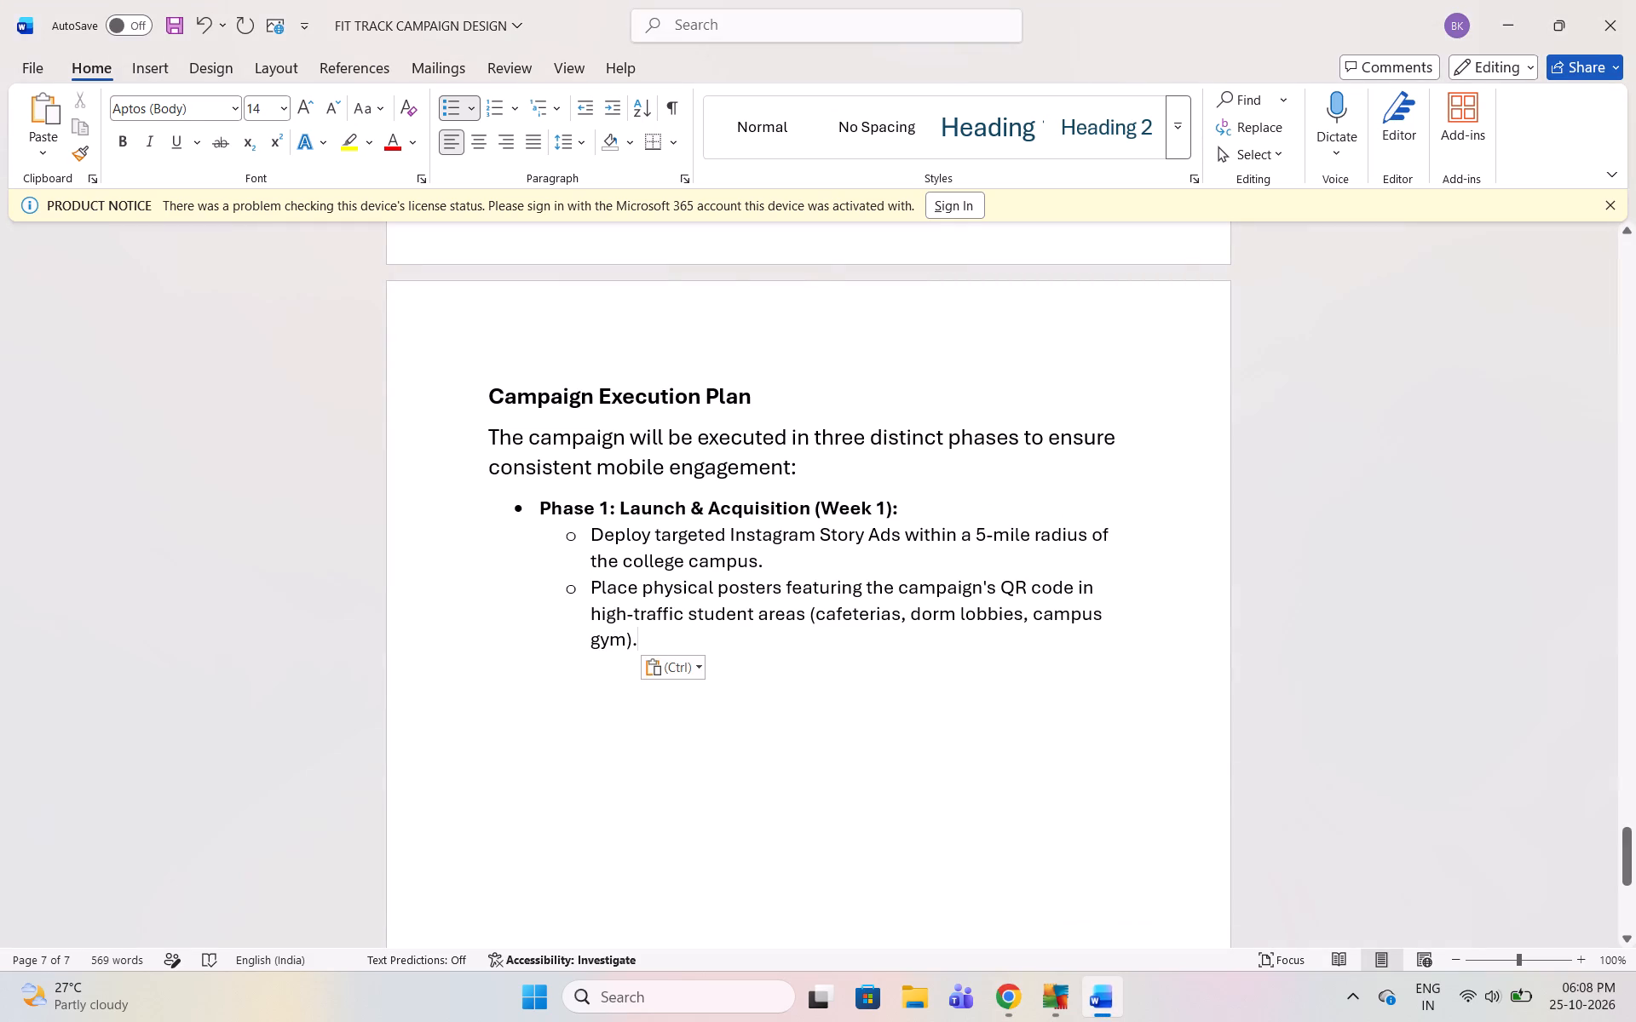
Add Gemini's "Phase 2: Active Challenge Engagement (Weeks 2-5):" heading as a solid round bullet below the Phase 1 sub-points in Word.
{"action": "key", "text": "Return"}
{"action": "key", "text": "BackSpace"}
{"action": "key", "text": "BackSpace"}
{"action": "key", "text": "BackSpace"}
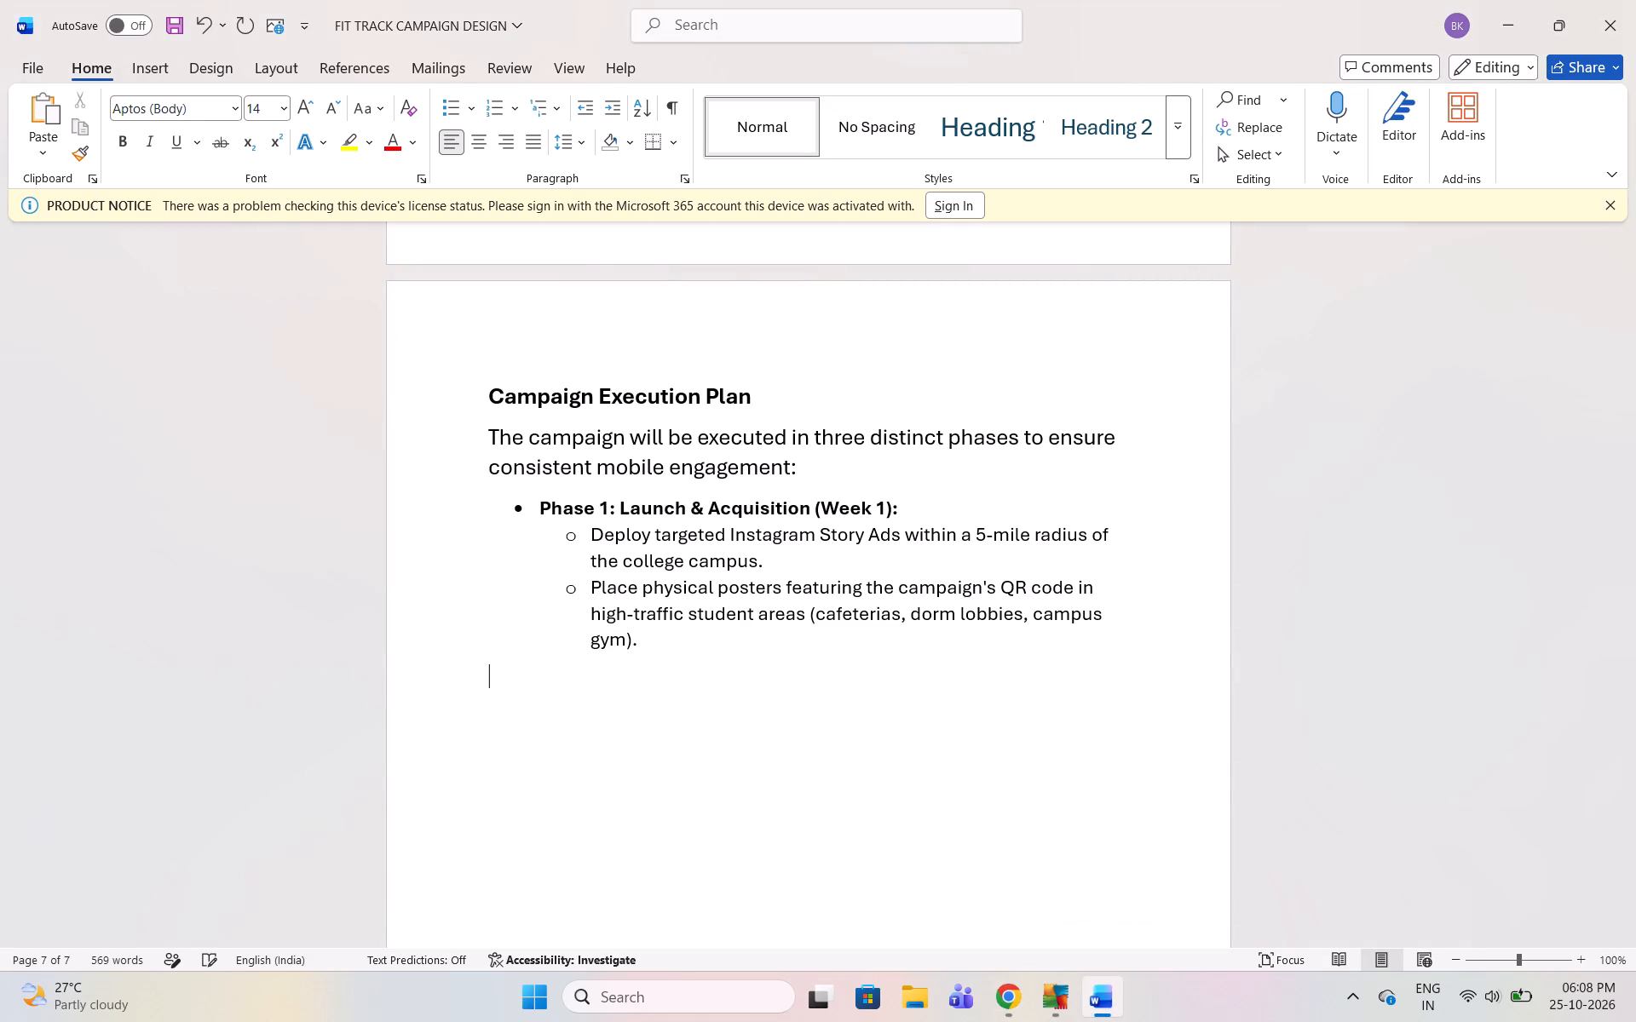
{"action": "left_click", "coordinate": [475, 102]}
{"action": "left_click", "coordinate": [487, 178]}
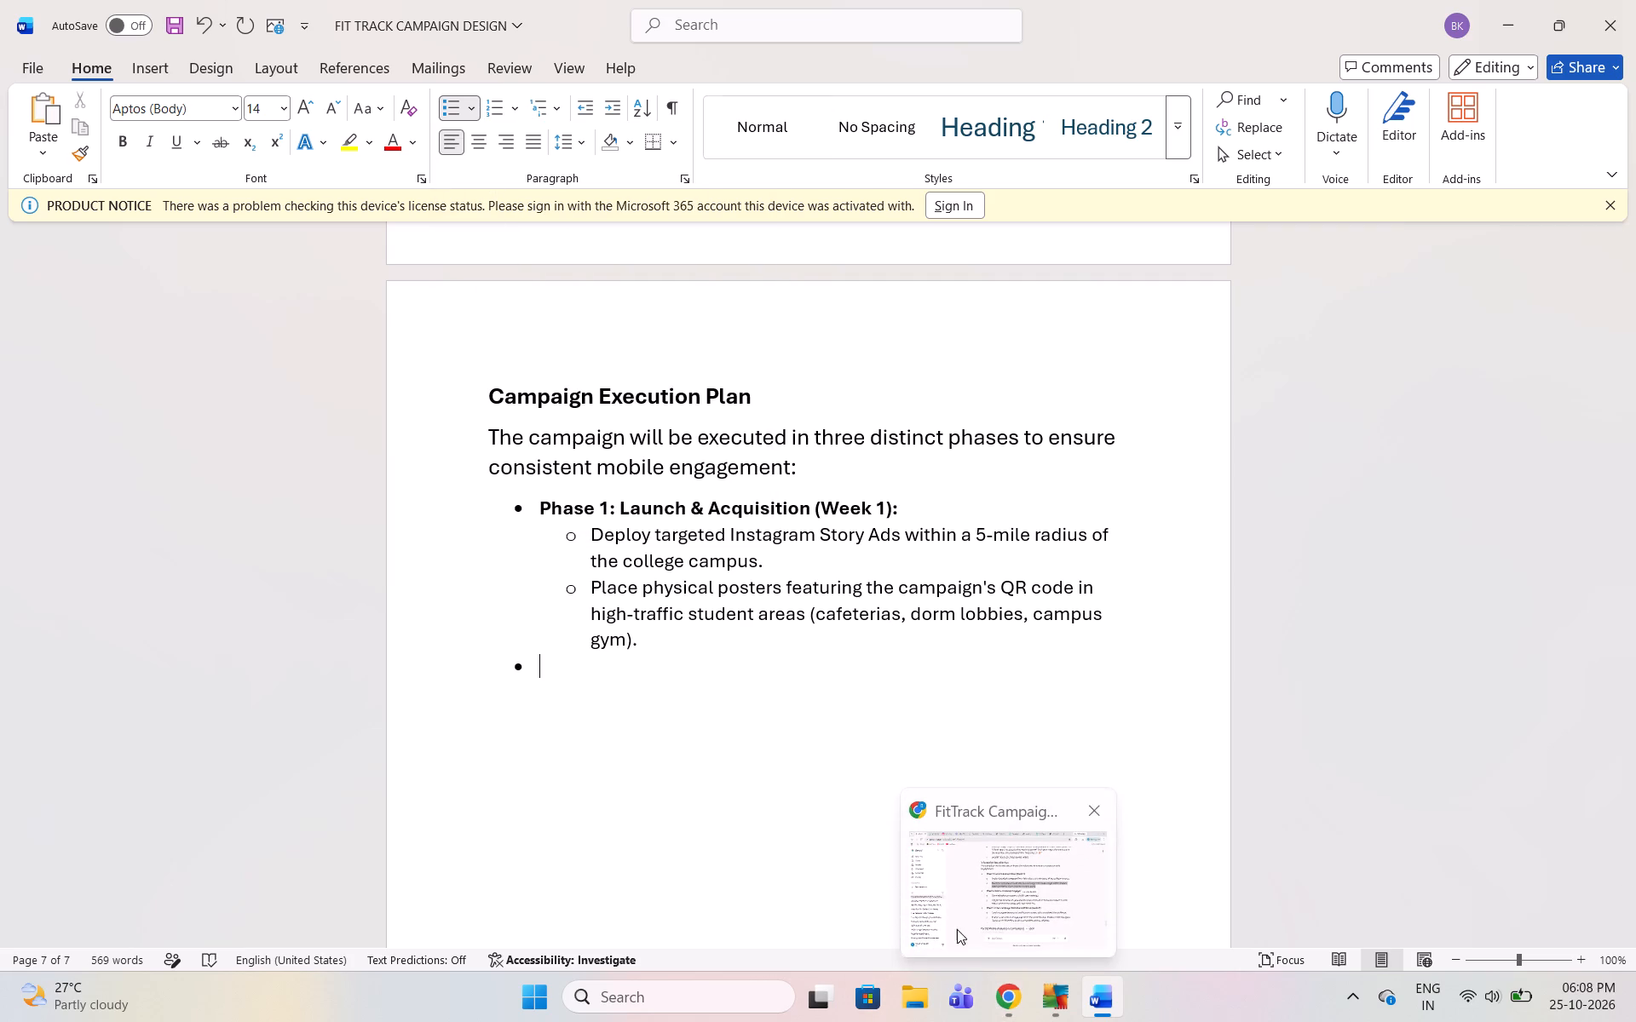
{"action": "left_click", "coordinate": [957, 929]}
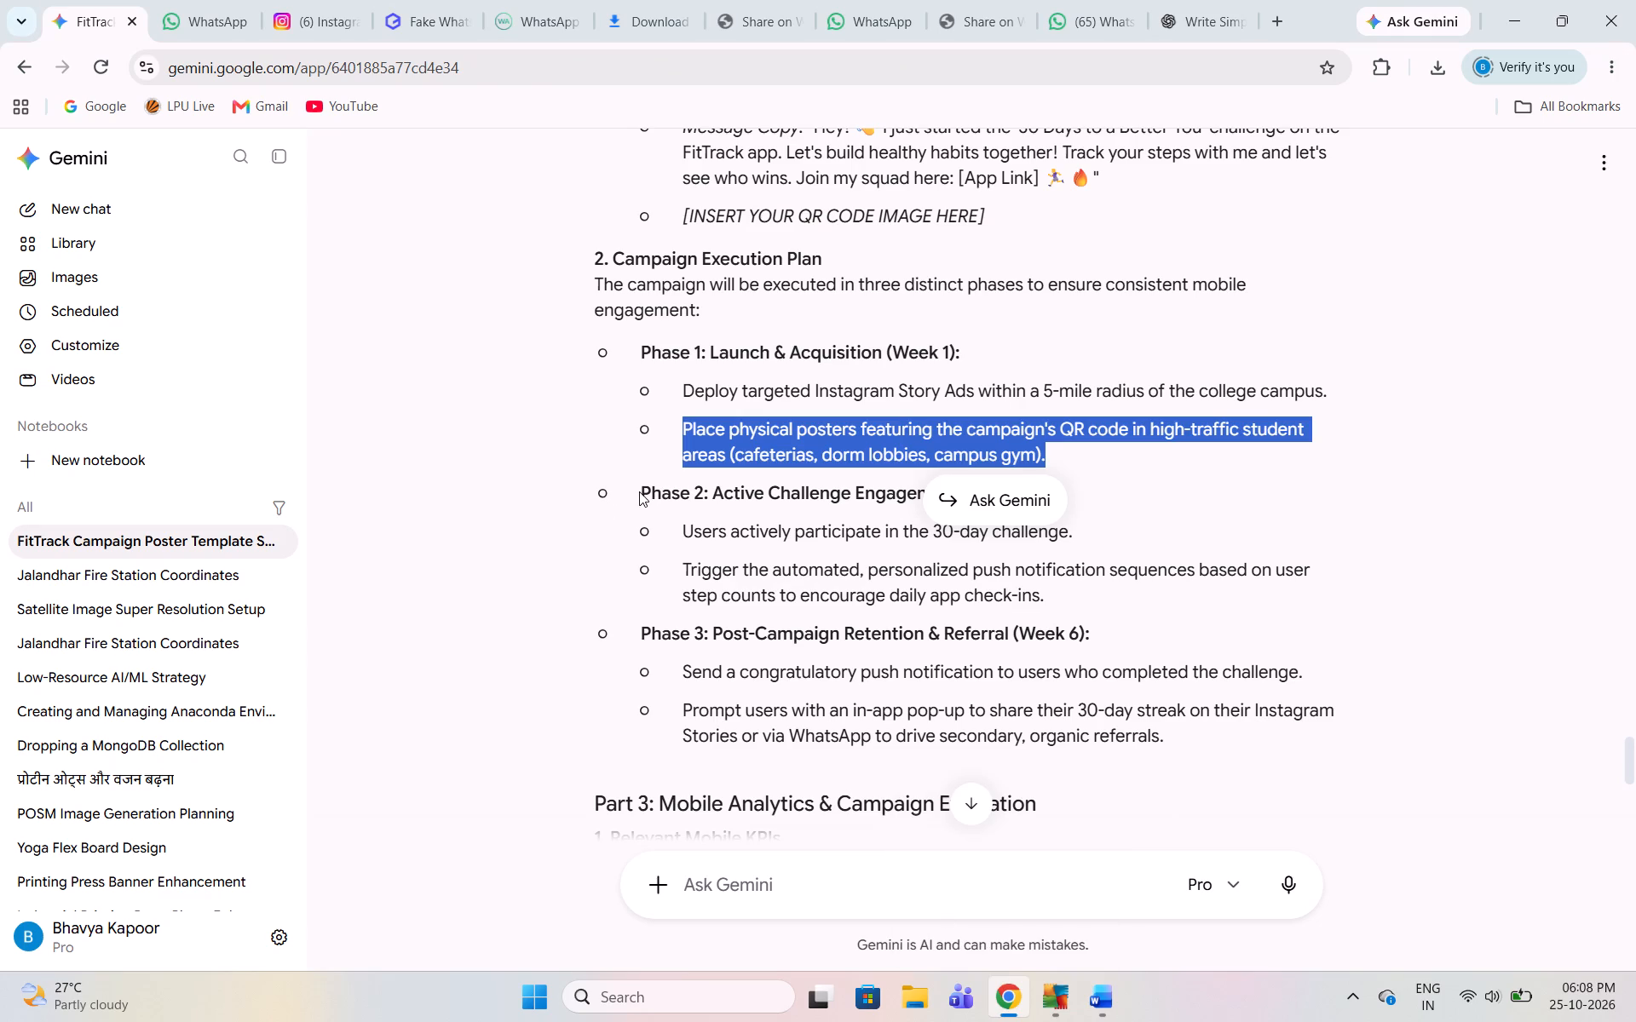
{"action": "left_click_drag", "start_coordinate": [642, 490], "coordinate": [1077, 477]}
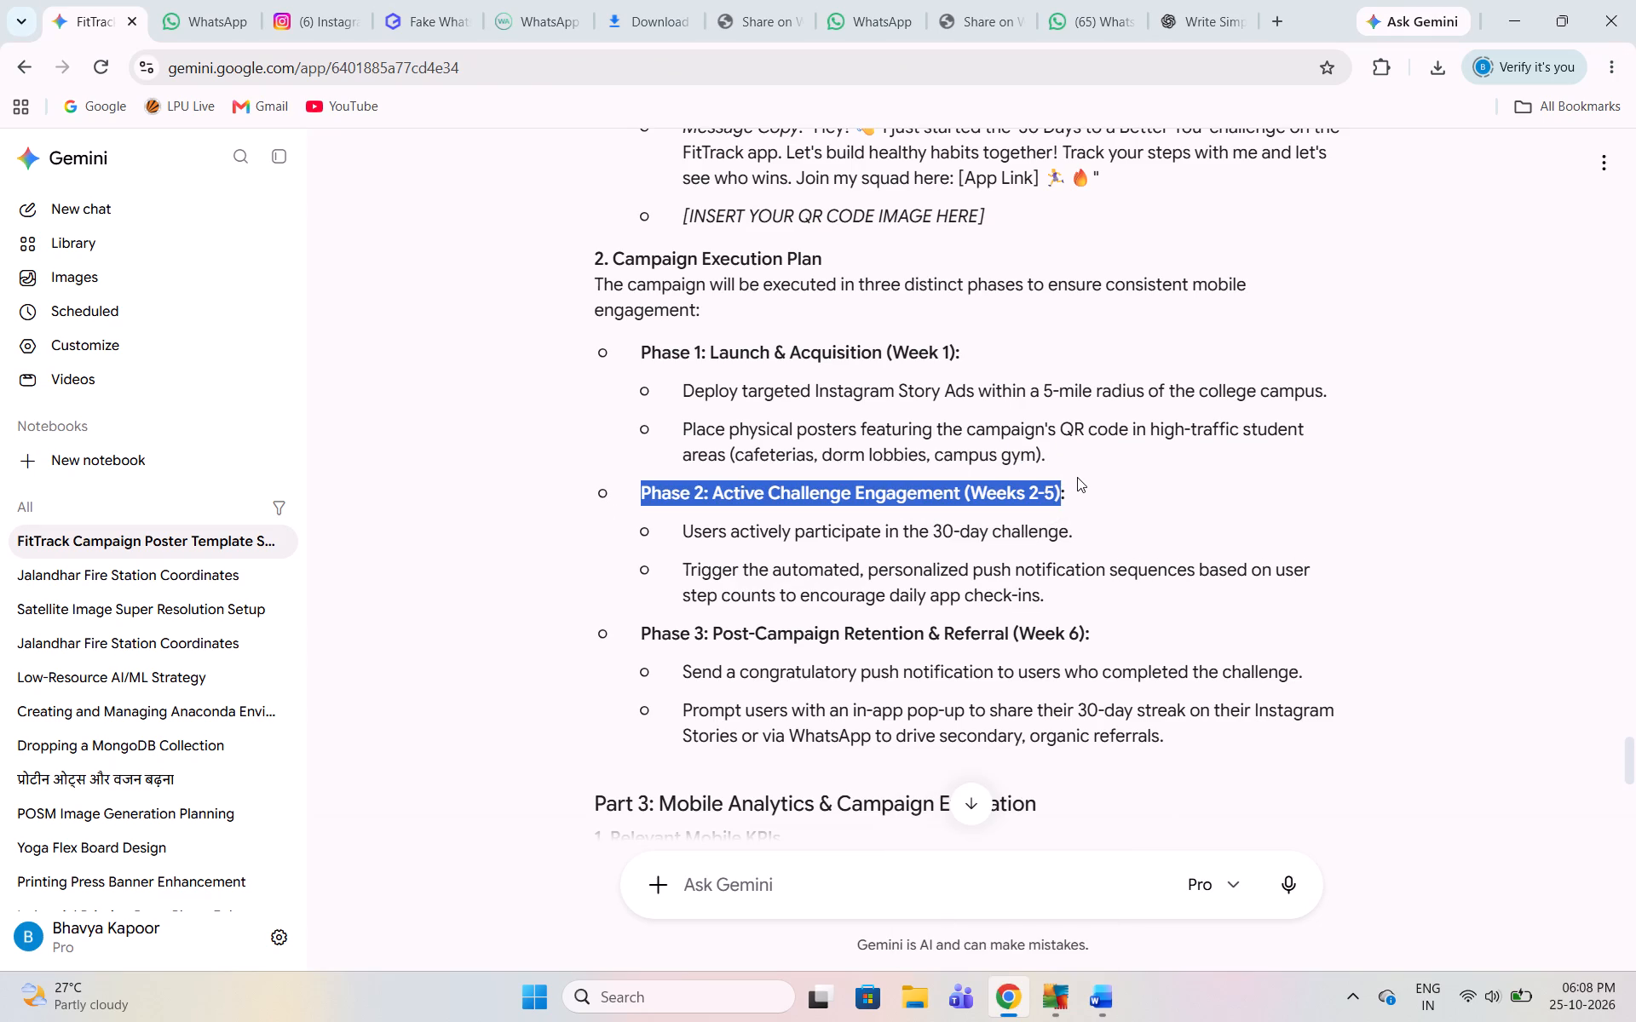
{"action": "left_click_drag", "start_coordinate": [1077, 477], "coordinate": [1082, 478]}
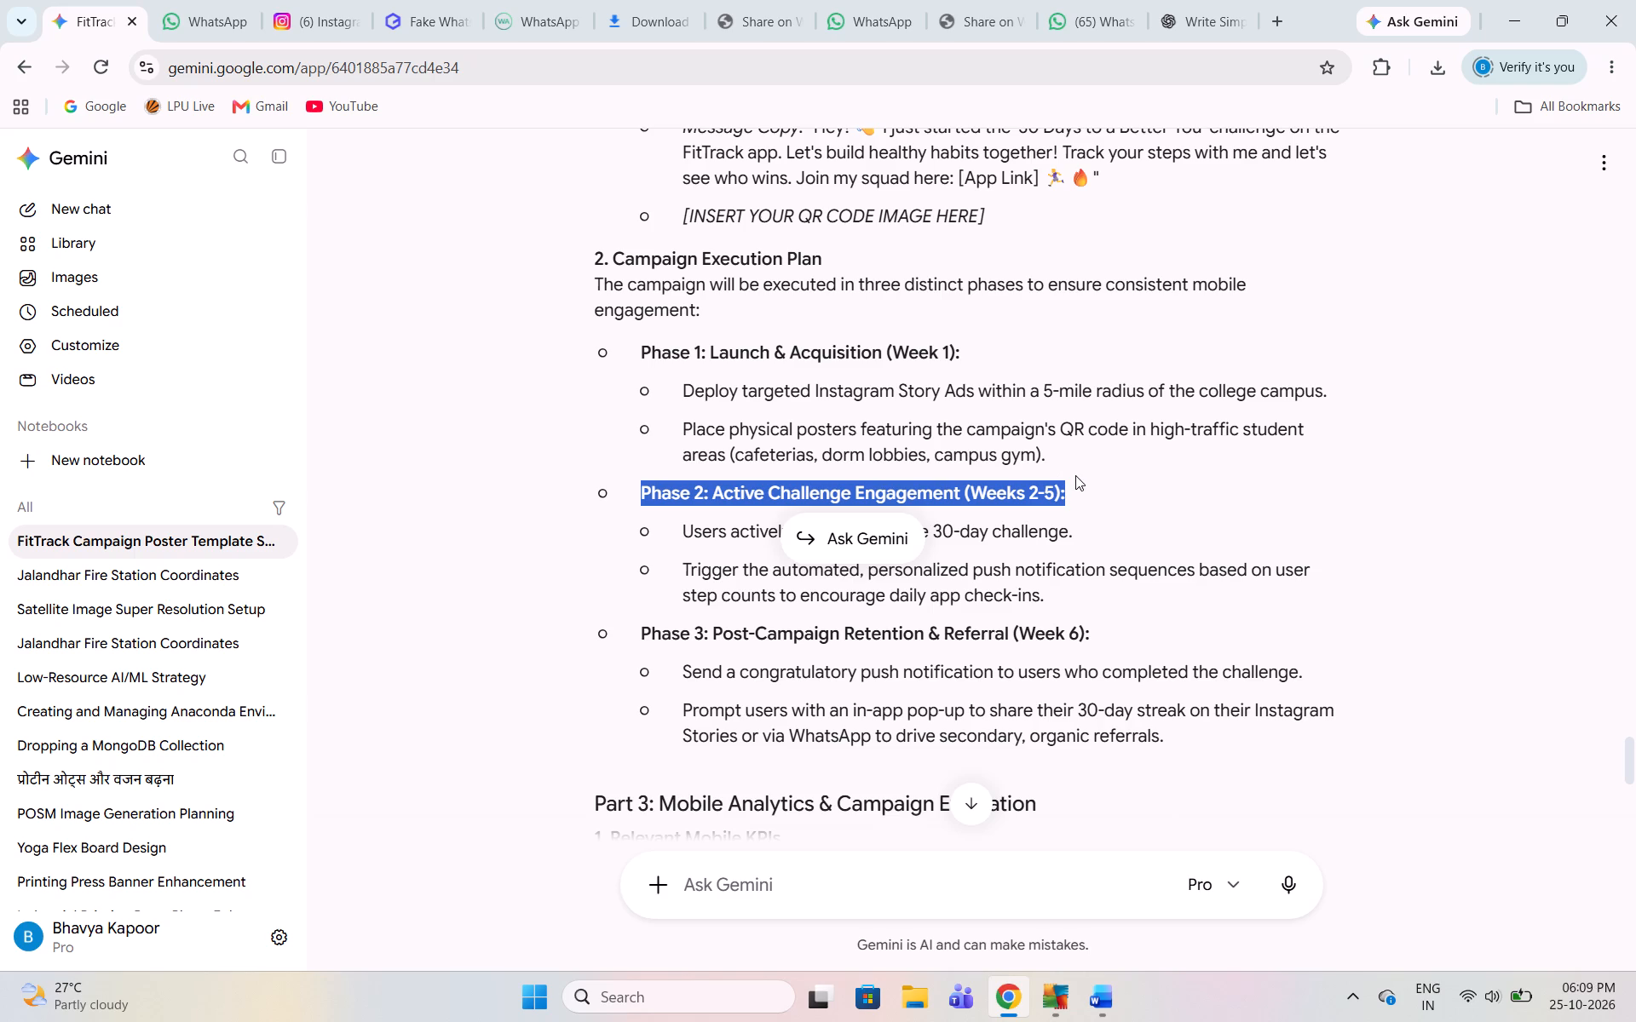
{"action": "key", "text": "ctrl+c"}
{"action": "left_click", "coordinate": [1115, 922]}
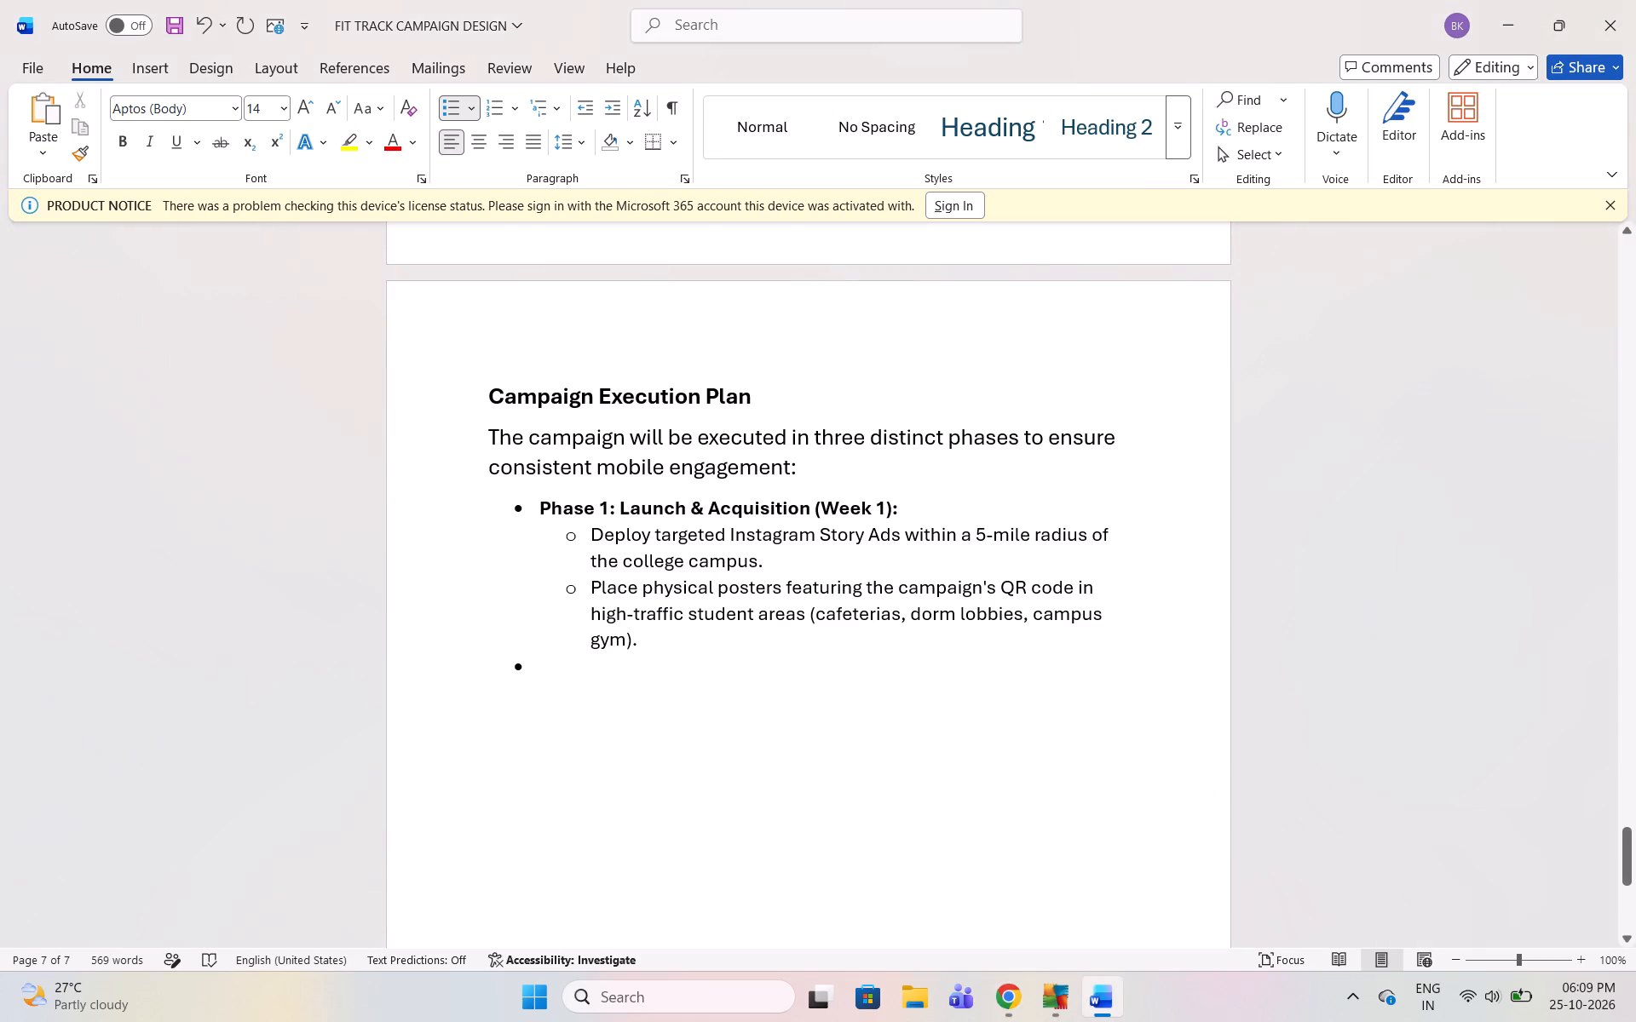
Paste "Phase 2: Active Challenge Engagement (Weeks 2-5):" into the empty bullet after the Phase 1 points and make it bold.
{"action": "key", "text": "ctrl+v"}
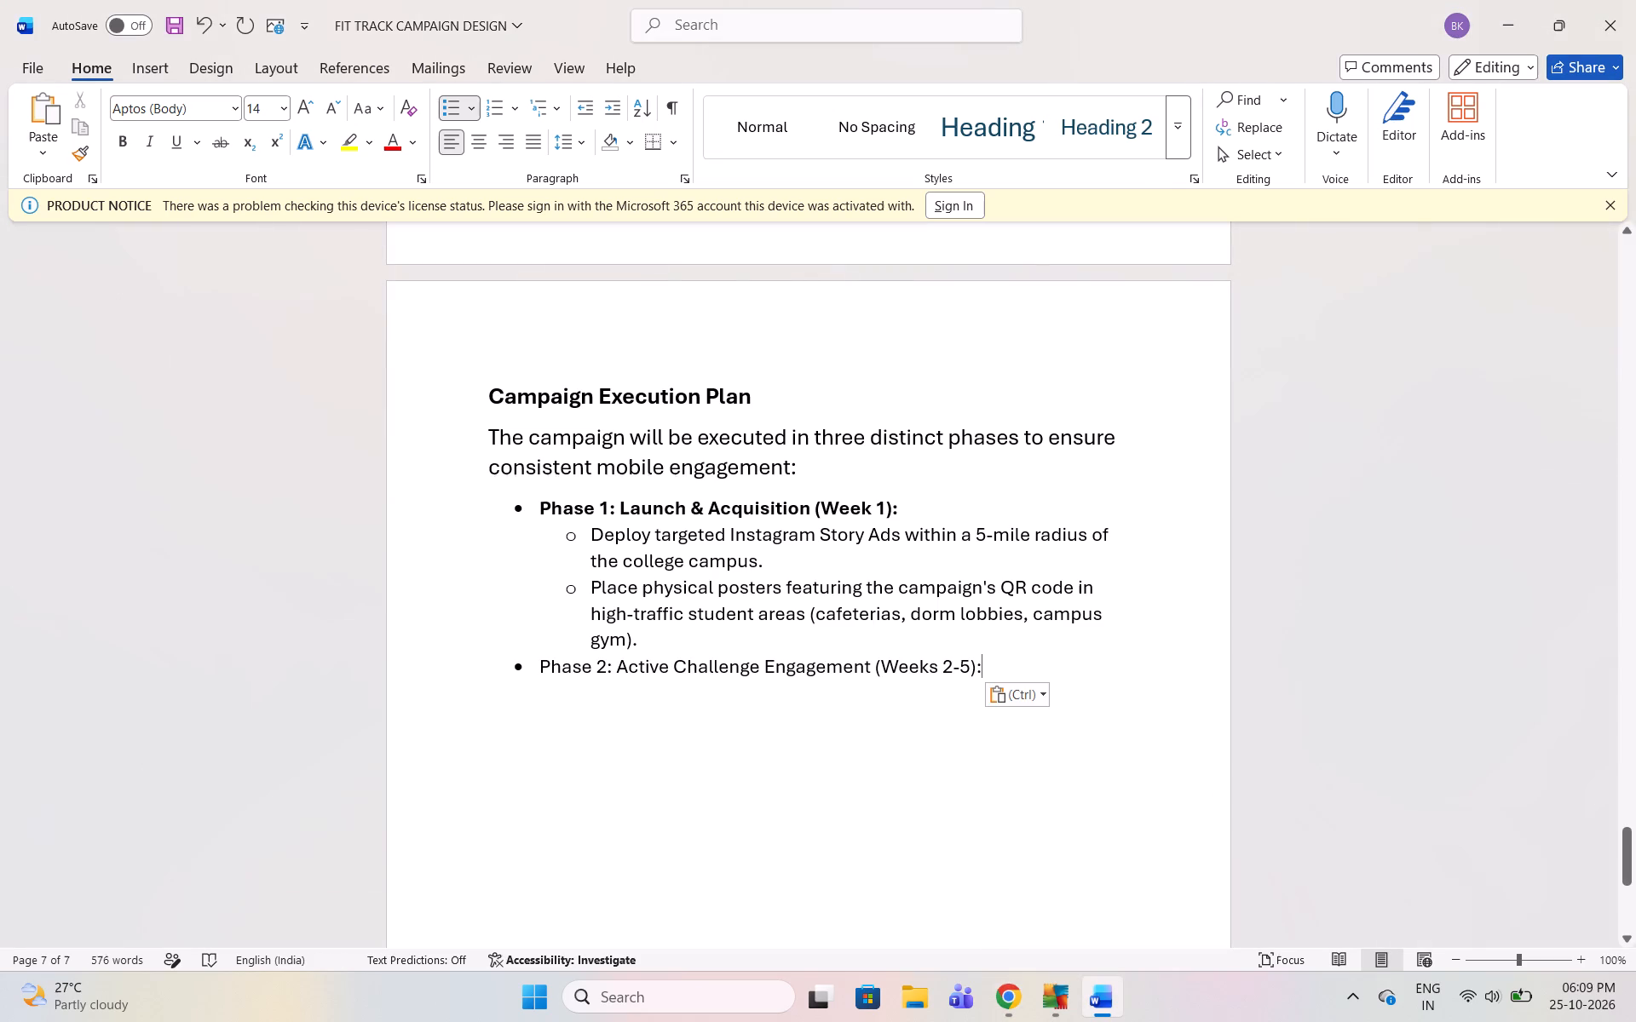
{"action": "left_click_drag", "start_coordinate": [987, 669], "coordinate": [531, 669]}
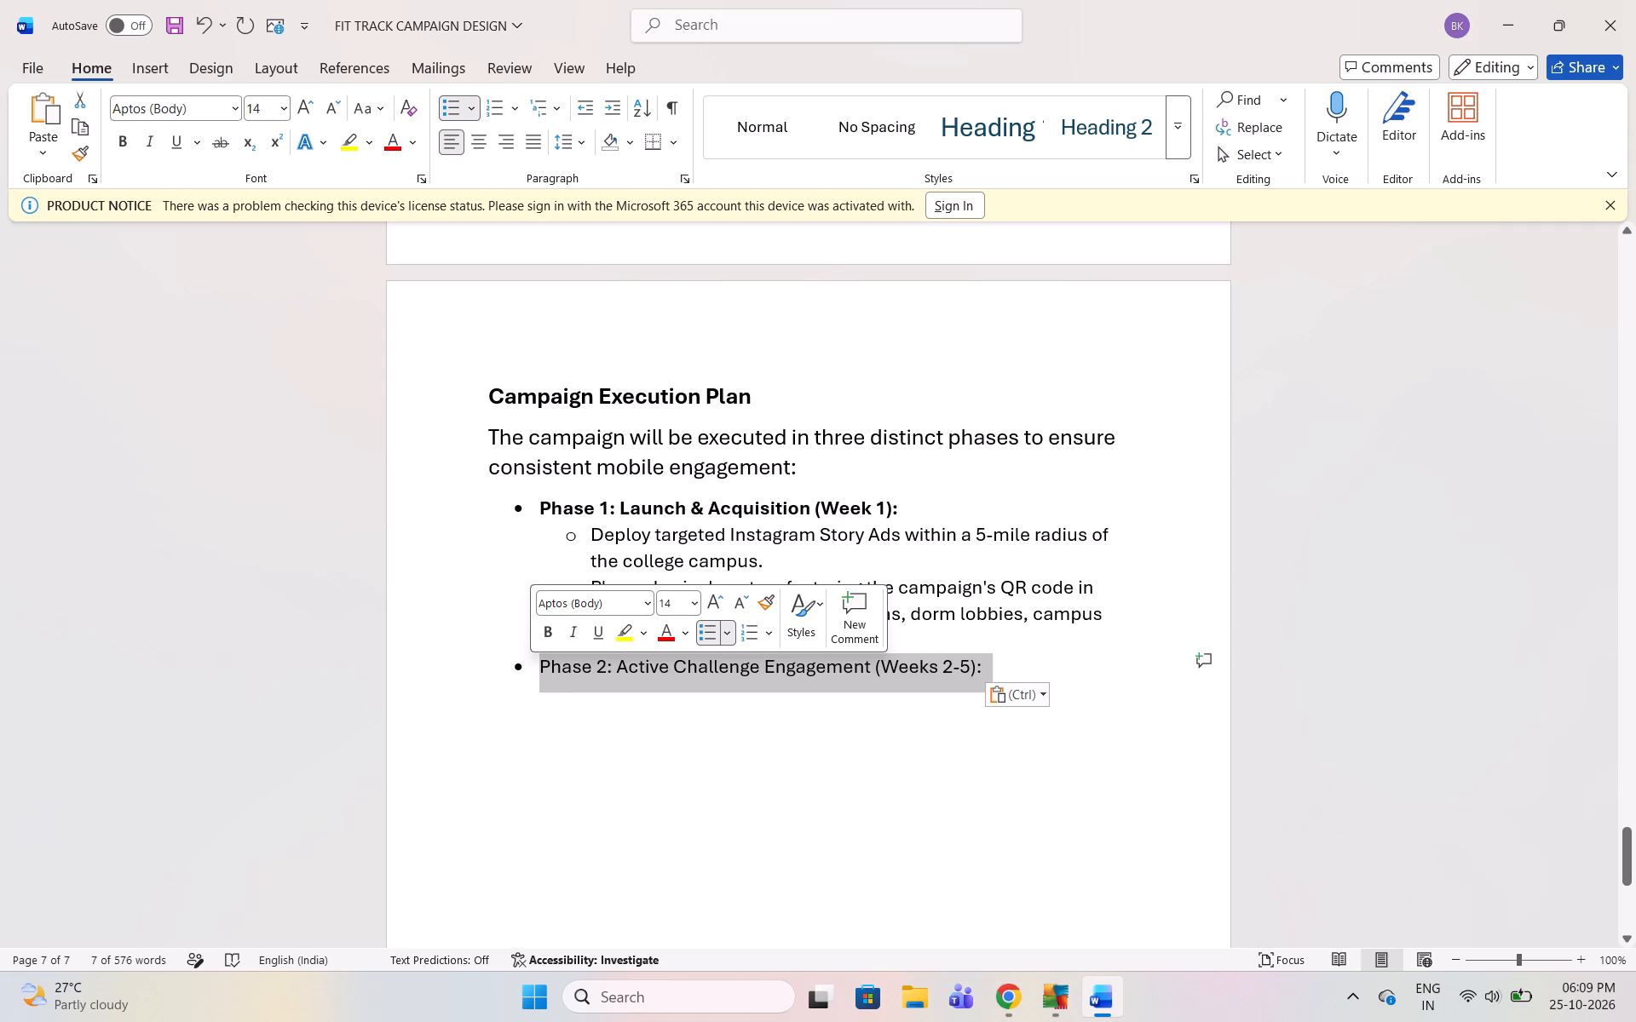
{"action": "left_click", "coordinate": [541, 634]}
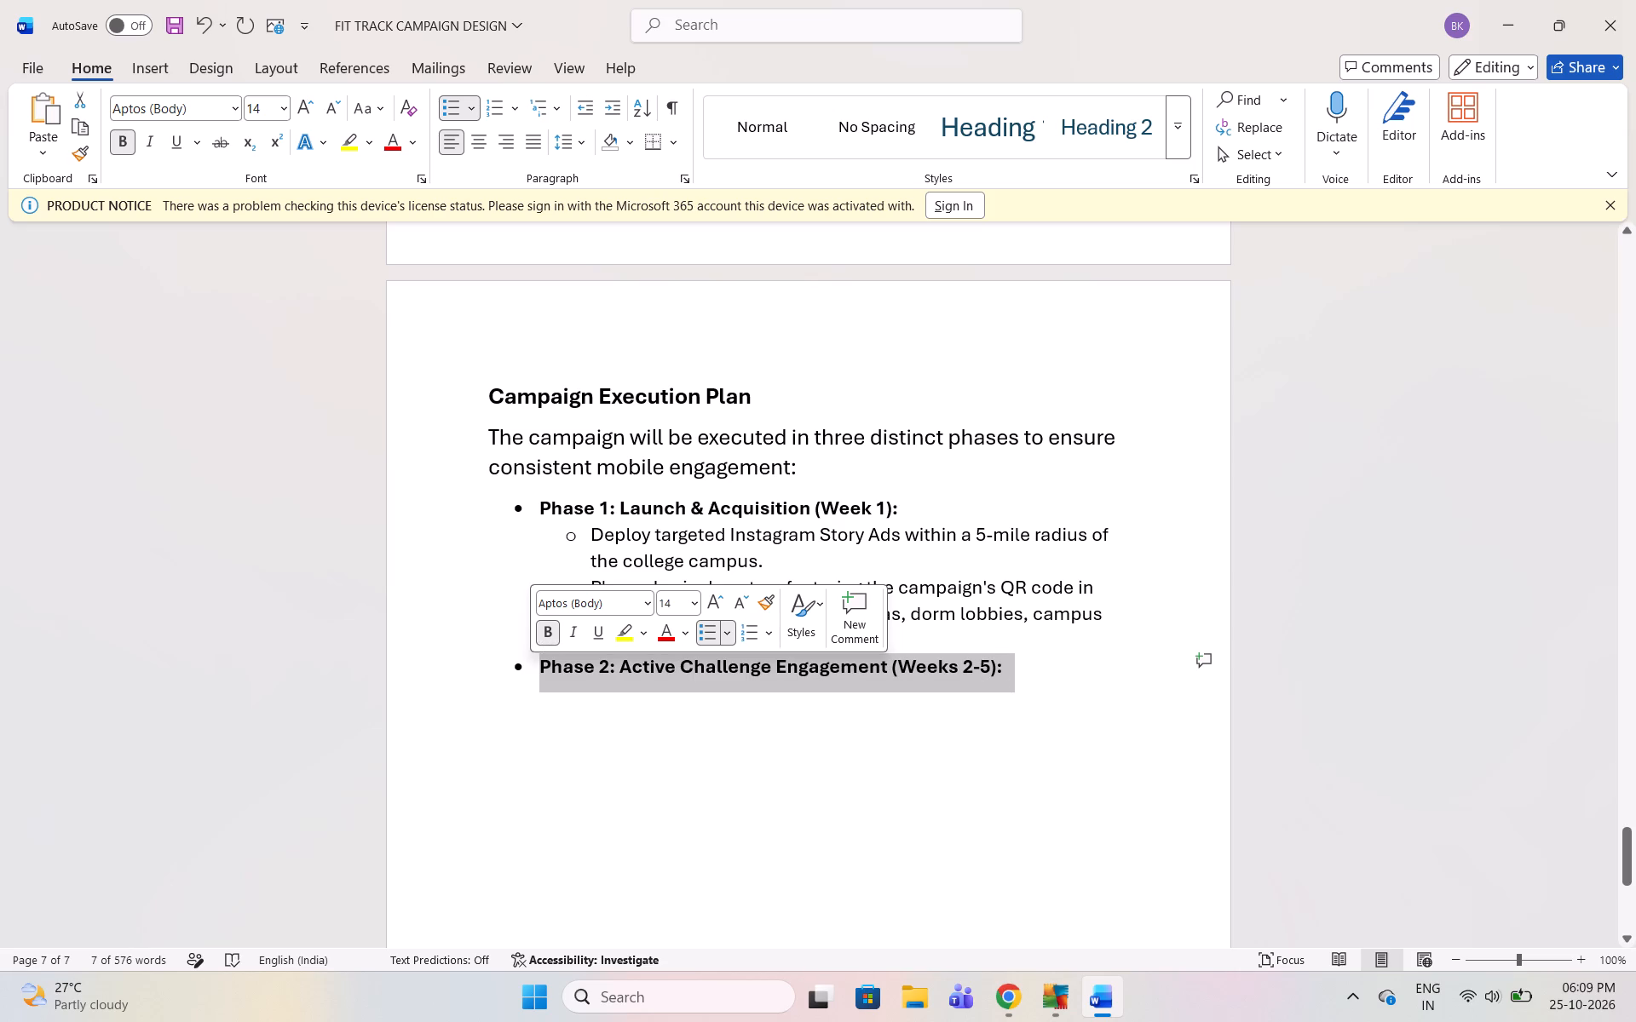
{"action": "left_click", "coordinate": [1033, 664]}
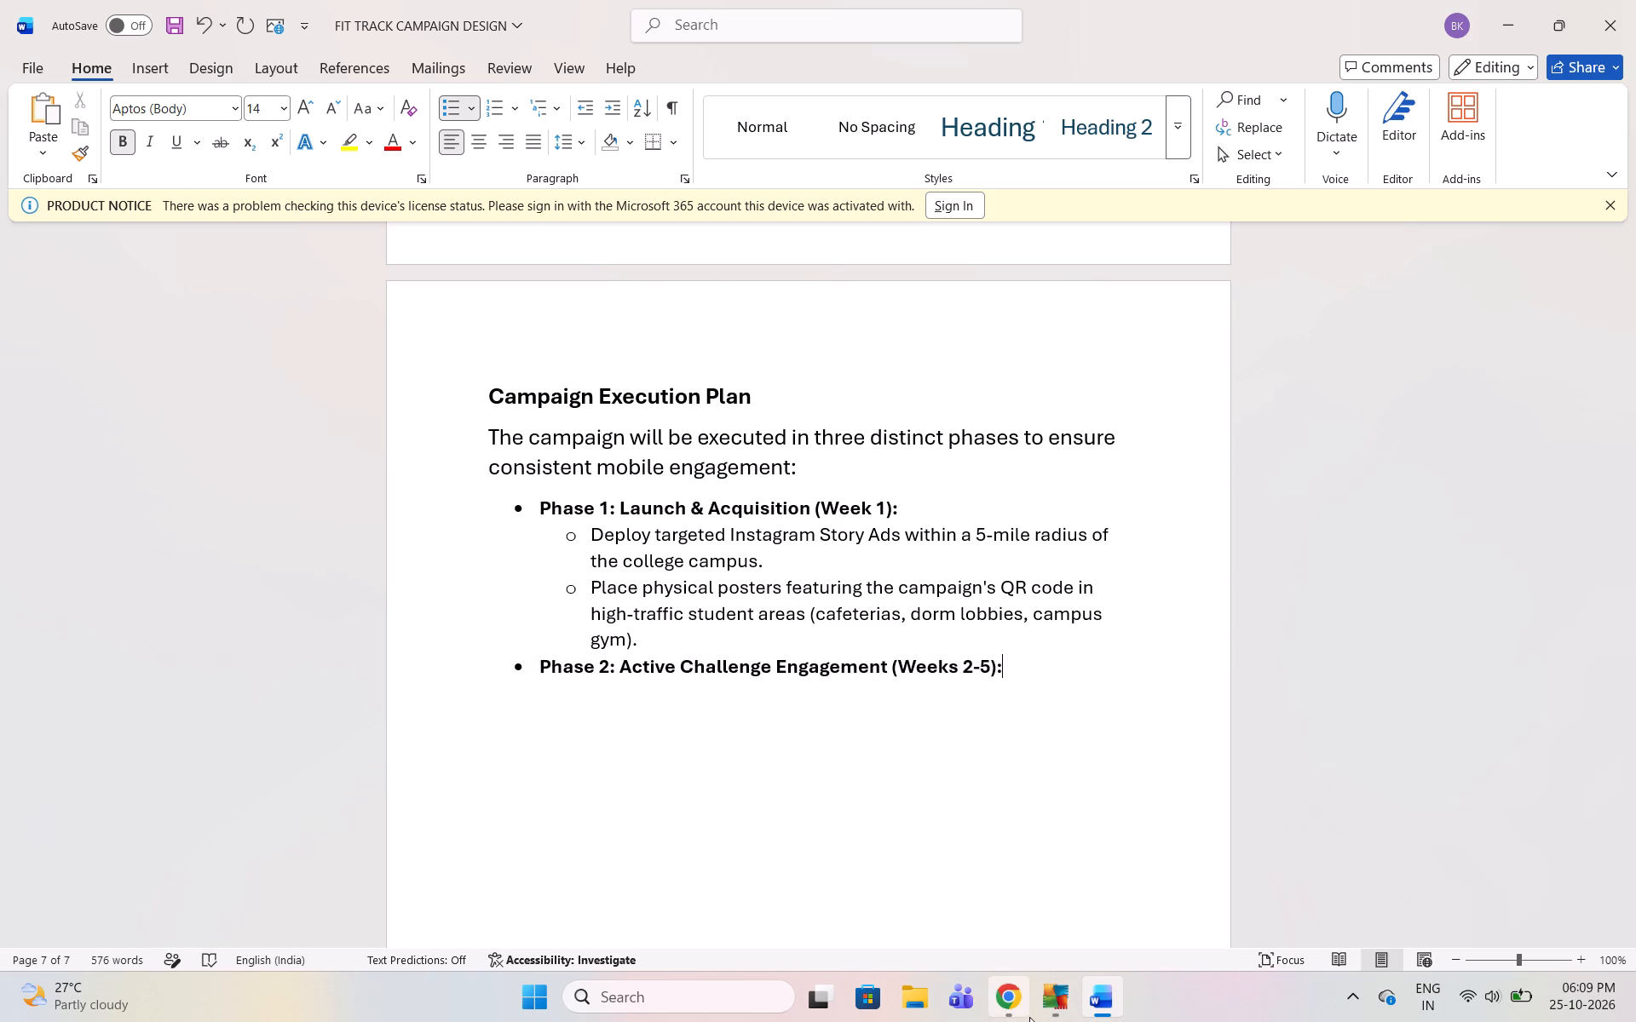
Copy the Phase 2 point "Users actively participate in the 30-day challenge." from Gemini and return to the Word document.
{"action": "left_click", "coordinate": [993, 916]}
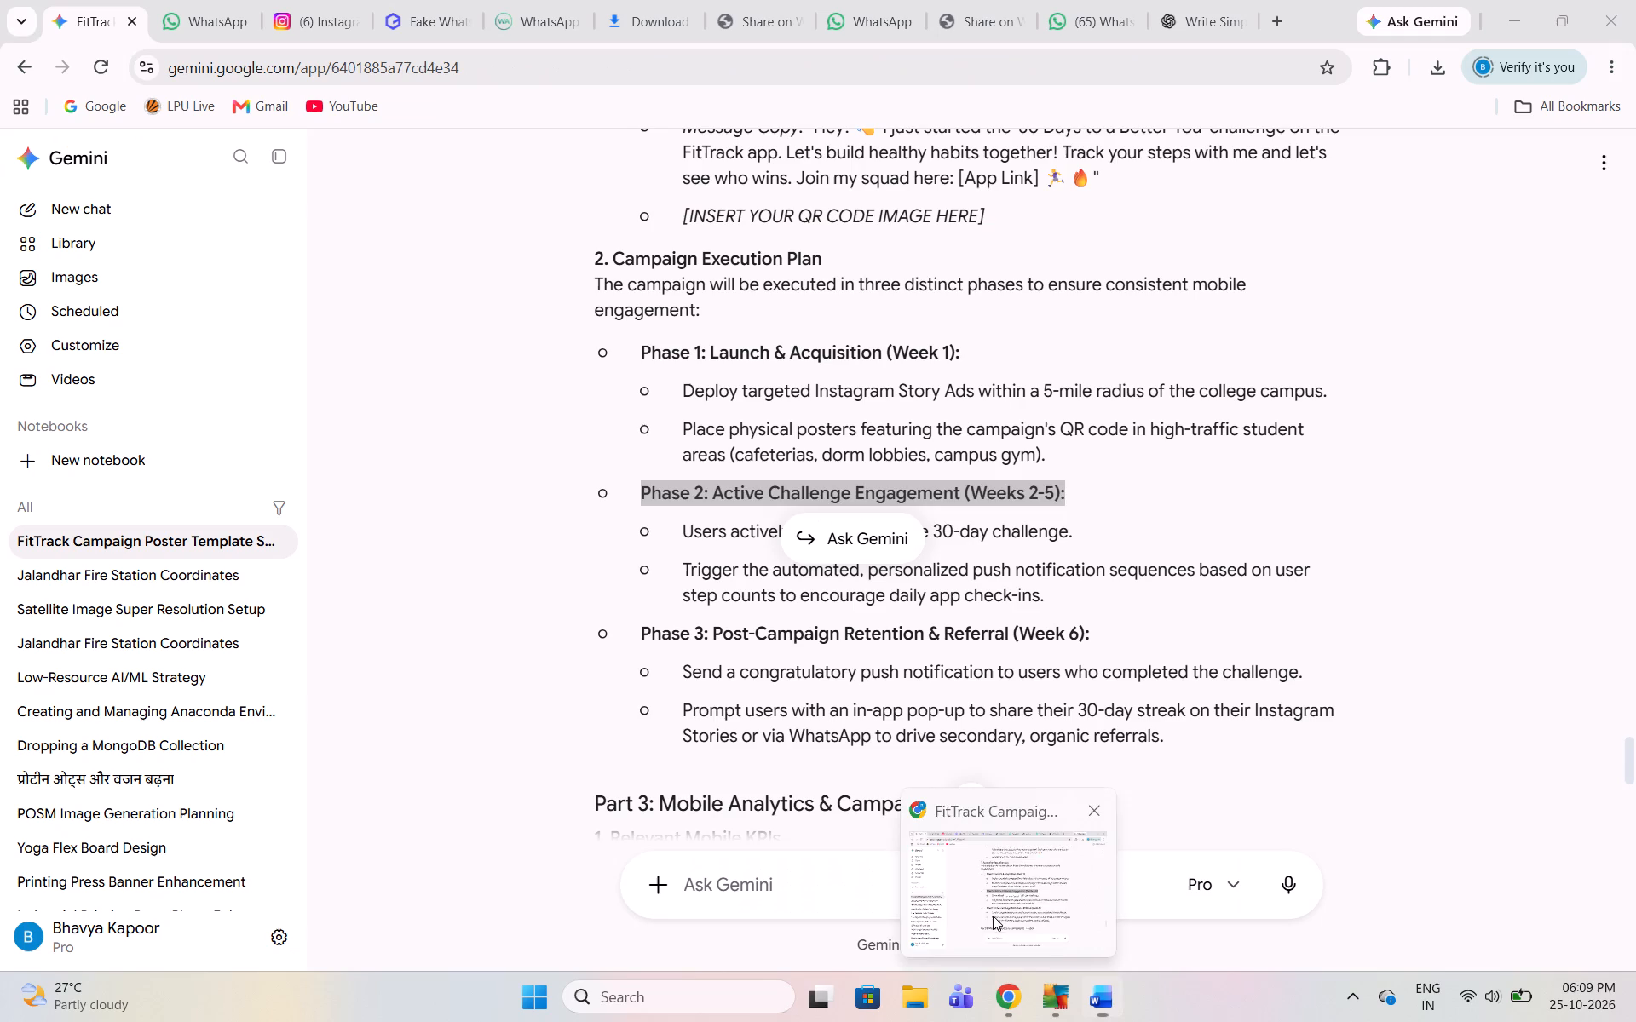
{"action": "left_click_drag", "start_coordinate": [682, 529], "coordinate": [1147, 523]}
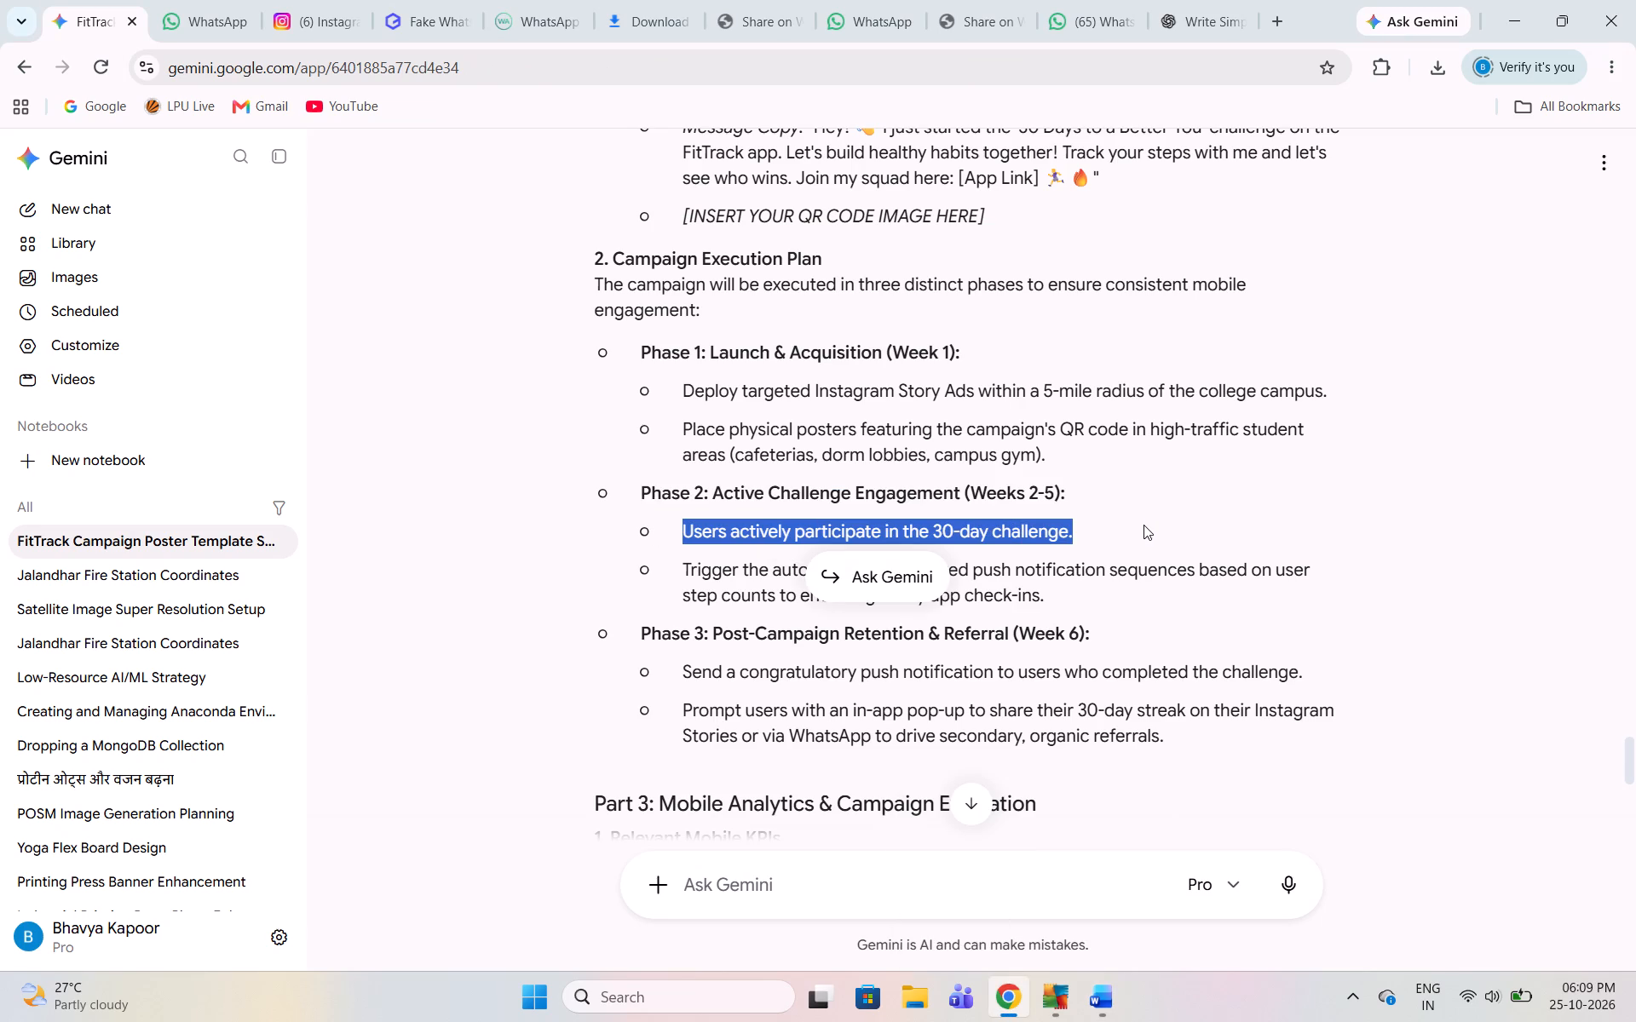
{"action": "key", "text": "ctrl+c"}
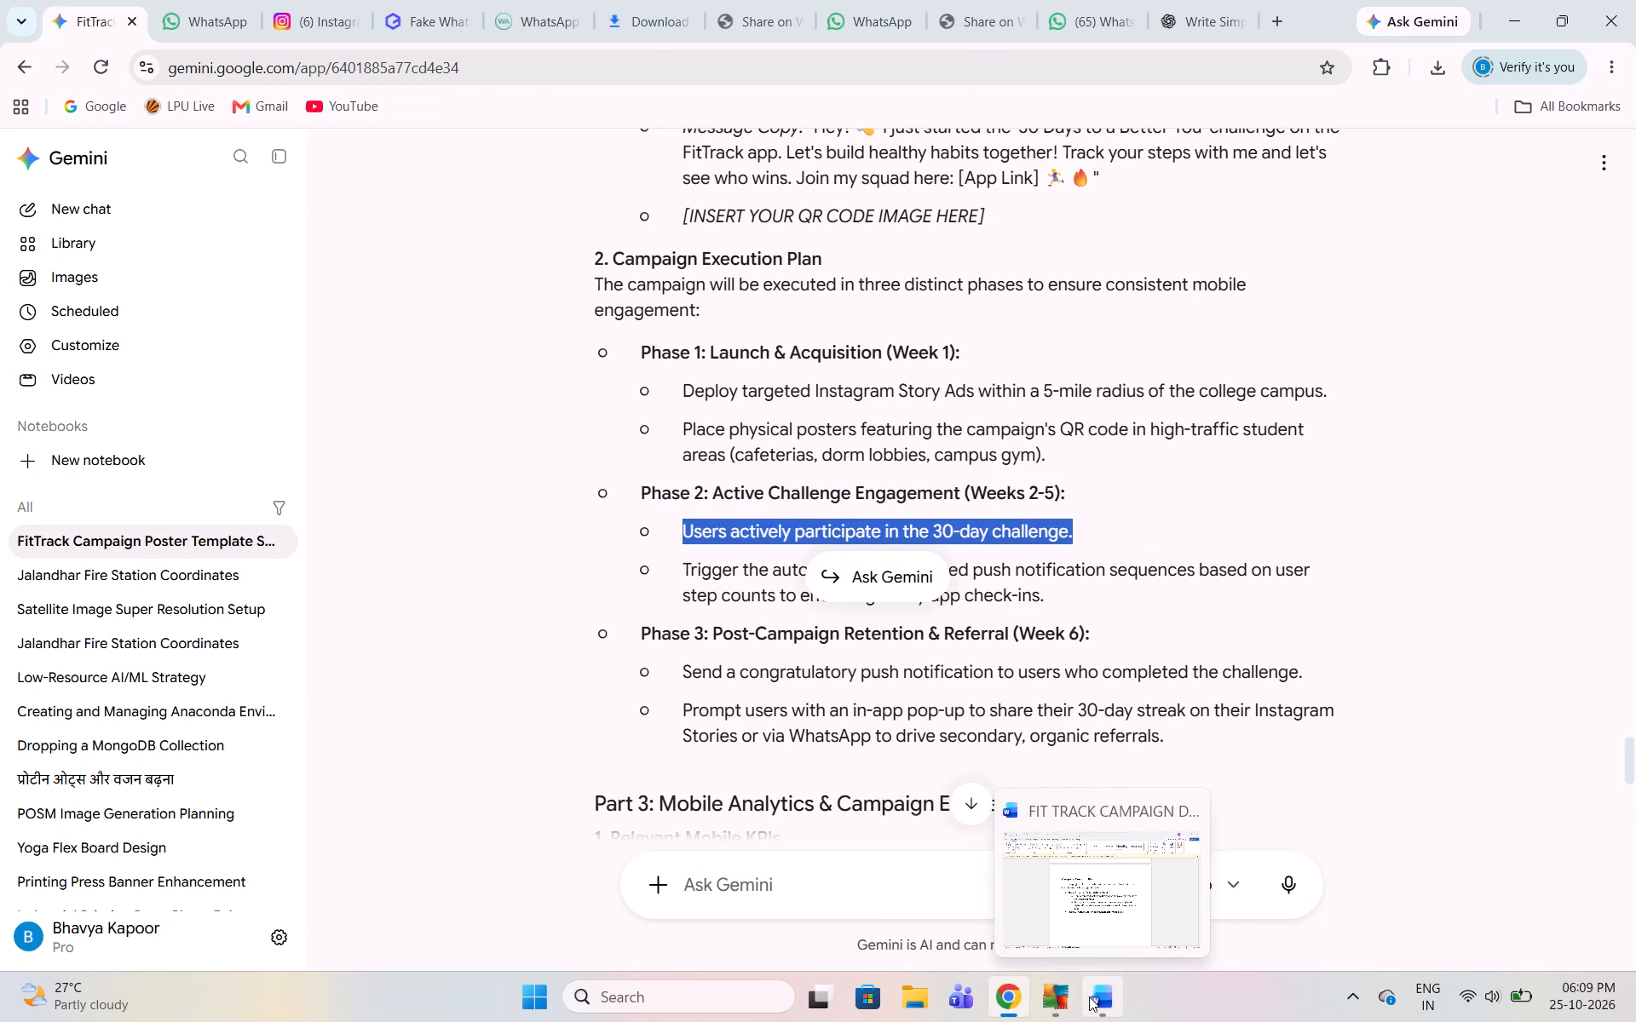
{"action": "left_click", "coordinate": [1109, 934]}
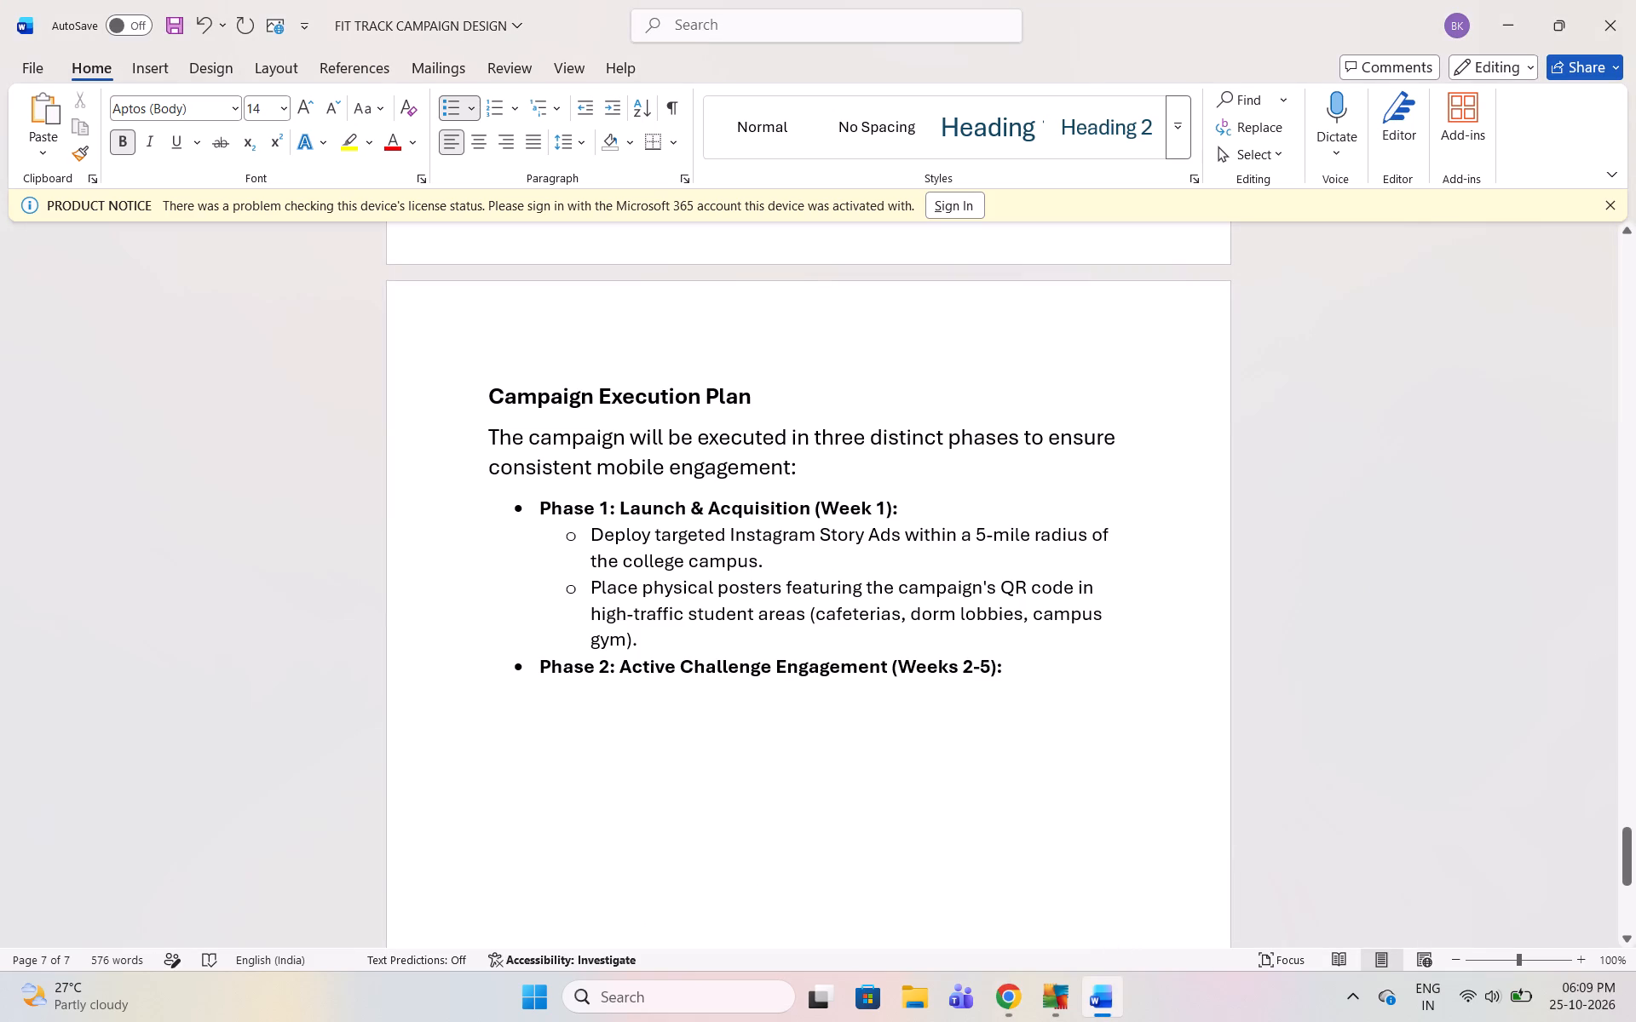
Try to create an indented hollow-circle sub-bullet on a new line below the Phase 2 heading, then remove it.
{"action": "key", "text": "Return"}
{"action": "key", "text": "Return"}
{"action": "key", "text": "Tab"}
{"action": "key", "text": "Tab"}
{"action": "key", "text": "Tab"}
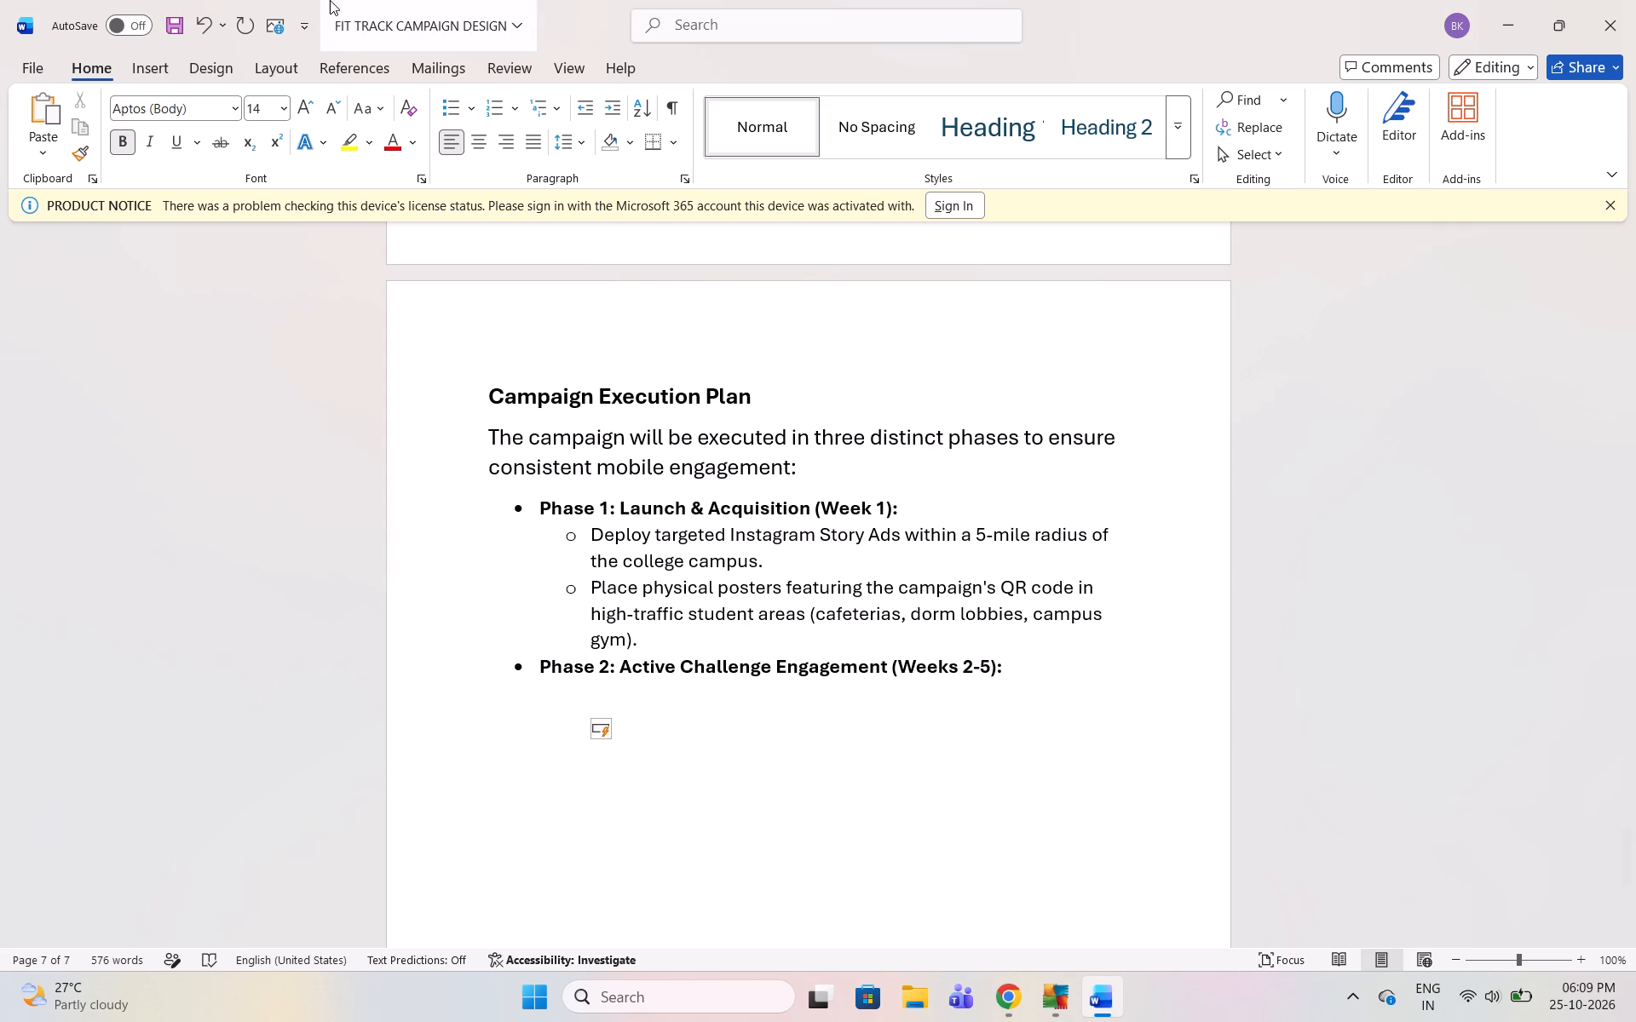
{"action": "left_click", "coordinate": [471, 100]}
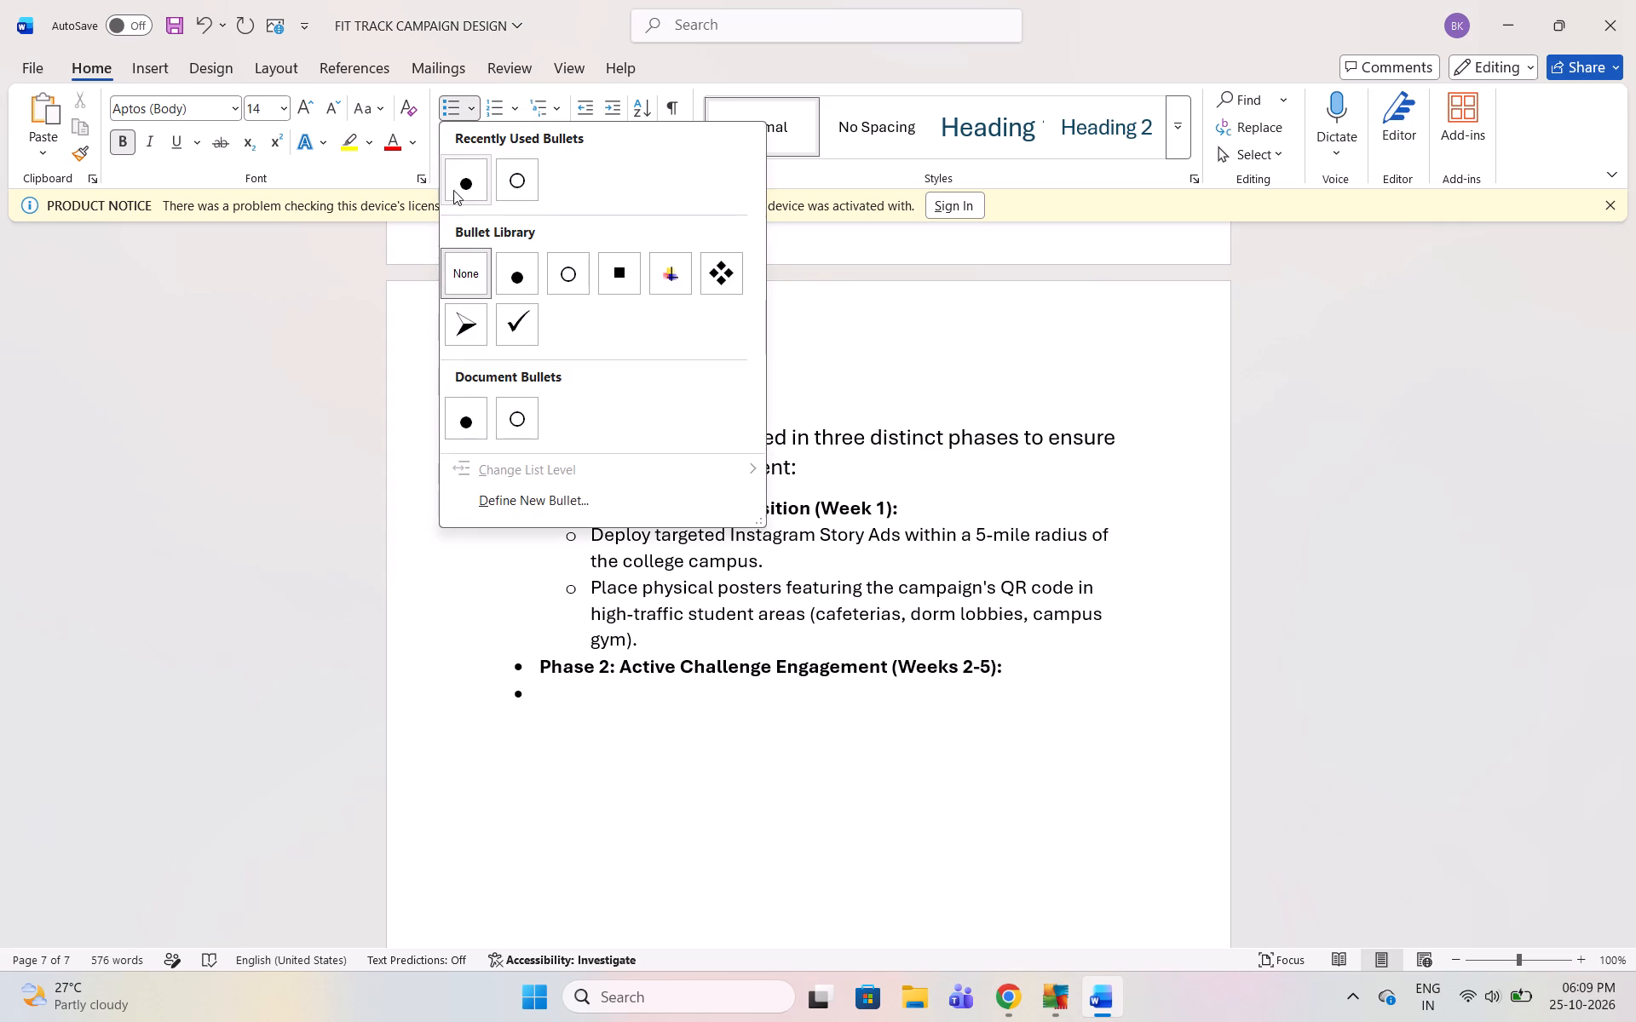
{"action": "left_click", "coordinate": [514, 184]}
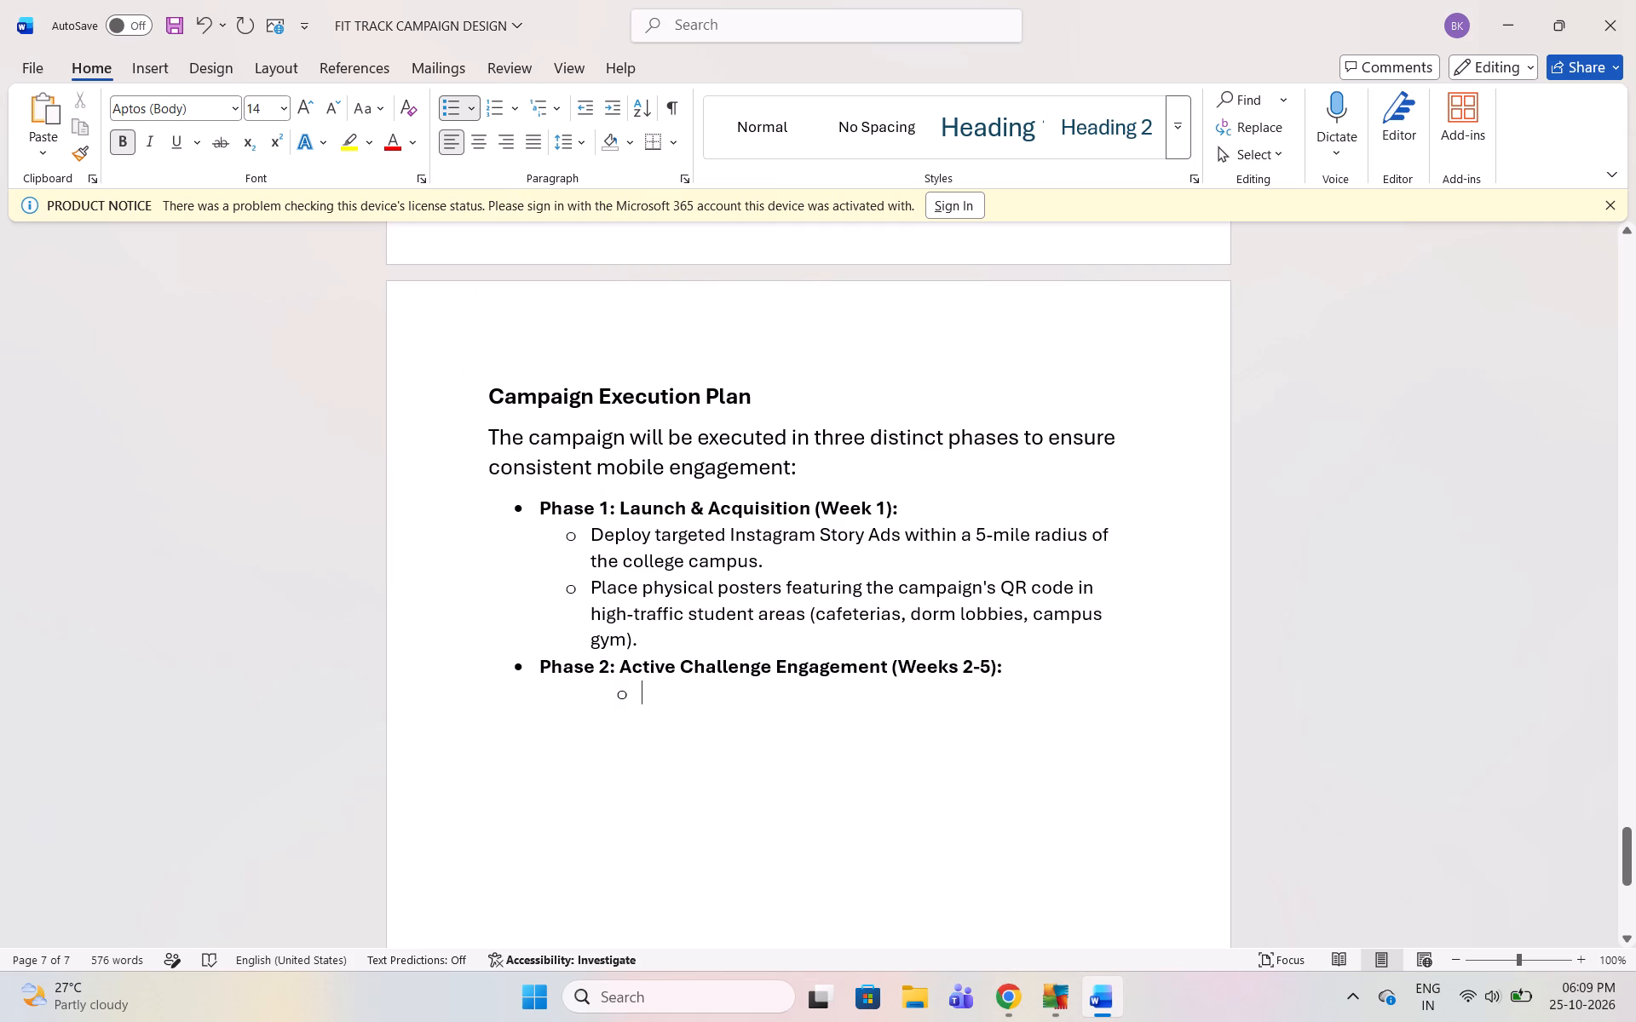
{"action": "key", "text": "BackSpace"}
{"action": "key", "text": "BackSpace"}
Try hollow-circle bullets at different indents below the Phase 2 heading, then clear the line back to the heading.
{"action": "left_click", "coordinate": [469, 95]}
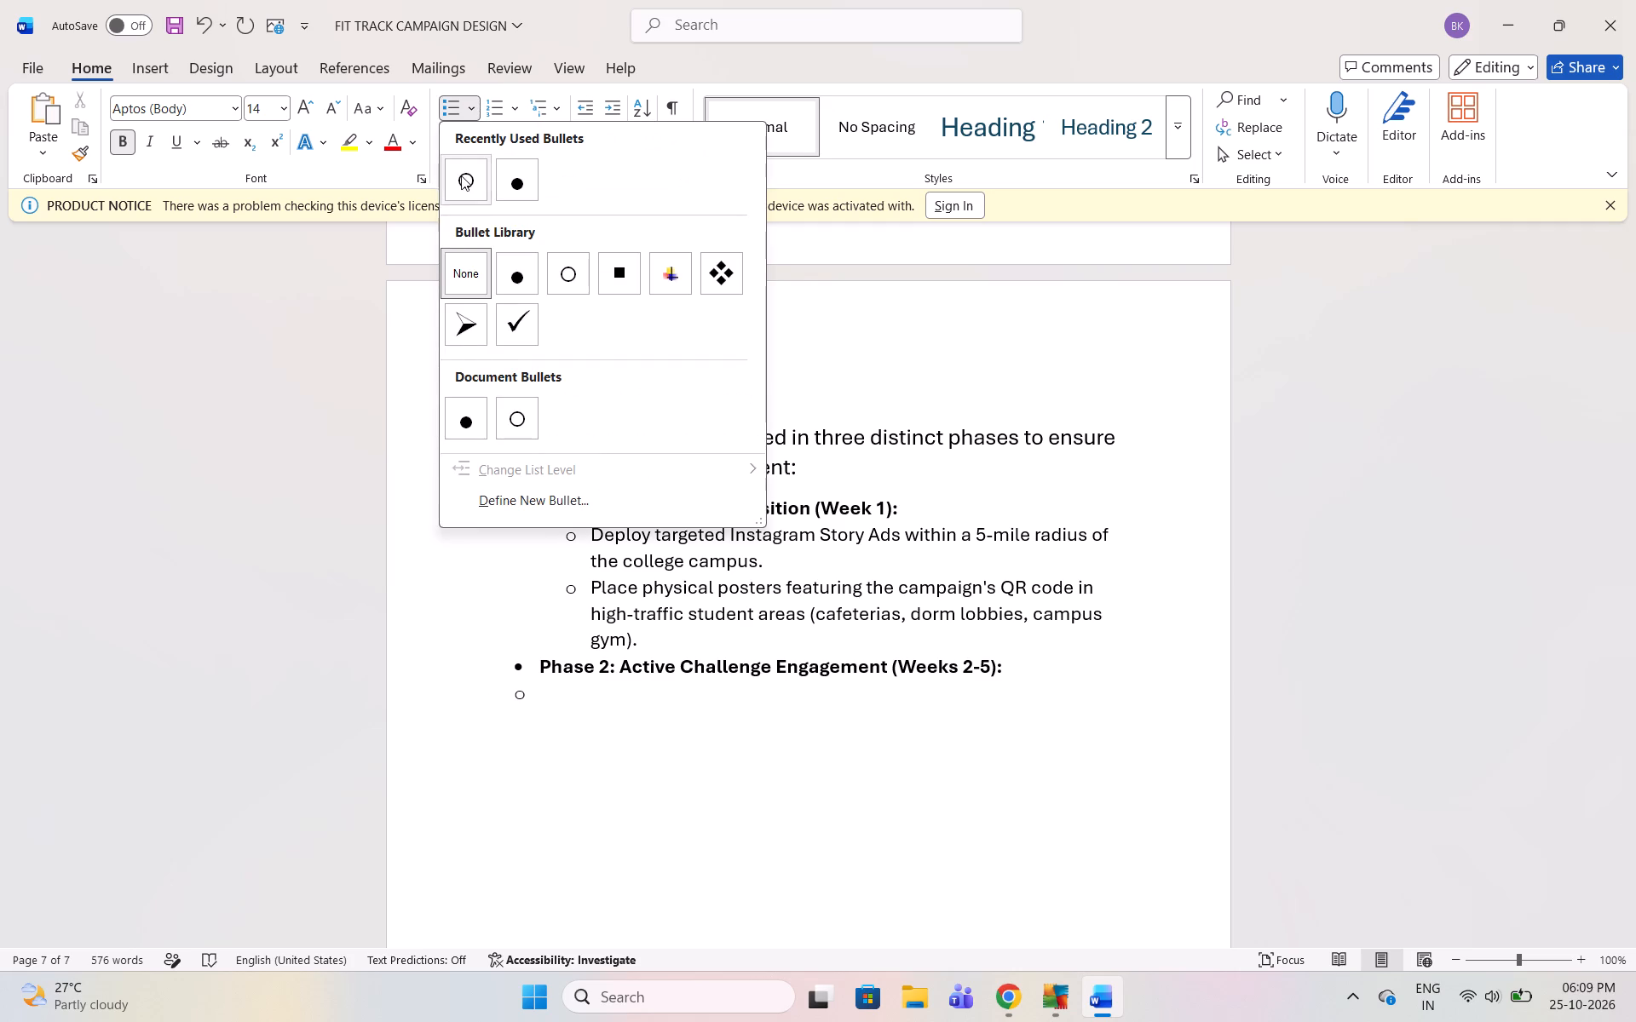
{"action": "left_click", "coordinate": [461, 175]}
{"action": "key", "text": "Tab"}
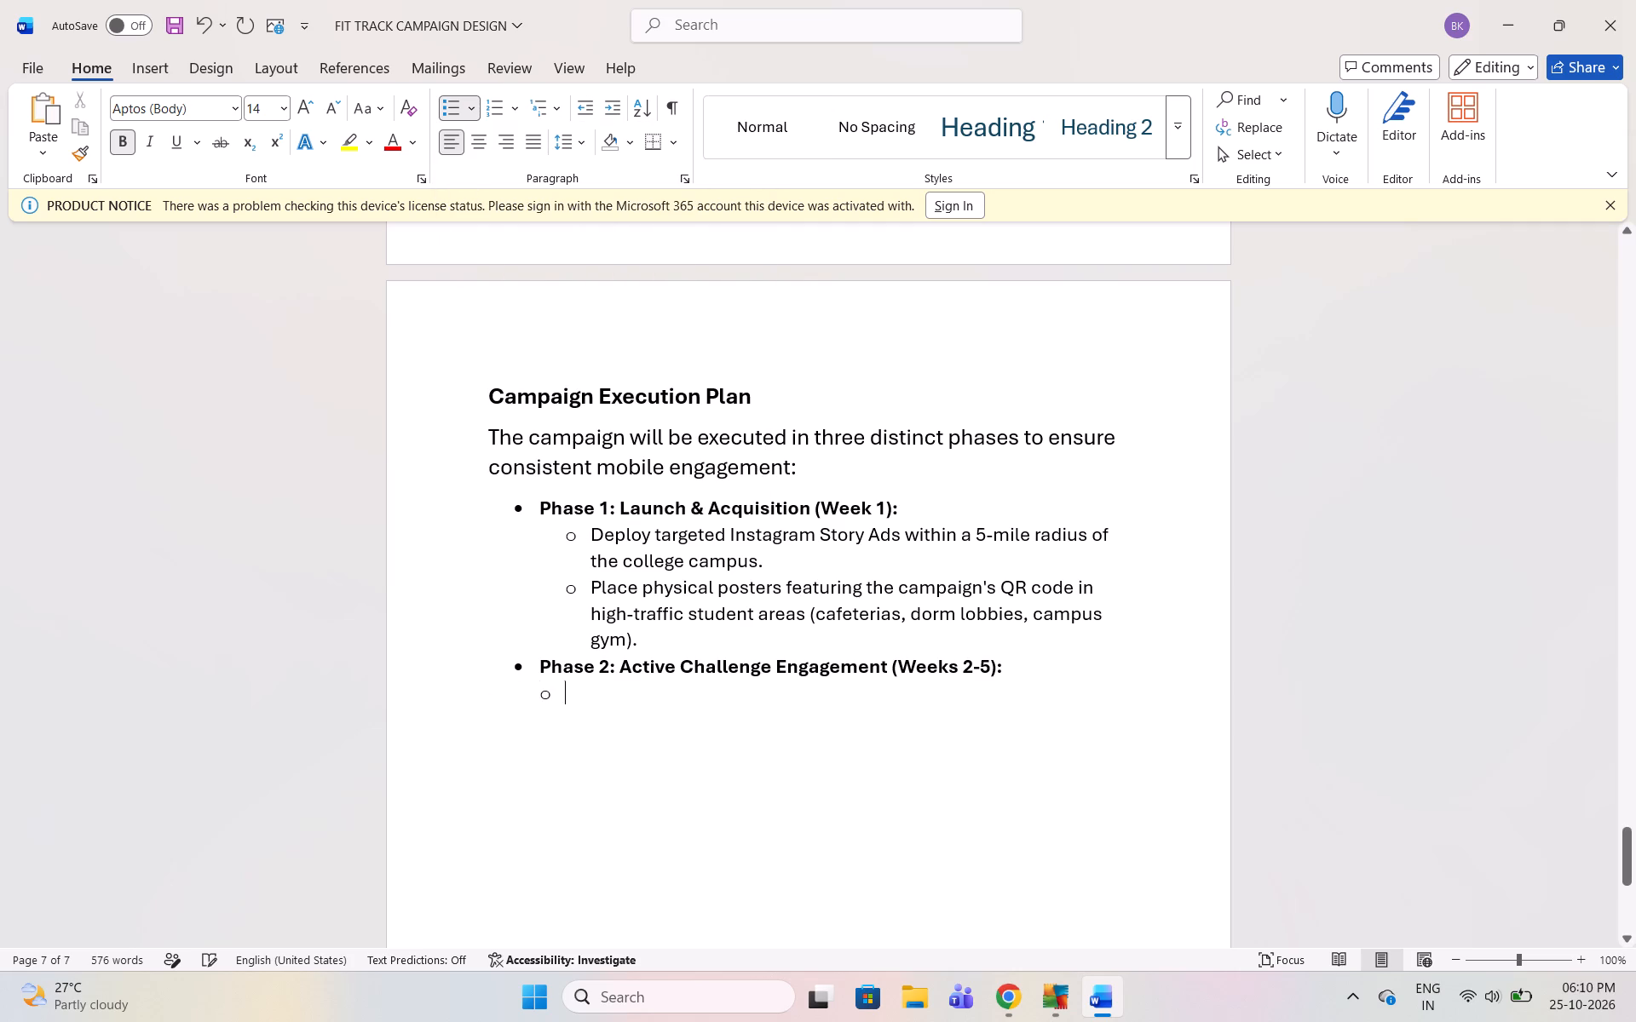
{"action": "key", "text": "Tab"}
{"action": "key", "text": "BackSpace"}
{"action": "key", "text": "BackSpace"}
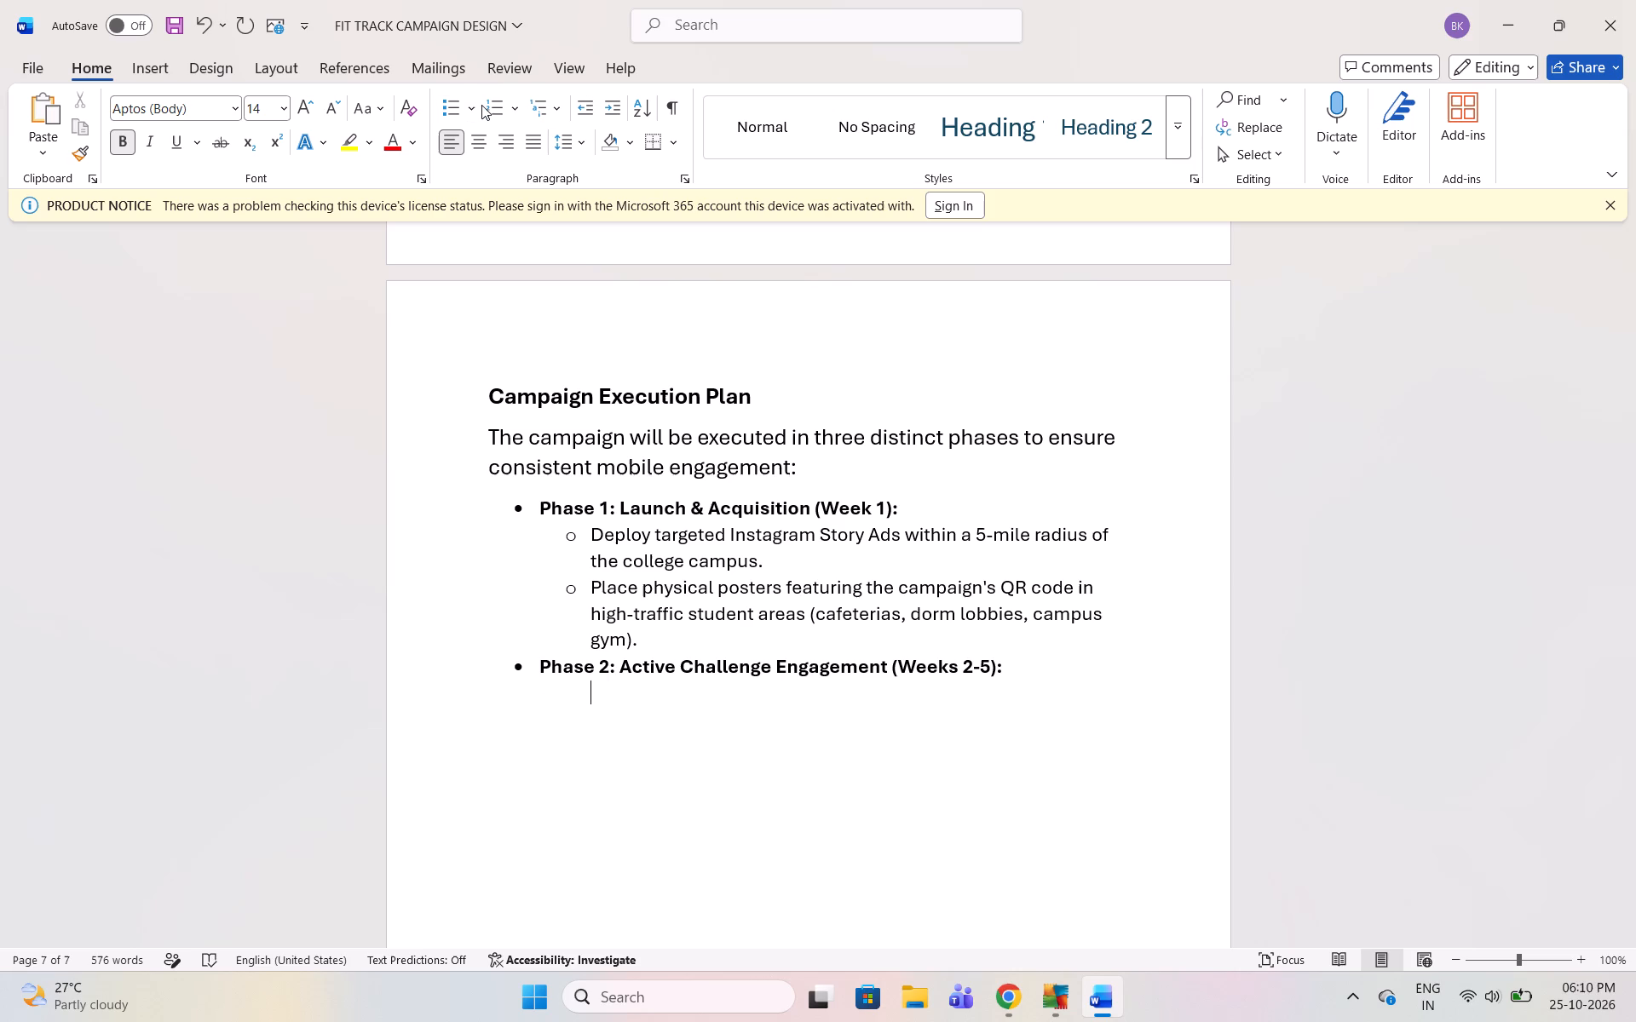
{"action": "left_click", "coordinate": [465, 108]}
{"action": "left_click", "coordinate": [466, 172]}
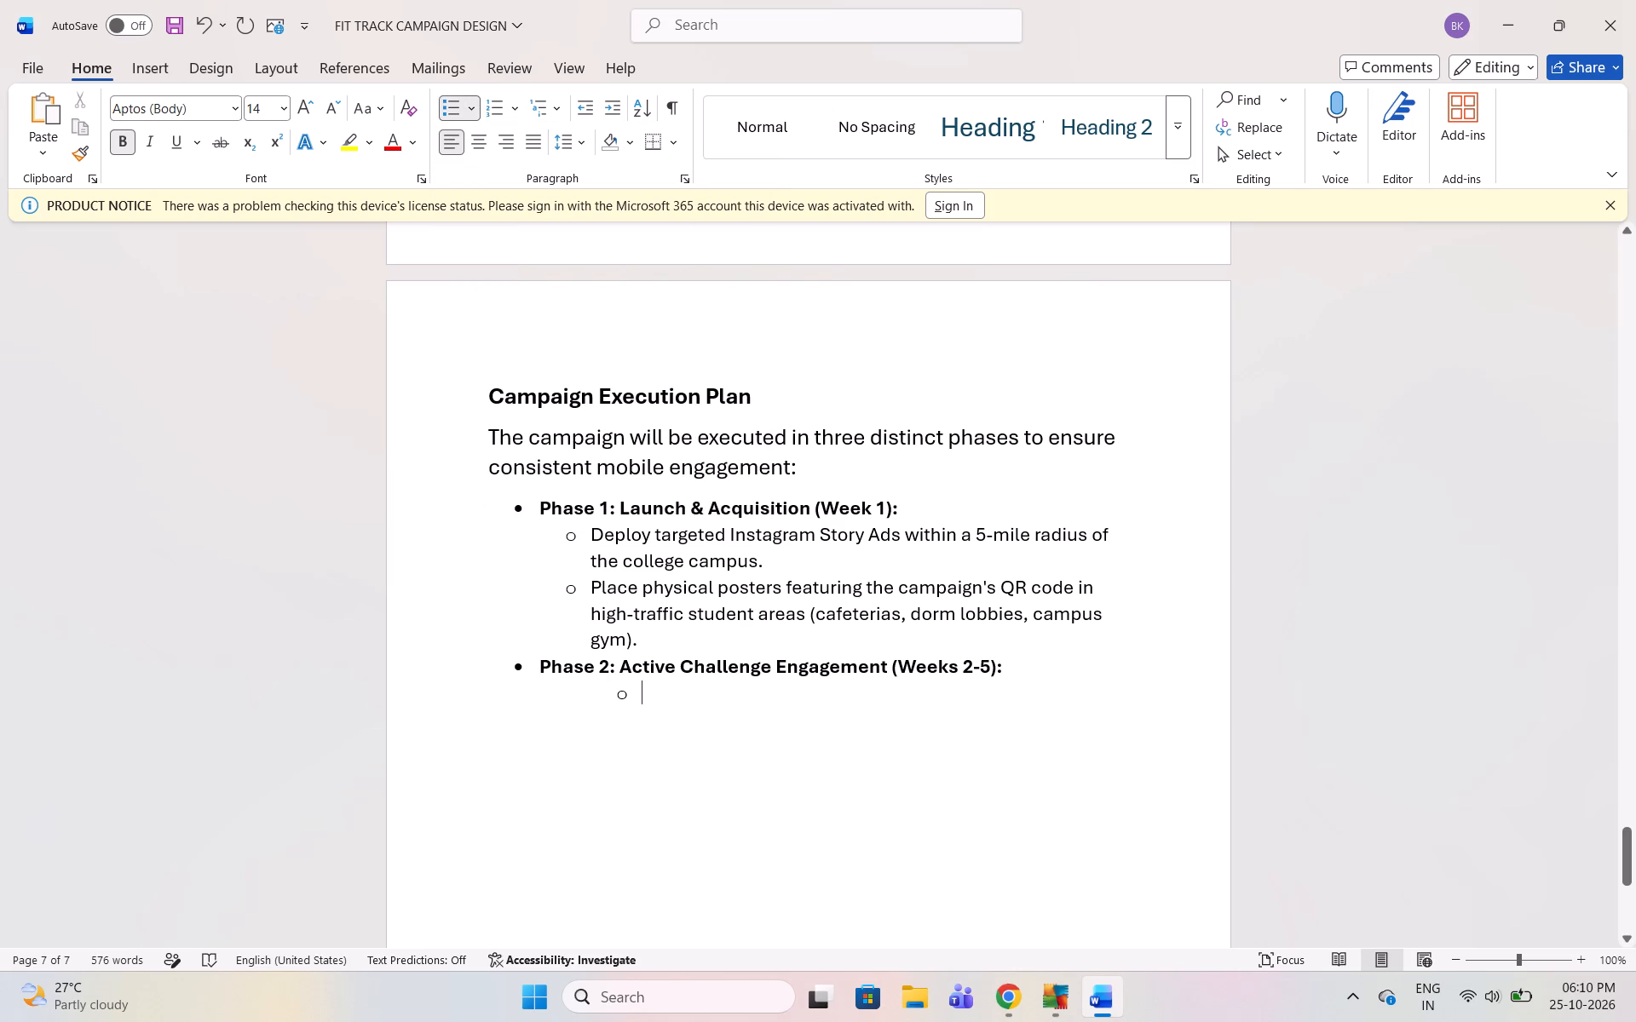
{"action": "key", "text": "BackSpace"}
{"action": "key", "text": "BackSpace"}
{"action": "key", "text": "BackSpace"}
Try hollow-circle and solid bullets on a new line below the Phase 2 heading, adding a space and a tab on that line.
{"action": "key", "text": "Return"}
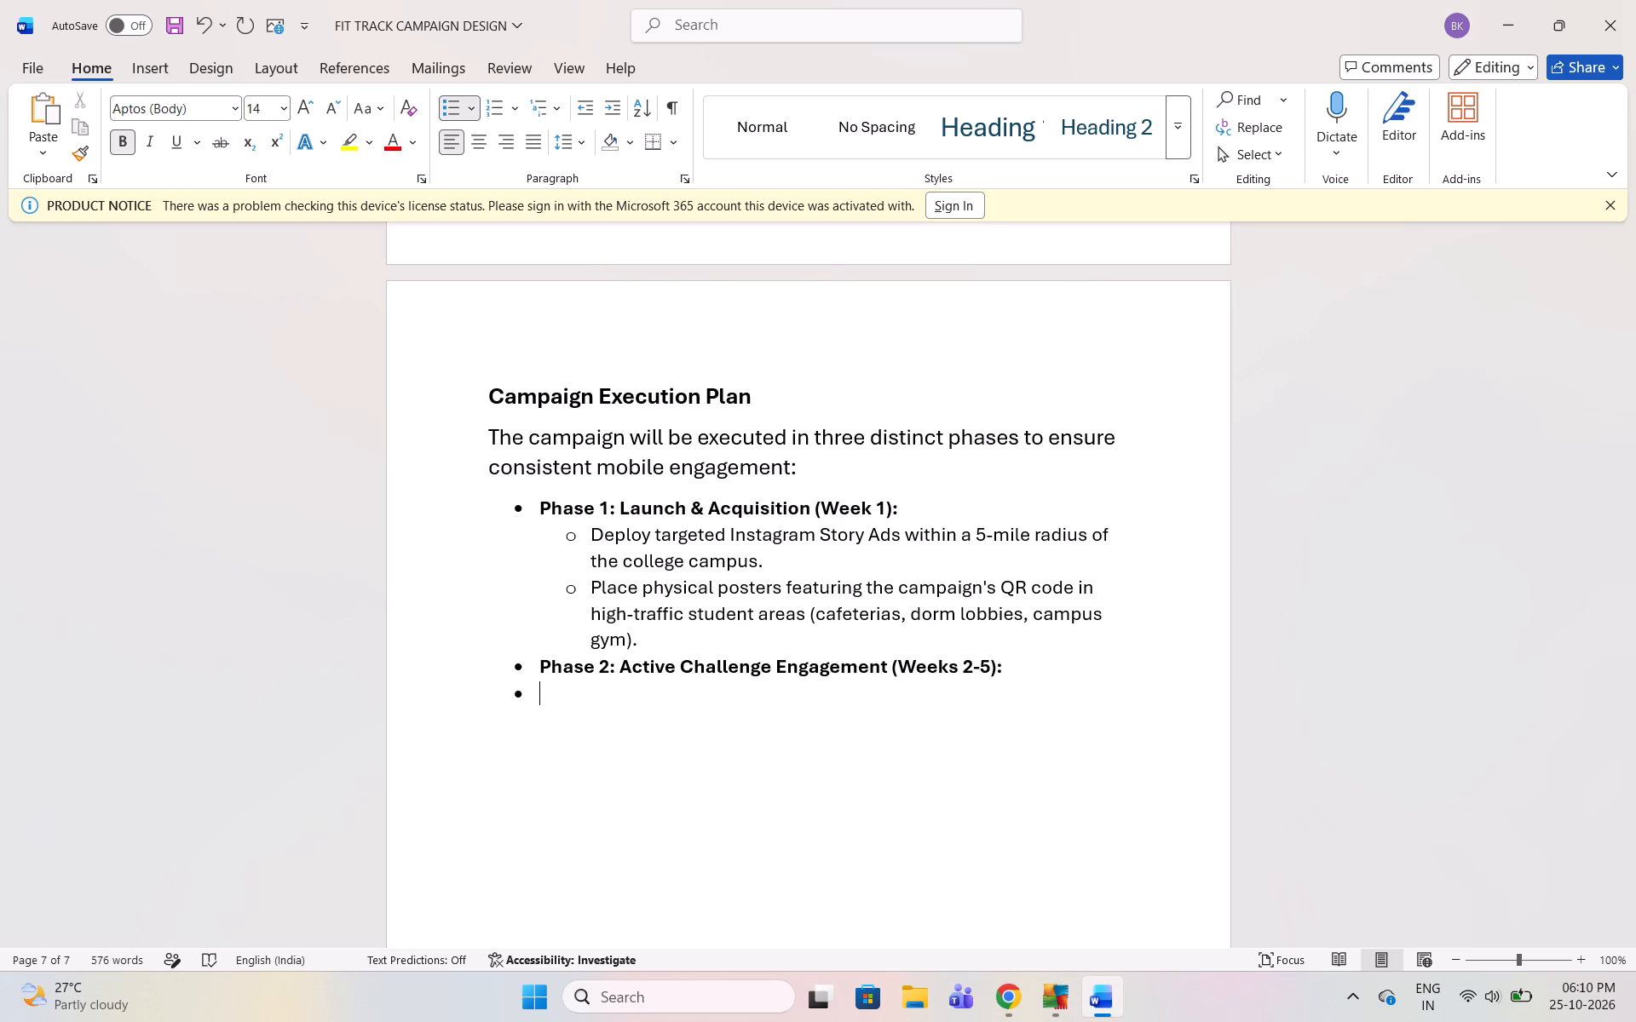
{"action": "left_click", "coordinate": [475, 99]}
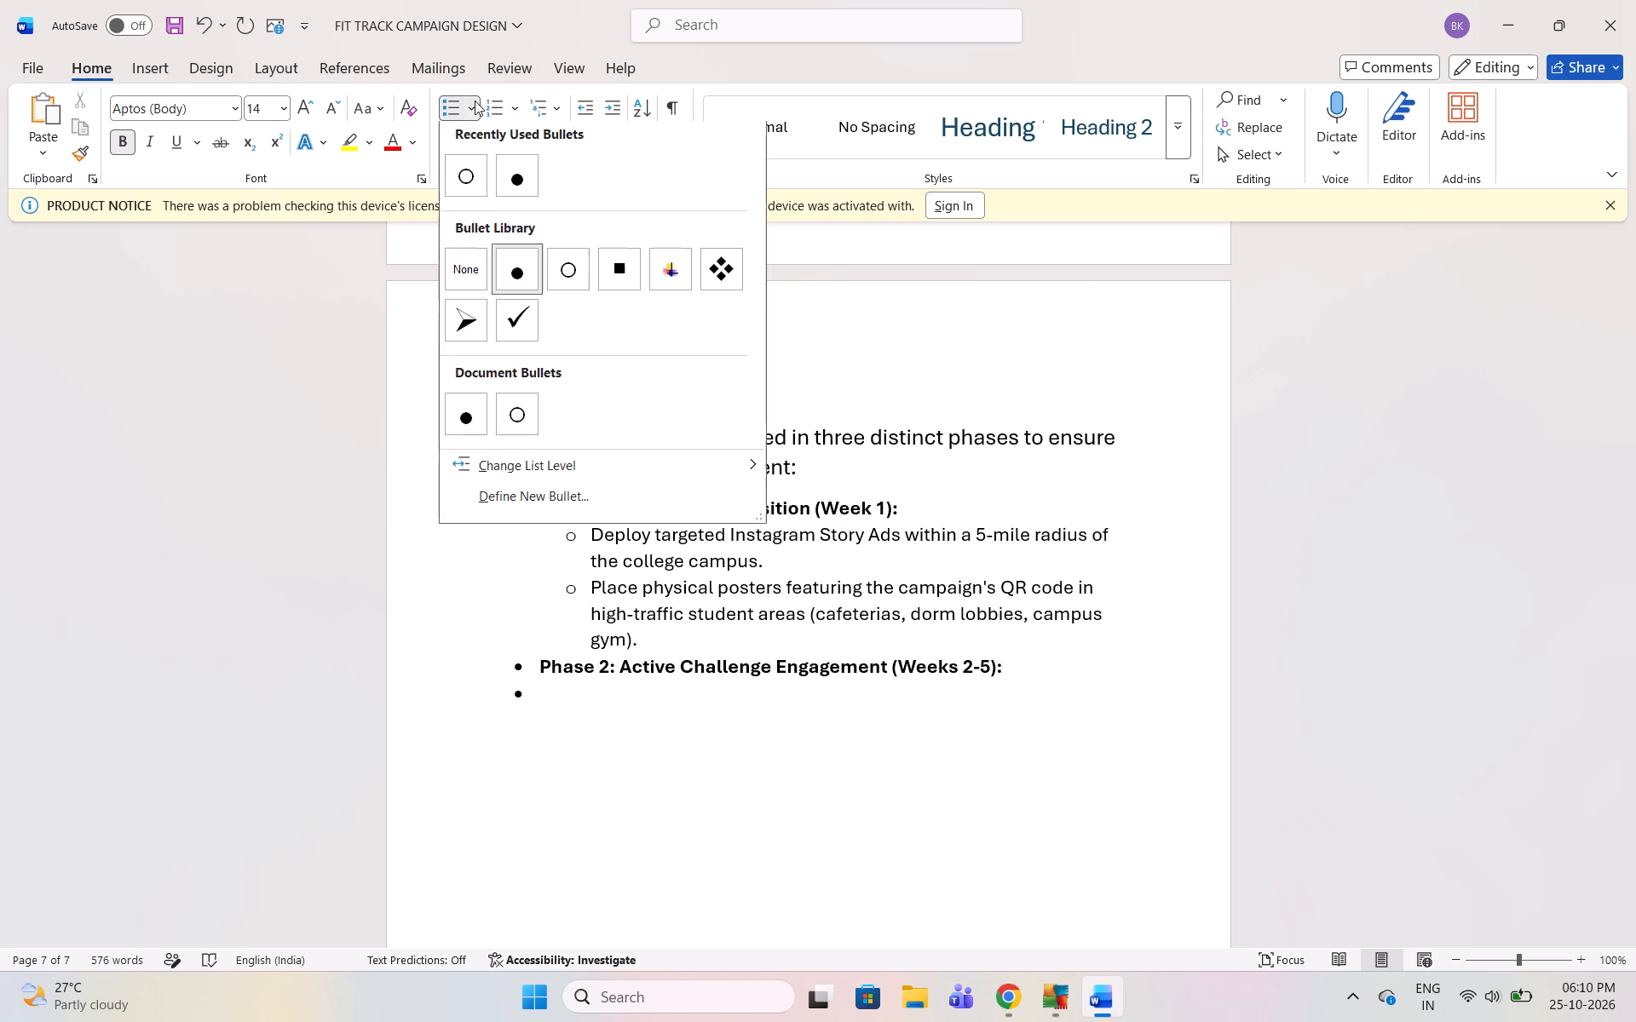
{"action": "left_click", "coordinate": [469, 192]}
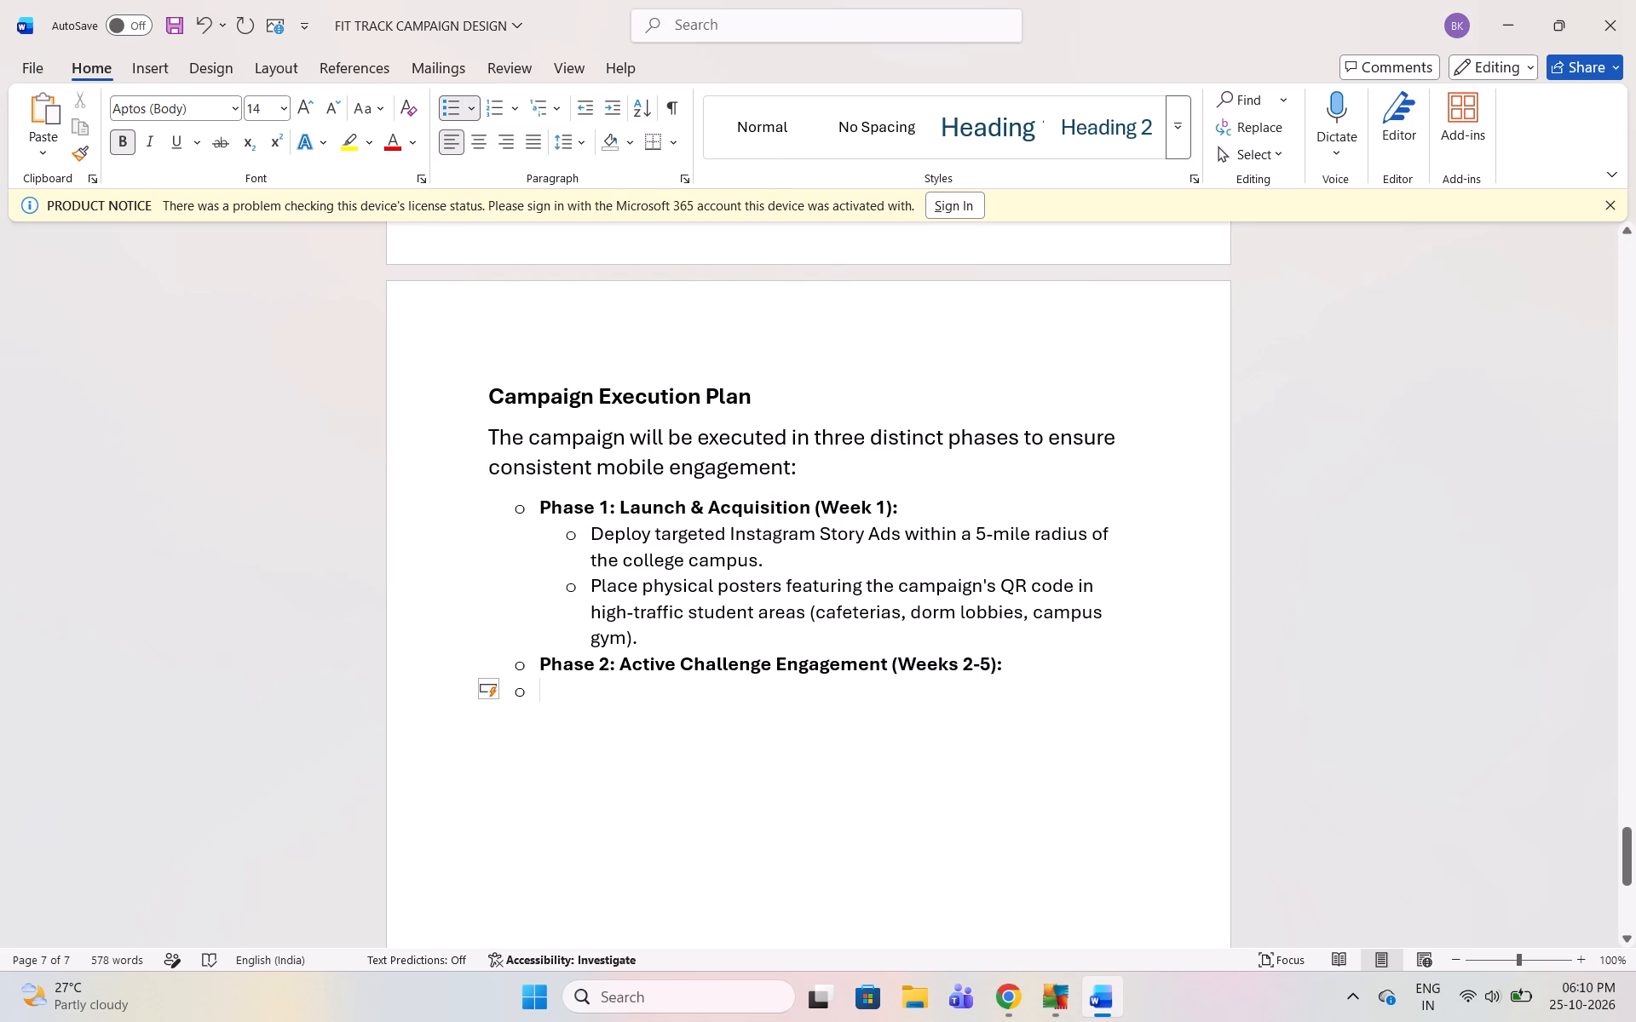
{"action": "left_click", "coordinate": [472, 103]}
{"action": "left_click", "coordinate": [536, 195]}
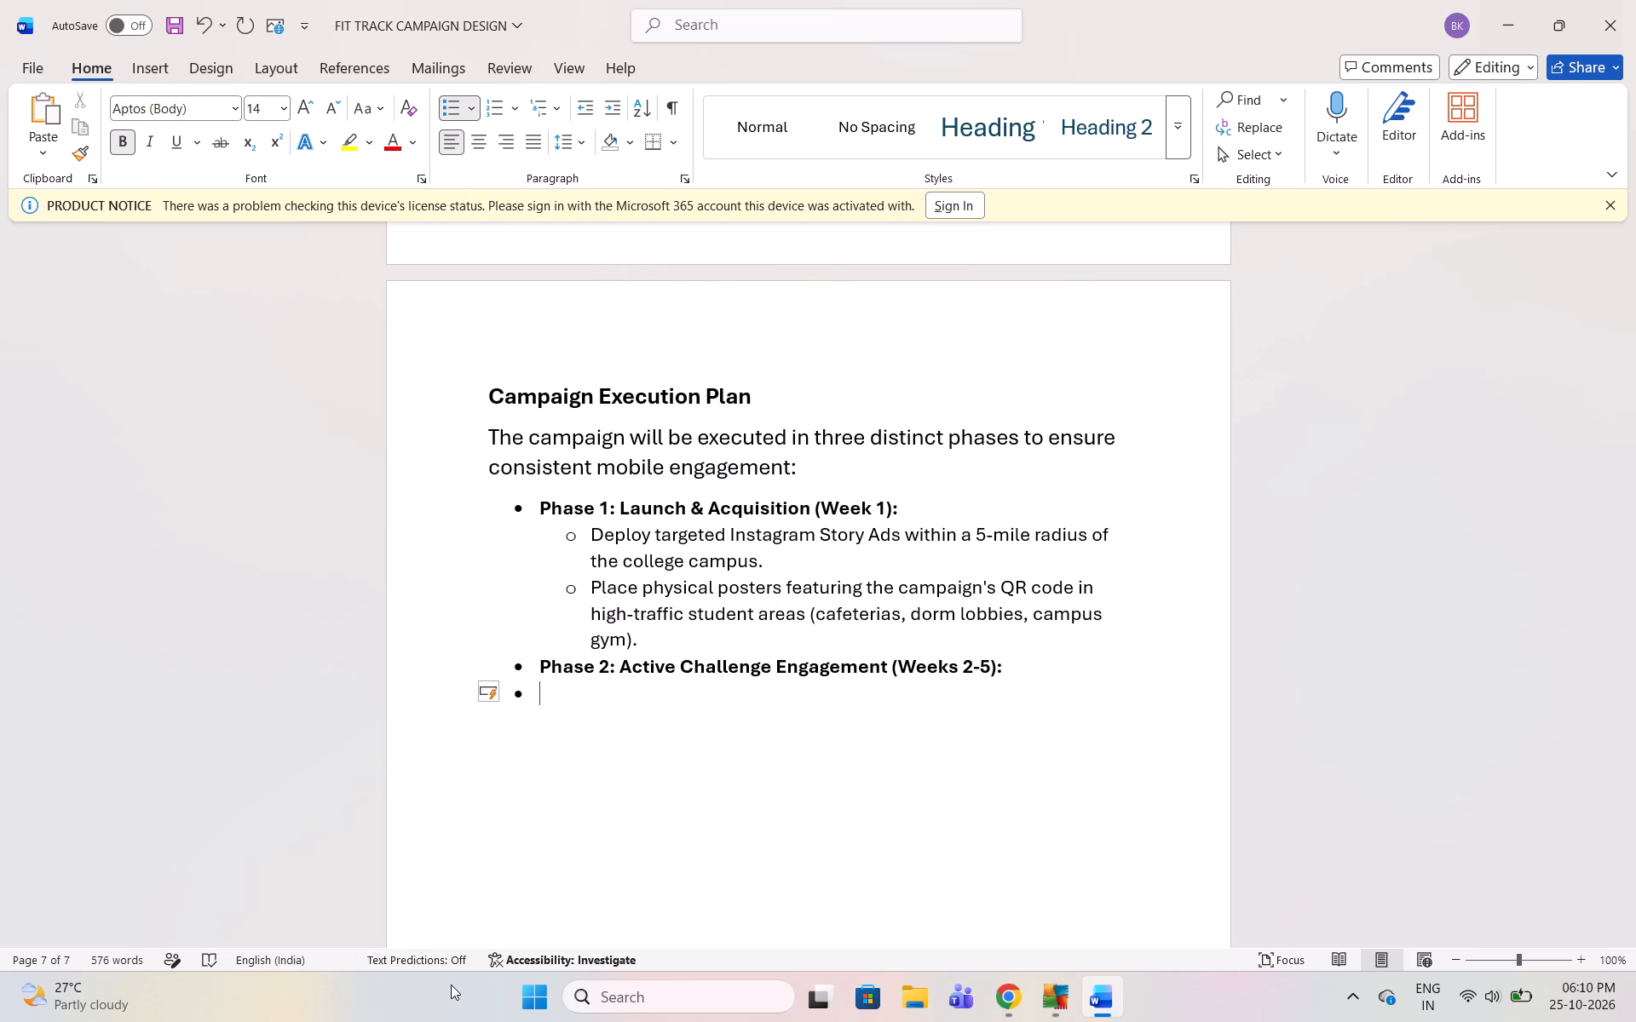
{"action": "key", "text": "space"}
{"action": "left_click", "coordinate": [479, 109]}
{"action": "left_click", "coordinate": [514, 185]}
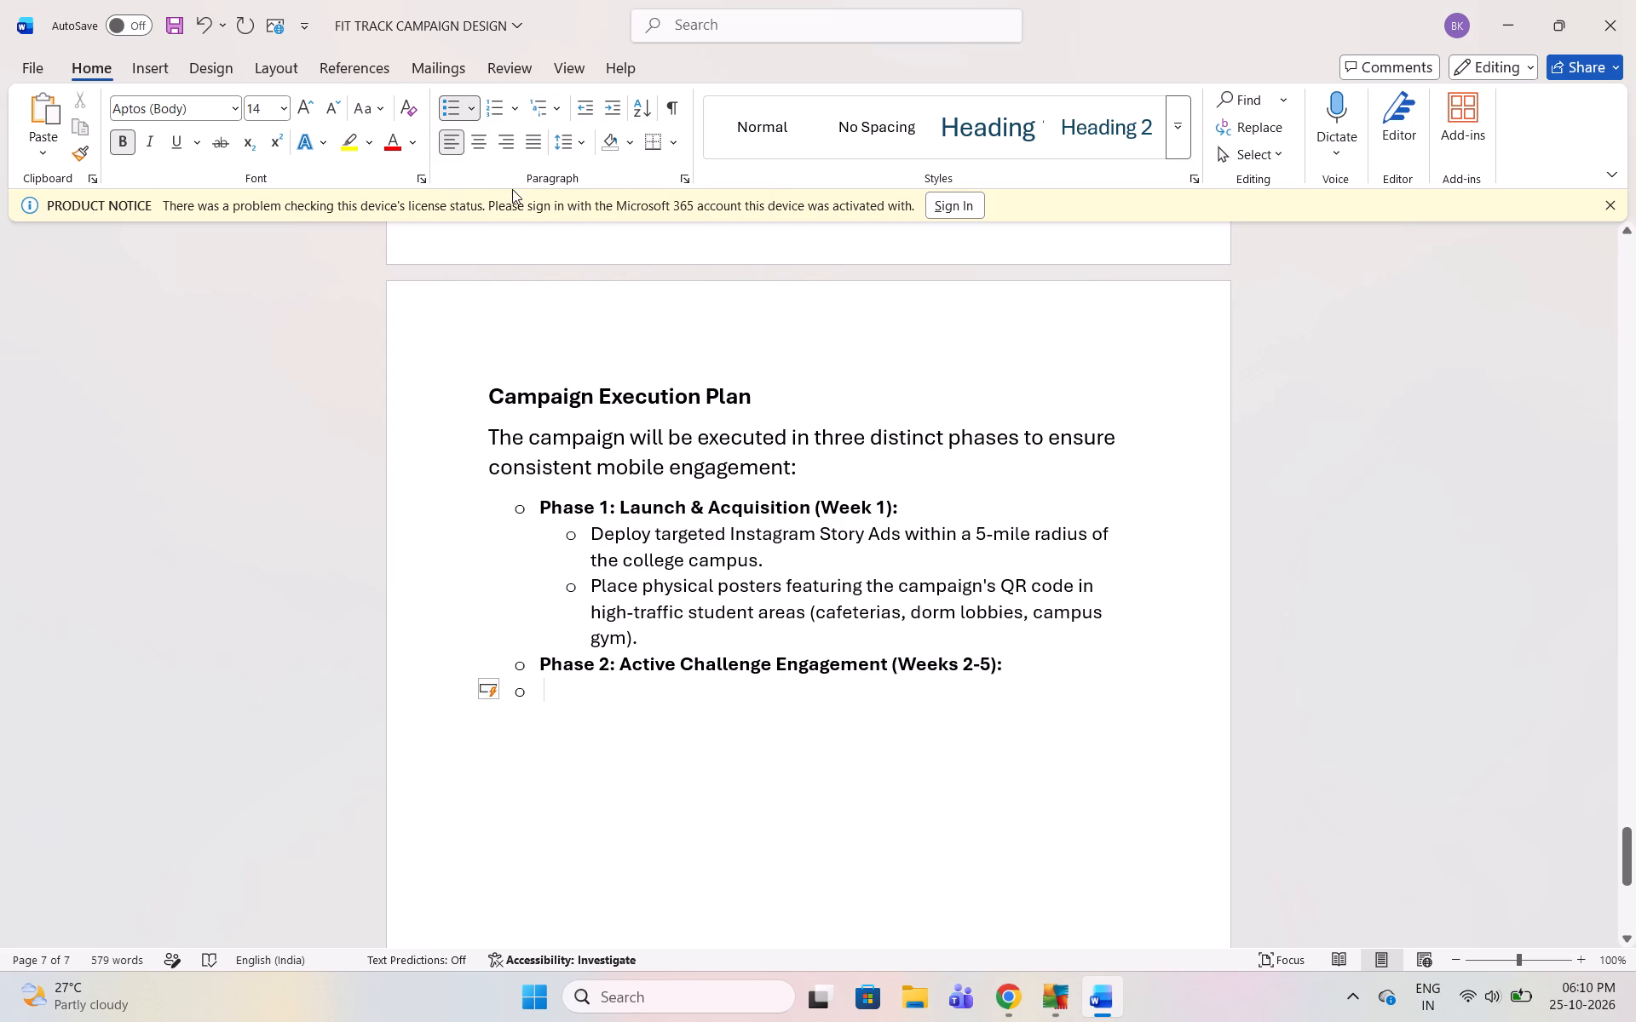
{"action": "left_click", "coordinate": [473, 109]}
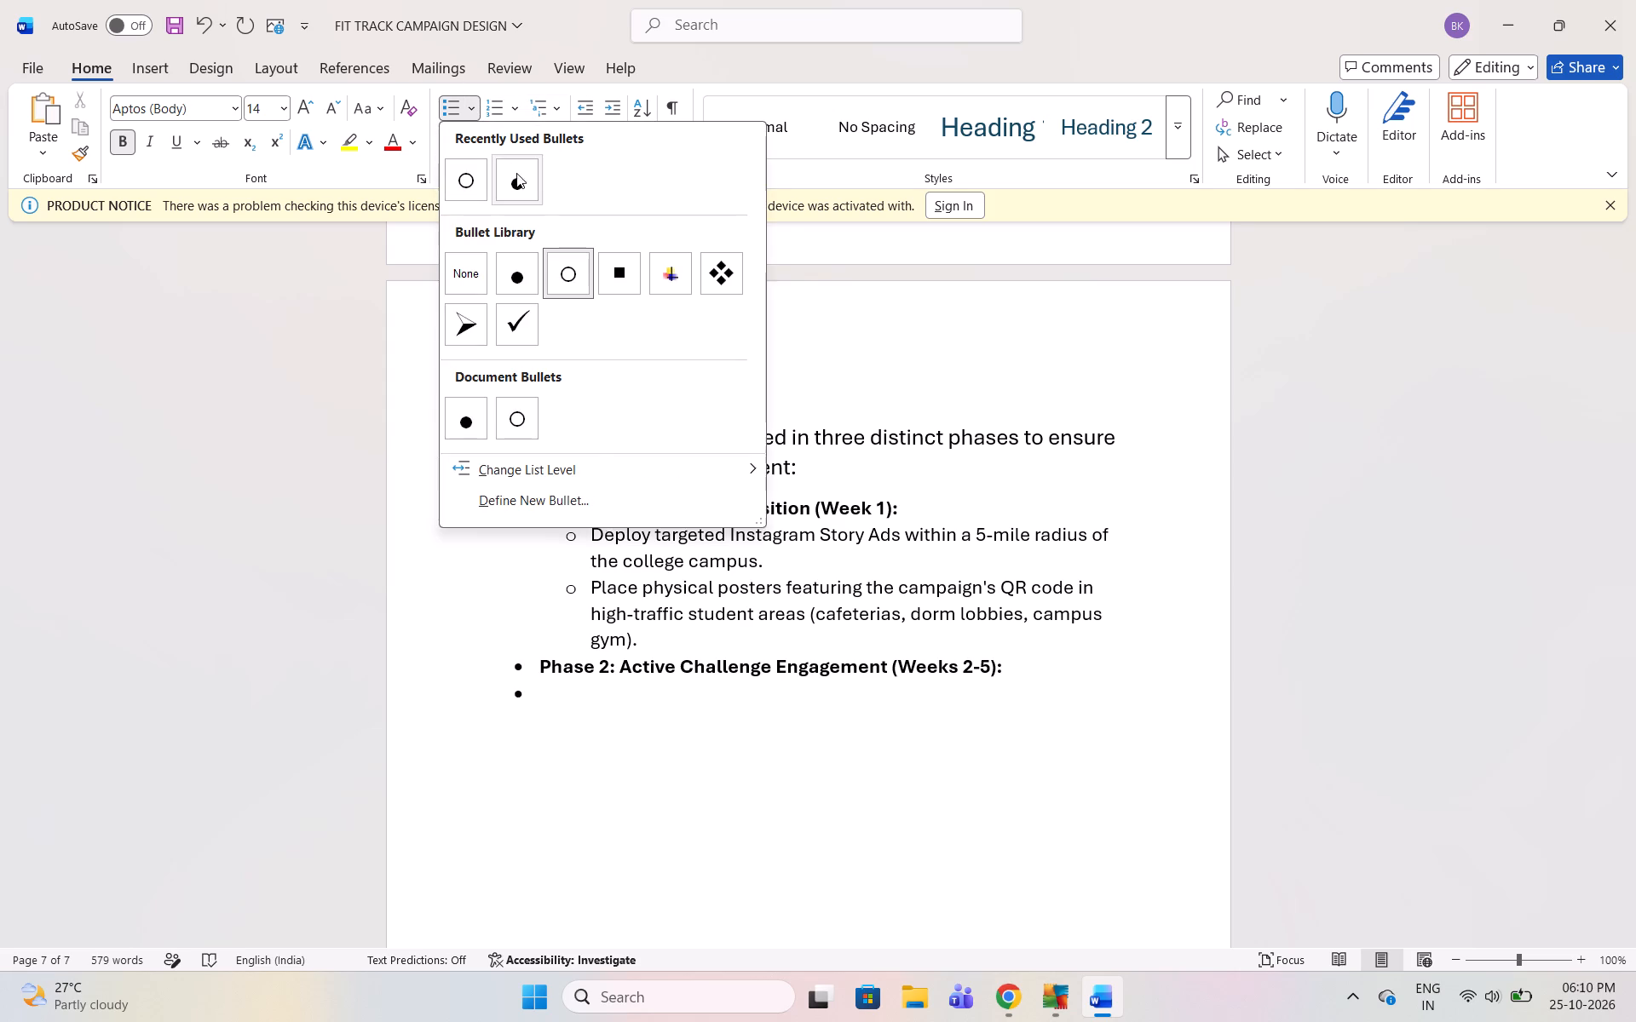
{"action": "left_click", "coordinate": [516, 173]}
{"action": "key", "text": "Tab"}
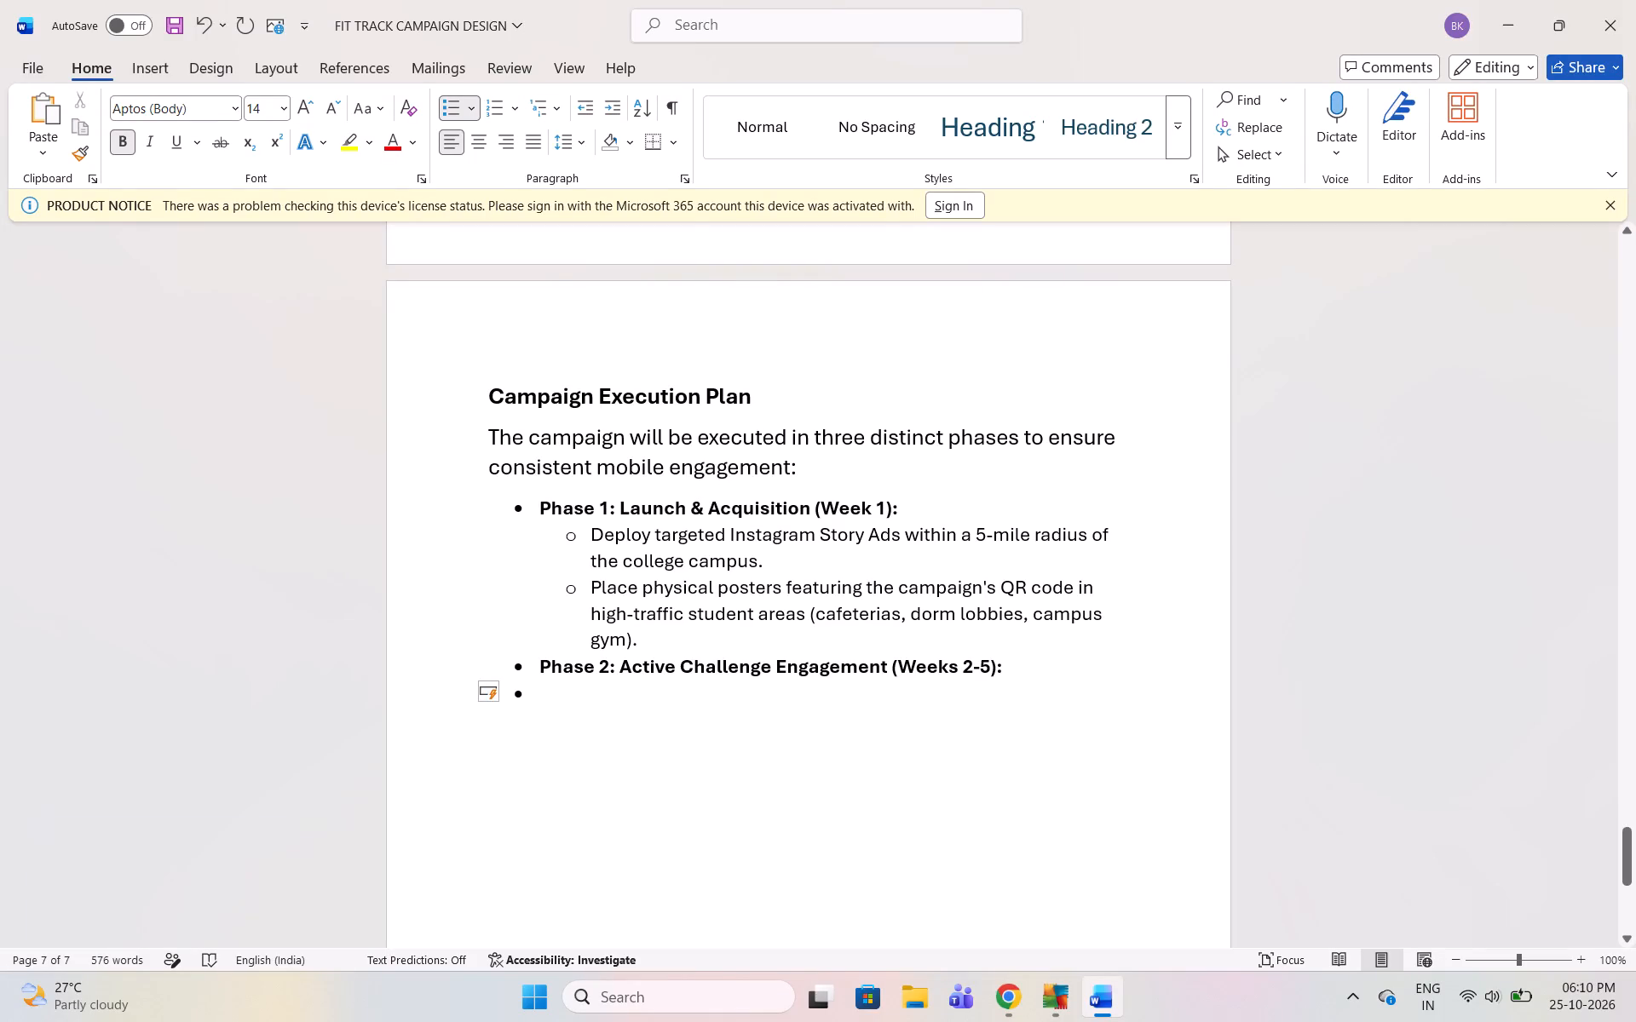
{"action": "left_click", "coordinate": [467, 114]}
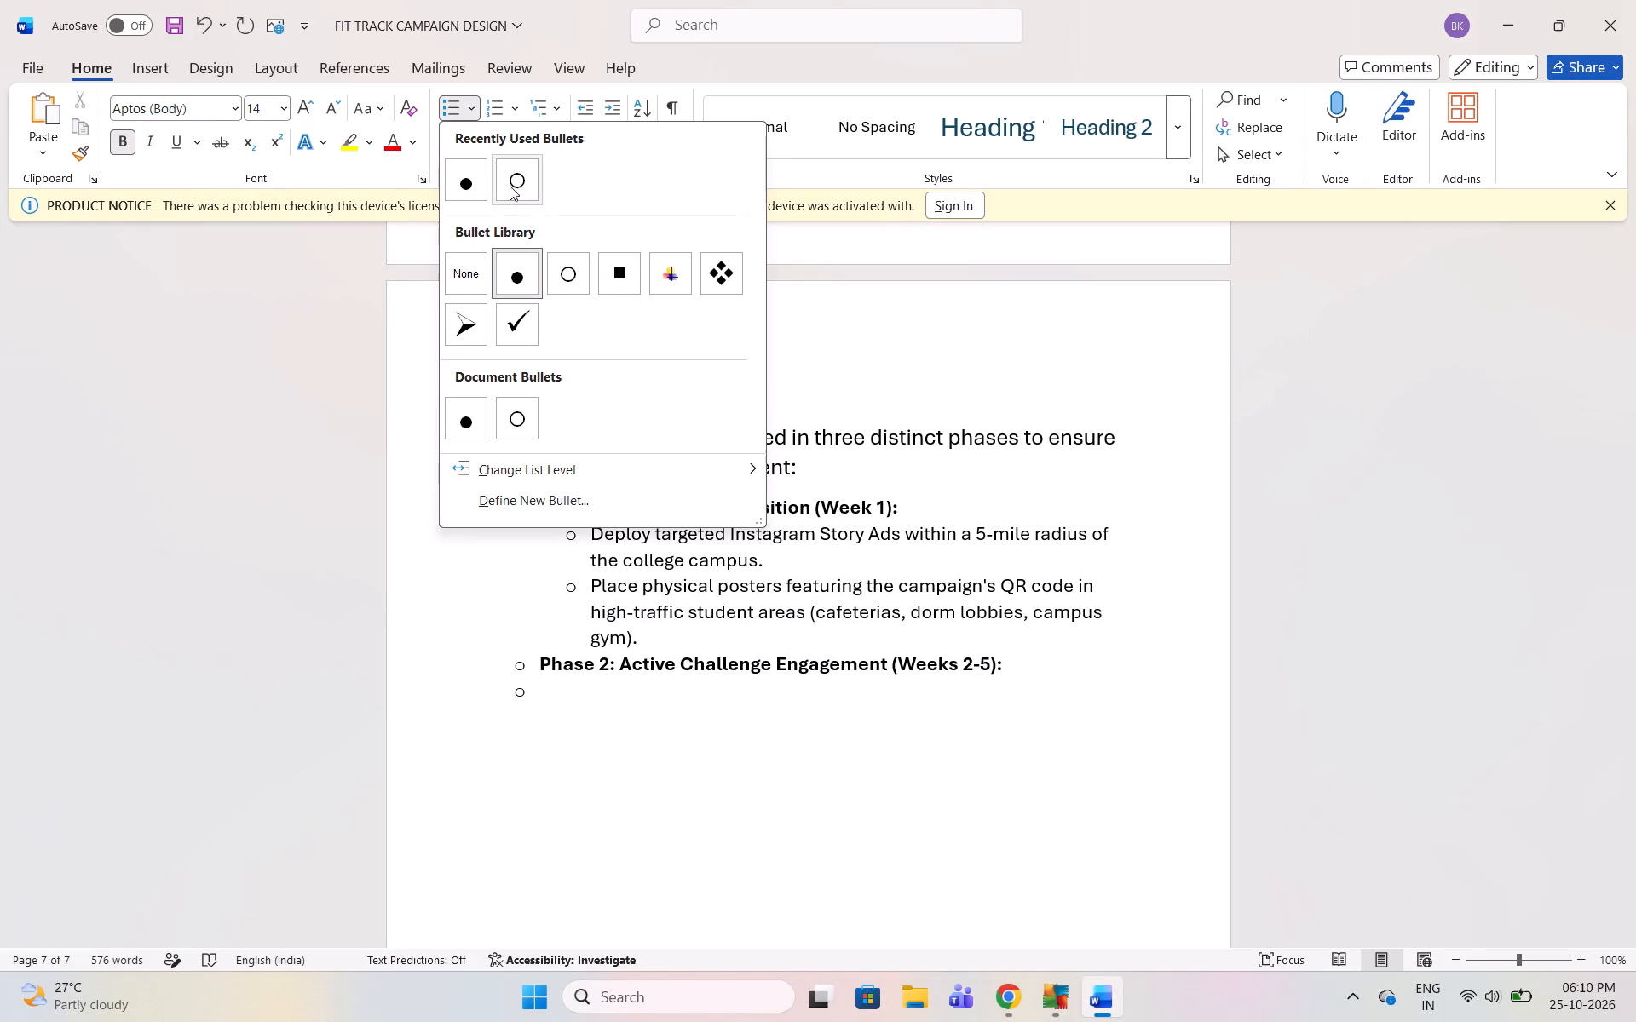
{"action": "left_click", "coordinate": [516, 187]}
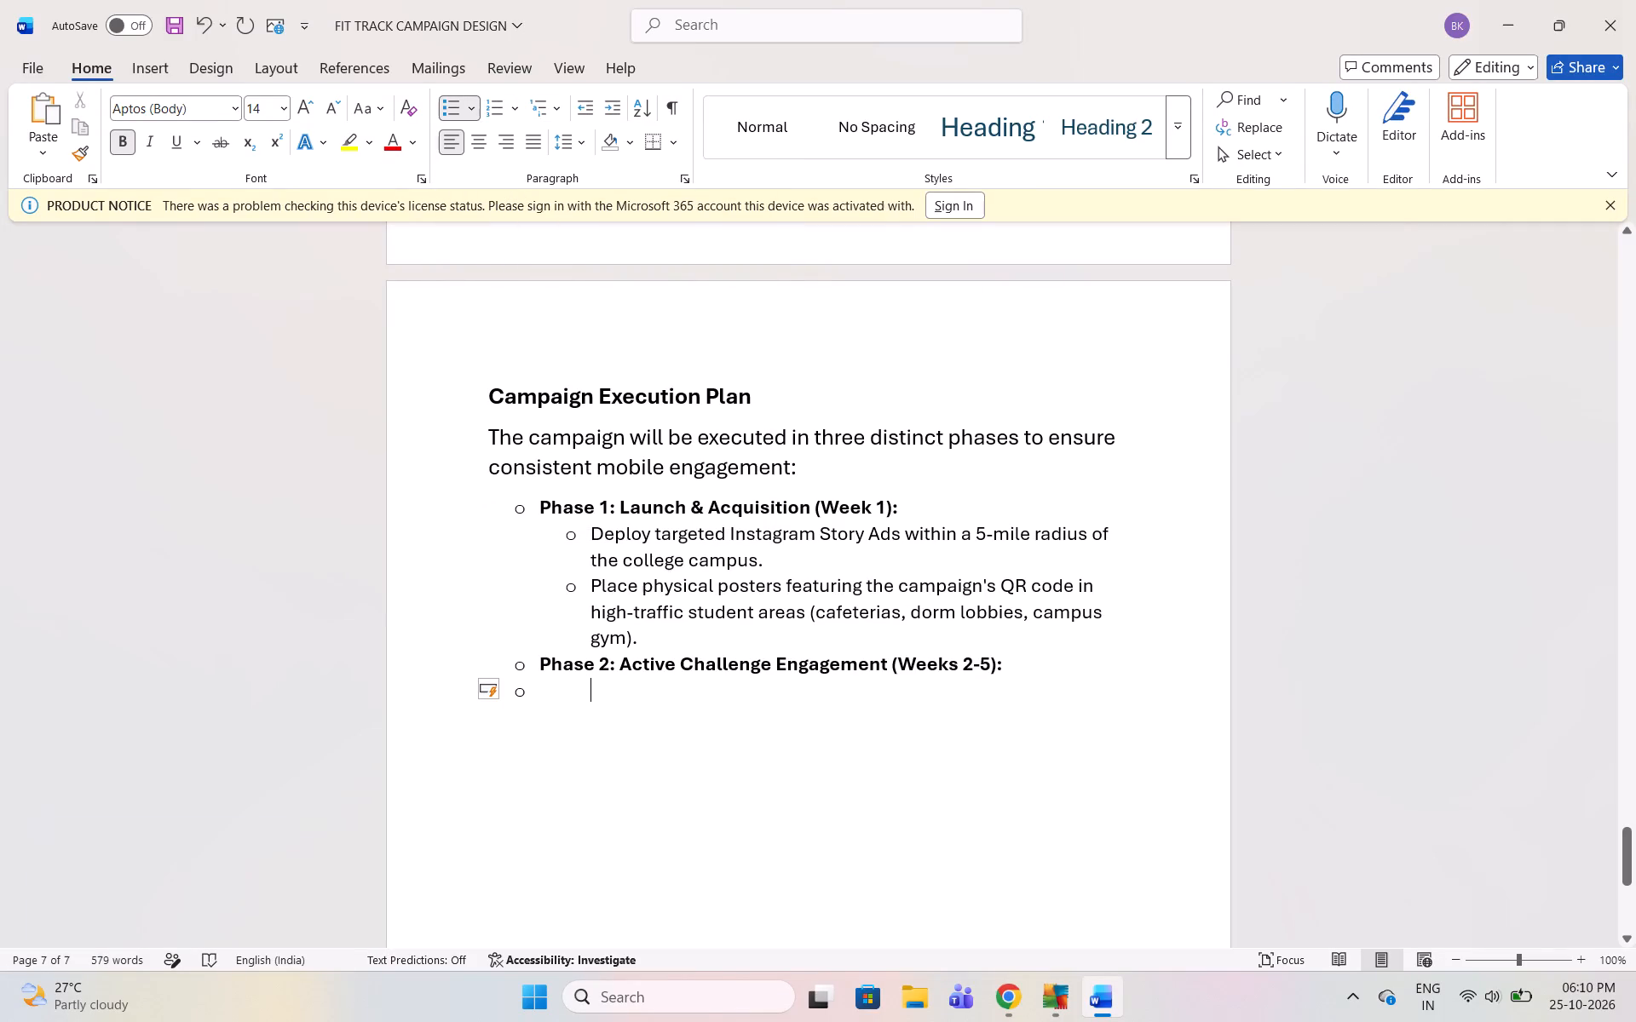
Drag the indent of the Phase 1 and Phase 2 heading-level bullets inward, then back out to slightly nearer the page margin.
{"action": "left_click_drag", "start_coordinate": [519, 697], "coordinate": [534, 698]}
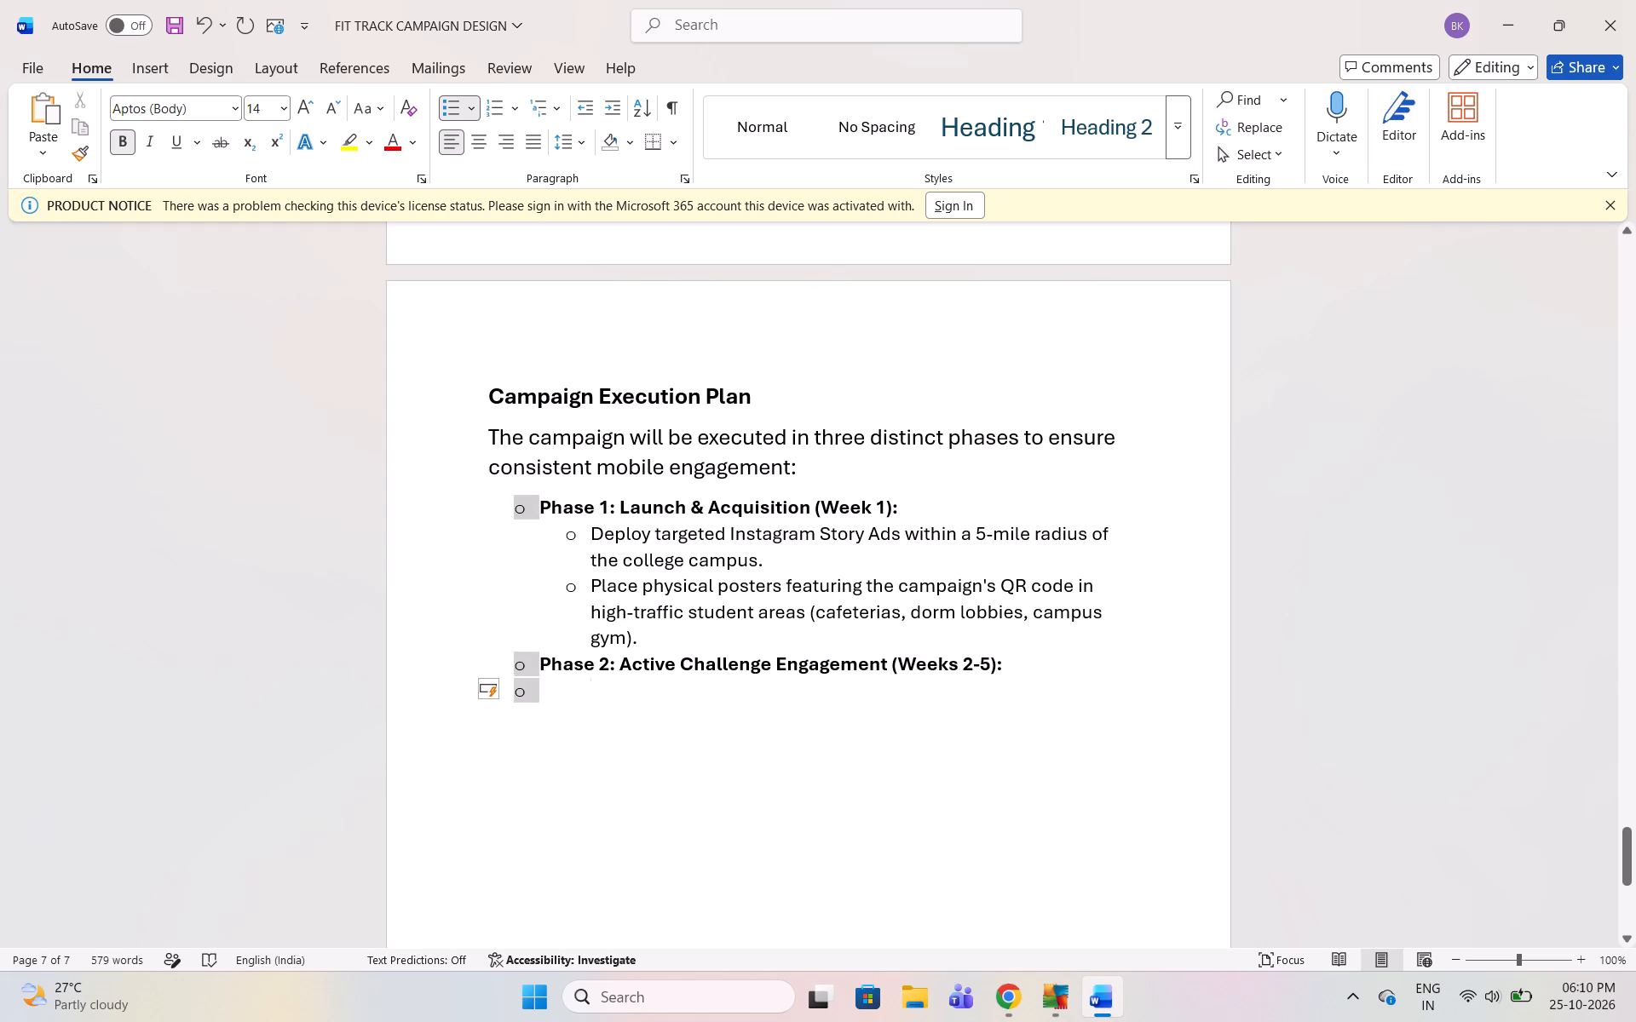
{"action": "left_click_drag", "start_coordinate": [534, 698], "coordinate": [579, 699]}
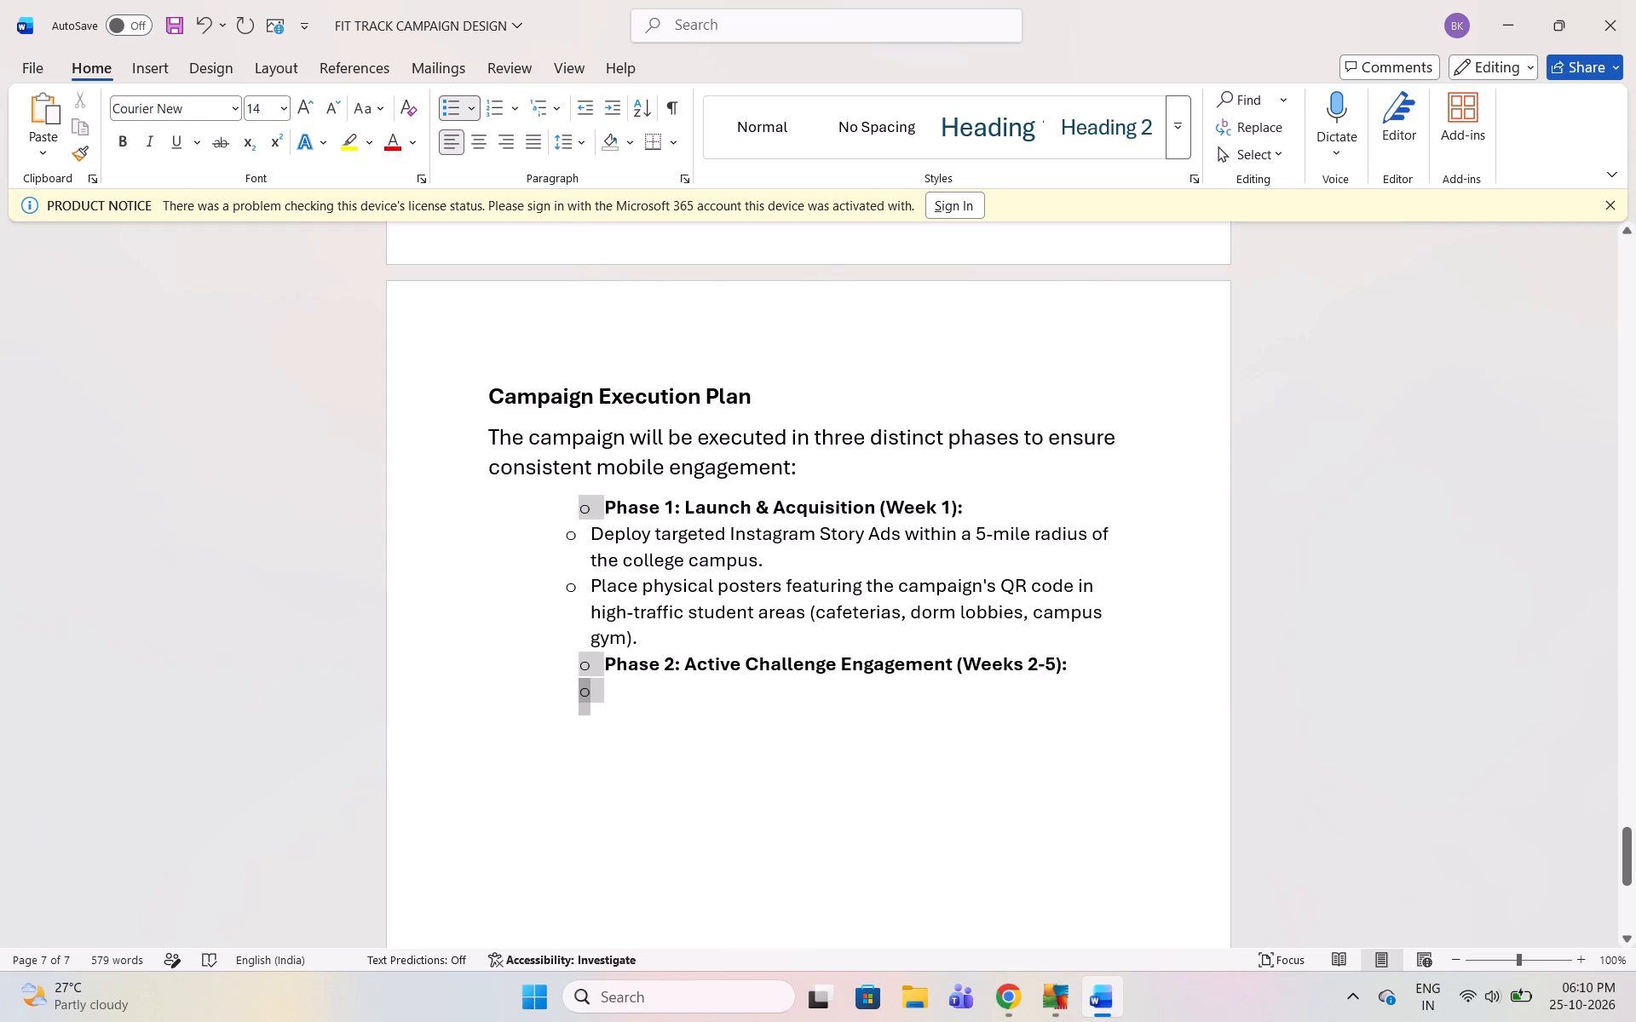
{"action": "left_click_drag", "start_coordinate": [580, 697], "coordinate": [505, 708]}
{"action": "left_click_drag", "start_coordinate": [505, 708], "coordinate": [494, 708]}
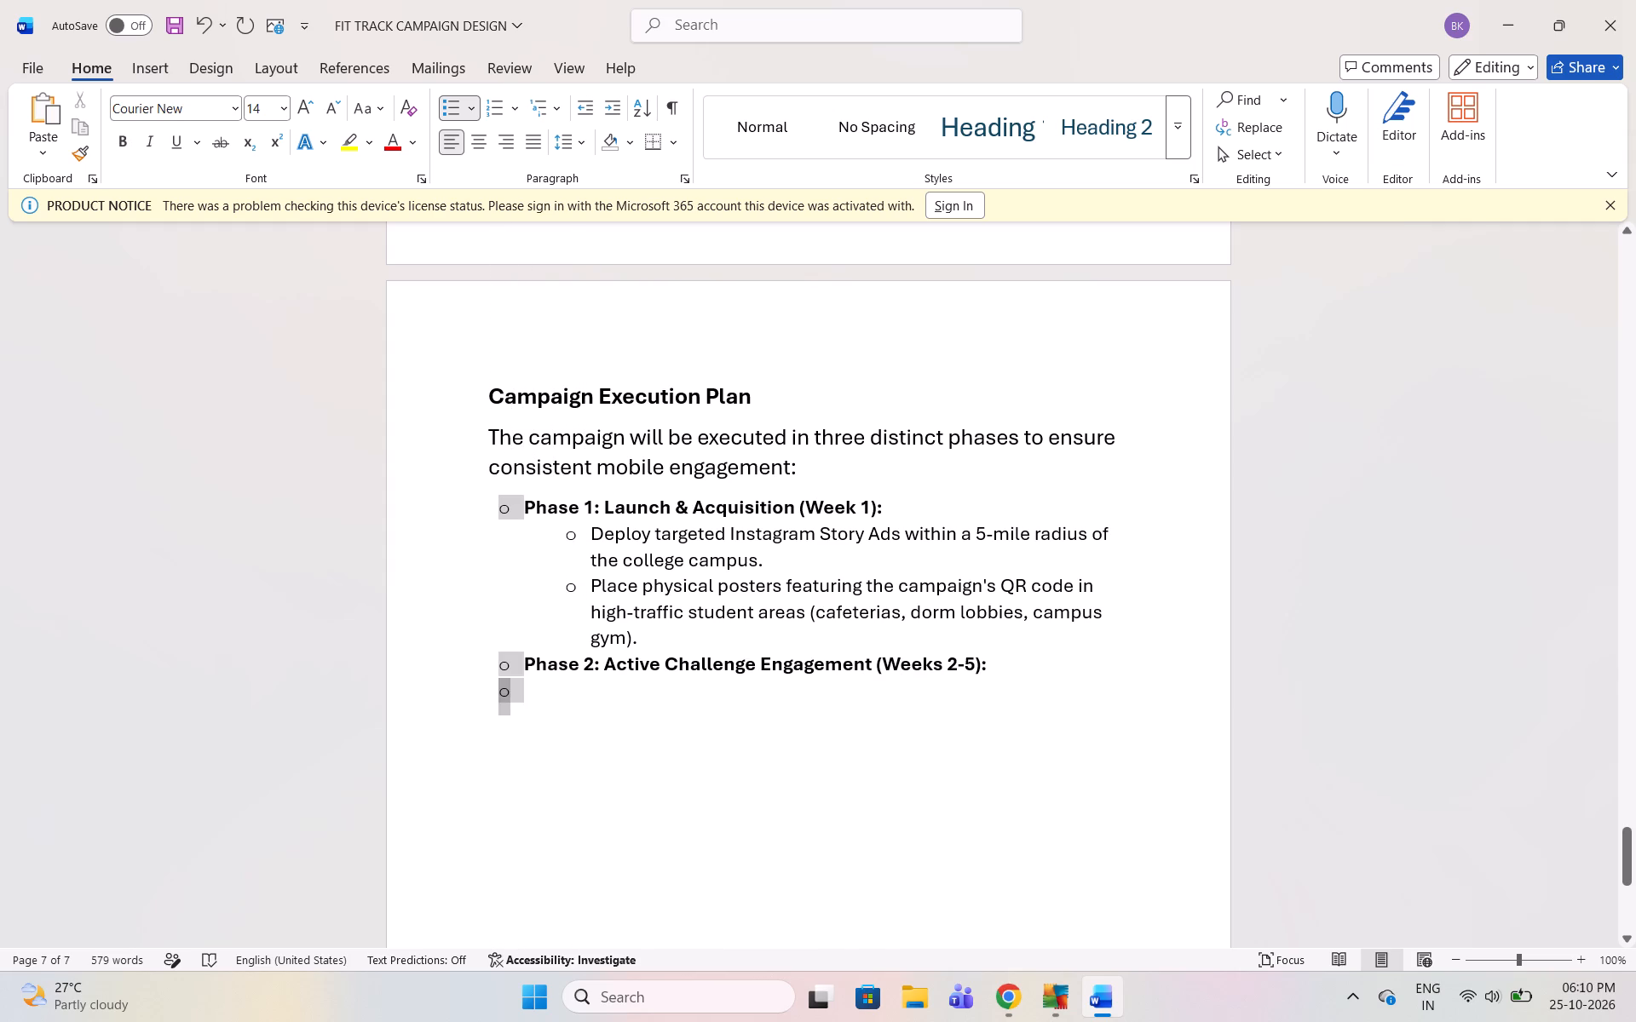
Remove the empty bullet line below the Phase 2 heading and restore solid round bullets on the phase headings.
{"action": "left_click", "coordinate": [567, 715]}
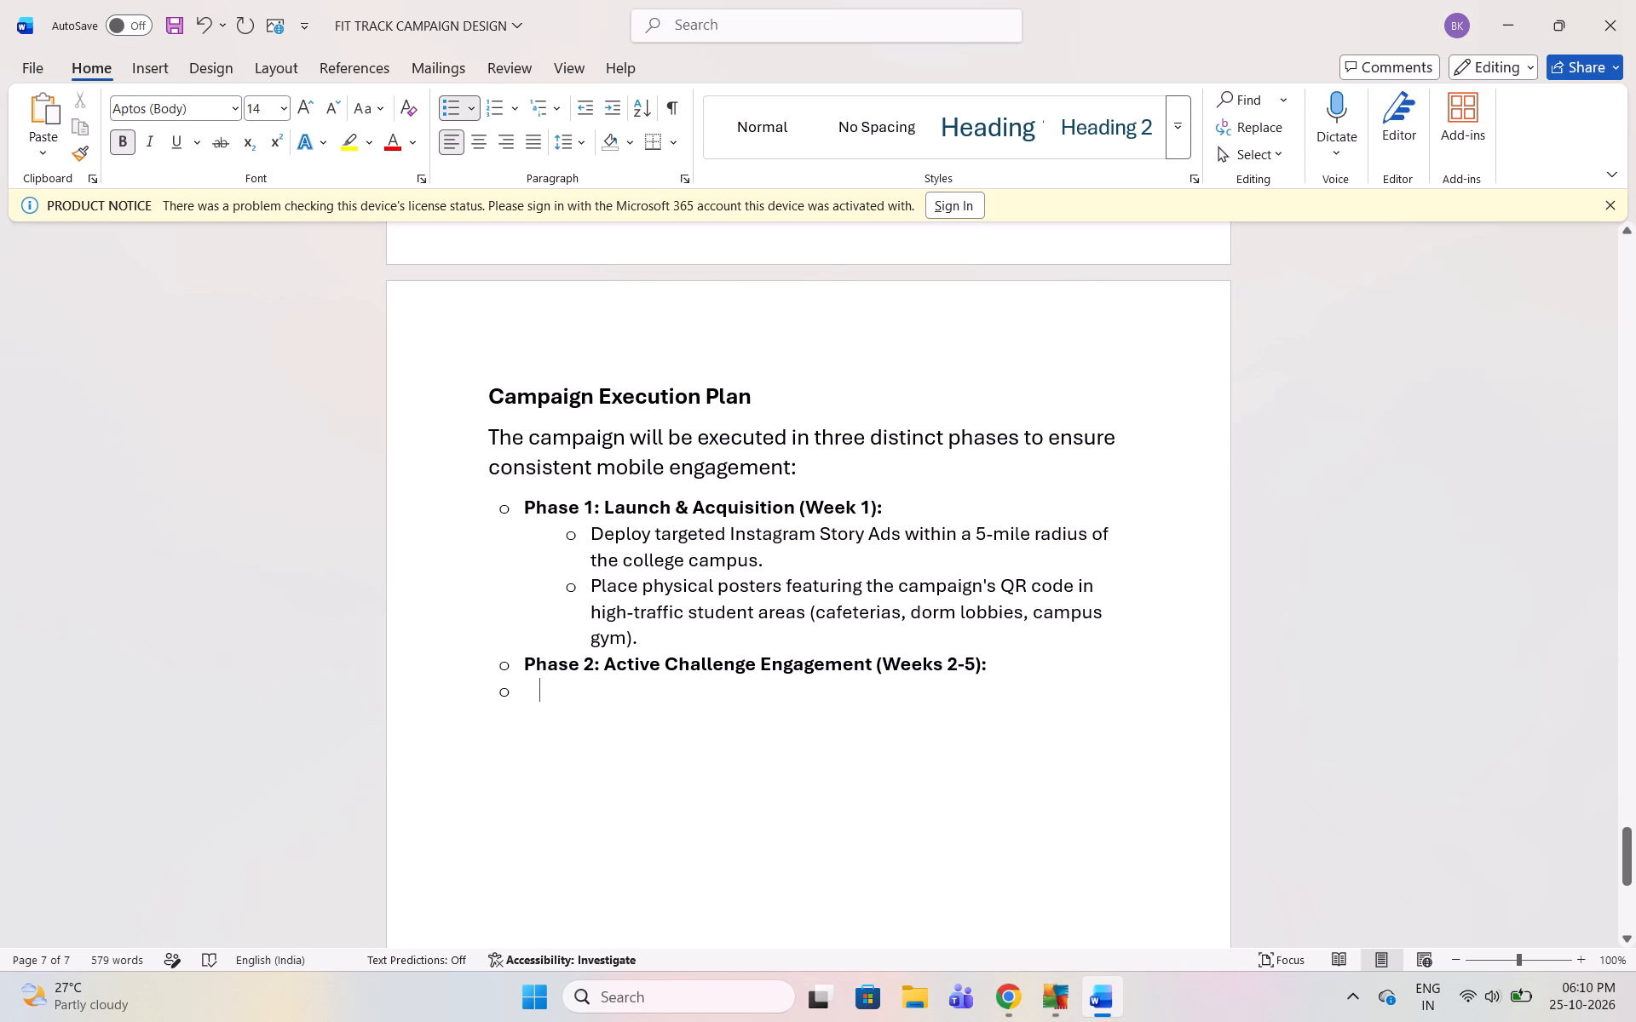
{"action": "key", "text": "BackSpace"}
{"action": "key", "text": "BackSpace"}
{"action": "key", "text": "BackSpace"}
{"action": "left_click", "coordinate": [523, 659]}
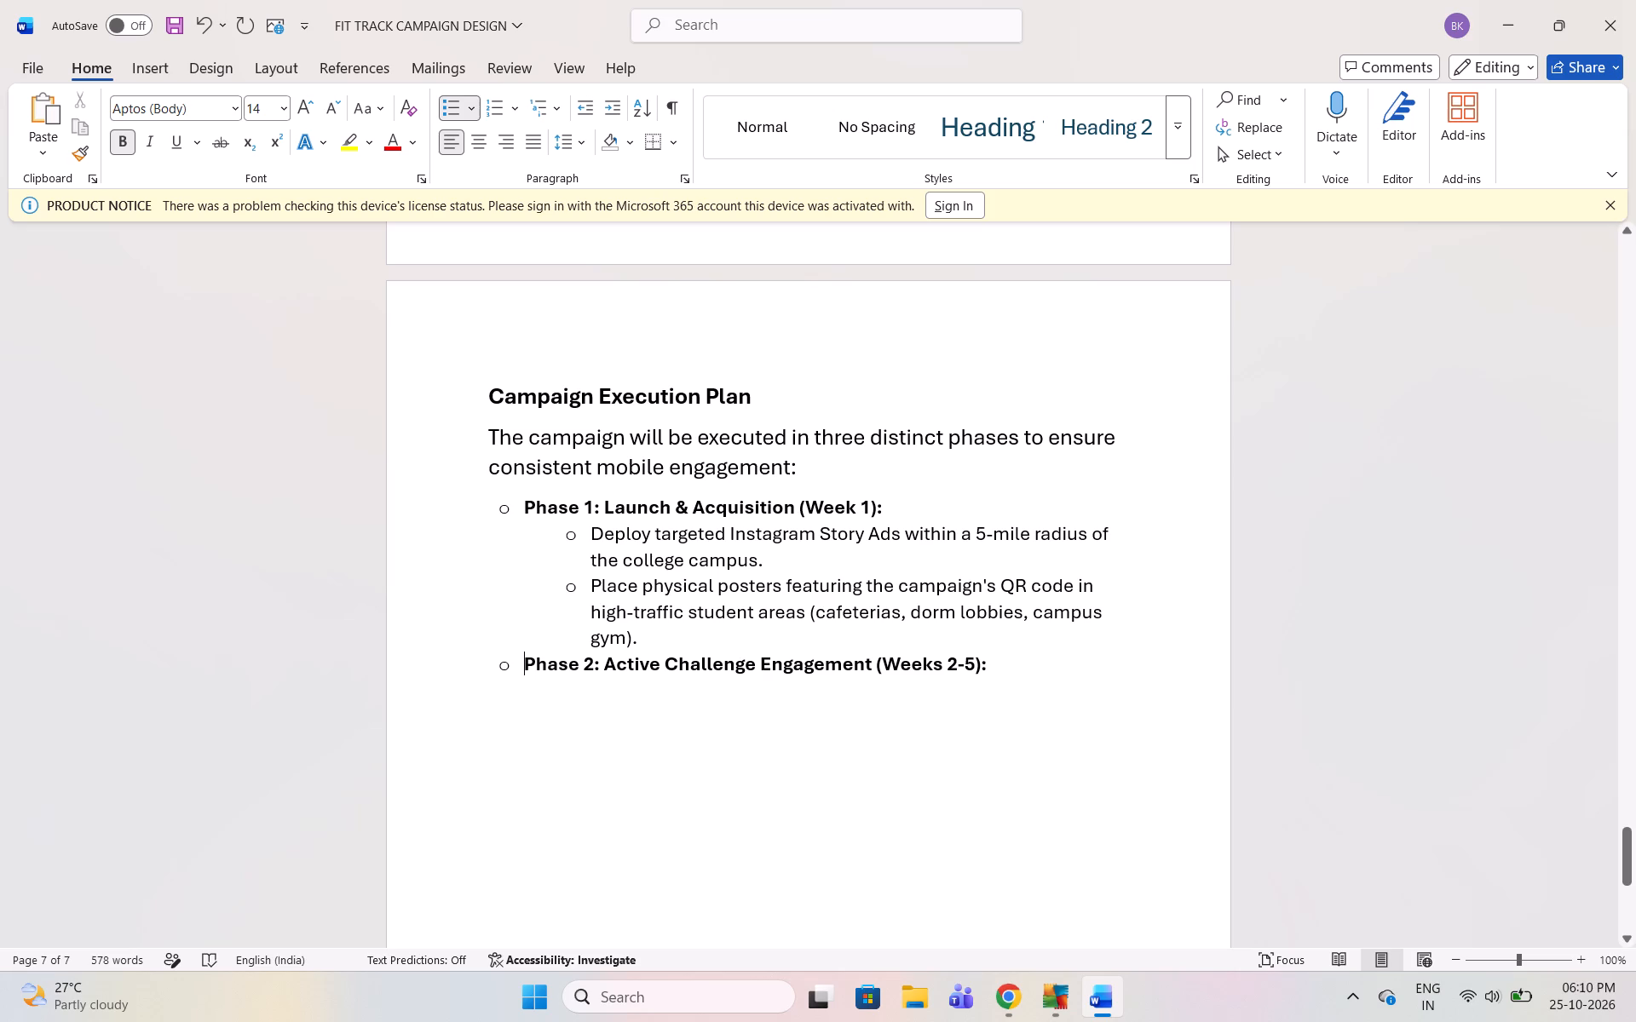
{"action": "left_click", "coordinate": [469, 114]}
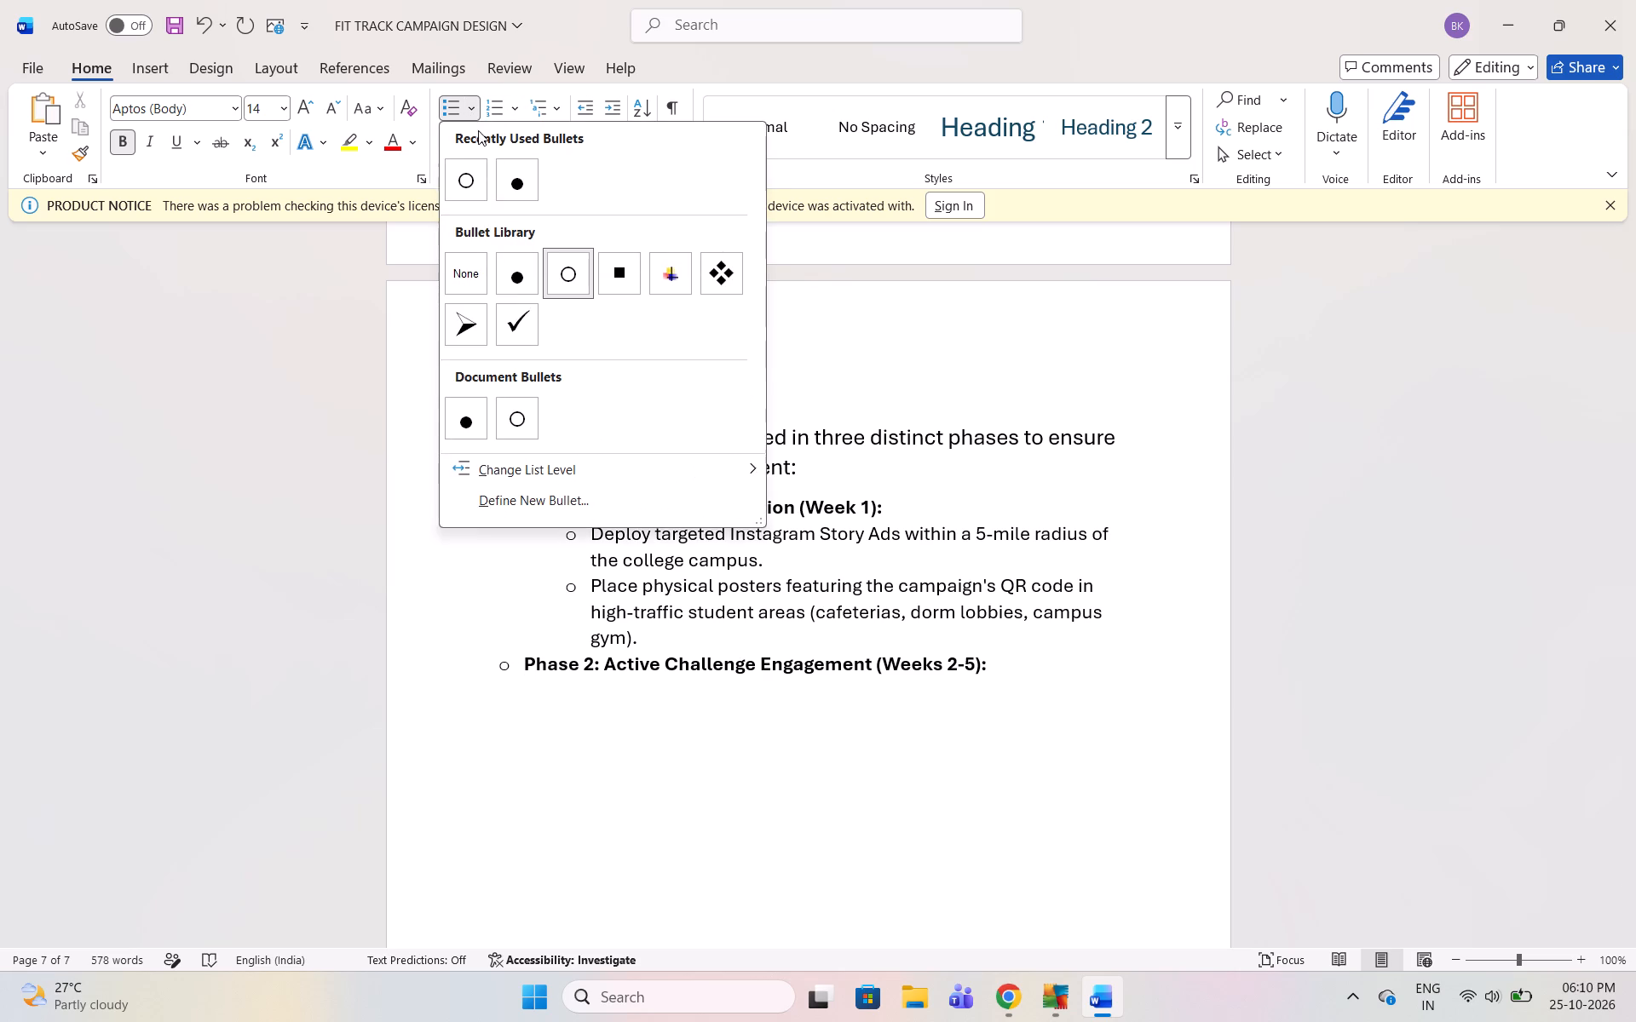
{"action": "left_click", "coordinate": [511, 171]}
{"action": "left_click", "coordinate": [1022, 672]}
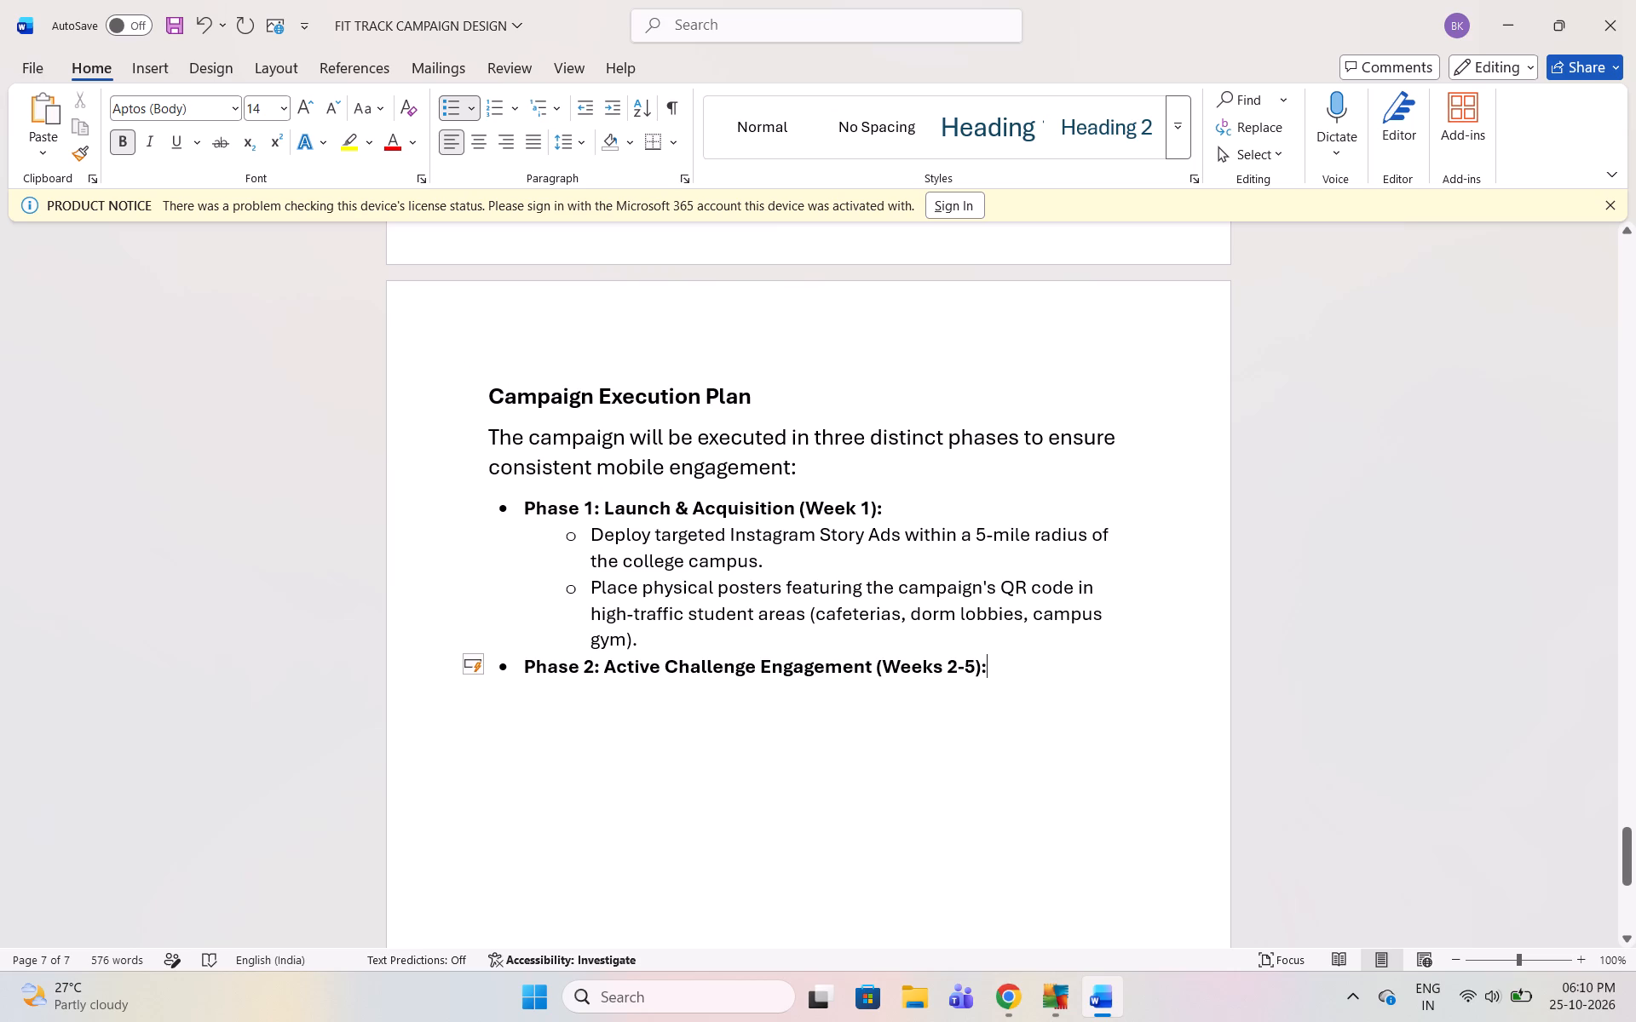
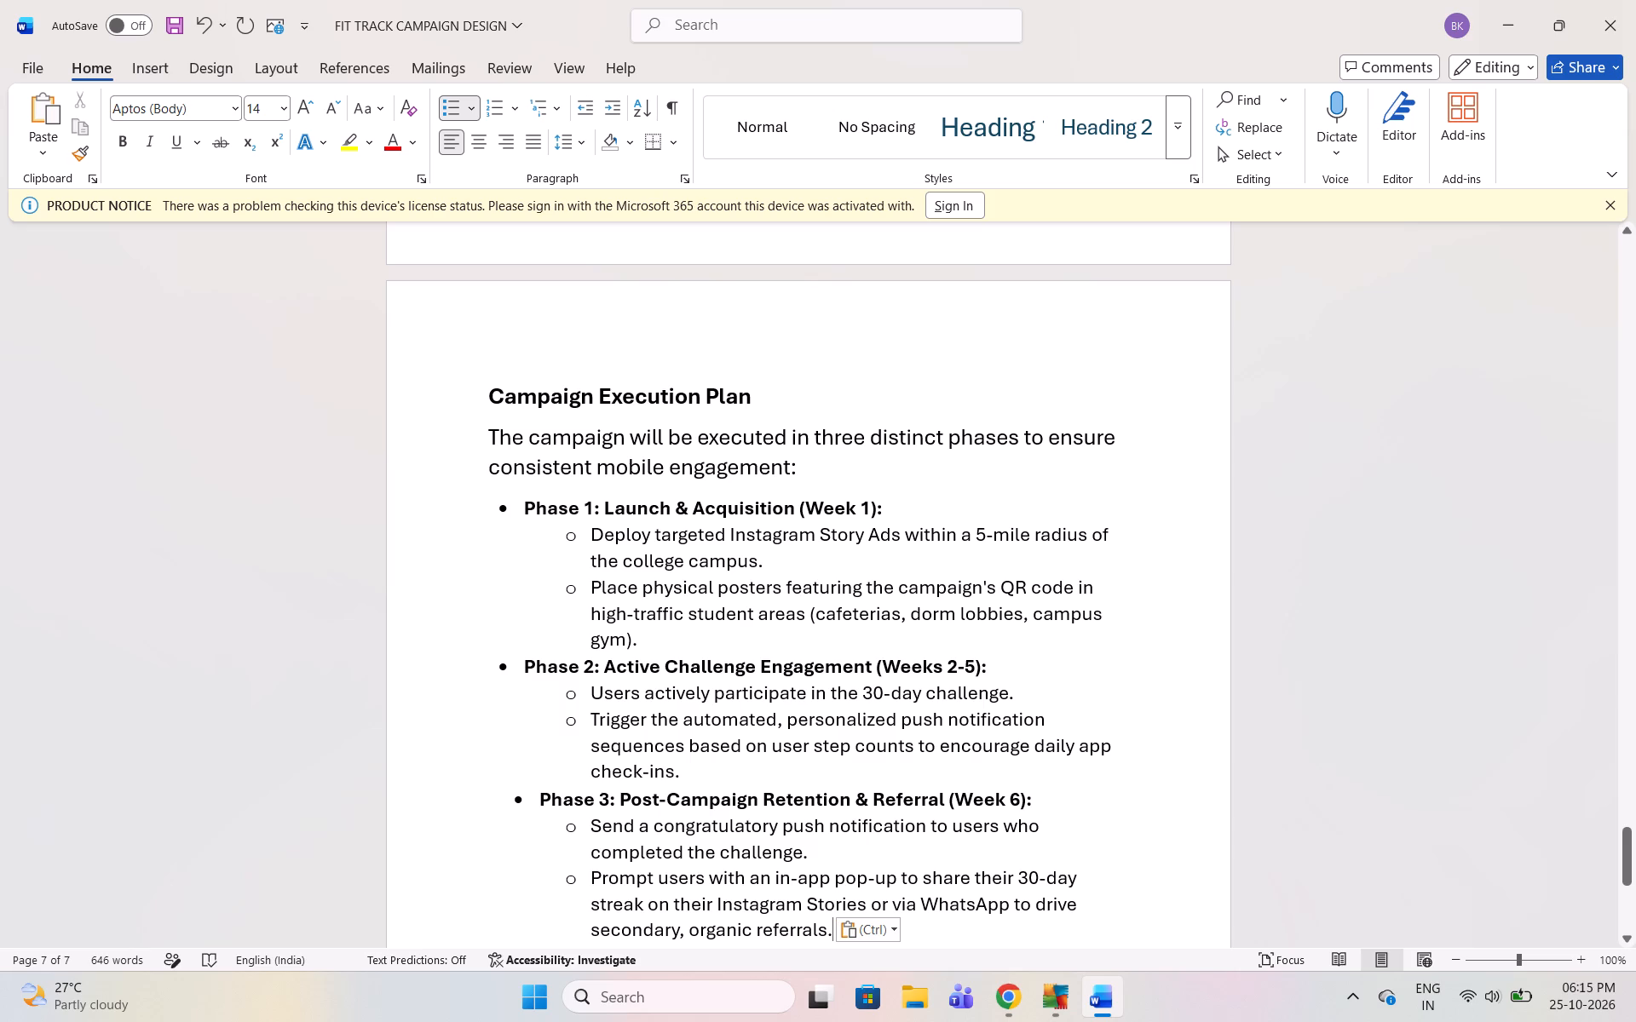
Review the Engaging Promotional Content section, the WhatsApp referral chat mockups and the Campaign Execution Plan bullets for content and layout.
{"action": "scroll", "coordinate": [664, 43], "scroll_direction": "up", "scroll_amount": 1}
{"action": "scroll", "coordinate": [760, 571], "scroll_direction": "down", "scroll_amount": 2}
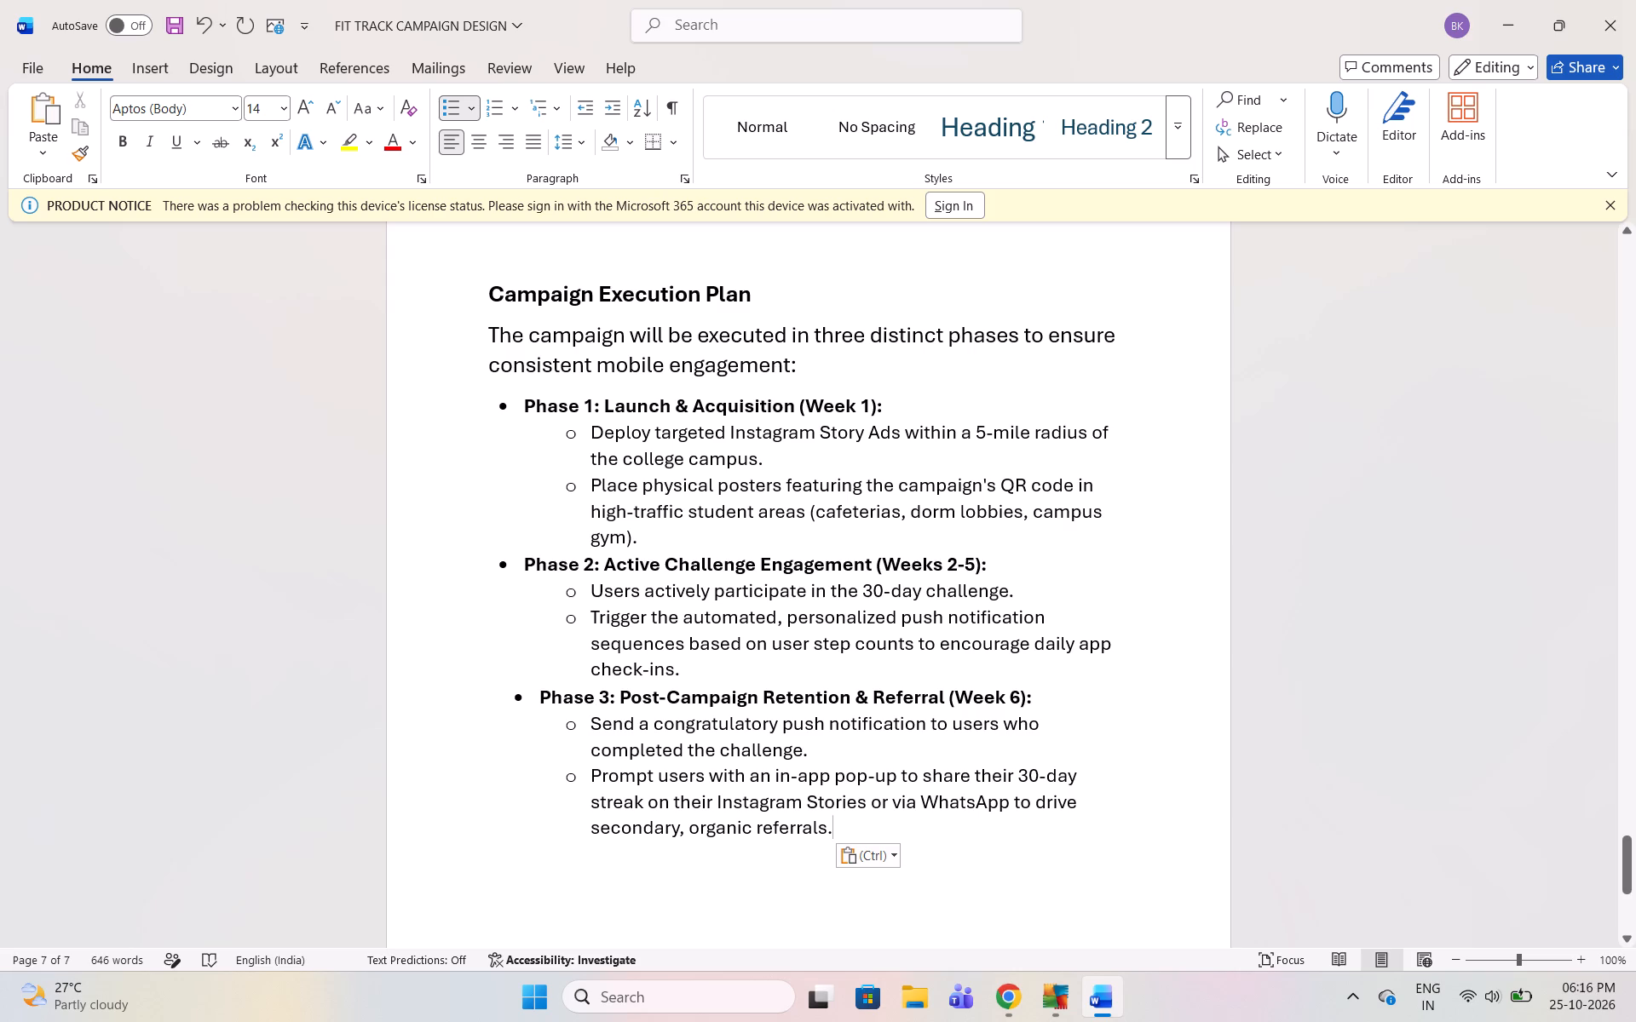
{"action": "scroll", "coordinate": [708, 539], "scroll_direction": "up", "scroll_amount": 12}
{"action": "scroll", "coordinate": [708, 538], "scroll_direction": "up", "scroll_amount": 16}
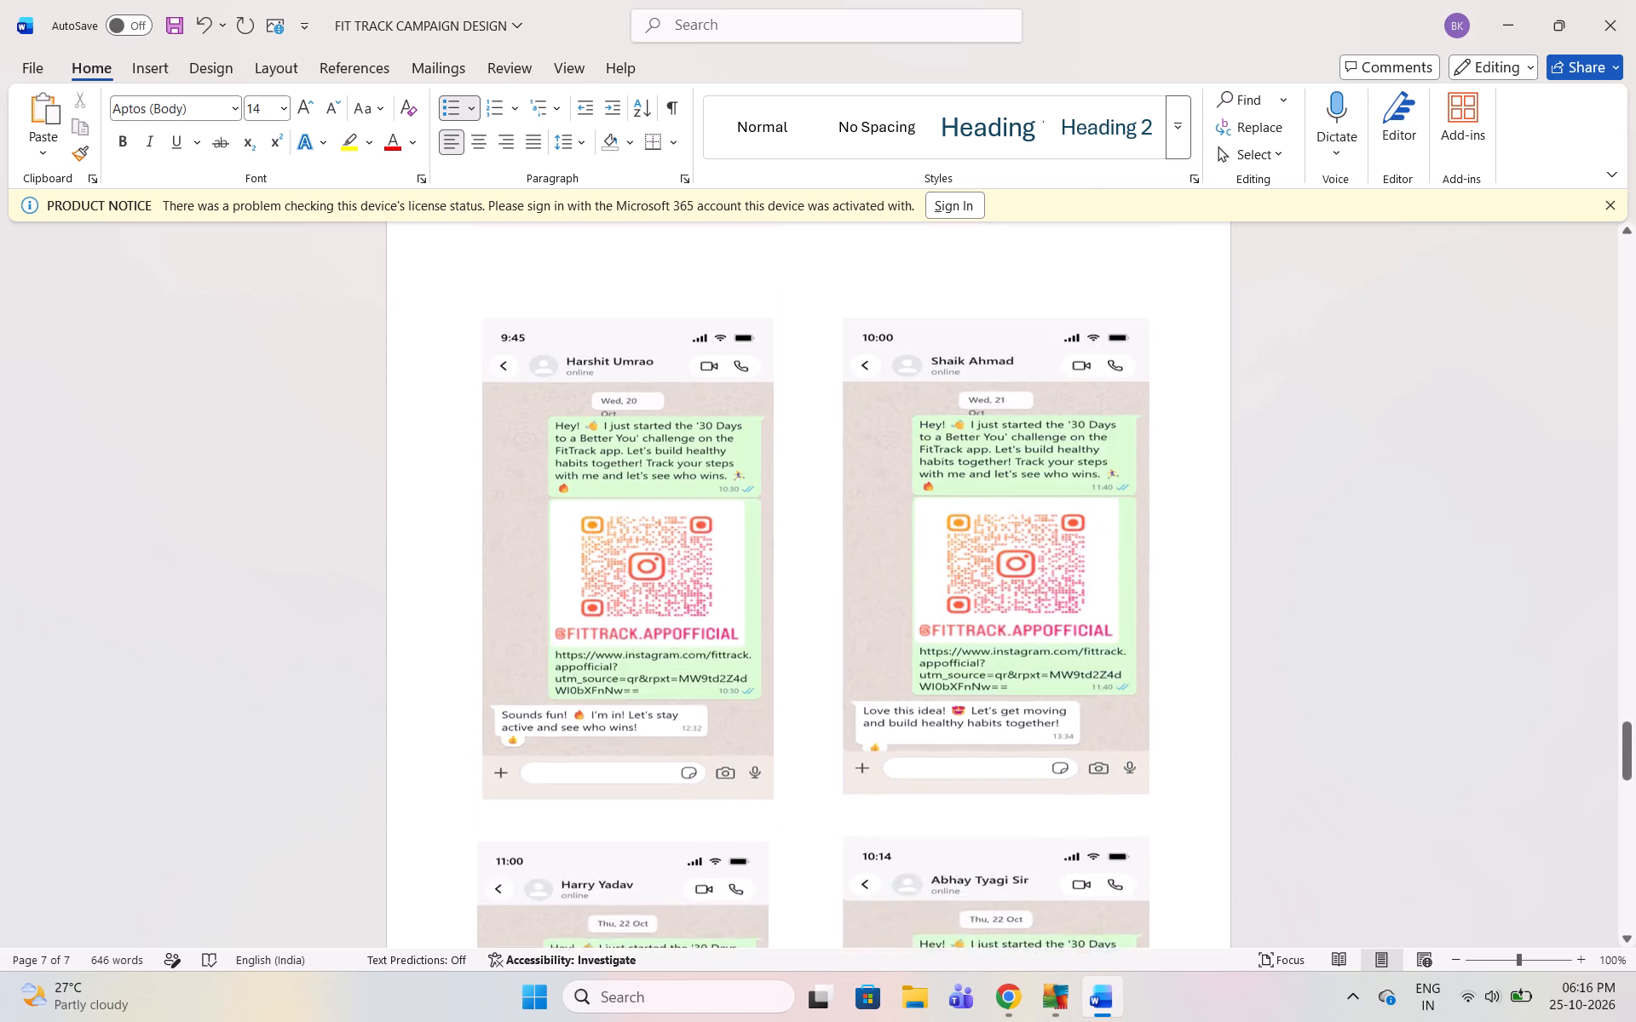
{"action": "scroll", "coordinate": [707, 537], "scroll_direction": "down", "scroll_amount": 18}
{"action": "scroll", "coordinate": [706, 537], "scroll_direction": "up", "scroll_amount": 6}
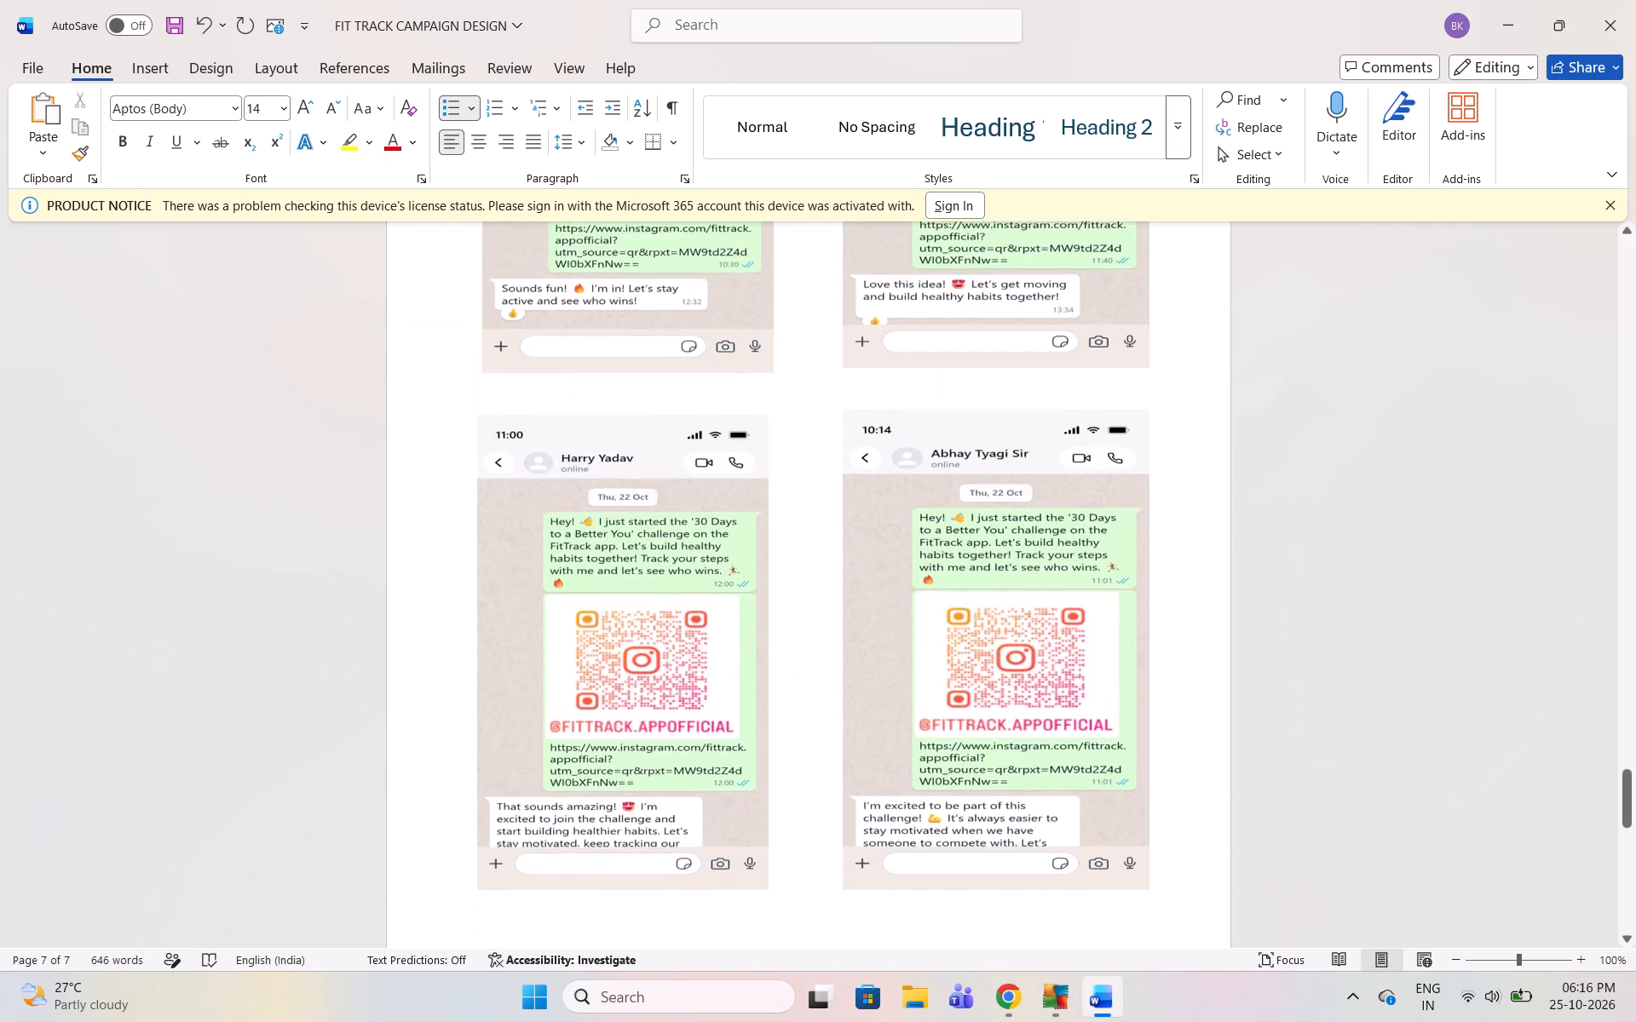
{"action": "scroll", "coordinate": [706, 537], "scroll_direction": "up", "scroll_amount": 15}
{"action": "scroll", "coordinate": [706, 537], "scroll_direction": "up", "scroll_amount": 19}
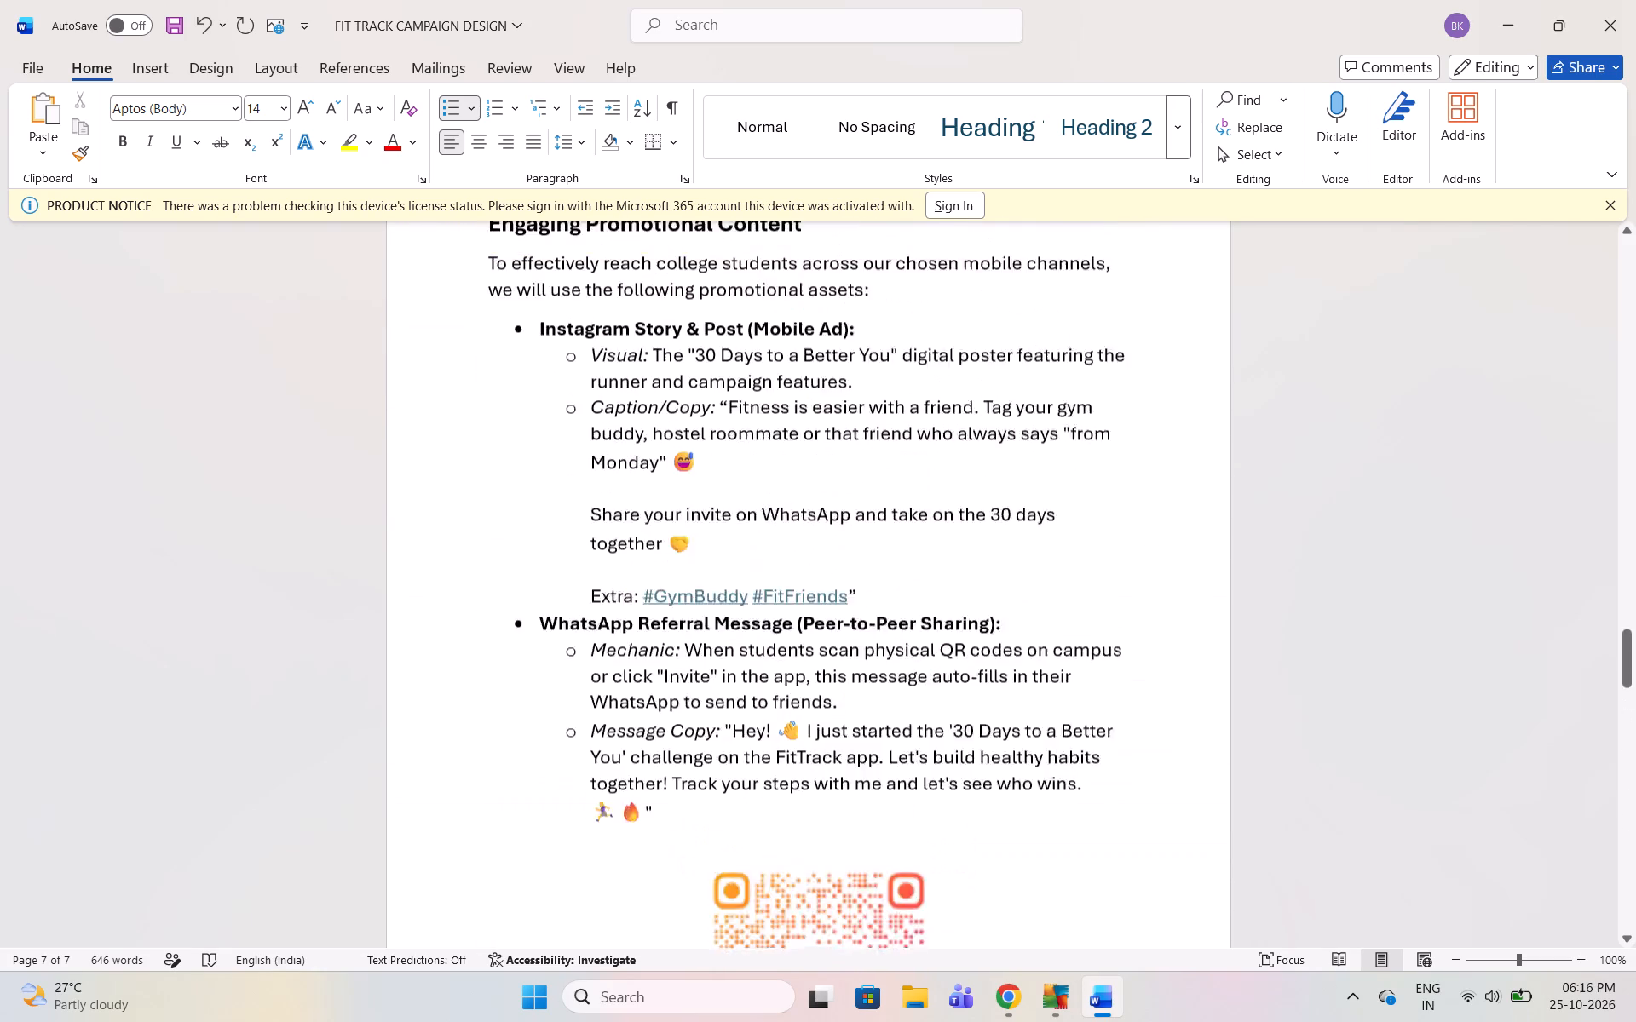
{"action": "scroll", "coordinate": [706, 529], "scroll_direction": "down", "scroll_amount": 20}
{"action": "scroll", "coordinate": [706, 481], "scroll_direction": "down", "scroll_amount": 6}
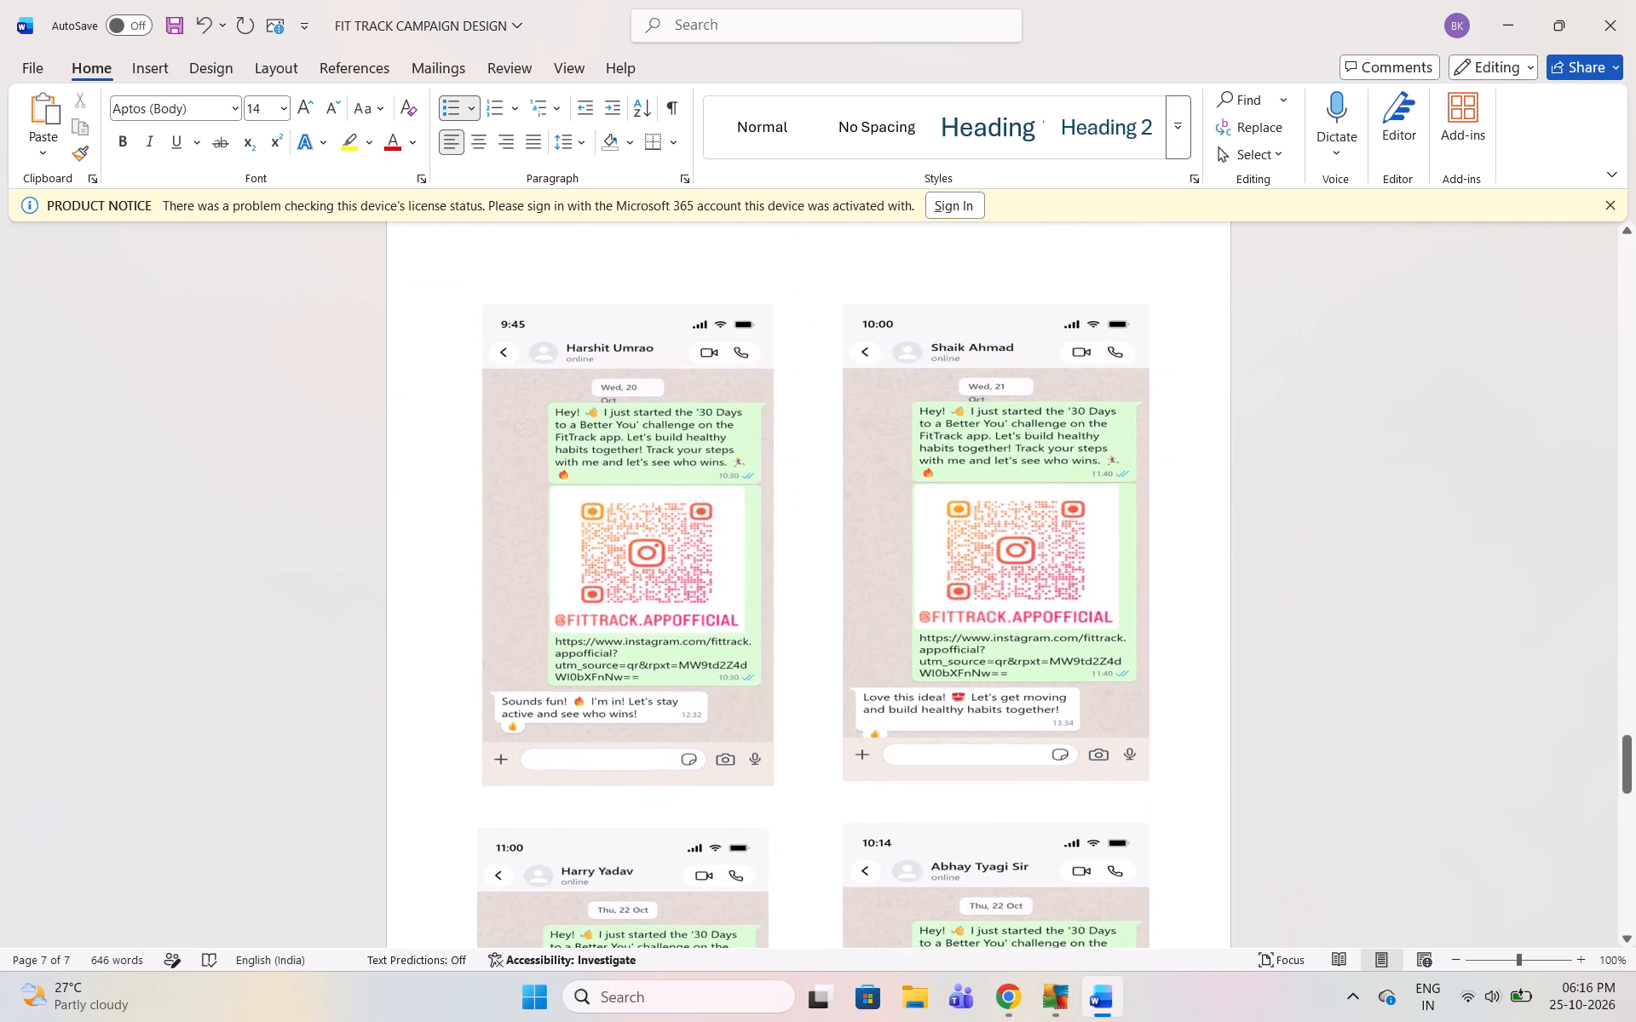
{"action": "scroll", "coordinate": [706, 481], "scroll_direction": "down", "scroll_amount": 6}
{"action": "scroll", "coordinate": [706, 481], "scroll_direction": "up", "scroll_amount": 6}
{"action": "scroll", "coordinate": [706, 481], "scroll_direction": "down", "scroll_amount": 1}
{"action": "scroll", "coordinate": [706, 481], "scroll_direction": "up", "scroll_amount": 2}
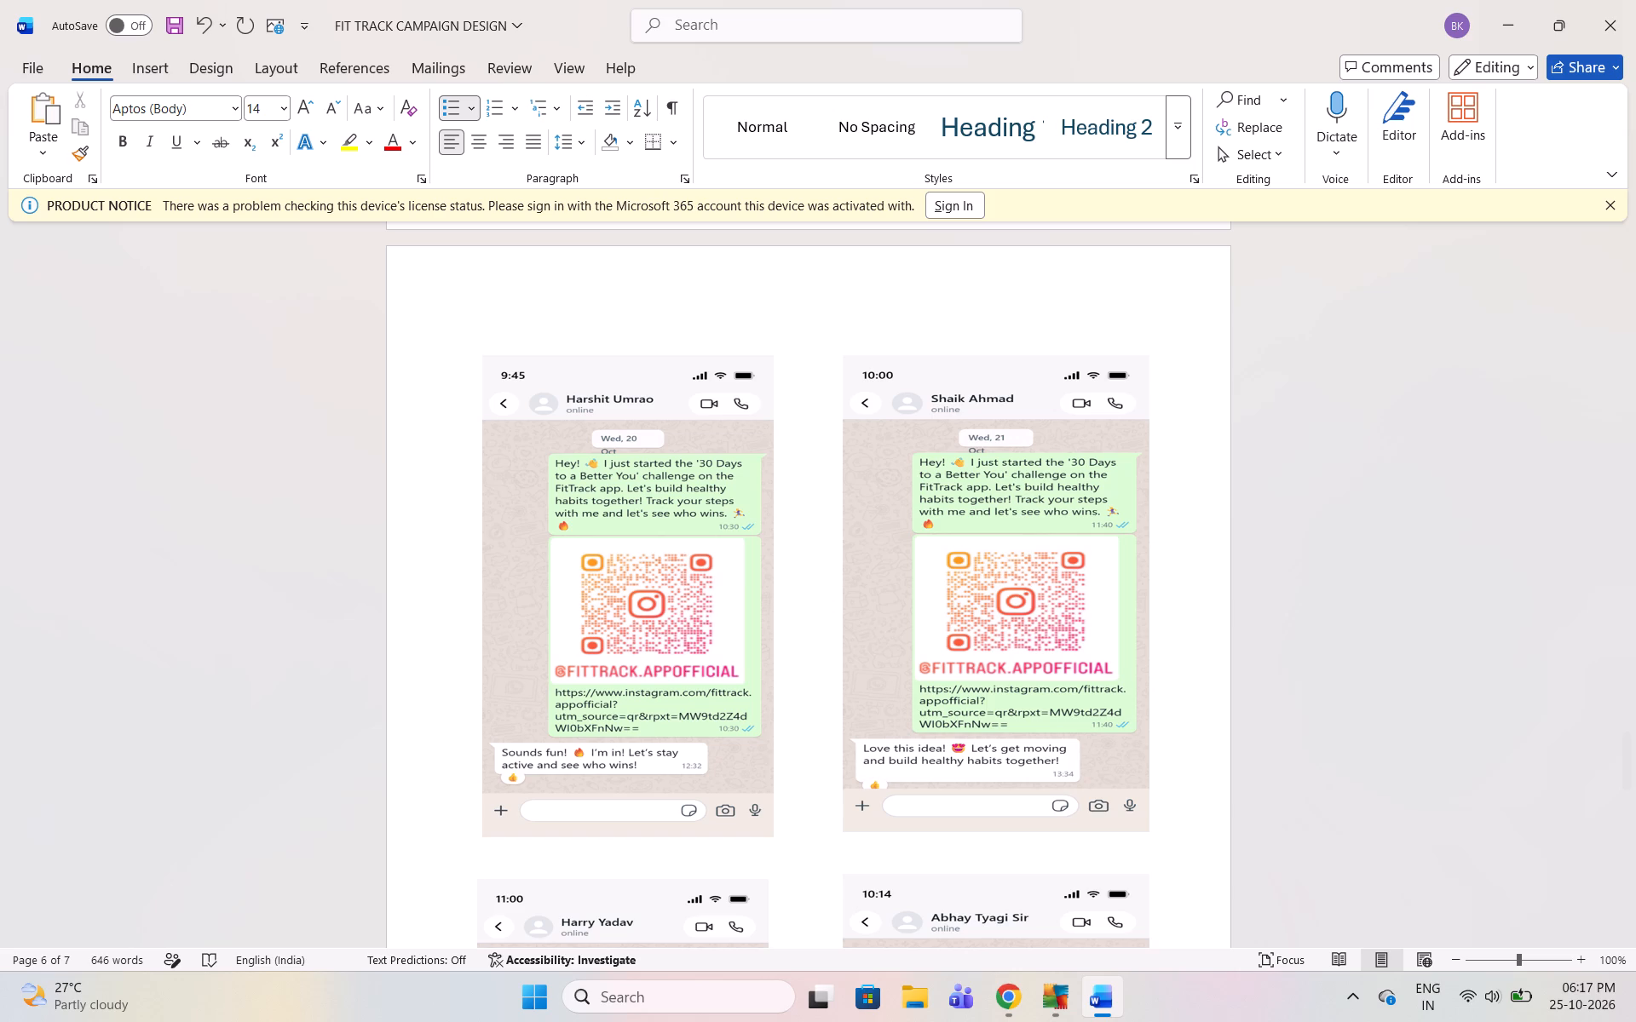
{"action": "scroll", "coordinate": [915, 29], "scroll_direction": "up", "scroll_amount": 3}
{"action": "scroll", "coordinate": [915, 29], "scroll_direction": "down", "scroll_amount": 3}
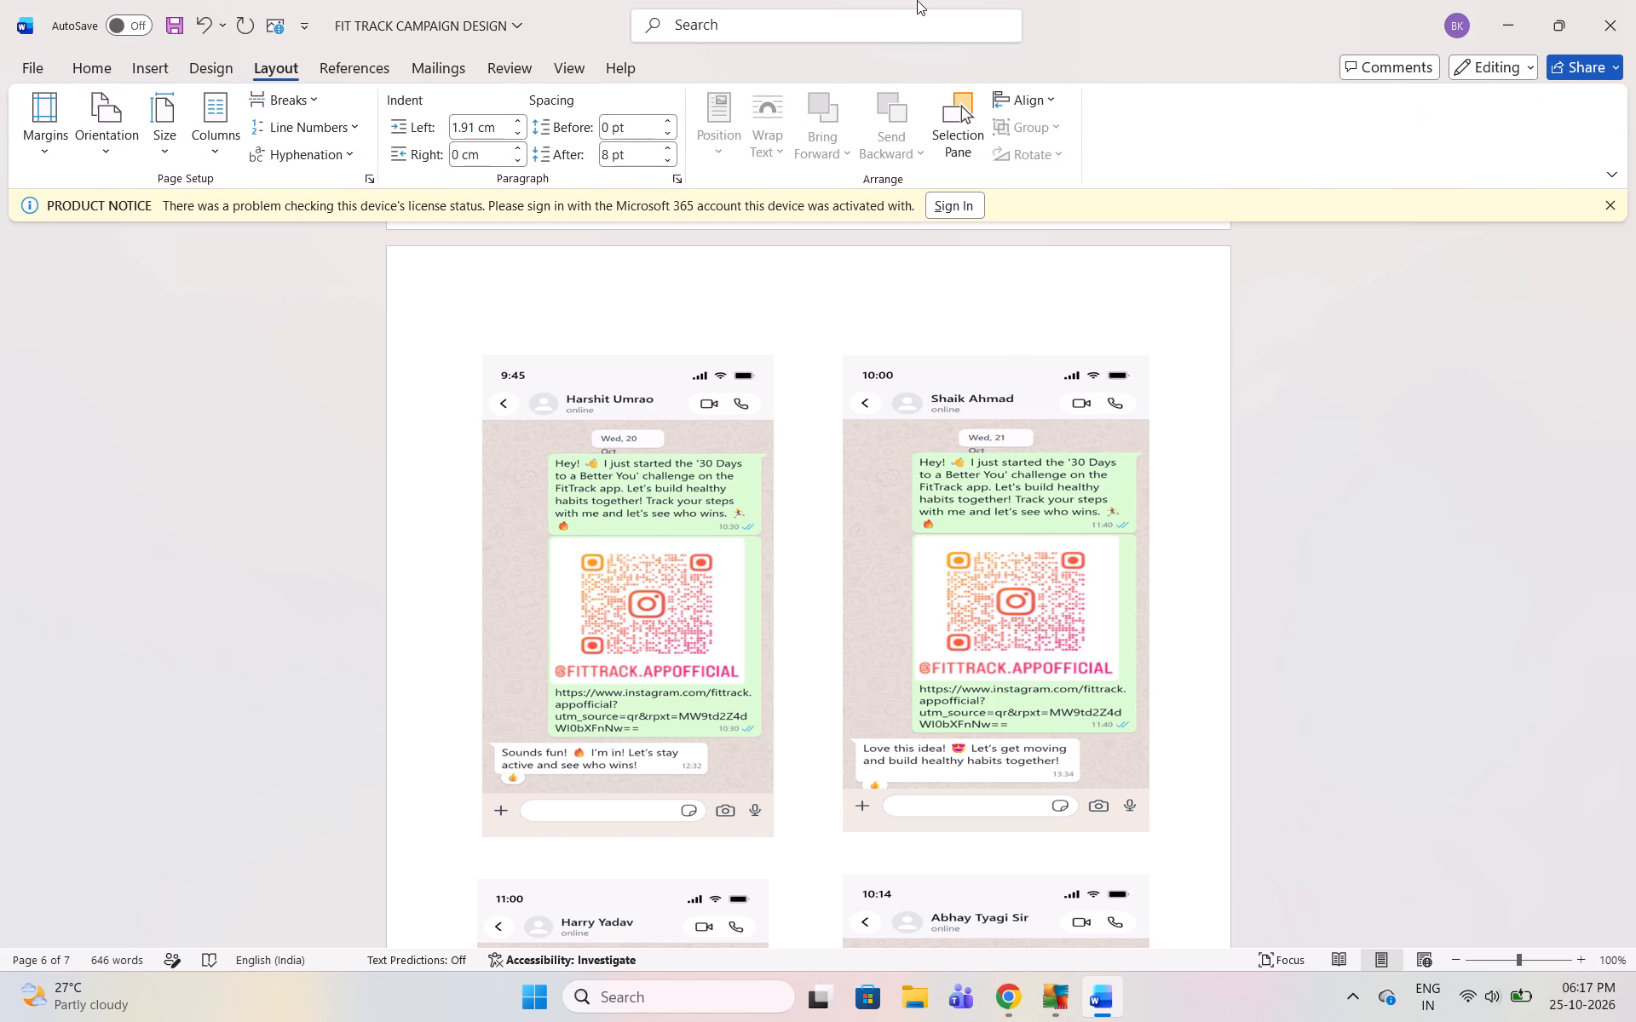
{"action": "scroll", "coordinate": [1120, 450], "scroll_direction": "down", "scroll_amount": 7}
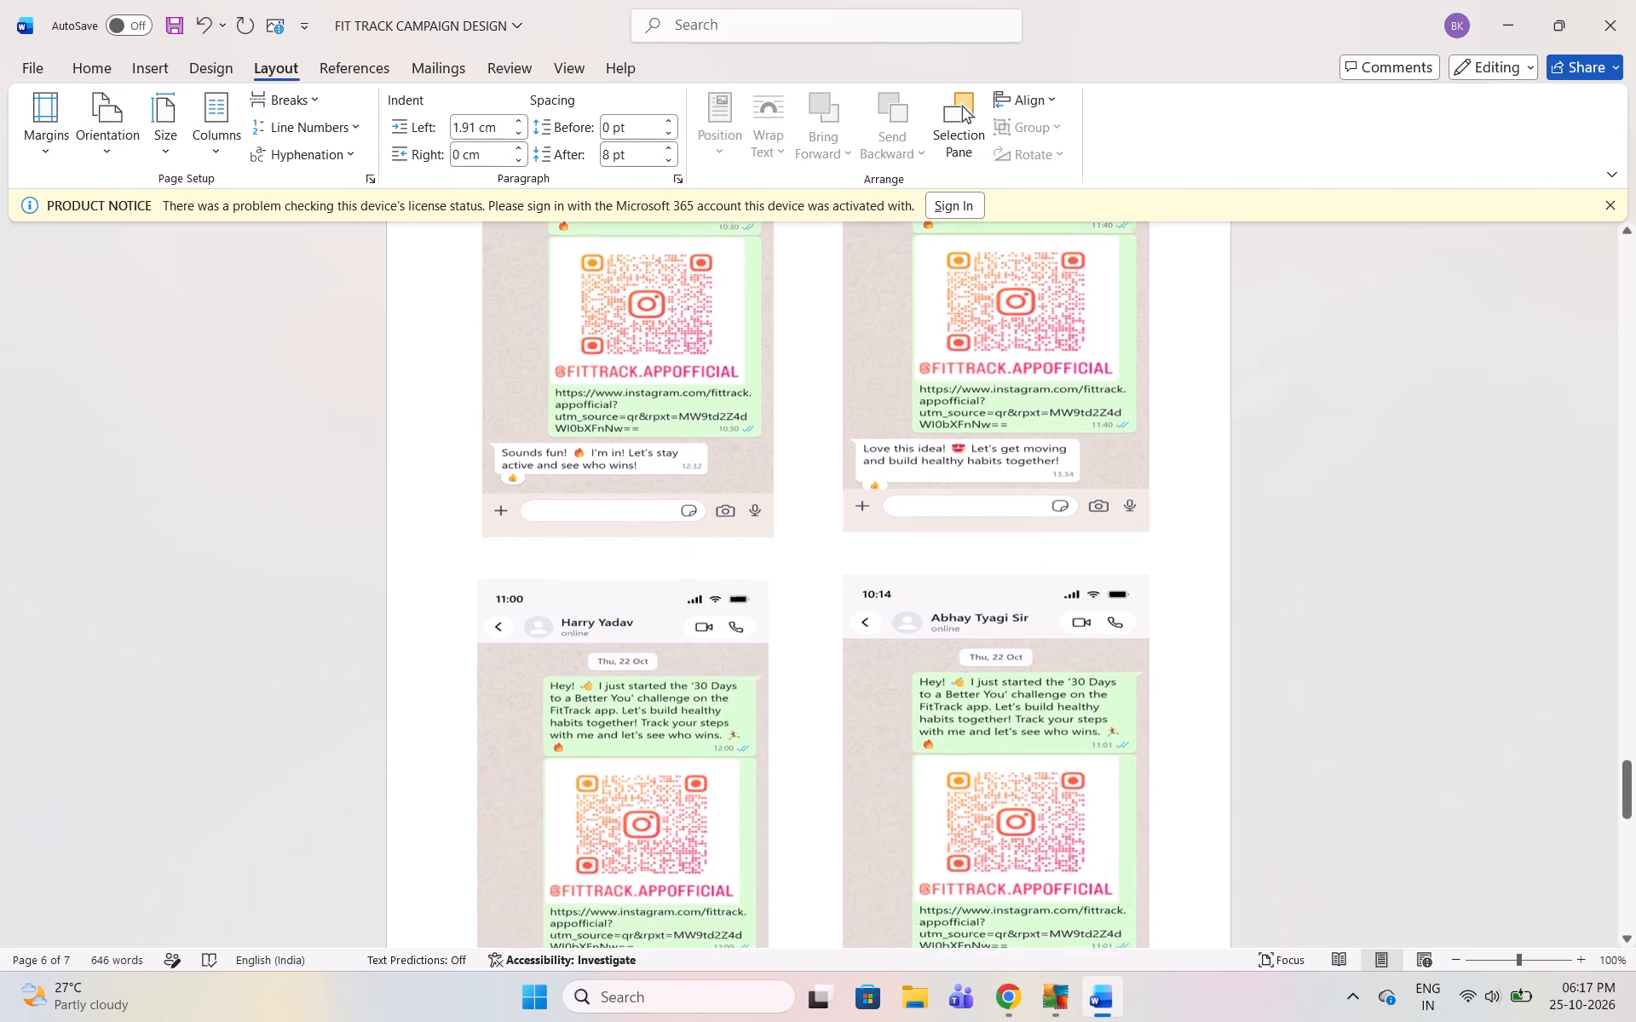
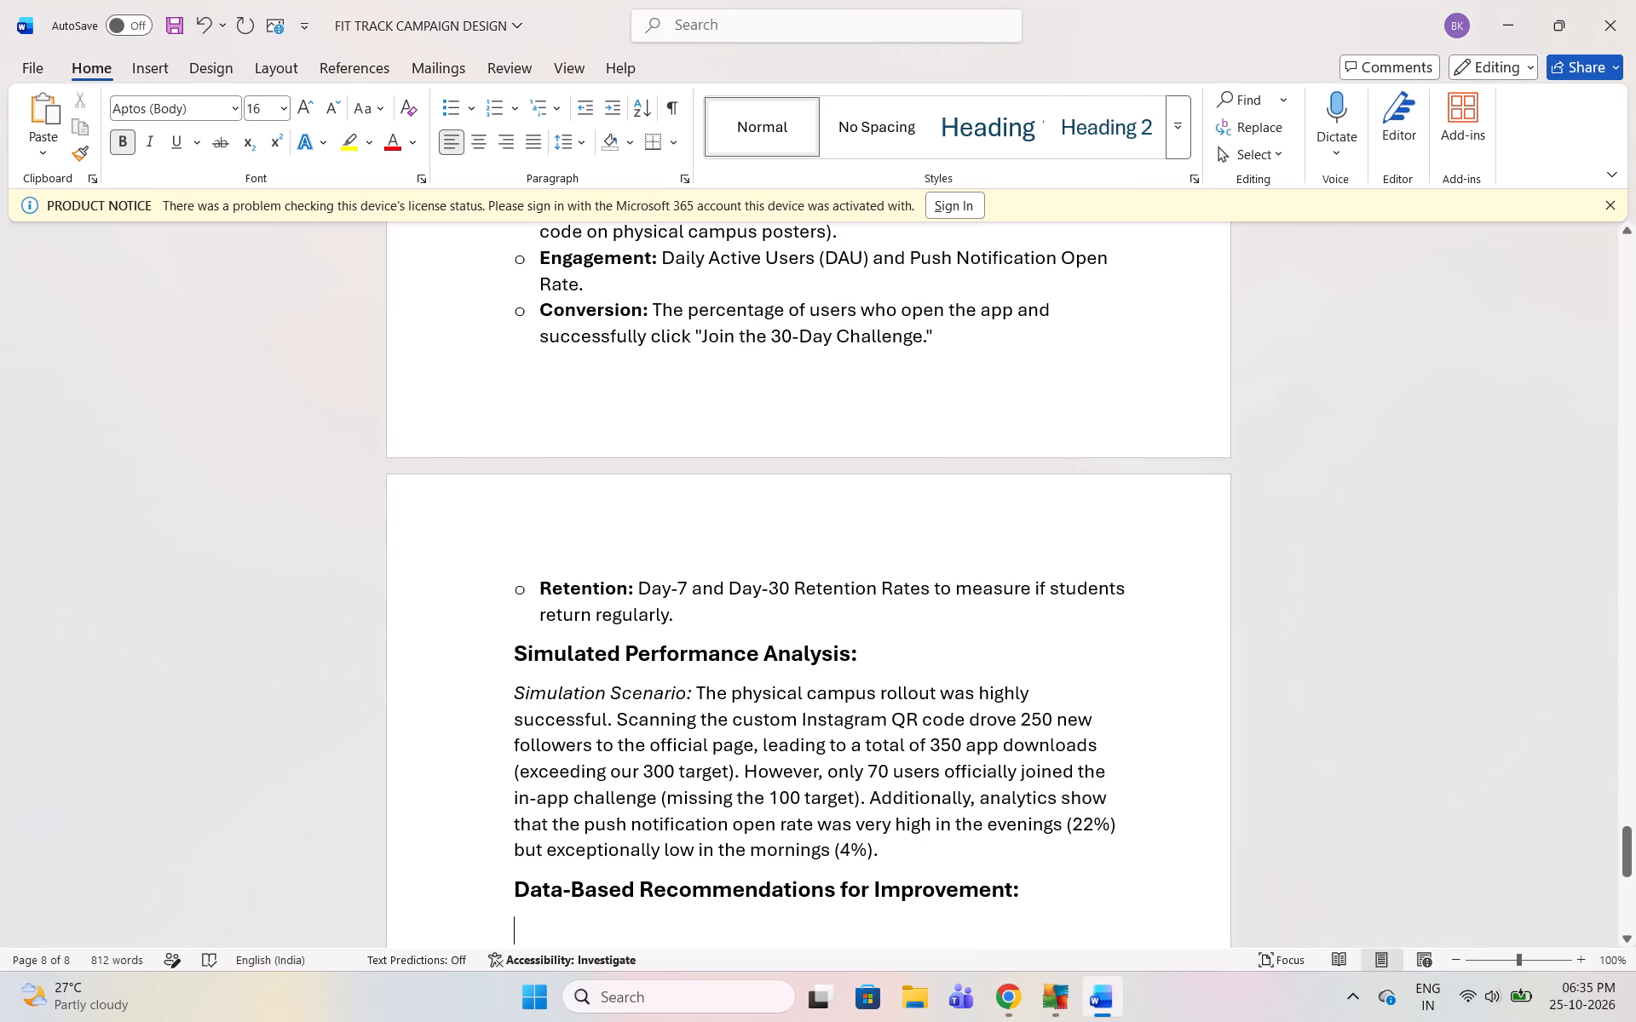
{"action": "key", "text": "ctrl+v"}
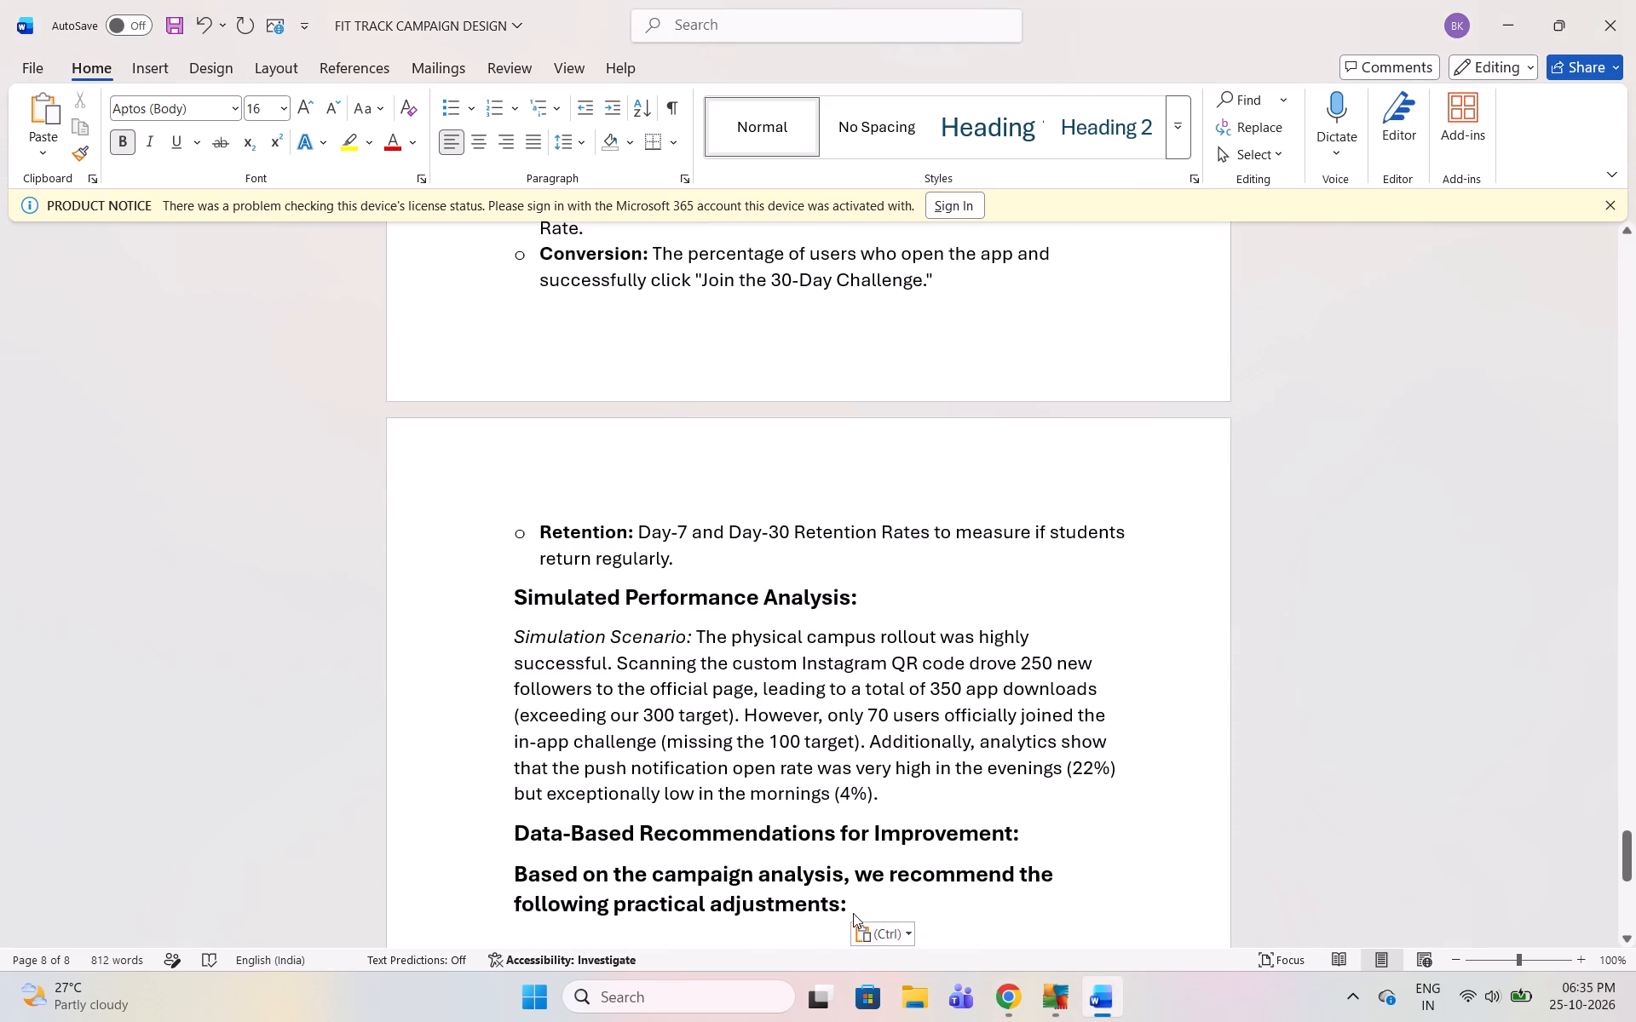
Remove the bold from the whole "Based on the campaign analysis…" sentence and start a new line below it.
{"action": "left_click_drag", "start_coordinate": [850, 906], "coordinate": [516, 920]}
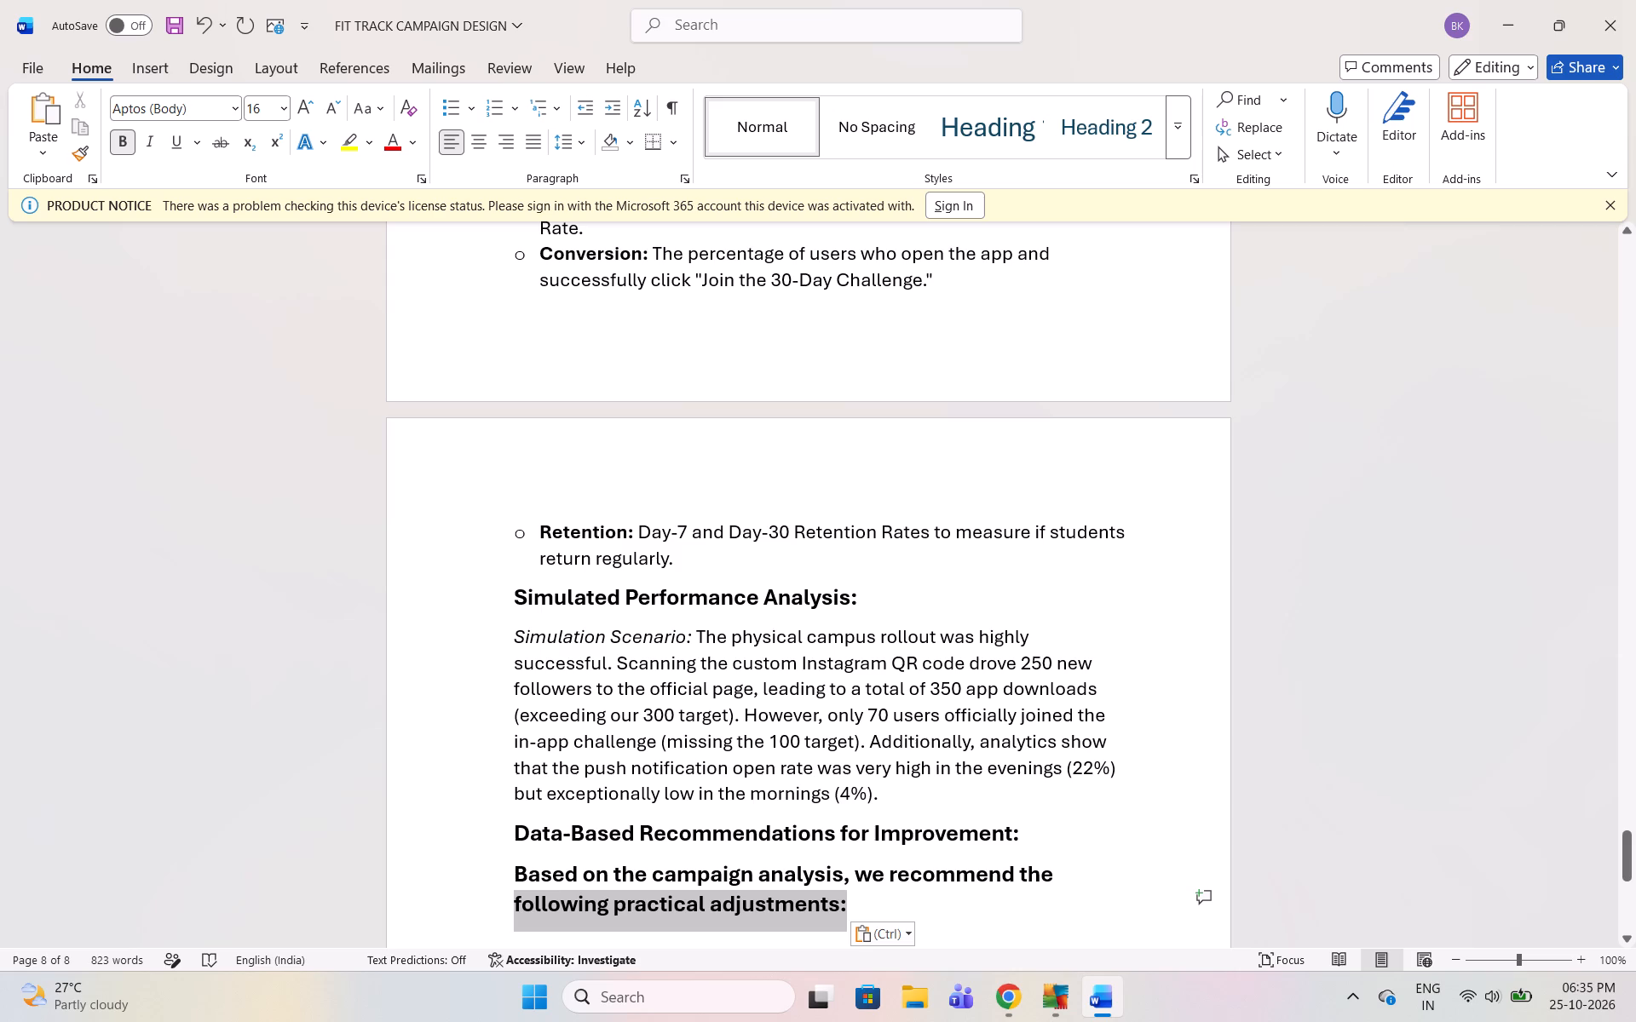
{"action": "left_click_drag", "start_coordinate": [516, 920], "coordinate": [514, 874]}
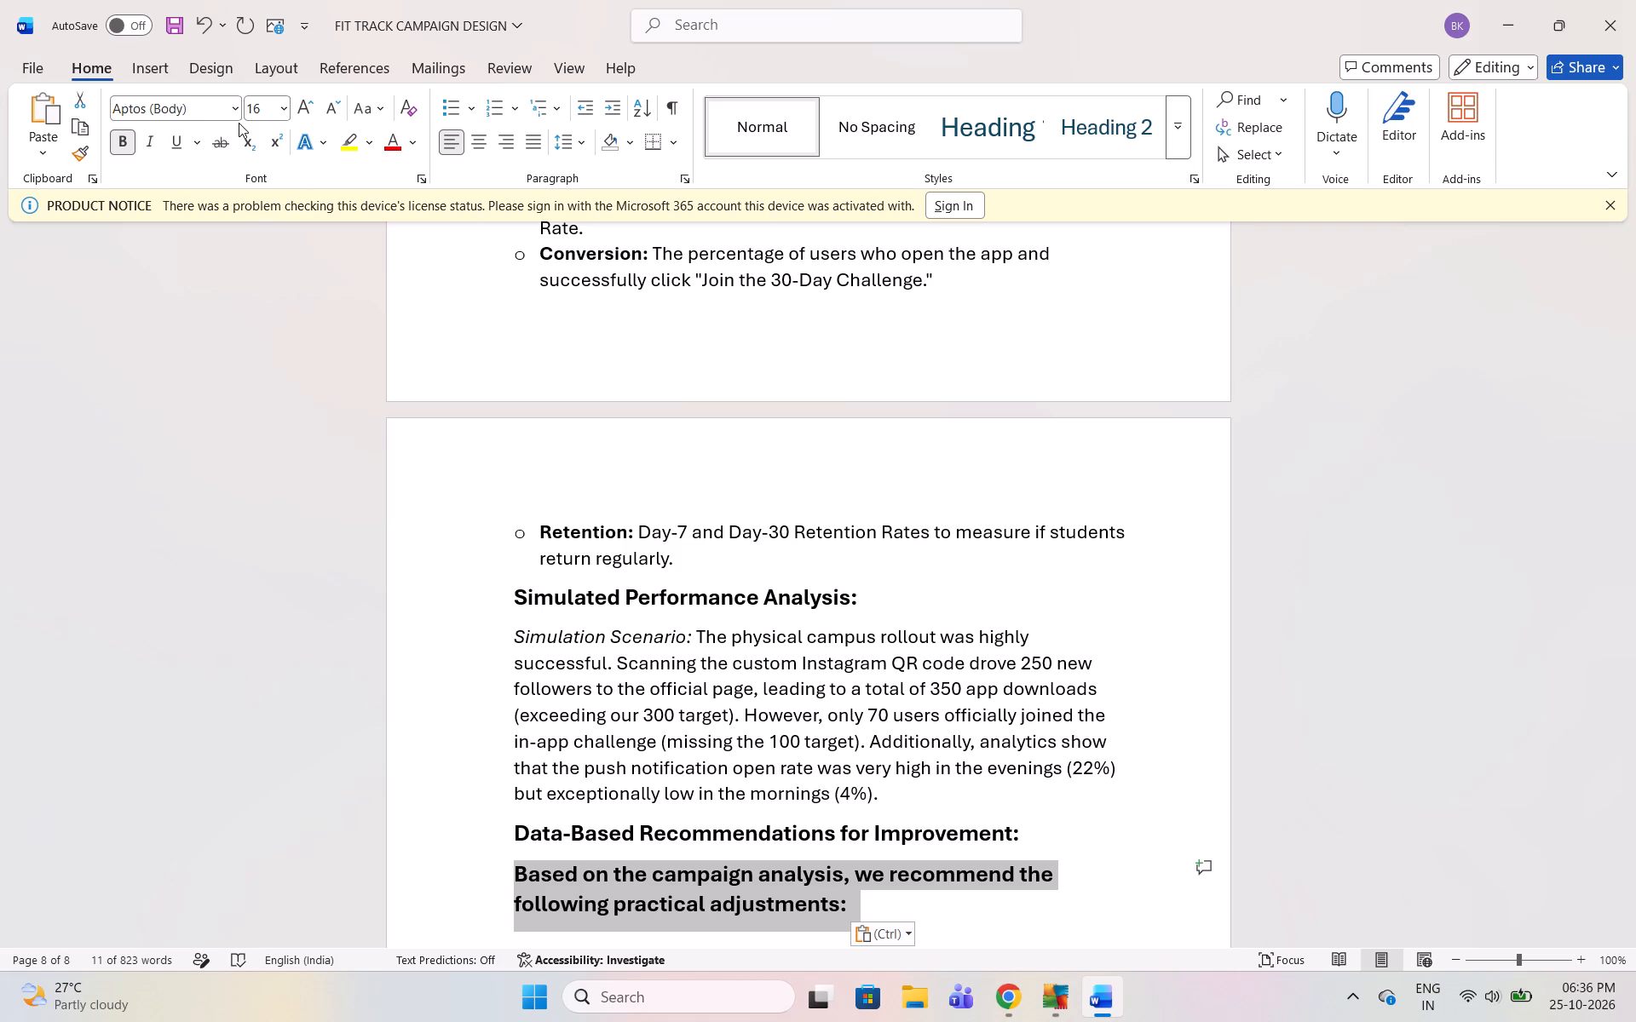
{"action": "right_click", "coordinate": [239, 123]}
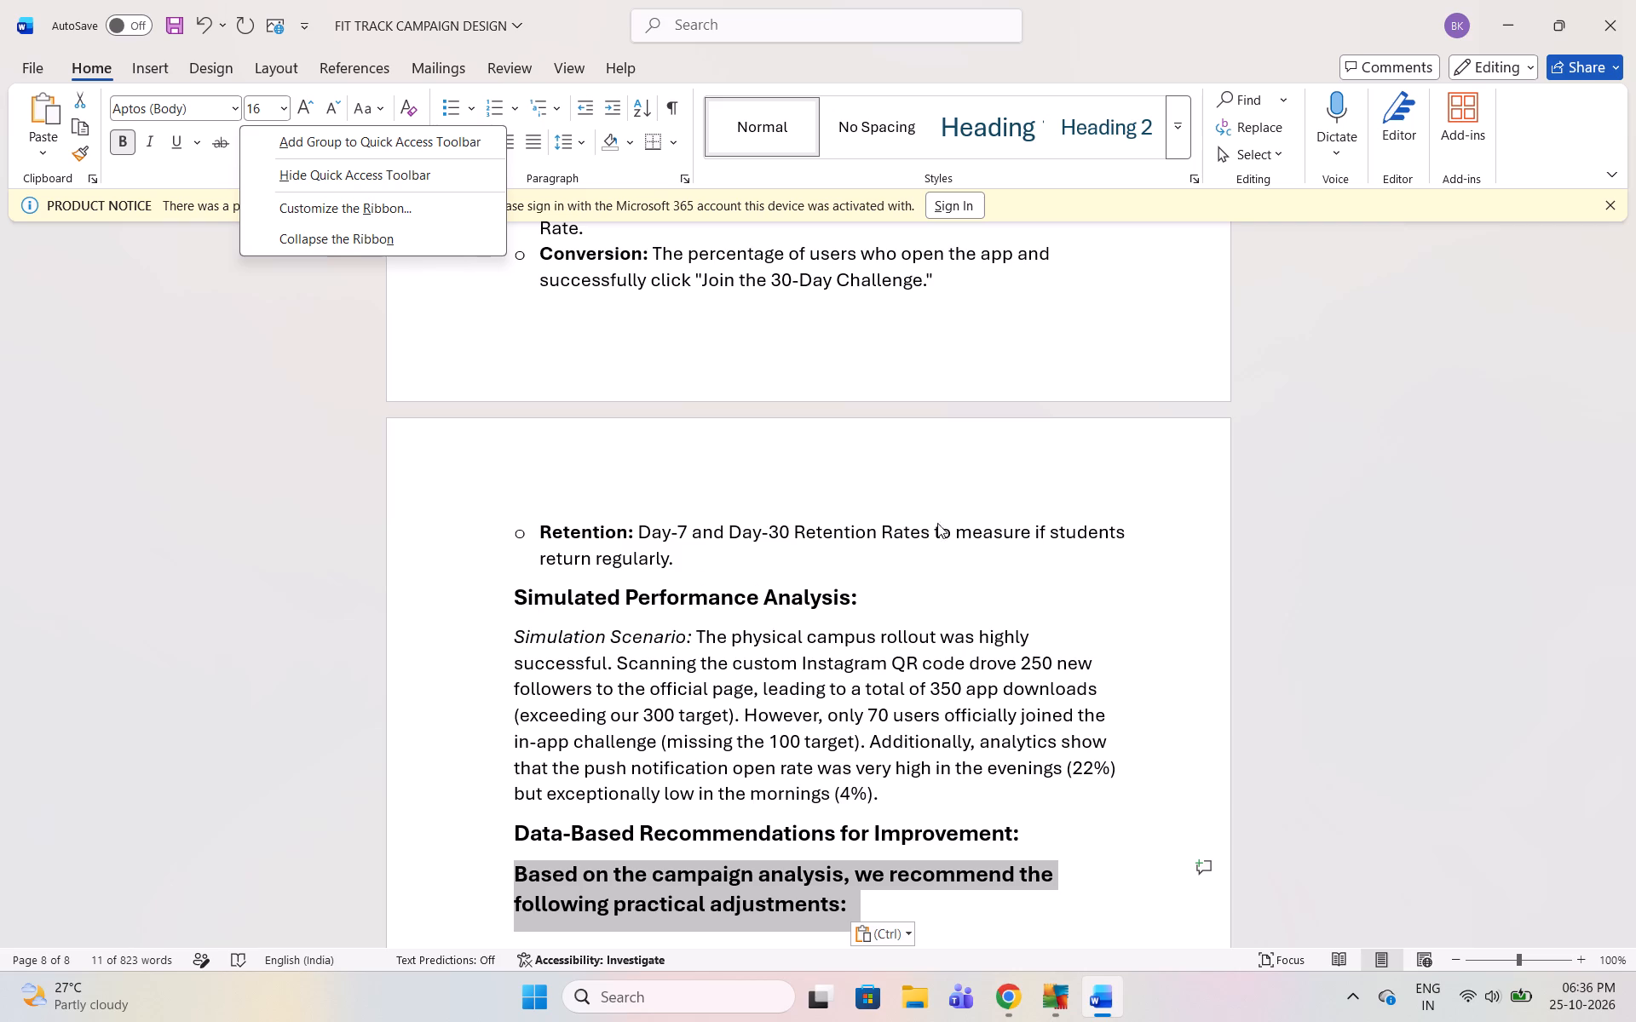
{"action": "left_click", "coordinate": [525, 868]}
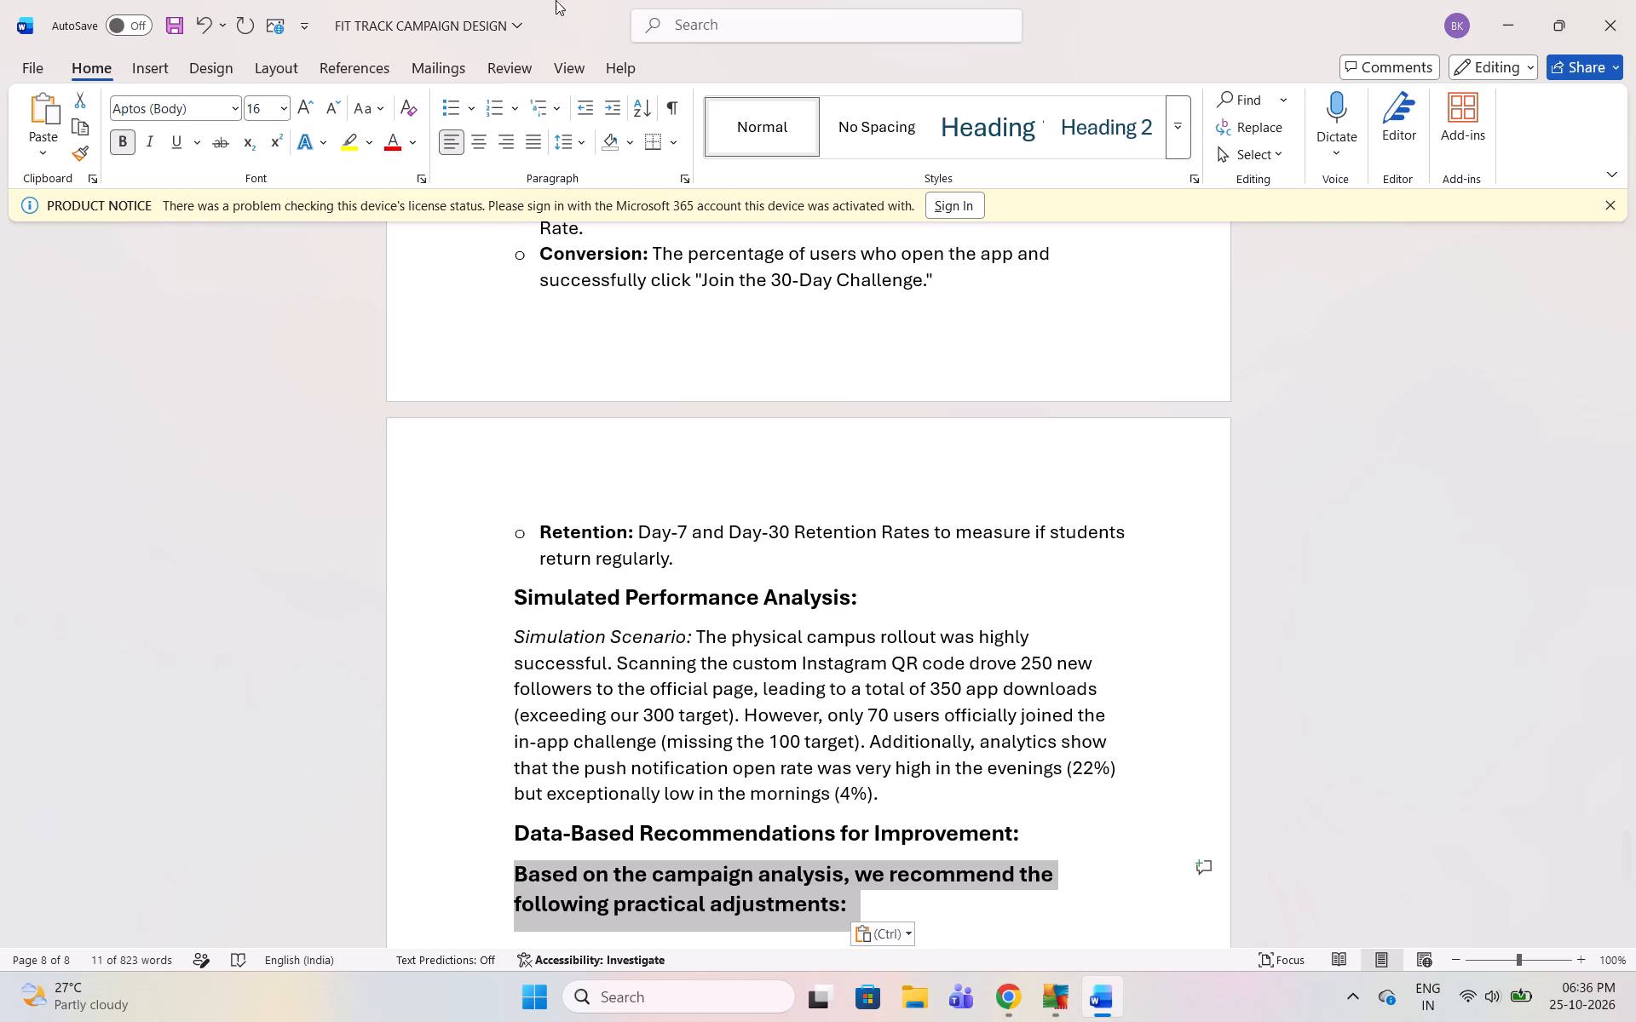
{"action": "left_click", "coordinate": [122, 137]}
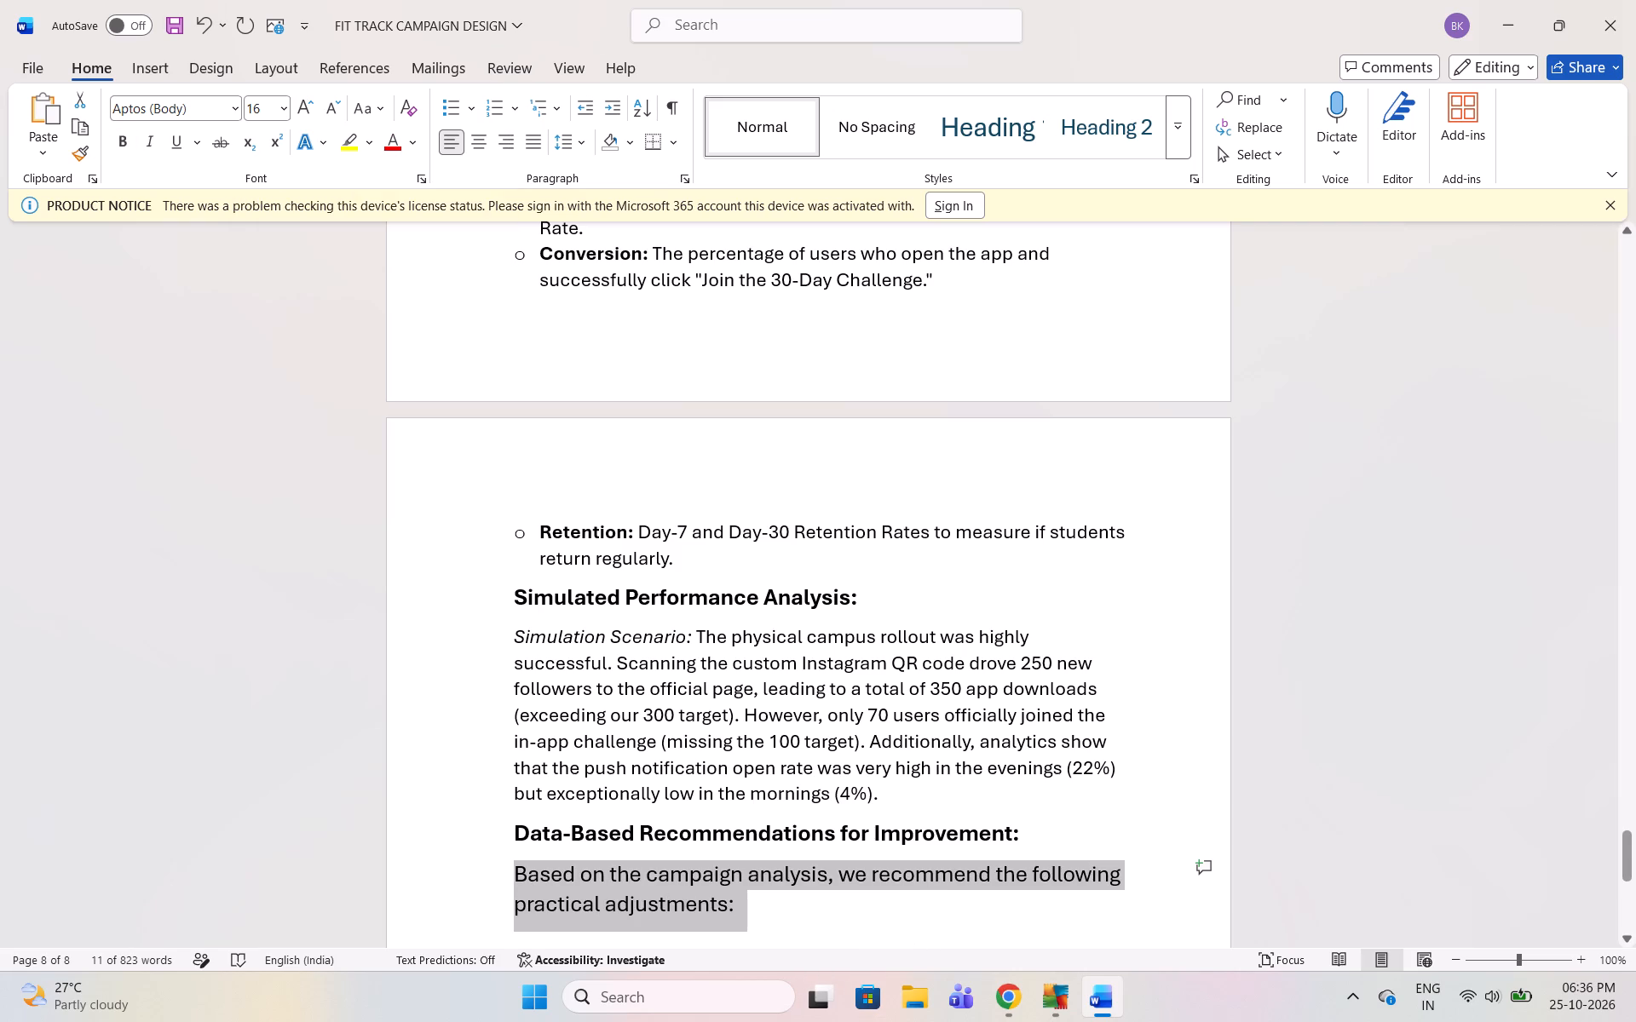
{"action": "left_click", "coordinate": [756, 904]}
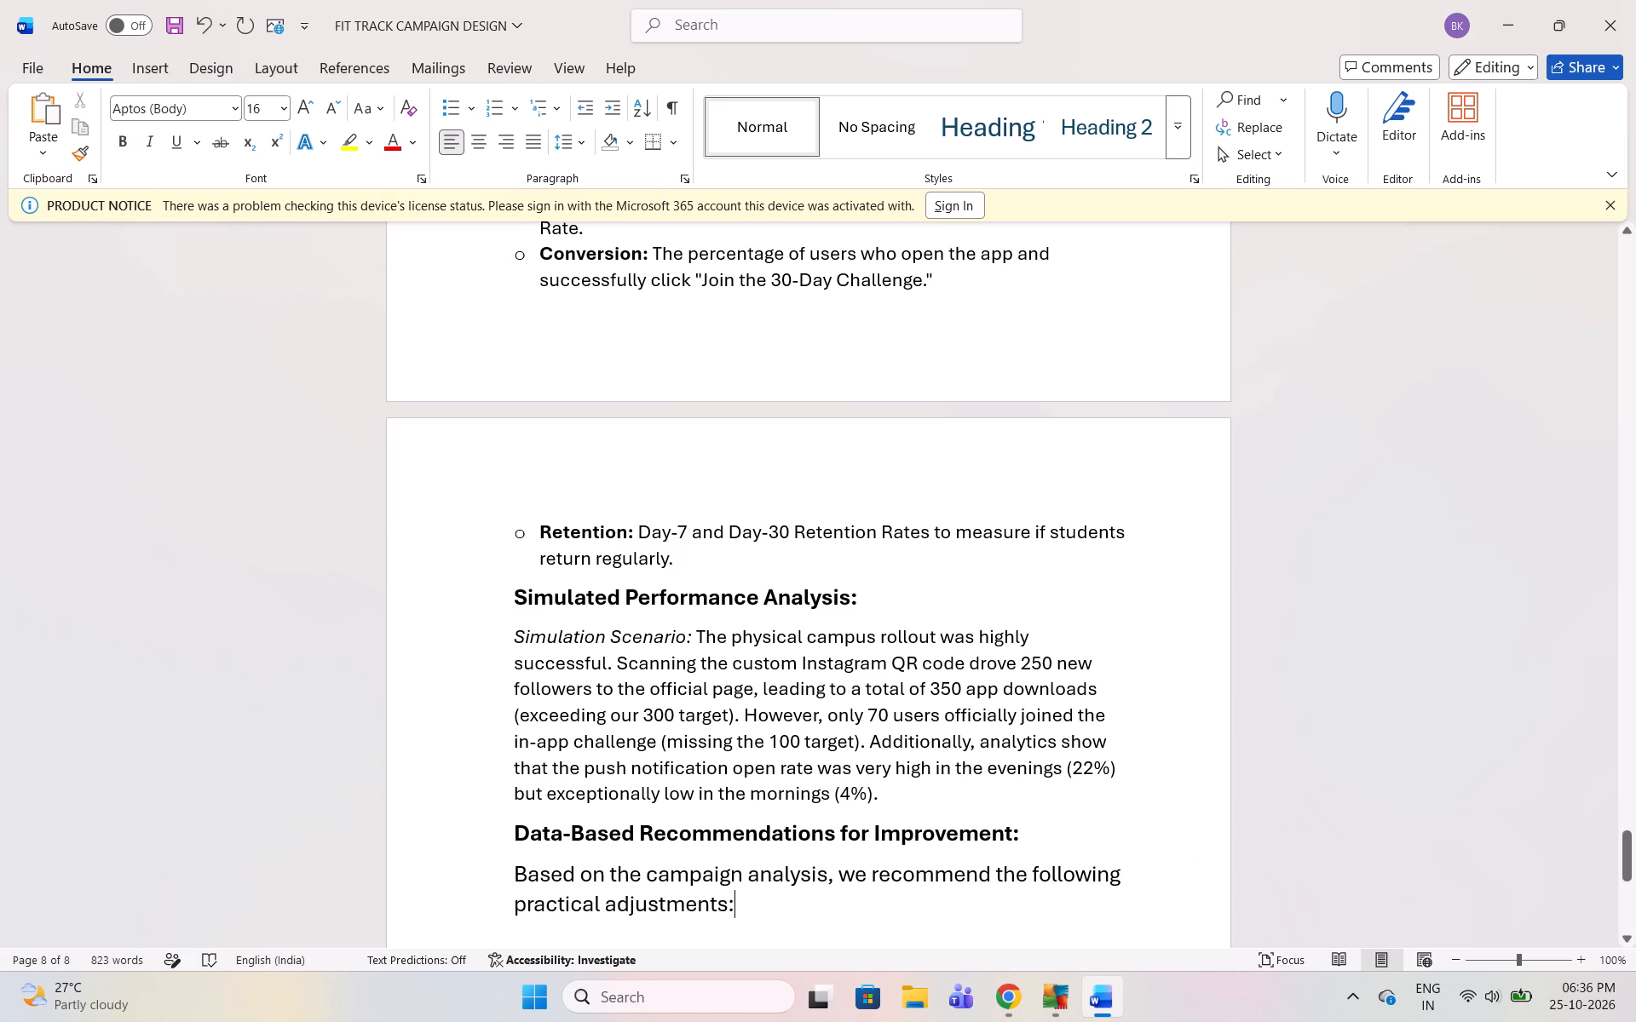
{"action": "key", "text": "Return"}
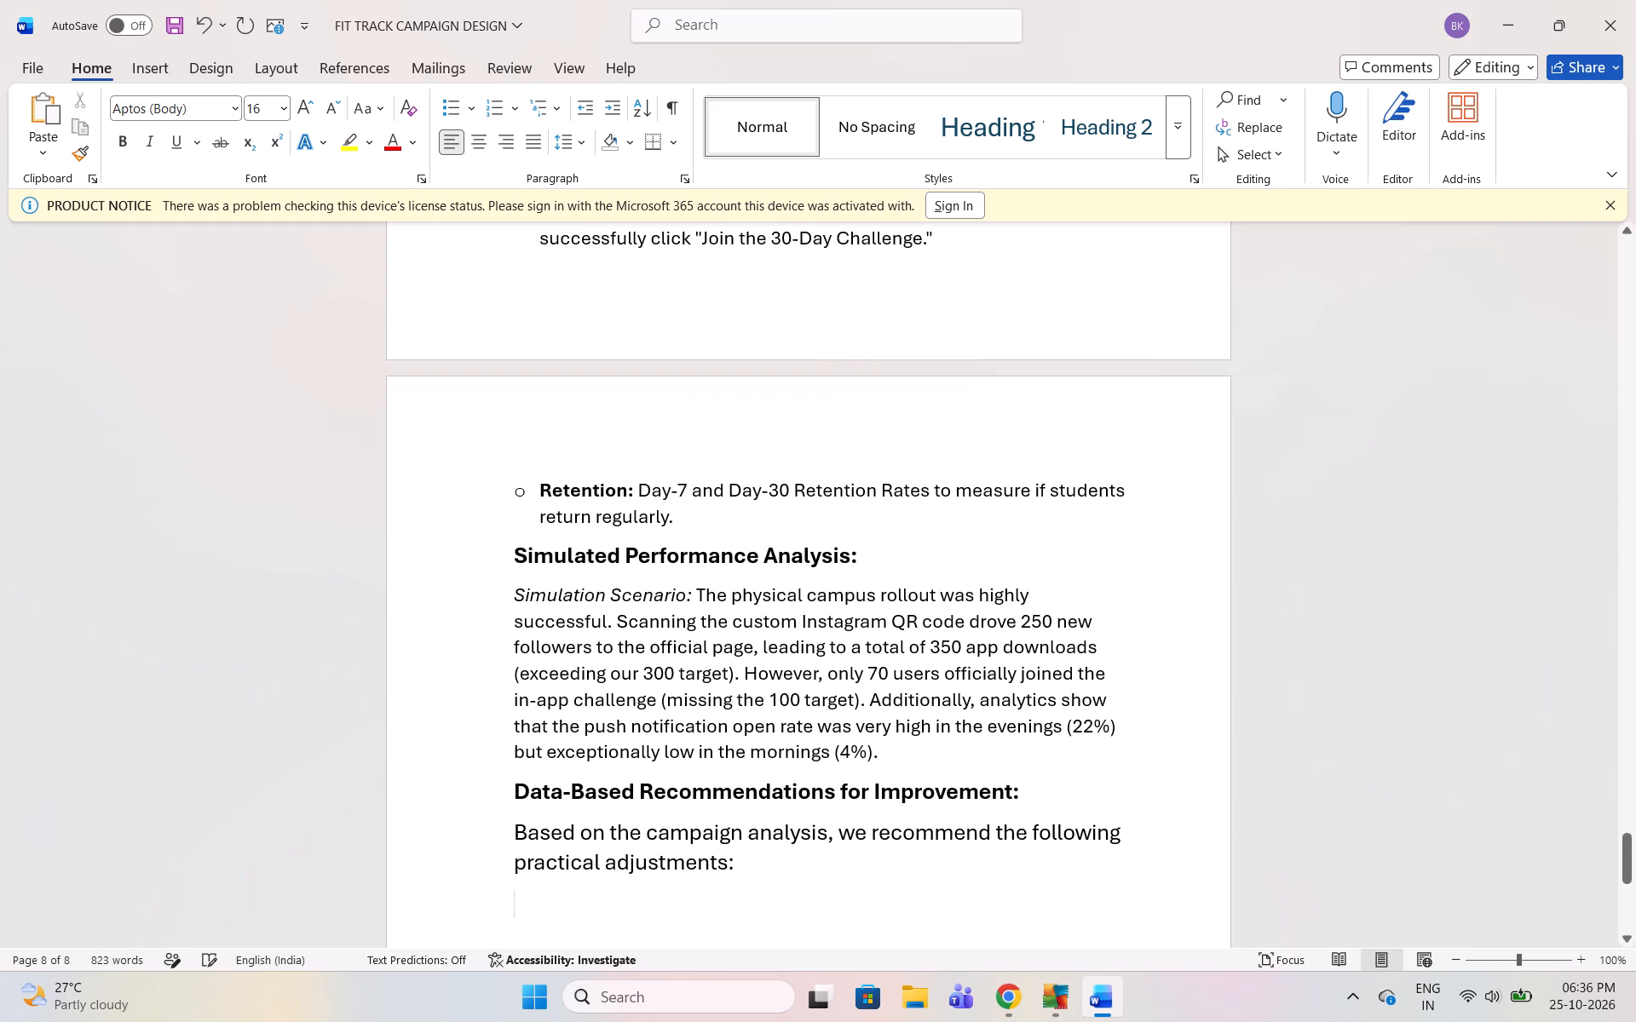
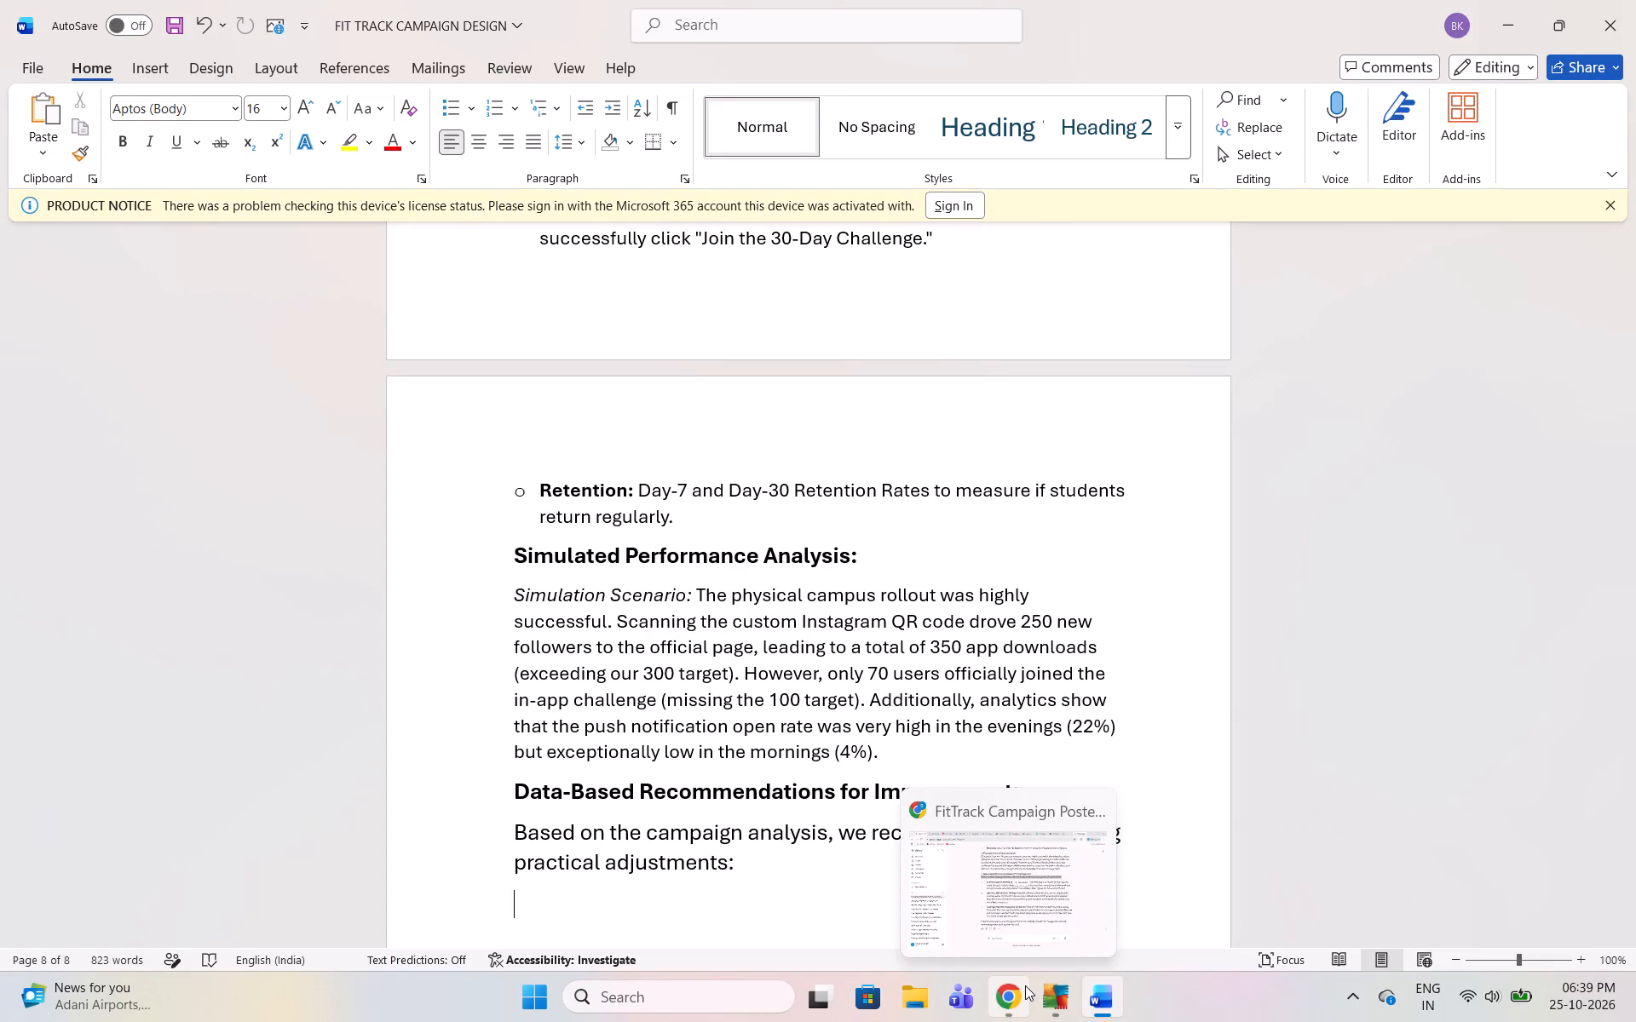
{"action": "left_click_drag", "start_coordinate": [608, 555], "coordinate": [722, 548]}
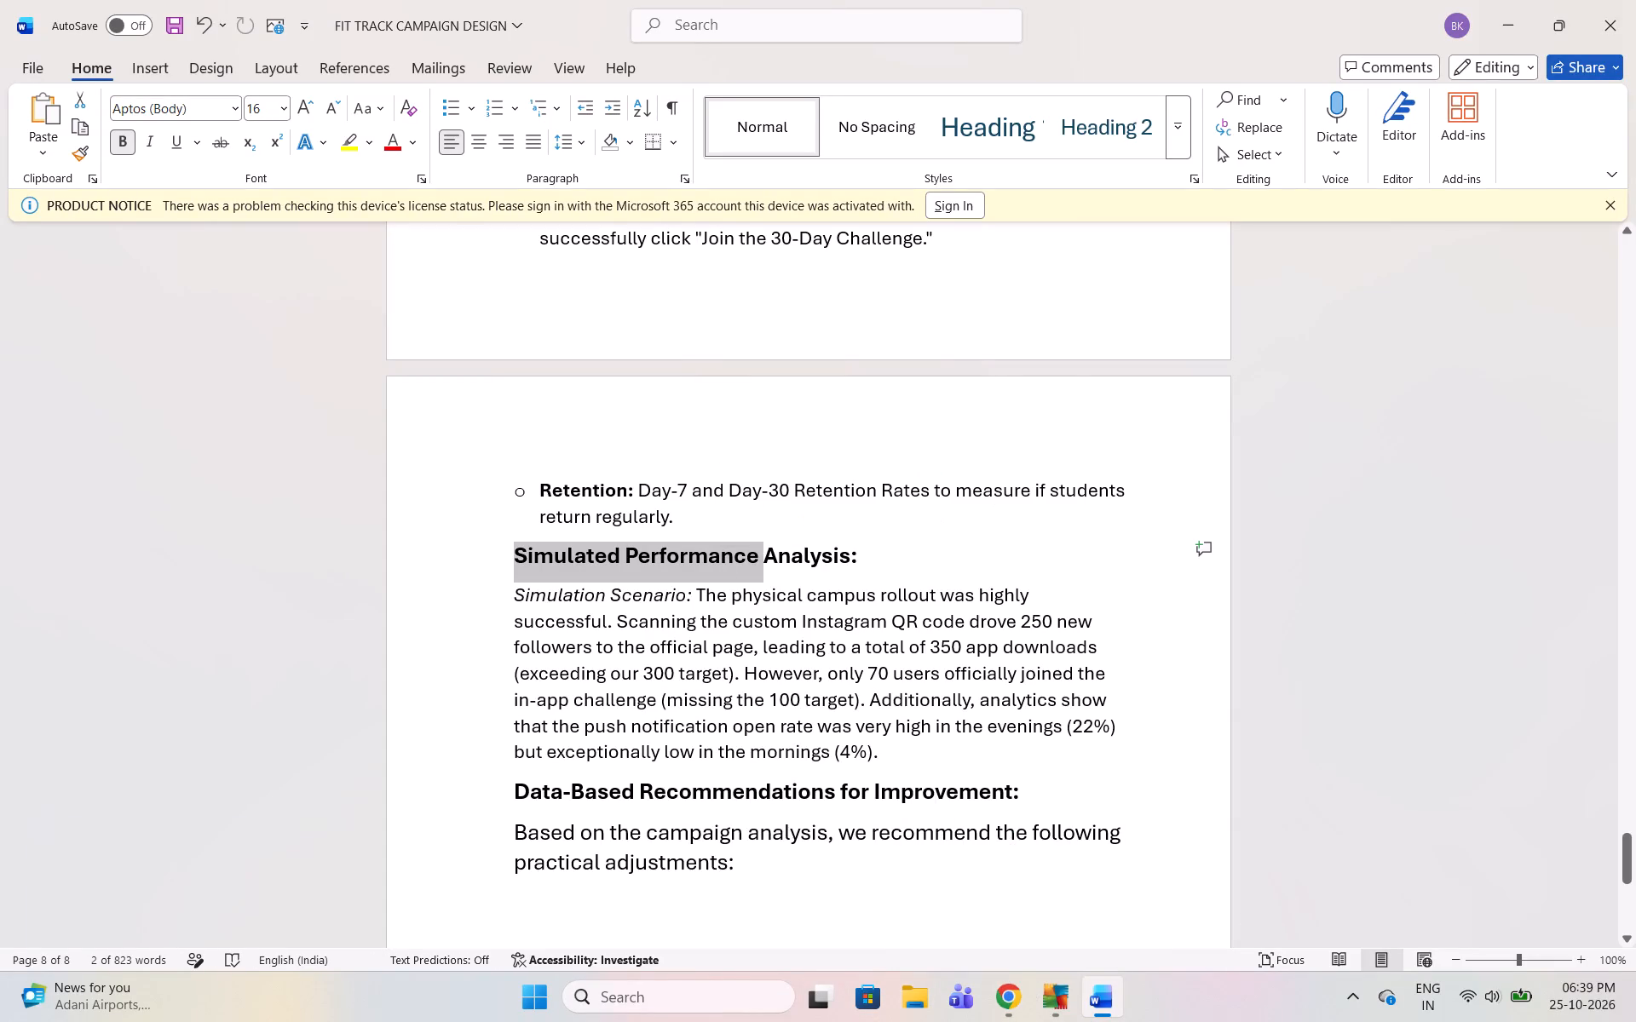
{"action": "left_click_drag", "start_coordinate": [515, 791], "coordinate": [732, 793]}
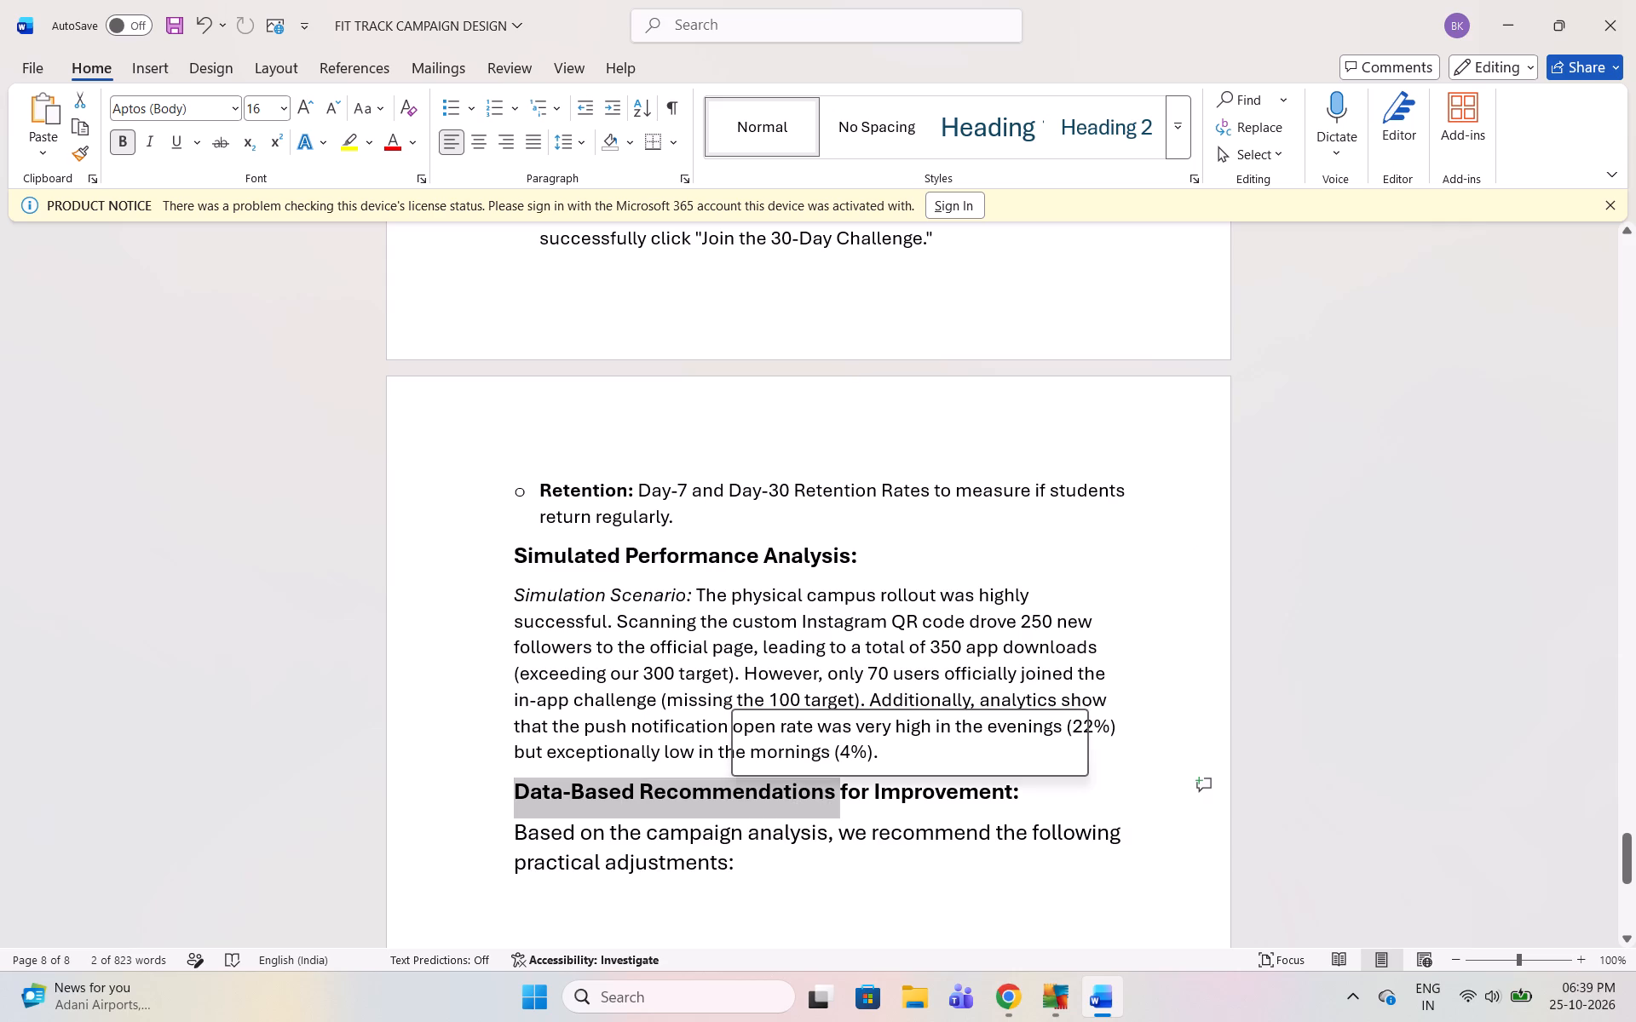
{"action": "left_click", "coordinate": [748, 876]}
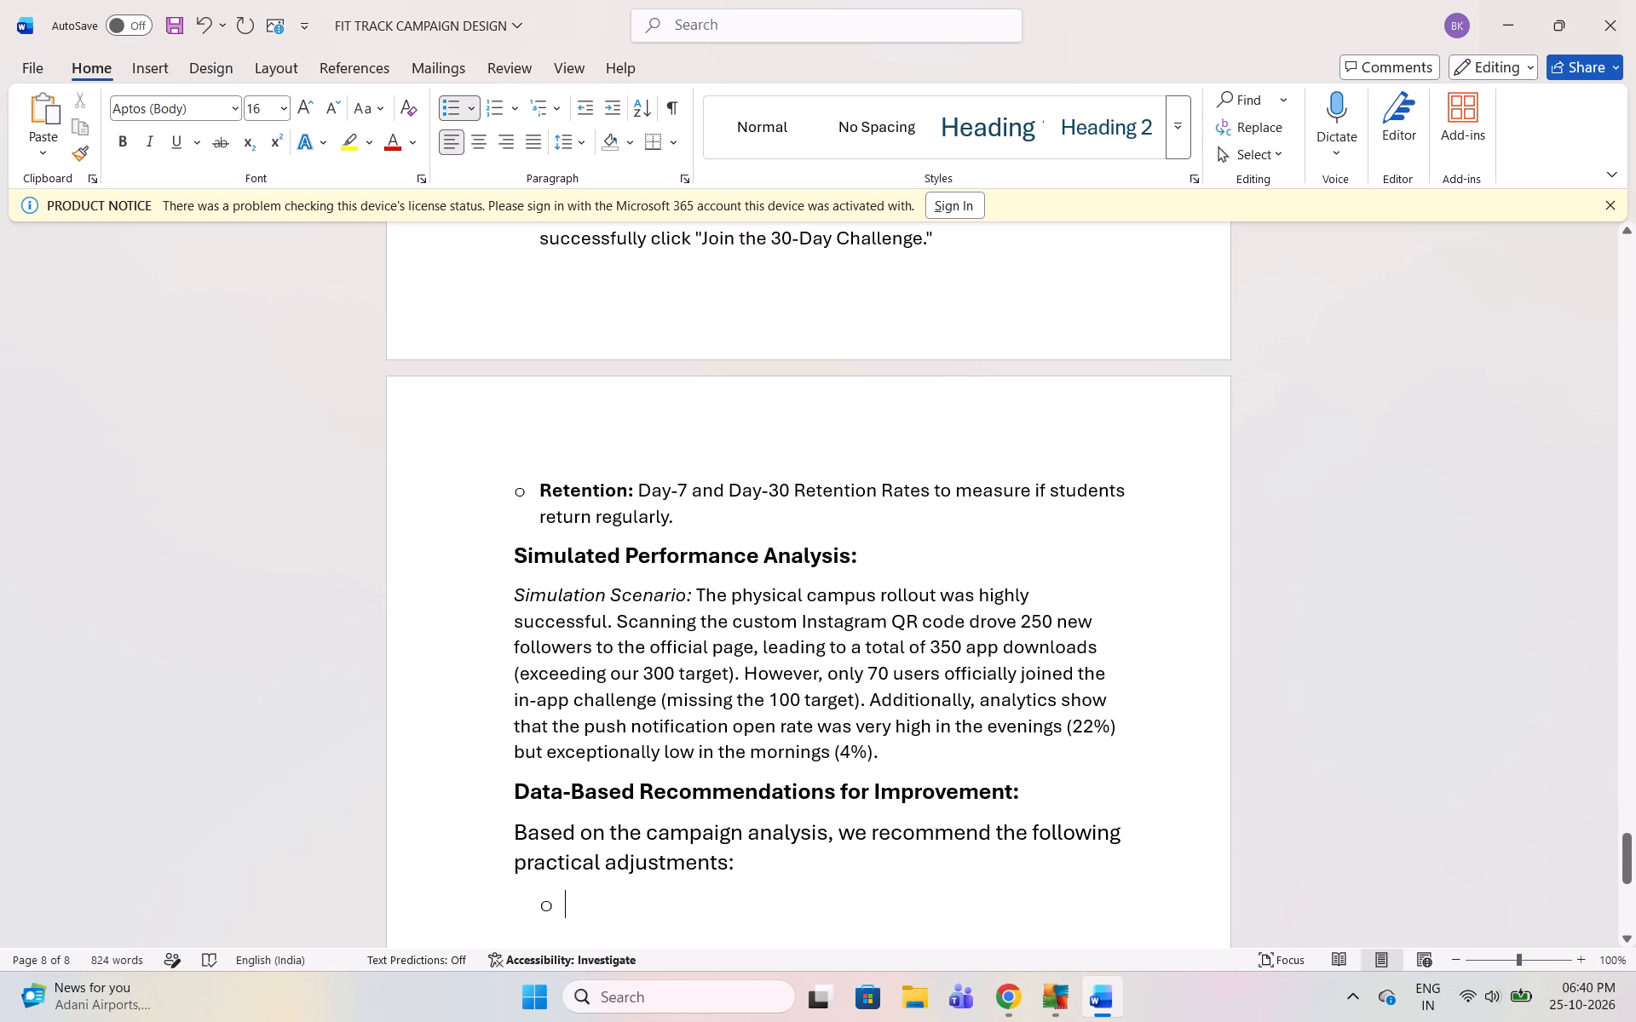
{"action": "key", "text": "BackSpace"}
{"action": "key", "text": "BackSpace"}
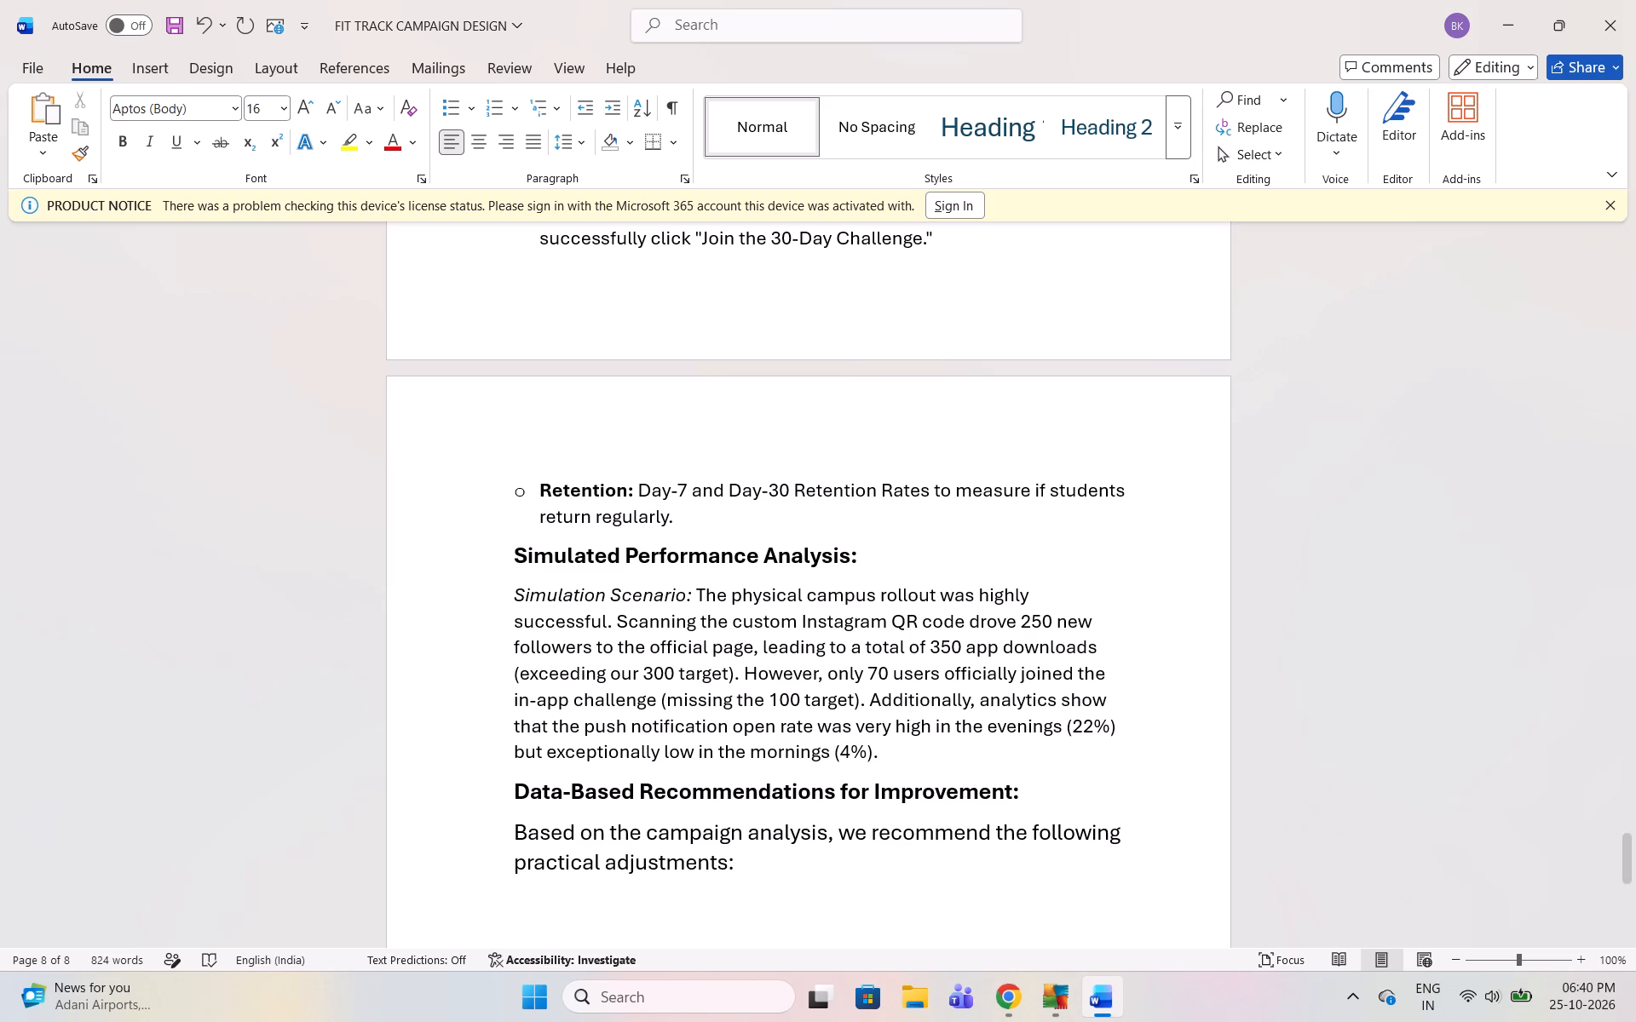
Remove the left indent from the Simulated Performance Analysis subheading and the Simulation Scenario paragraph below it.
{"action": "scroll", "coordinate": [512, 747], "scroll_direction": "up", "scroll_amount": 4}
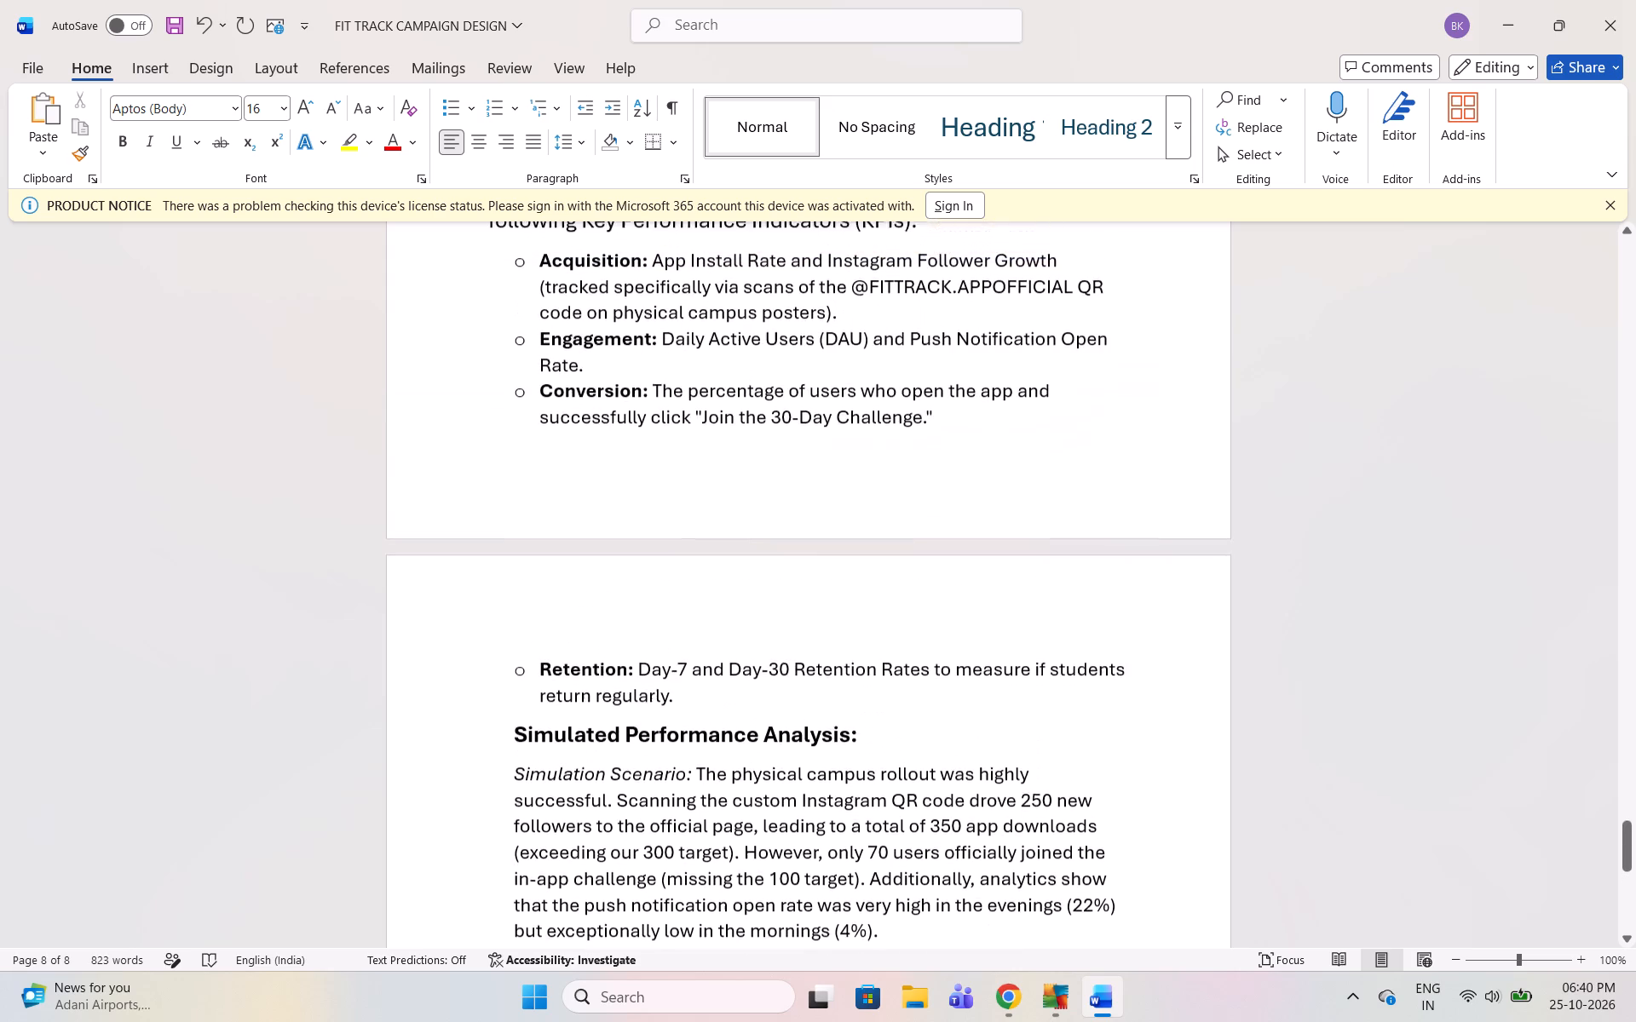
{"action": "scroll", "coordinate": [512, 747], "scroll_direction": "up", "scroll_amount": 2}
{"action": "scroll", "coordinate": [486, 793], "scroll_direction": "down", "scroll_amount": 3}
{"action": "left_click", "coordinate": [510, 709]}
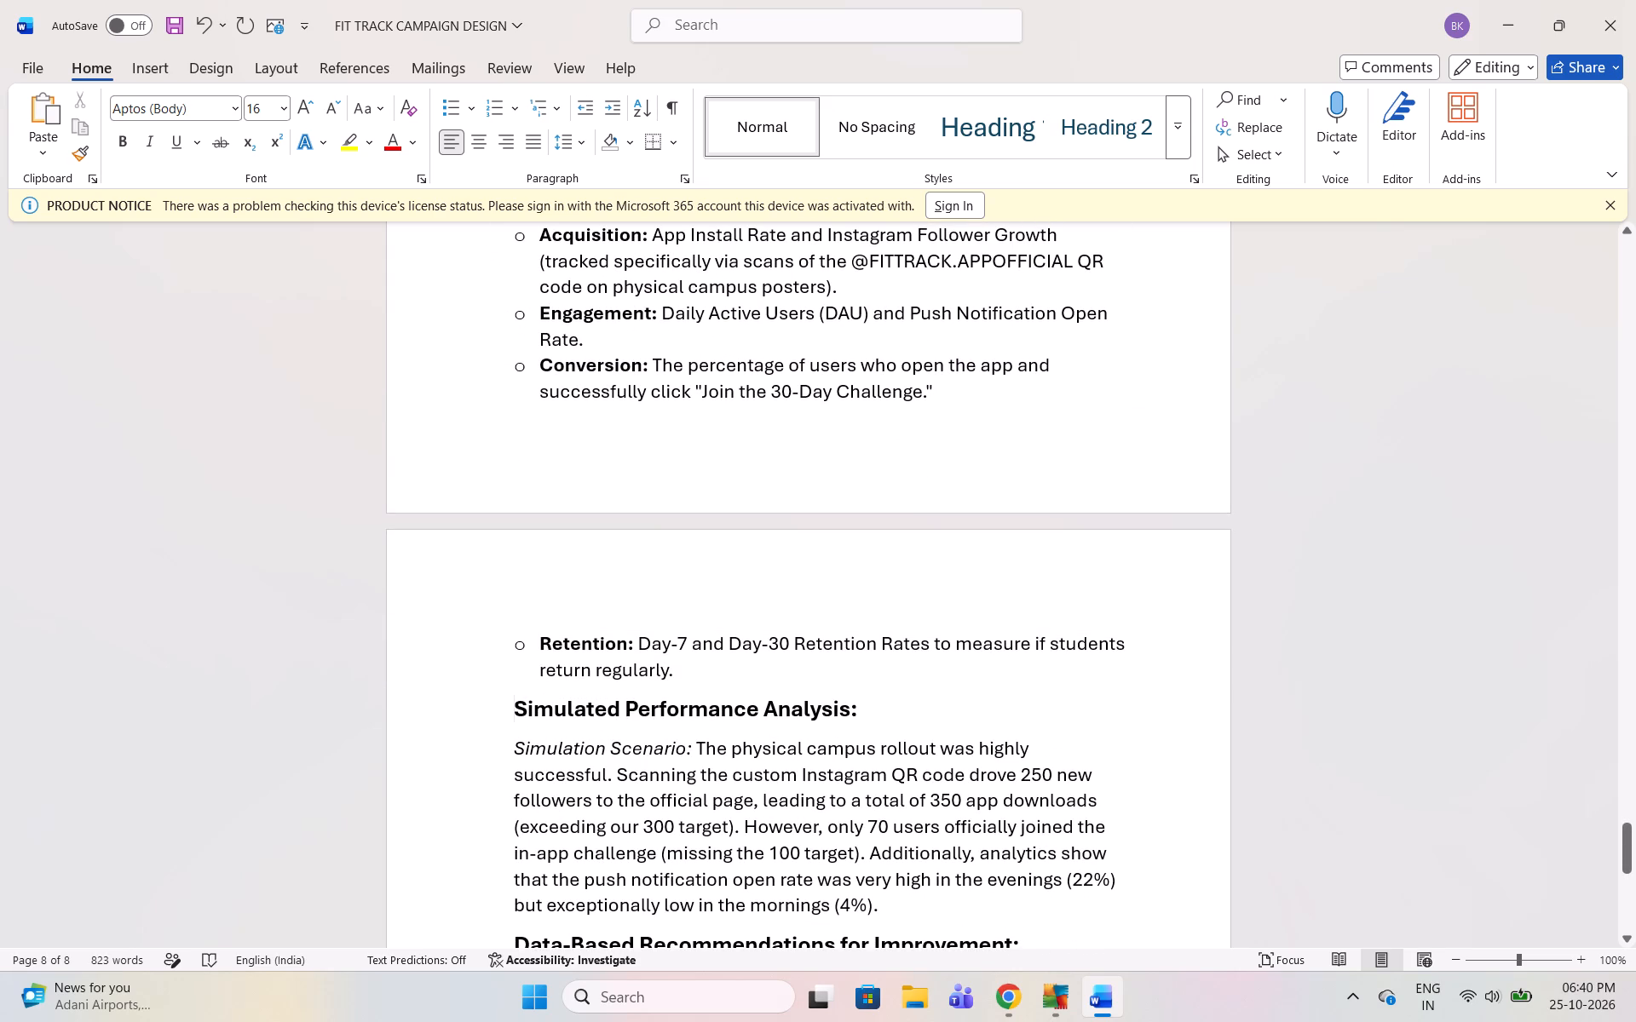
{"action": "key", "text": "BackSpace"}
{"action": "key", "text": "Down"}
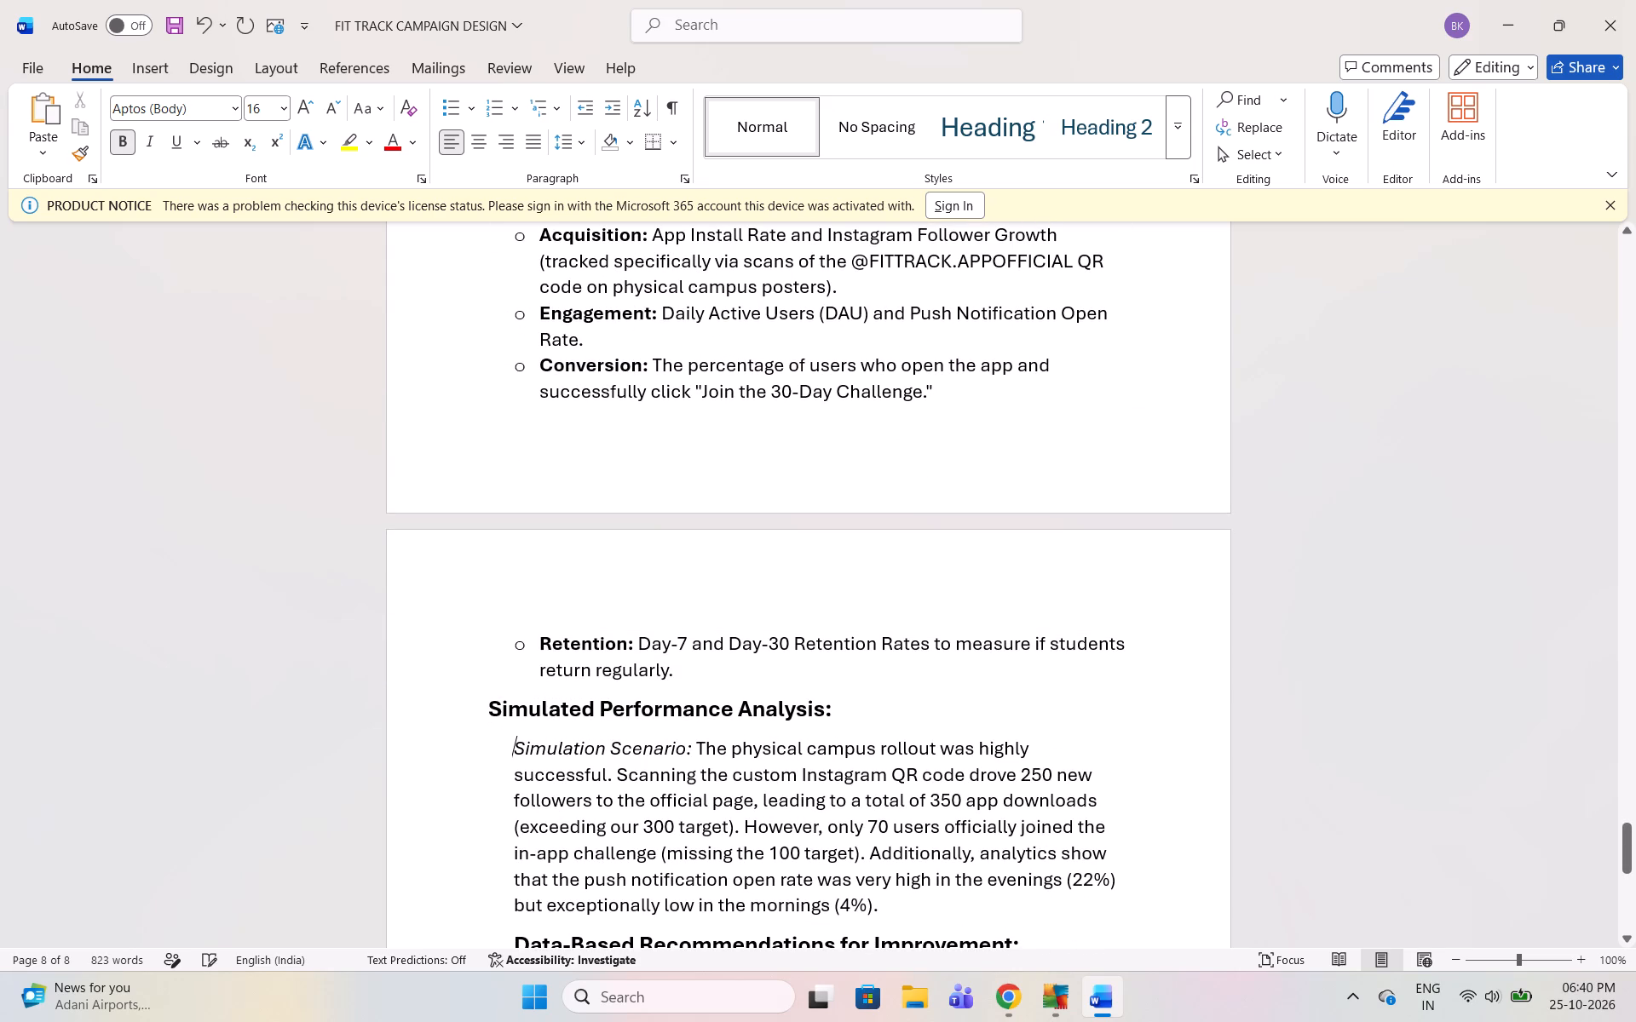
{"action": "key", "text": "BackSpace"}
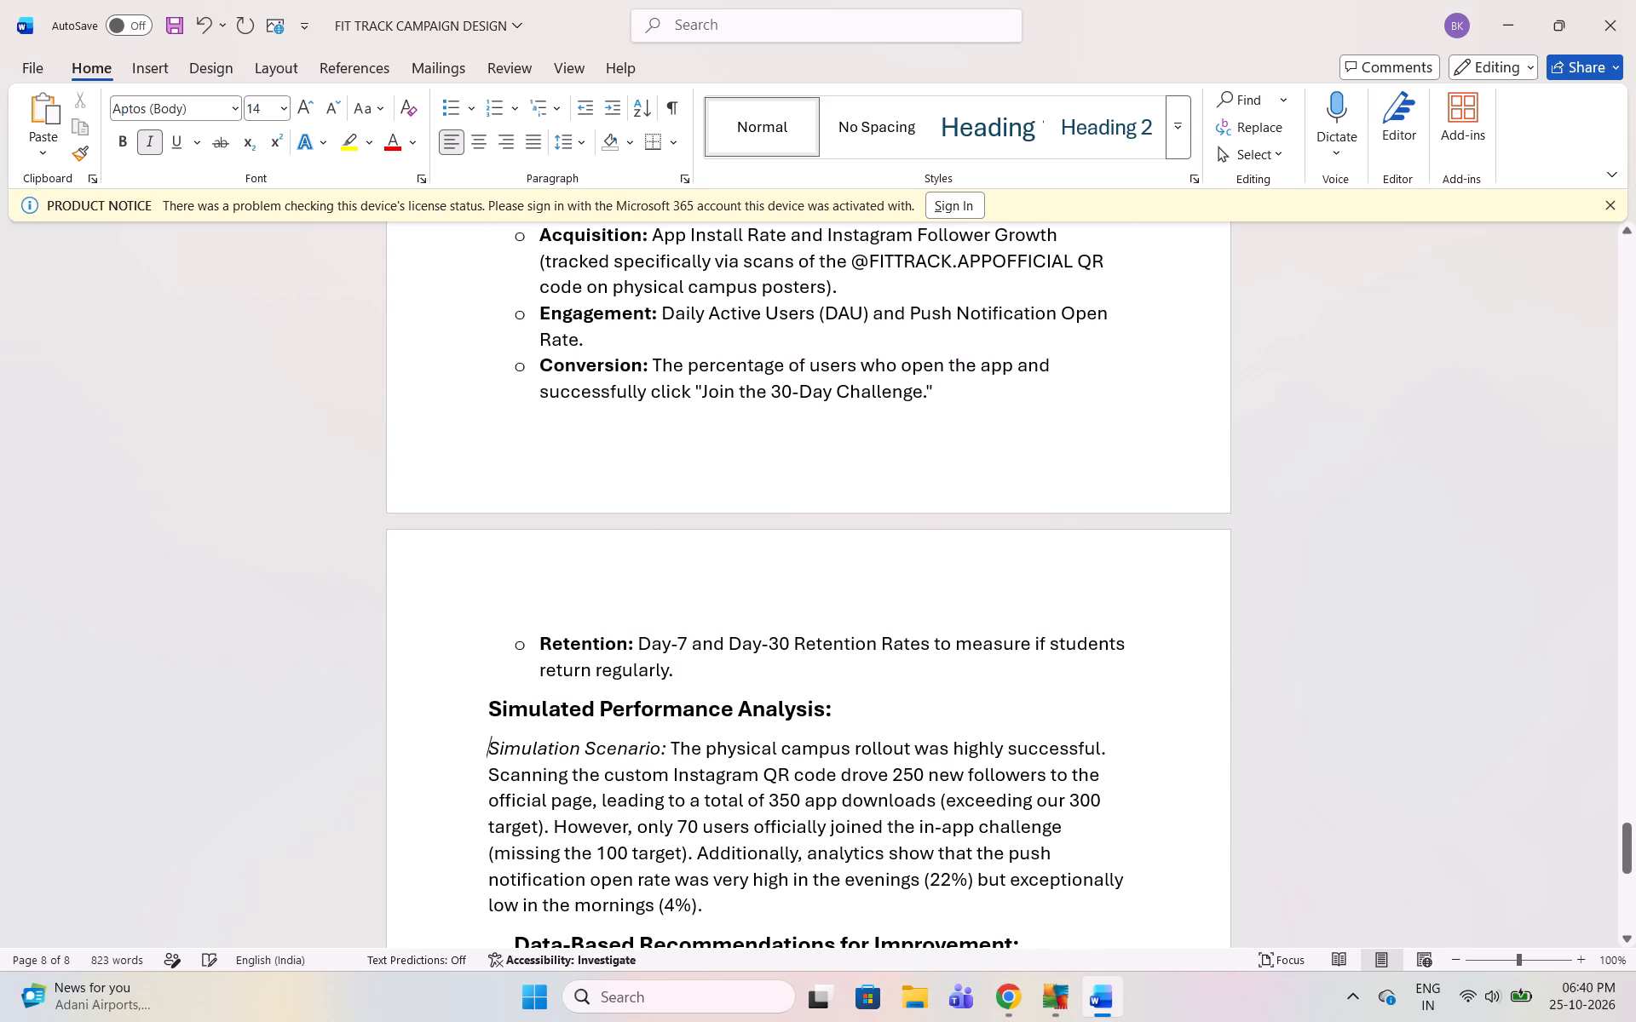
Remove the left indent from the Data-Based Recommendations for Improvement subheading and the "Based on the campaign analysis…" sentence.
{"action": "scroll", "coordinate": [532, 742], "scroll_direction": "down", "scroll_amount": 3}
{"action": "left_click", "coordinate": [516, 788]}
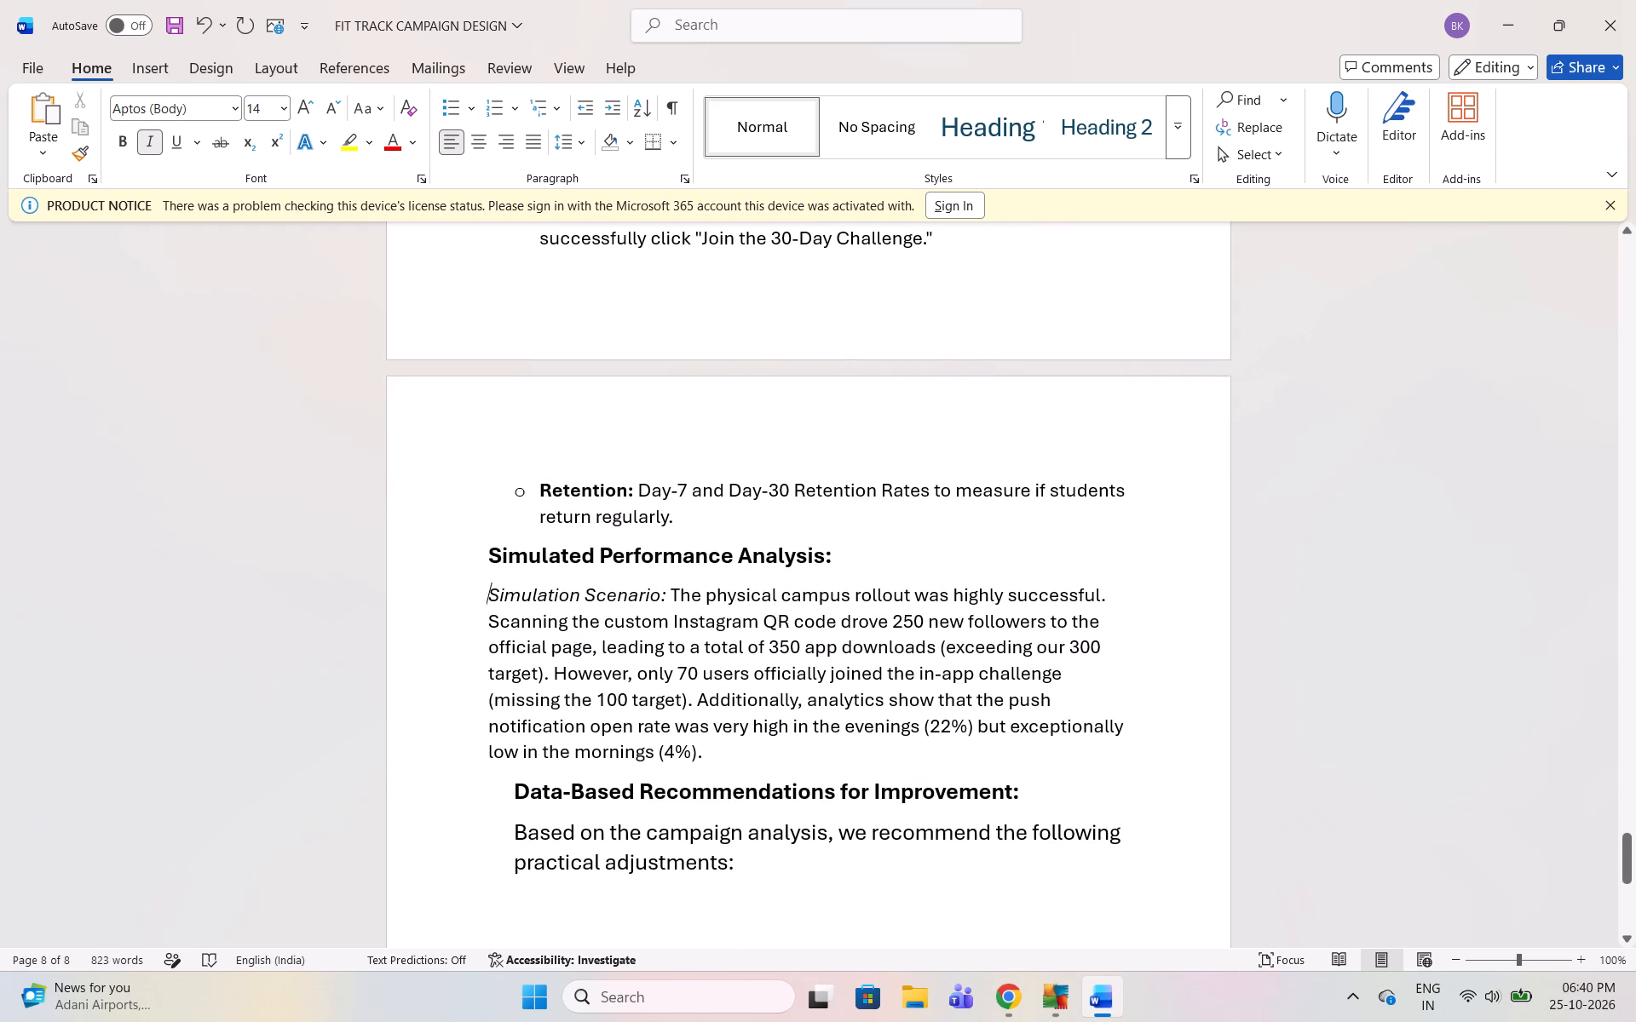
{"action": "key", "text": "BackSpace"}
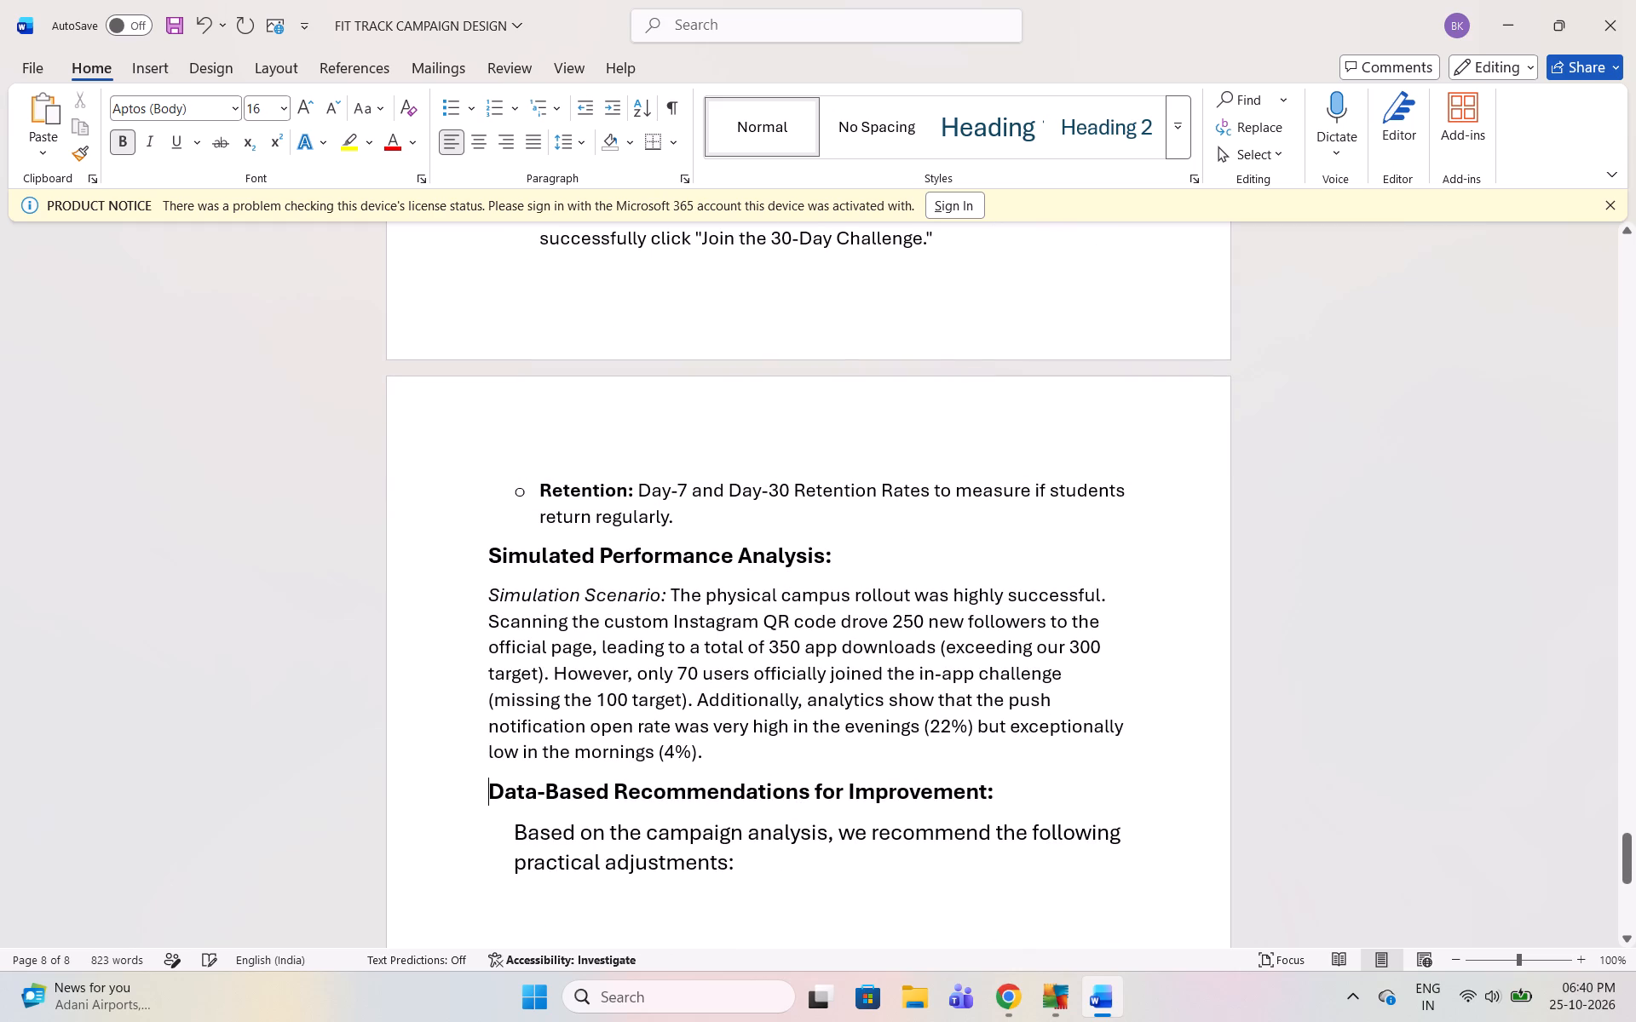
{"action": "key", "text": "Down"}
{"action": "key", "text": "BackSpace"}
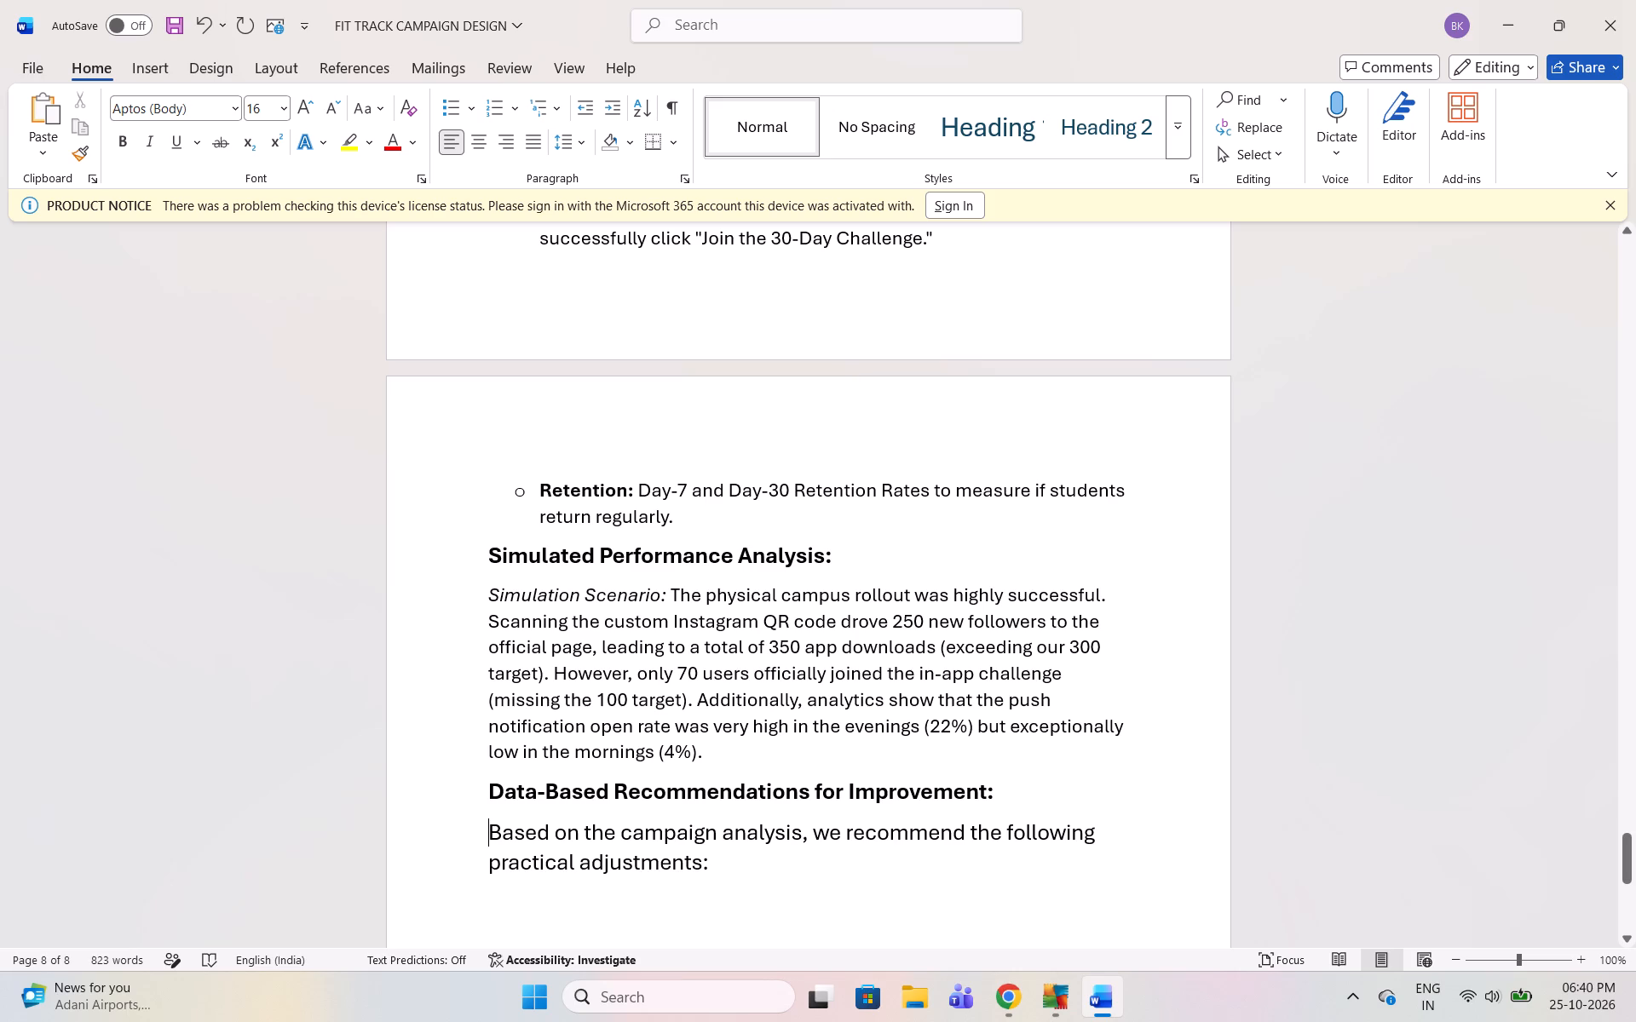
Start a new line after the "Based on the campaign analysis…" sentence.
{"action": "left_click", "coordinate": [739, 872]}
{"action": "key", "text": "Return"}
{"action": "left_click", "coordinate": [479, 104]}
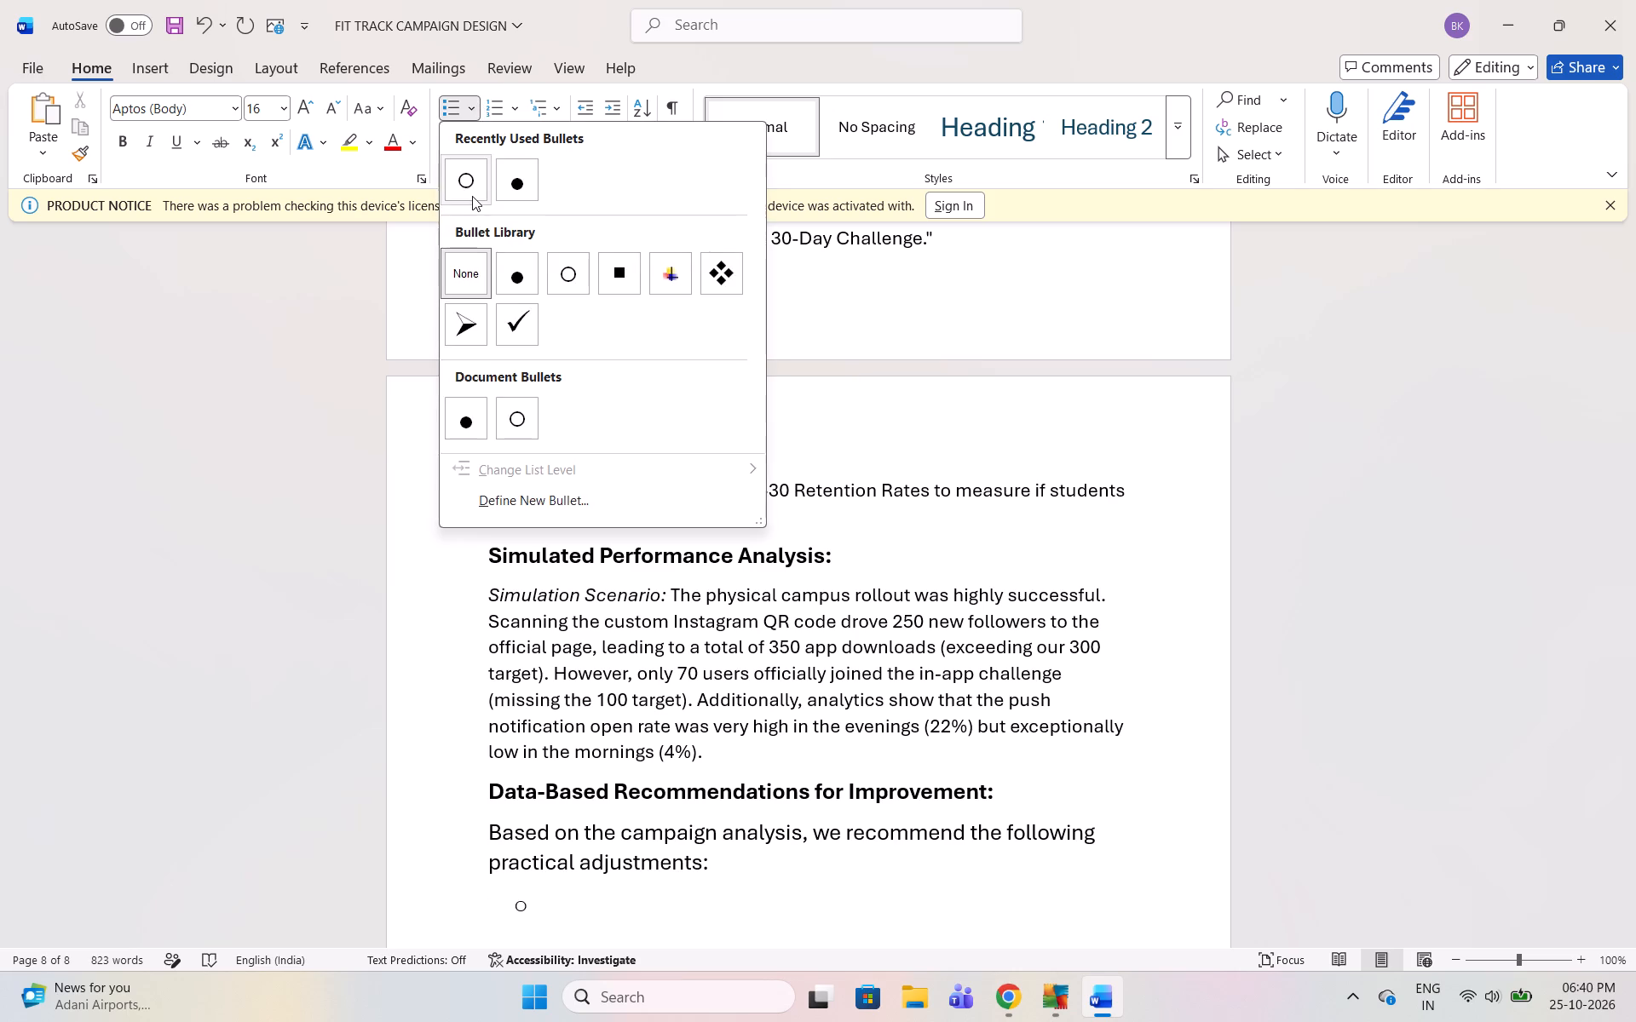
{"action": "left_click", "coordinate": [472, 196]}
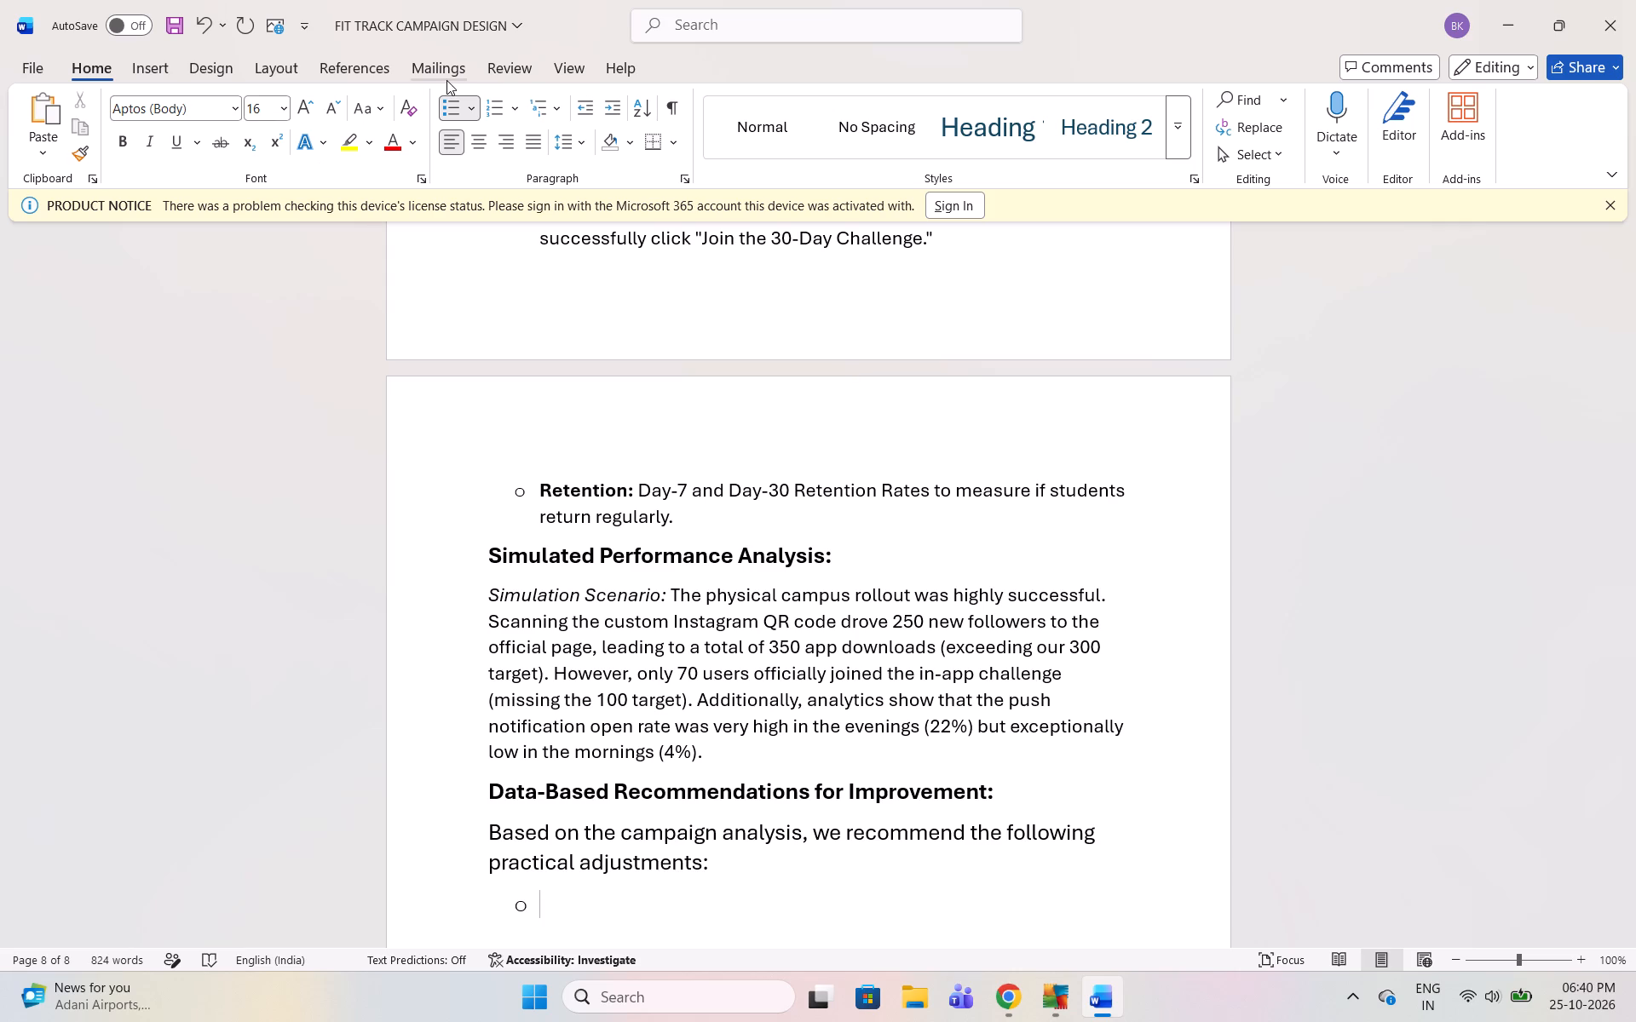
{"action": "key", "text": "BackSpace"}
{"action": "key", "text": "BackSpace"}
Set the font size to 14 on the blank line below the sentence and apply a hollow-circle bullet.
{"action": "left_click", "coordinate": [285, 110]}
{"action": "left_click", "coordinate": [256, 277]}
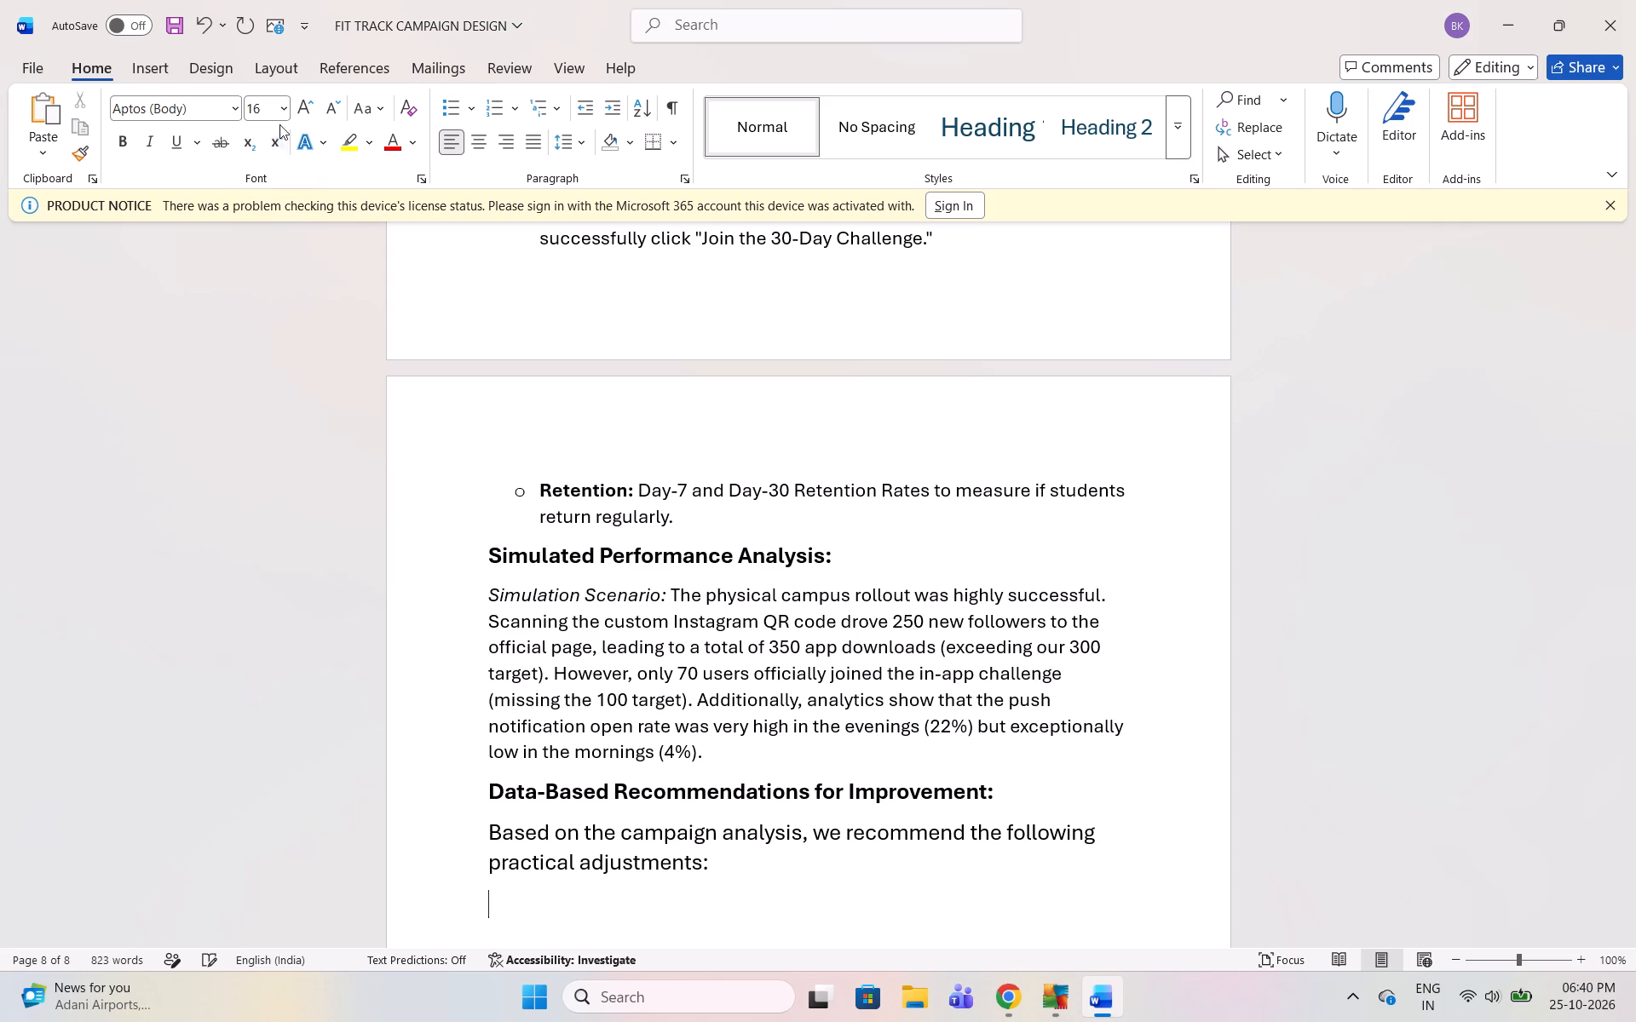
{"action": "left_click", "coordinate": [285, 106]}
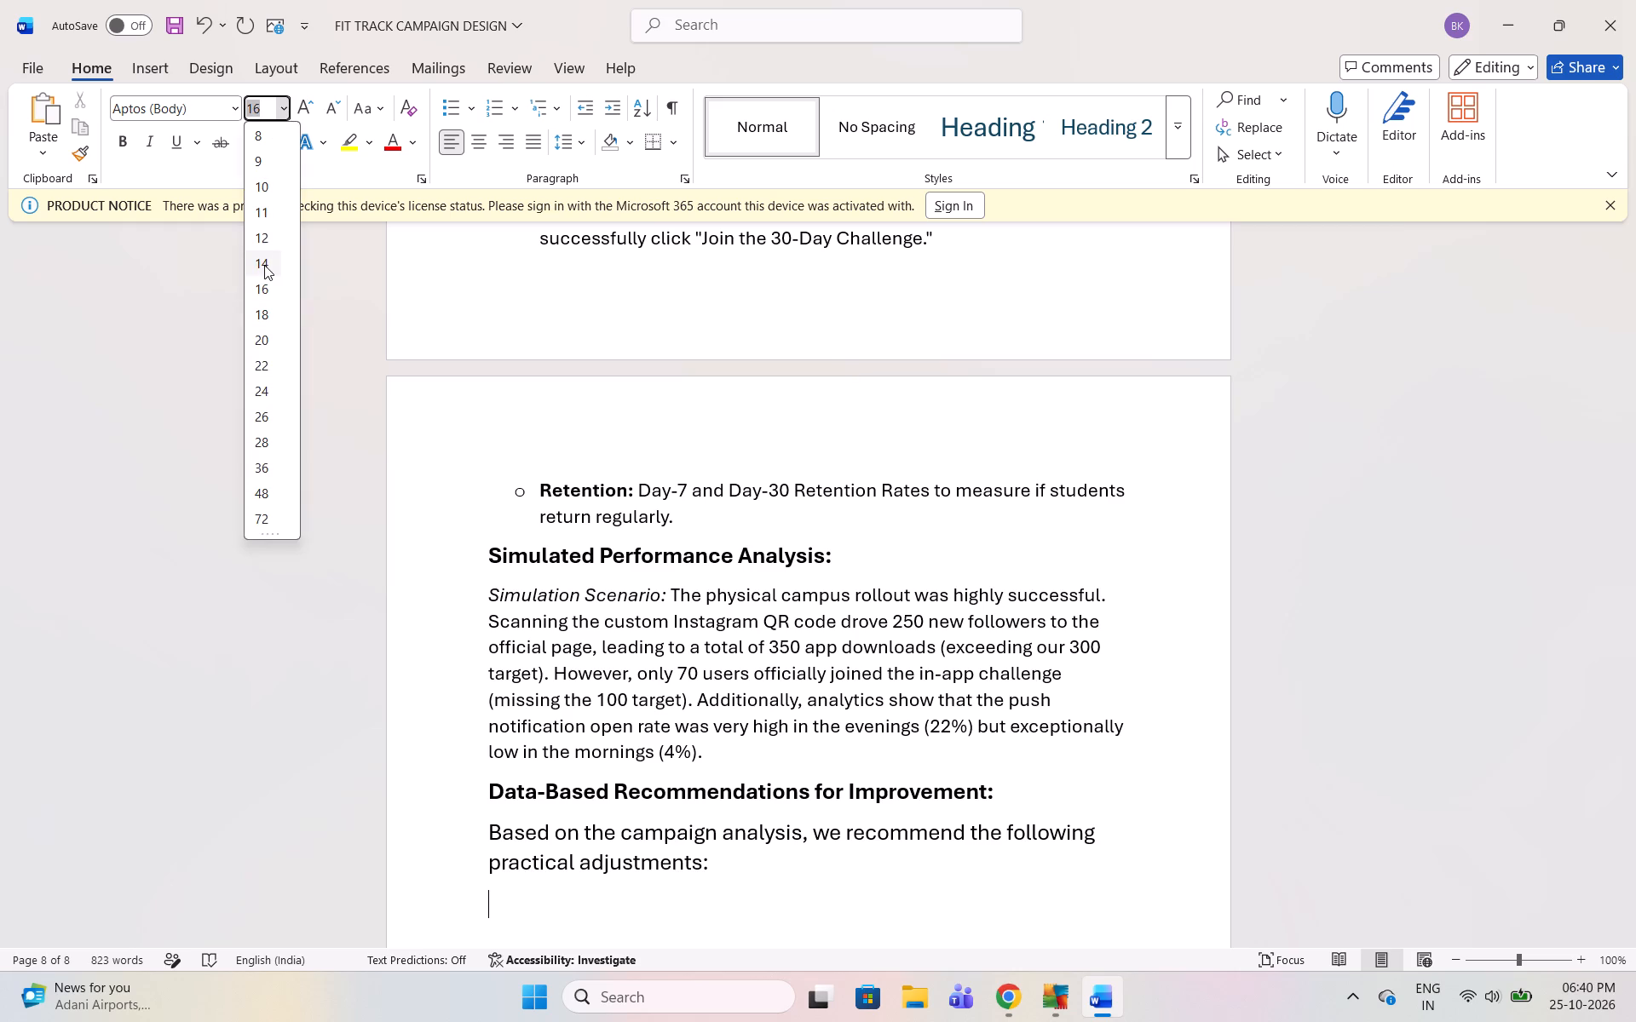
{"action": "left_click", "coordinate": [264, 265]}
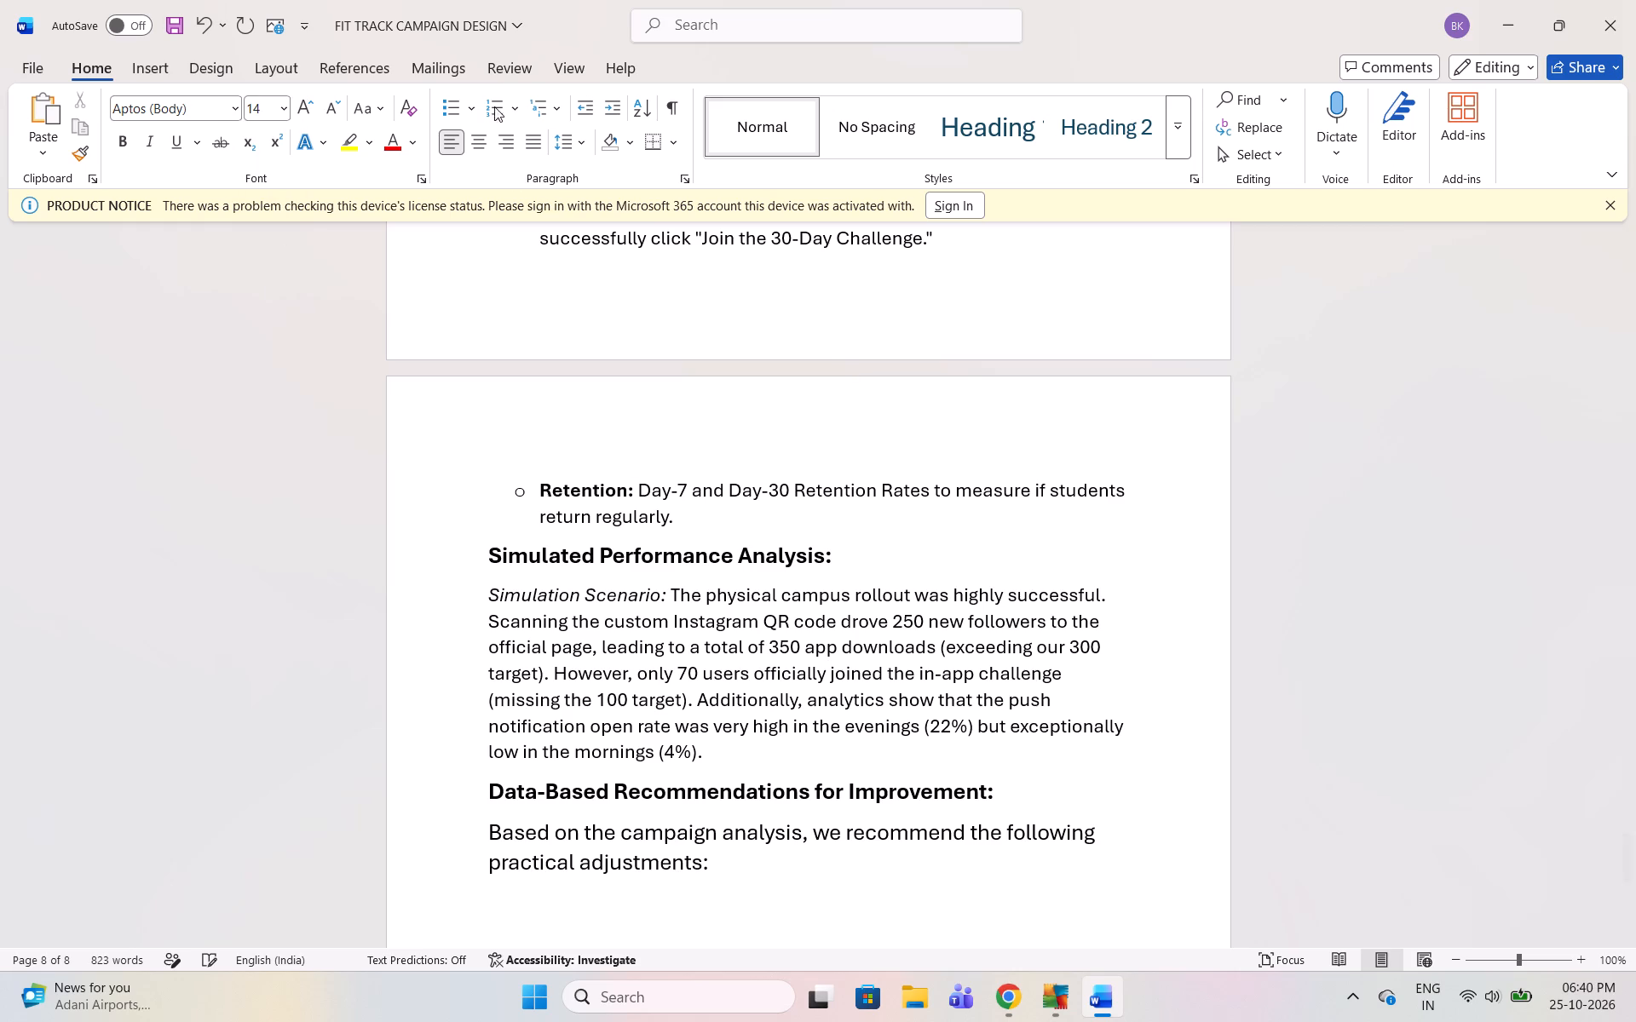
{"action": "left_click", "coordinate": [478, 105]}
{"action": "left_click", "coordinate": [474, 164]}
{"action": "left_click", "coordinate": [1038, 912]}
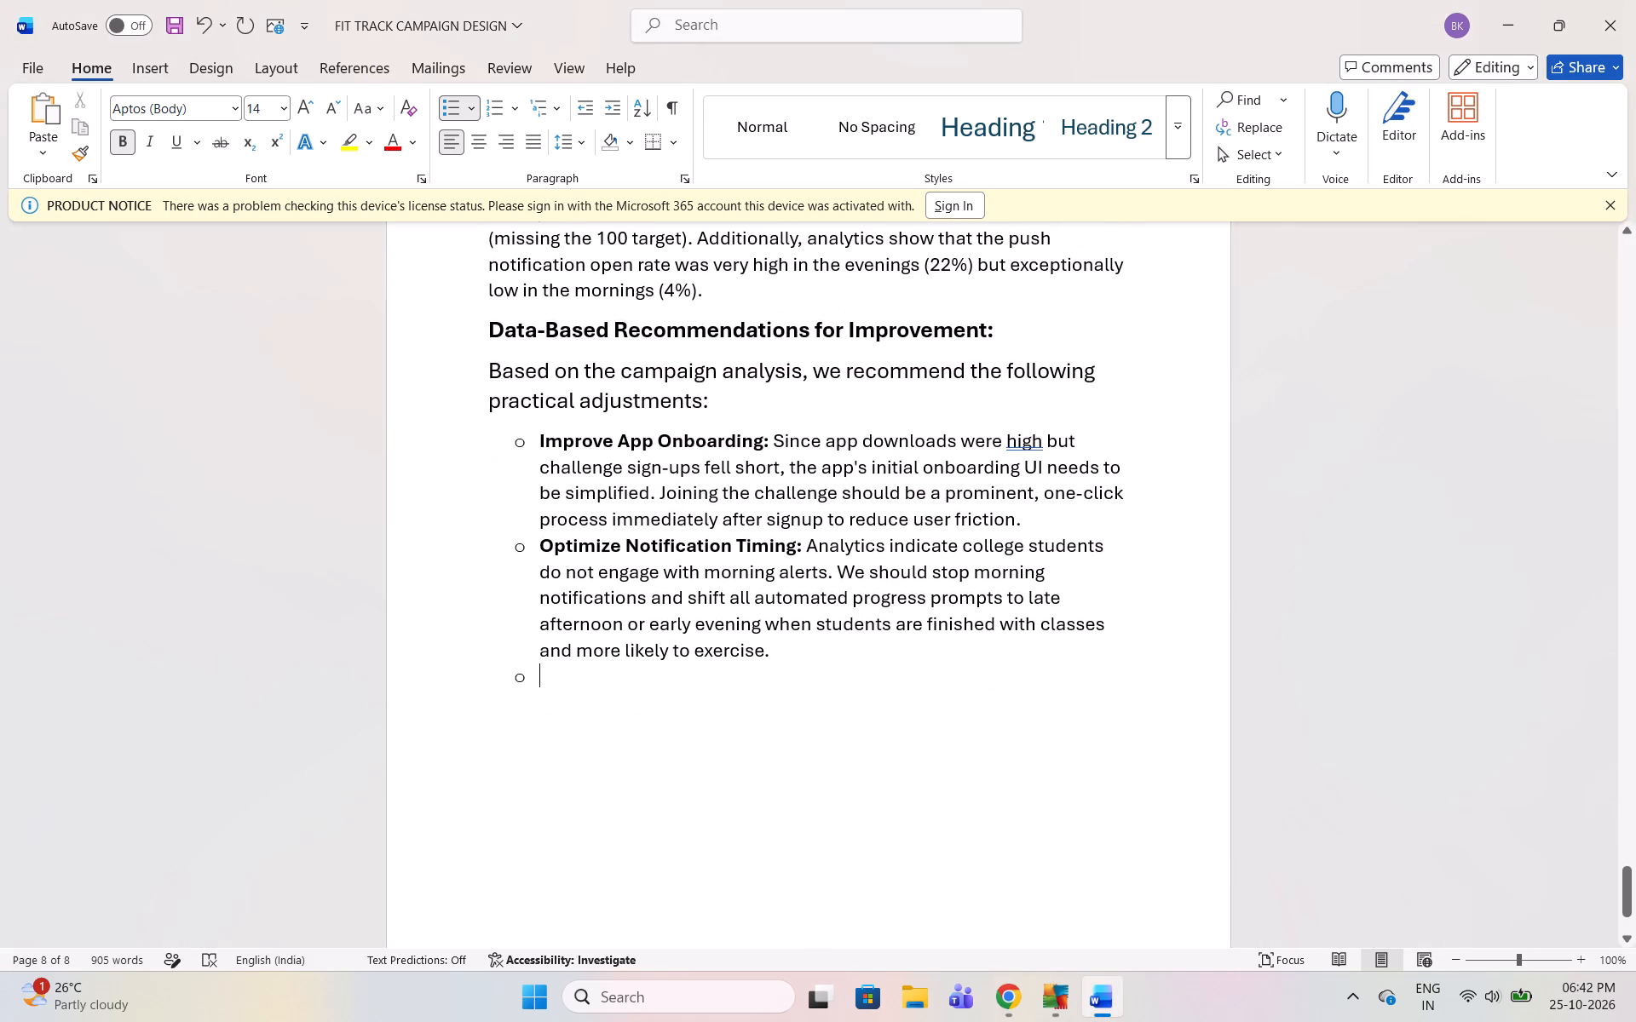
Paste the copied "Optimize Notification Timing" recommendation at the empty third bullet under Data-Based Recommendations for Improvement.
{"action": "key", "text": "ctrl+v"}
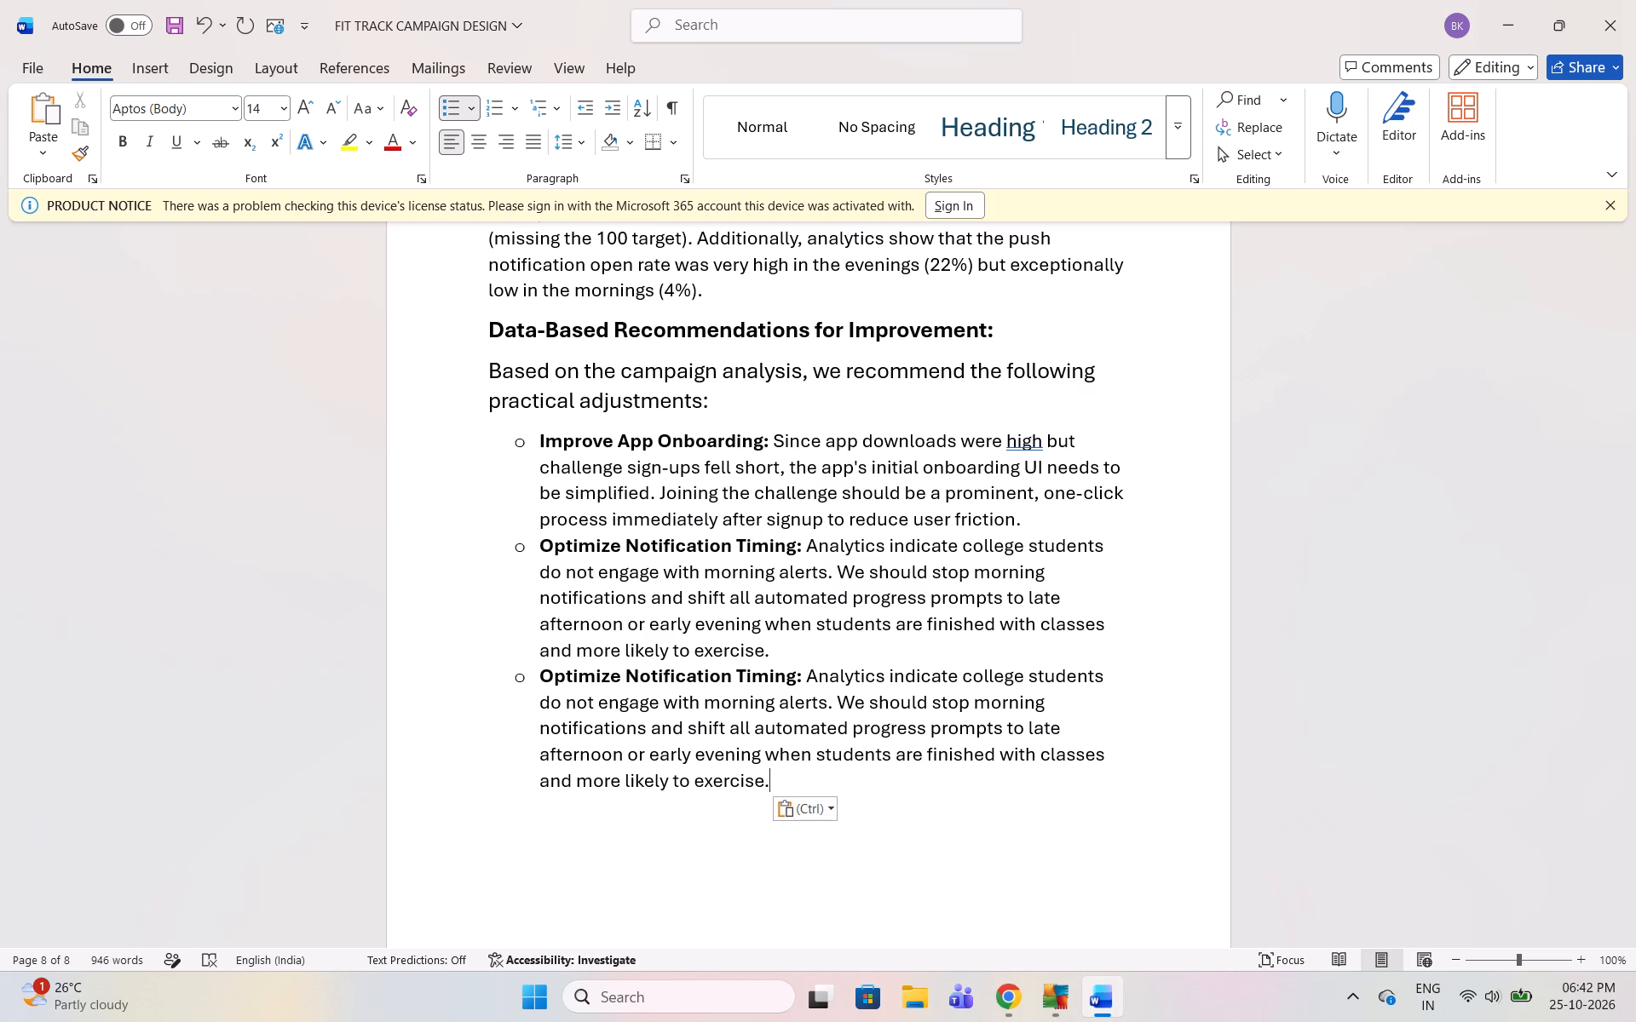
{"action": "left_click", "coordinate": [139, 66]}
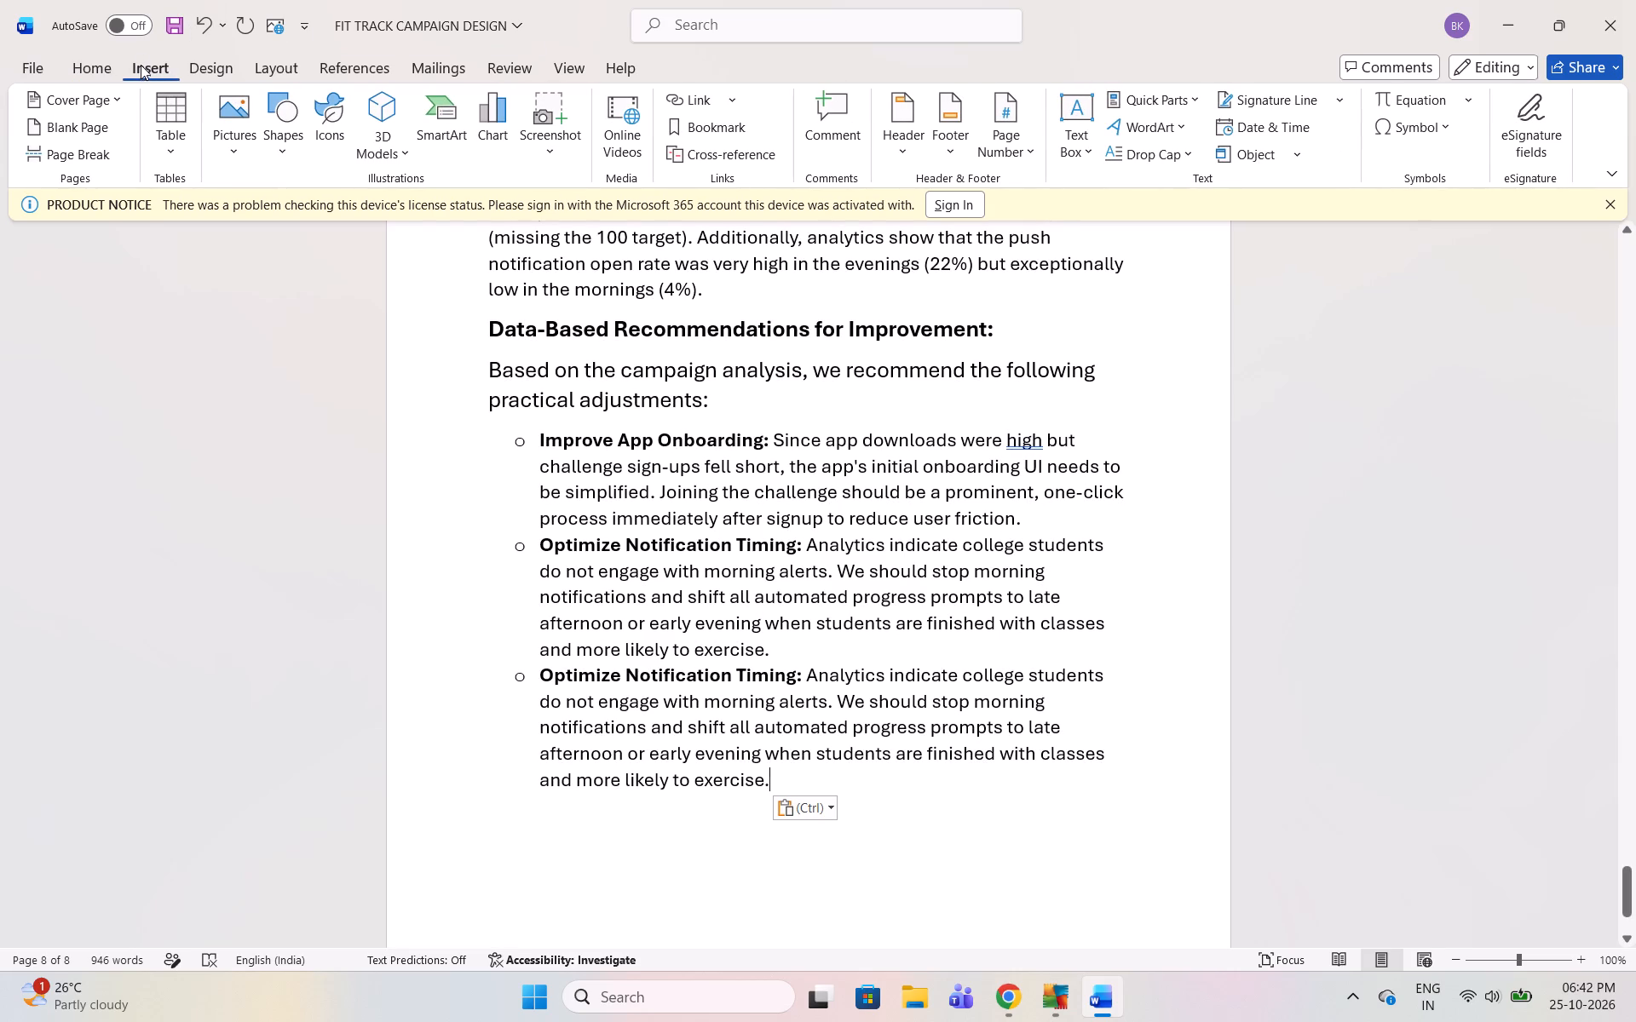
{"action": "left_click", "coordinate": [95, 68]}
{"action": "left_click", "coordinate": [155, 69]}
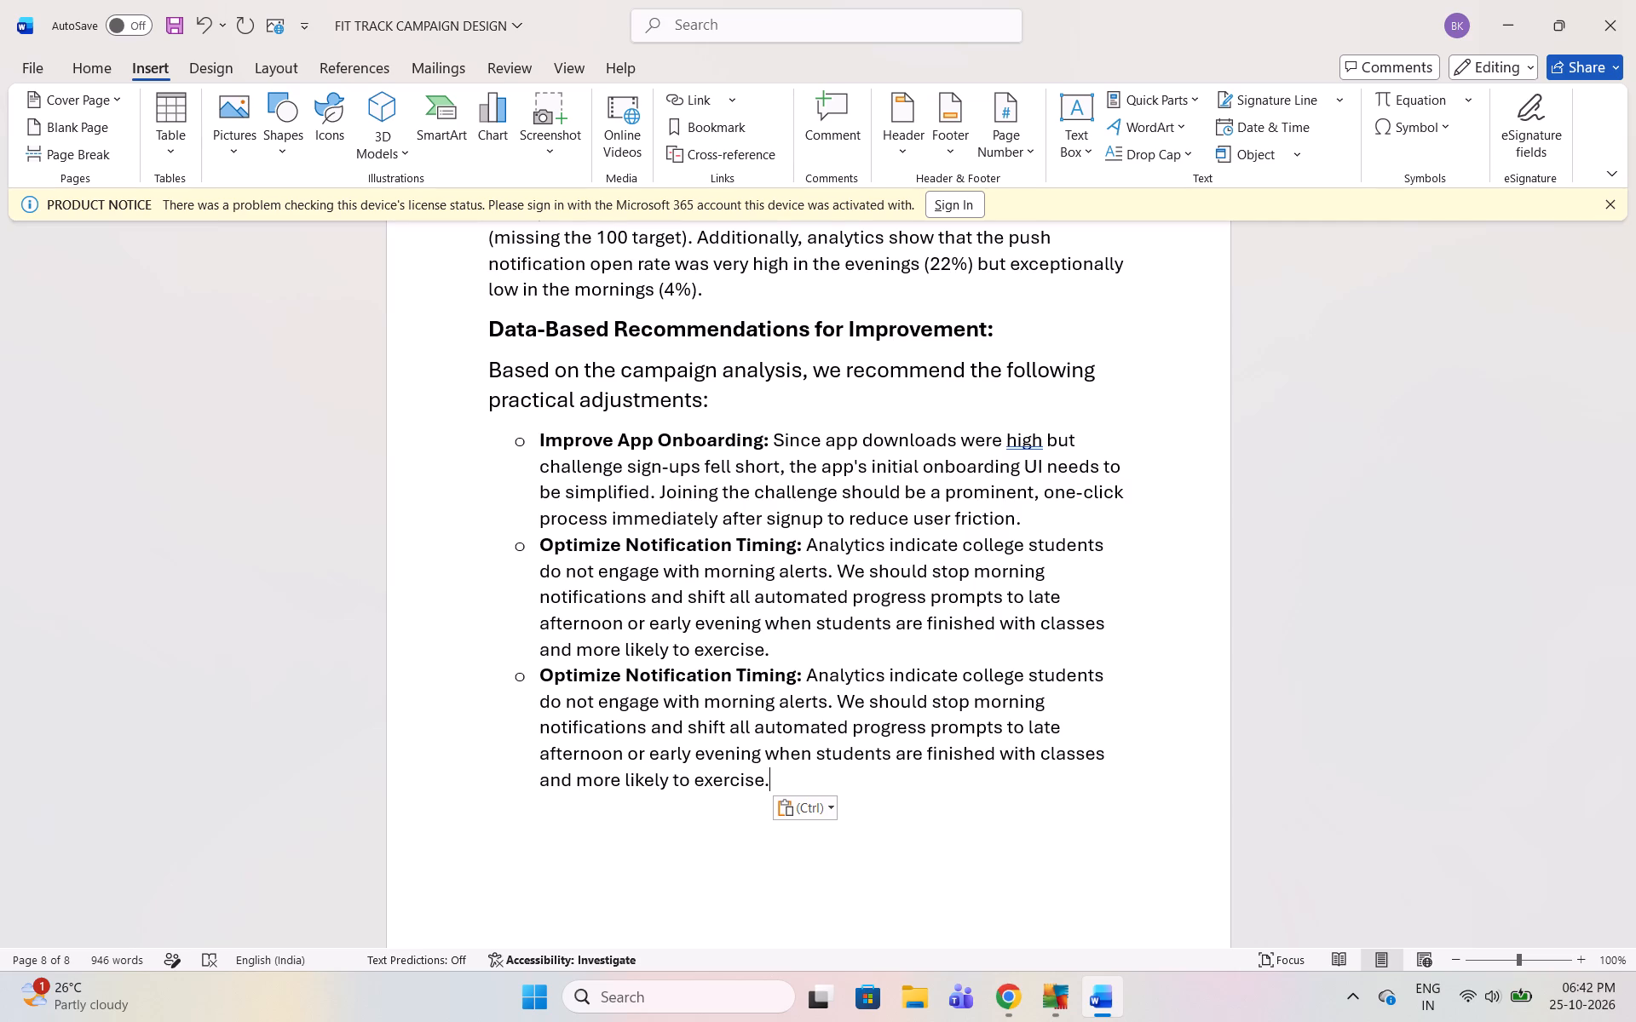
Review the document backwards from the improvement recommendations through the KPIs, execution plan and WhatsApp referral message to the Instagram post and profile images.
{"action": "scroll", "coordinate": [140, 793], "scroll_direction": "up", "scroll_amount": 2}
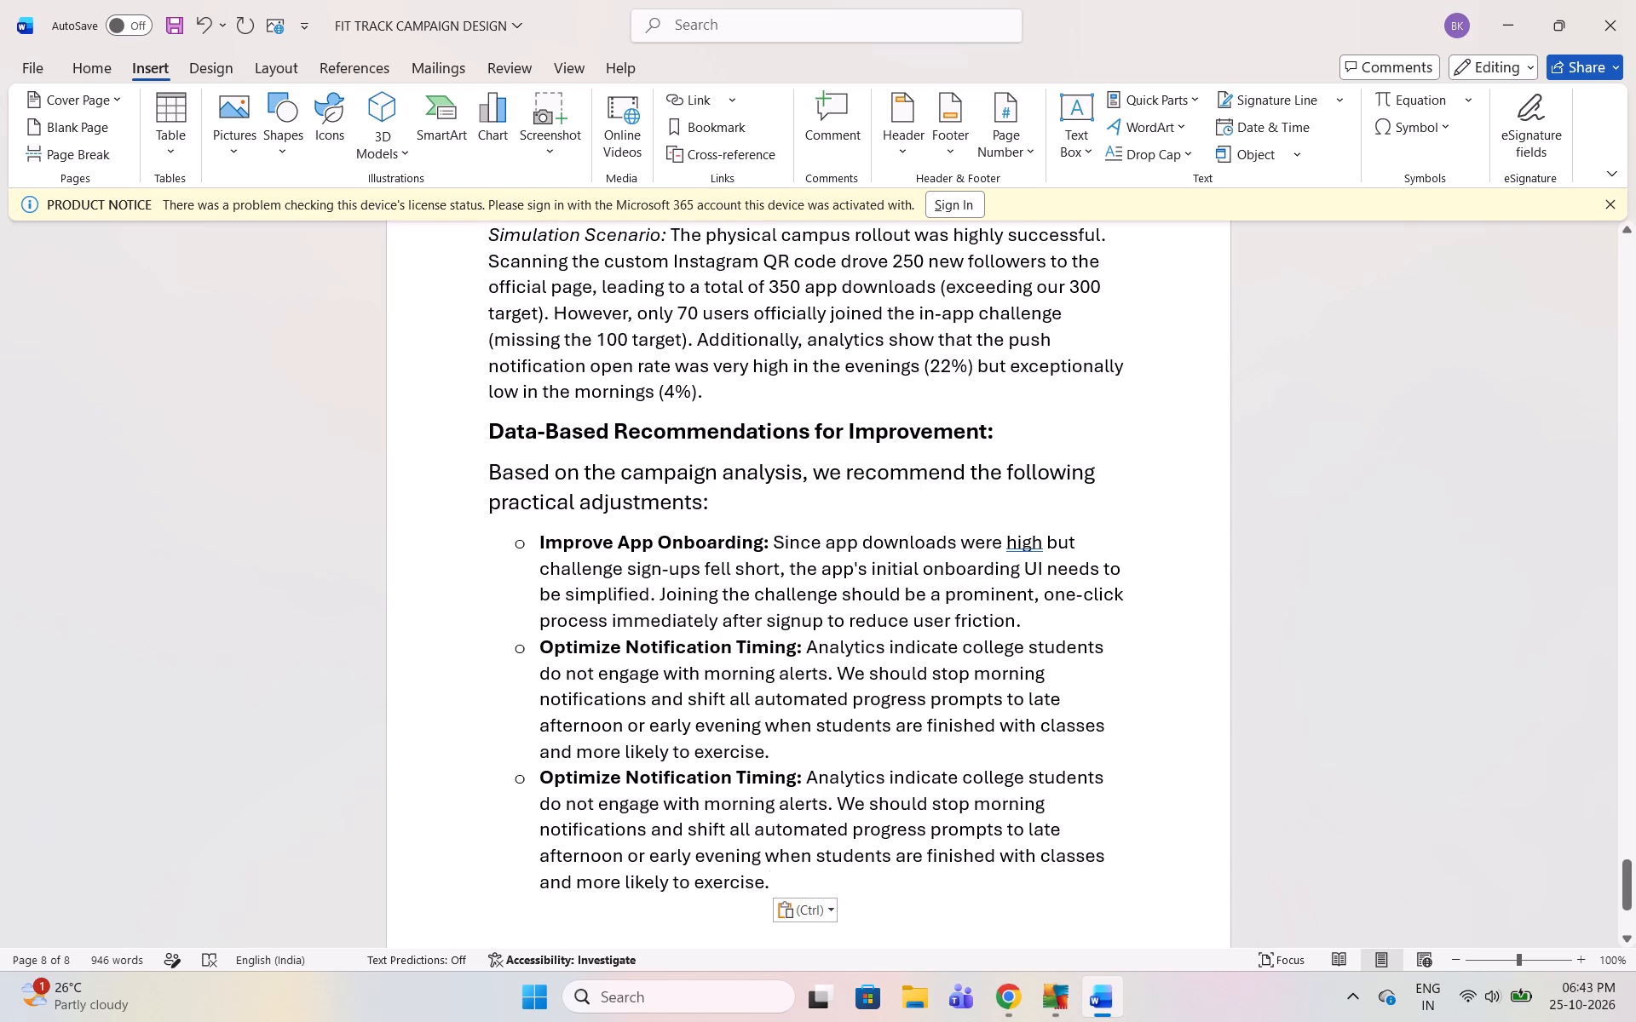
{"action": "scroll", "coordinate": [544, 749], "scroll_direction": "up", "scroll_amount": 2}
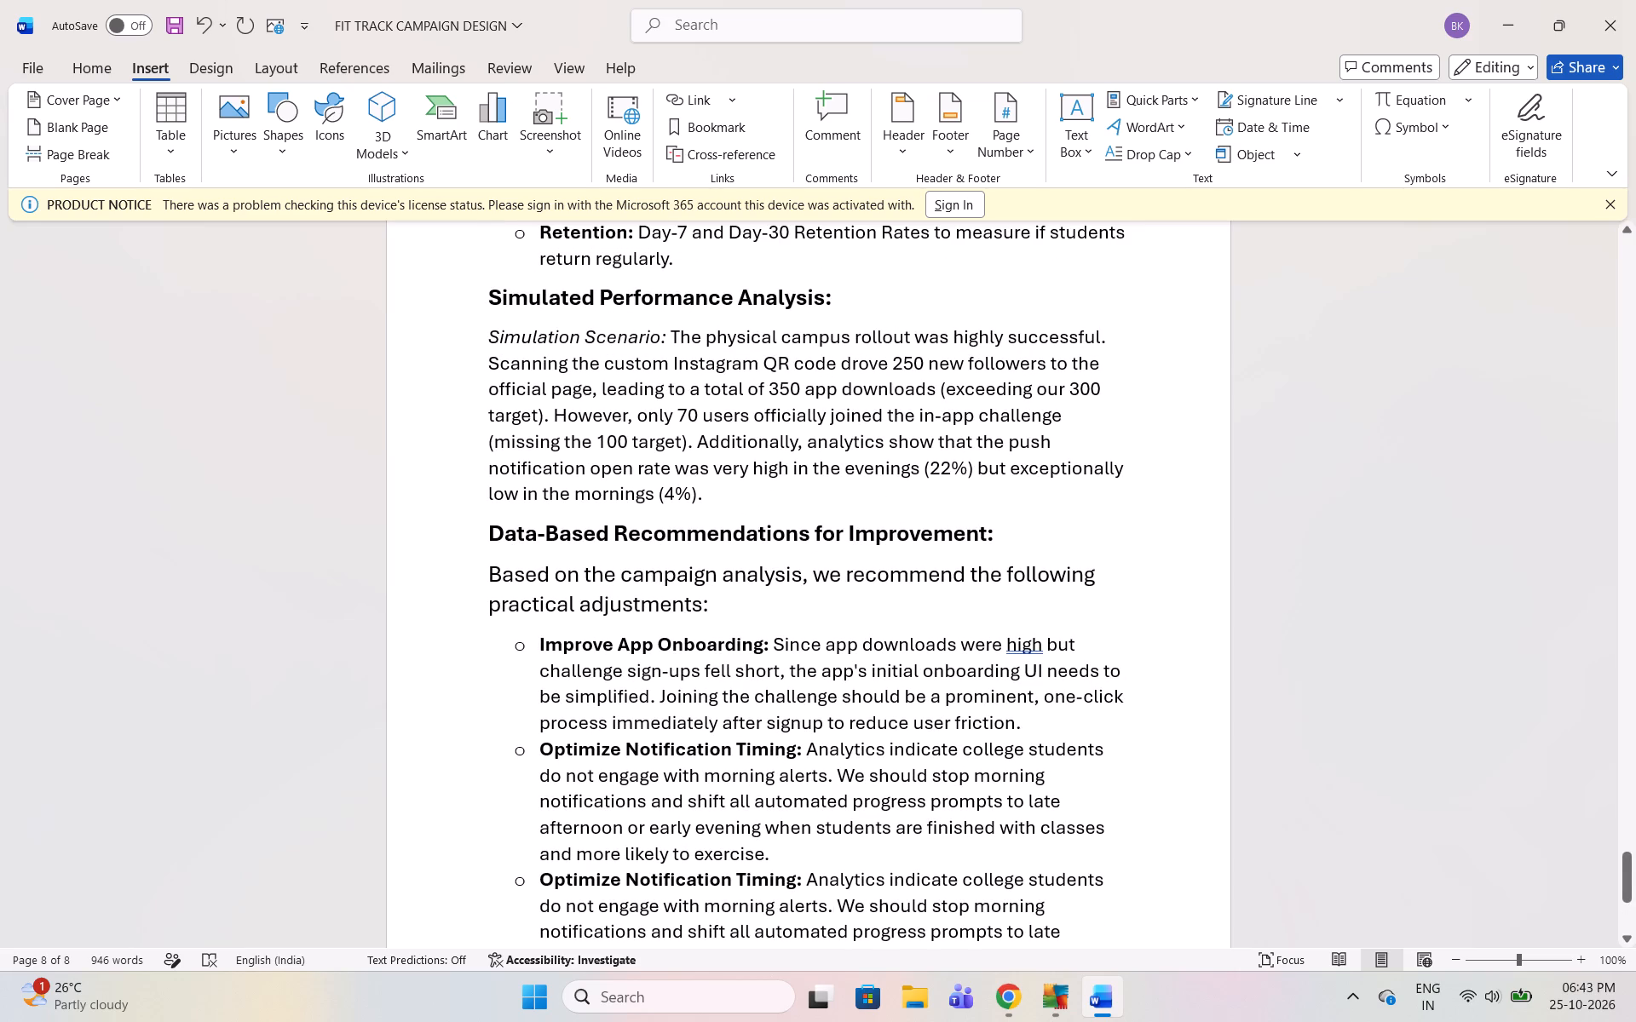
{"action": "scroll", "coordinate": [612, 628], "scroll_direction": "up", "scroll_amount": 14}
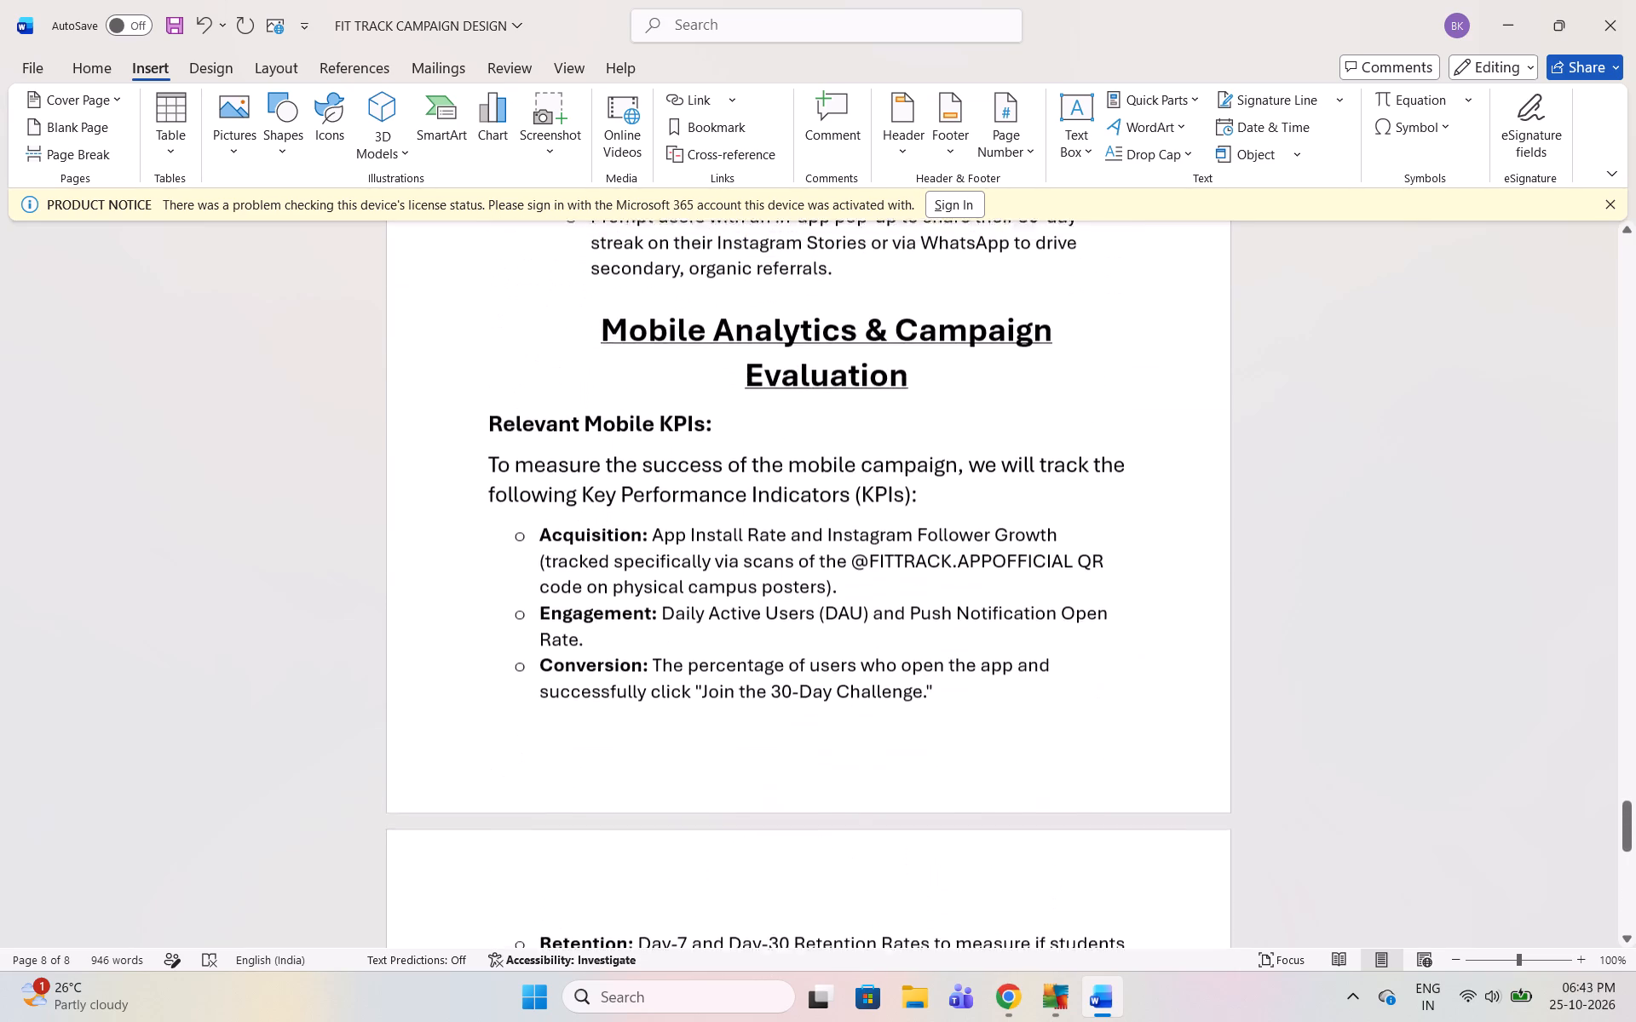
{"action": "scroll", "coordinate": [612, 628], "scroll_direction": "up", "scroll_amount": 19}
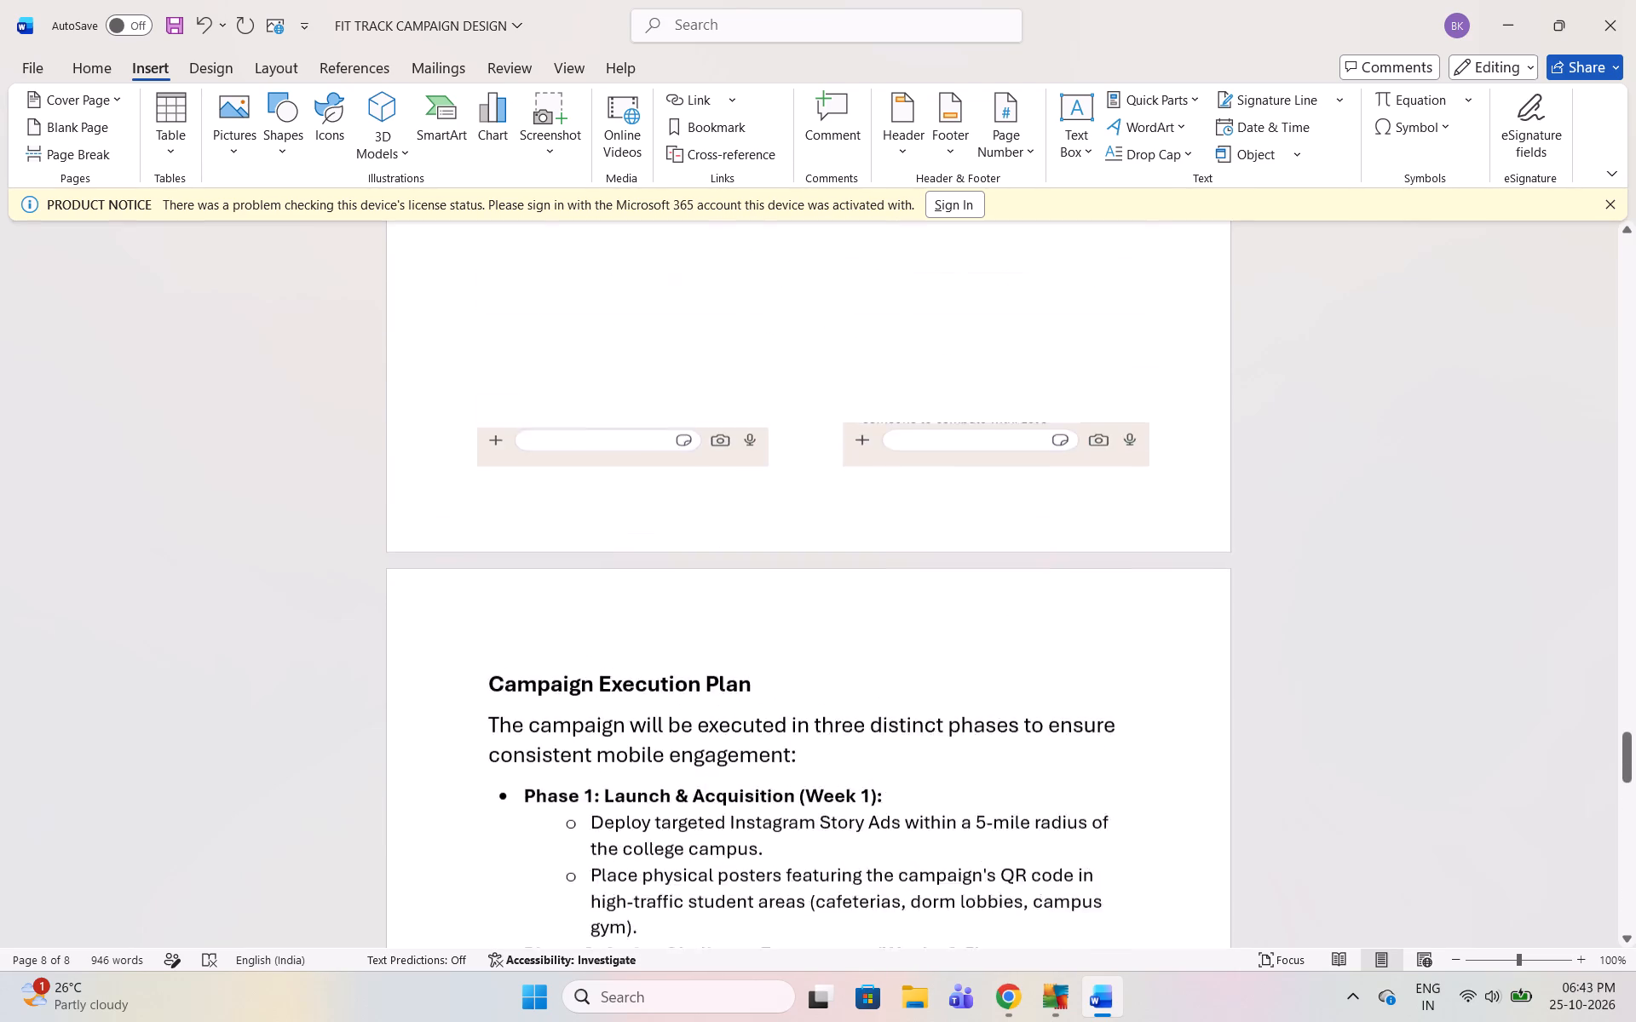
{"action": "scroll", "coordinate": [612, 628], "scroll_direction": "up", "scroll_amount": 20}
{"action": "scroll", "coordinate": [612, 628], "scroll_direction": "up", "scroll_amount": 15}
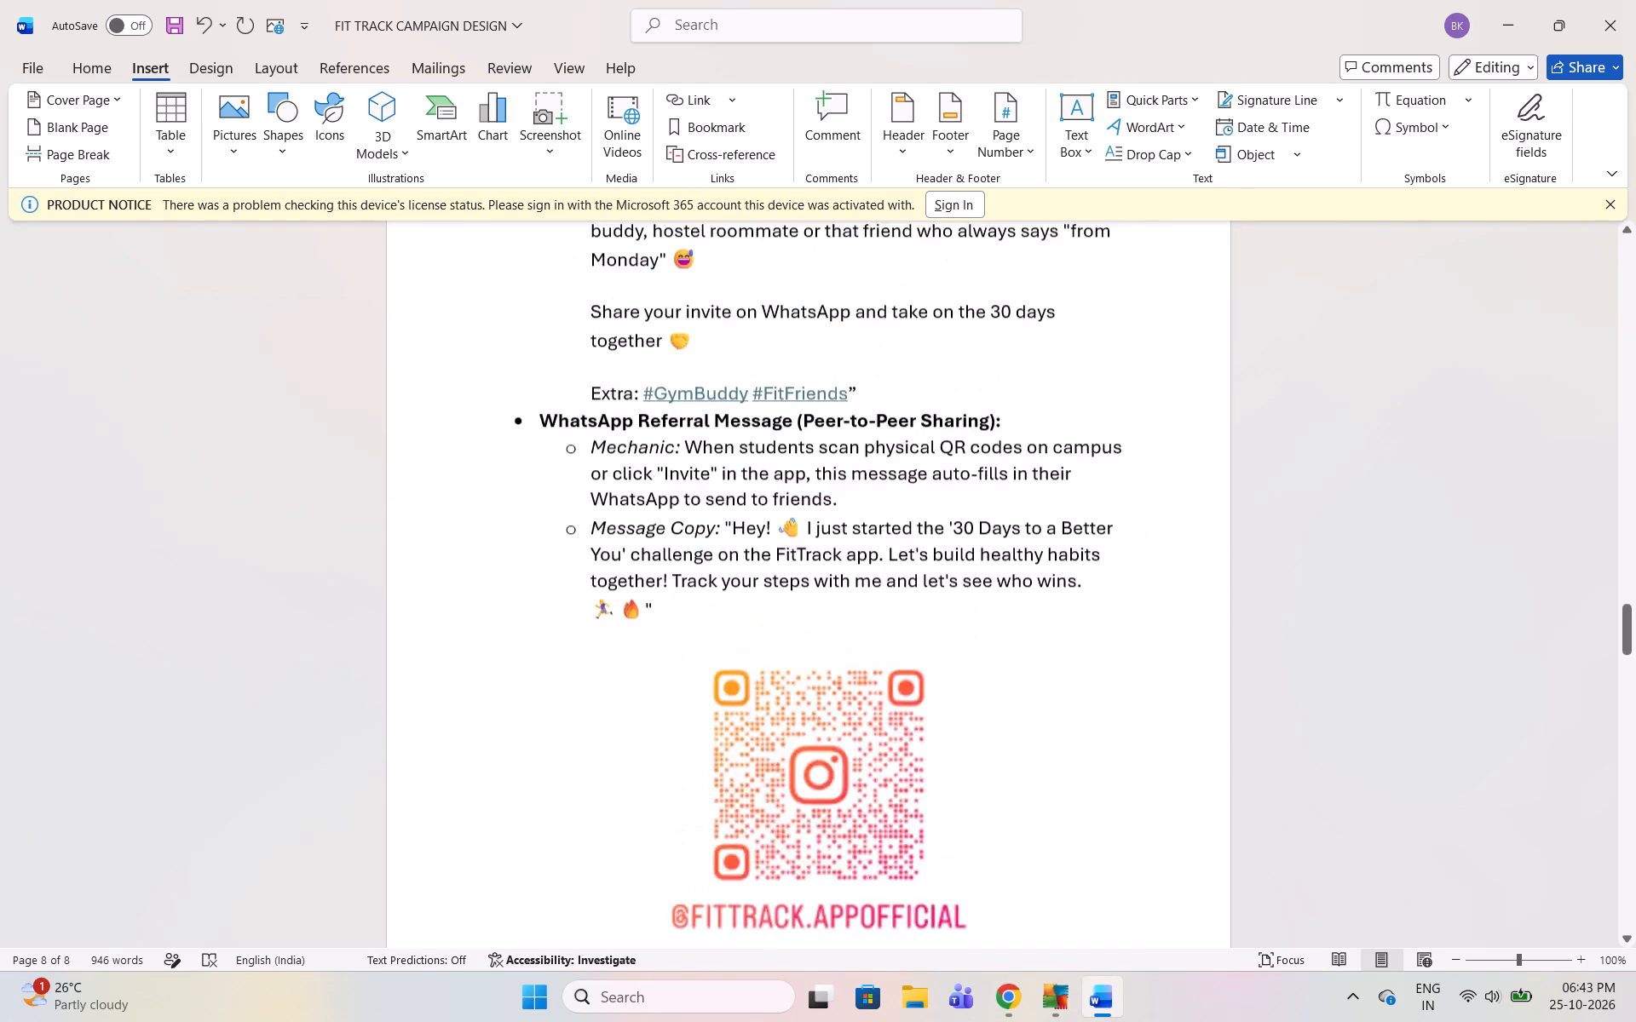
{"action": "scroll", "coordinate": [612, 628], "scroll_direction": "up", "scroll_amount": 20}
{"action": "scroll", "coordinate": [612, 628], "scroll_direction": "up", "scroll_amount": 14}
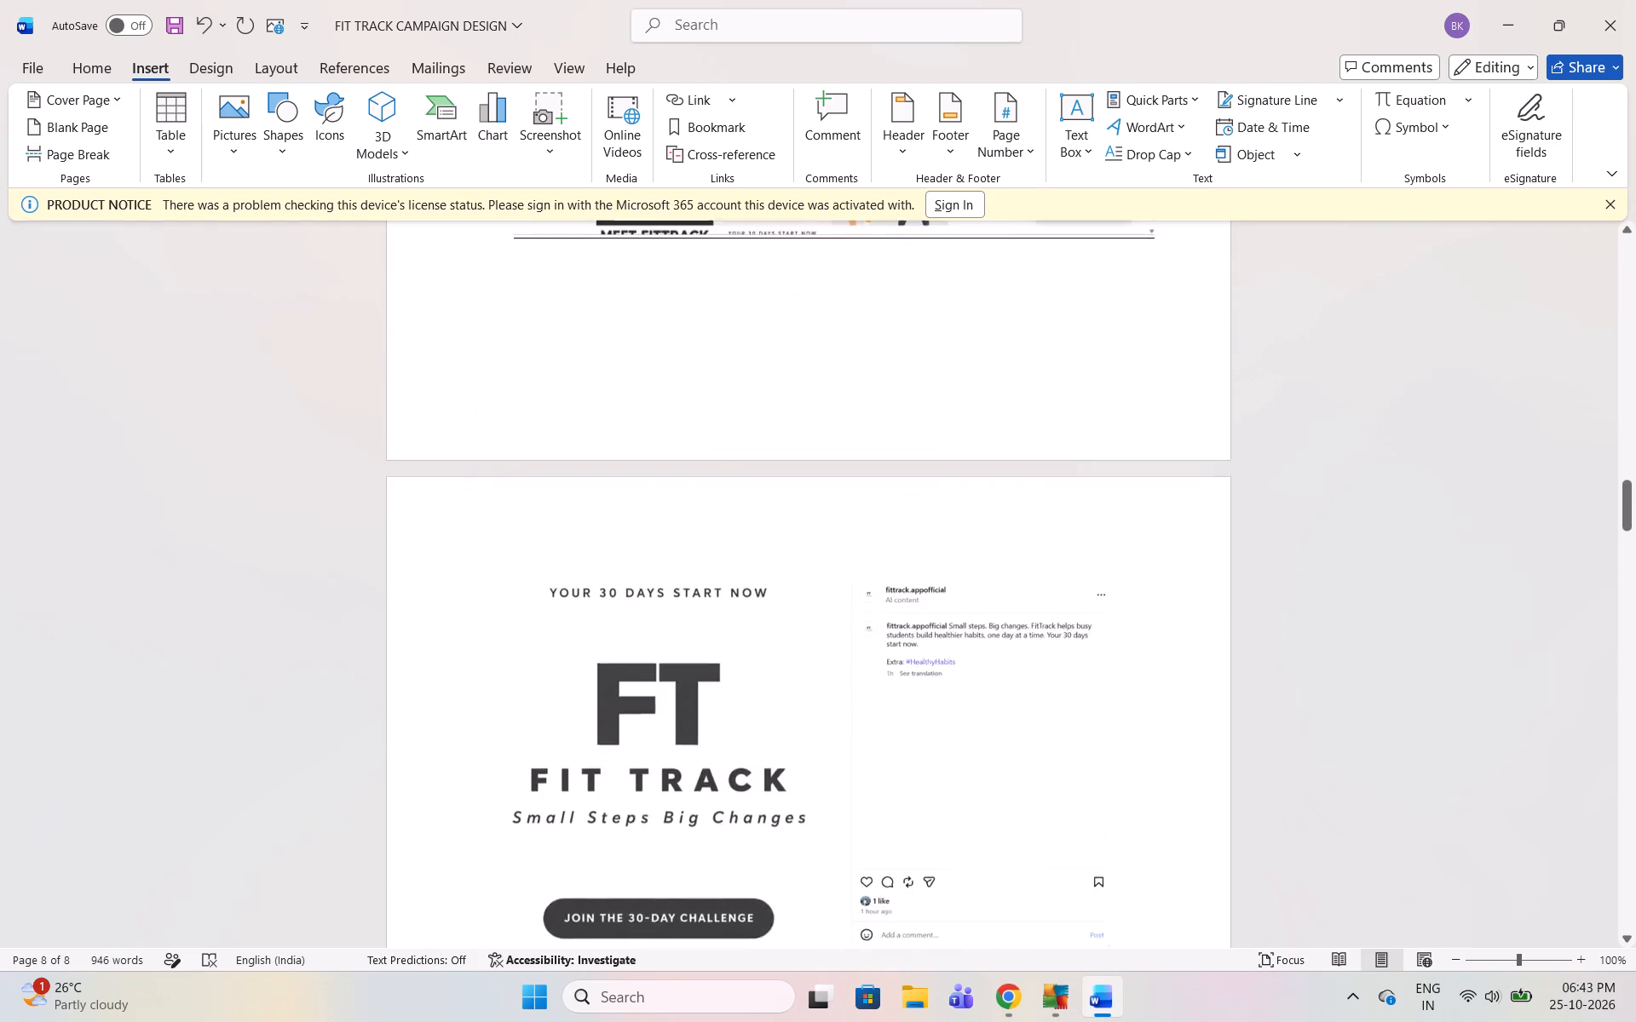
{"action": "scroll", "coordinate": [612, 628], "scroll_direction": "up", "scroll_amount": 5}
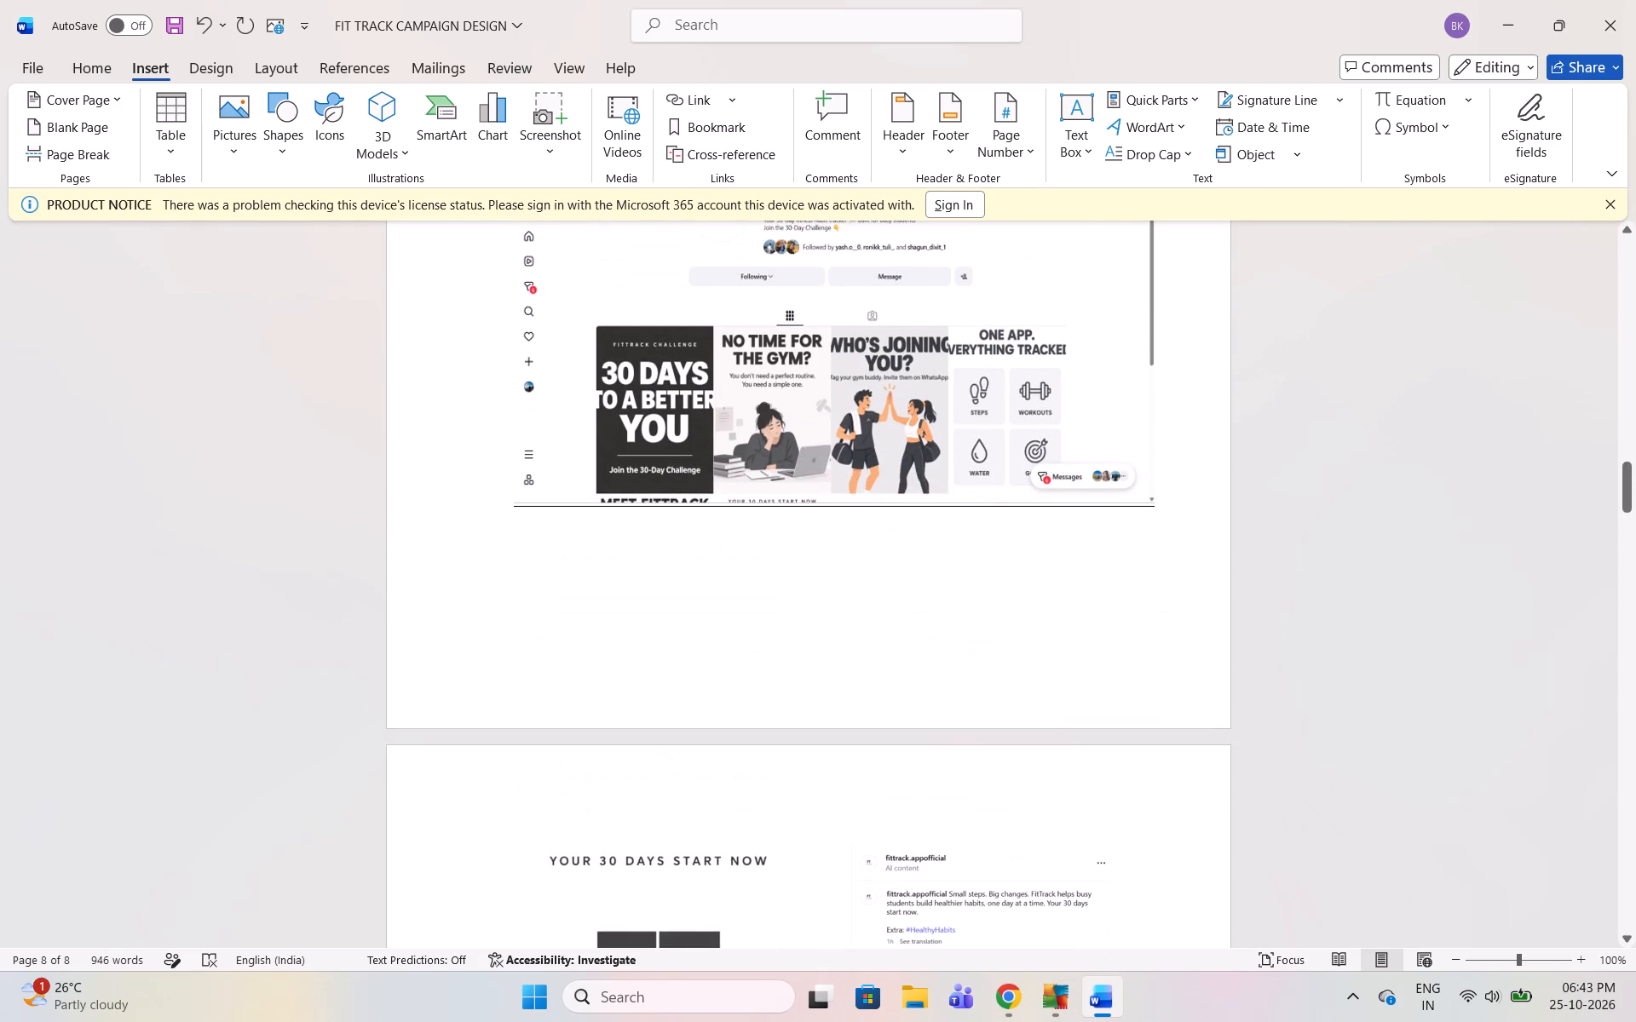
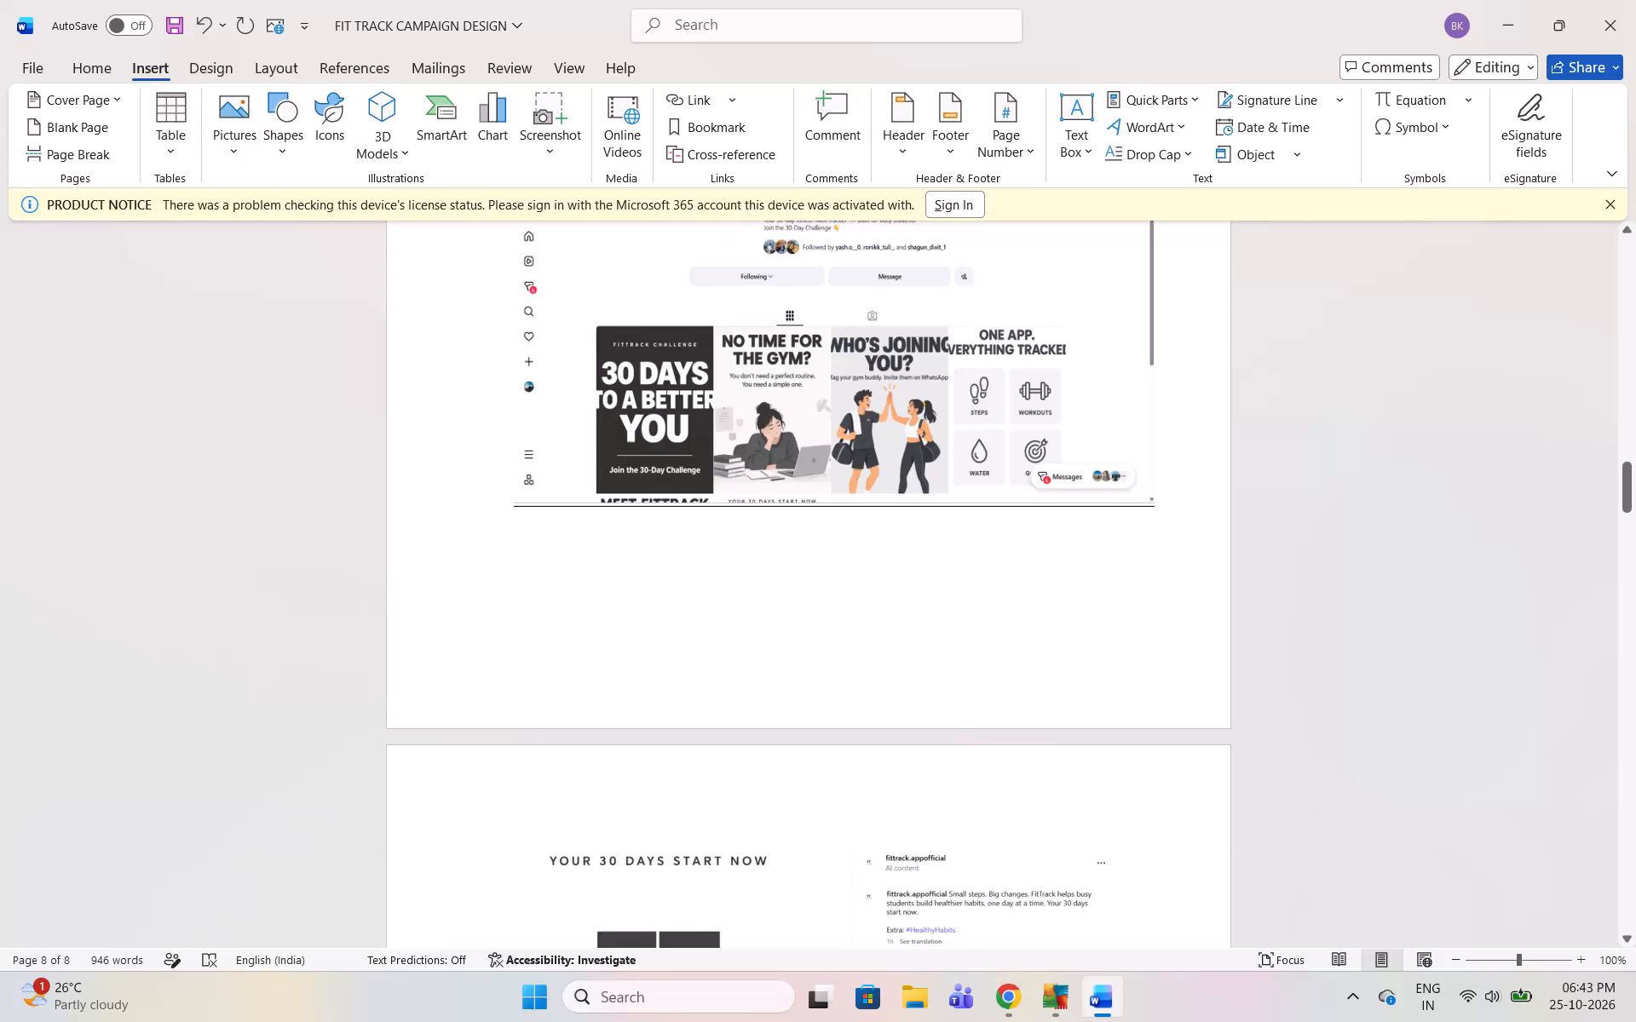
Add blank lines before the "FIT TRACK CAMPAIGN DESIGN" title until it moves to page 2, leaving the first page empty.
{"action": "scroll", "coordinate": [755, 679], "scroll_direction": "up", "scroll_amount": 2}
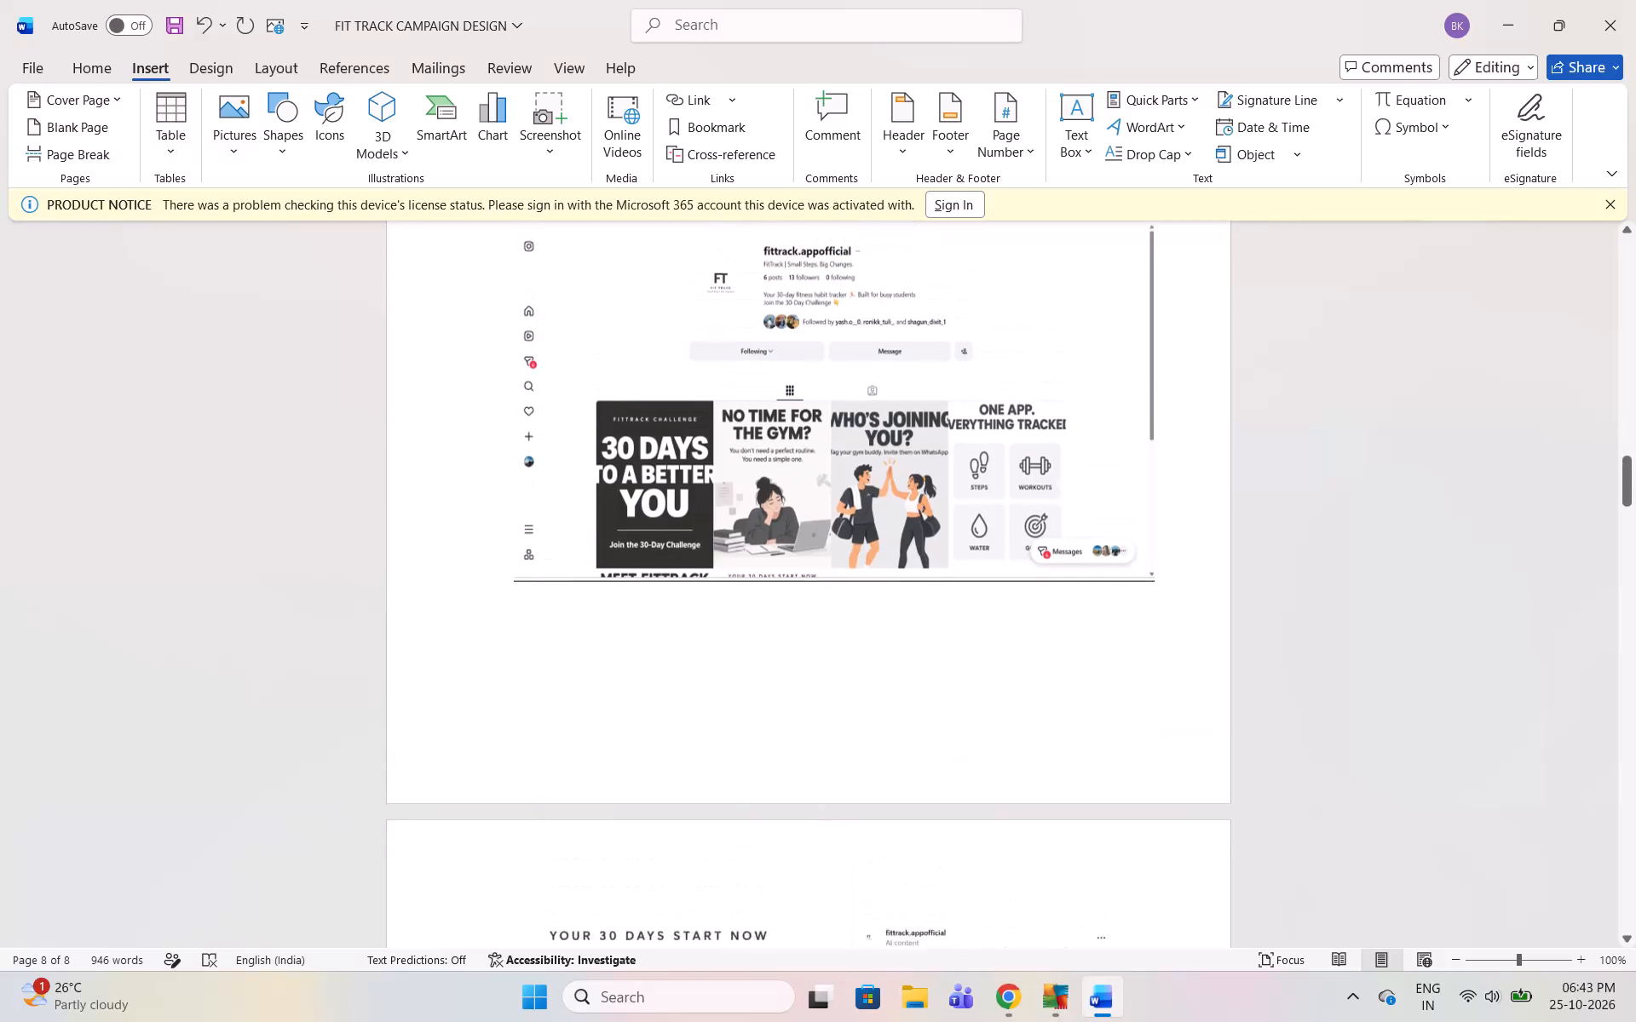
{"action": "scroll", "coordinate": [756, 679], "scroll_direction": "up", "scroll_amount": 10}
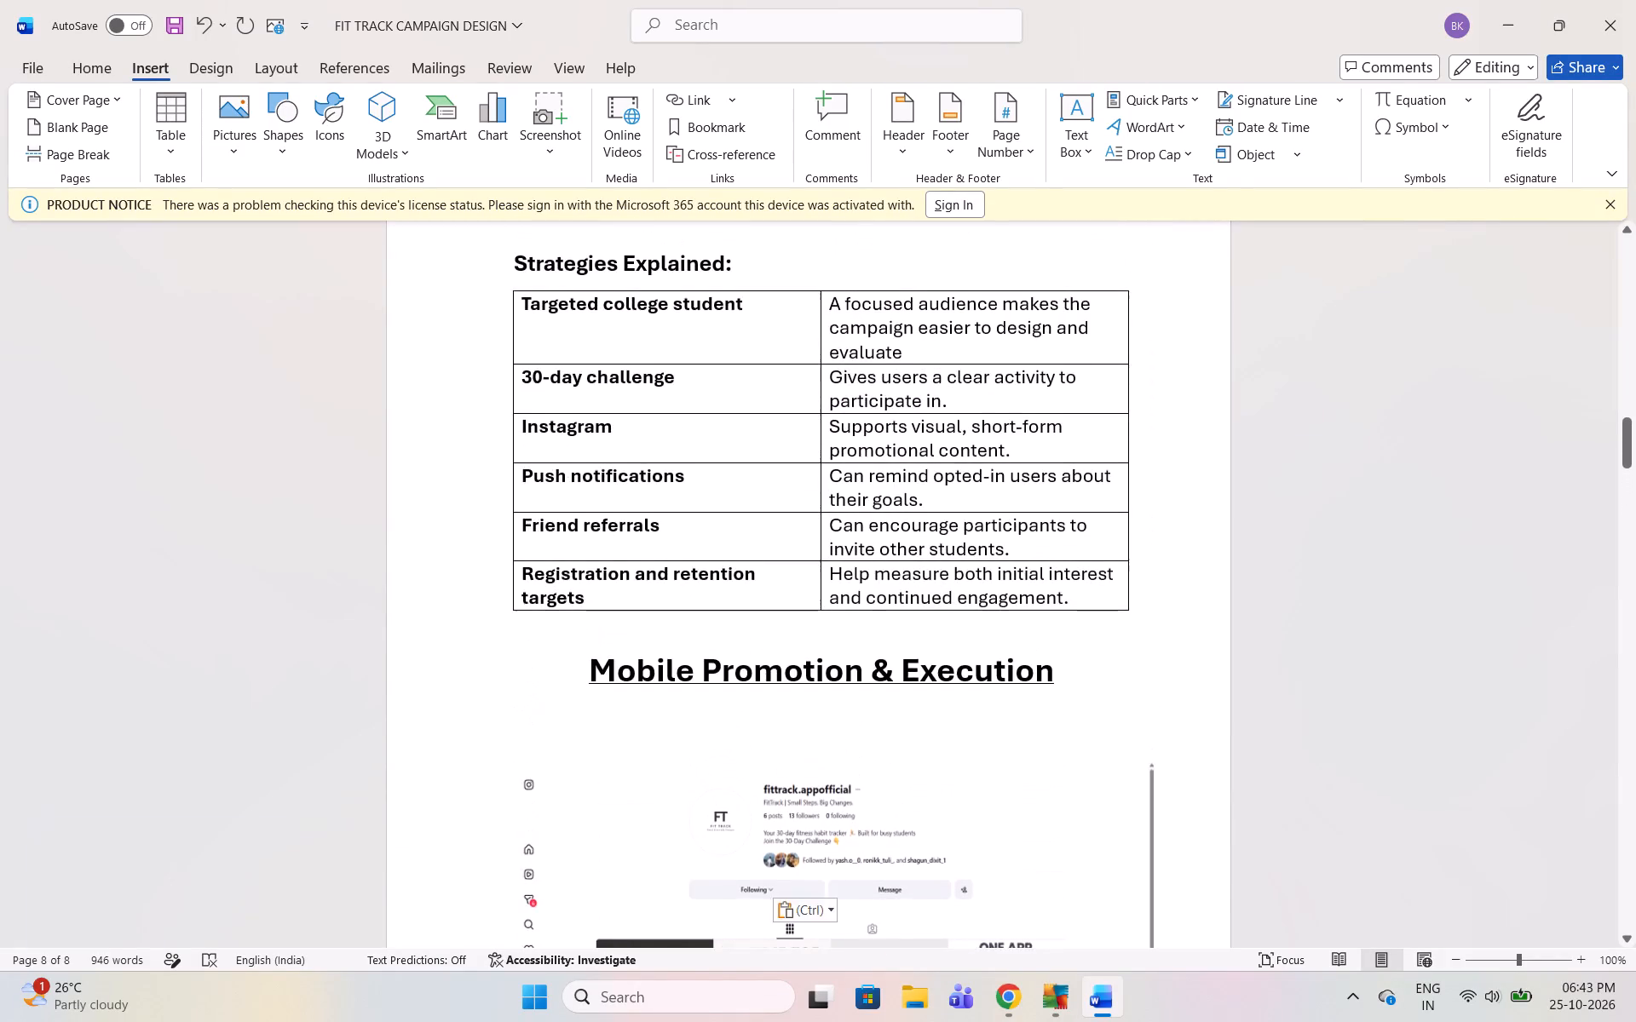
{"action": "scroll", "coordinate": [756, 680], "scroll_direction": "up", "scroll_amount": 17}
{"action": "scroll", "coordinate": [756, 680], "scroll_direction": "up", "scroll_amount": 4}
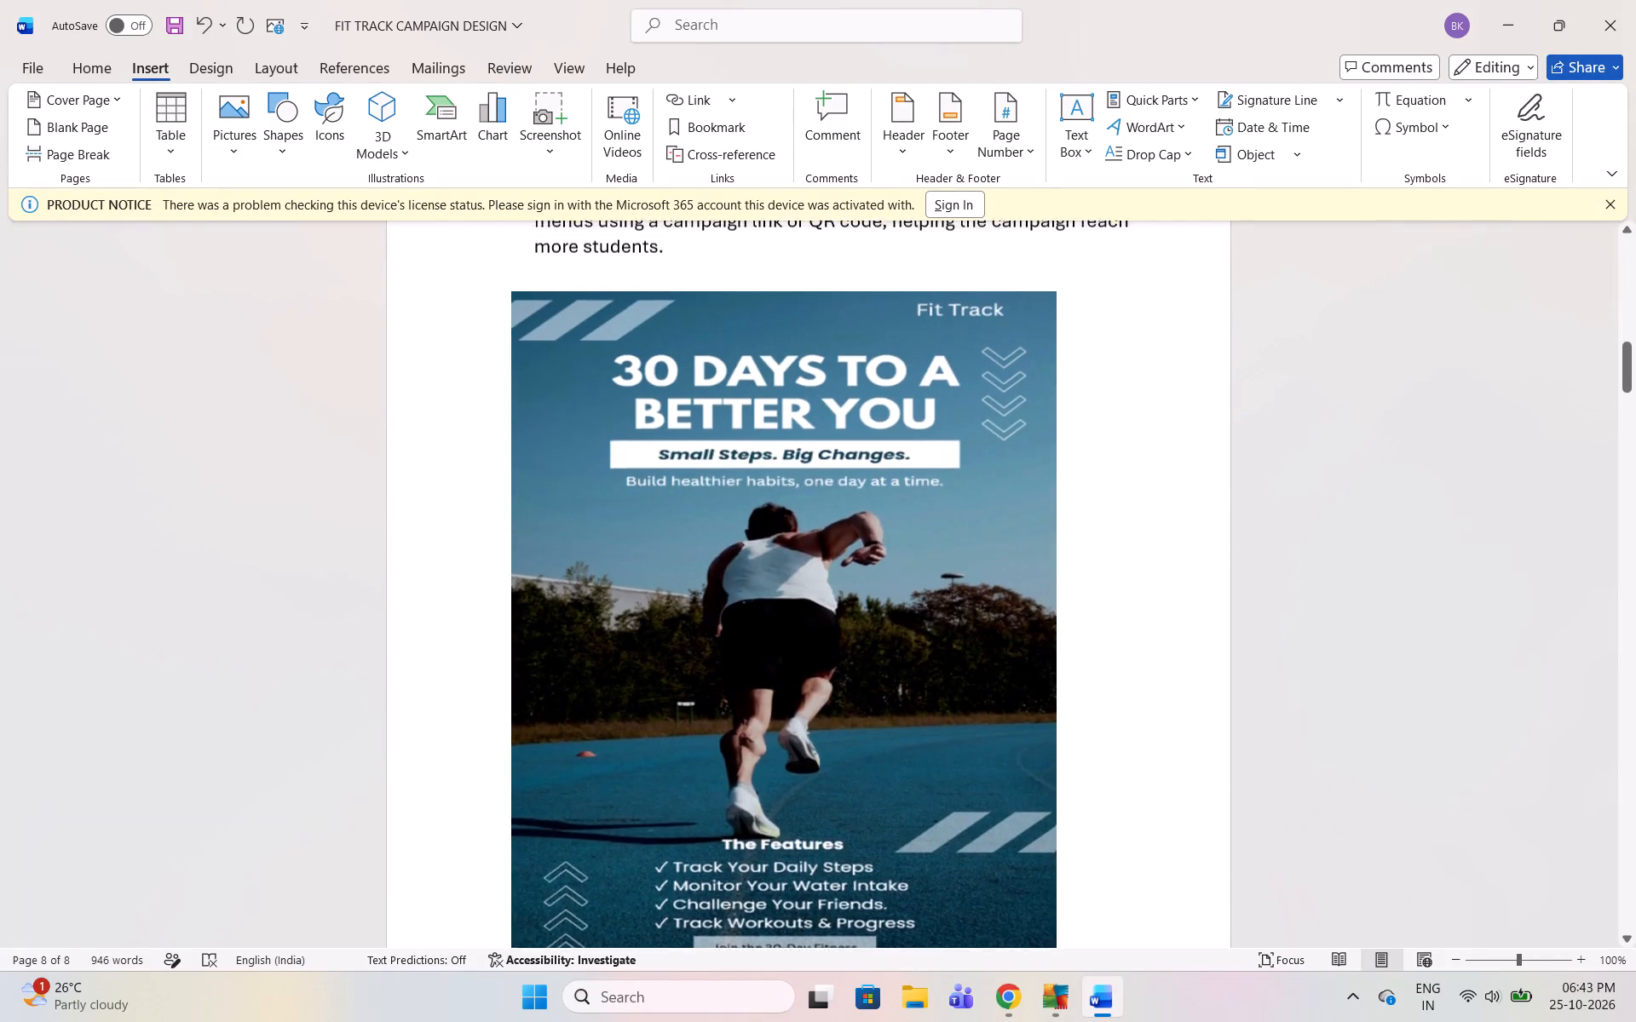
{"action": "scroll", "coordinate": [756, 680], "scroll_direction": "up", "scroll_amount": 10}
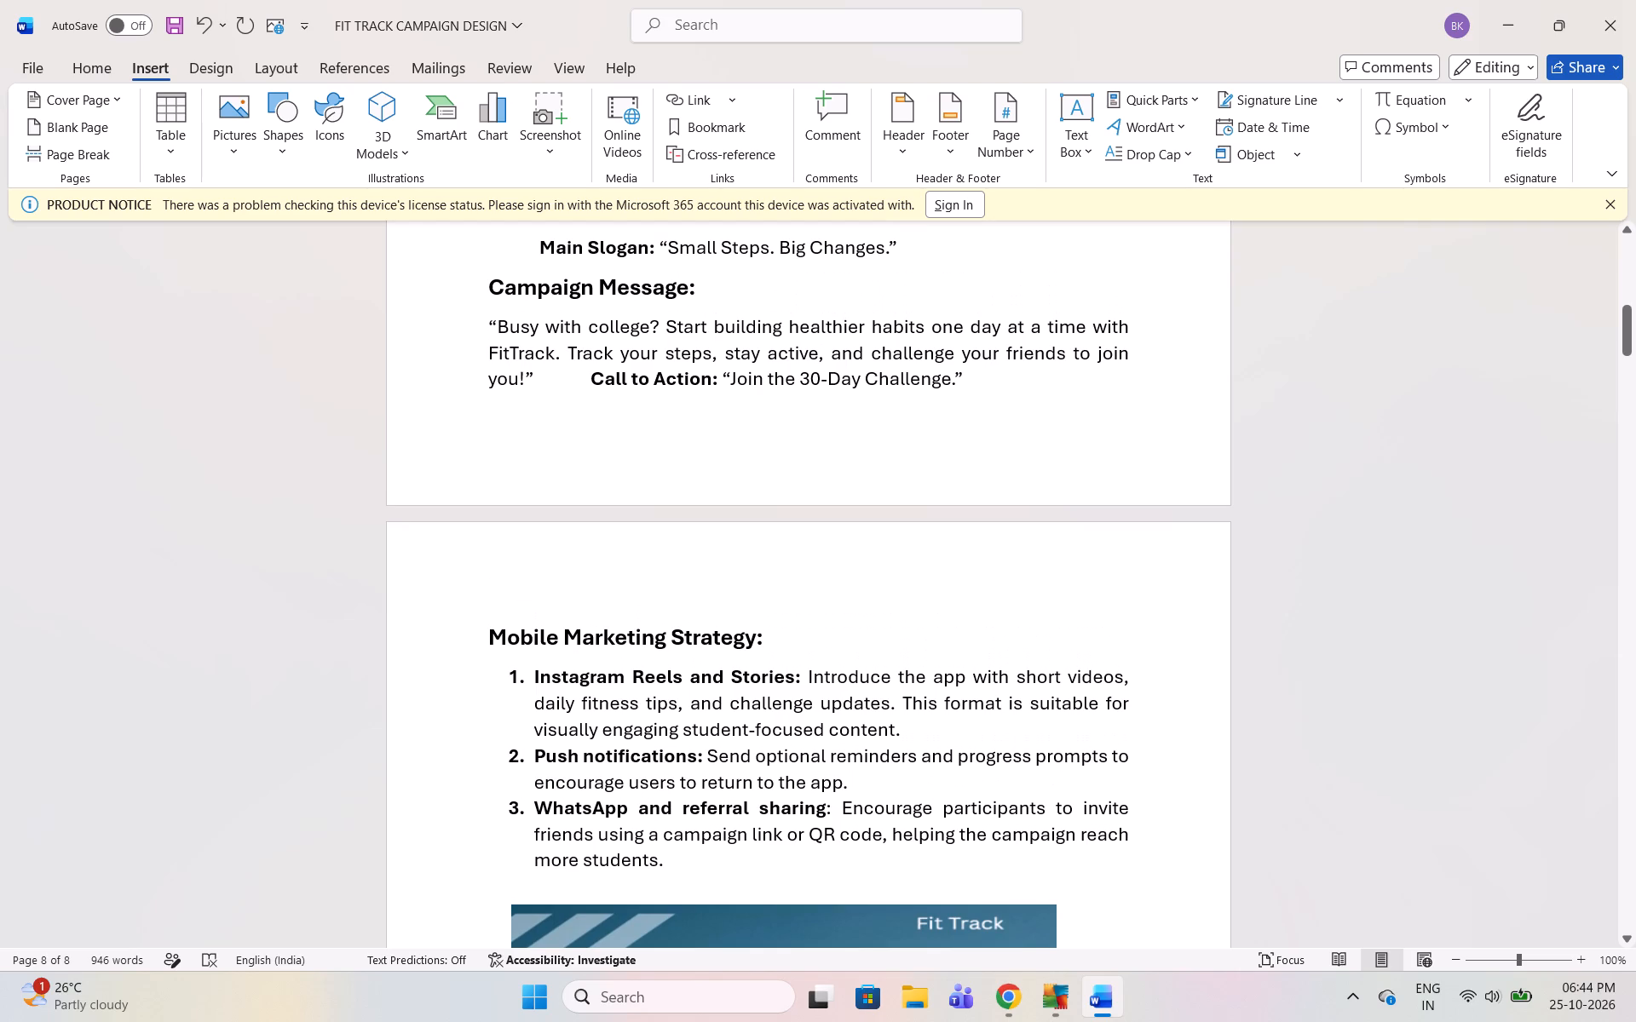
{"action": "scroll", "coordinate": [834, 631], "scroll_direction": "up", "scroll_amount": 17}
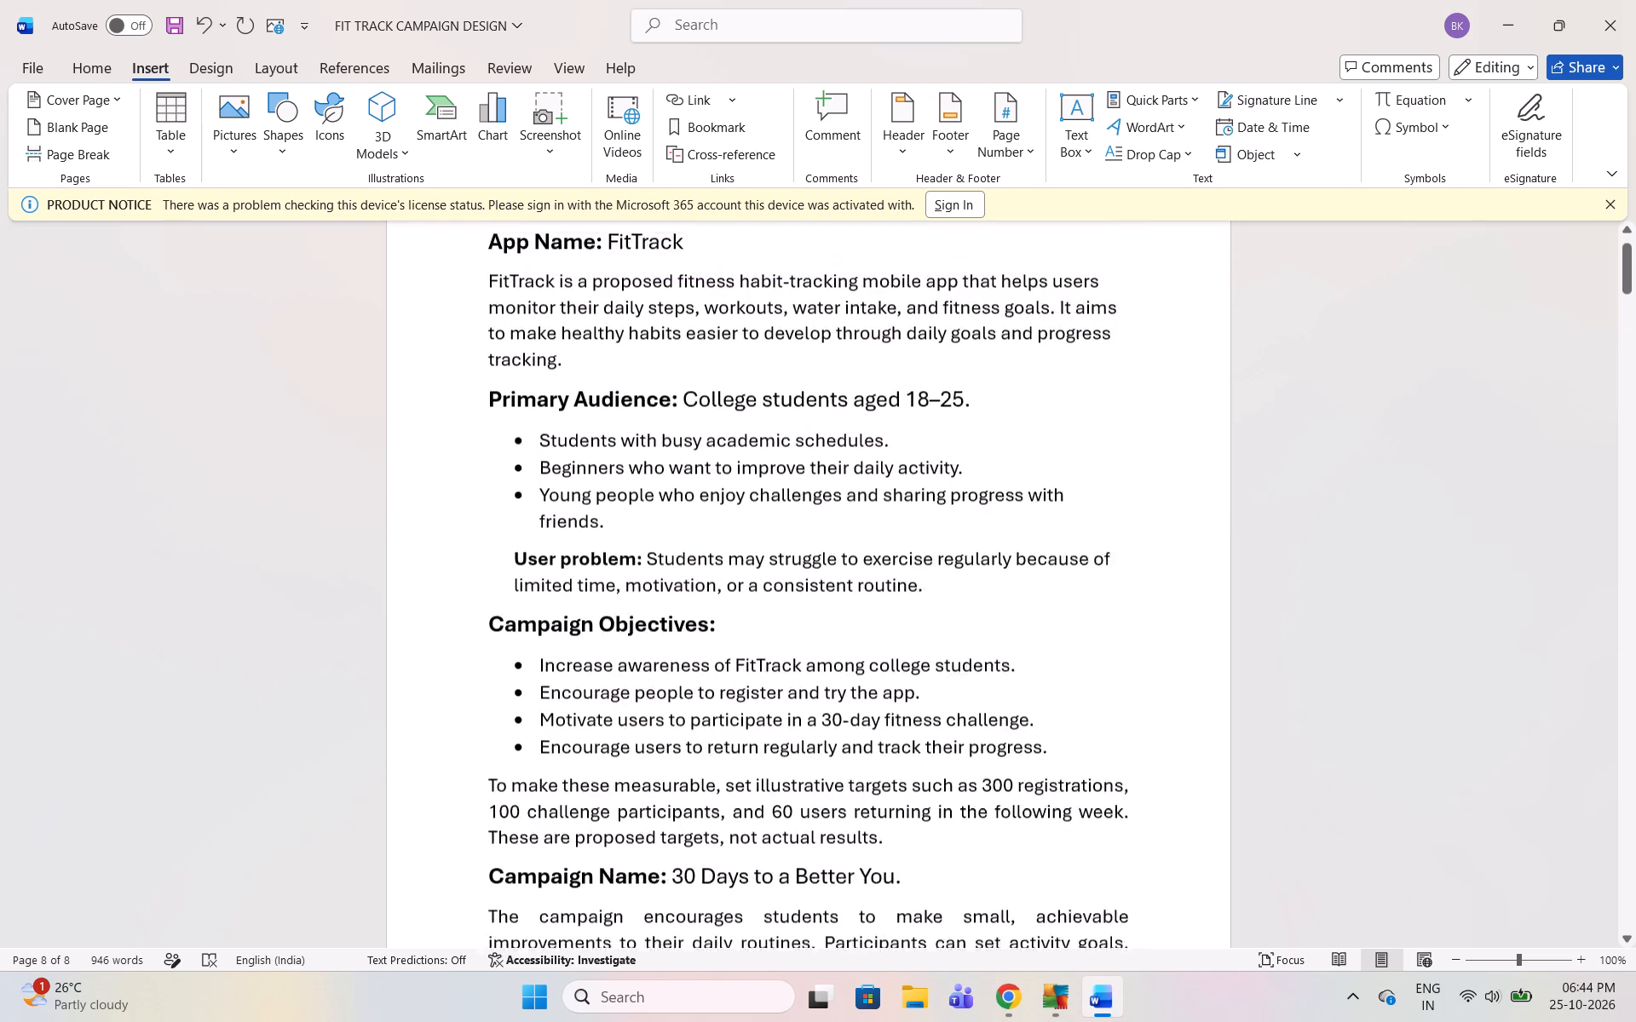
{"action": "scroll", "coordinate": [834, 630], "scroll_direction": "up", "scroll_amount": 6}
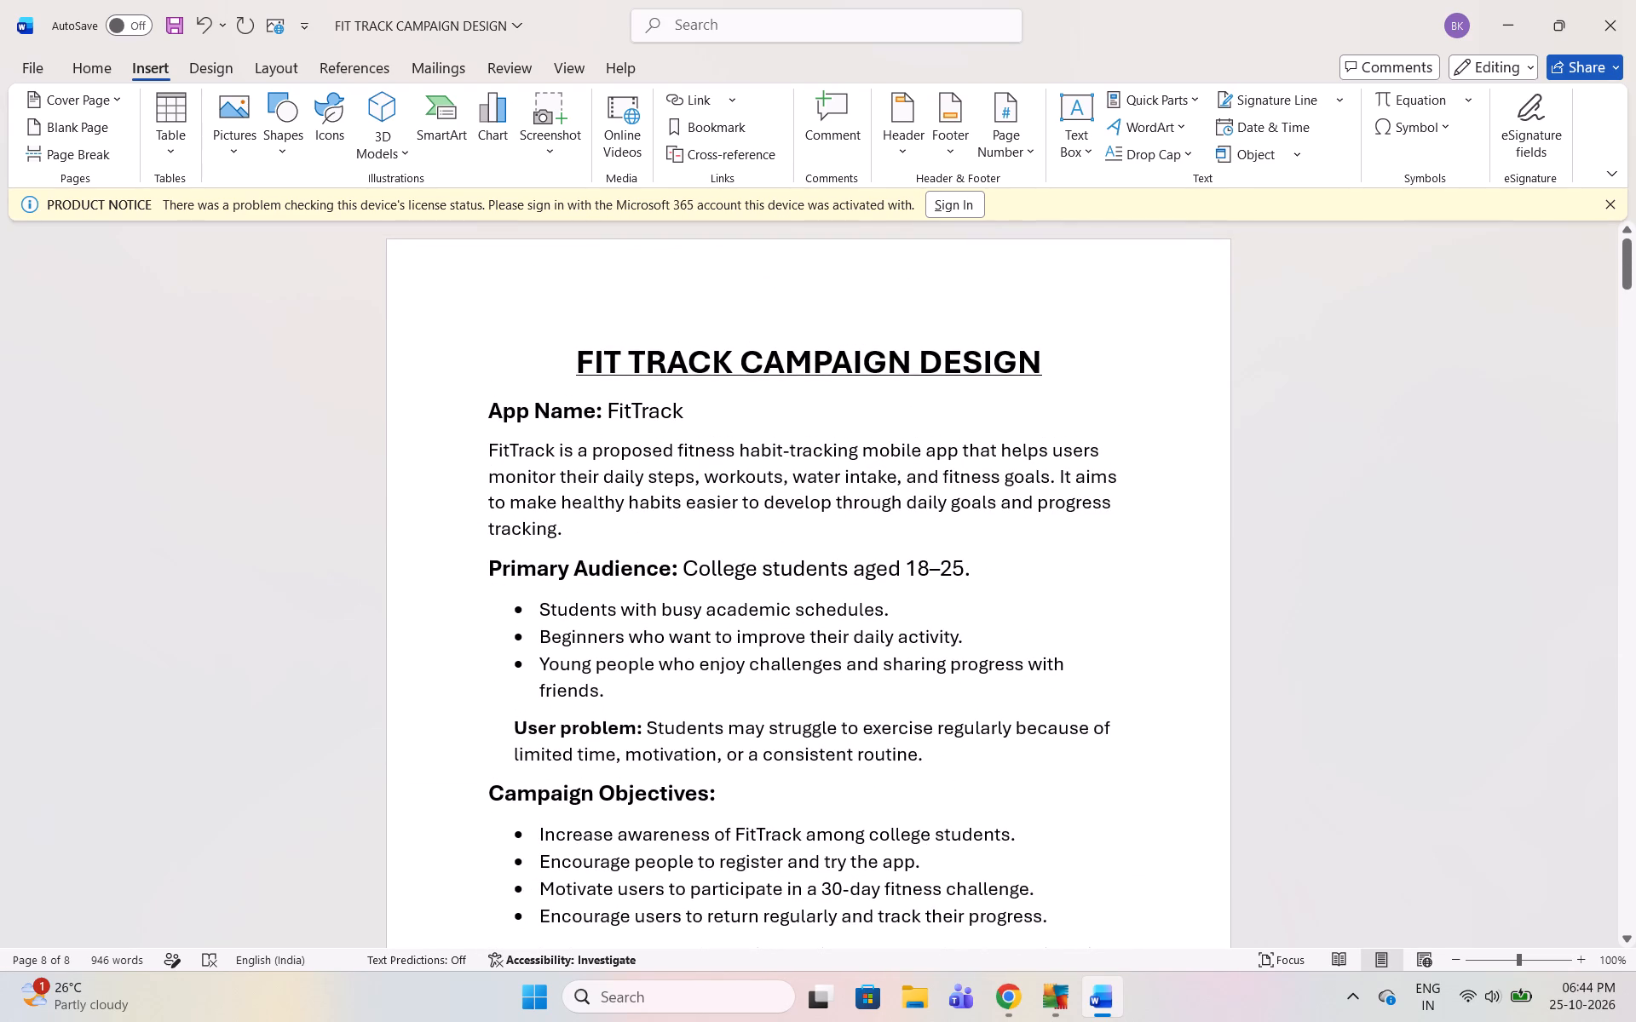
{"action": "left_click", "coordinate": [795, 315]}
{"action": "left_click", "coordinate": [579, 352]}
{"action": "key", "text": "Return"}
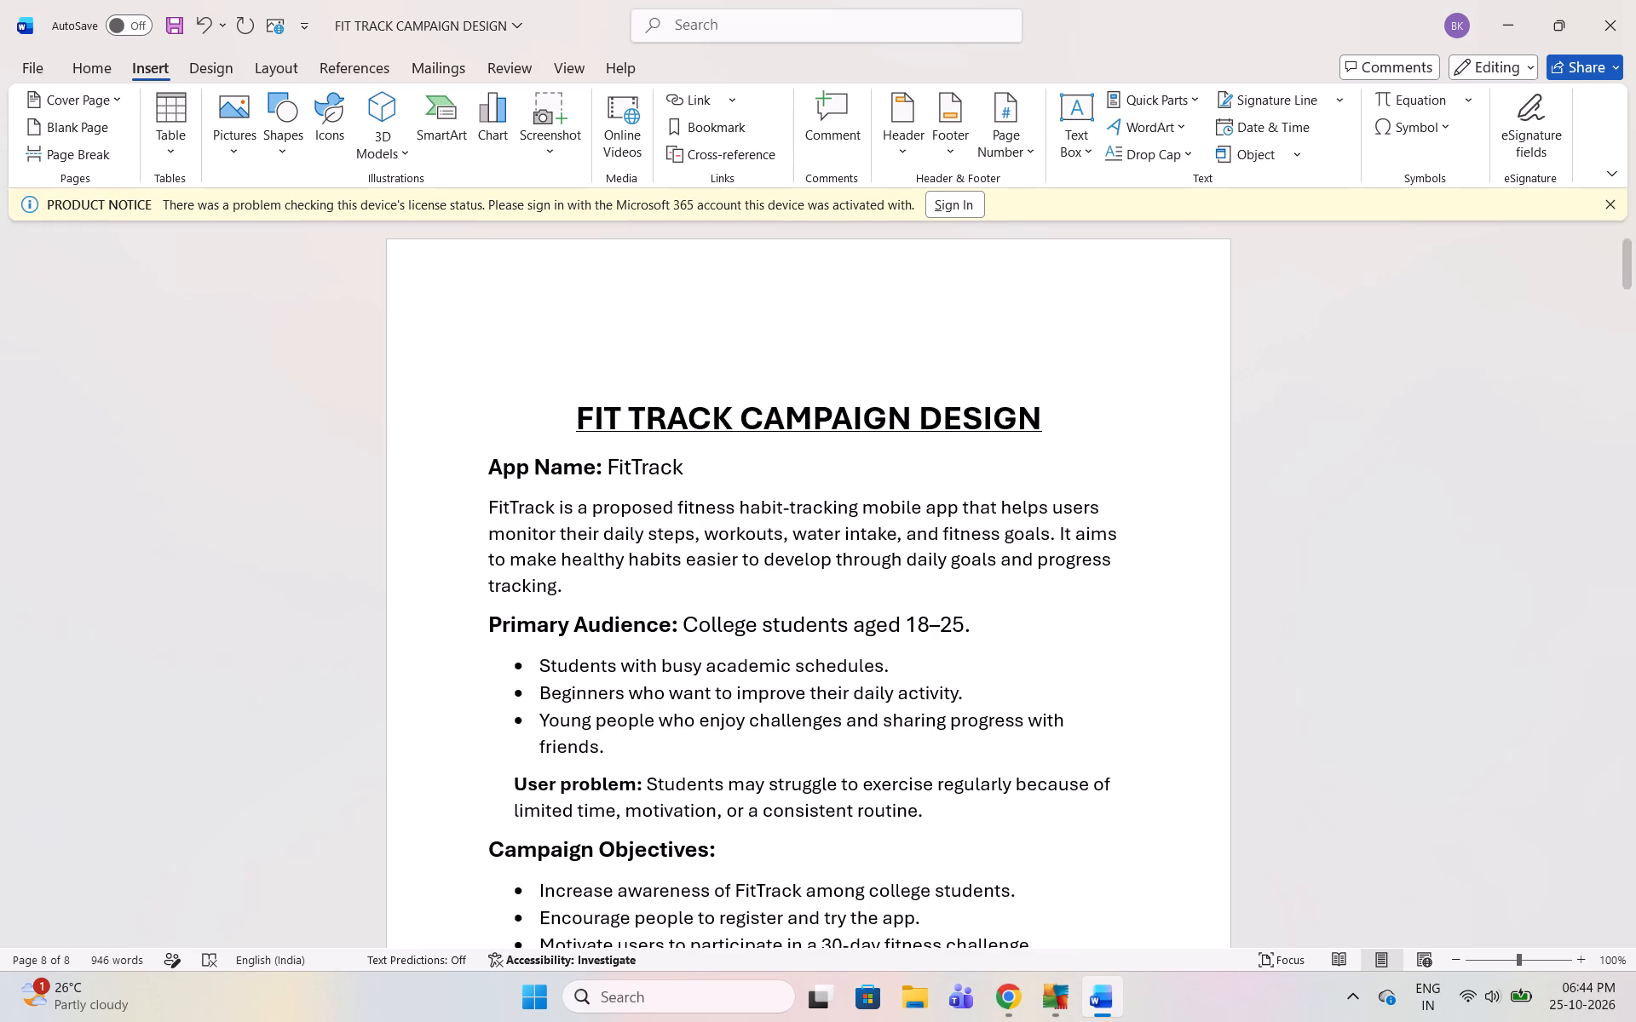
{"action": "key", "text": "Return"}
{"action": "key", "text": "Return"}
{"action": "key", "text": "Return"}
{"action": "key", "text": "Return"}
{"action": "key", "text": "Return"}
{"action": "key", "text": "Return"}
{"action": "key", "text": "Return"}
{"action": "key", "text": "Return"}
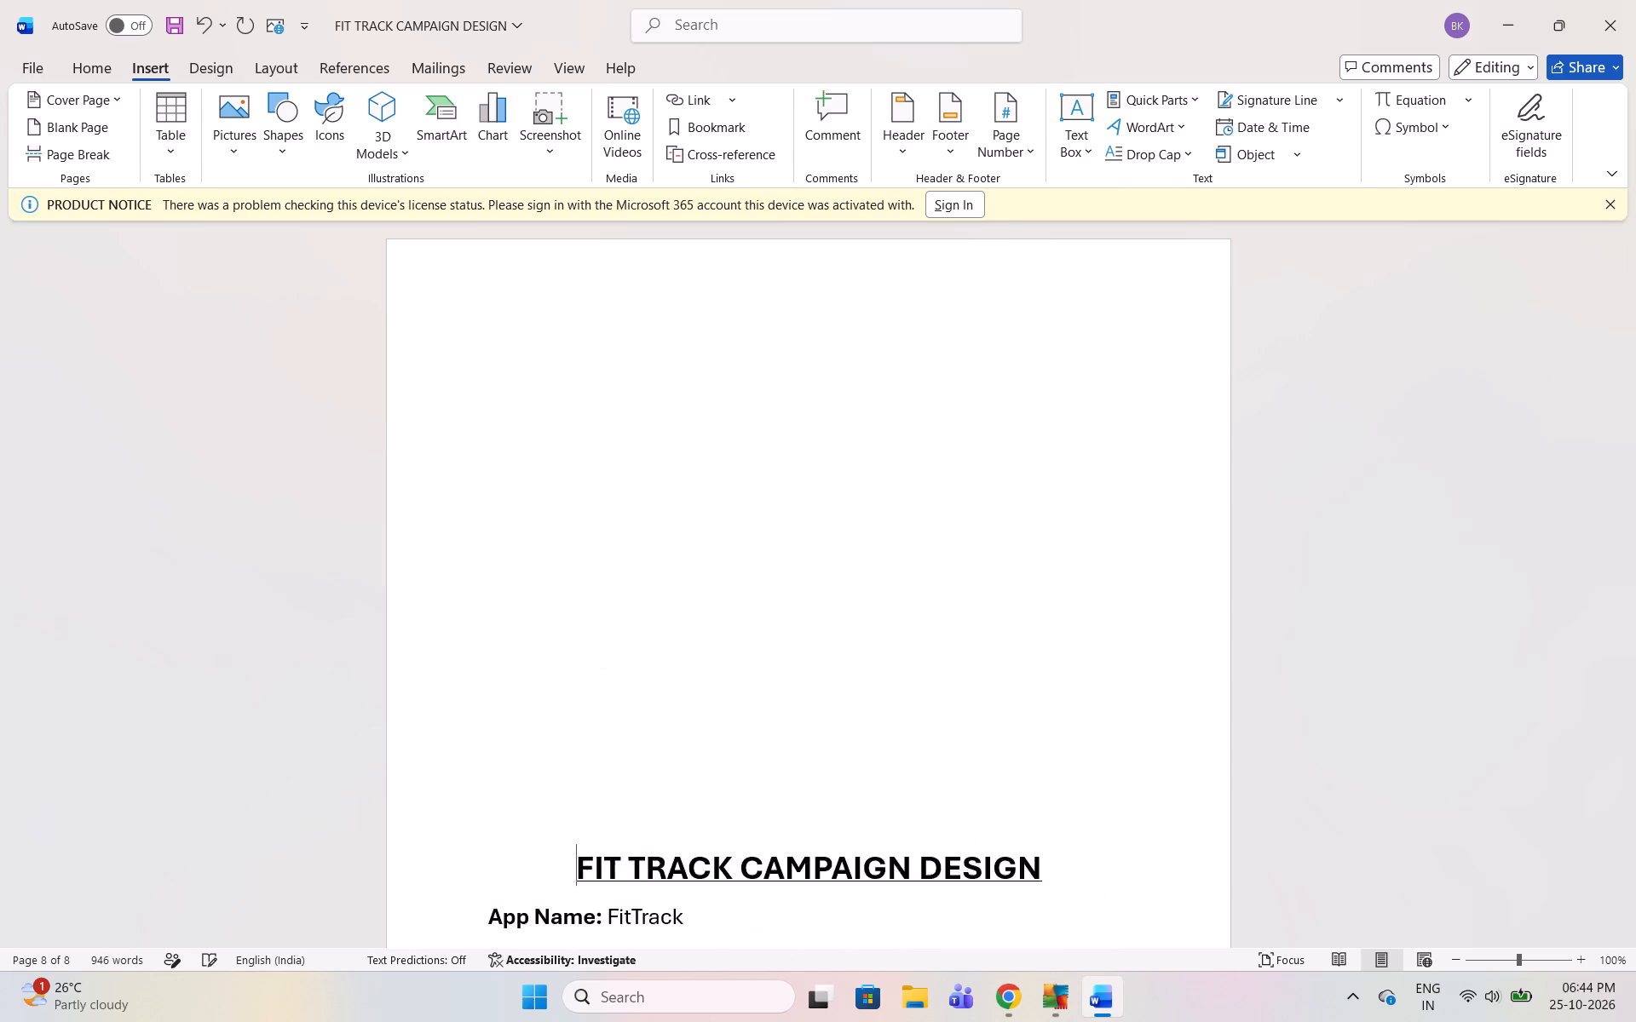
{"action": "key", "text": "Return"}
{"action": "scroll", "coordinate": [579, 344], "scroll_direction": "down", "scroll_amount": 8}
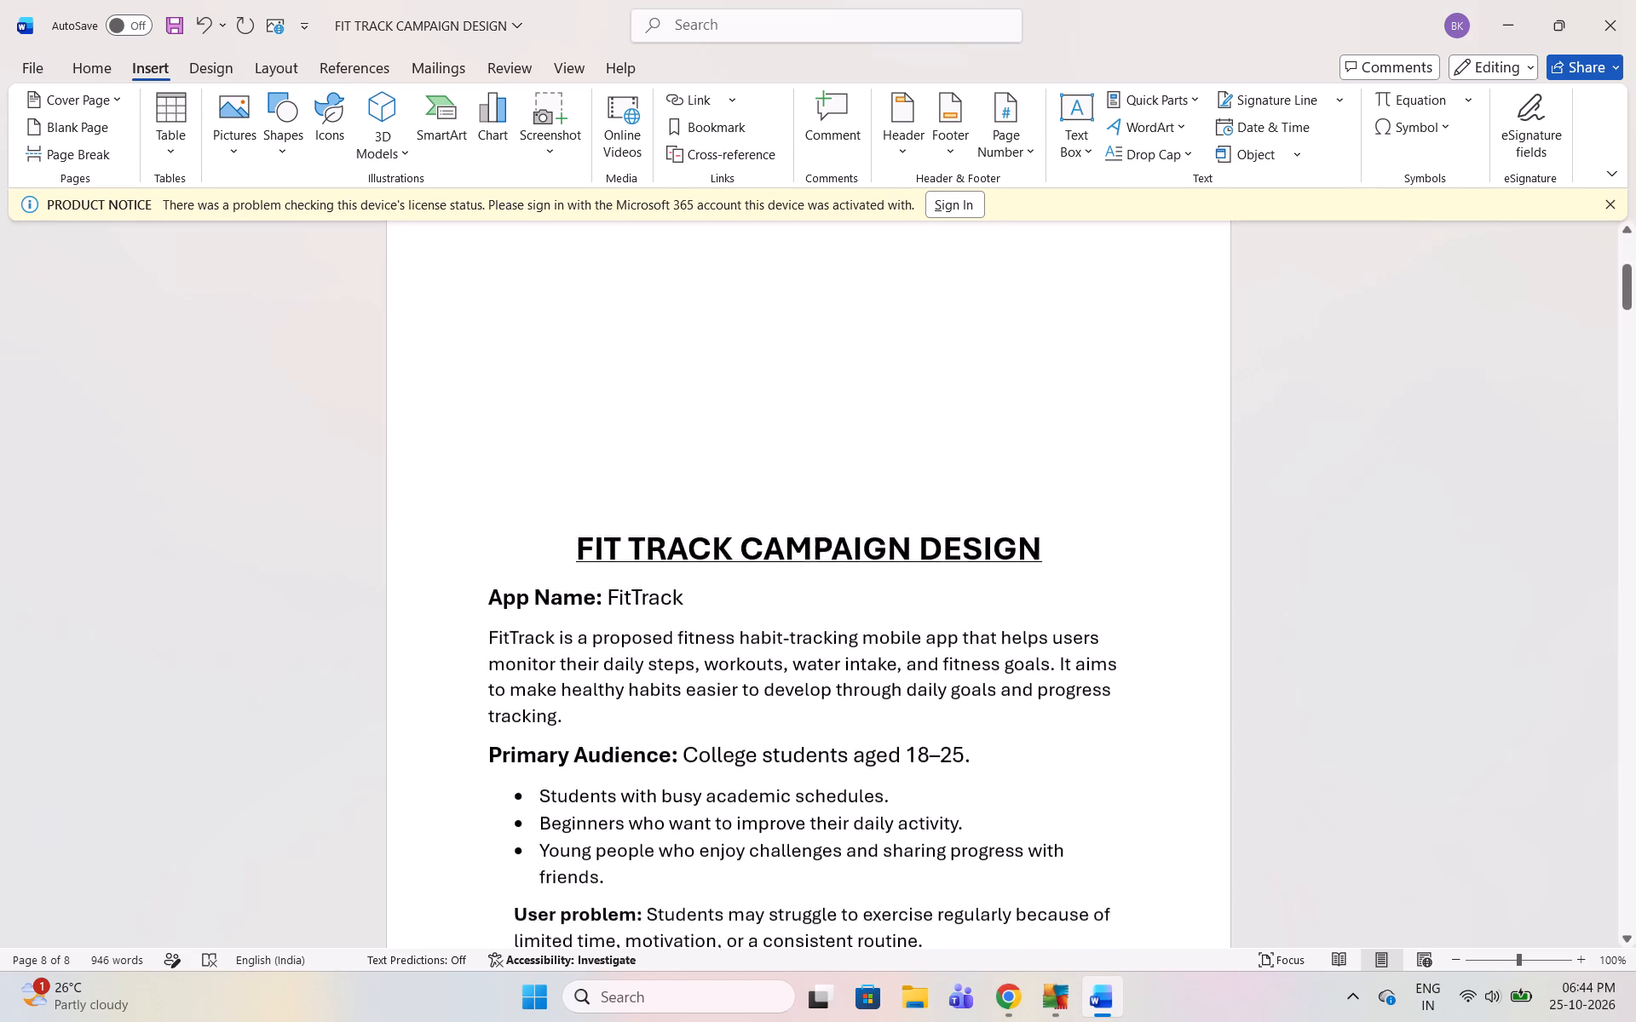
{"action": "scroll", "coordinate": [580, 343], "scroll_direction": "down", "scroll_amount": 3}
{"action": "key", "text": "Return"}
{"action": "key", "text": "Return"}
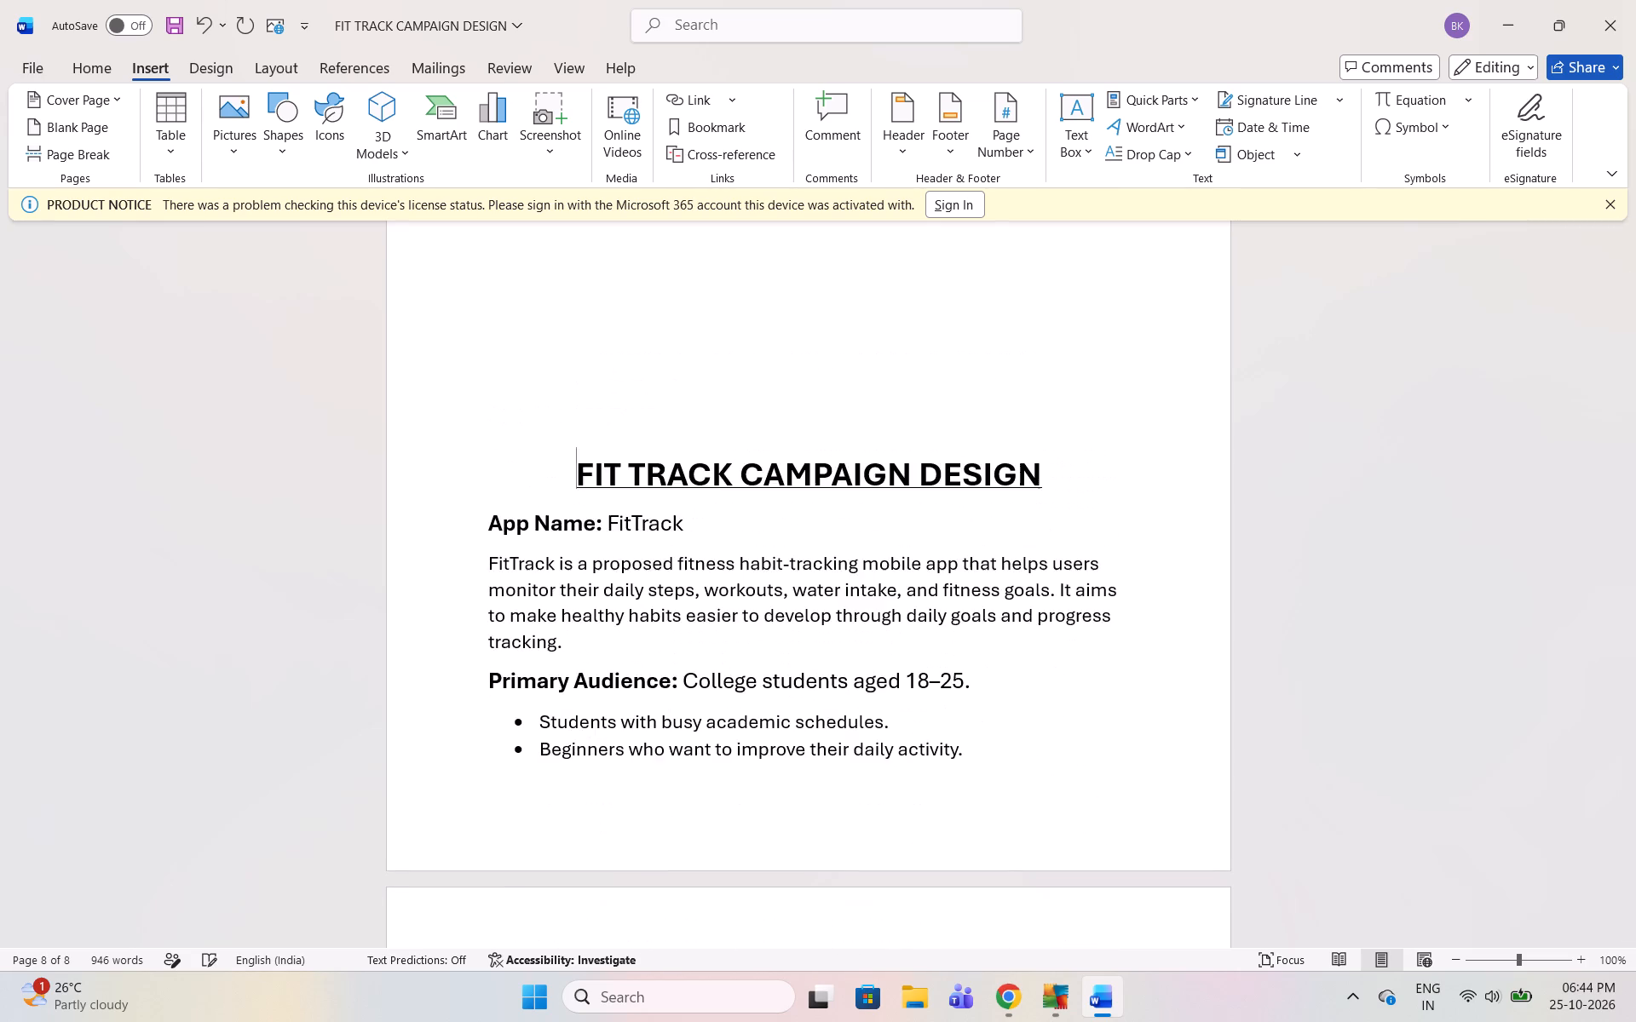
{"action": "key", "text": "Return"}
{"action": "key", "text": "Return"}
{"action": "key", "text": "Return"}
{"action": "key", "text": "Return"}
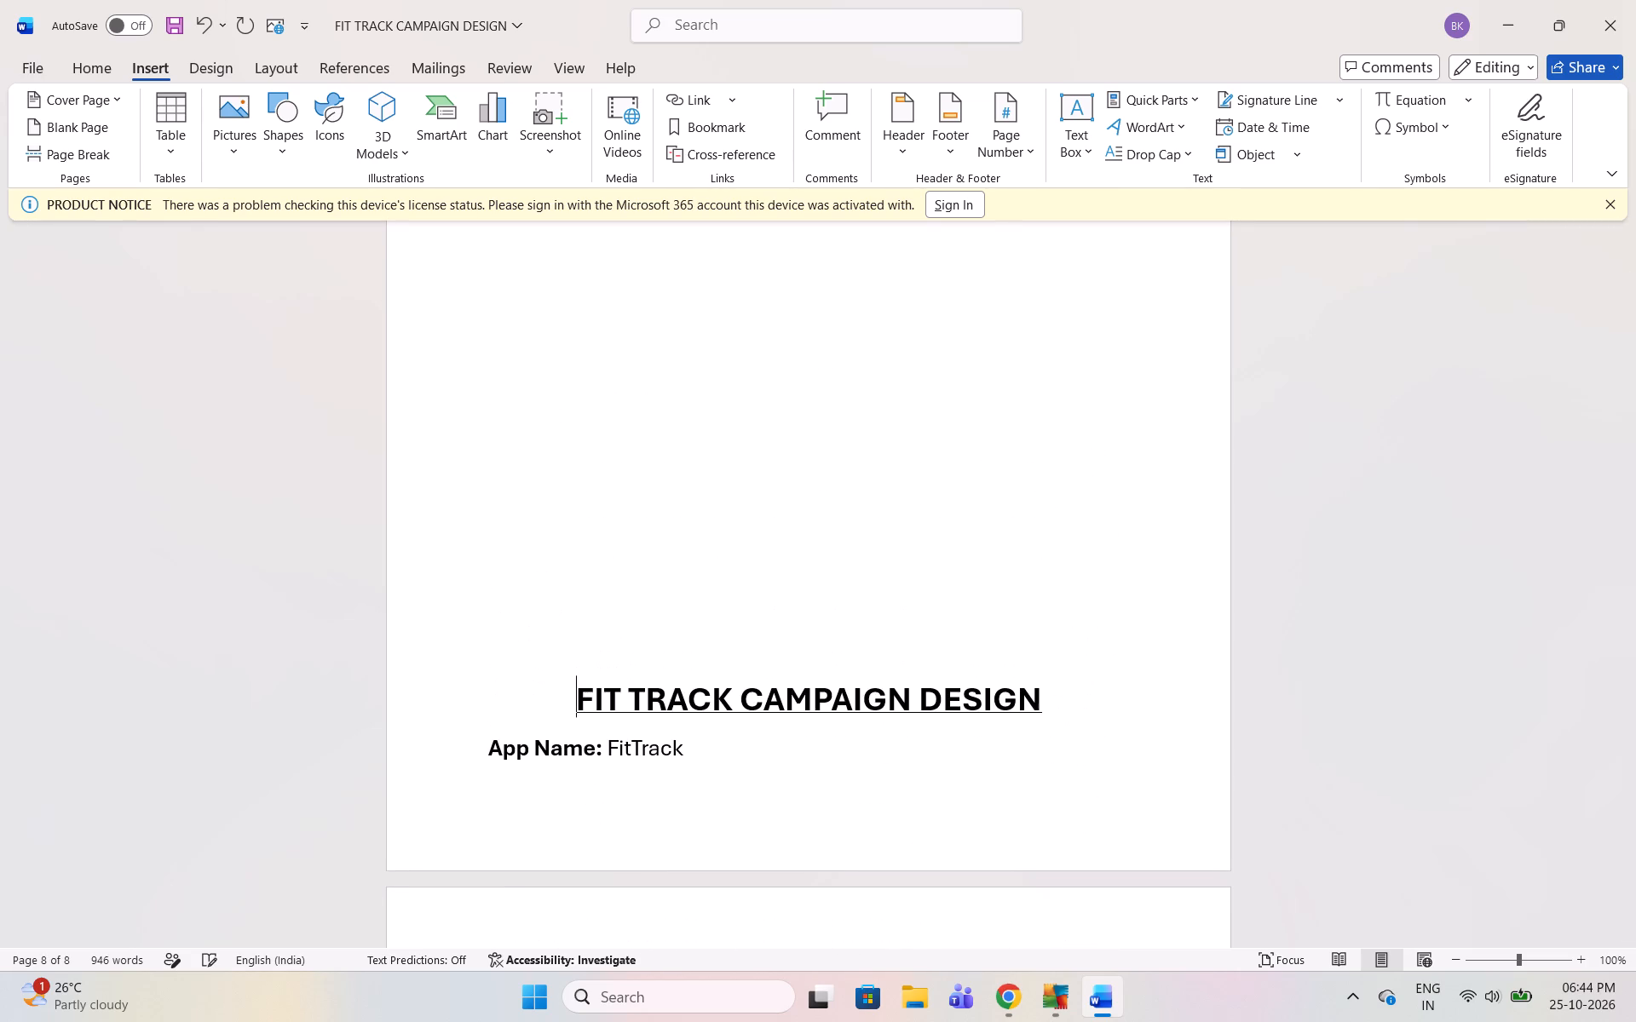
{"action": "key", "text": "Return"}
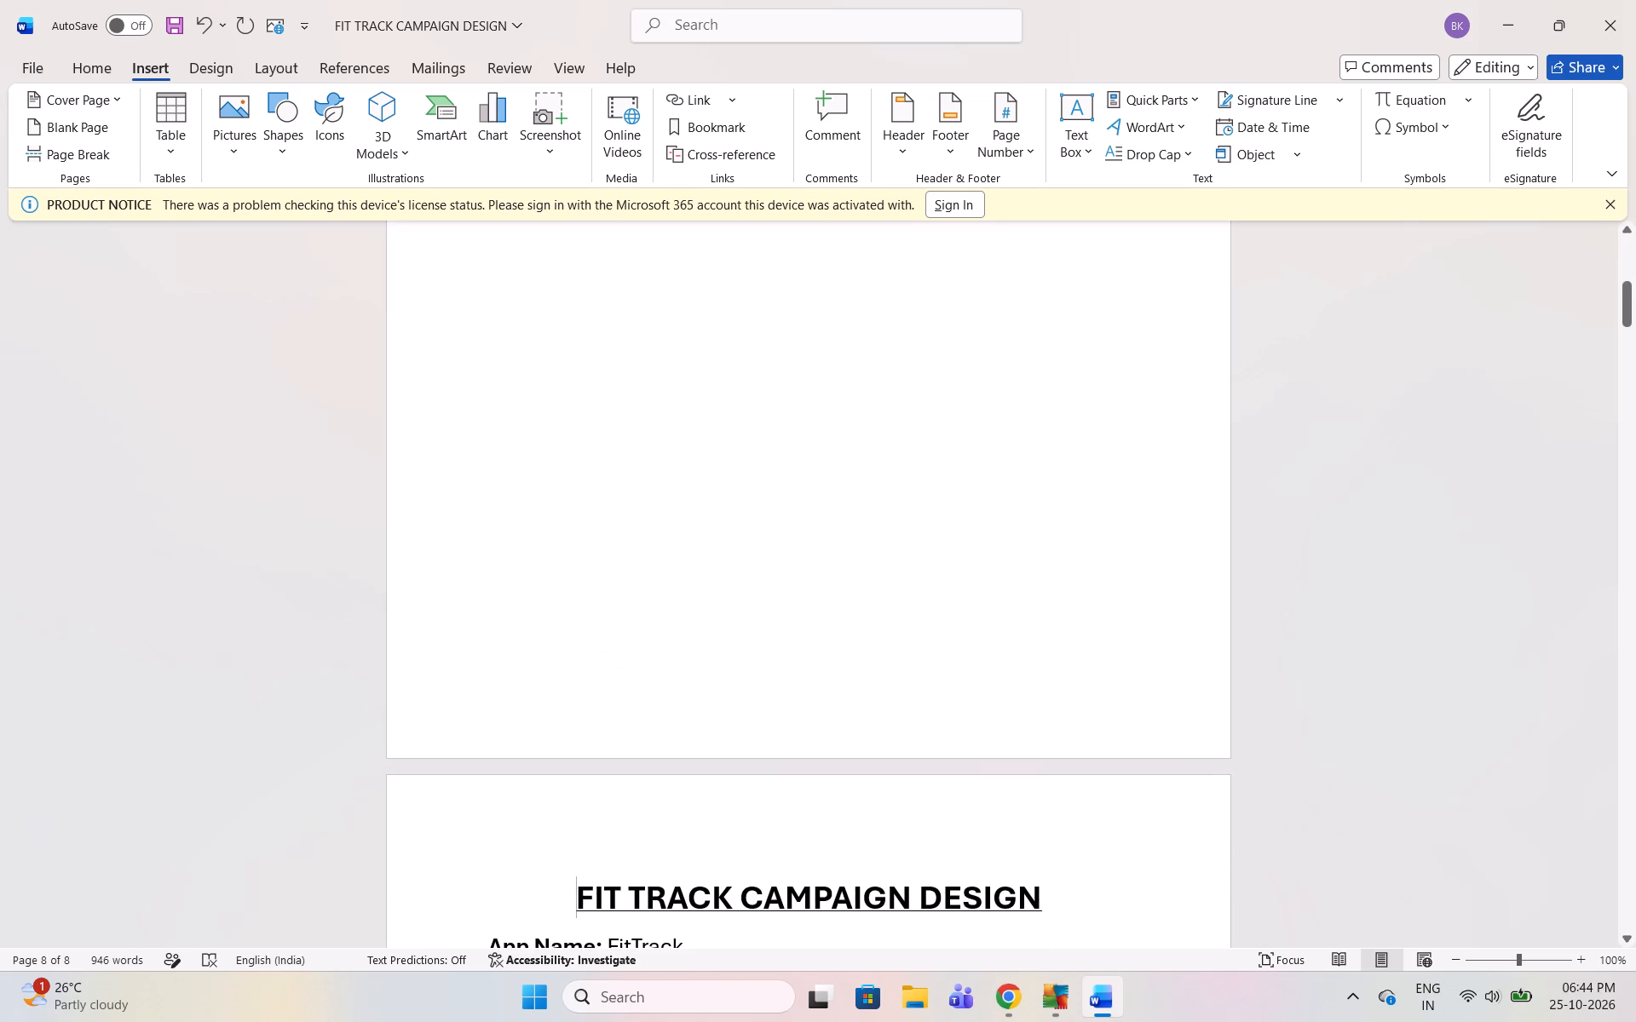
Review the pages from the document title through the Strategies Explained table to the Mobile Promotion & Execution section.
{"action": "scroll", "coordinate": [596, 334], "scroll_direction": "down", "scroll_amount": 13}
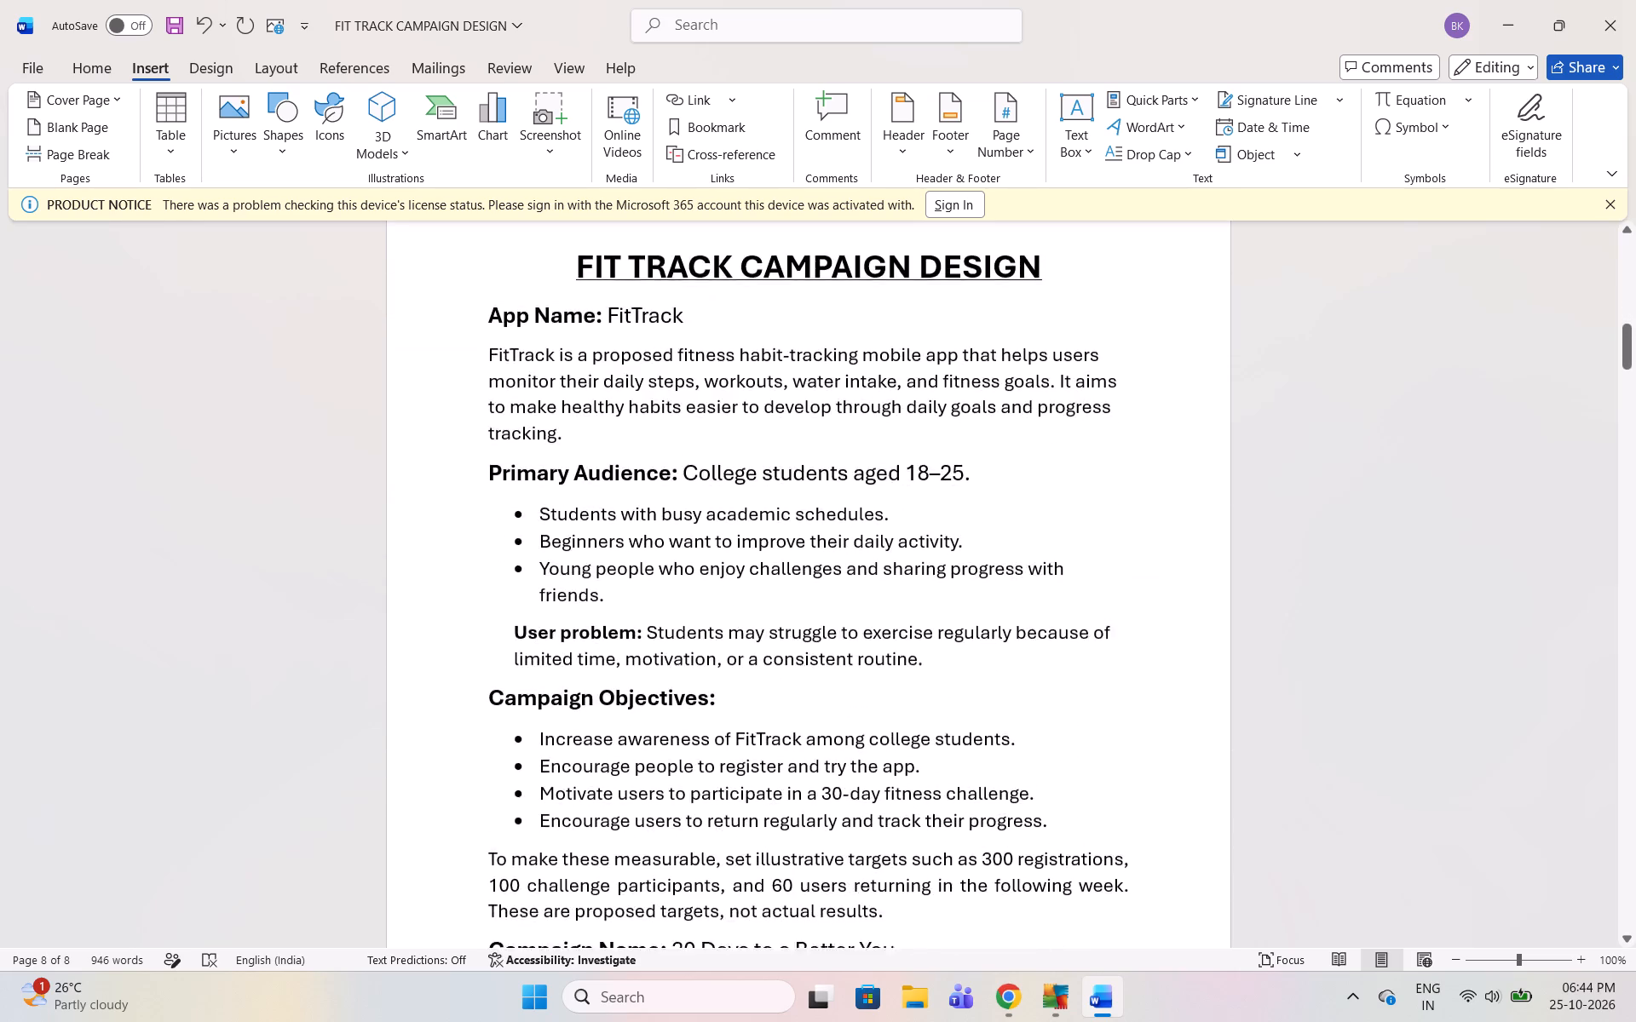
{"action": "scroll", "coordinate": [596, 334], "scroll_direction": "down", "scroll_amount": 10}
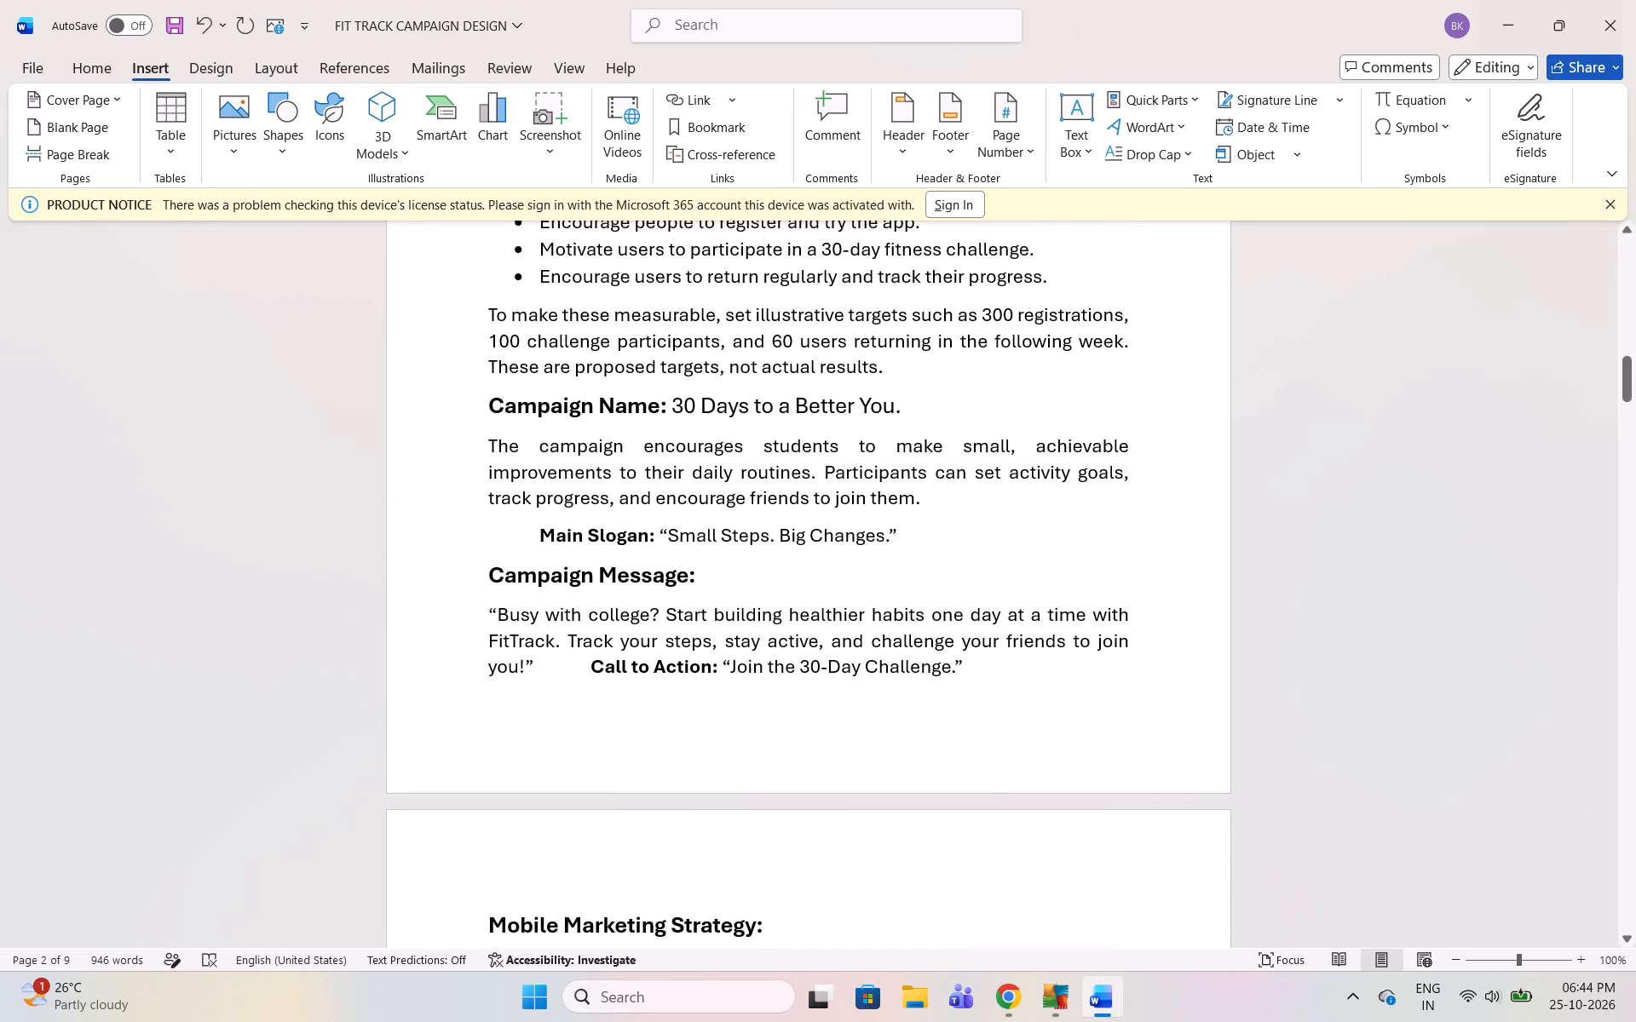
{"action": "scroll", "coordinate": [578, 683], "scroll_direction": "down", "scroll_amount": 19}
{"action": "scroll", "coordinate": [579, 680], "scroll_direction": "down", "scroll_amount": 20}
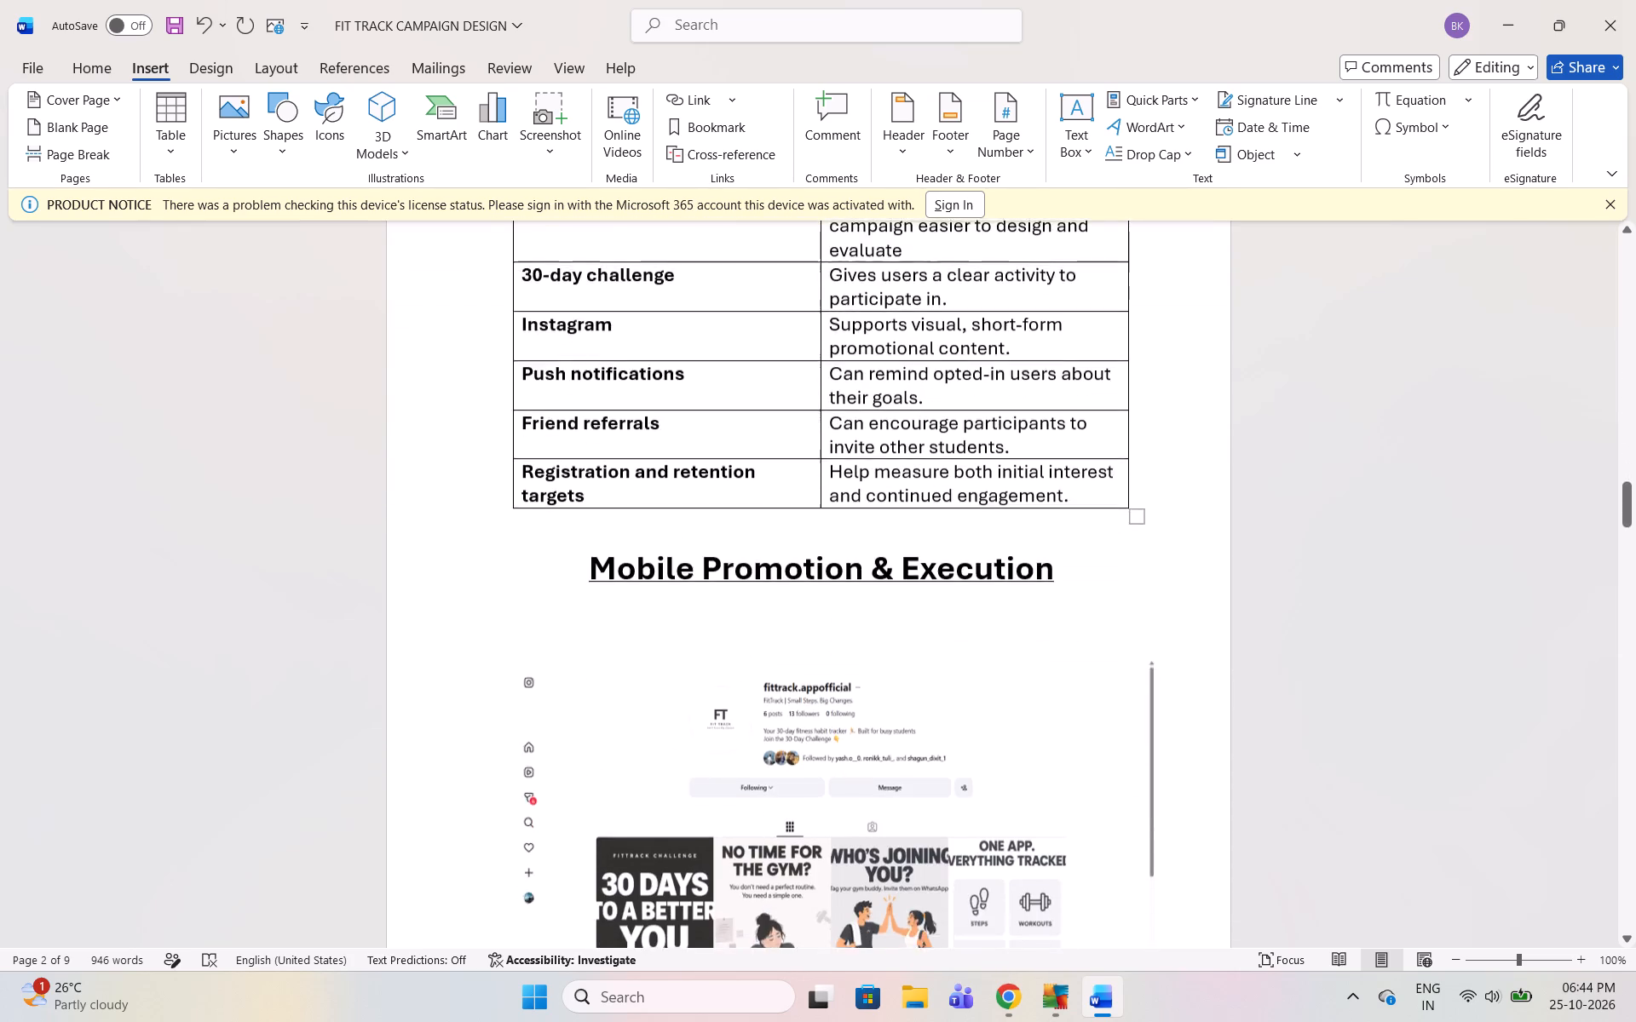
{"action": "scroll", "coordinate": [579, 680], "scroll_direction": "down", "scroll_amount": 10}
{"action": "scroll", "coordinate": [579, 680], "scroll_direction": "up", "scroll_amount": 2}
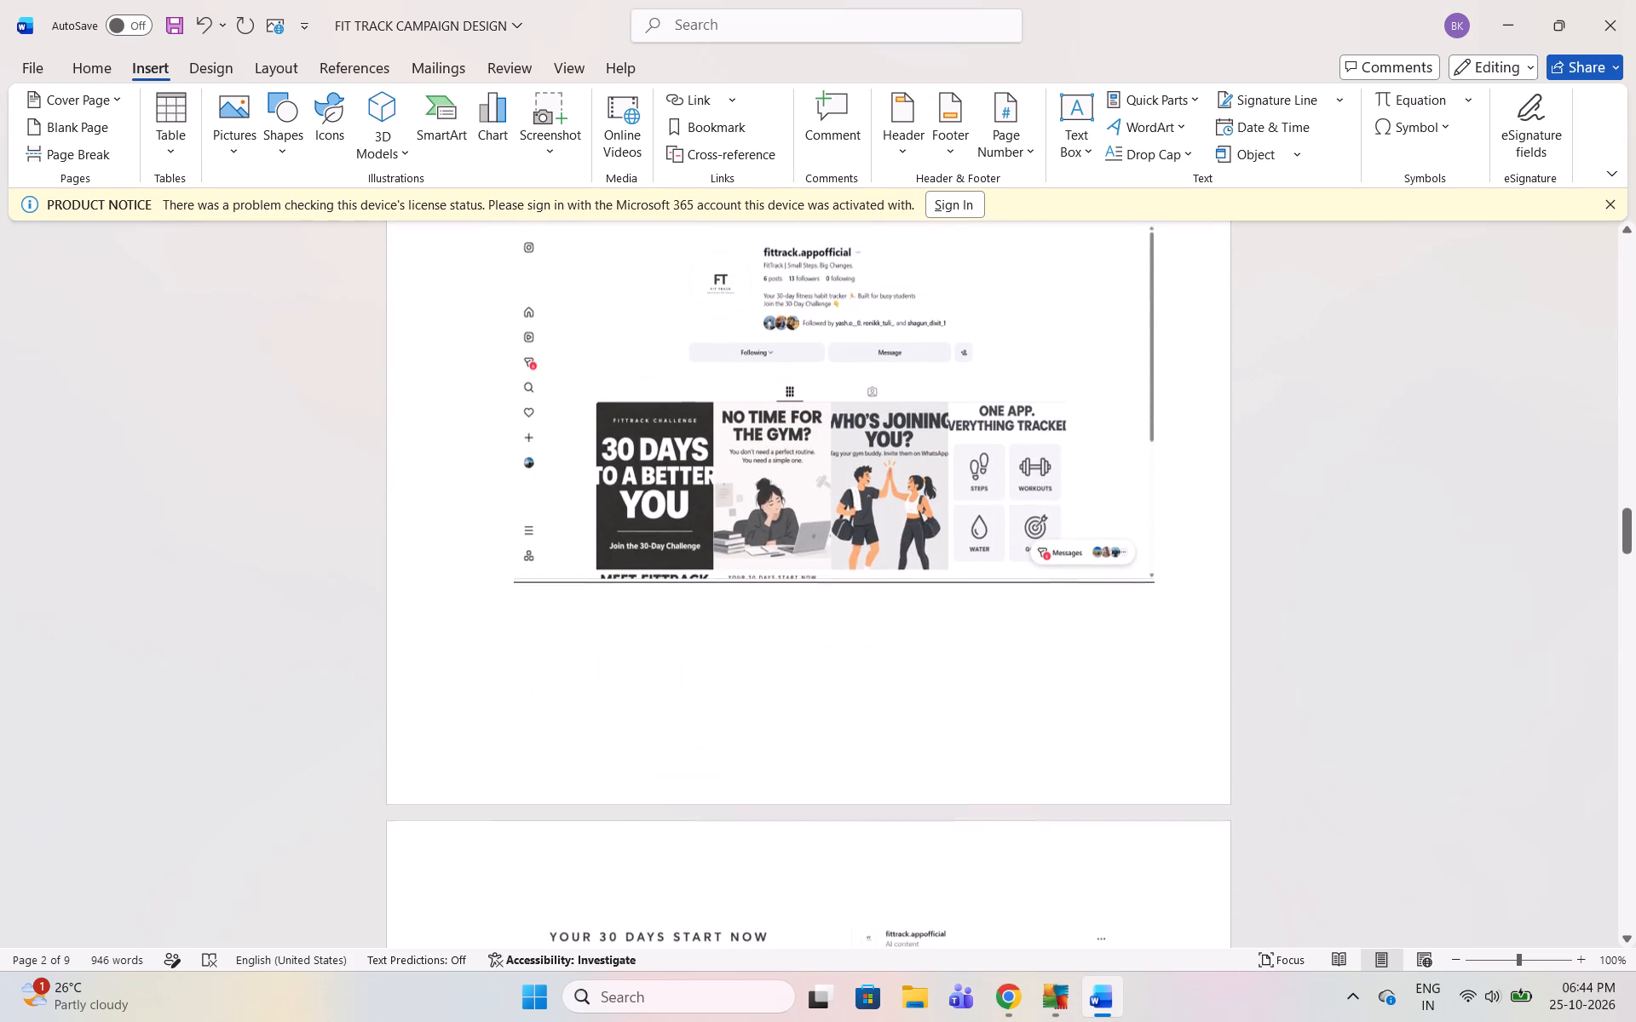
{"action": "scroll", "coordinate": [579, 680], "scroll_direction": "up", "scroll_amount": 6}
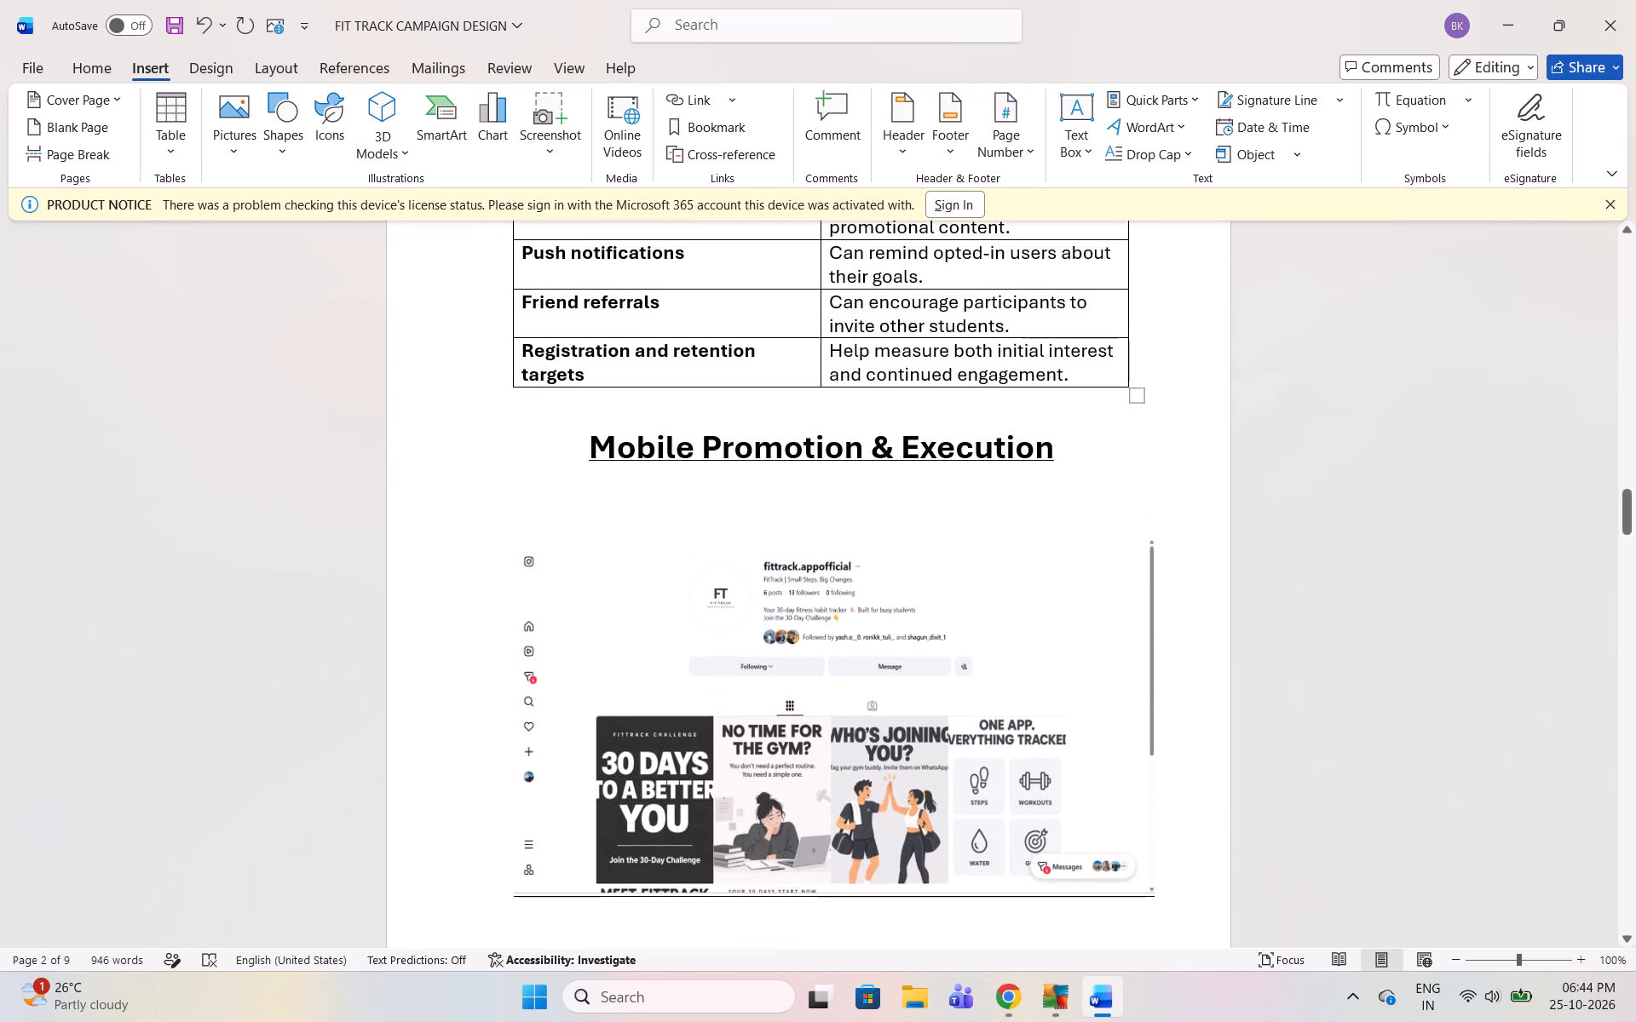
Review the Instagram post, WhatsApp referral, Campaign Execution Plan and analytics pages through to the Data-Based Recommendations for Improvement.
{"action": "scroll", "coordinate": [858, 724], "scroll_direction": "down", "scroll_amount": 18}
{"action": "scroll", "coordinate": [857, 730], "scroll_direction": "down", "scroll_amount": 12}
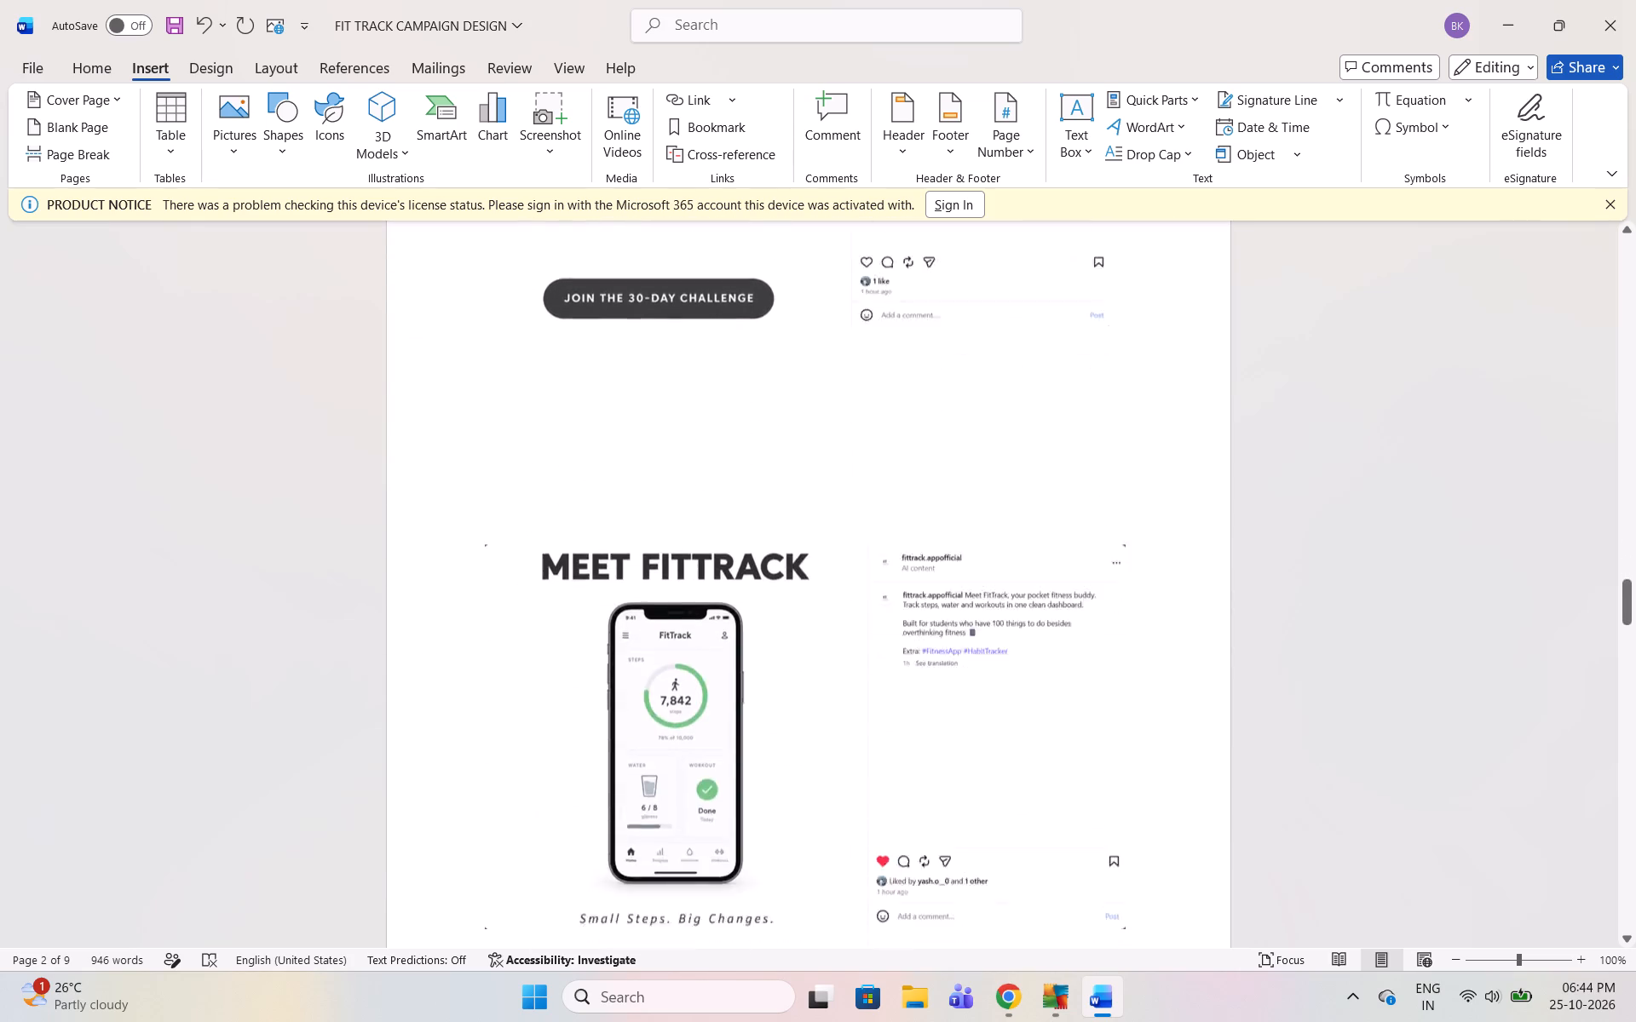
{"action": "scroll", "coordinate": [857, 730], "scroll_direction": "down", "scroll_amount": 20}
{"action": "scroll", "coordinate": [857, 730], "scroll_direction": "down", "scroll_amount": 12}
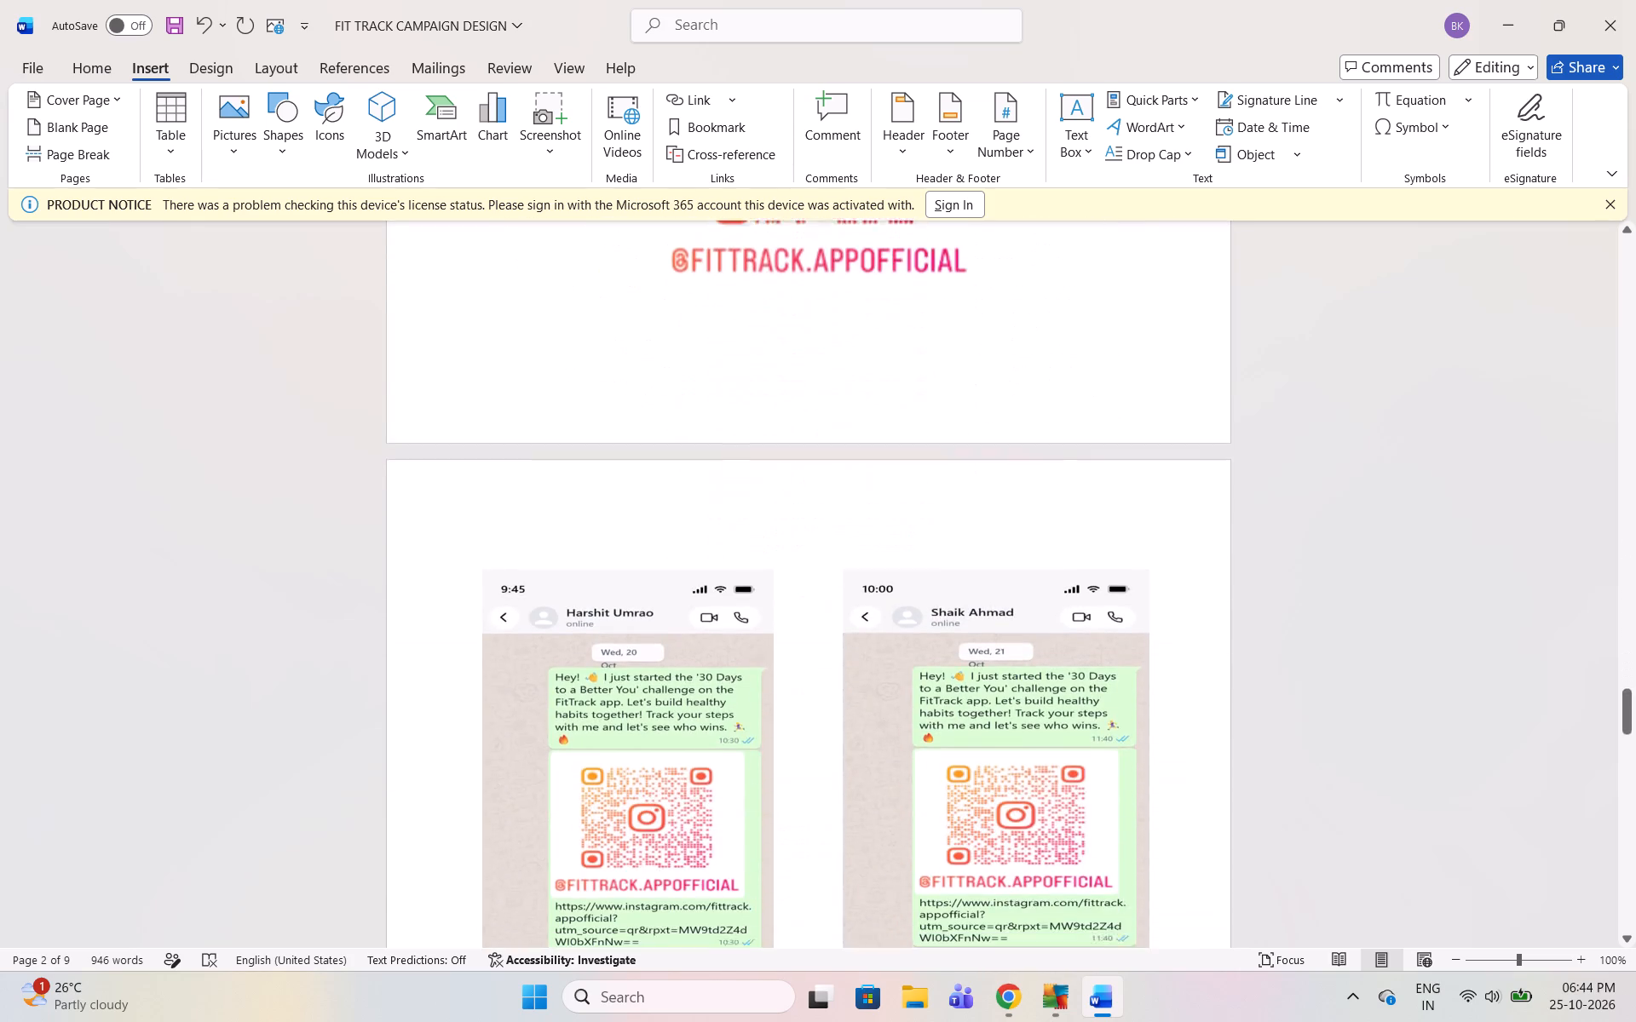
{"action": "scroll", "coordinate": [857, 730], "scroll_direction": "down", "scroll_amount": 20}
{"action": "scroll", "coordinate": [857, 730], "scroll_direction": "down", "scroll_amount": 7}
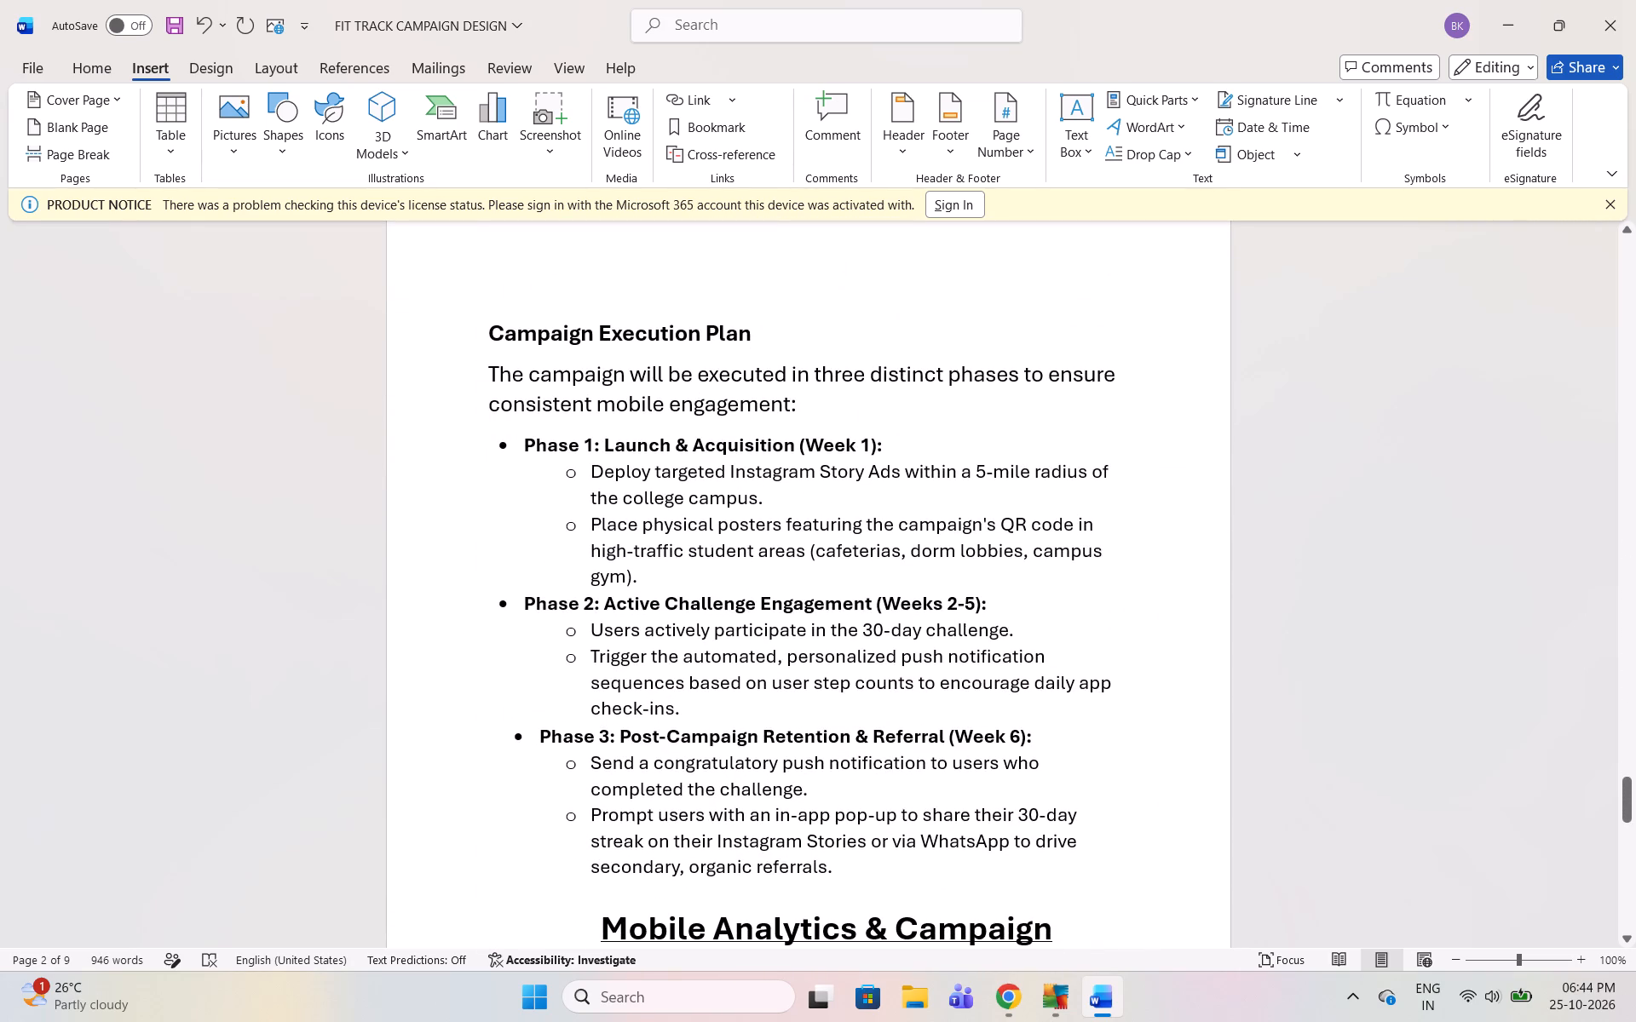
{"action": "scroll", "coordinate": [857, 730], "scroll_direction": "up", "scroll_amount": 20}
{"action": "scroll", "coordinate": [857, 730], "scroll_direction": "up", "scroll_amount": 3}
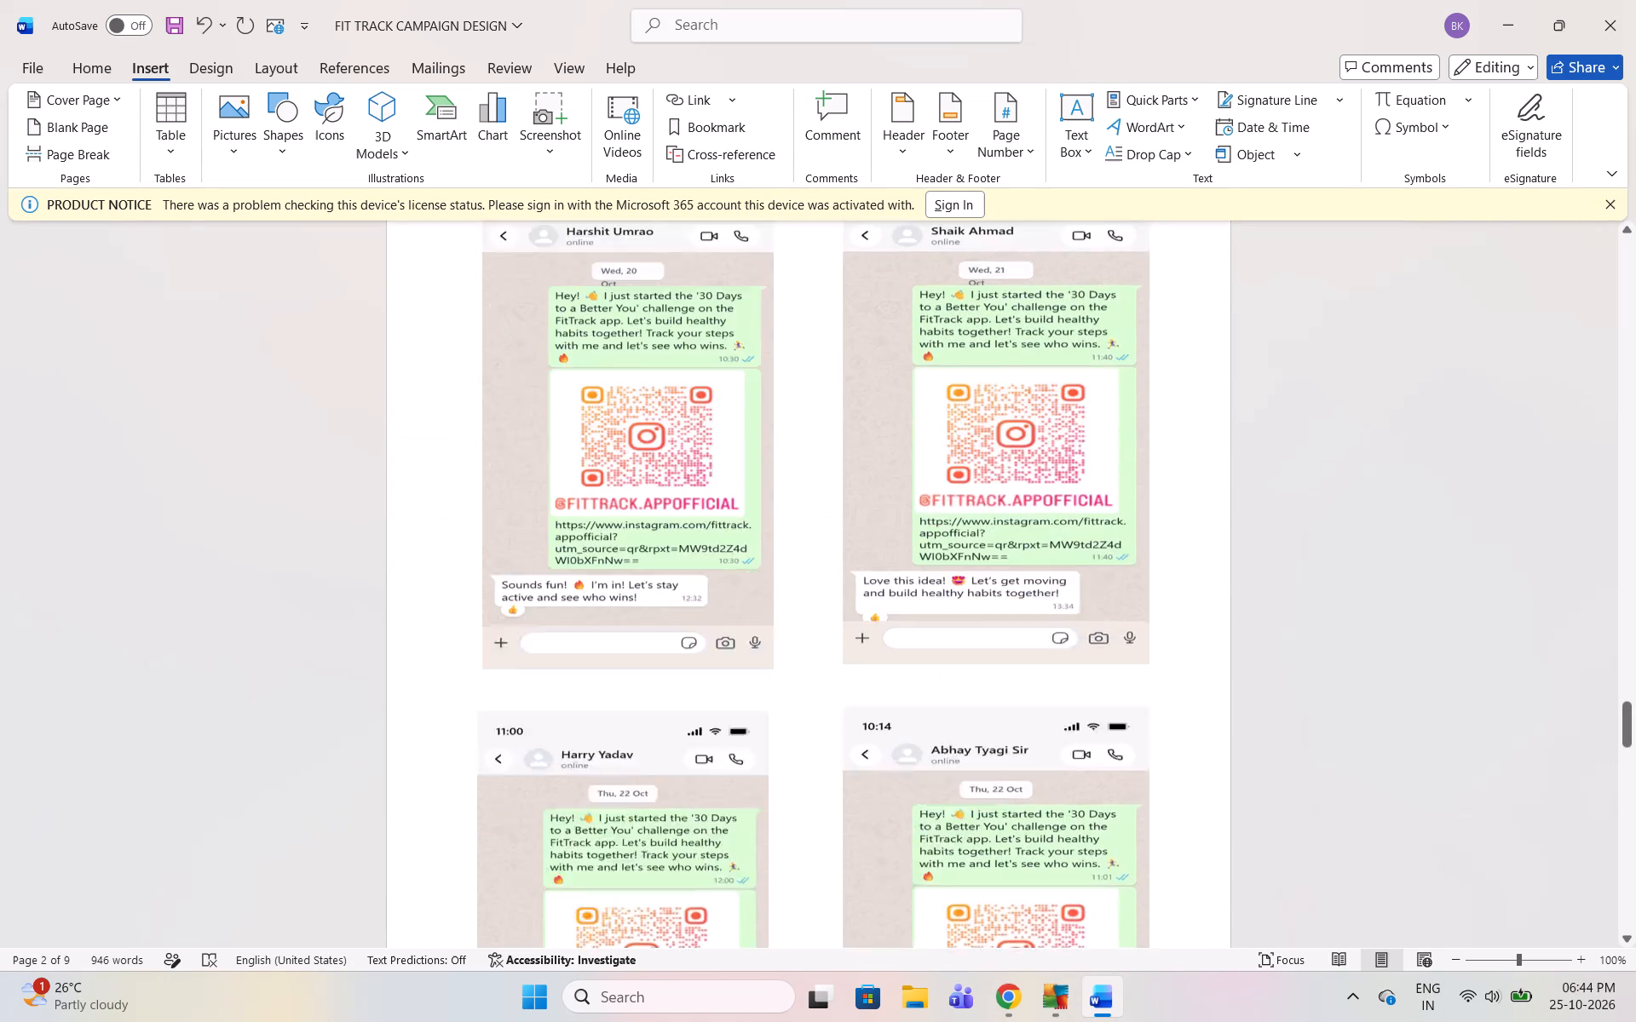
{"action": "scroll", "coordinate": [857, 730], "scroll_direction": "up", "scroll_amount": 8}
{"action": "scroll", "coordinate": [857, 730], "scroll_direction": "up", "scroll_amount": 17}
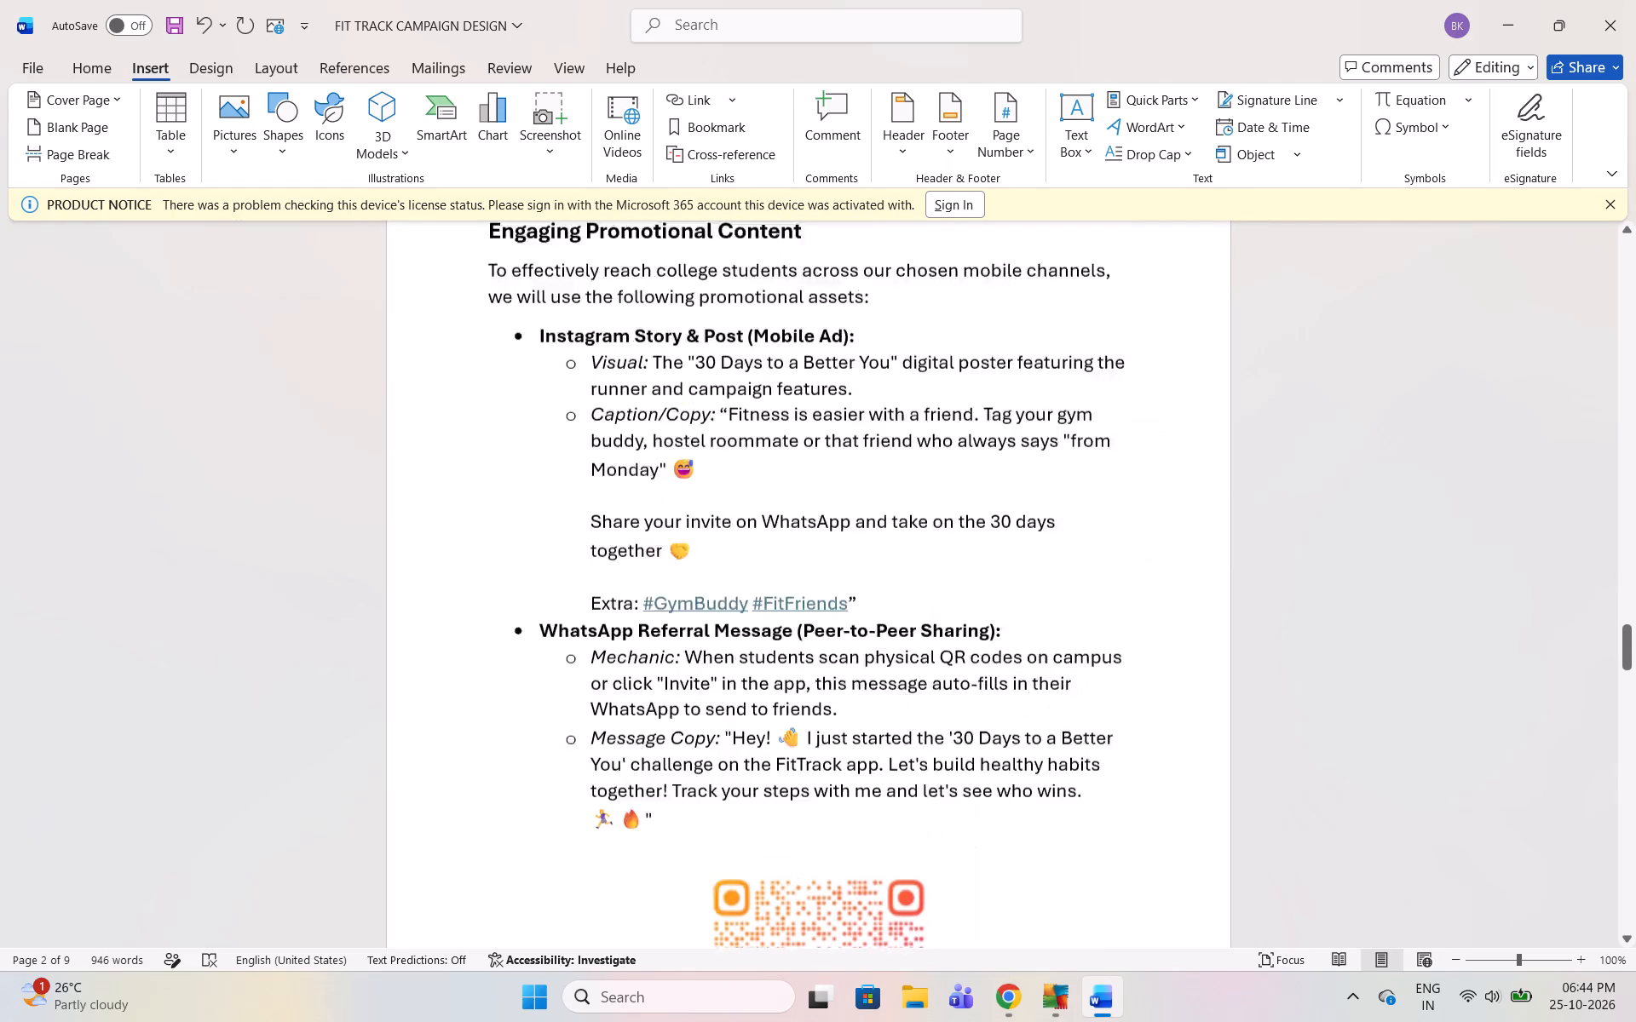
{"action": "scroll", "coordinate": [857, 730], "scroll_direction": "down", "scroll_amount": 20}
{"action": "scroll", "coordinate": [857, 730], "scroll_direction": "down", "scroll_amount": 7}
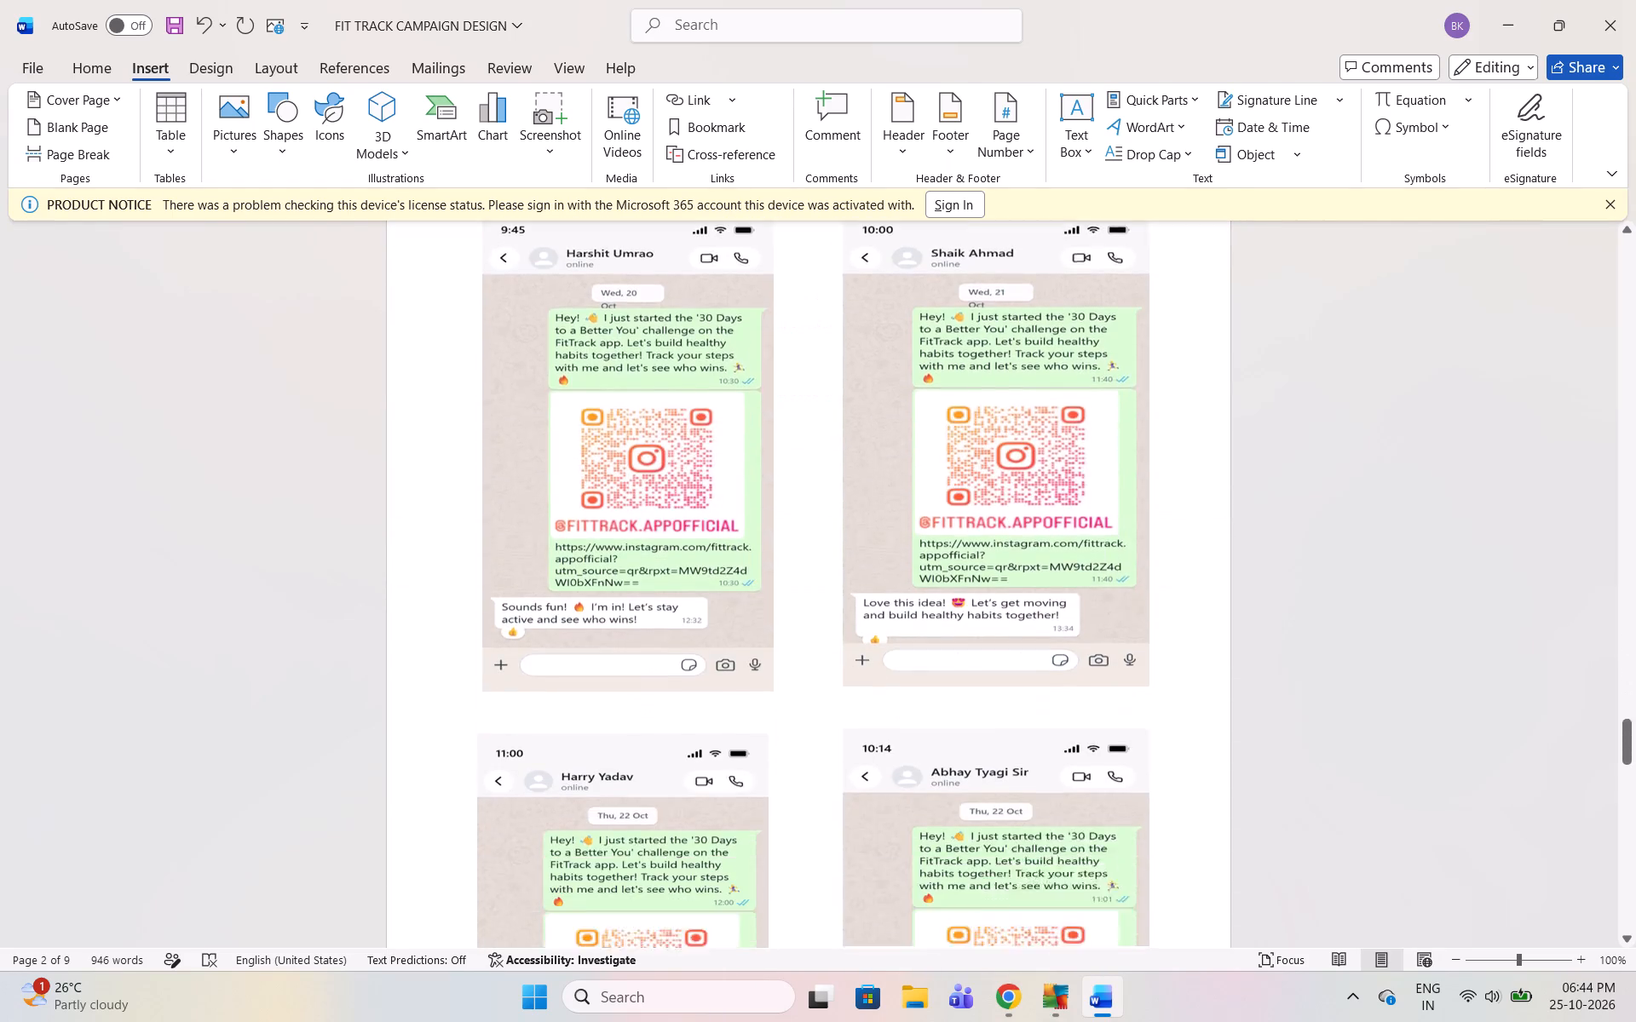
{"action": "scroll", "coordinate": [857, 730], "scroll_direction": "down", "scroll_amount": 20}
{"action": "scroll", "coordinate": [857, 730], "scroll_direction": "down", "scroll_amount": 20}
{"action": "scroll", "coordinate": [857, 730], "scroll_direction": "down", "scroll_amount": 2}
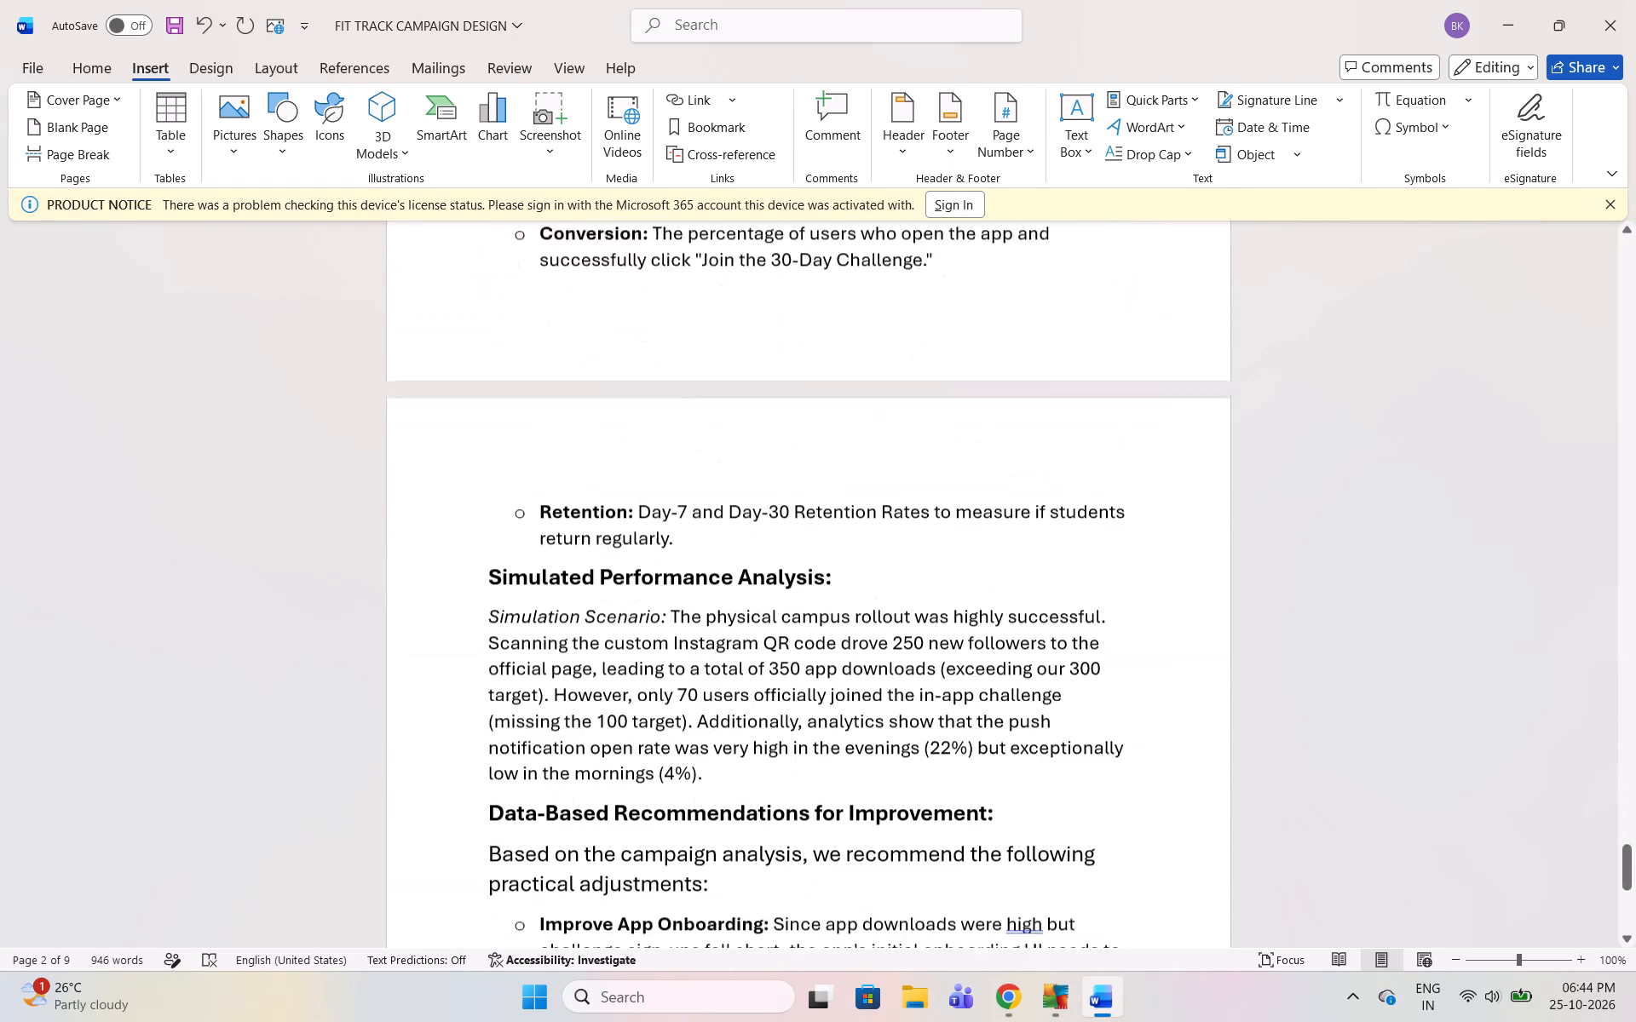
{"action": "scroll", "coordinate": [857, 727], "scroll_direction": "up", "scroll_amount": 12}
{"action": "scroll", "coordinate": [857, 727], "scroll_direction": "down", "scroll_amount": 9}
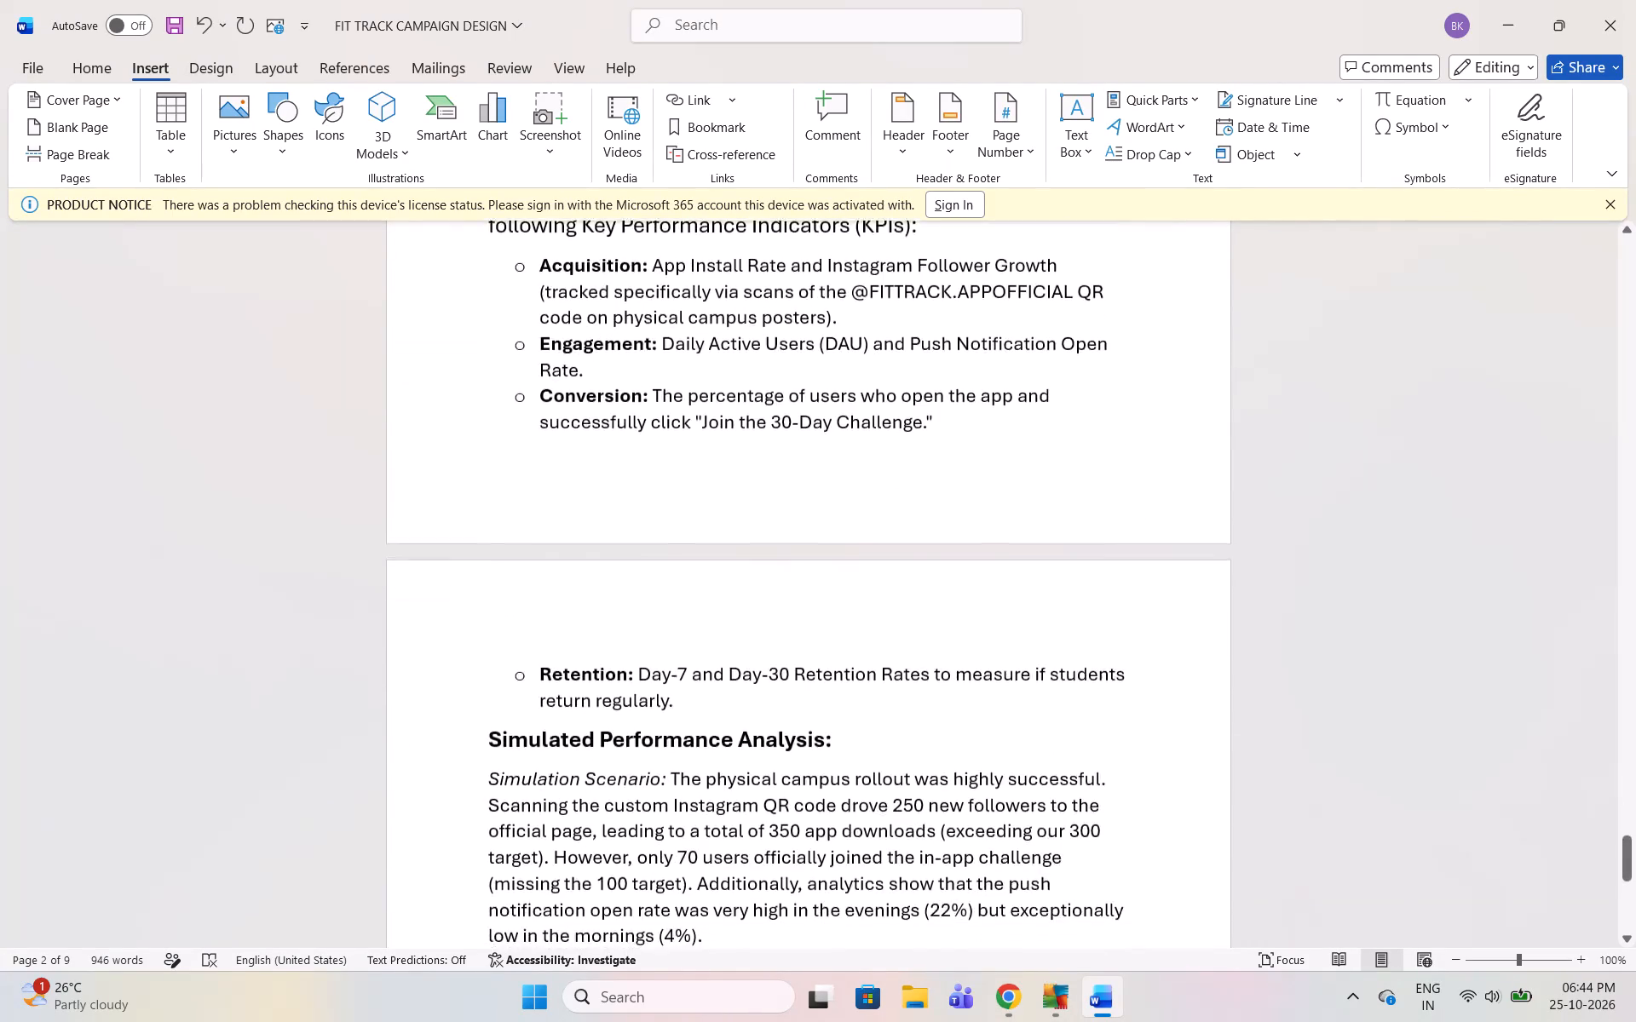
{"action": "scroll", "coordinate": [857, 727], "scroll_direction": "down", "scroll_amount": 16}
{"action": "scroll", "coordinate": [857, 727], "scroll_direction": "up", "scroll_amount": 15}
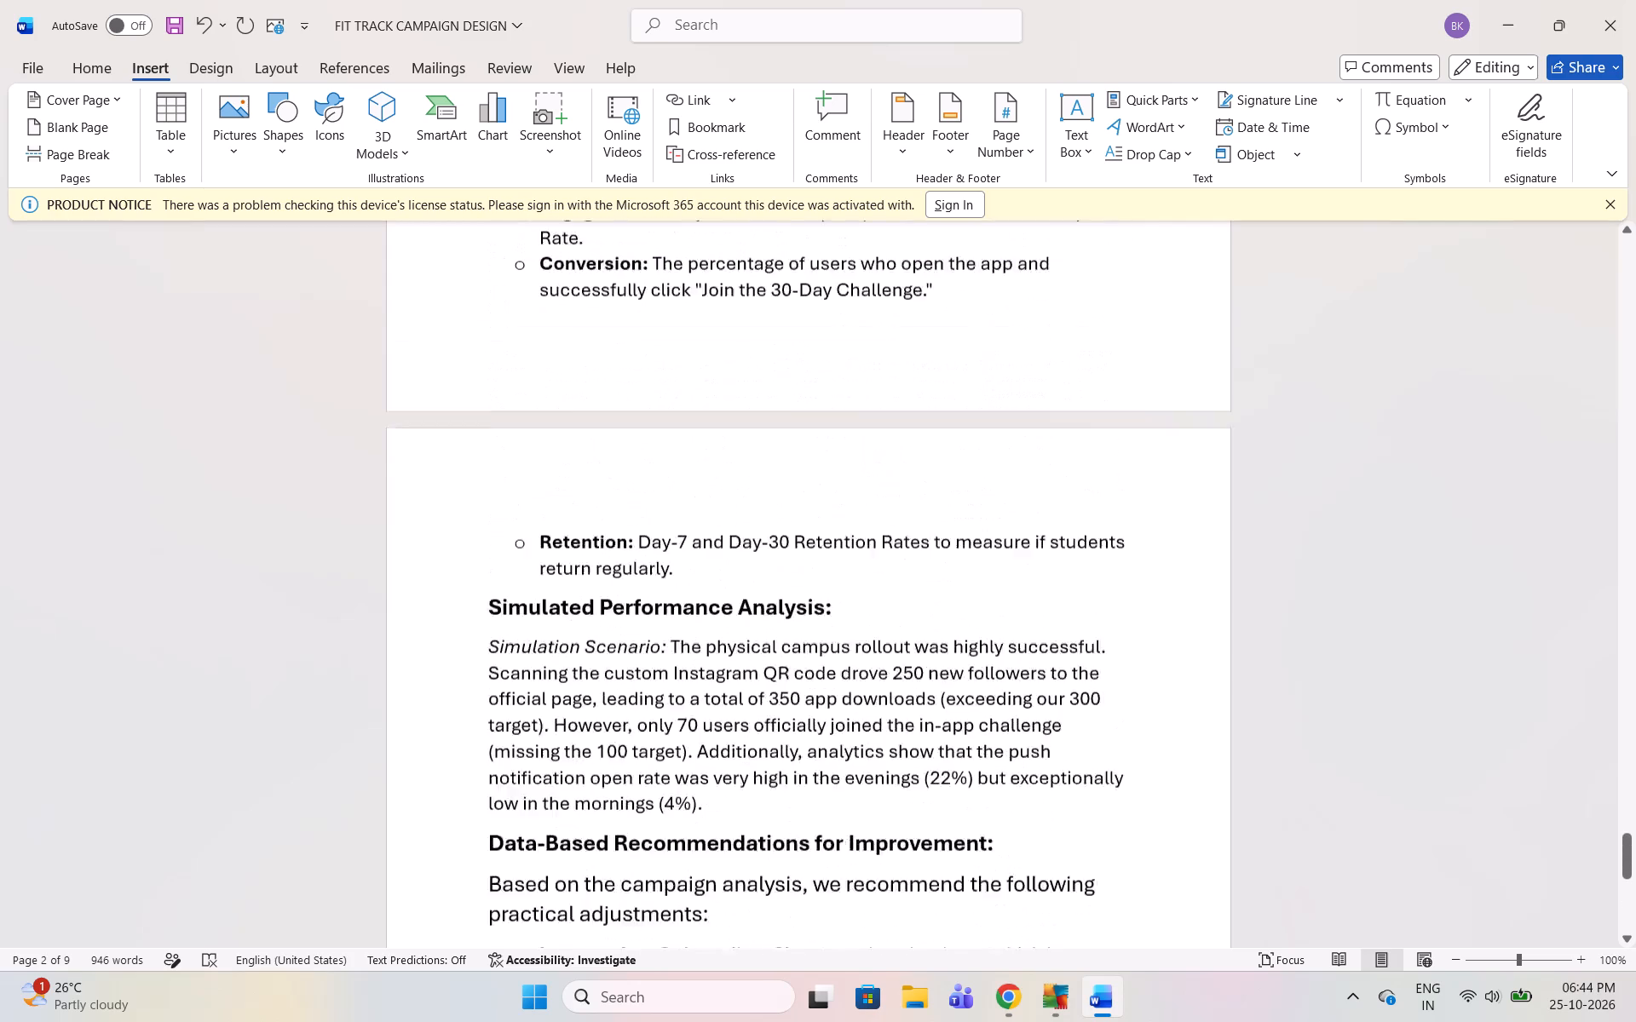
Go back through the document to the blank first page.
{"action": "scroll", "coordinate": [857, 727], "scroll_direction": "up", "scroll_amount": 20}
{"action": "scroll", "coordinate": [857, 727], "scroll_direction": "up", "scroll_amount": 20}
{"action": "scroll", "coordinate": [857, 727], "scroll_direction": "up", "scroll_amount": 8}
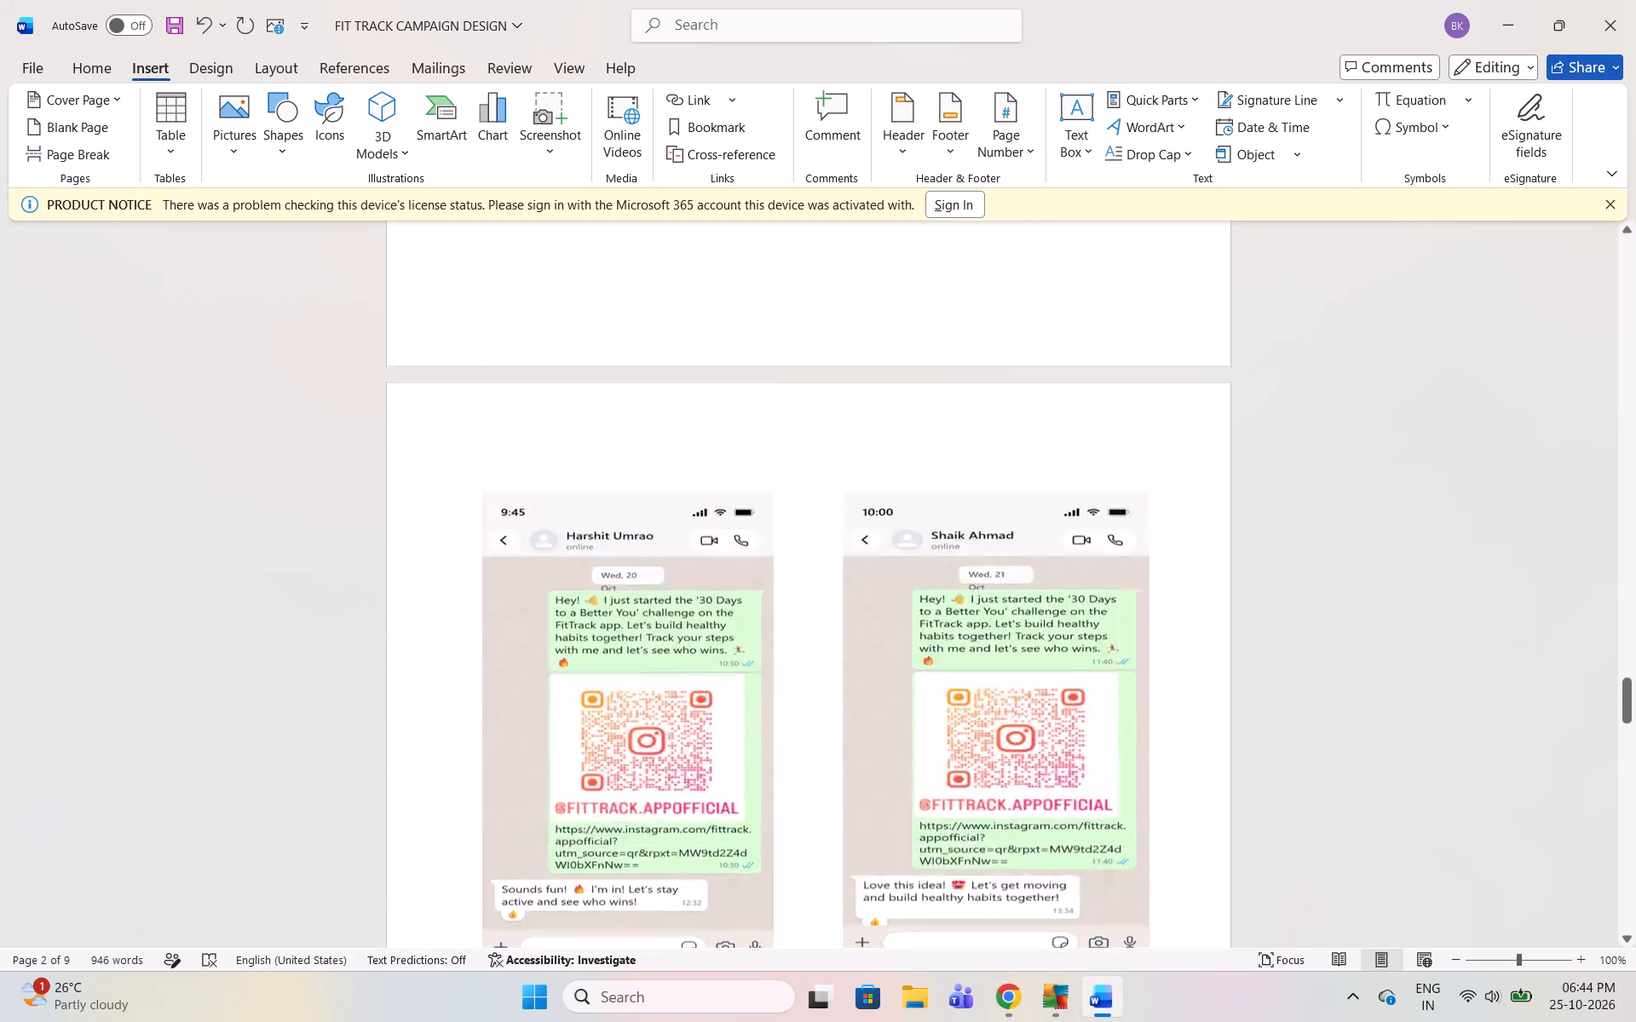
{"action": "scroll", "coordinate": [857, 727], "scroll_direction": "up", "scroll_amount": 20}
{"action": "scroll", "coordinate": [857, 727], "scroll_direction": "up", "scroll_amount": 20}
{"action": "scroll", "coordinate": [857, 727], "scroll_direction": "up", "scroll_amount": 7}
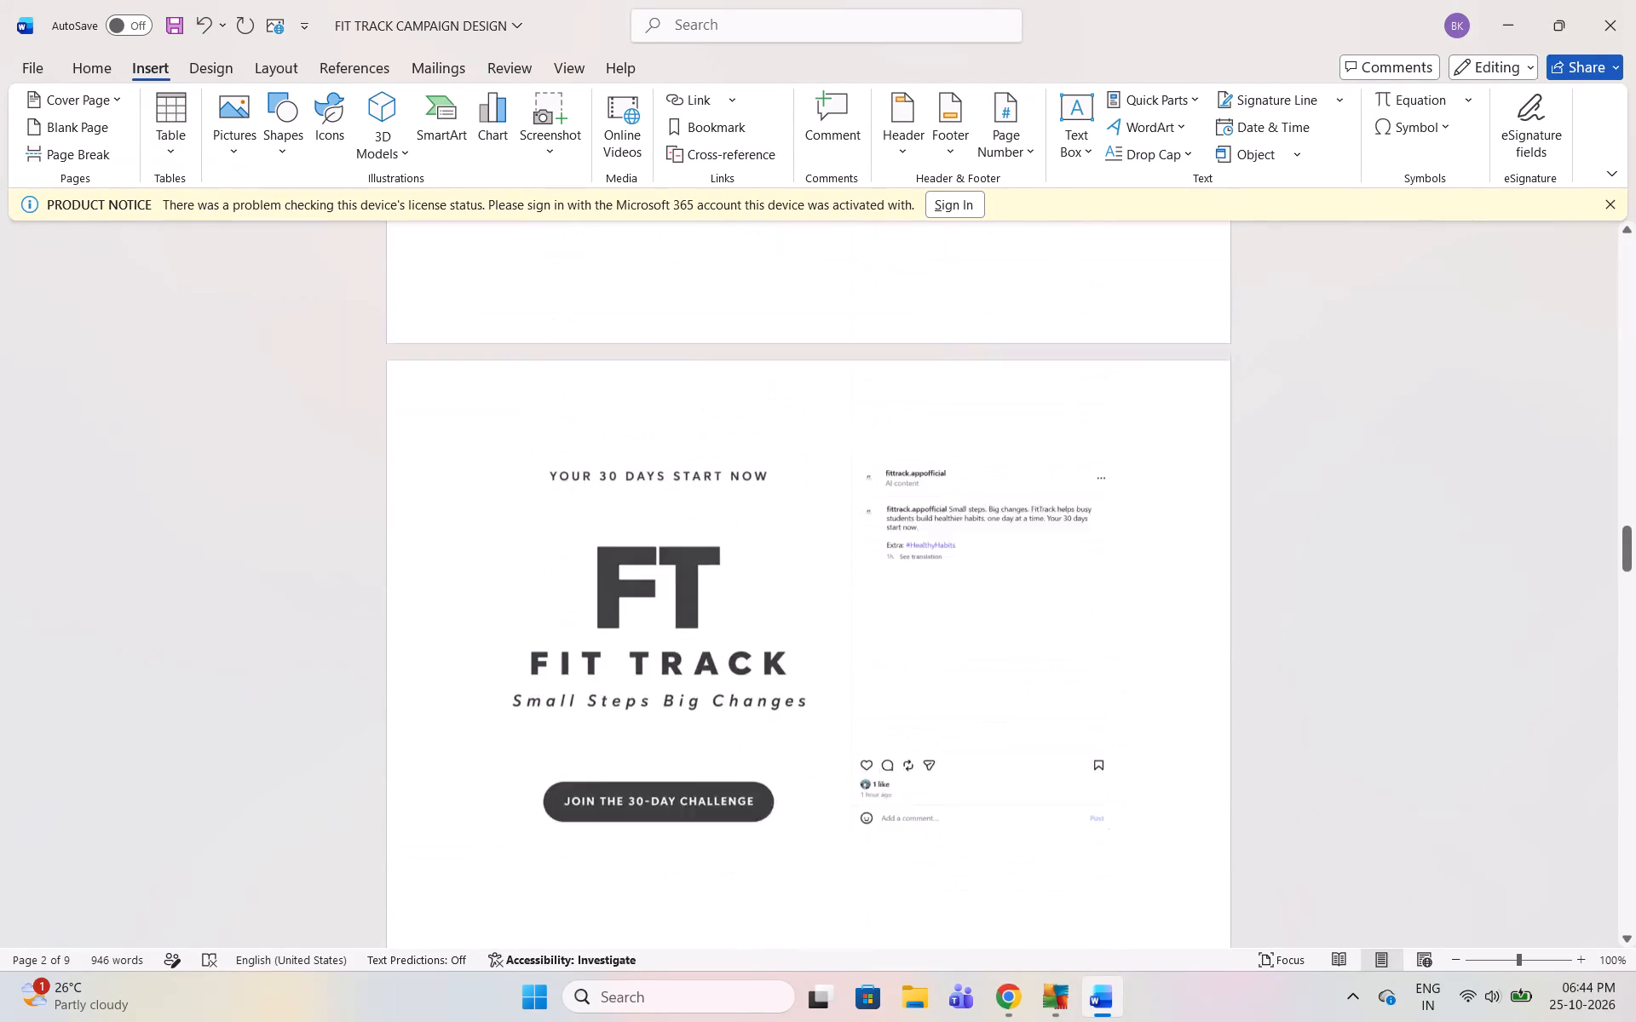
{"action": "scroll", "coordinate": [857, 727], "scroll_direction": "up", "scroll_amount": 20}
{"action": "scroll", "coordinate": [857, 727], "scroll_direction": "up", "scroll_amount": 20}
{"action": "scroll", "coordinate": [857, 727], "scroll_direction": "up", "scroll_amount": 7}
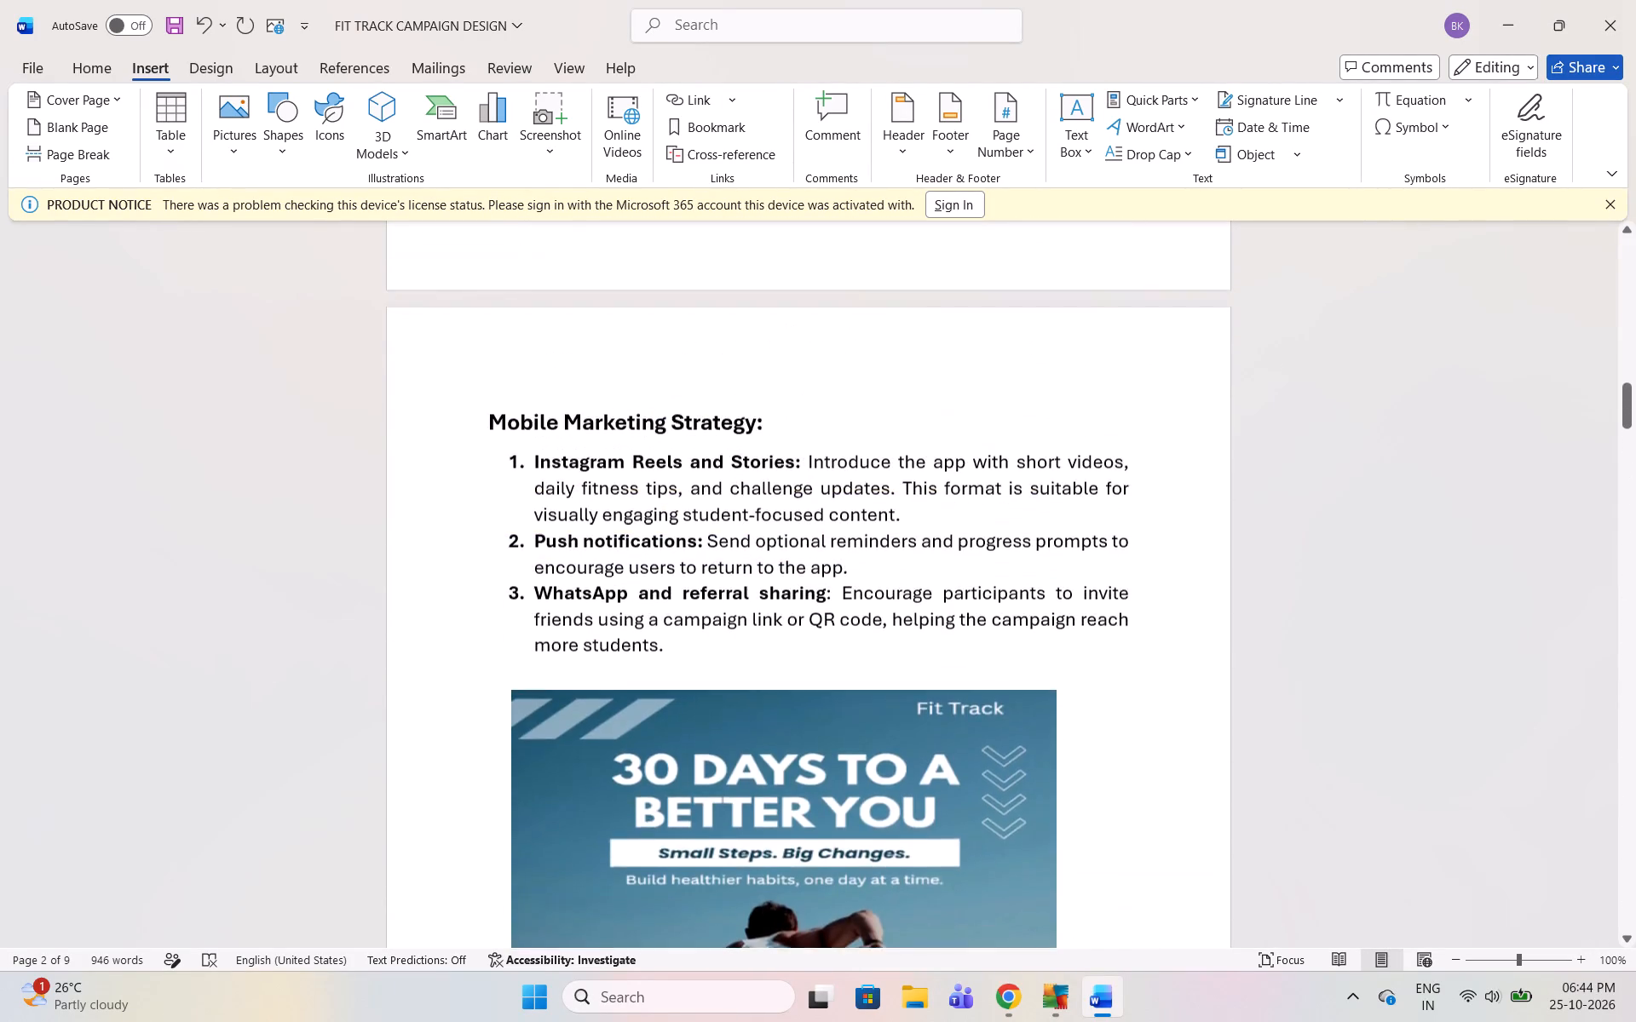
{"action": "scroll", "coordinate": [857, 727], "scroll_direction": "up", "scroll_amount": 6}
{"action": "scroll", "coordinate": [857, 727], "scroll_direction": "up", "scroll_amount": 20}
{"action": "scroll", "coordinate": [857, 727], "scroll_direction": "up", "scroll_amount": 10}
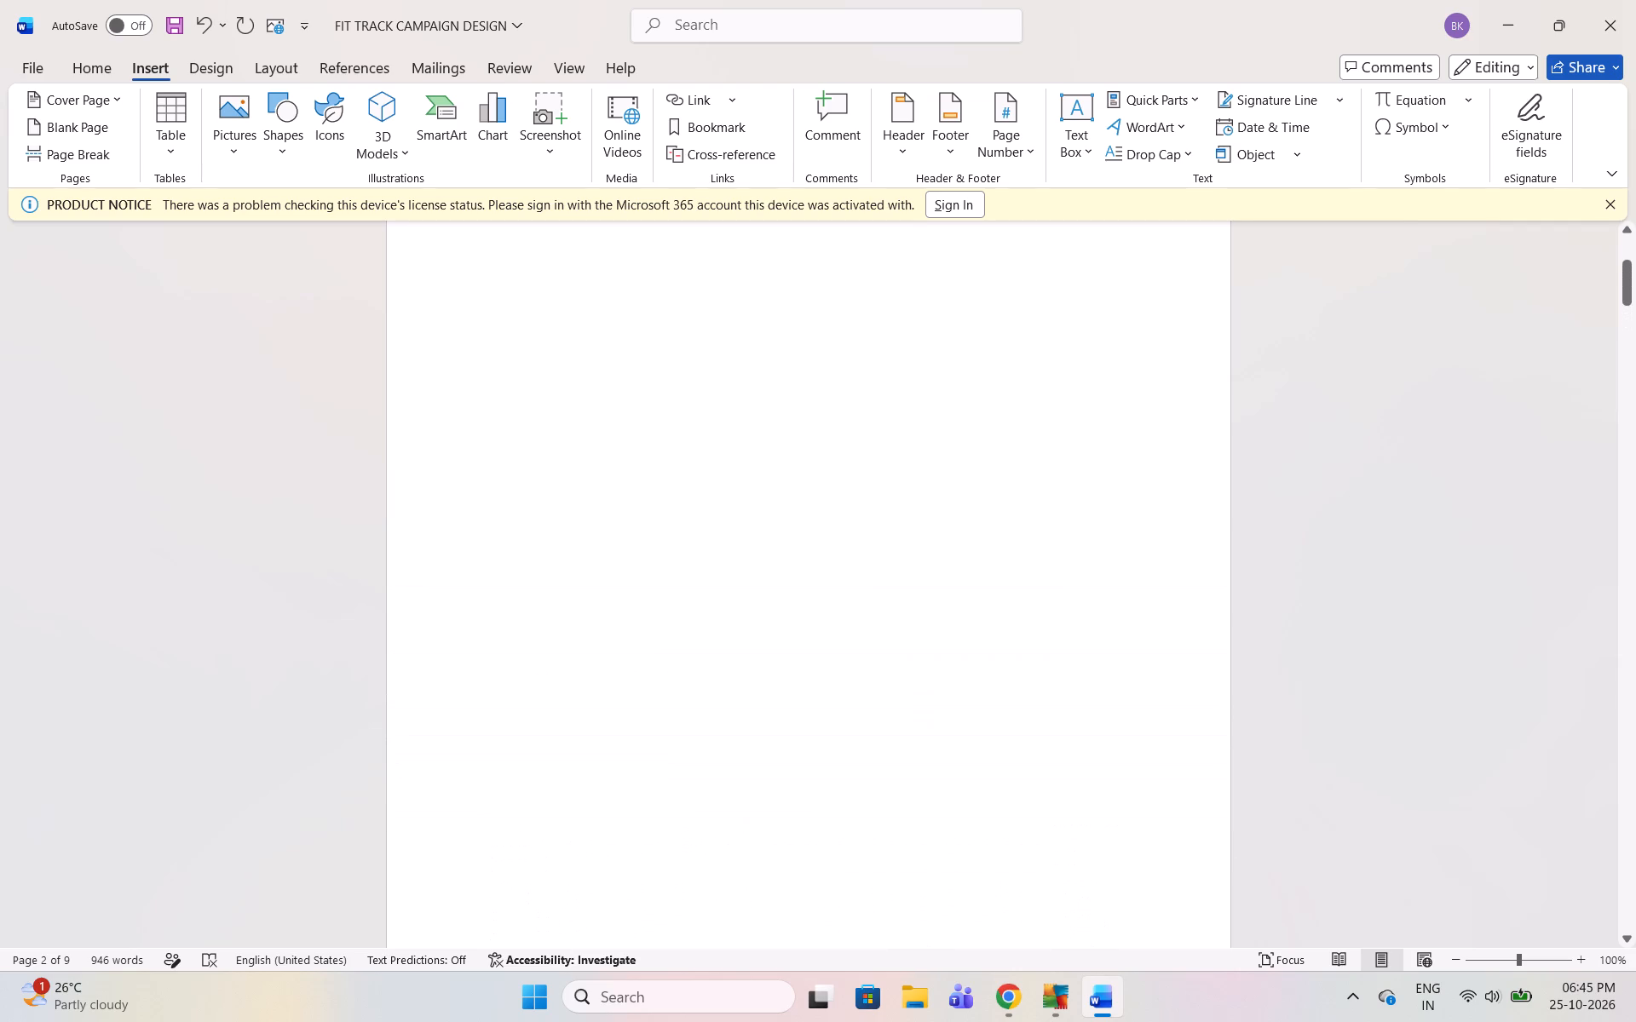
{"action": "scroll", "coordinate": [857, 727], "scroll_direction": "up", "scroll_amount": 13}
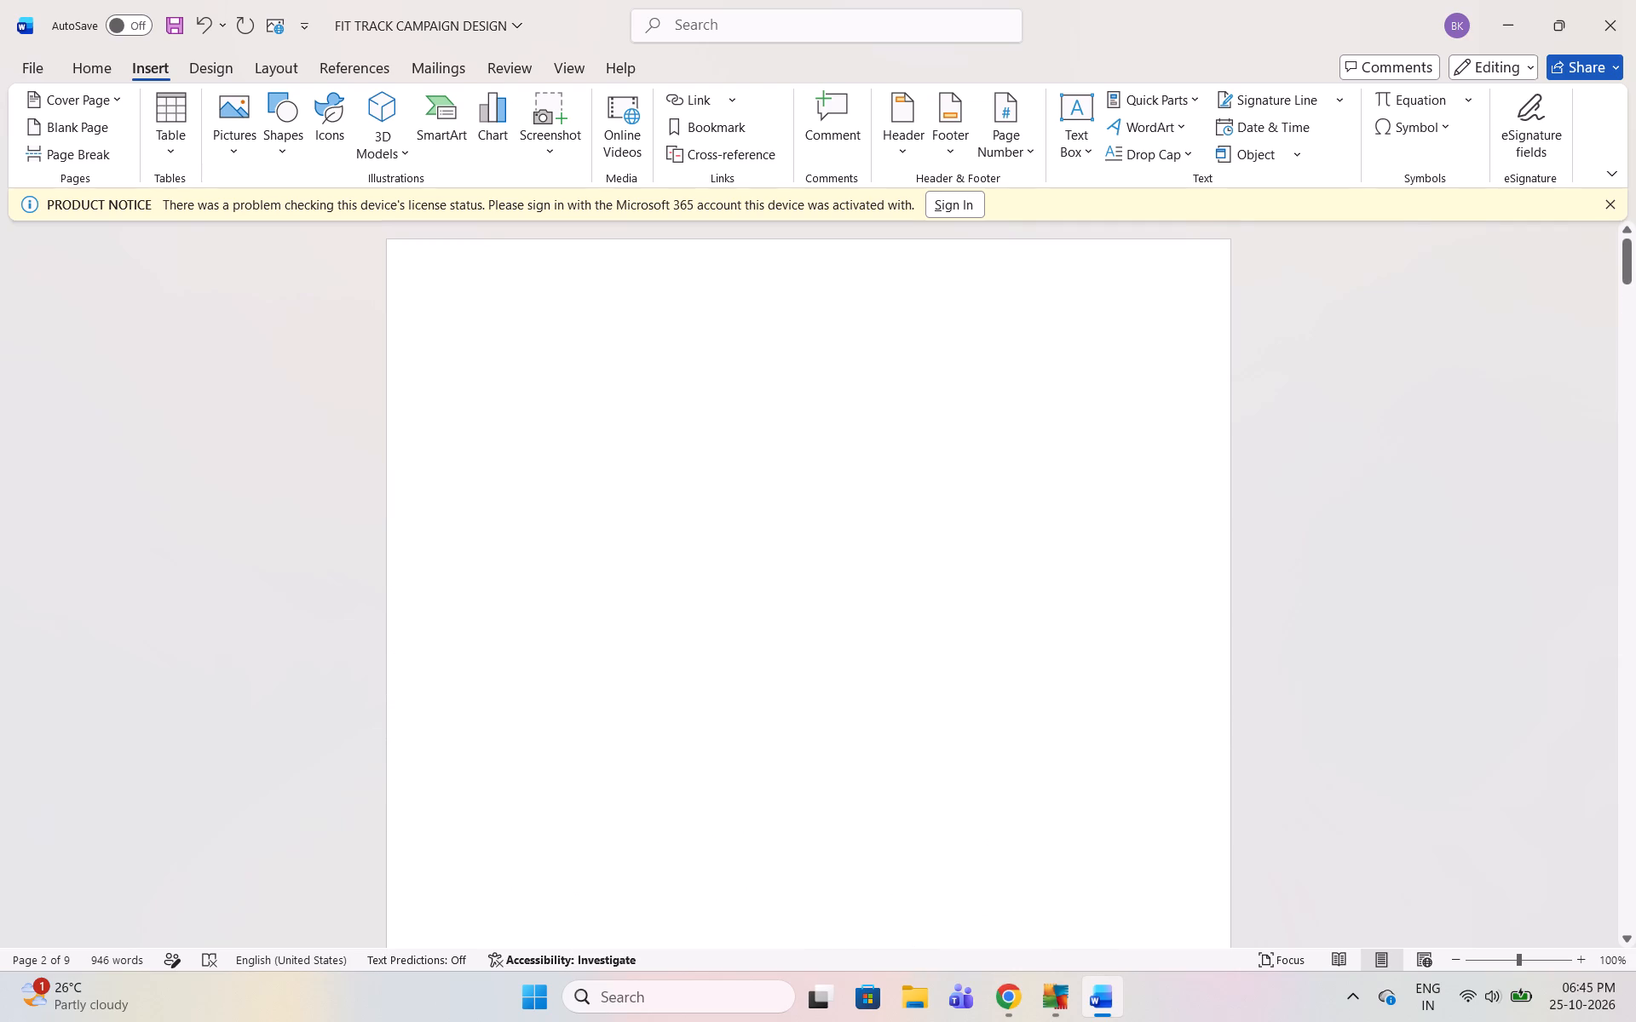
Save the campaign document with the cursor on the blank first page, and dismiss the product notice.
{"action": "left_click", "coordinate": [815, 306]}
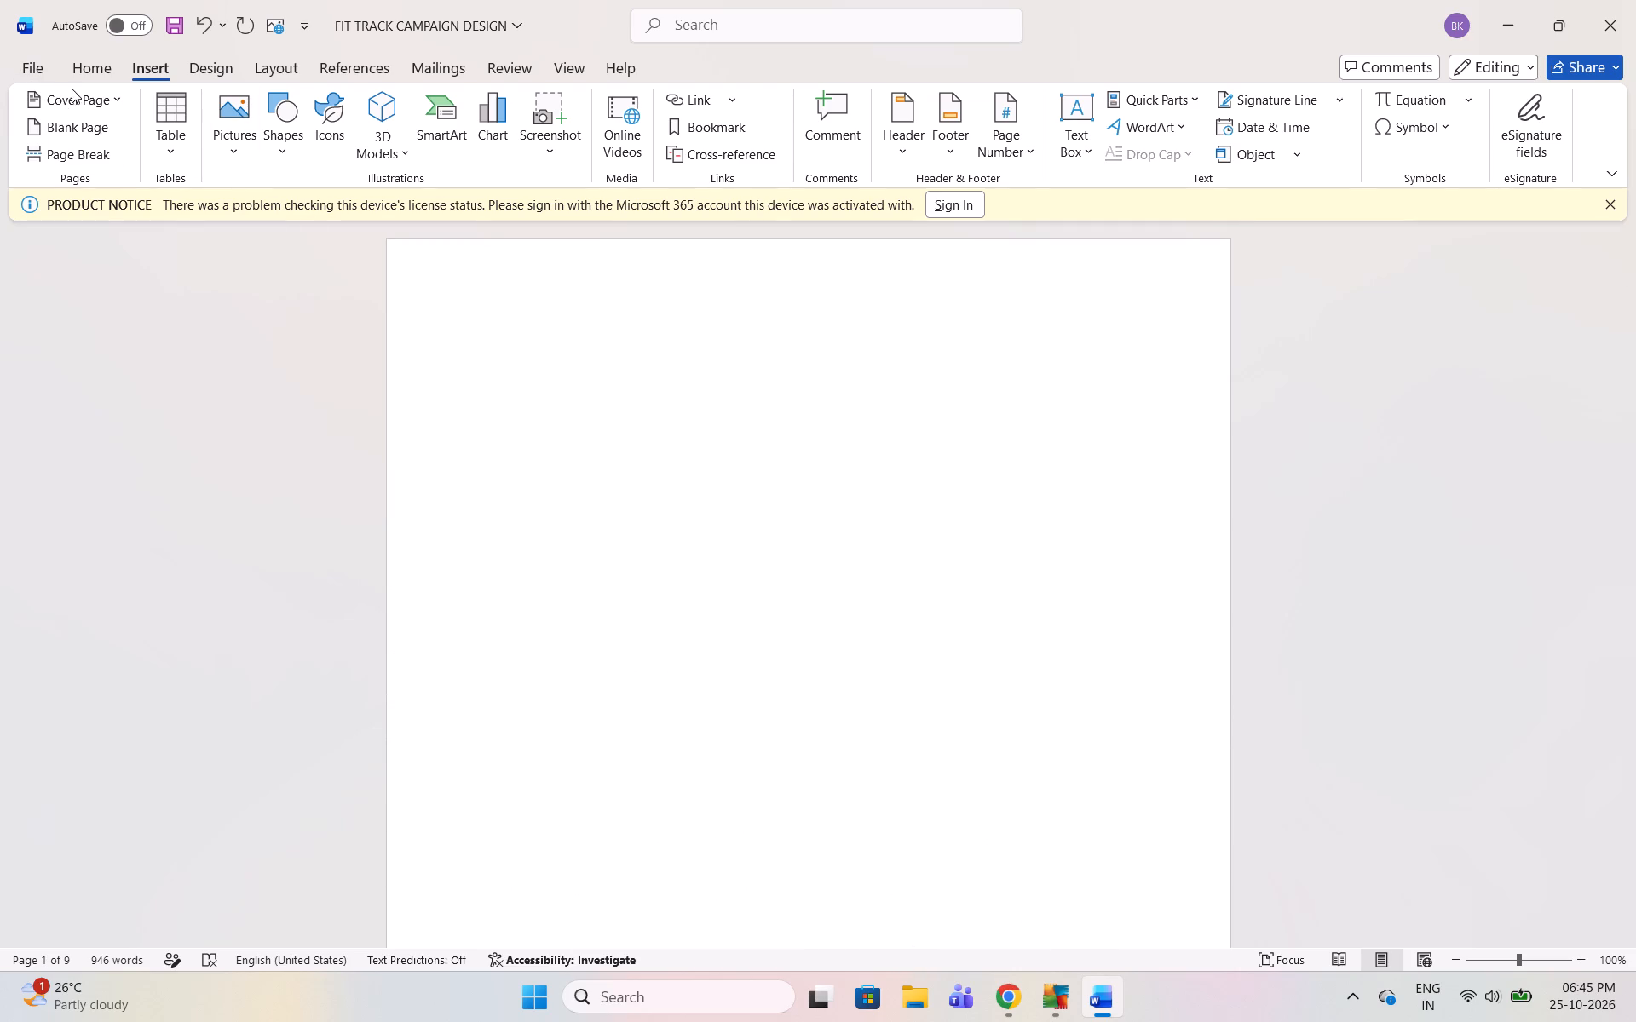
{"action": "left_click", "coordinate": [42, 70]}
{"action": "left_click", "coordinate": [90, 355]}
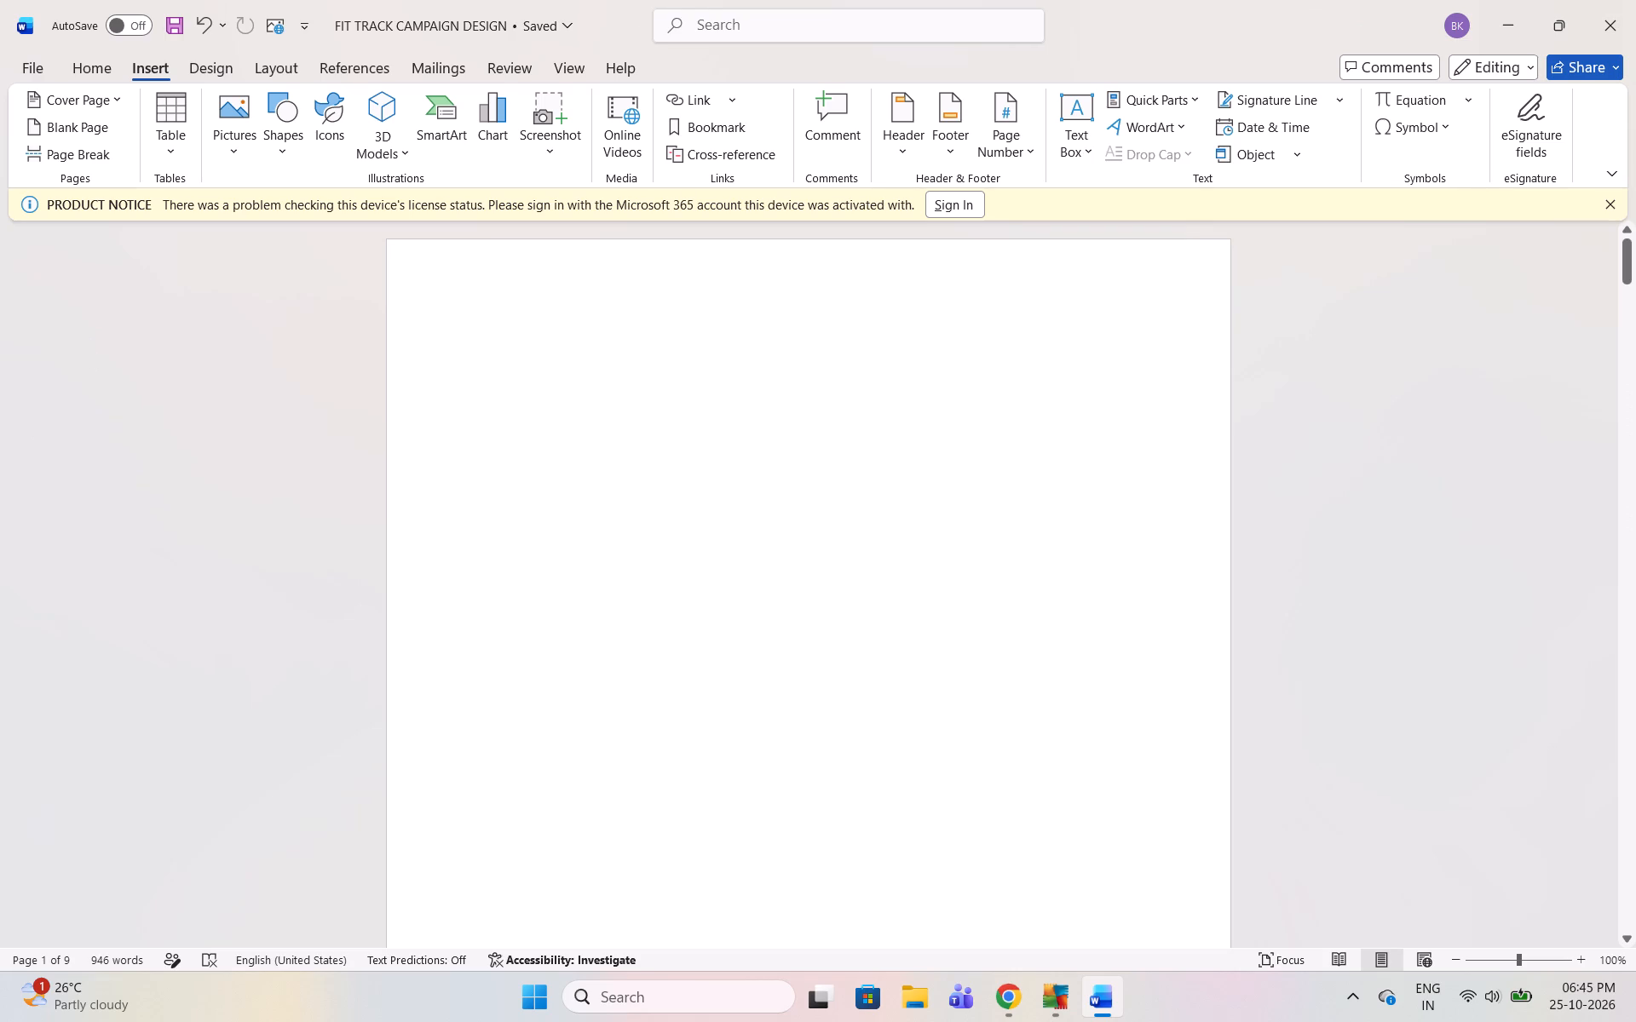
{"action": "left_click", "coordinate": [1610, 202]}
Find the earlier MKT202_CA-2 report among the older recent documents and open it.
{"action": "left_click", "coordinate": [31, 67]}
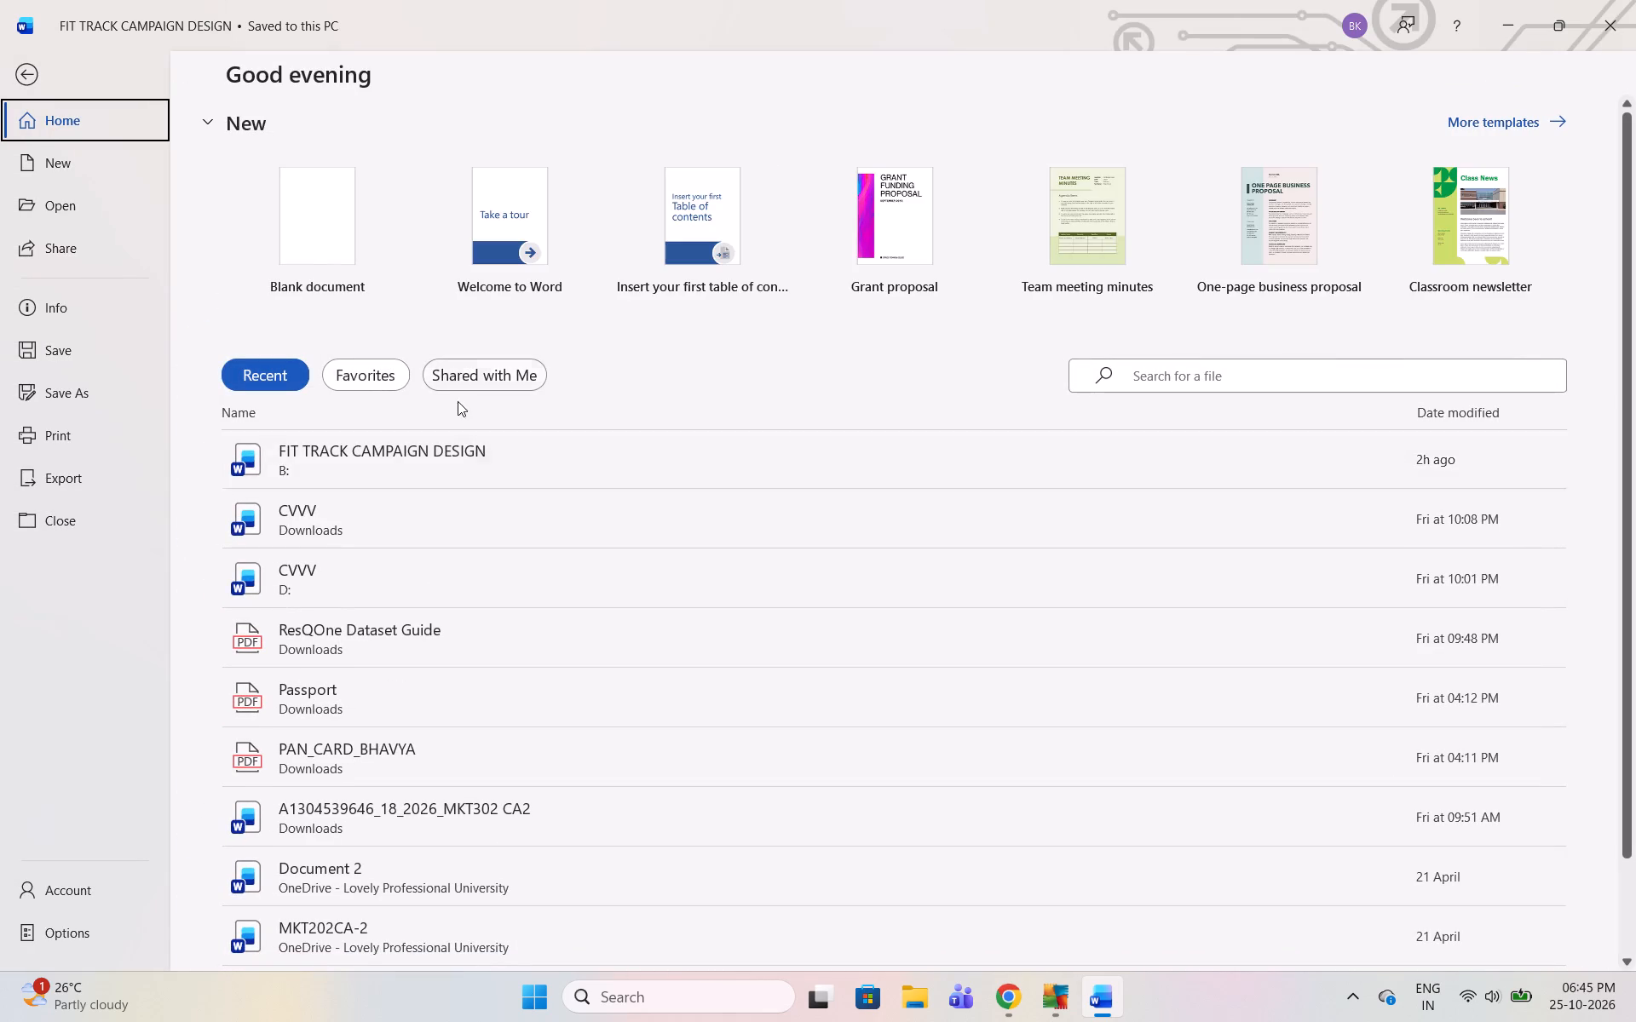
{"action": "scroll", "coordinate": [481, 577], "scroll_direction": "down", "scroll_amount": 2}
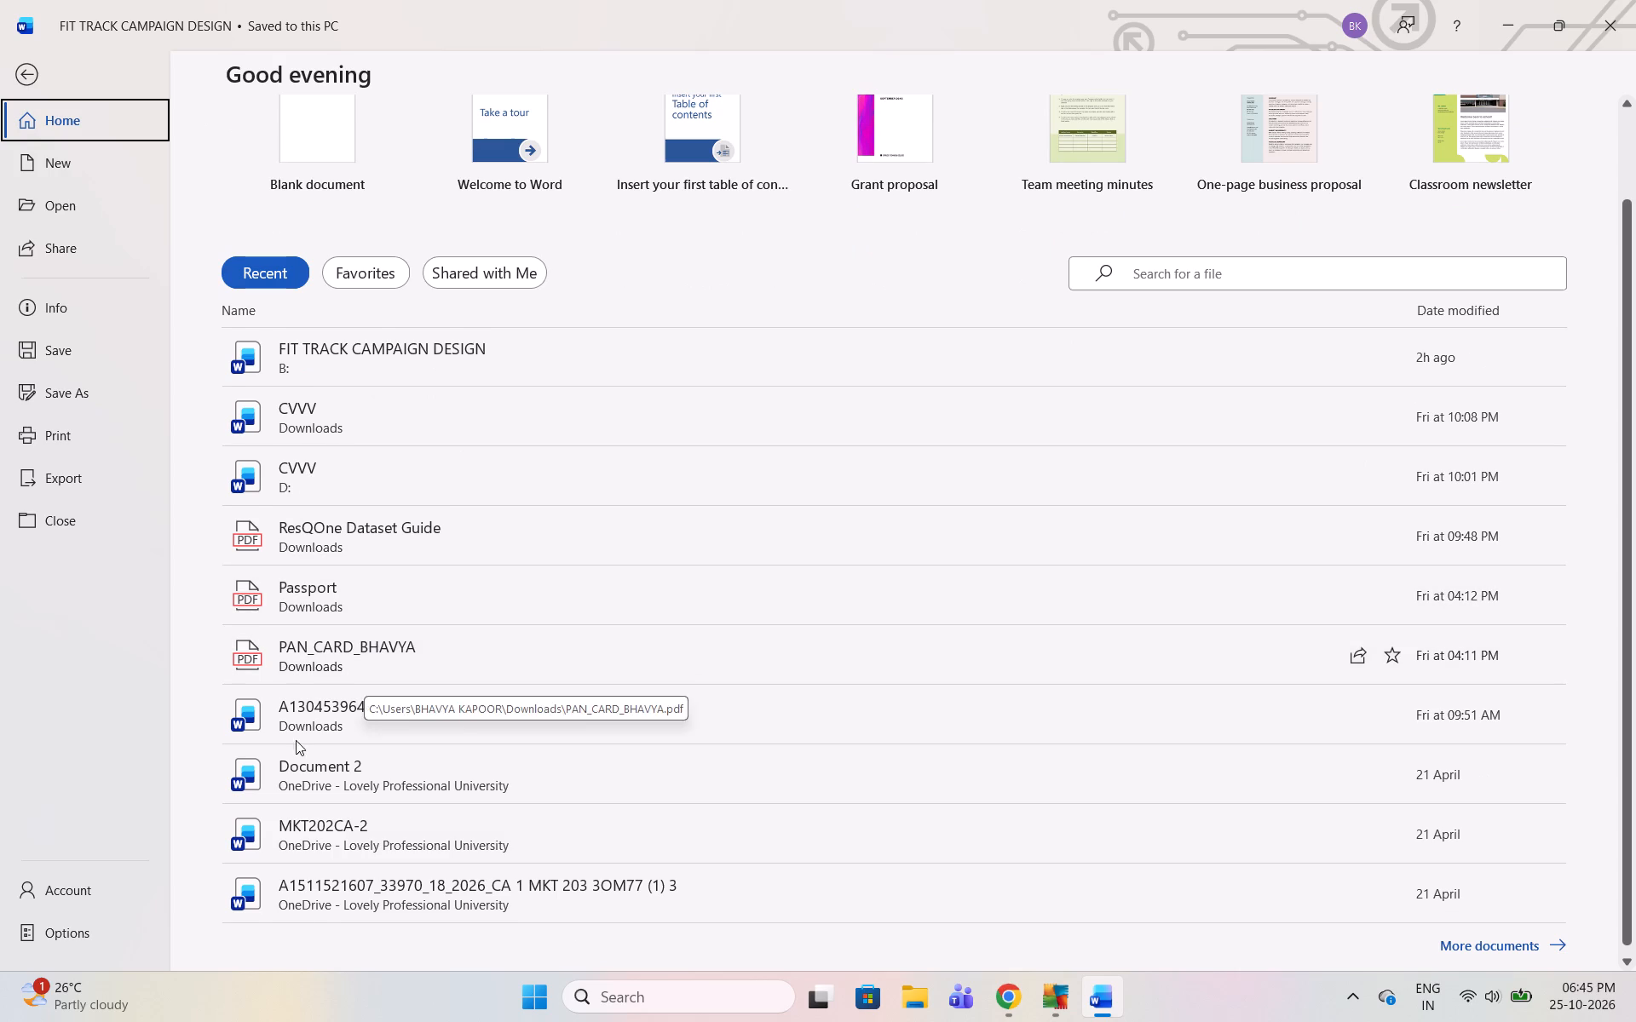
{"action": "scroll", "coordinate": [314, 761], "scroll_direction": "down", "scroll_amount": 2}
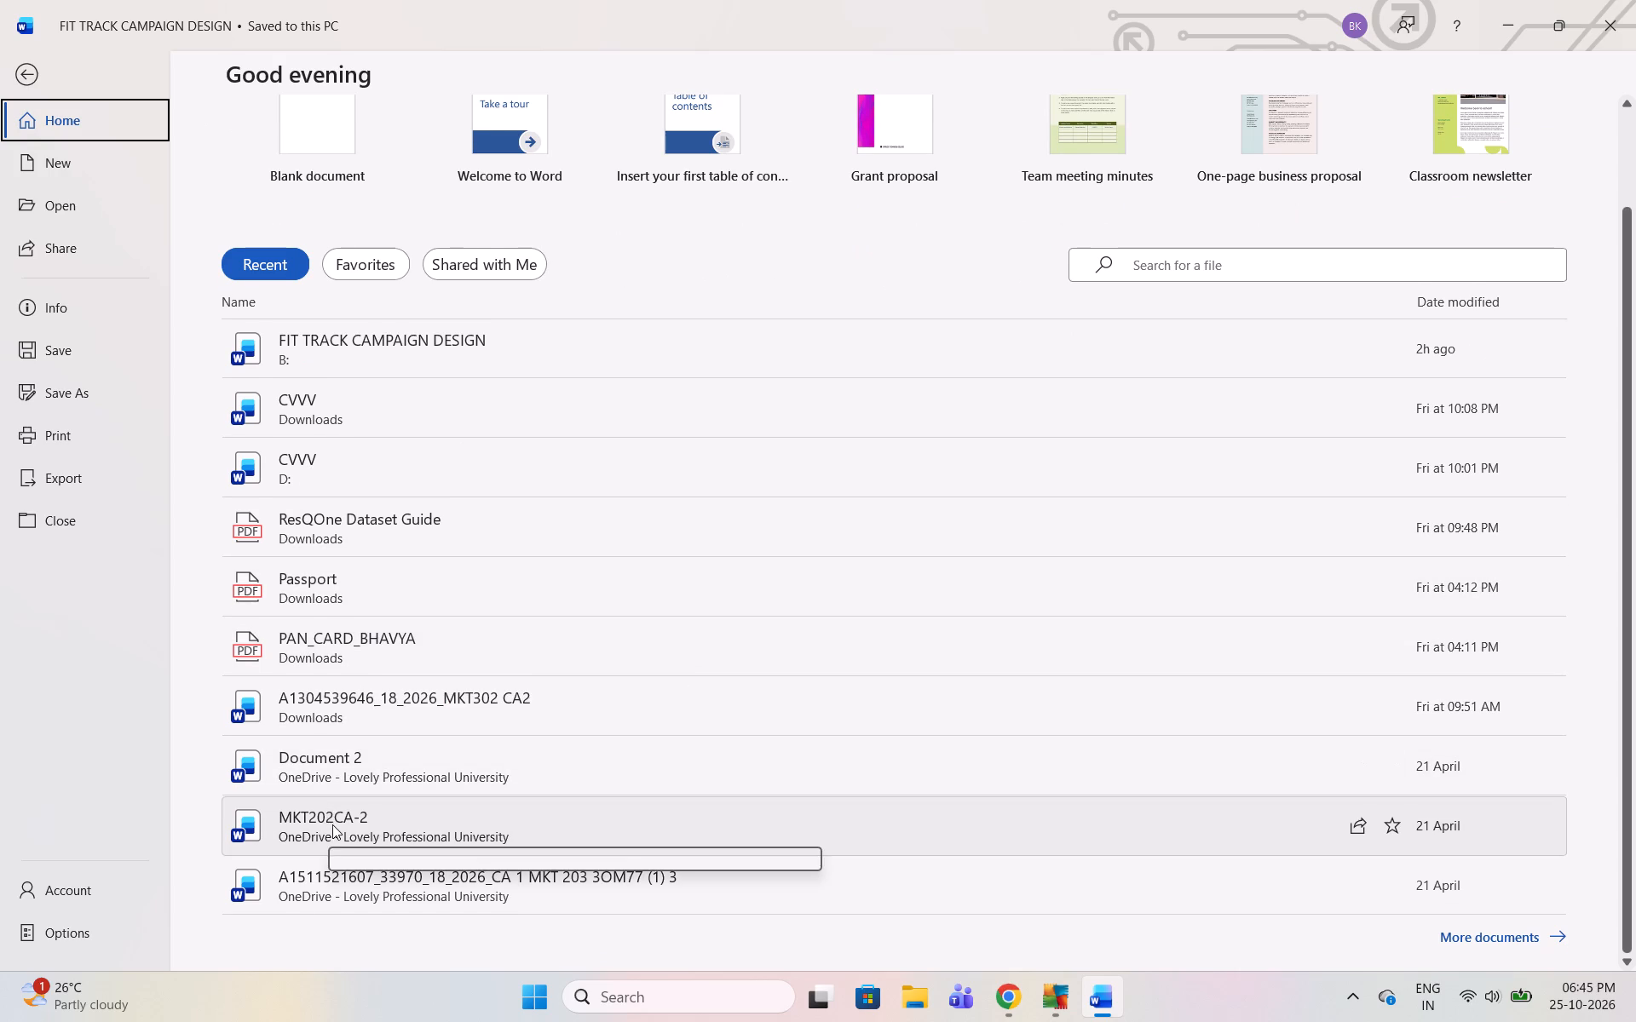
{"action": "scroll", "coordinate": [427, 863], "scroll_direction": "down", "scroll_amount": 2}
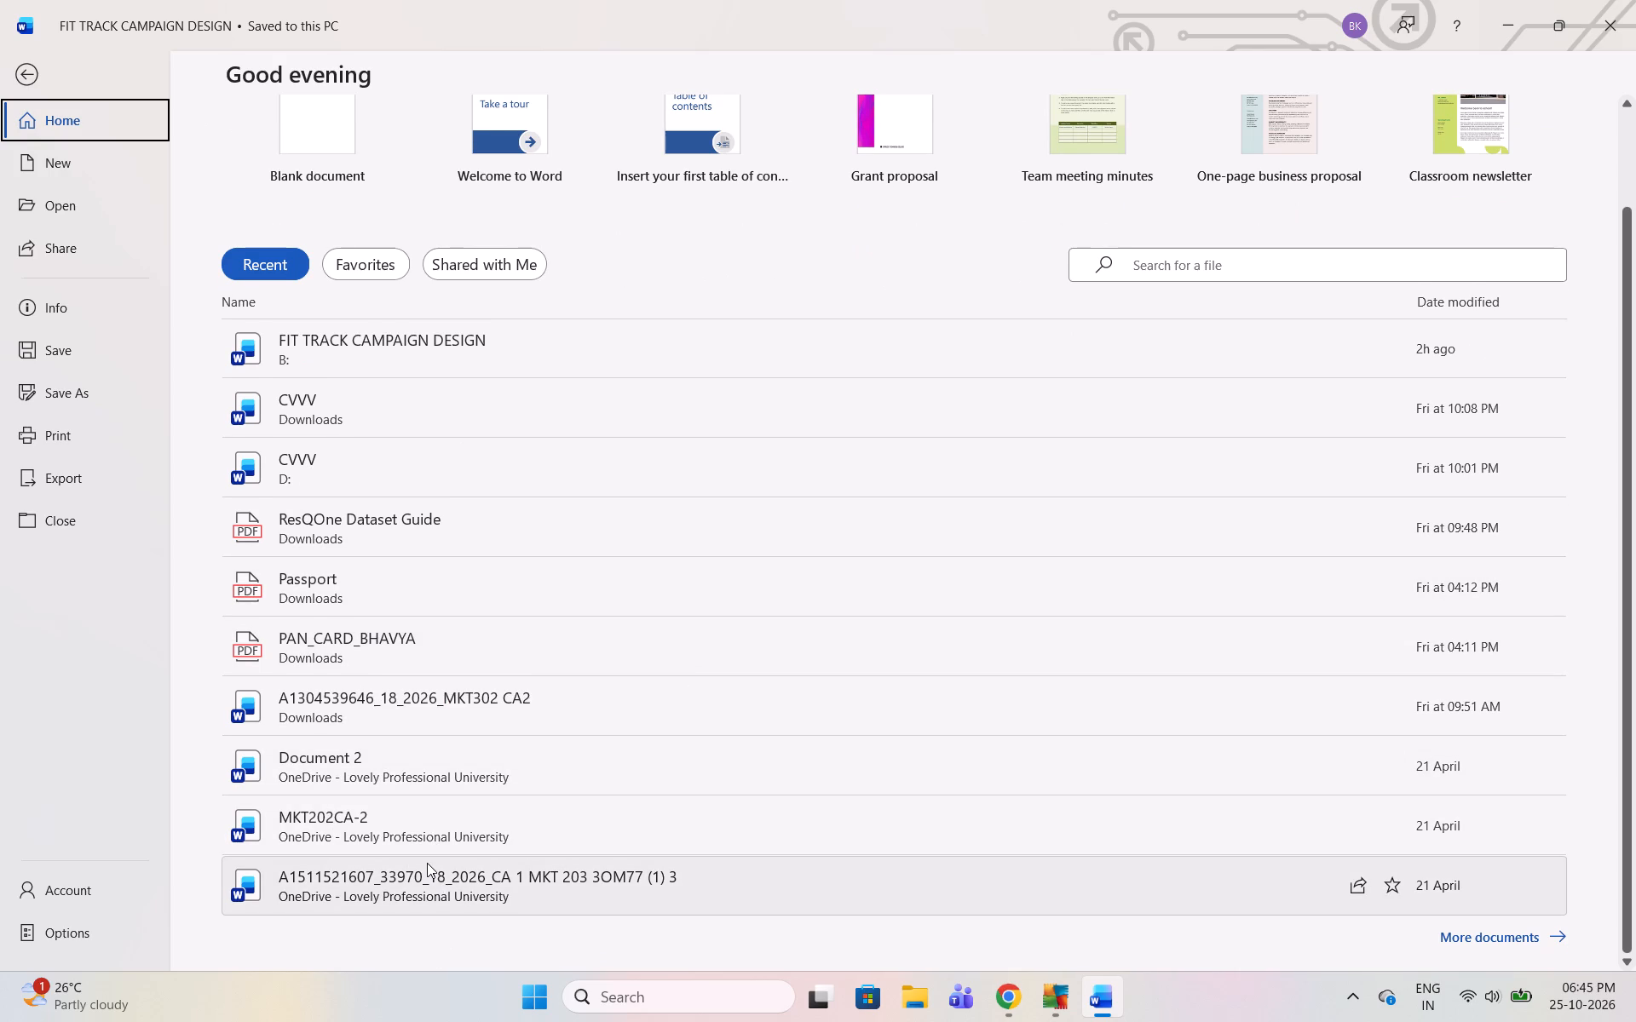
{"action": "left_click", "coordinate": [1541, 940]}
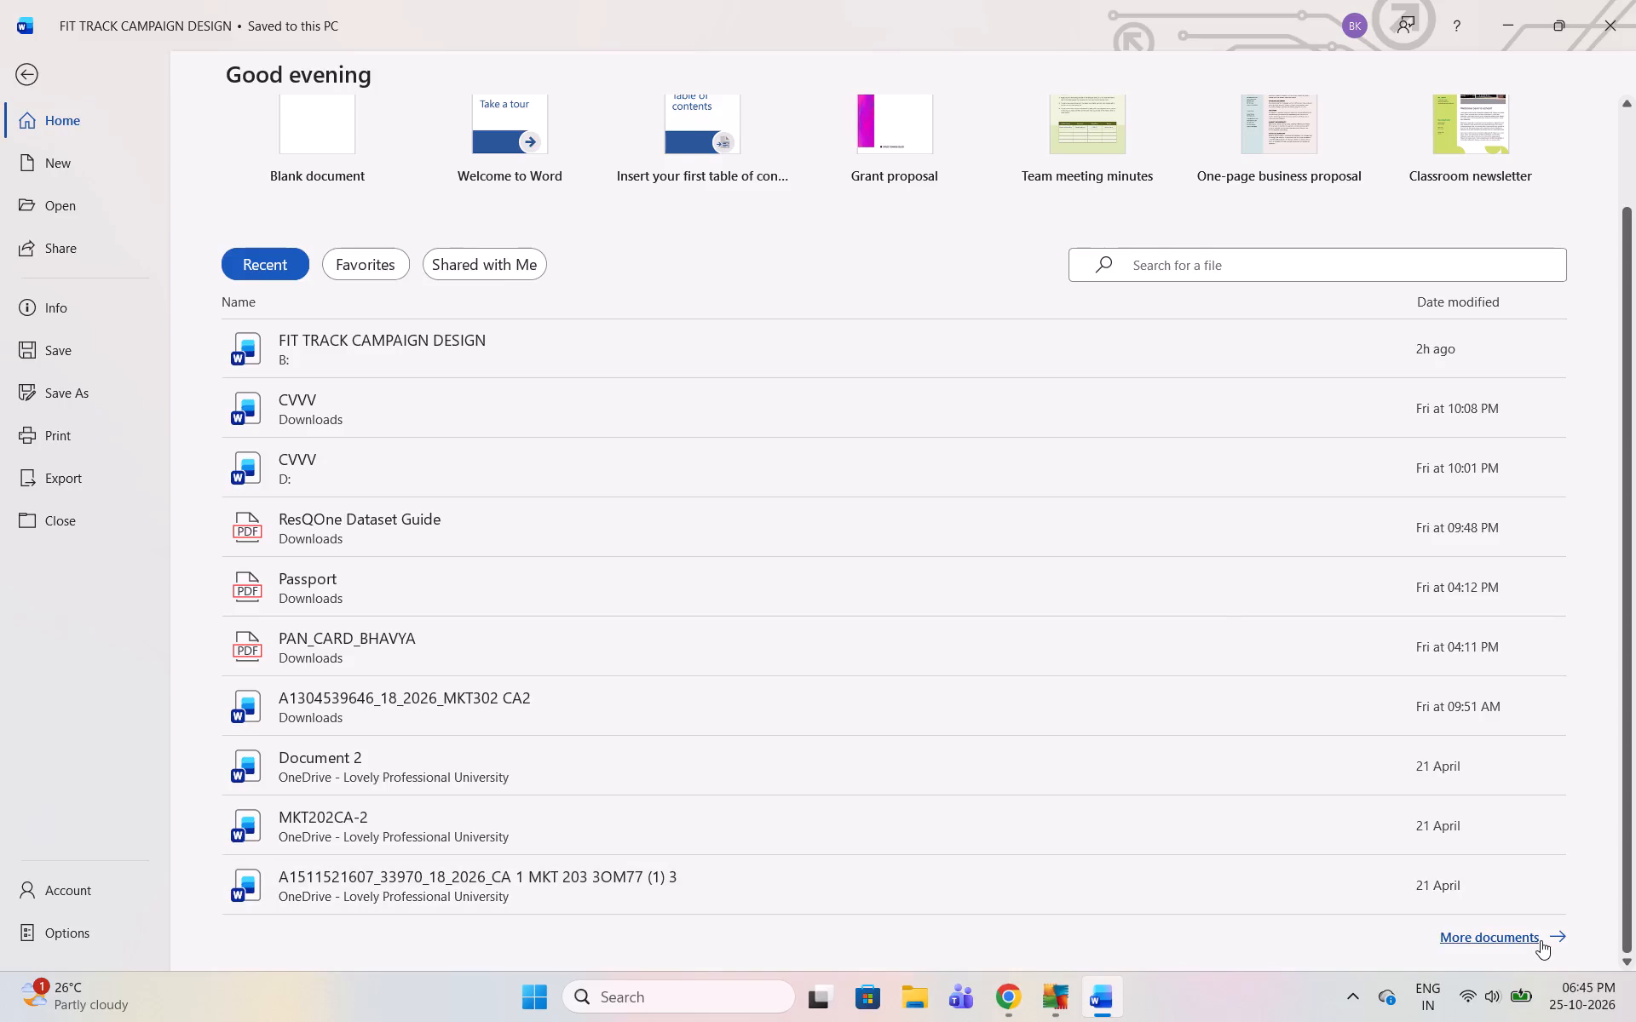
{"action": "scroll", "coordinate": [1172, 669], "scroll_direction": "down", "scroll_amount": 4}
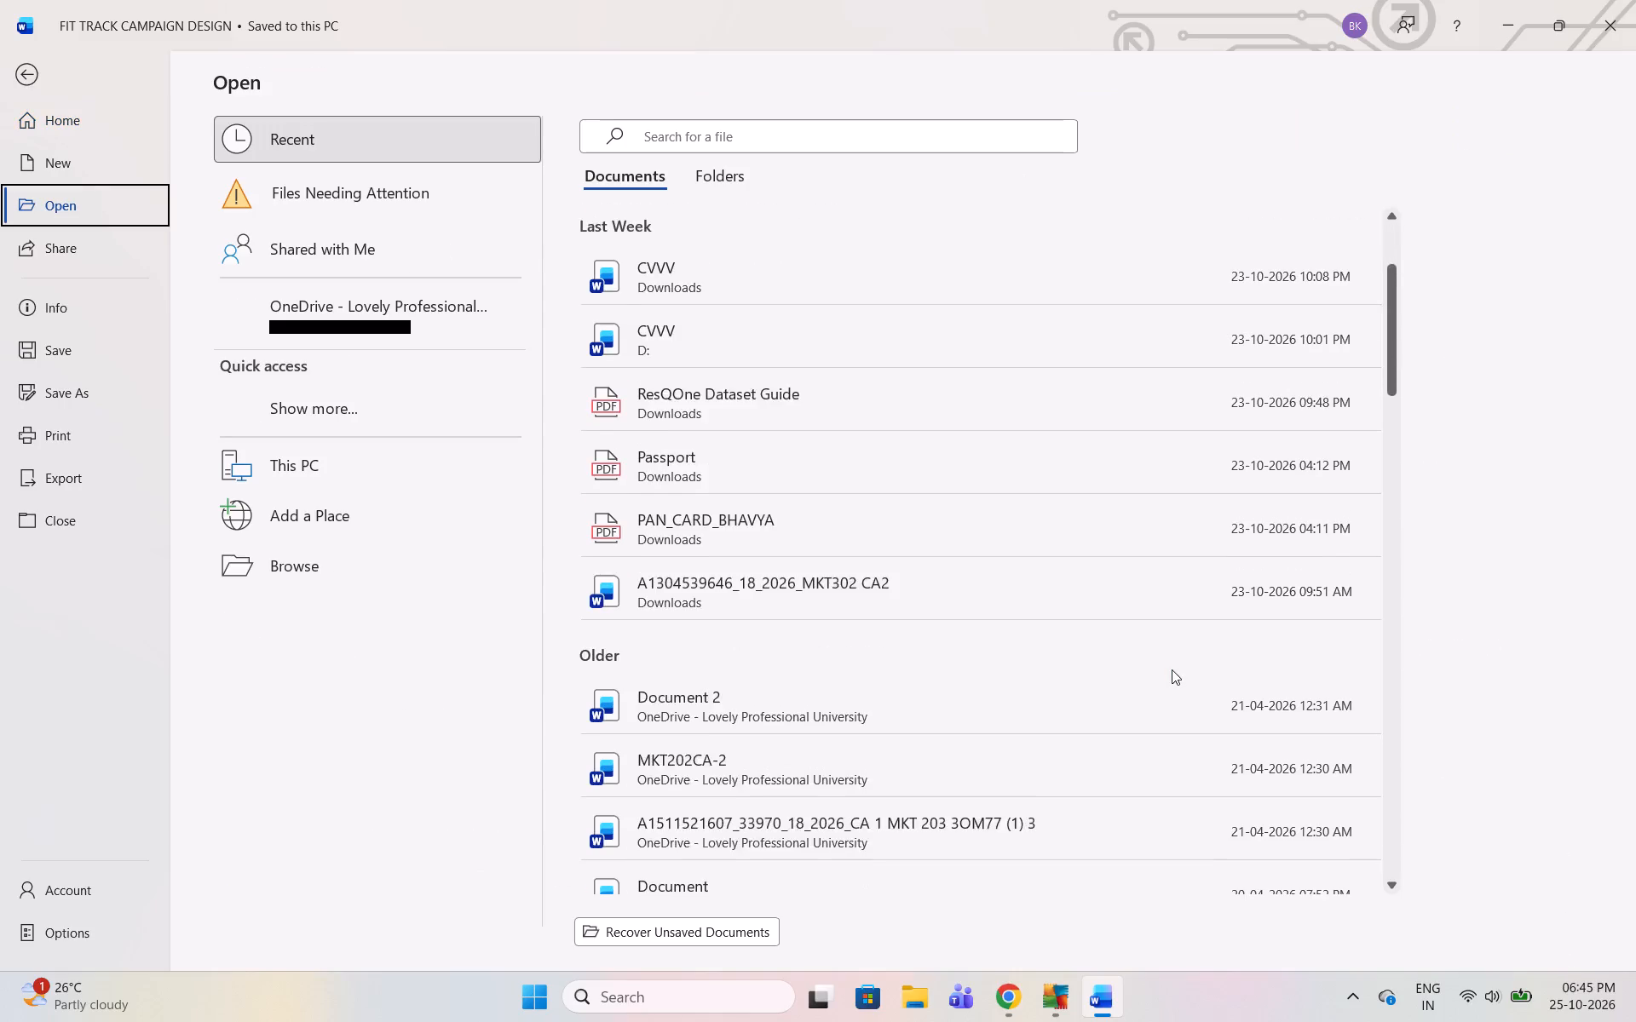
{"action": "scroll", "coordinate": [1172, 669], "scroll_direction": "down", "scroll_amount": 4}
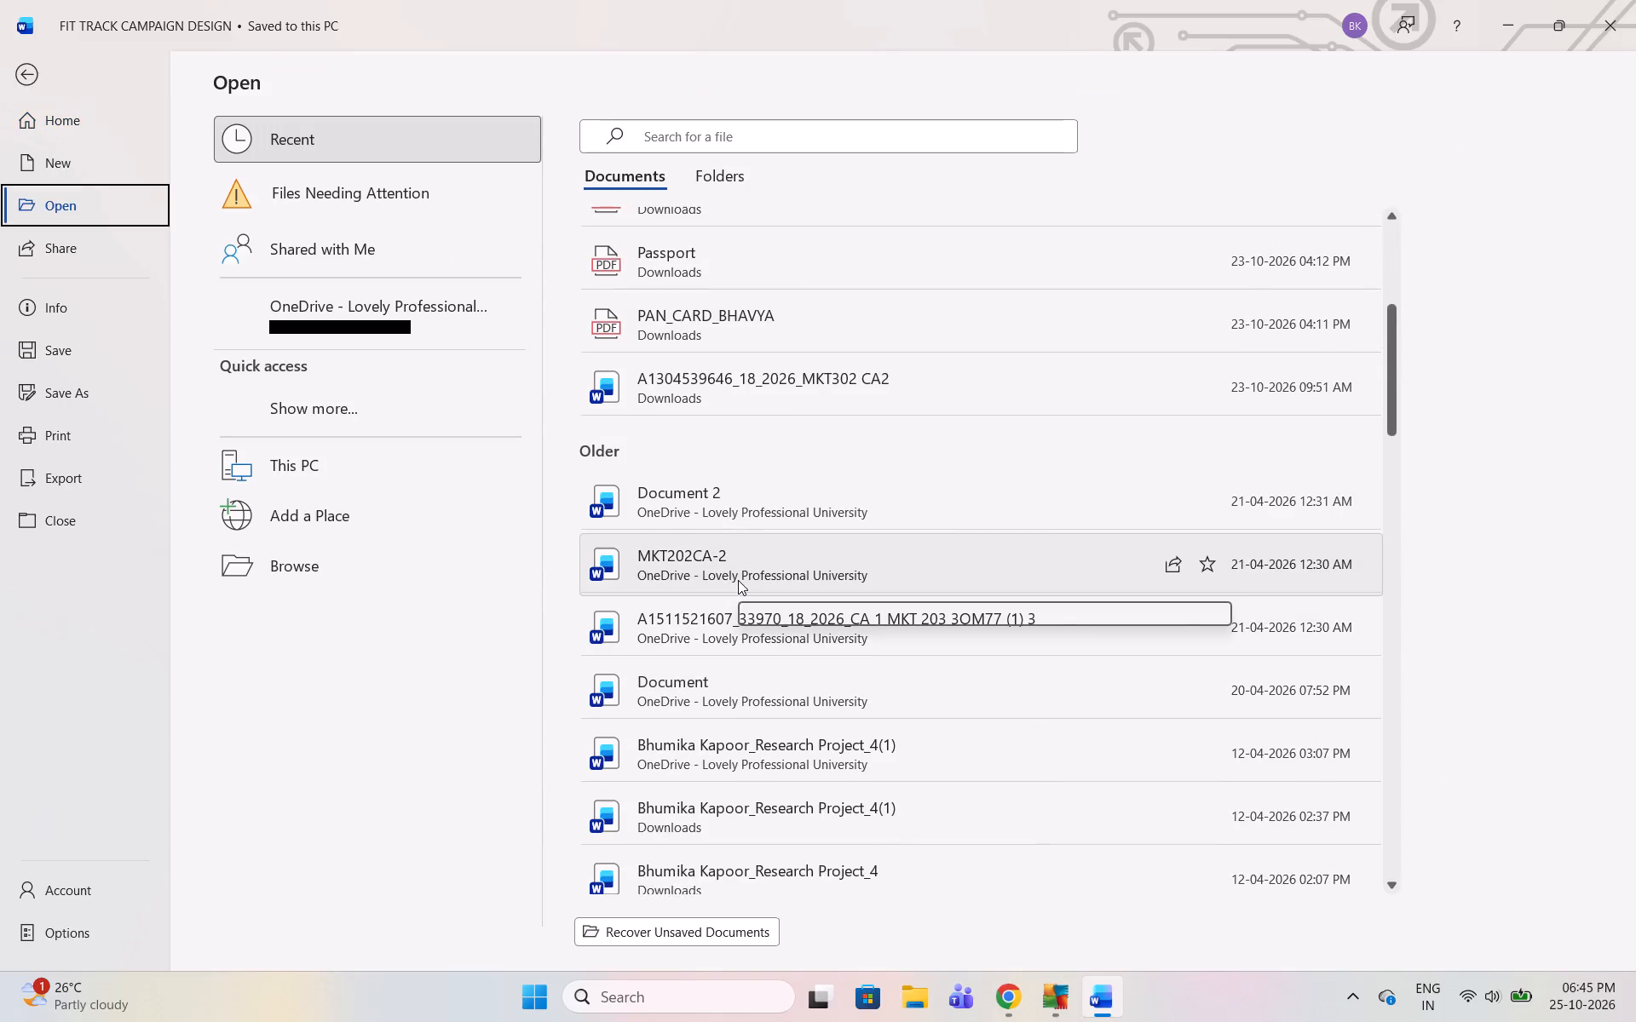
{"action": "scroll", "coordinate": [738, 580], "scroll_direction": "down", "scroll_amount": 5}
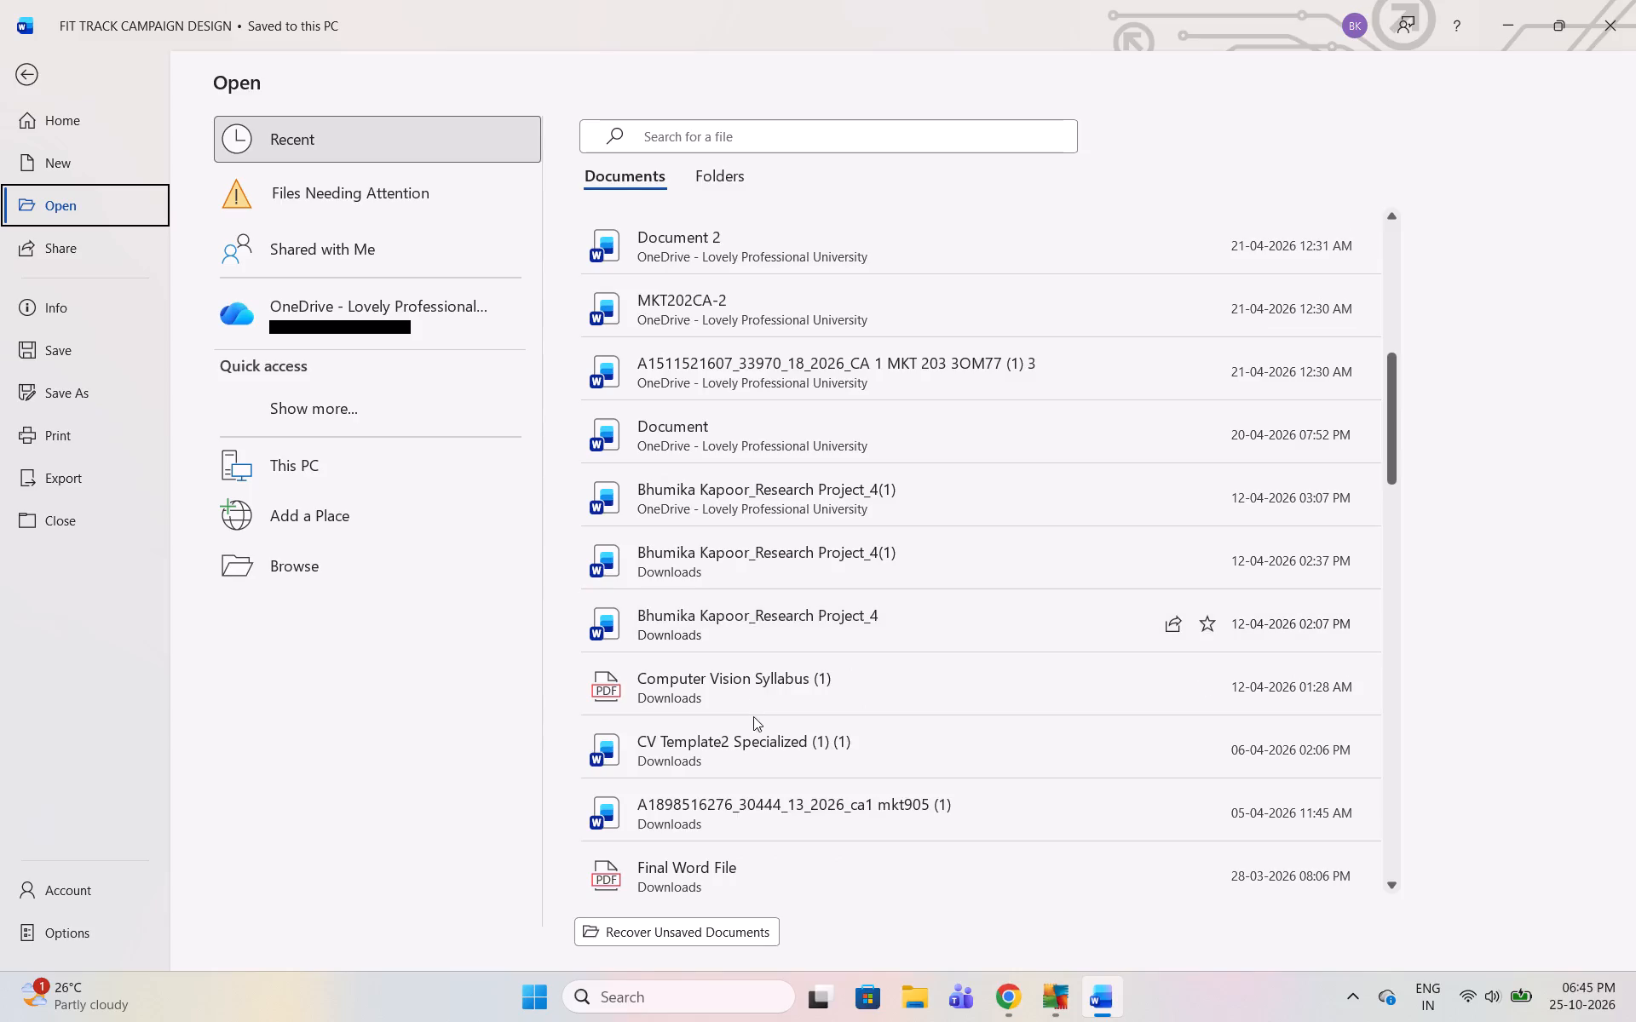
{"action": "scroll", "coordinate": [758, 732], "scroll_direction": "down", "scroll_amount": 5}
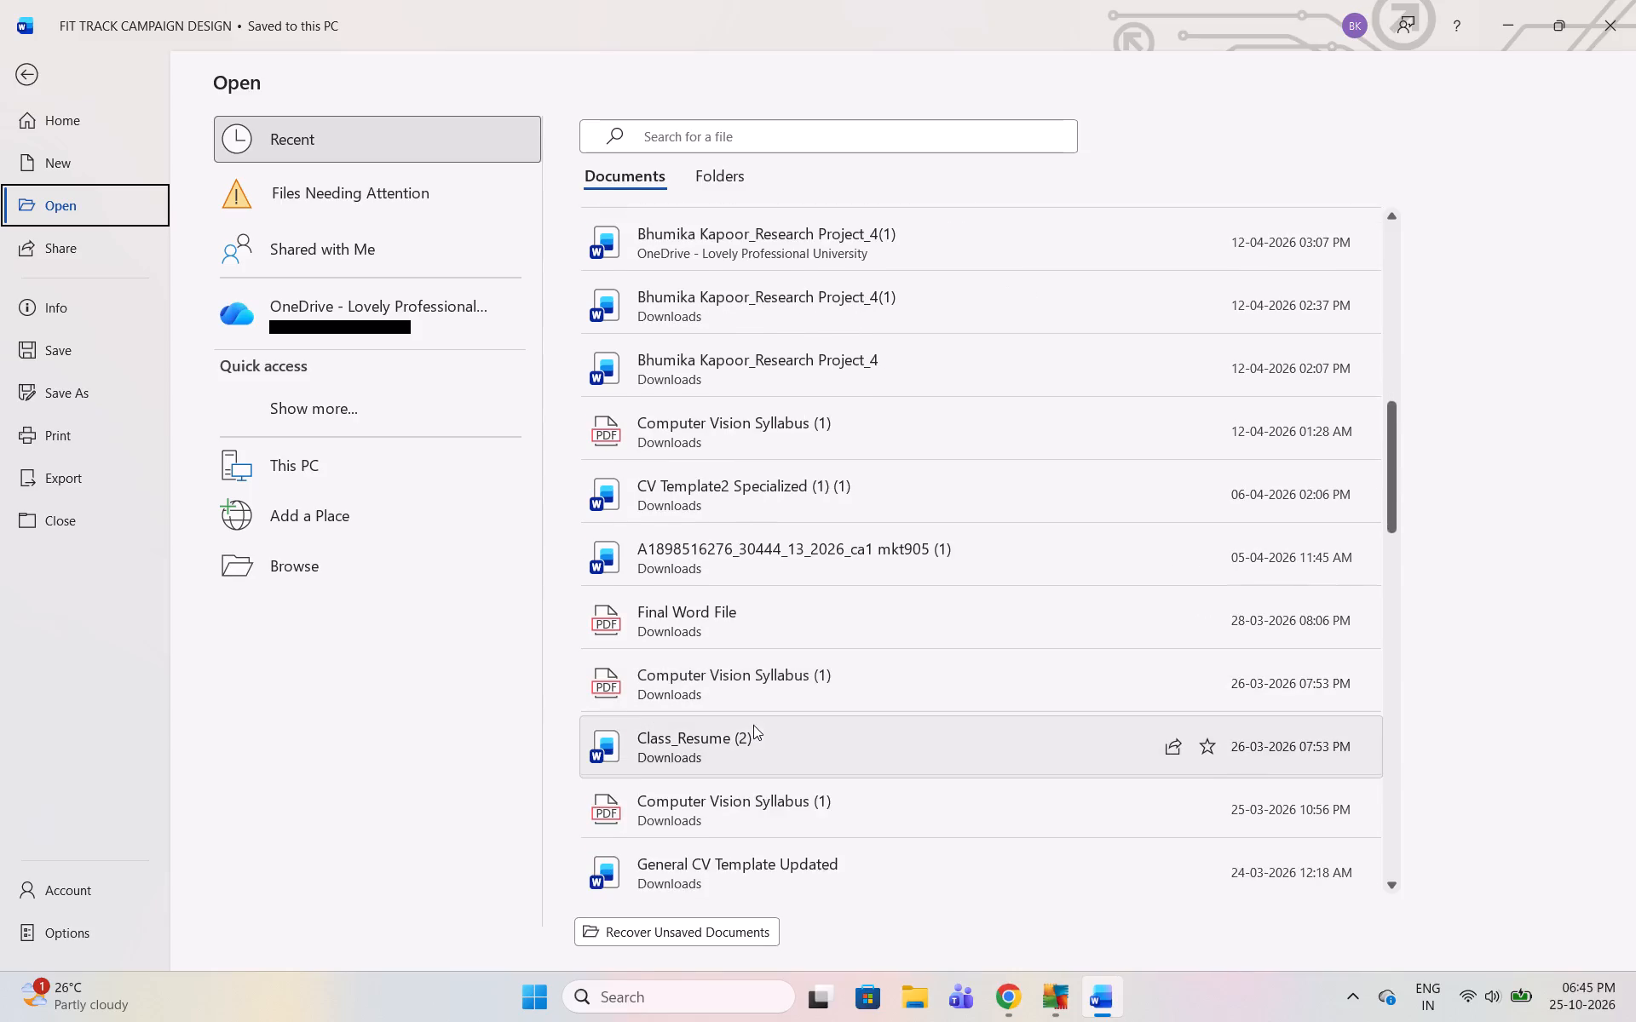
{"action": "scroll", "coordinate": [753, 725], "scroll_direction": "down", "scroll_amount": 7}
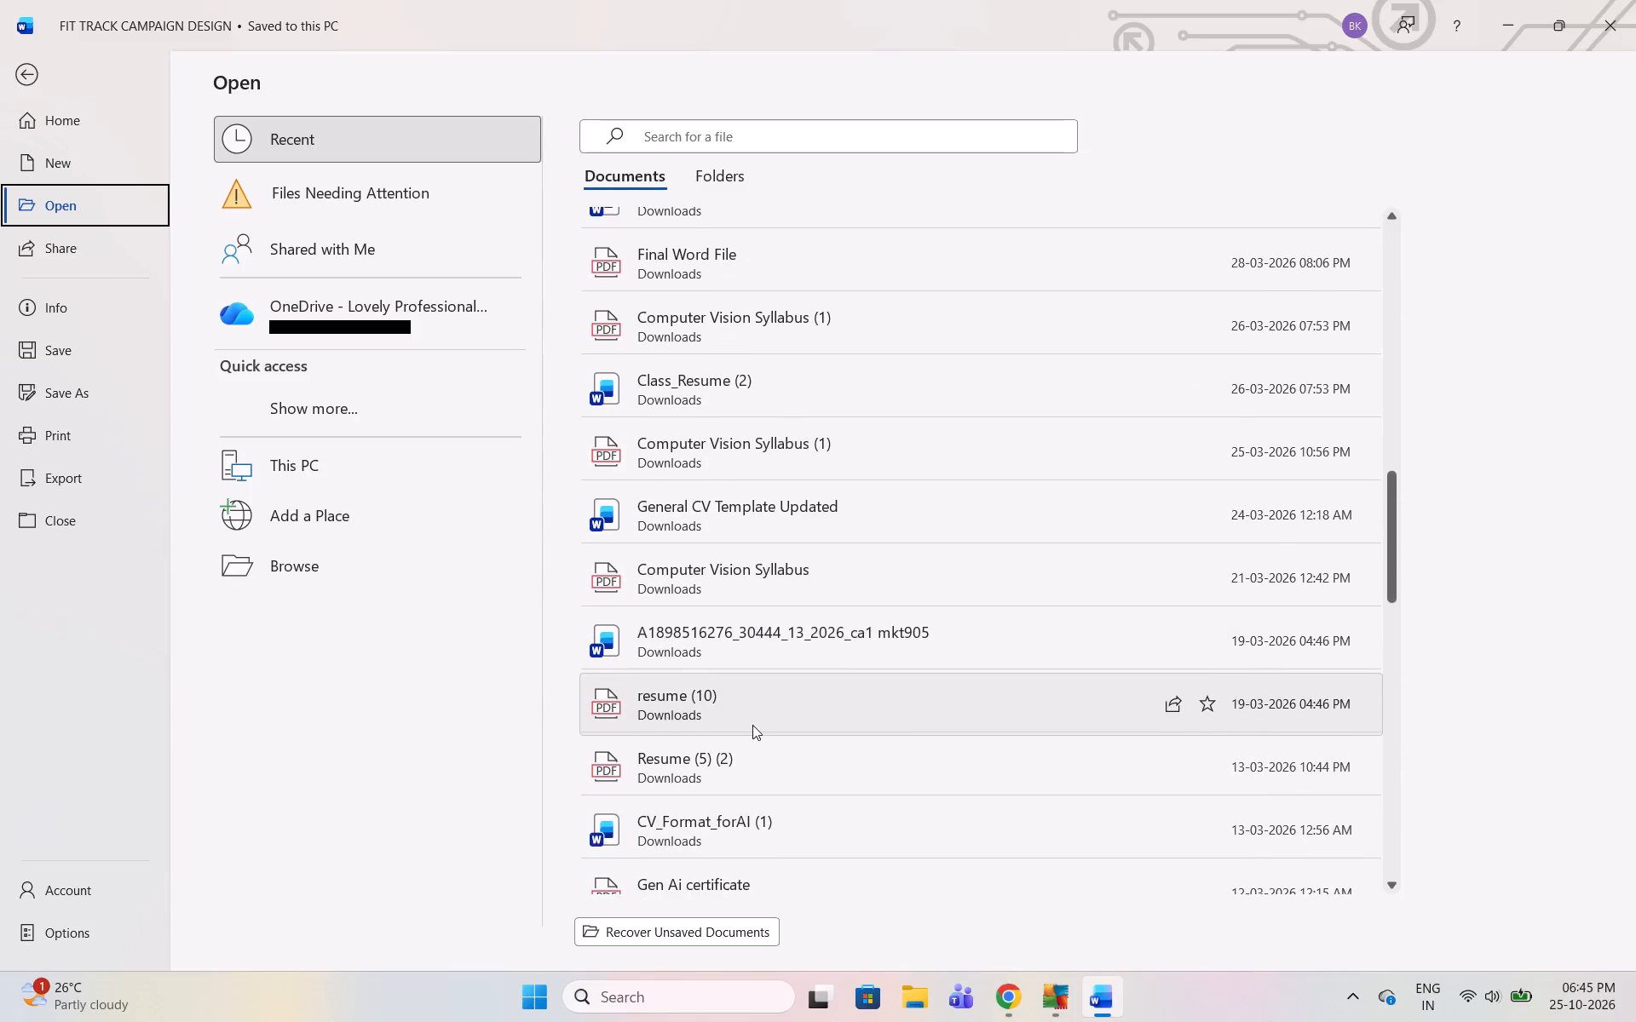
{"action": "scroll", "coordinate": [752, 725], "scroll_direction": "down", "scroll_amount": 7}
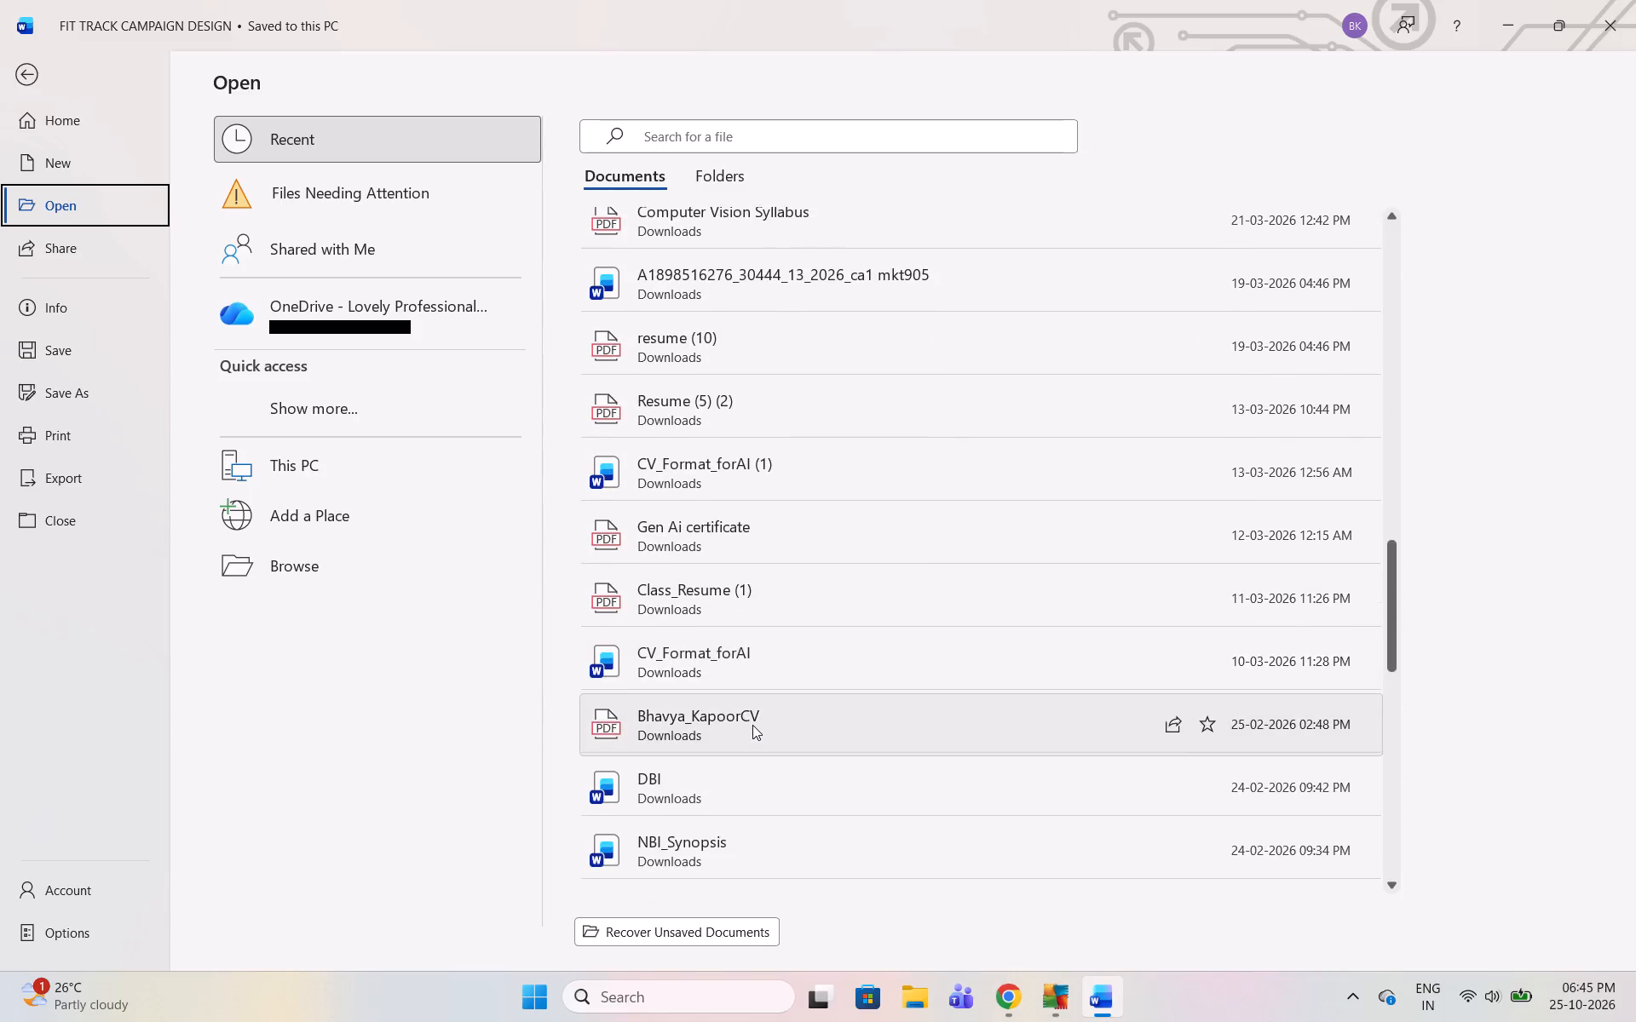
{"action": "scroll", "coordinate": [752, 725], "scroll_direction": "down", "scroll_amount": 2}
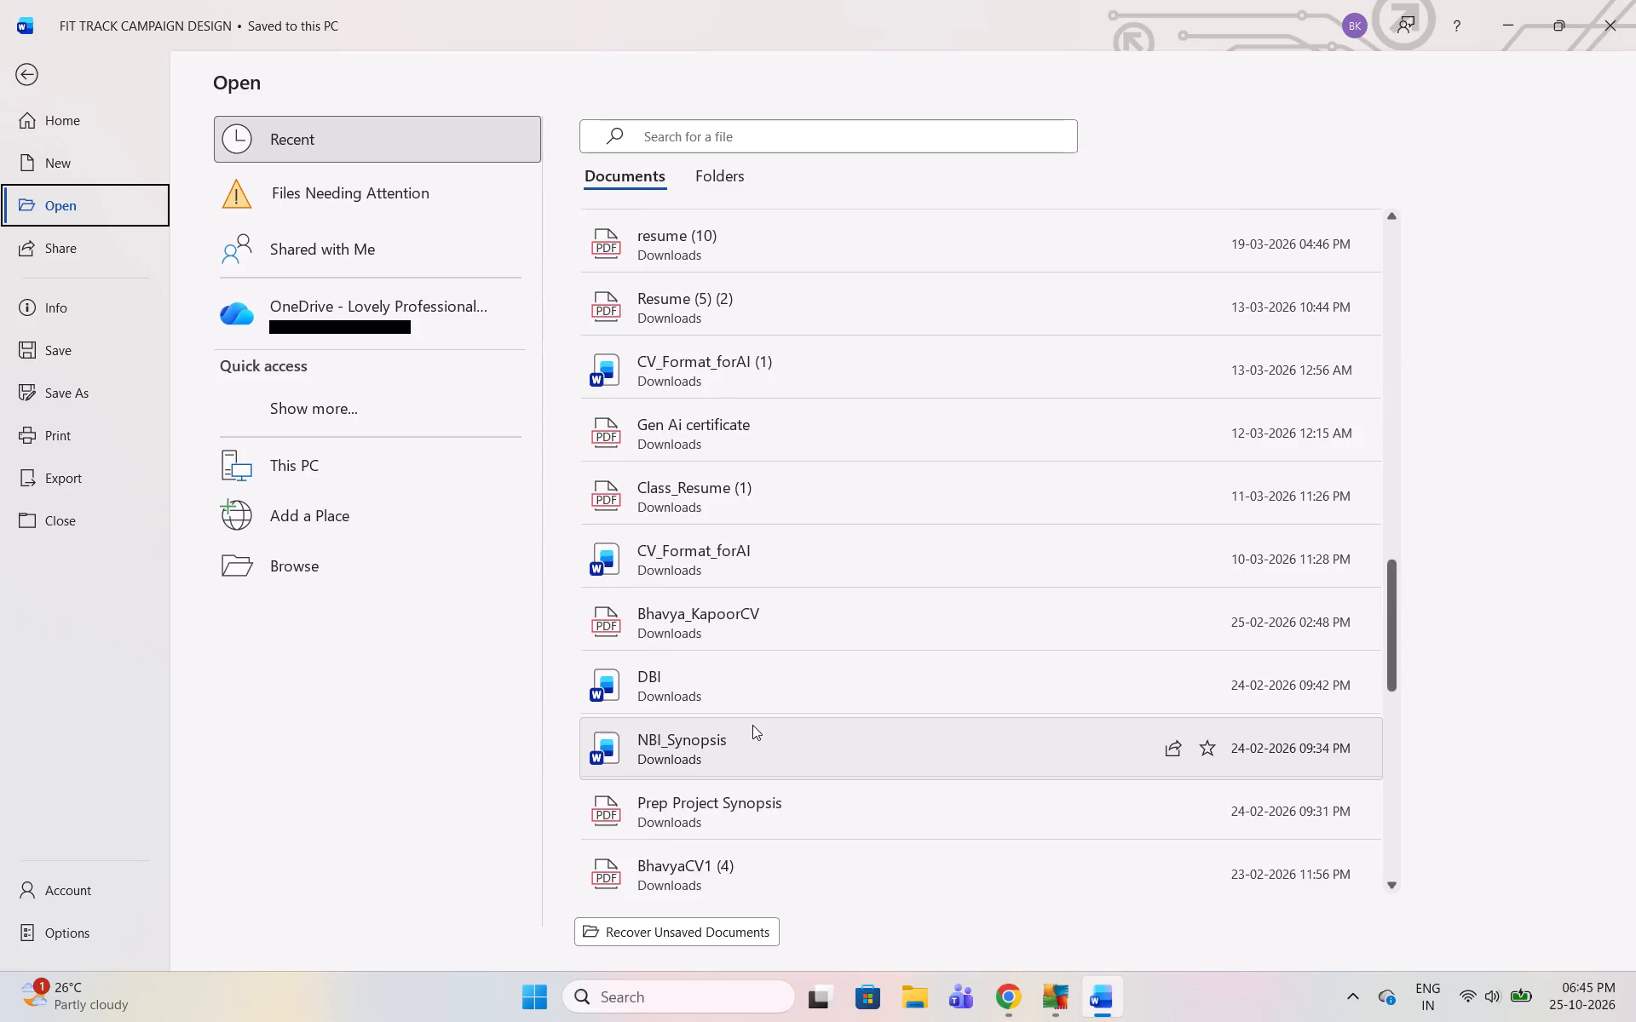
{"action": "scroll", "coordinate": [752, 725], "scroll_direction": "down", "scroll_amount": 11}
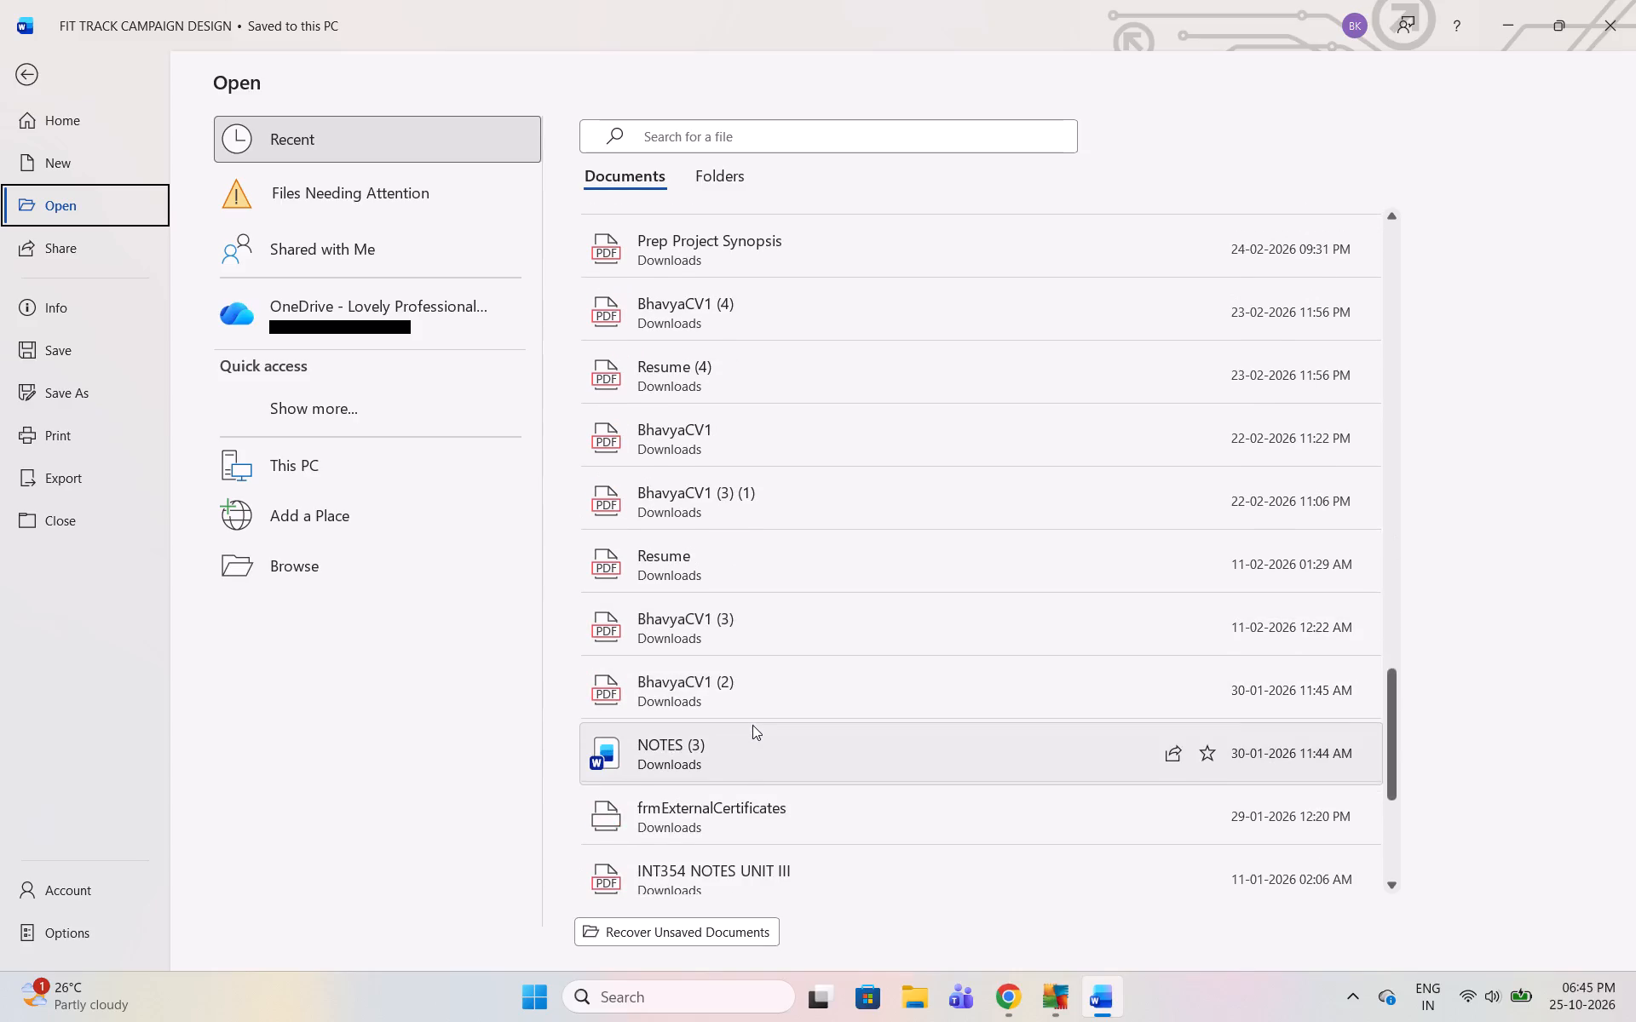
{"action": "scroll", "coordinate": [752, 725], "scroll_direction": "down", "scroll_amount": 5}
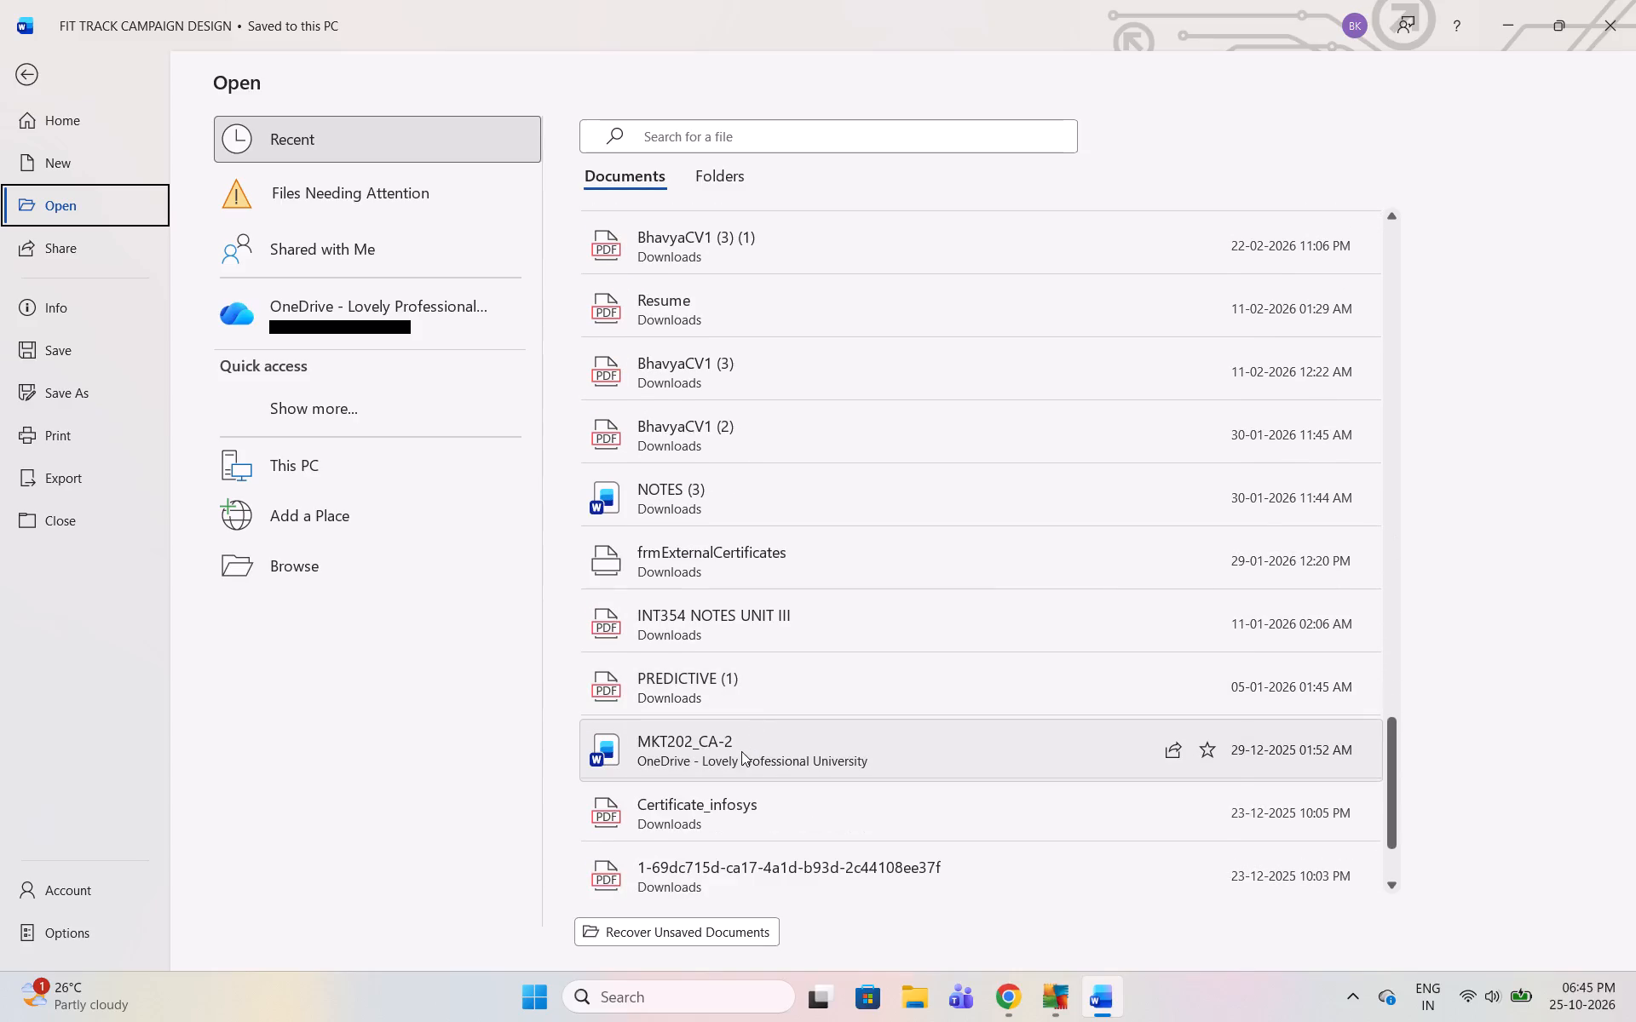
{"action": "double_click", "coordinate": [737, 737]}
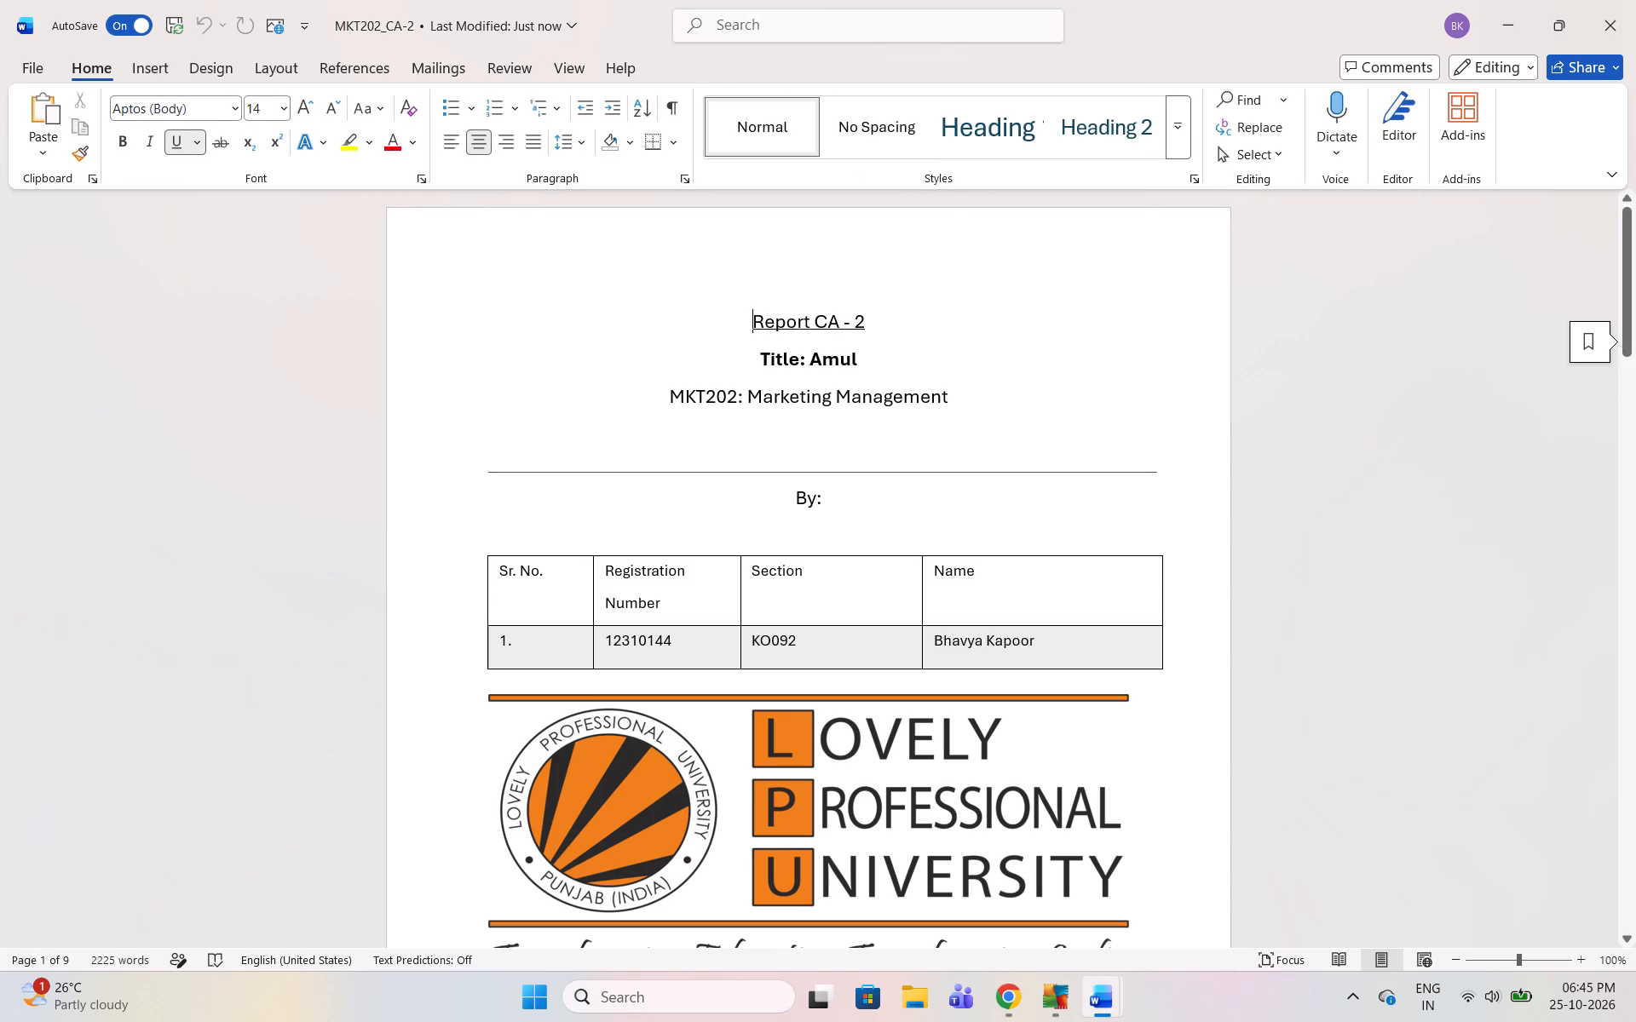
Copy the MKT202_CA-2 cover page from "Report CA - 2" through the university address line and paste it onto the campaign document's blank first page.
{"action": "left_click_drag", "start_coordinate": [752, 314], "coordinate": [818, 518]}
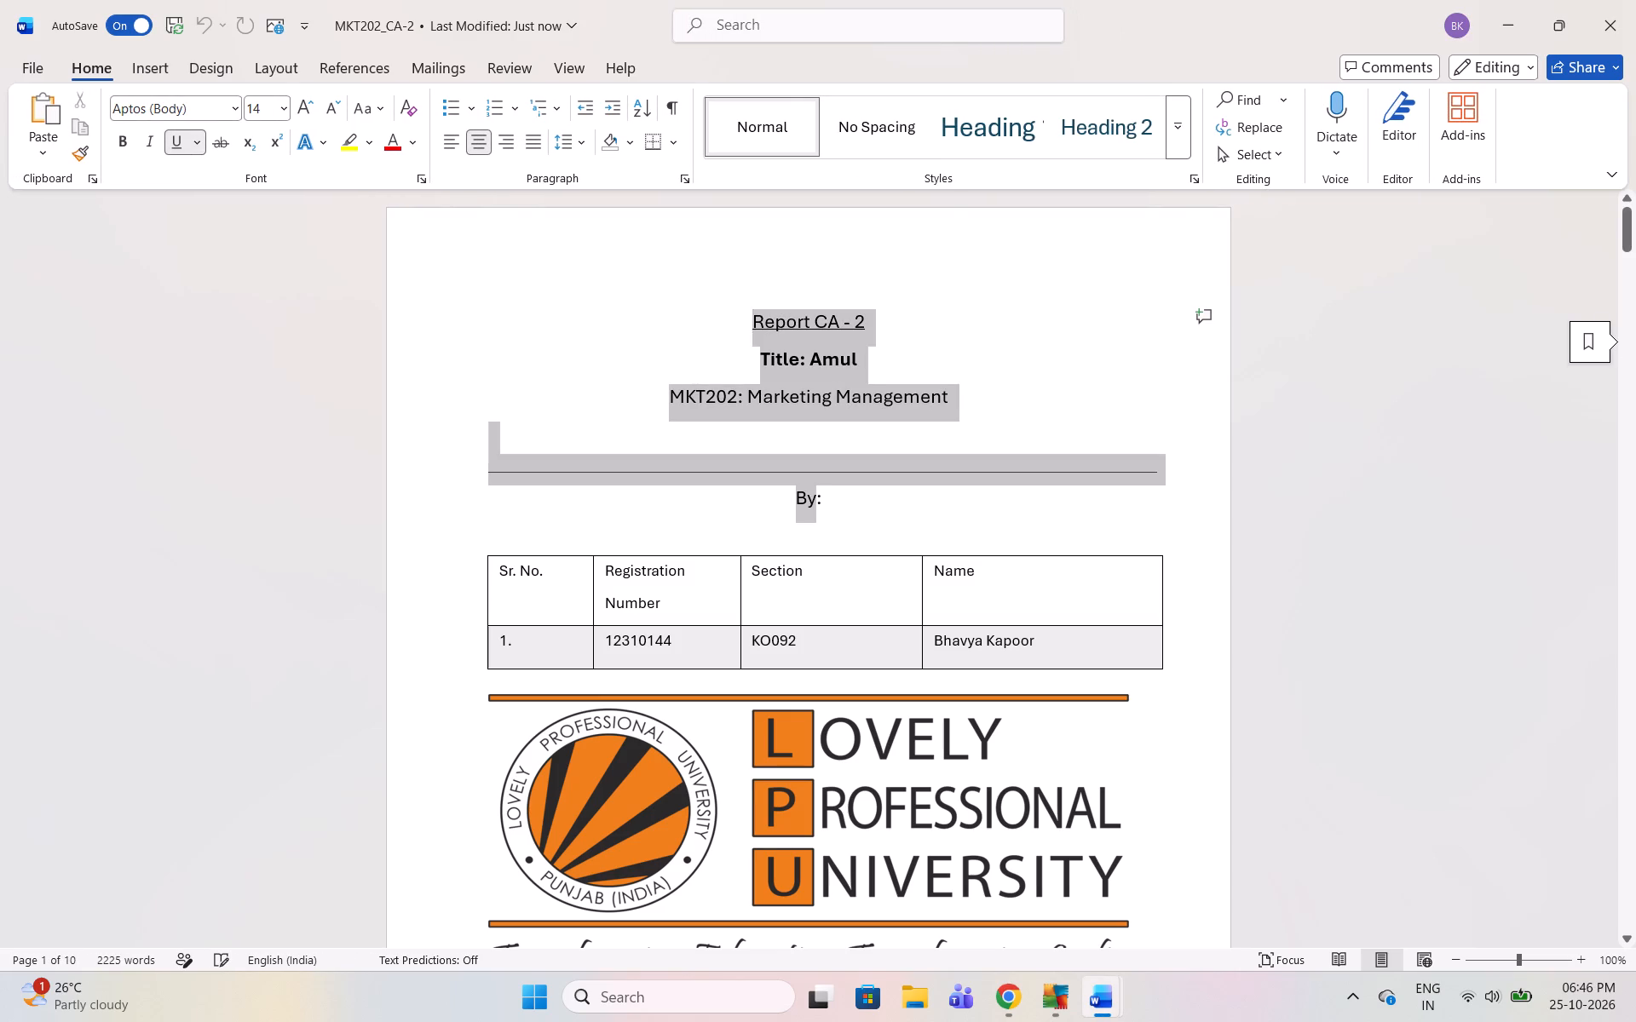
{"action": "left_click_drag", "start_coordinate": [818, 518], "coordinate": [806, 1021]}
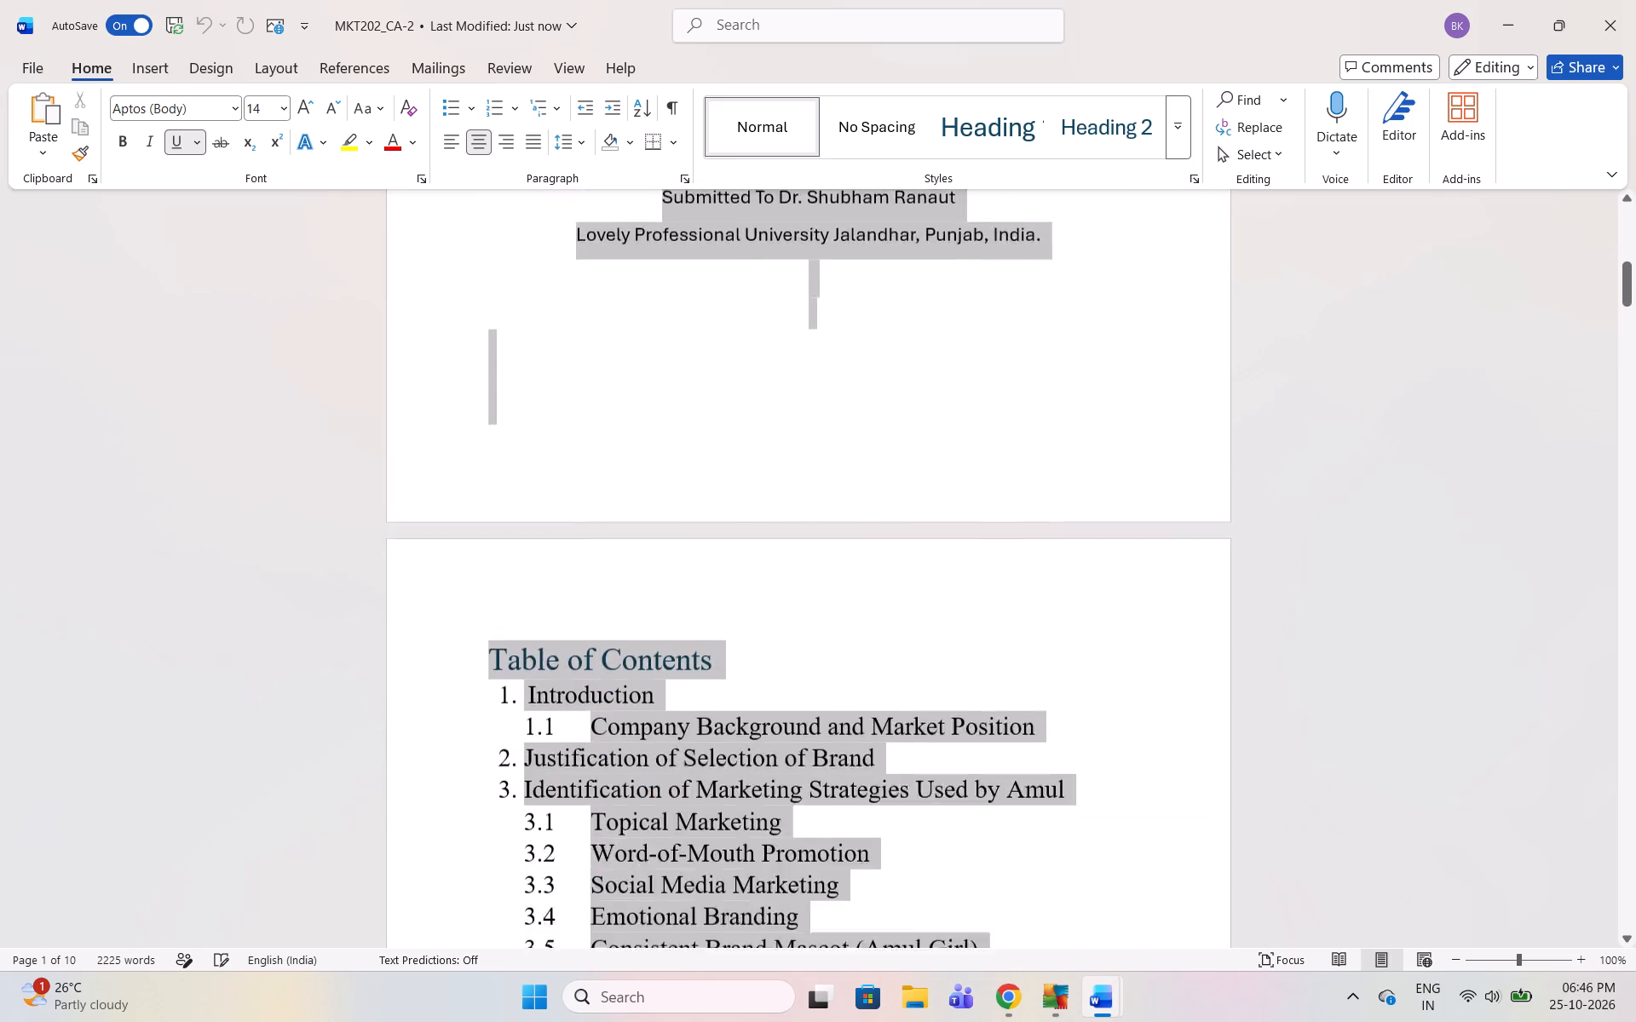
{"action": "left_click_drag", "start_coordinate": [806, 1021], "coordinate": [809, 123]}
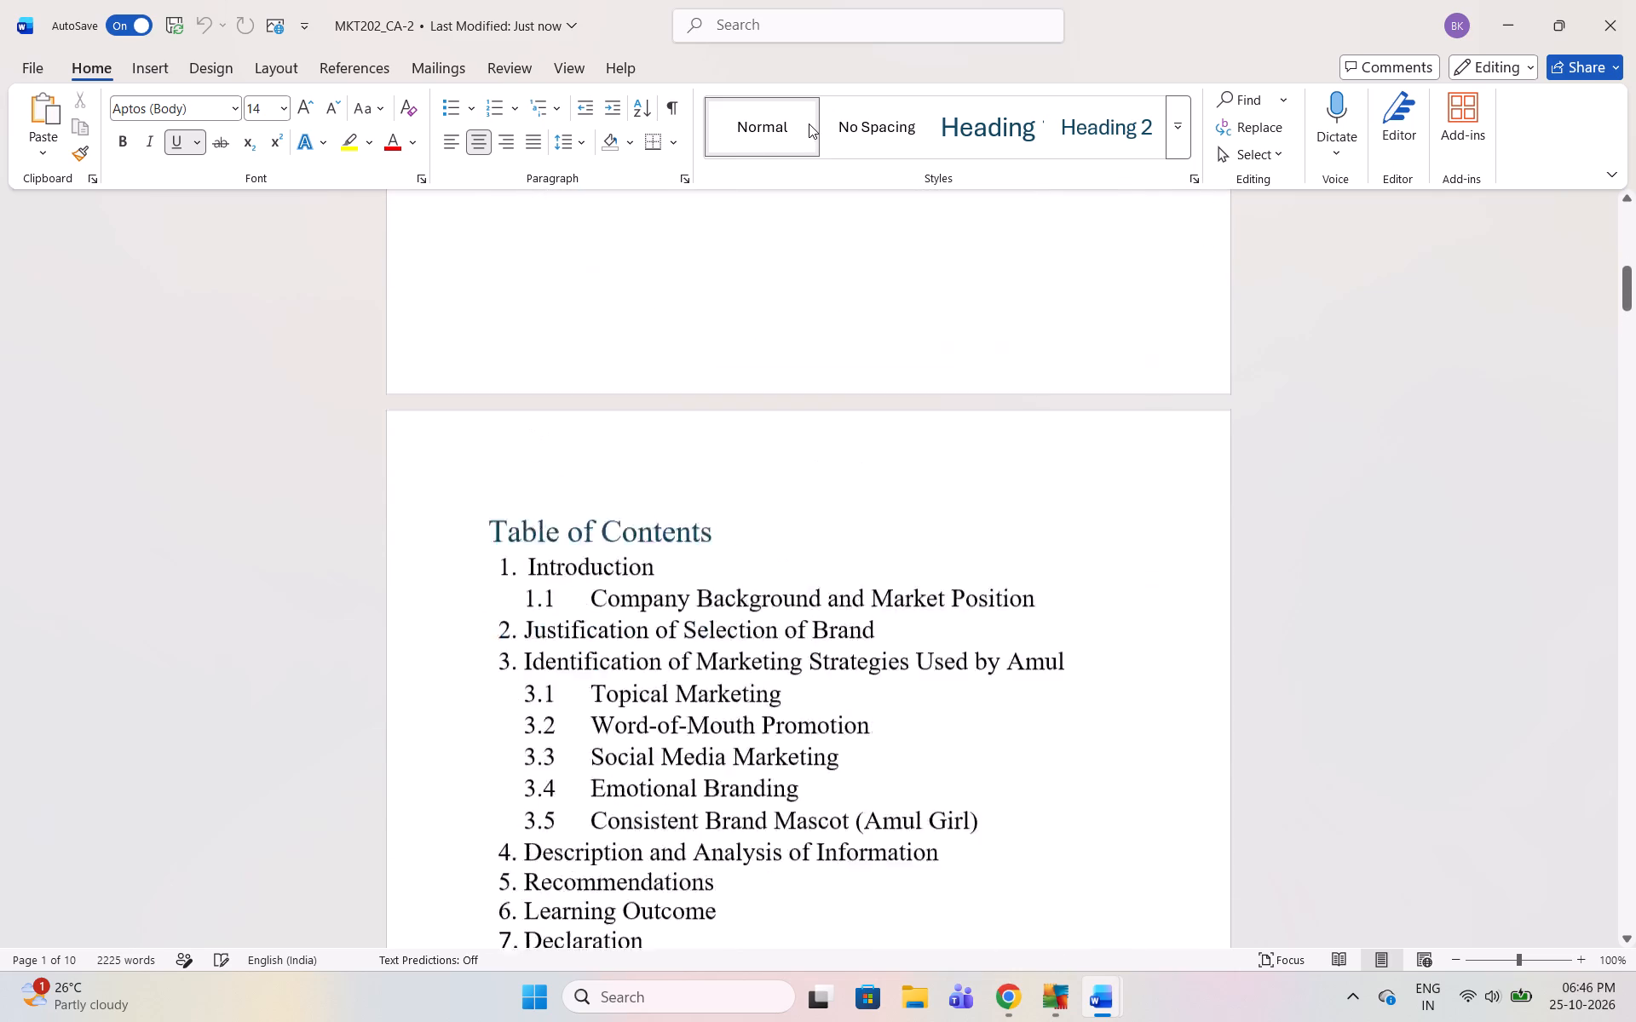
{"action": "left_click_drag", "start_coordinate": [809, 123], "coordinate": [1067, 589]}
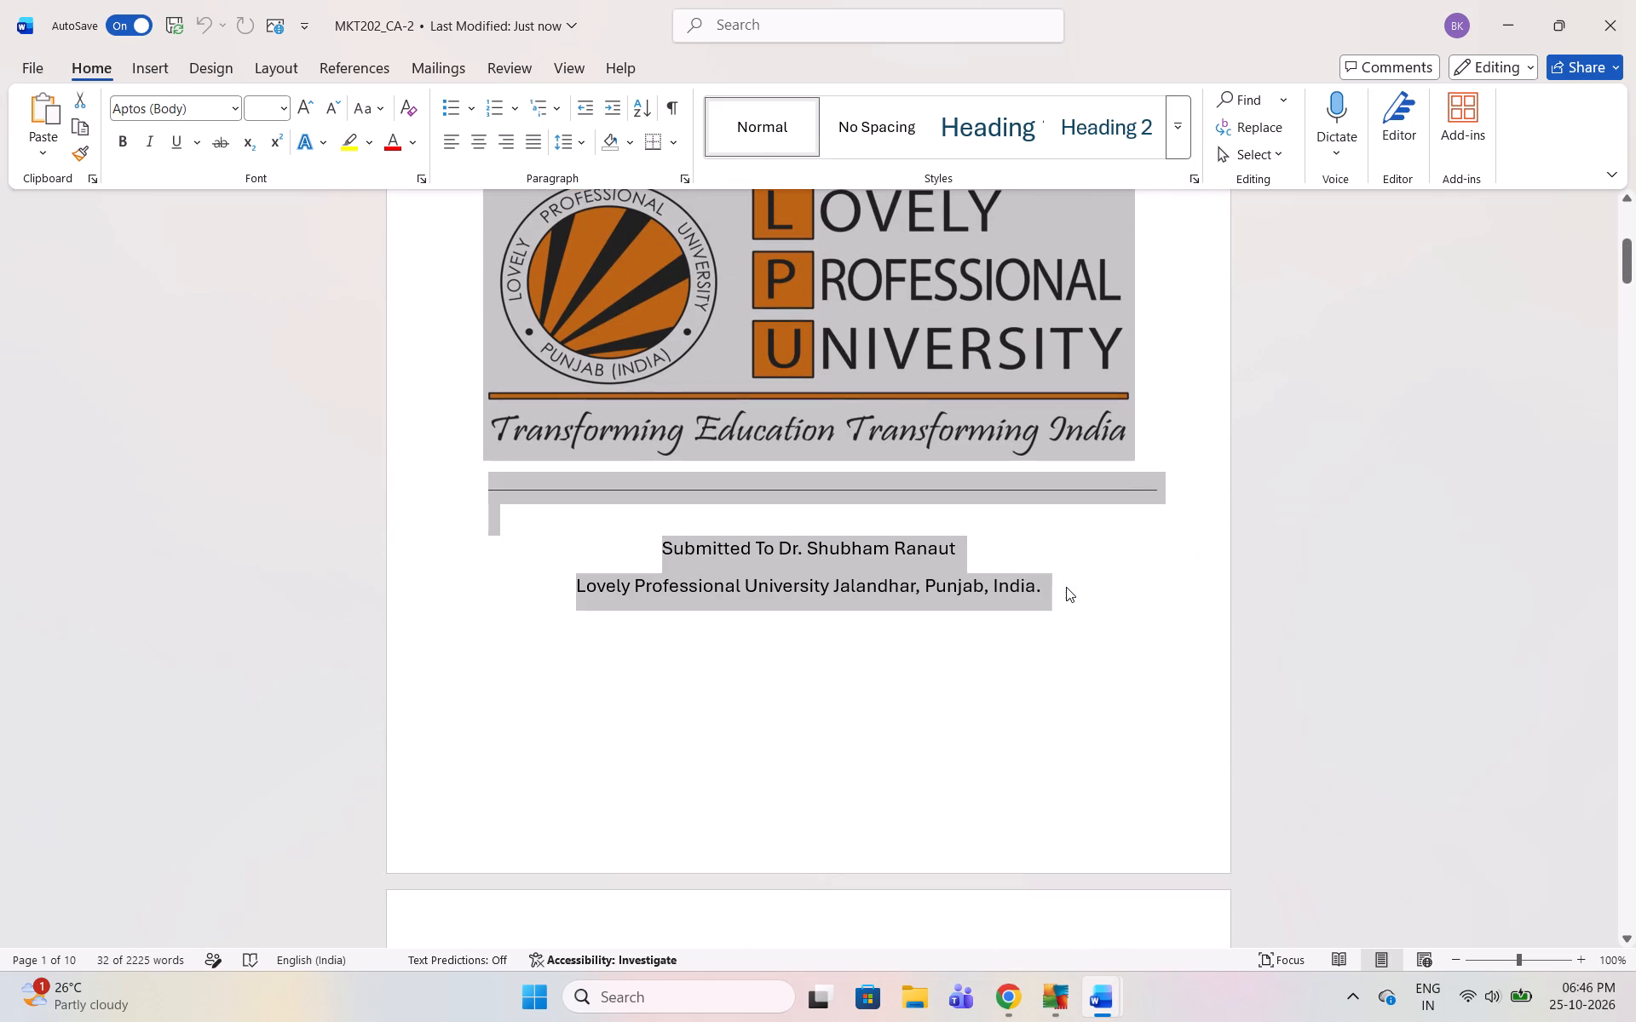
{"action": "key", "text": "ctrl+c"}
{"action": "key", "text": "ctrl+c"}
{"action": "left_click", "coordinate": [994, 885]}
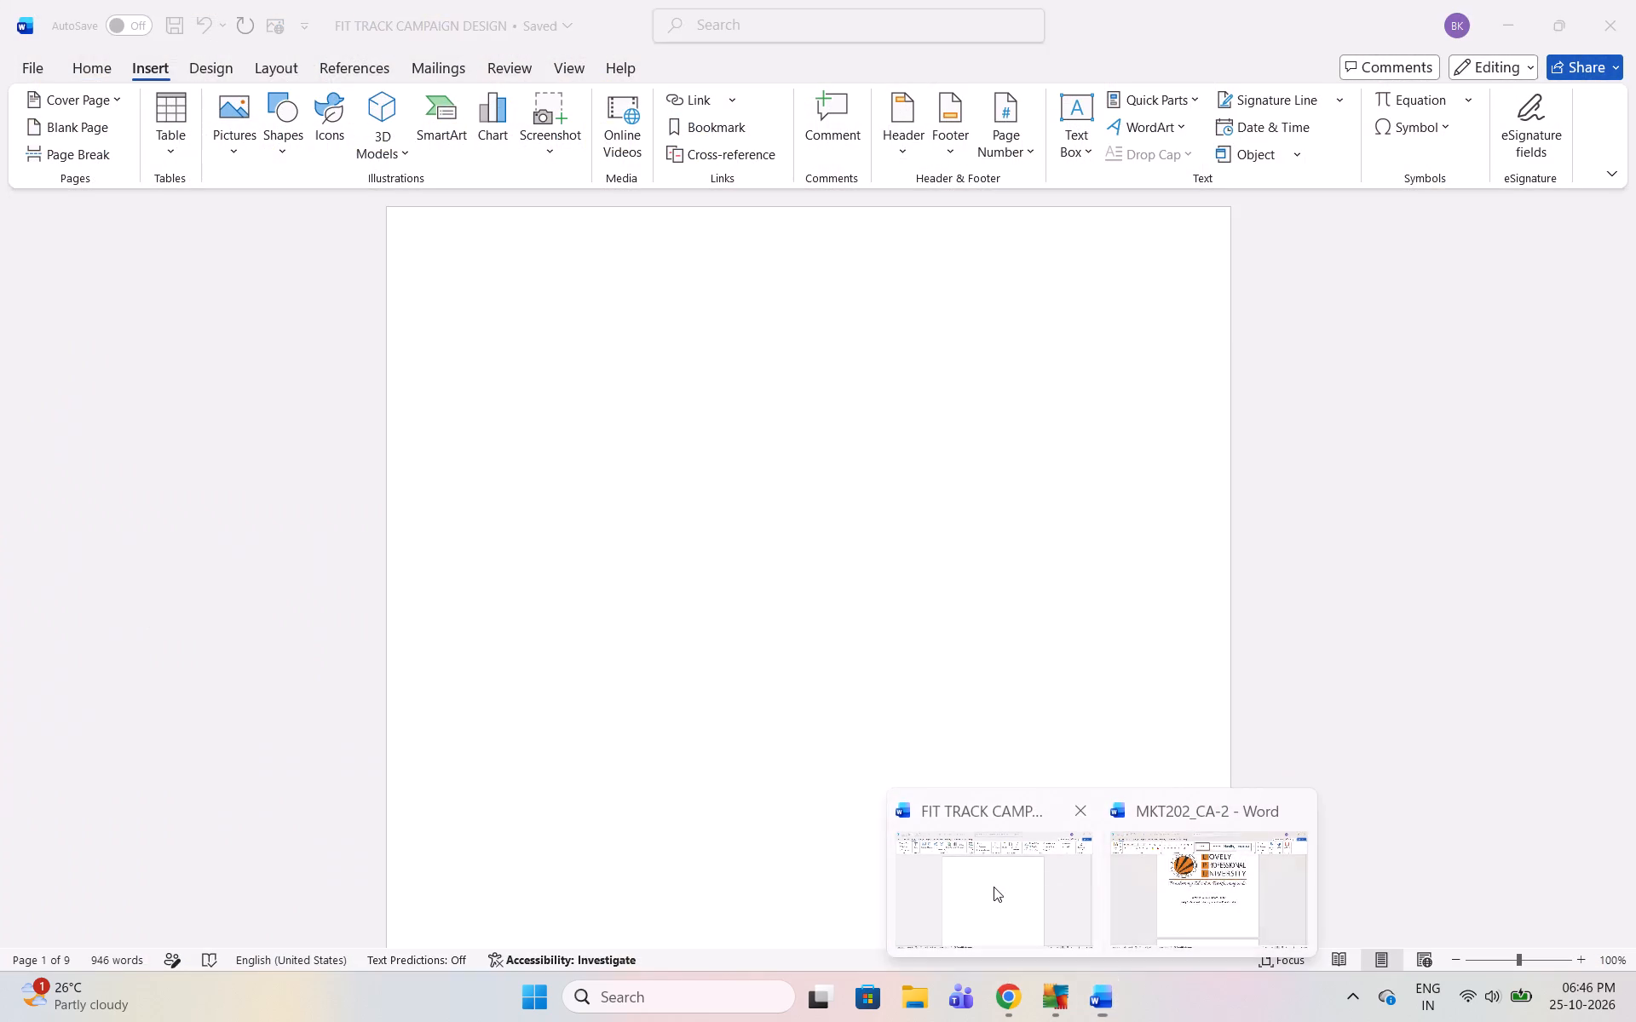
{"action": "left_click", "coordinate": [798, 303]}
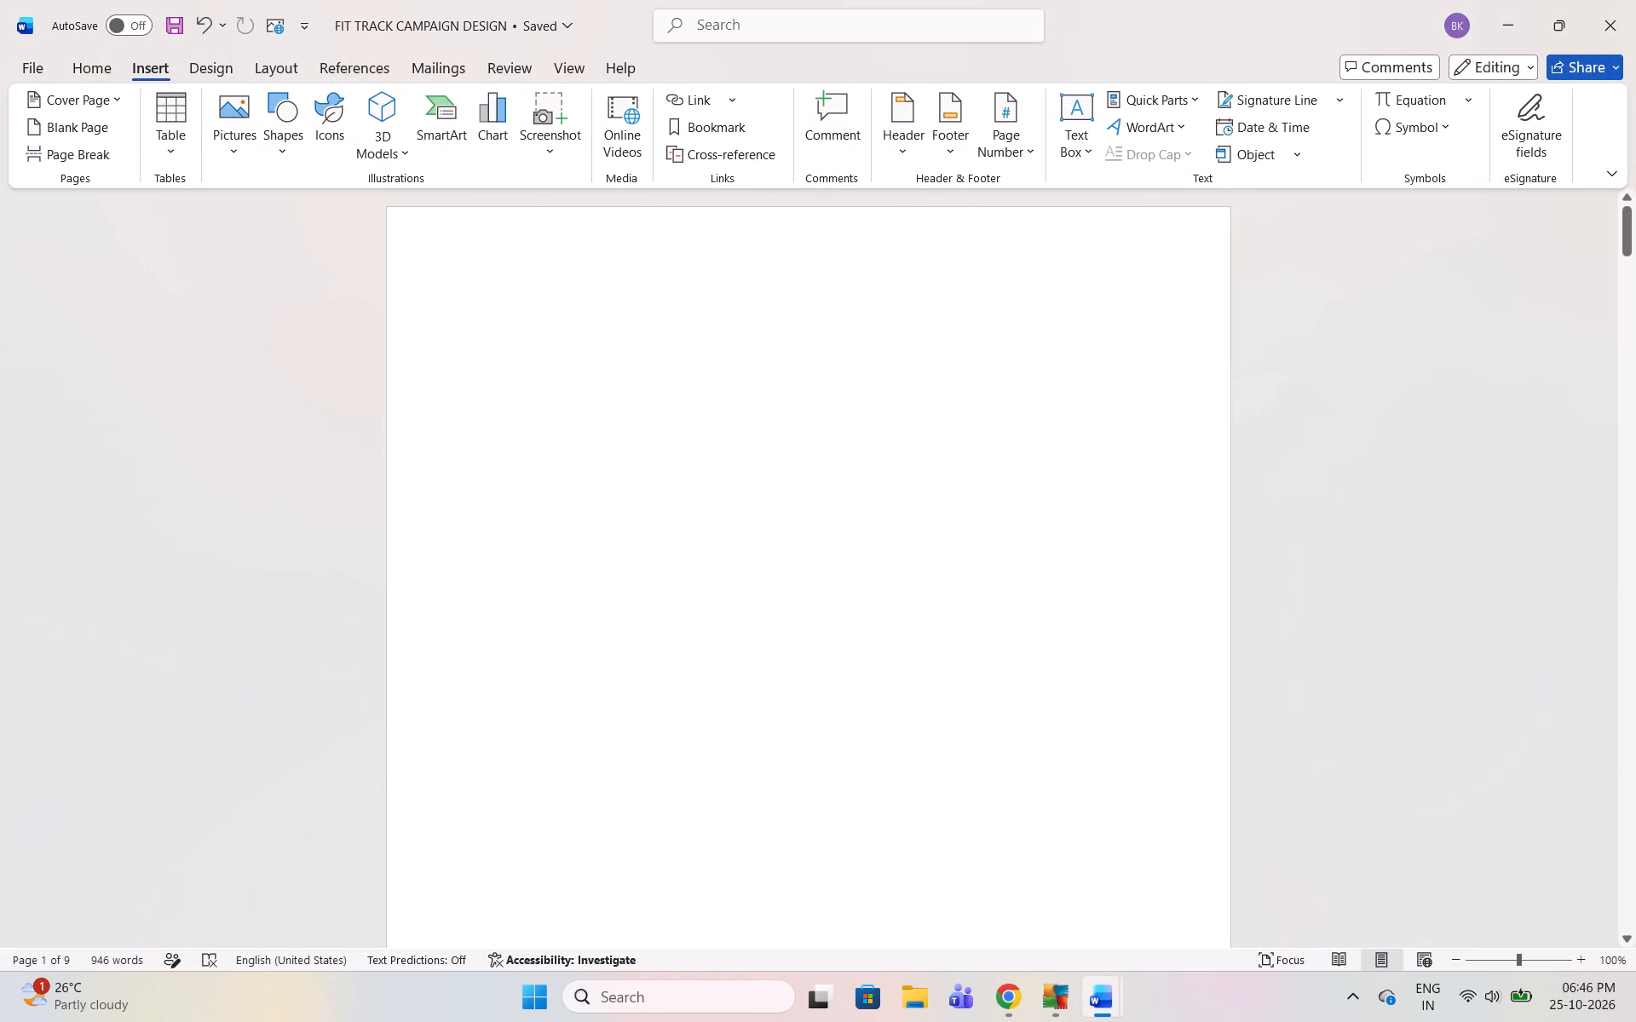
{"action": "key", "text": "ctrl+v"}
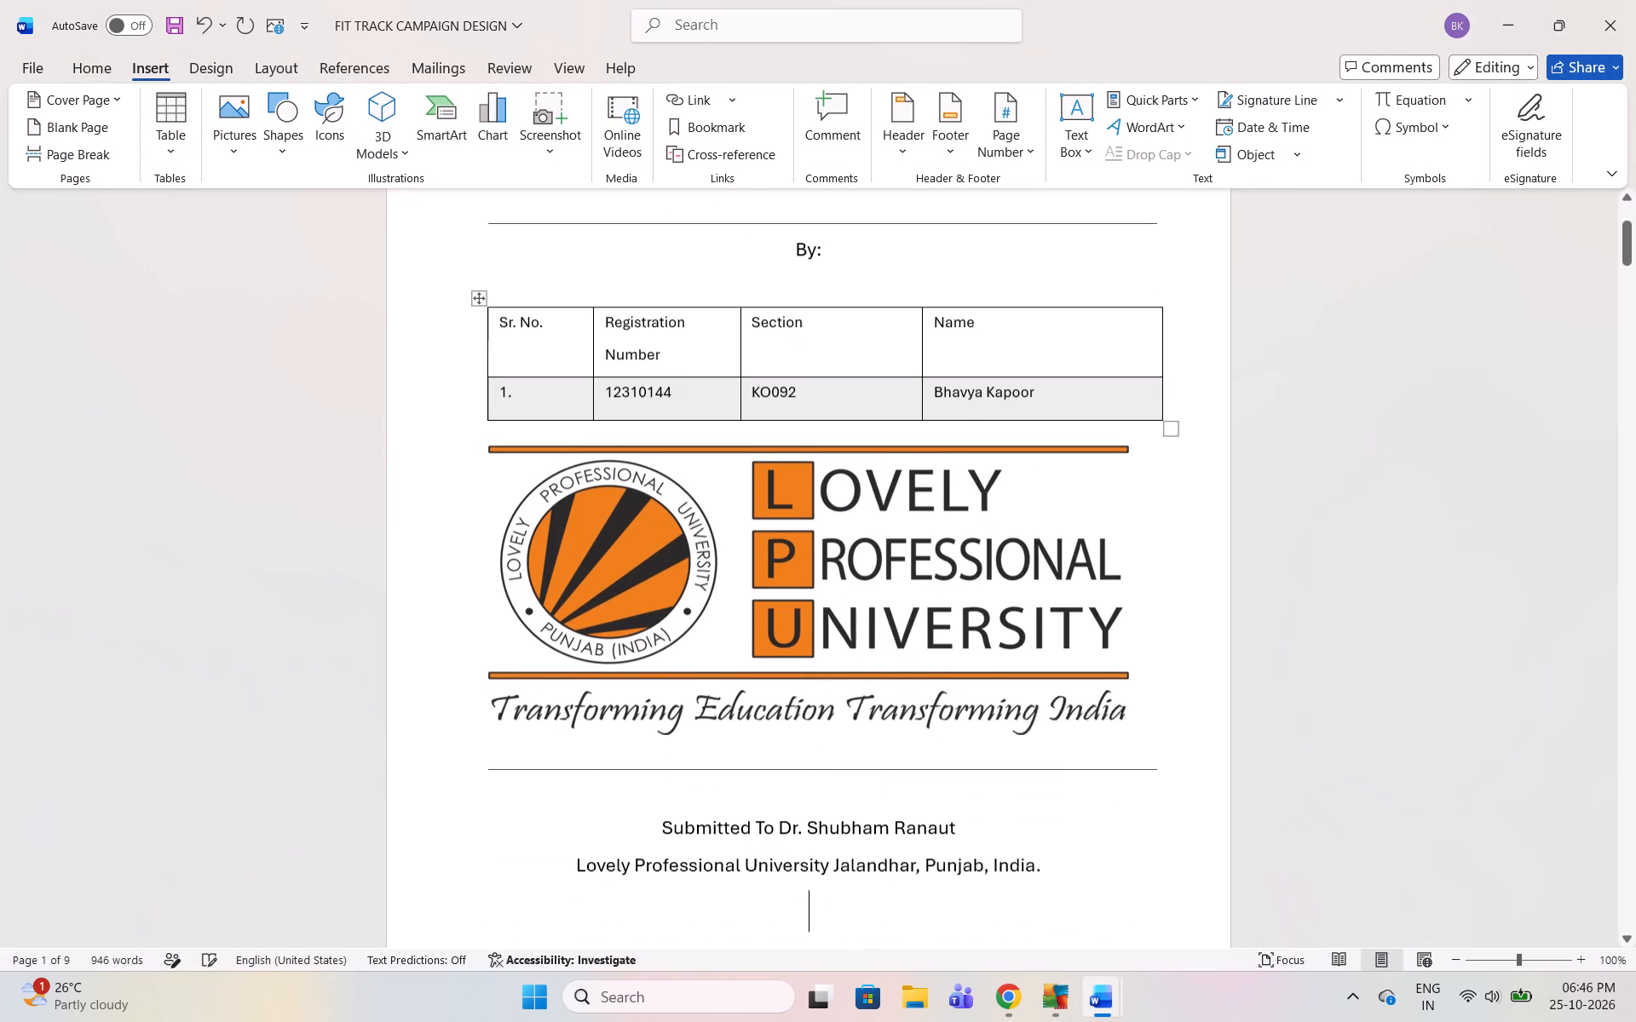
Remove the empty space before the "FIT TRACK CAMPAIGN DESIGN" heading that follows the pasted cover page.
{"action": "scroll", "coordinate": [798, 303], "scroll_direction": "down", "scroll_amount": 11}
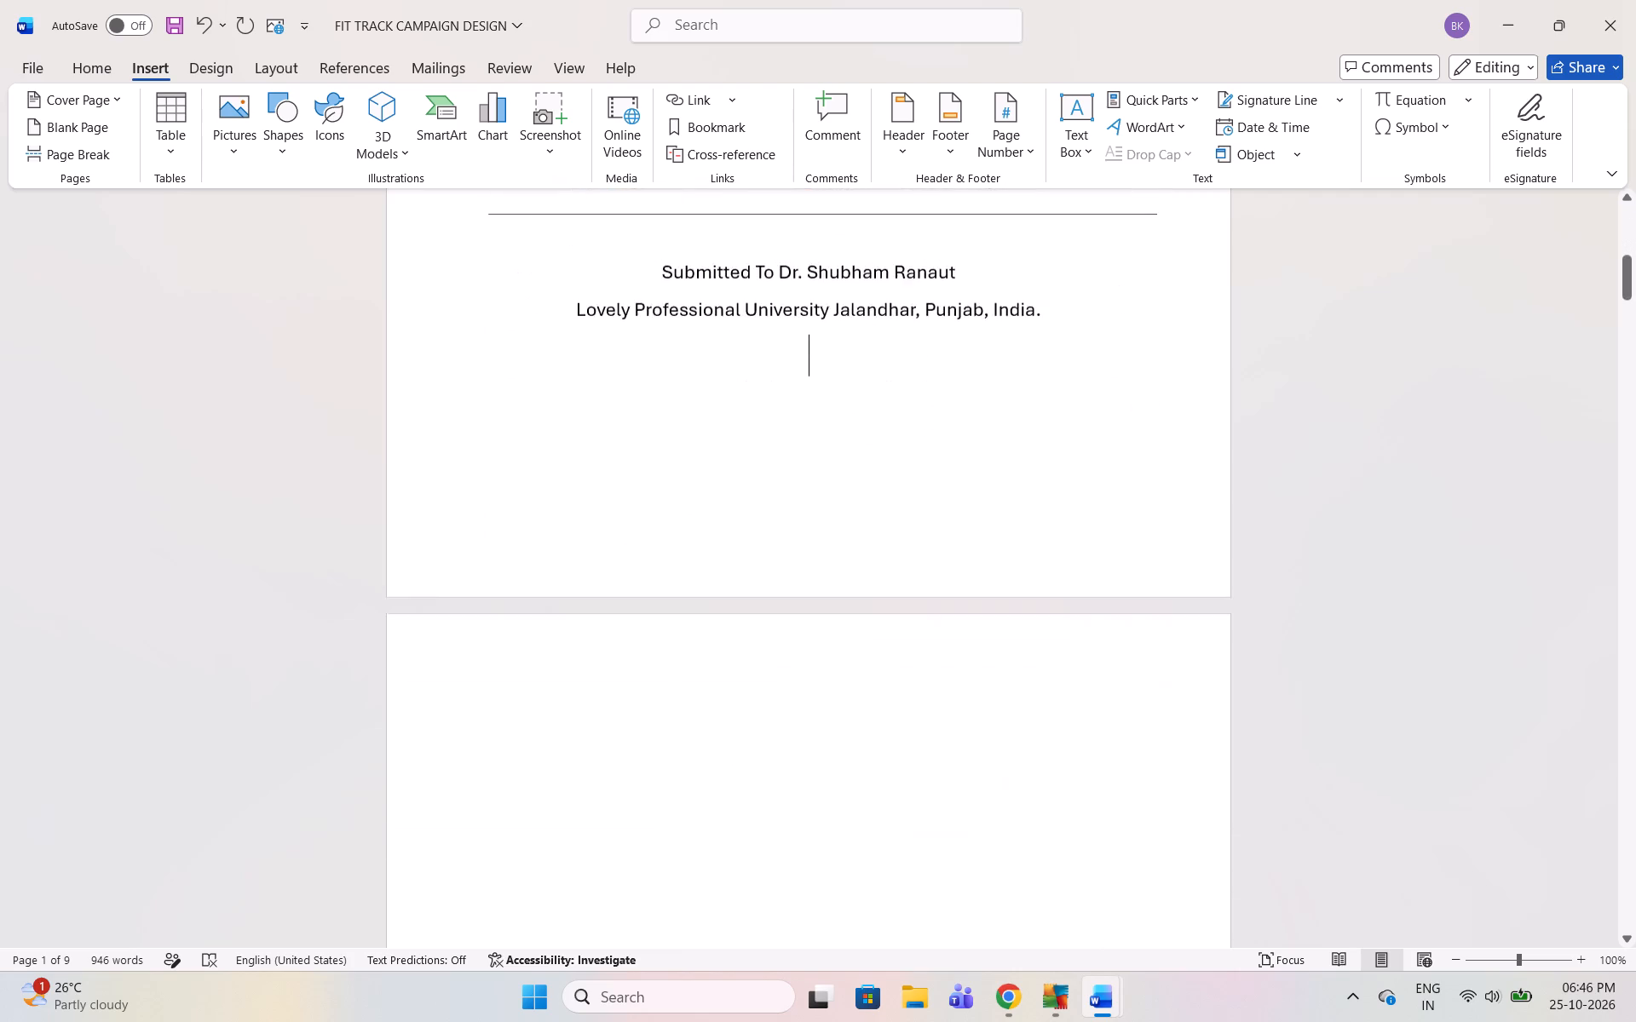
{"action": "scroll", "coordinate": [798, 303], "scroll_direction": "down", "scroll_amount": 20}
{"action": "scroll", "coordinate": [798, 303], "scroll_direction": "down", "scroll_amount": 1}
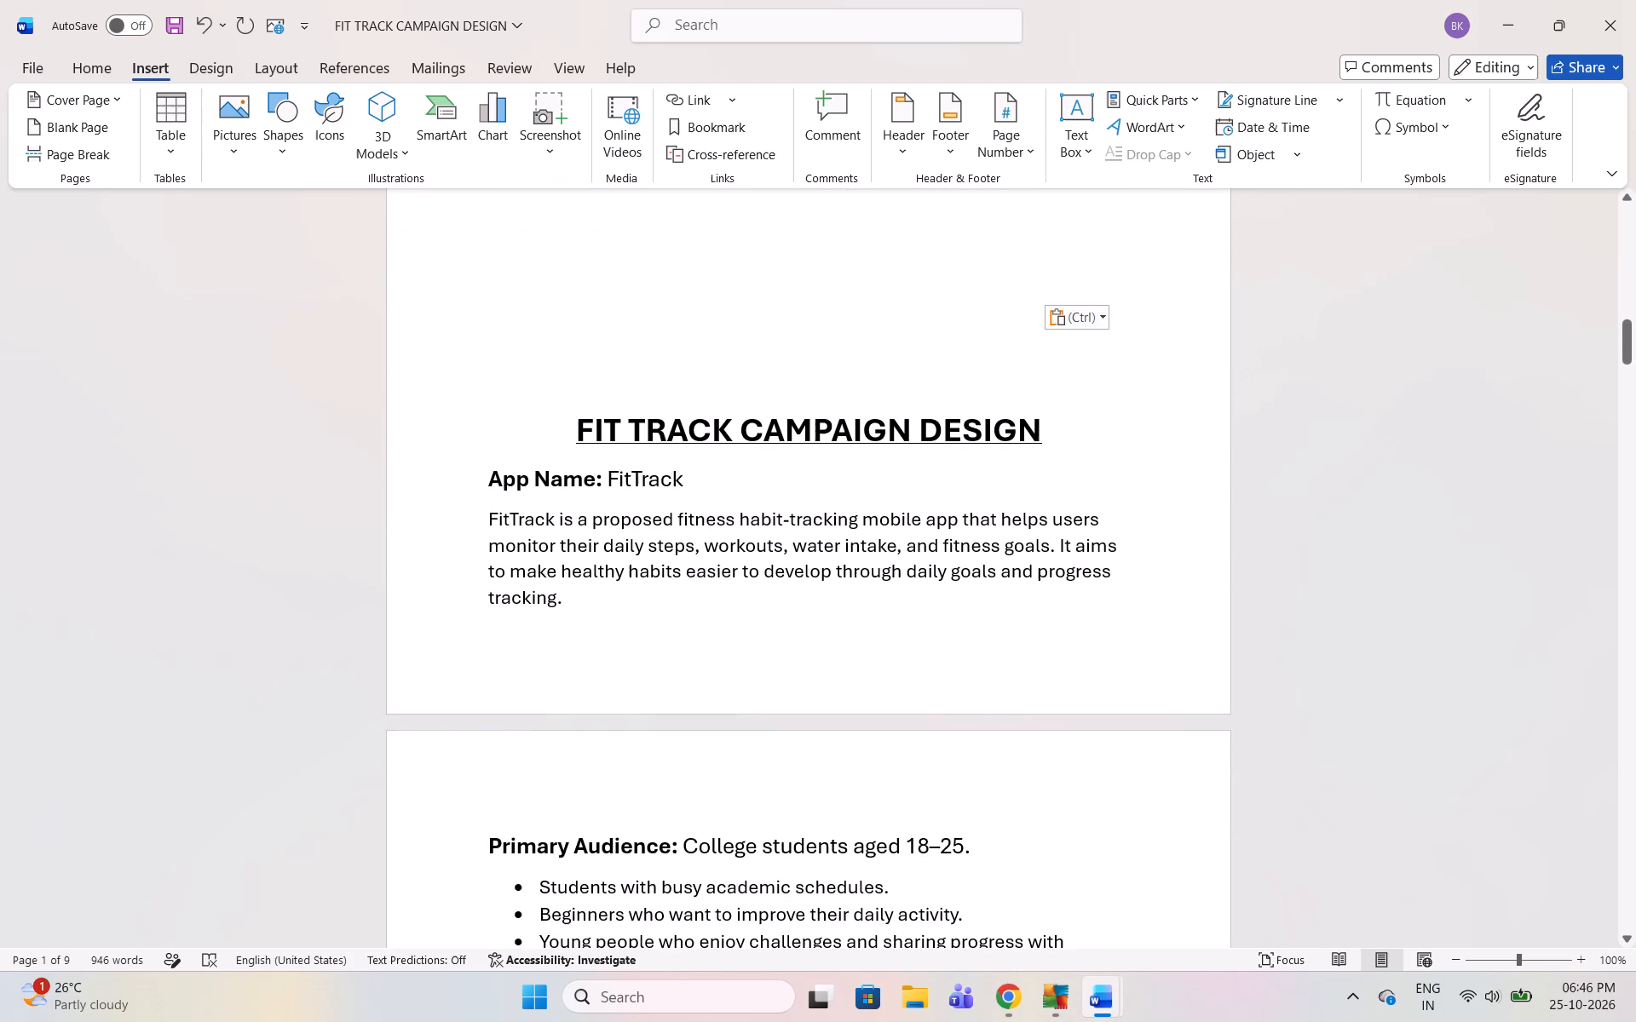
{"action": "left_click", "coordinate": [562, 421]}
{"action": "key", "text": "BackSpace"}
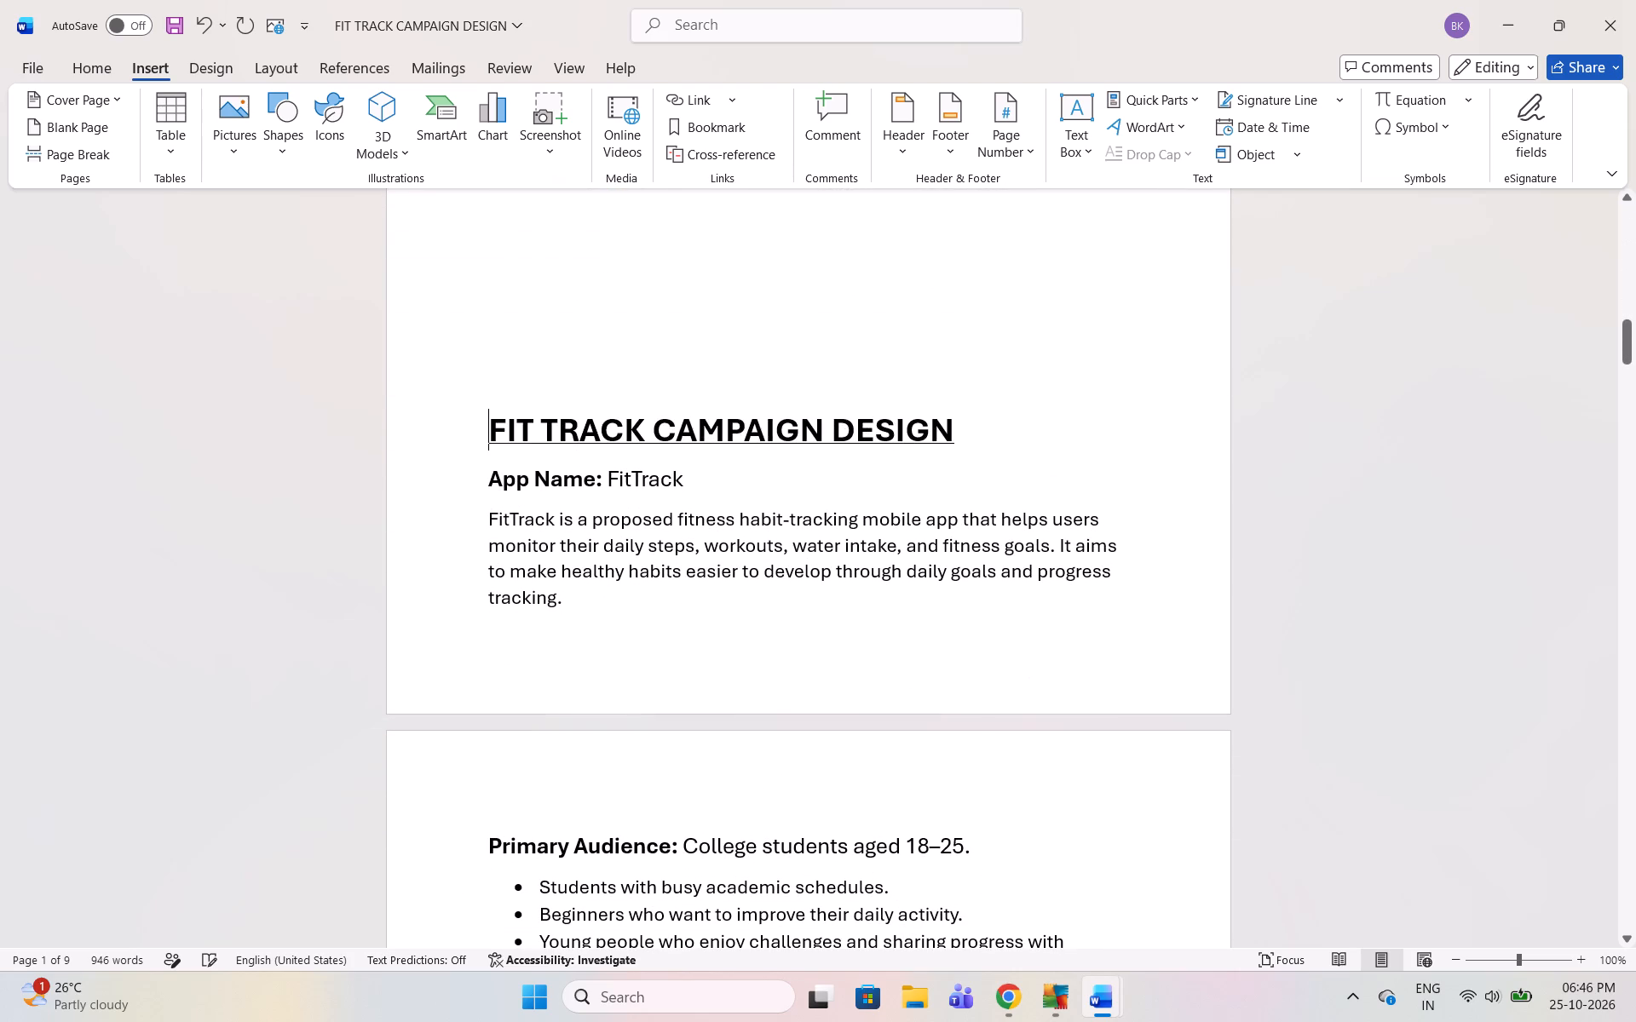
Remove the surplus blank lines above the FIT TRACK CAMPAIGN DESIGN heading so that it starts at the top of page 2.
{"action": "key", "text": "BackSpace"}
{"action": "key", "text": "BackSpace"}
{"action": "key", "text": "BackSpace"}
{"action": "key", "text": "BackSpace"}
{"action": "key", "text": "BackSpace"}
{"action": "key", "text": "BackSpace"}
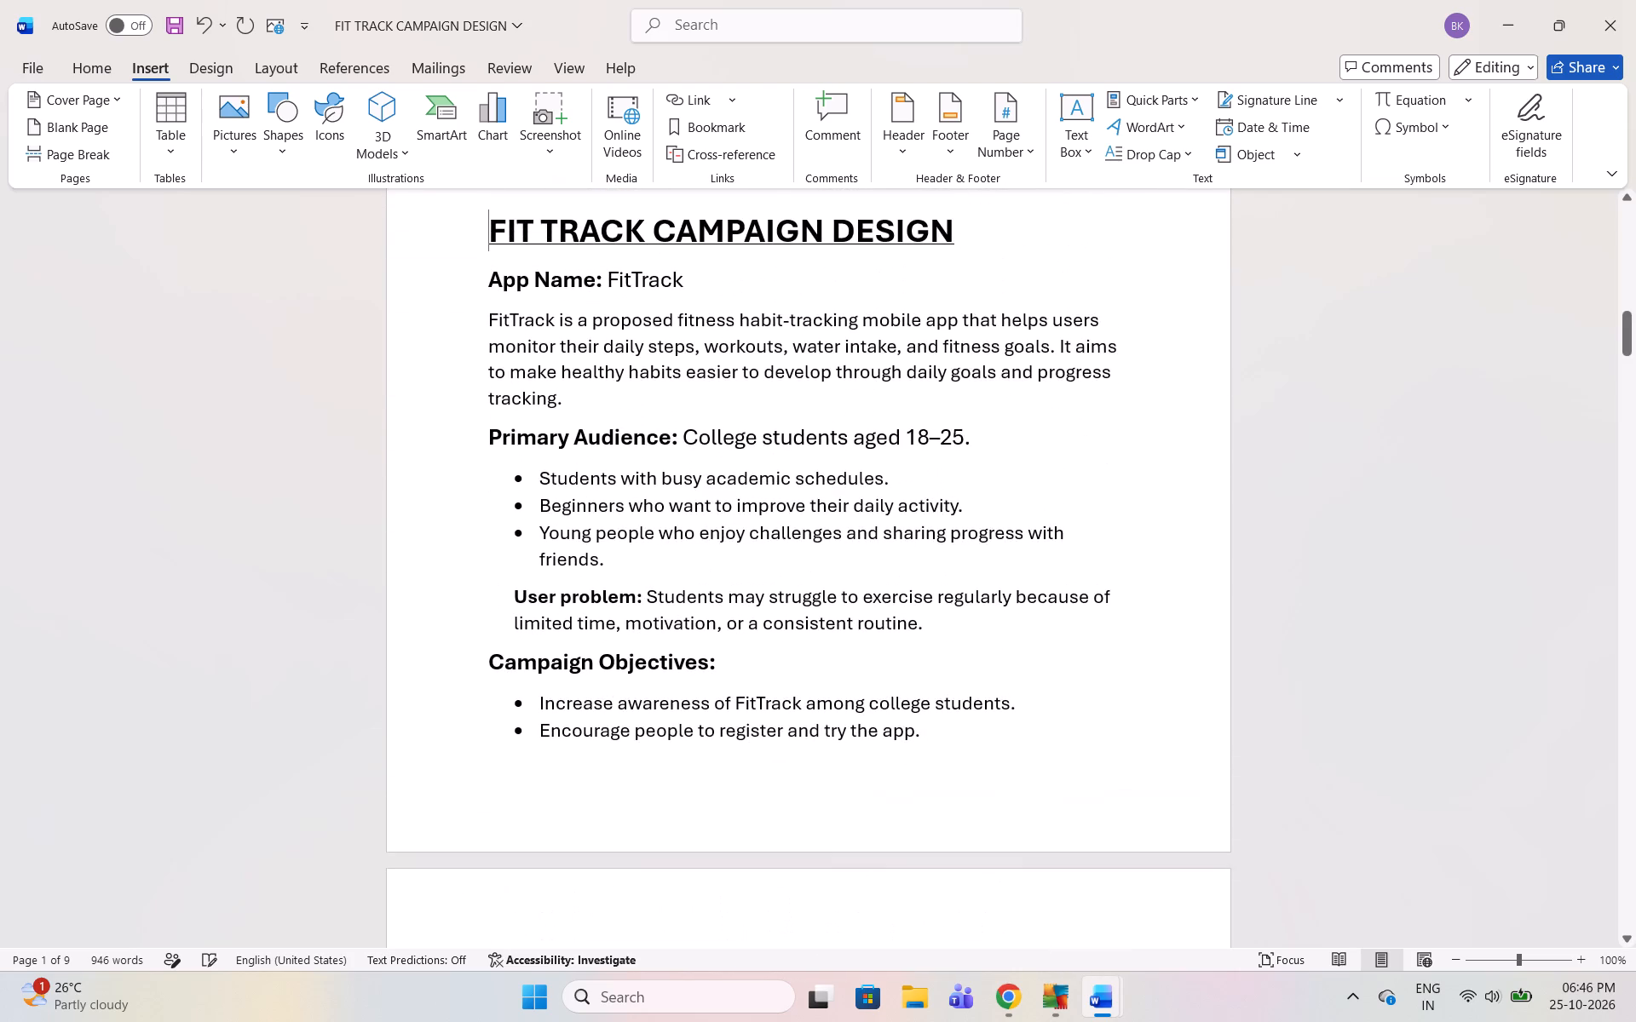
{"action": "scroll", "coordinate": [564, 418], "scroll_direction": "up", "scroll_amount": 12}
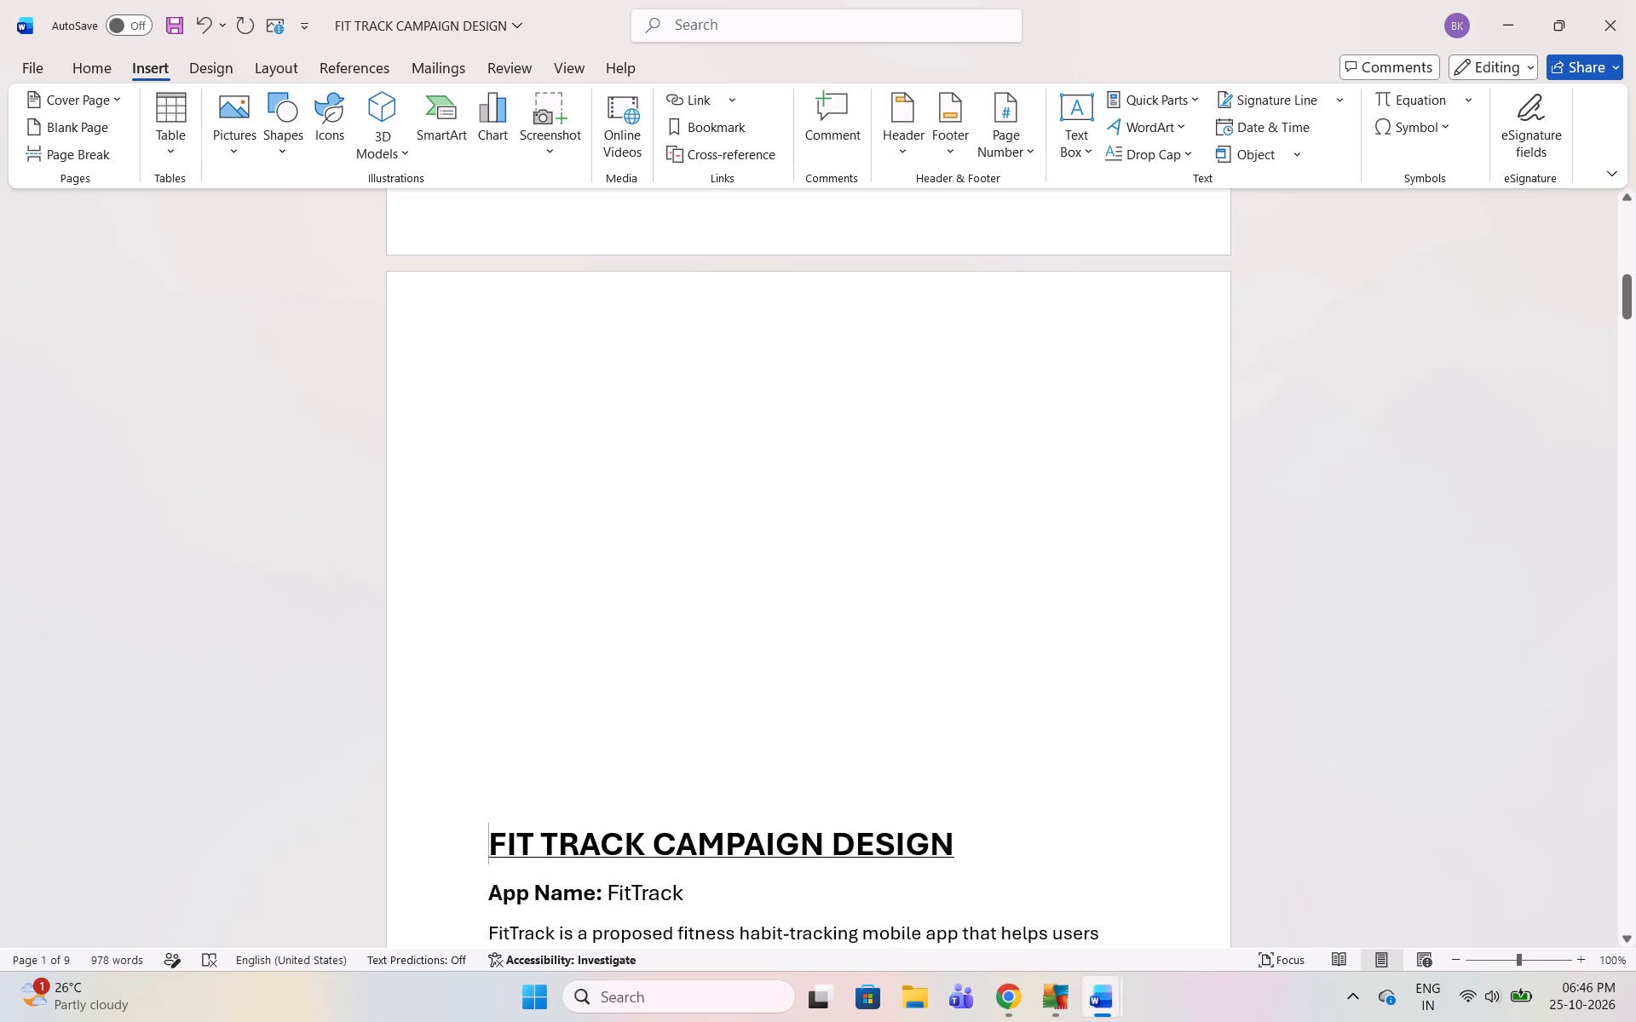
{"action": "key", "text": "BackSpace"}
{"action": "key", "text": "BackSpace"}
{"action": "key", "text": "BackSpace"}
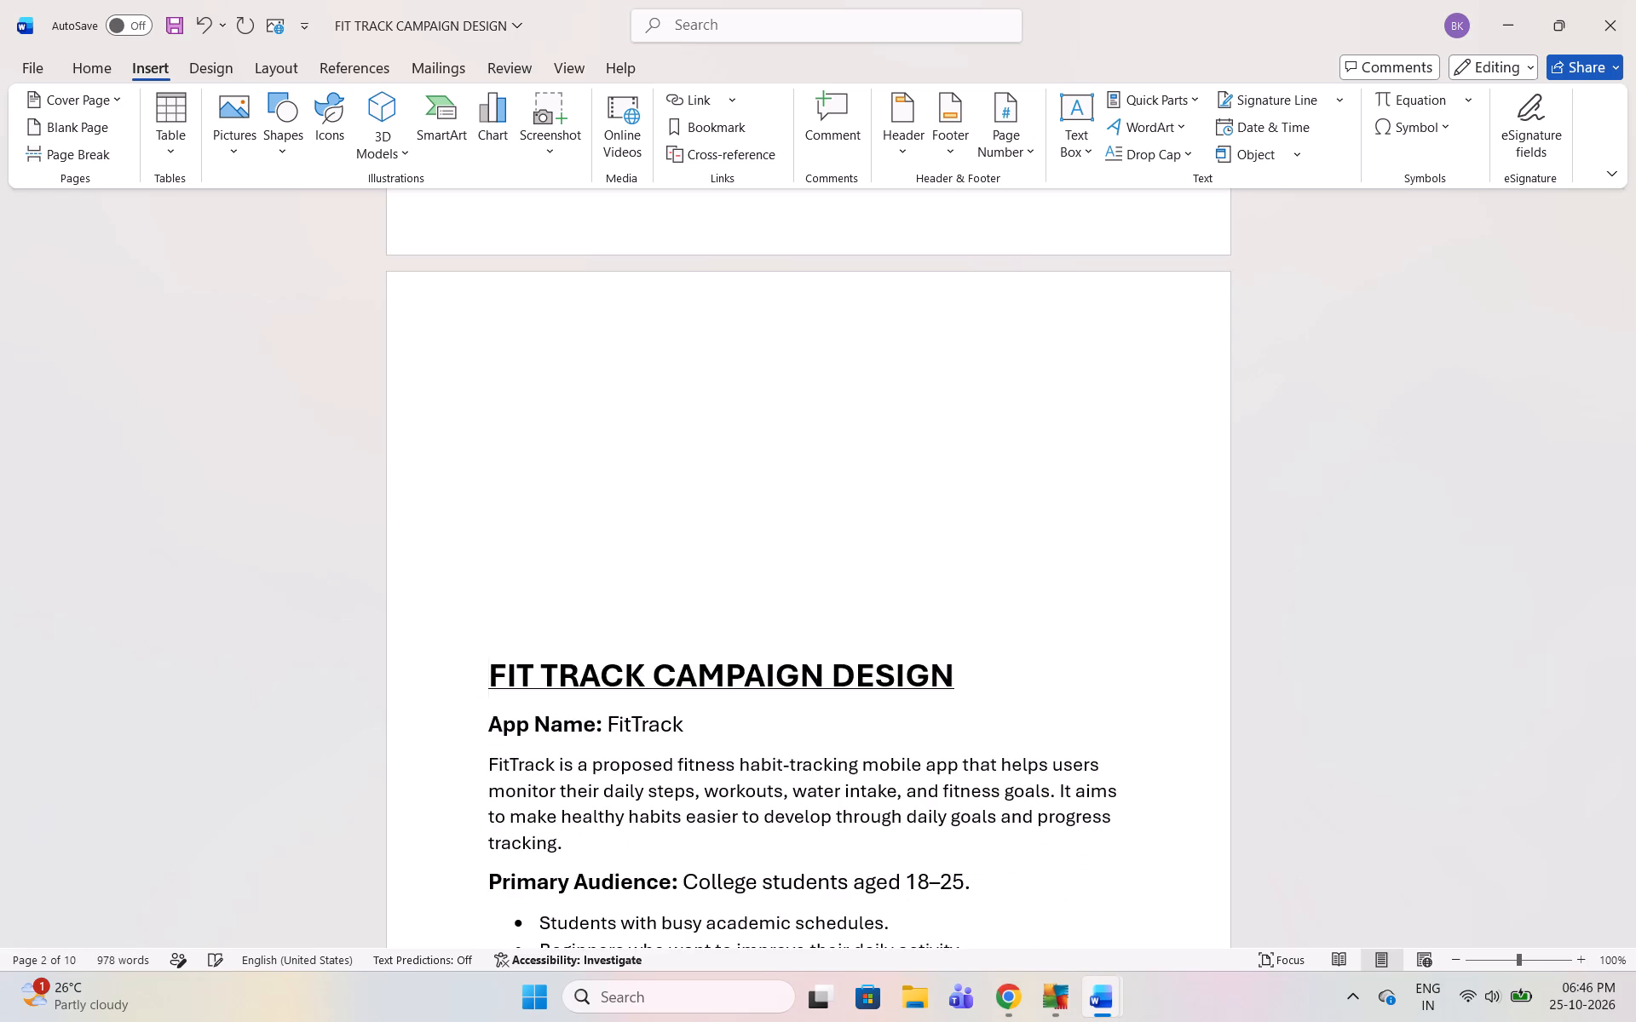
{"action": "key", "text": "BackSpace"}
{"action": "key", "text": "BackSpace"}
{"action": "key", "text": "BackSpace"}
{"action": "key", "text": "BackSpace"}
{"action": "key", "text": "BackSpace"}
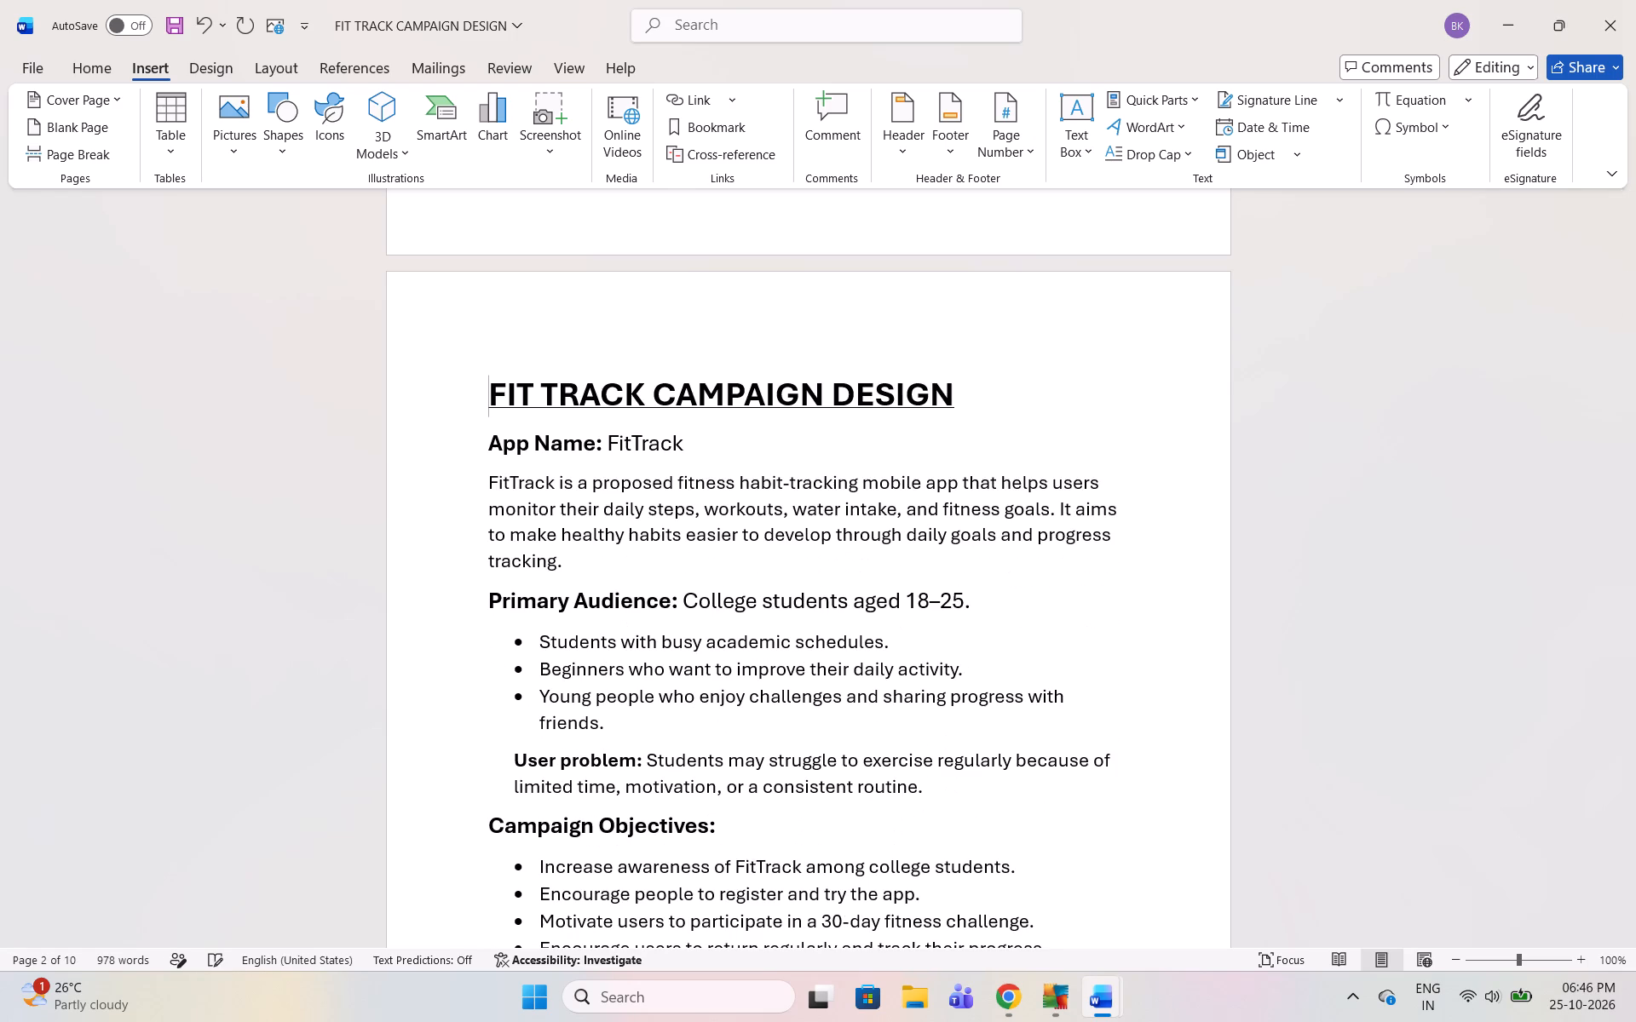
{"action": "key", "text": "BackSpace"}
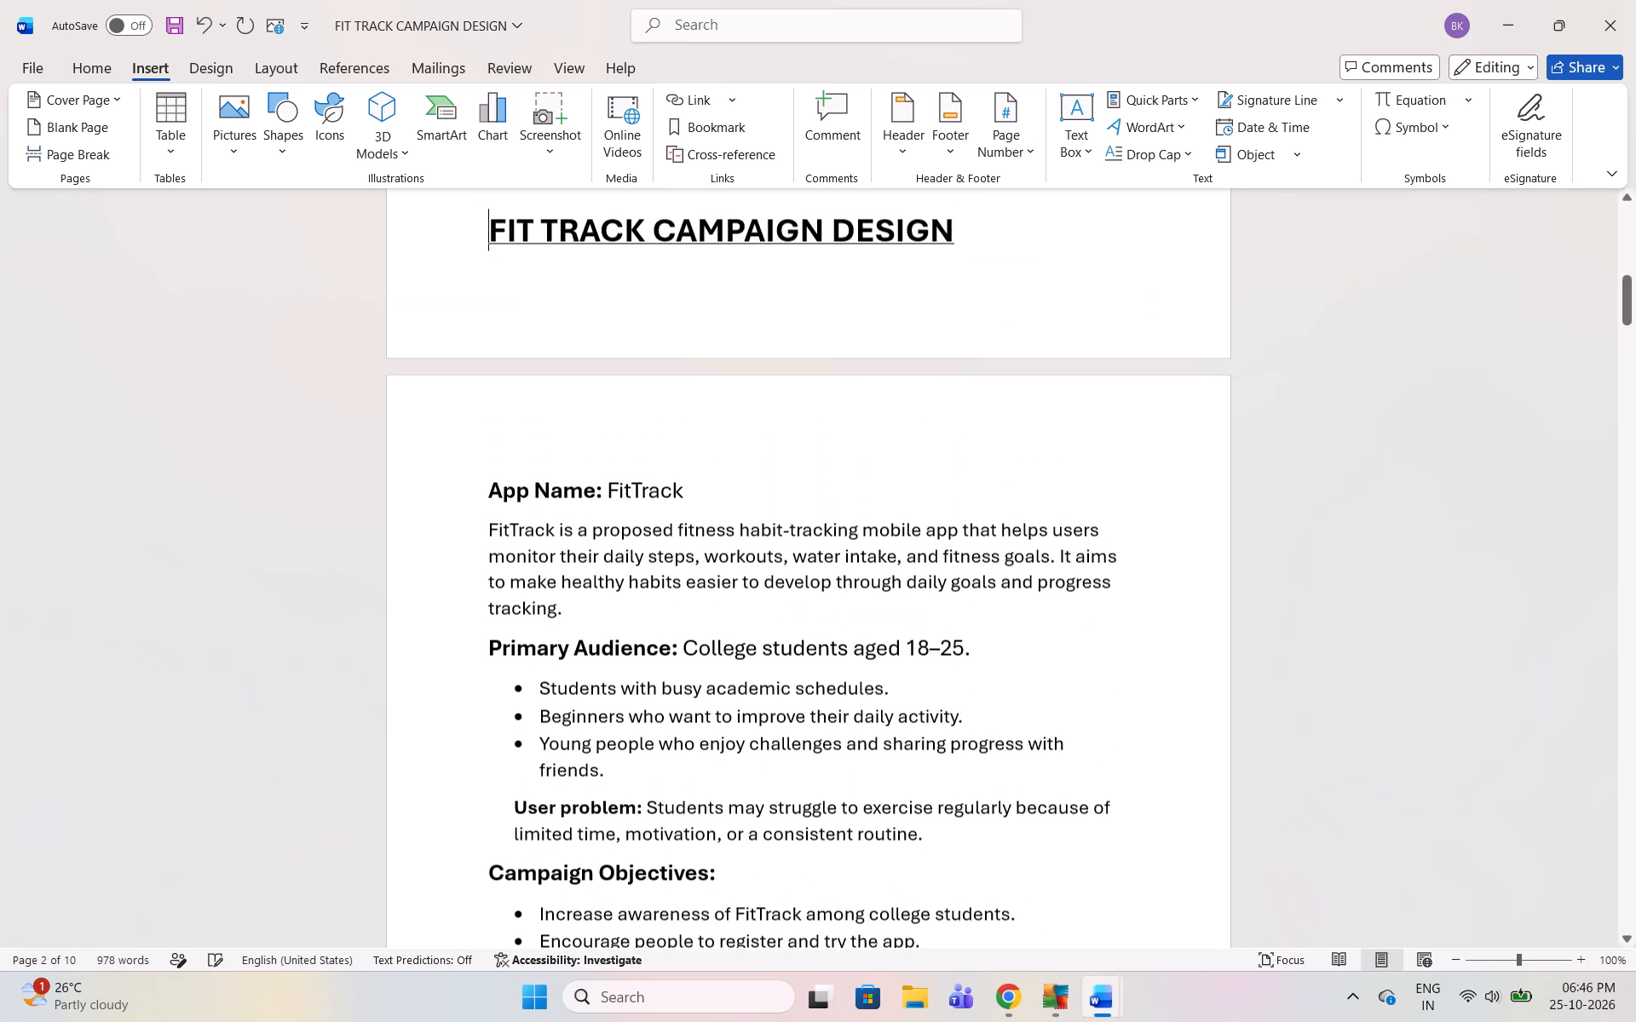
{"action": "key", "text": "Return"}
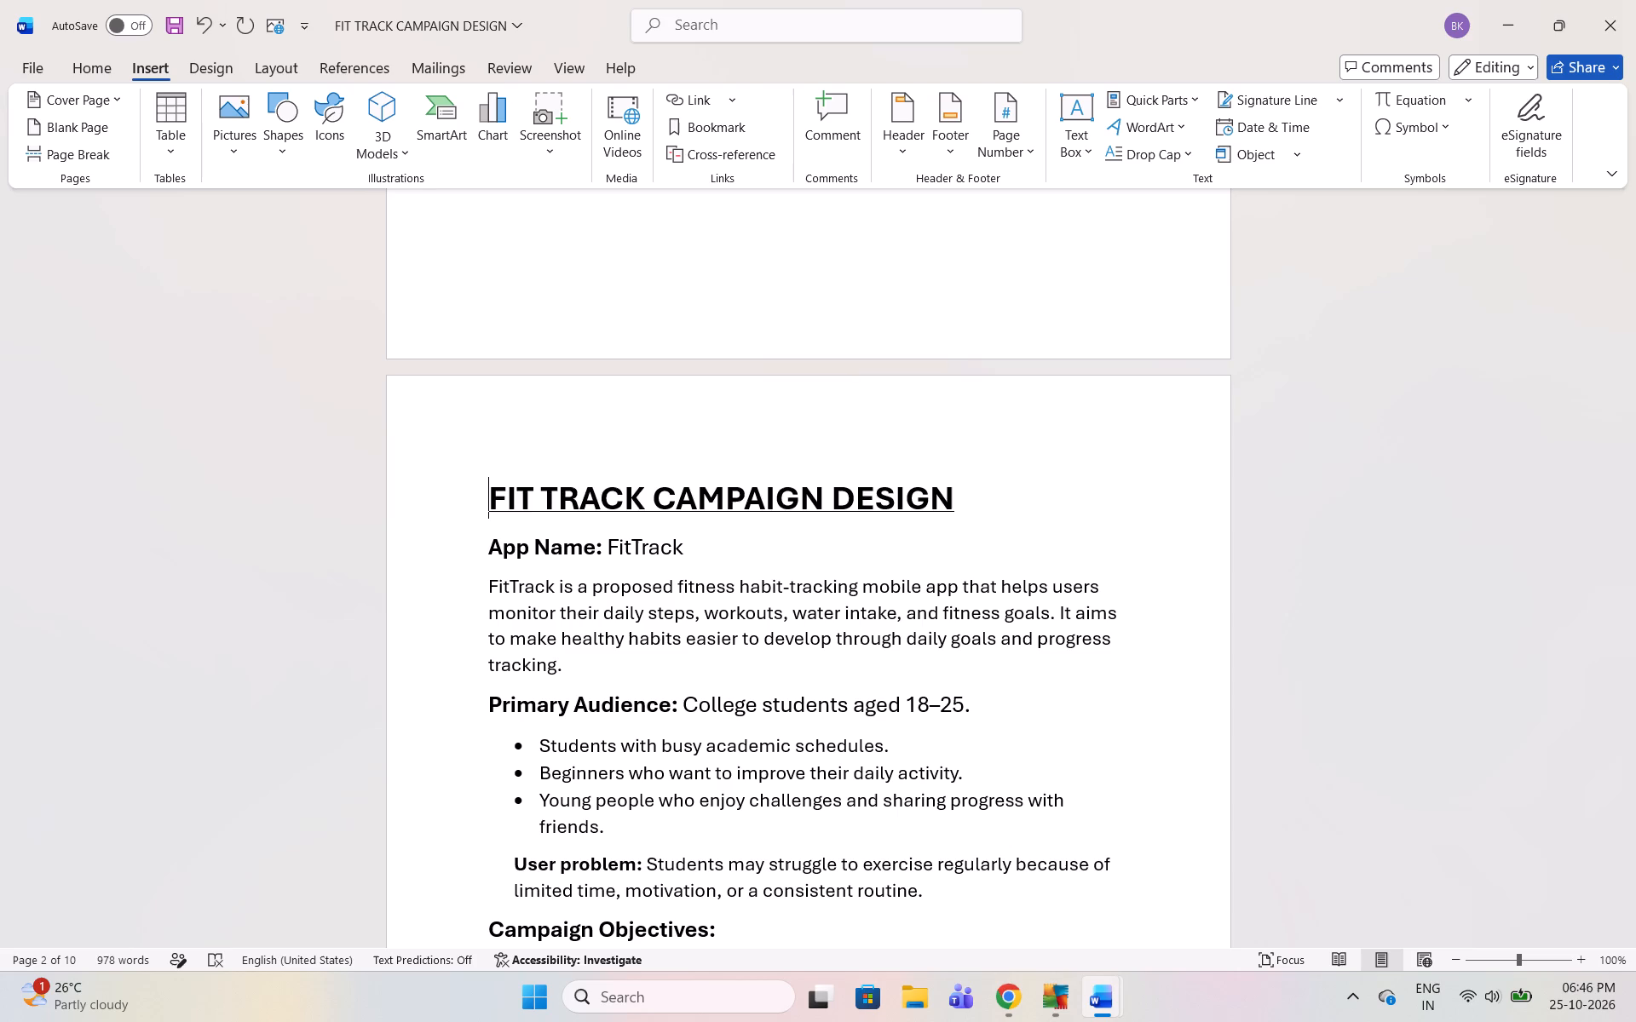
{"action": "key", "text": "Tab"}
{"action": "key", "text": "BackSpace"}
Centre the FIT TRACK CAMPAIGN DESIGN heading.
{"action": "left_click", "coordinate": [108, 83]}
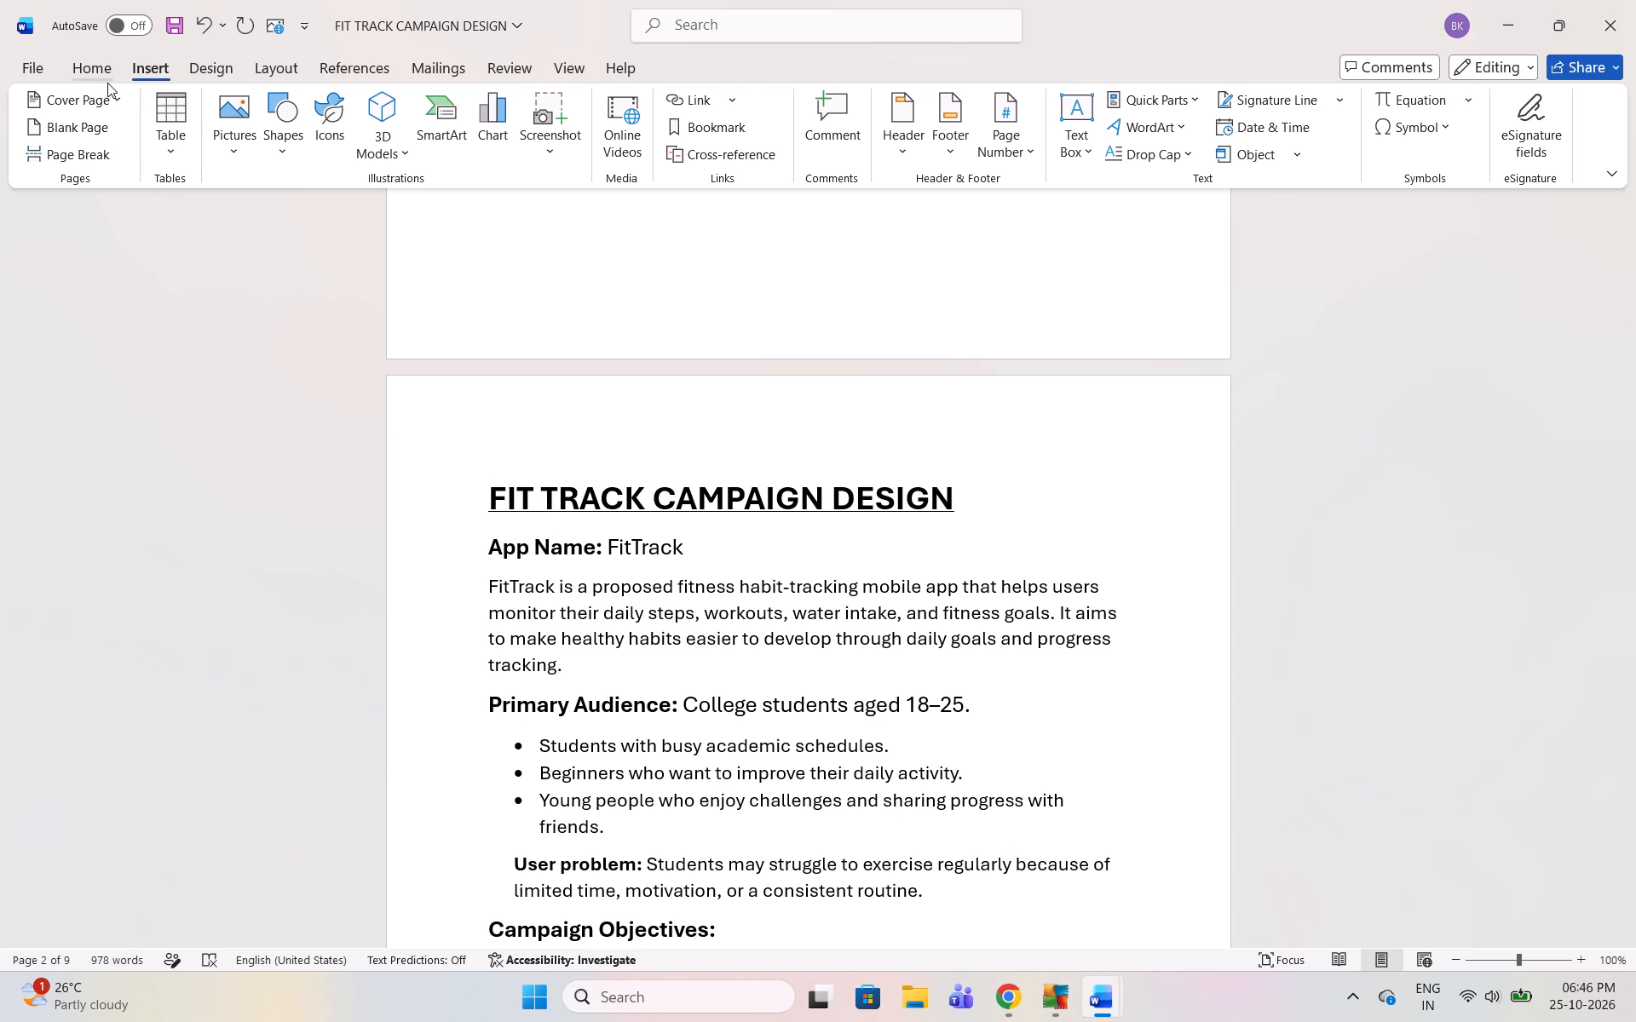
{"action": "left_click", "coordinate": [475, 142]}
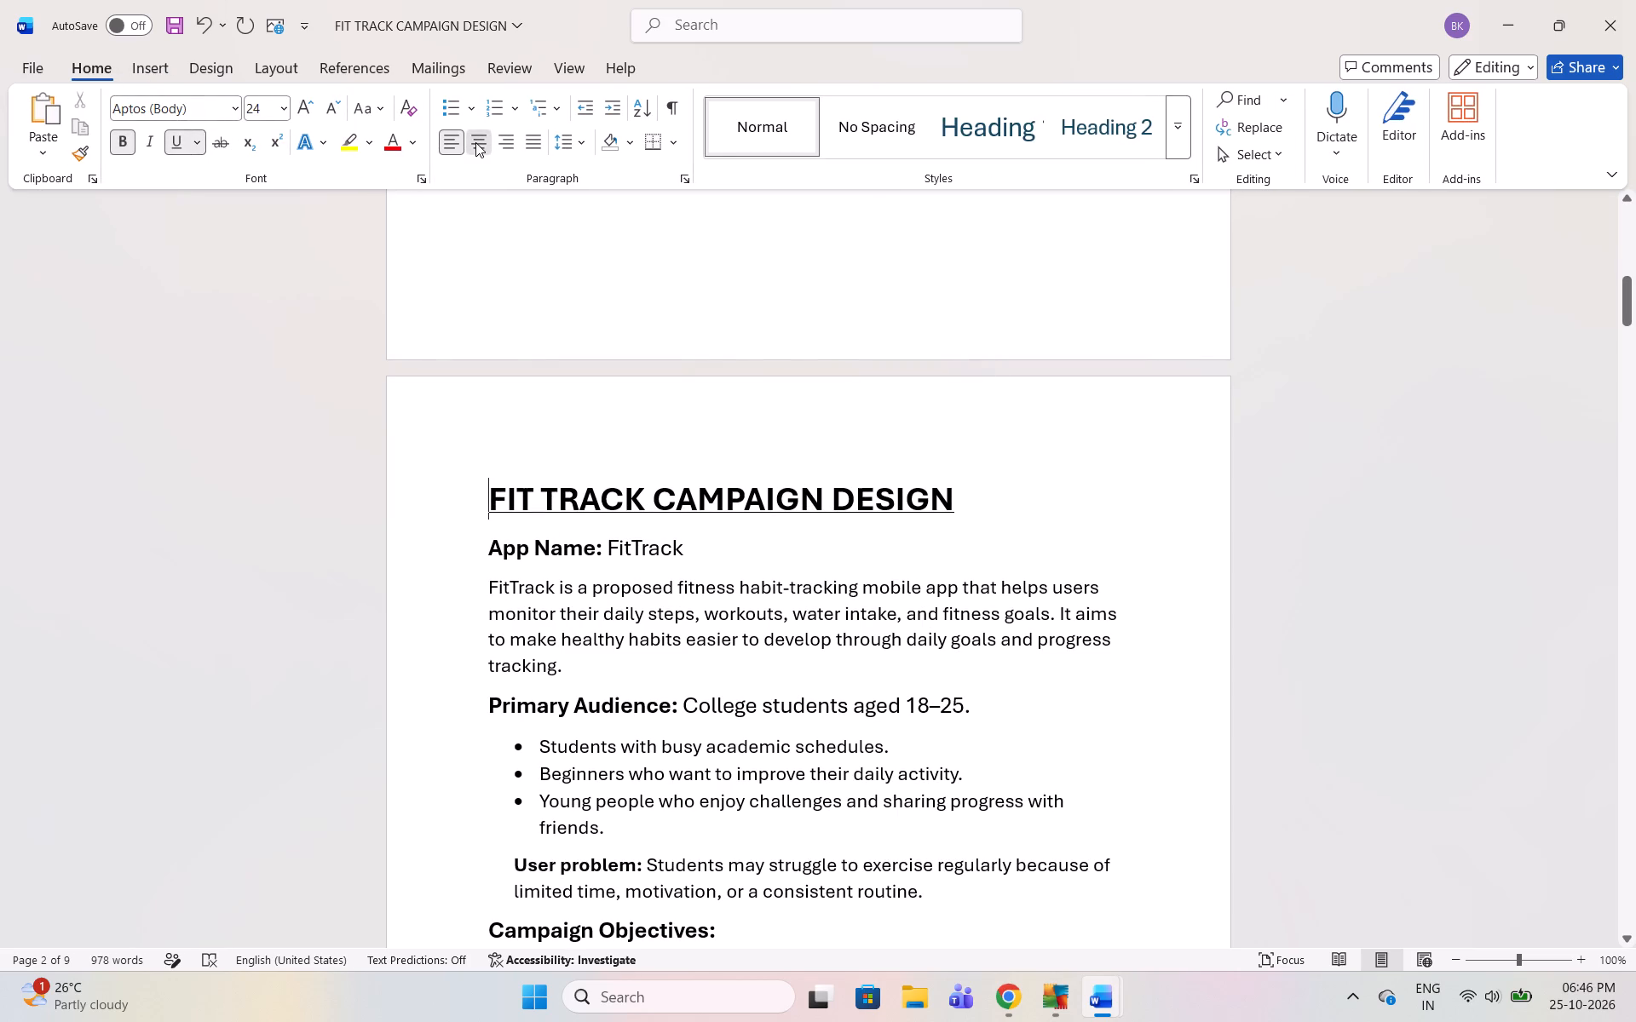
Copy "FIT TRACK" from the page 2 heading and paste it over "Amul" in the cover page's Title line.
{"action": "scroll", "coordinate": [873, 435], "scroll_direction": "up", "scroll_amount": 19}
{"action": "scroll", "coordinate": [873, 435], "scroll_direction": "up", "scroll_amount": 2}
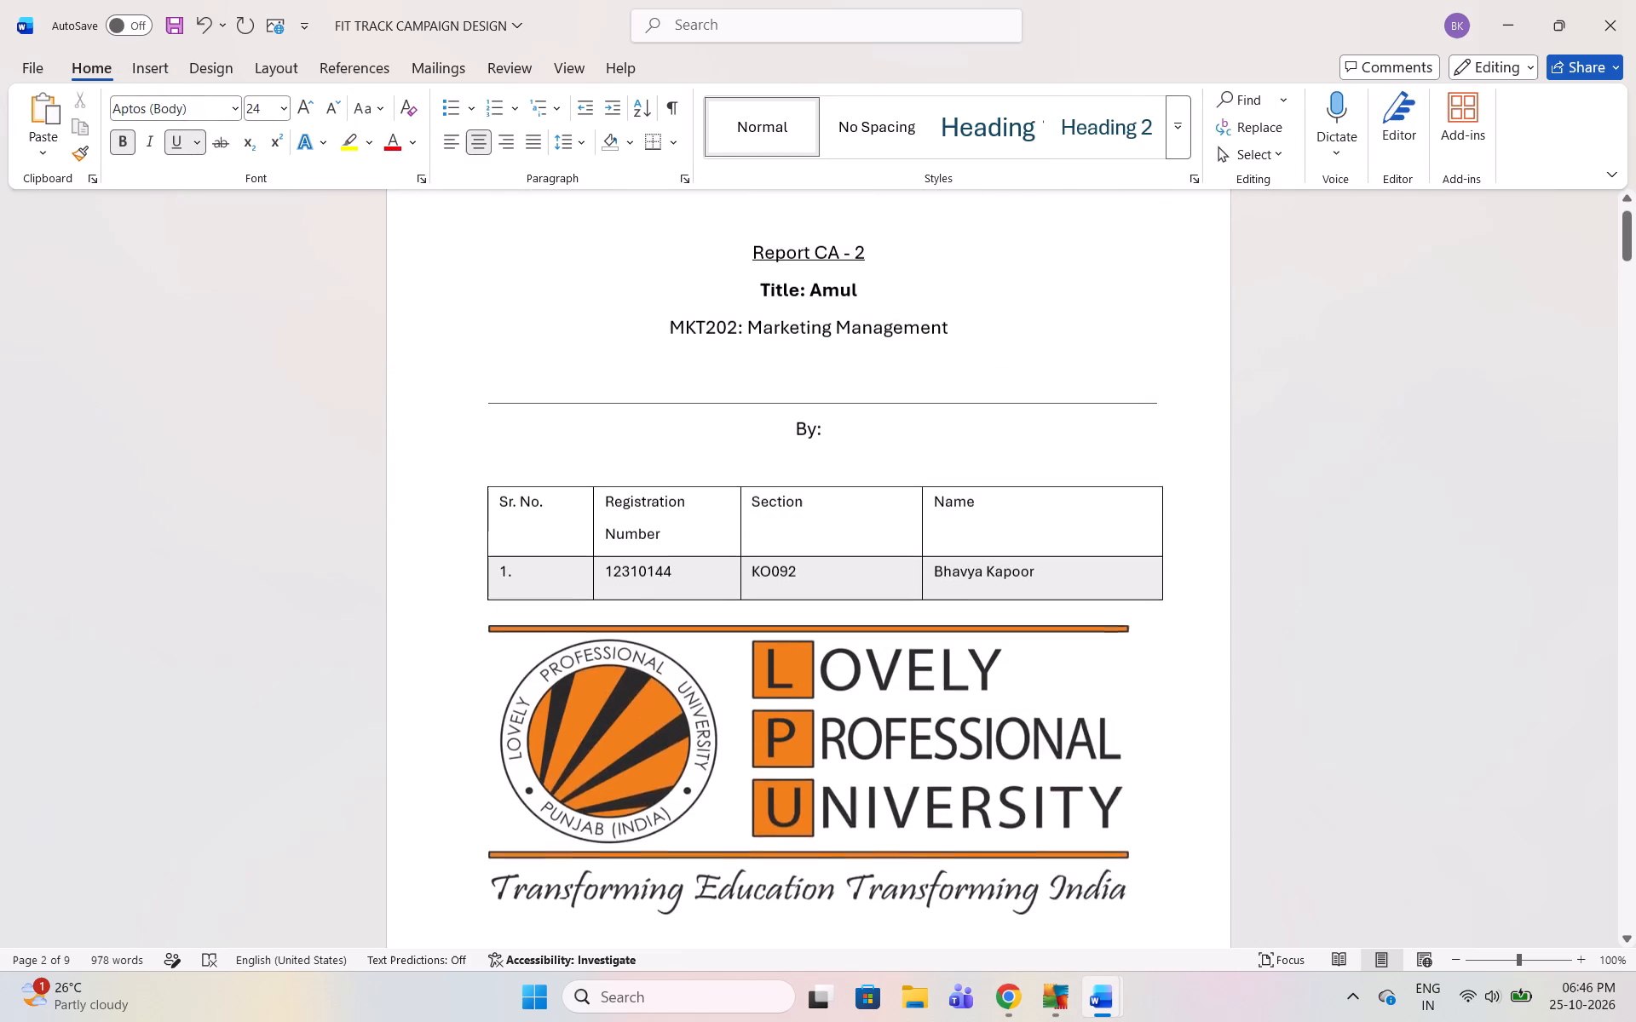
{"action": "left_click", "coordinate": [863, 360]}
{"action": "left_click_drag", "start_coordinate": [863, 360], "coordinate": [821, 364]}
{"action": "scroll", "coordinate": [859, 491], "scroll_direction": "down", "scroll_amount": 9}
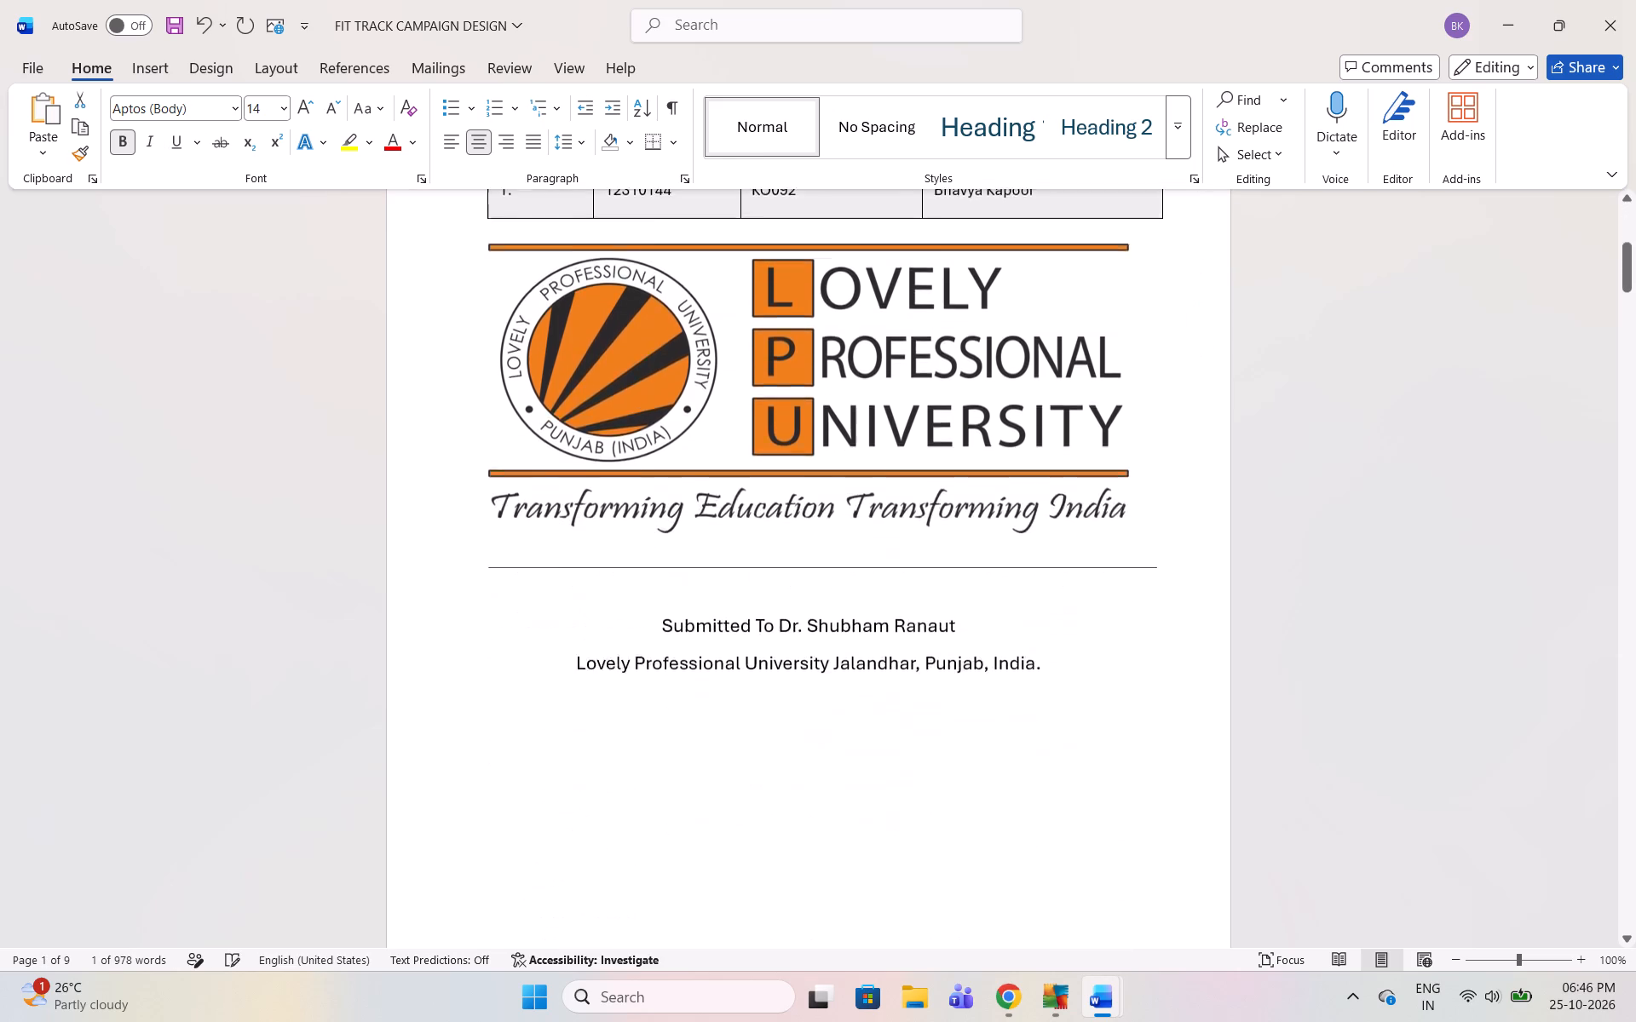
{"action": "scroll", "coordinate": [859, 491], "scroll_direction": "down", "scroll_amount": 9}
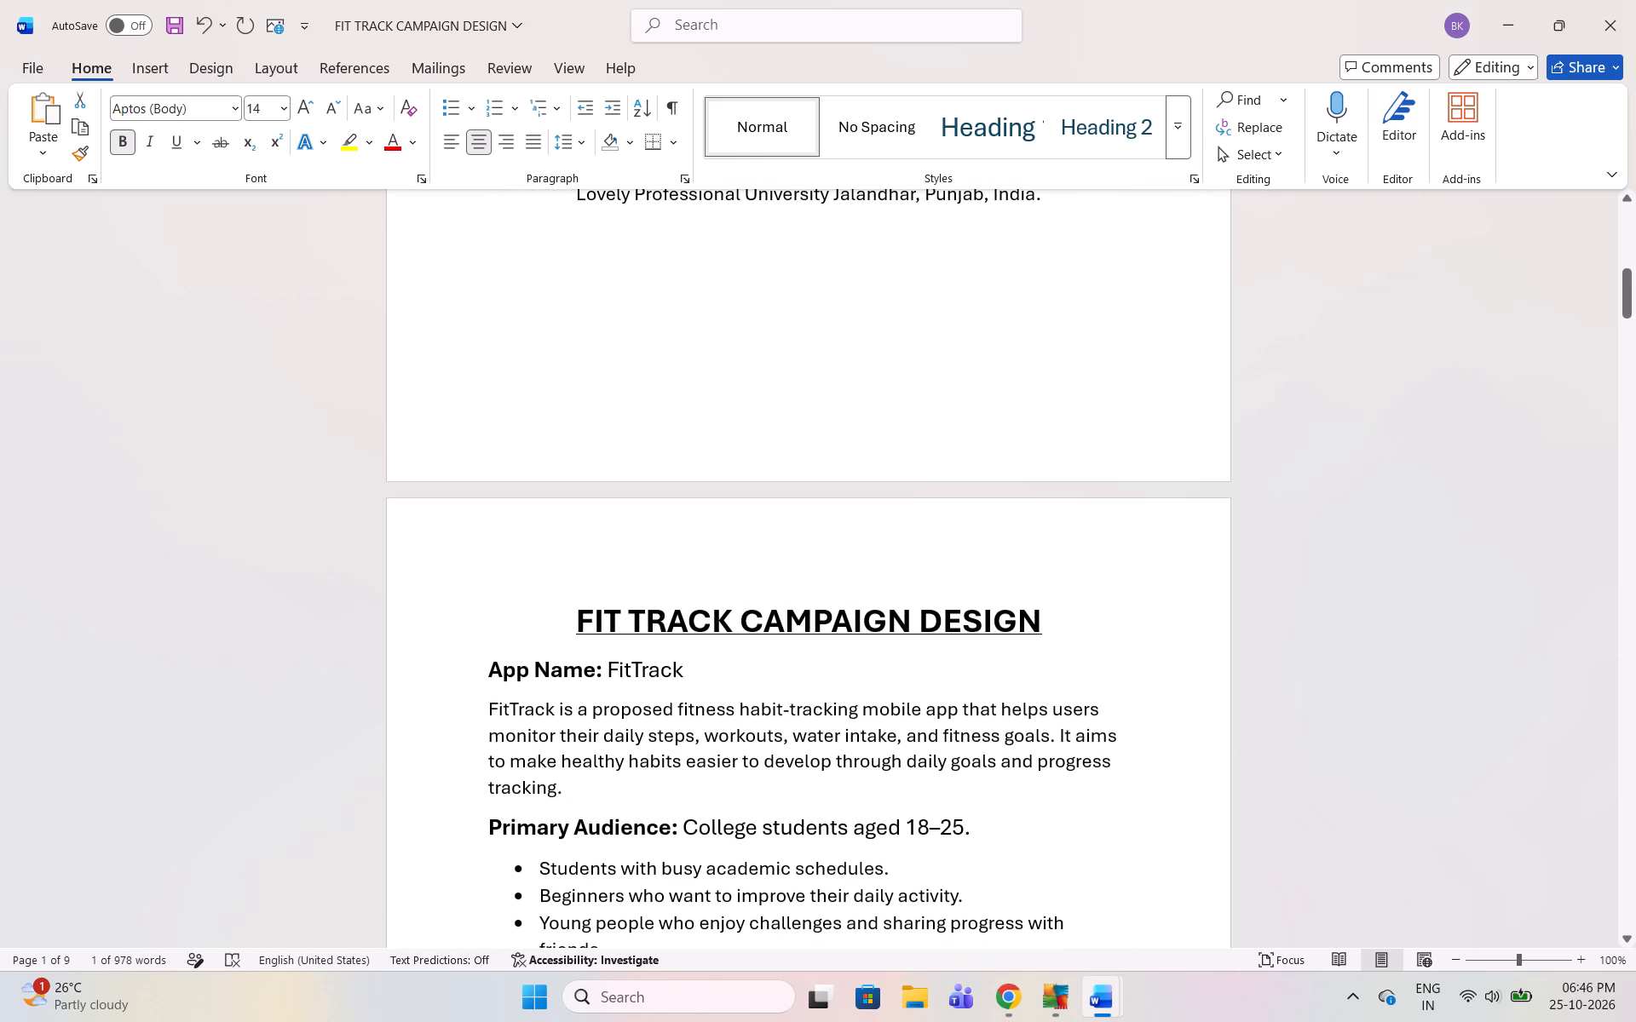
{"action": "left_click_drag", "start_coordinate": [730, 619], "coordinate": [579, 607]}
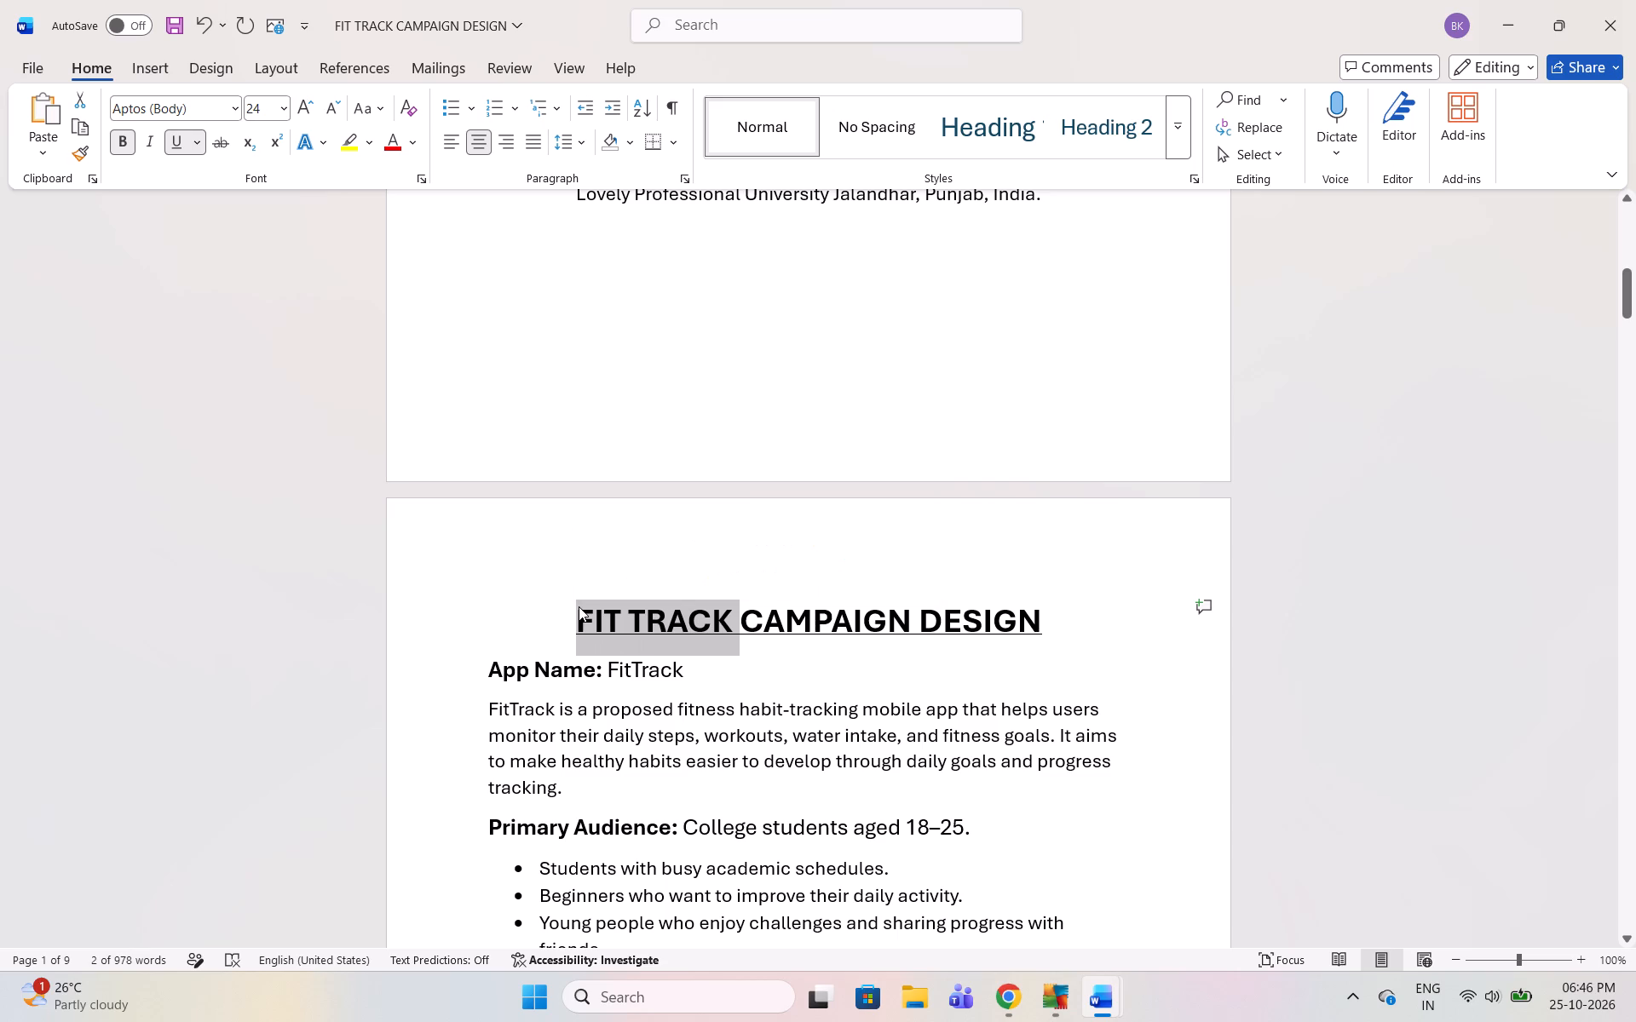
{"action": "key", "text": "ctrl+c"}
{"action": "scroll", "coordinate": [693, 465], "scroll_direction": "up", "scroll_amount": 9}
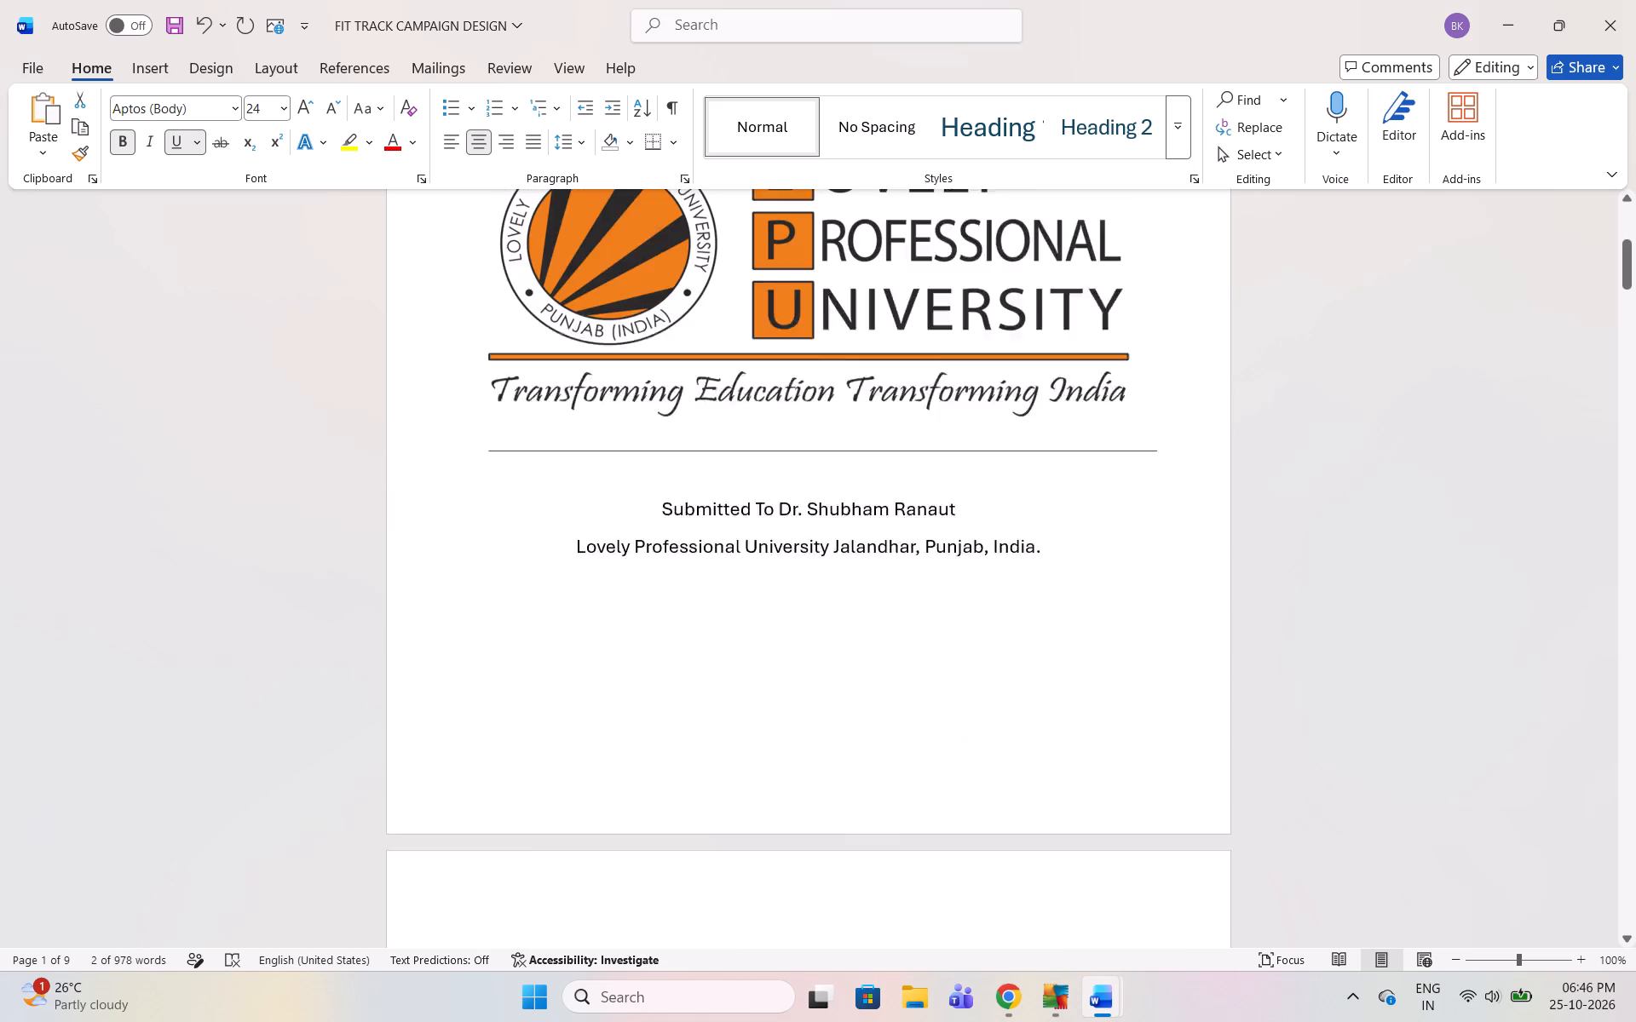
{"action": "scroll", "coordinate": [693, 465], "scroll_direction": "up", "scroll_amount": 12}
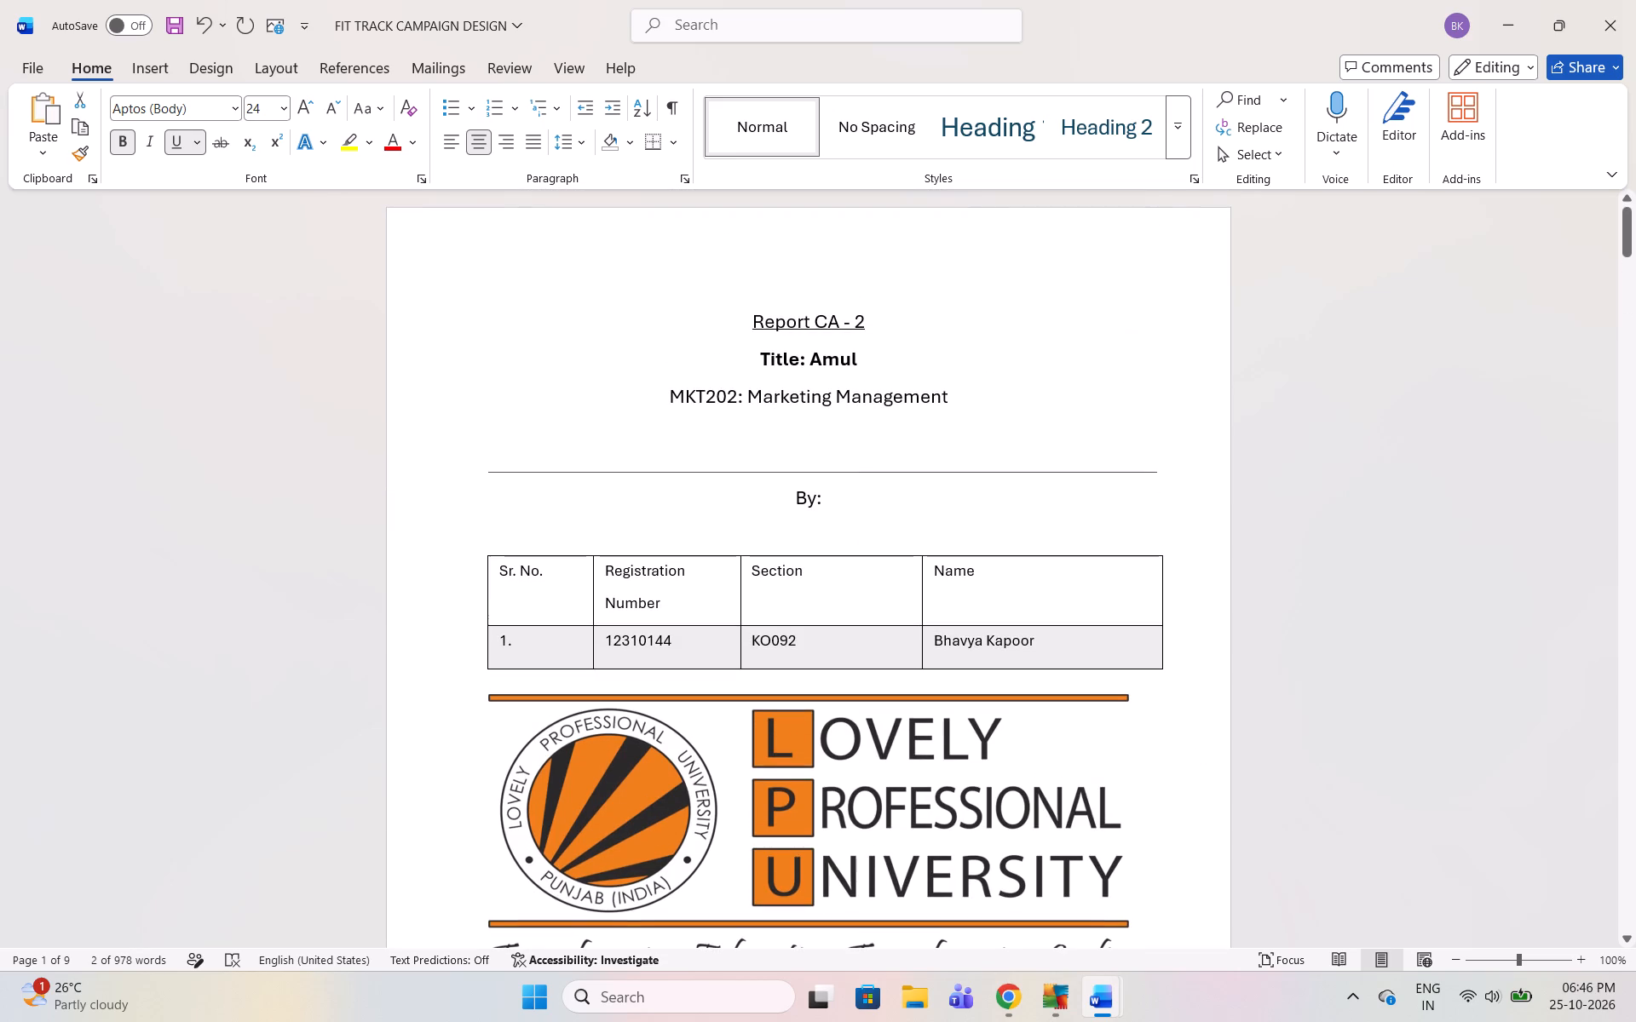
{"action": "left_click_drag", "start_coordinate": [859, 361], "coordinate": [815, 362]}
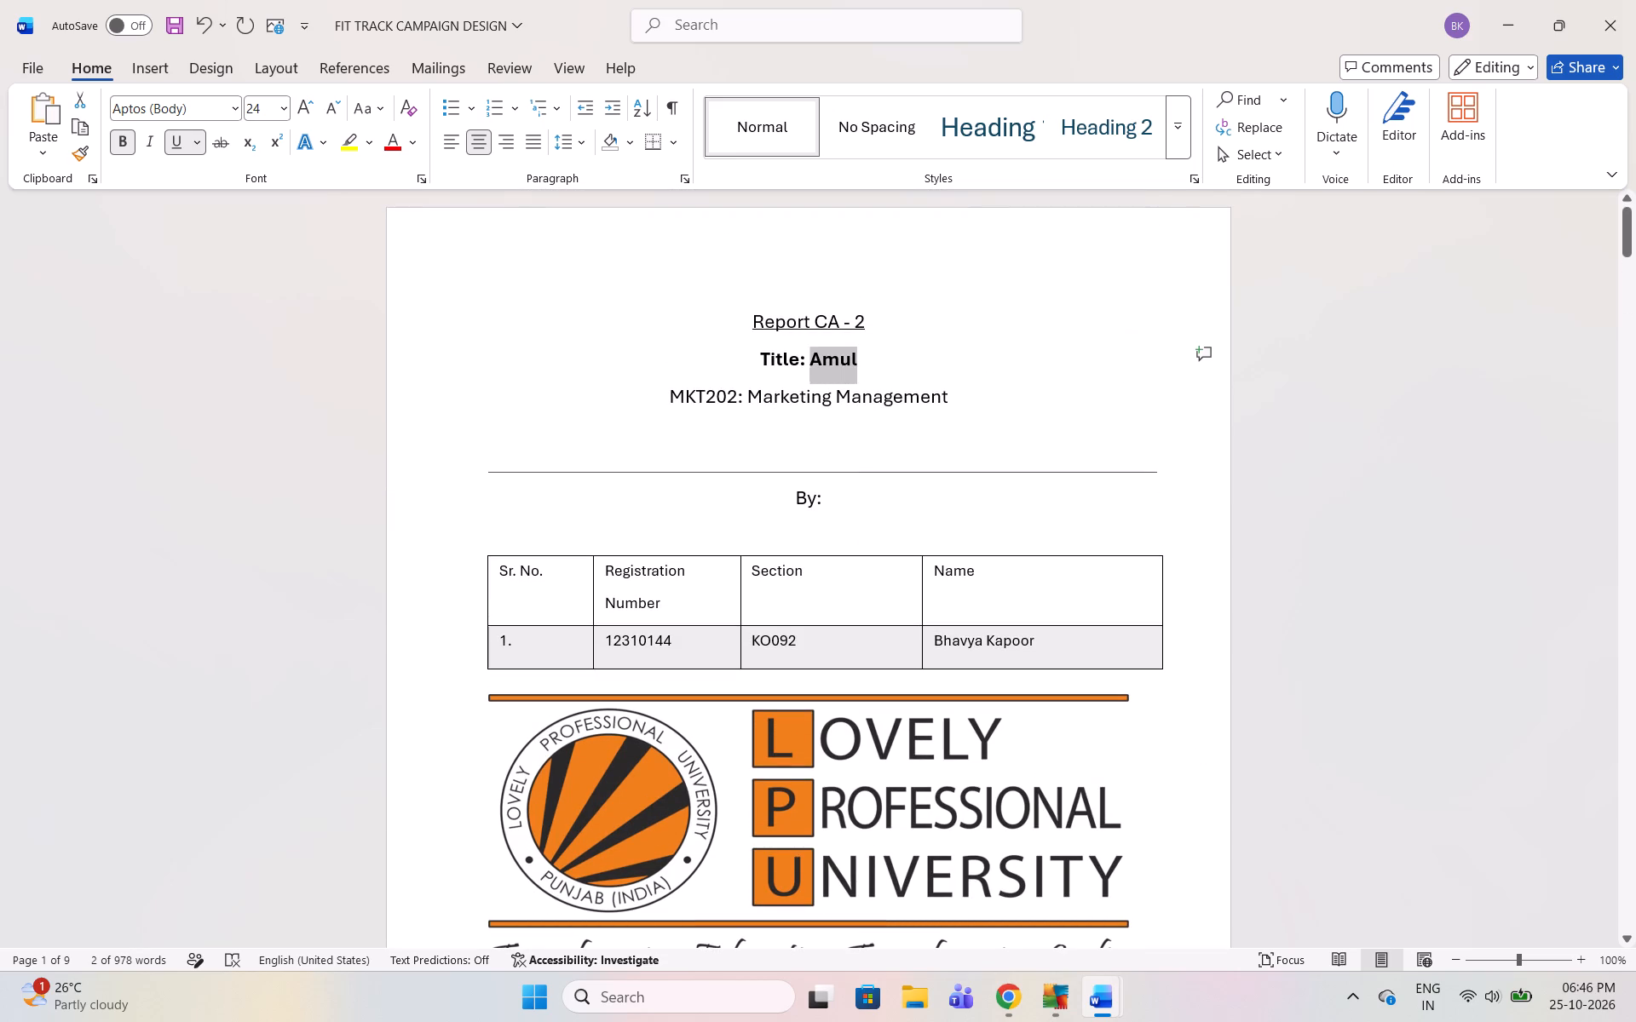
{"action": "left_click_drag", "start_coordinate": [815, 362], "coordinate": [813, 362]}
{"action": "key", "text": "ctrl+v"}
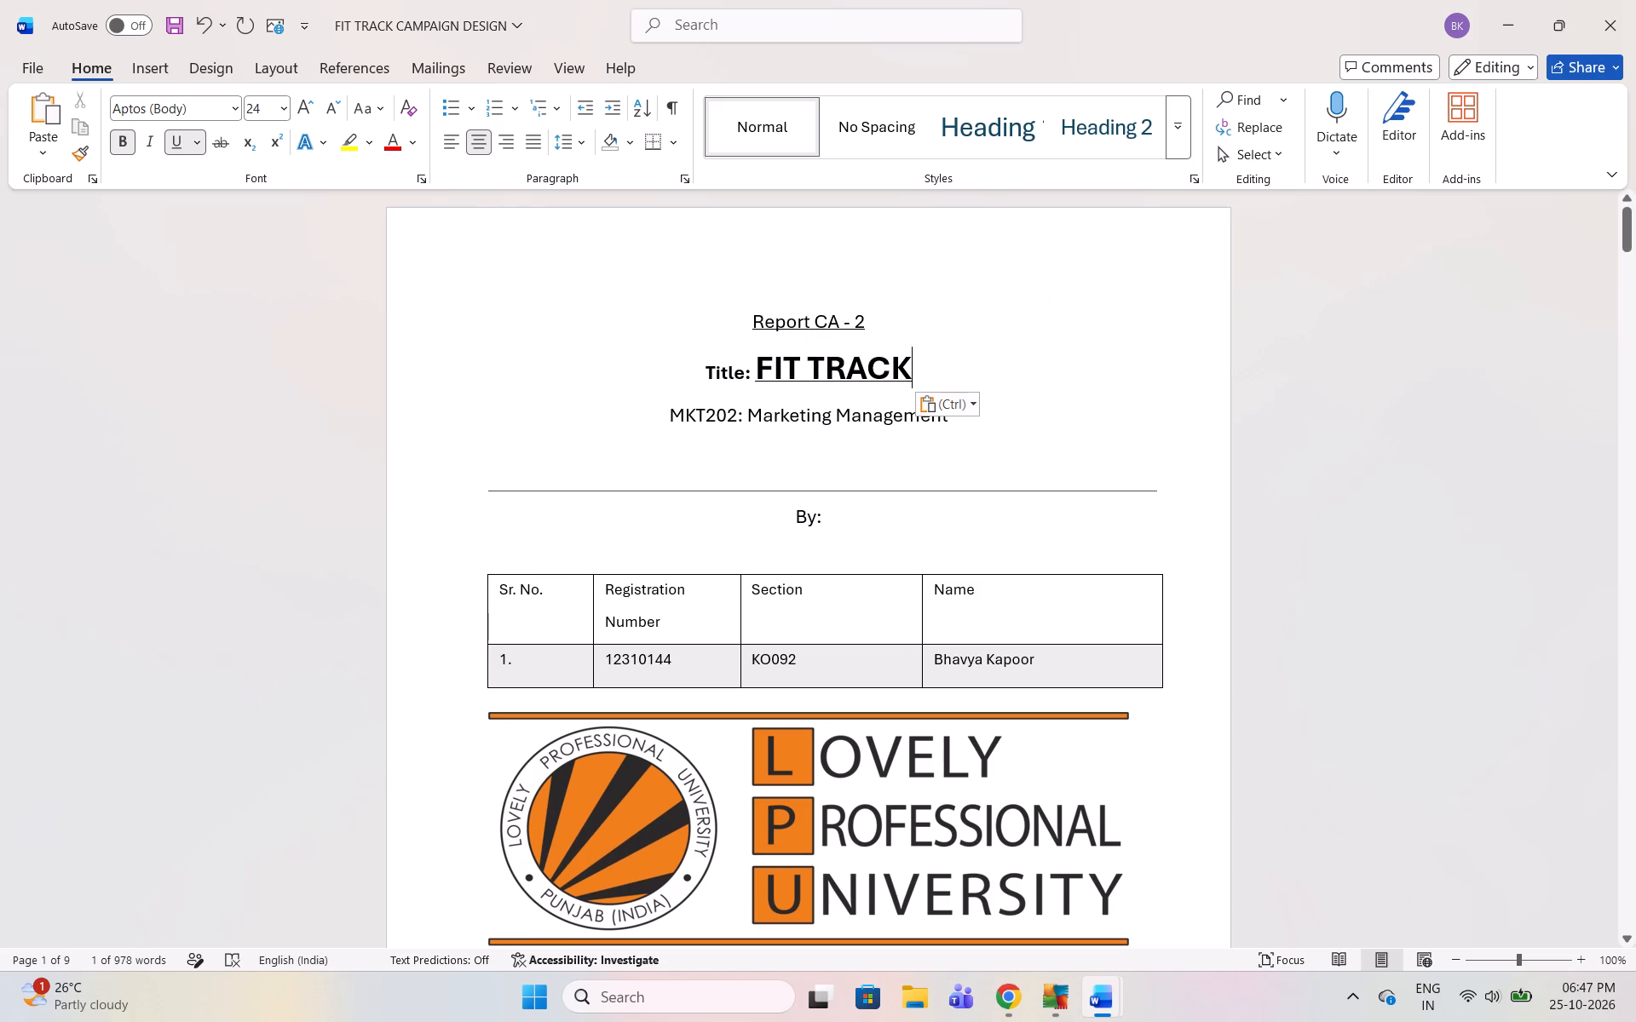
Remove the underline from "FIT TRACK" in the cover page's Title line and set its font size to 14.
{"action": "left_click_drag", "start_coordinate": [752, 371], "coordinate": [839, 371]}
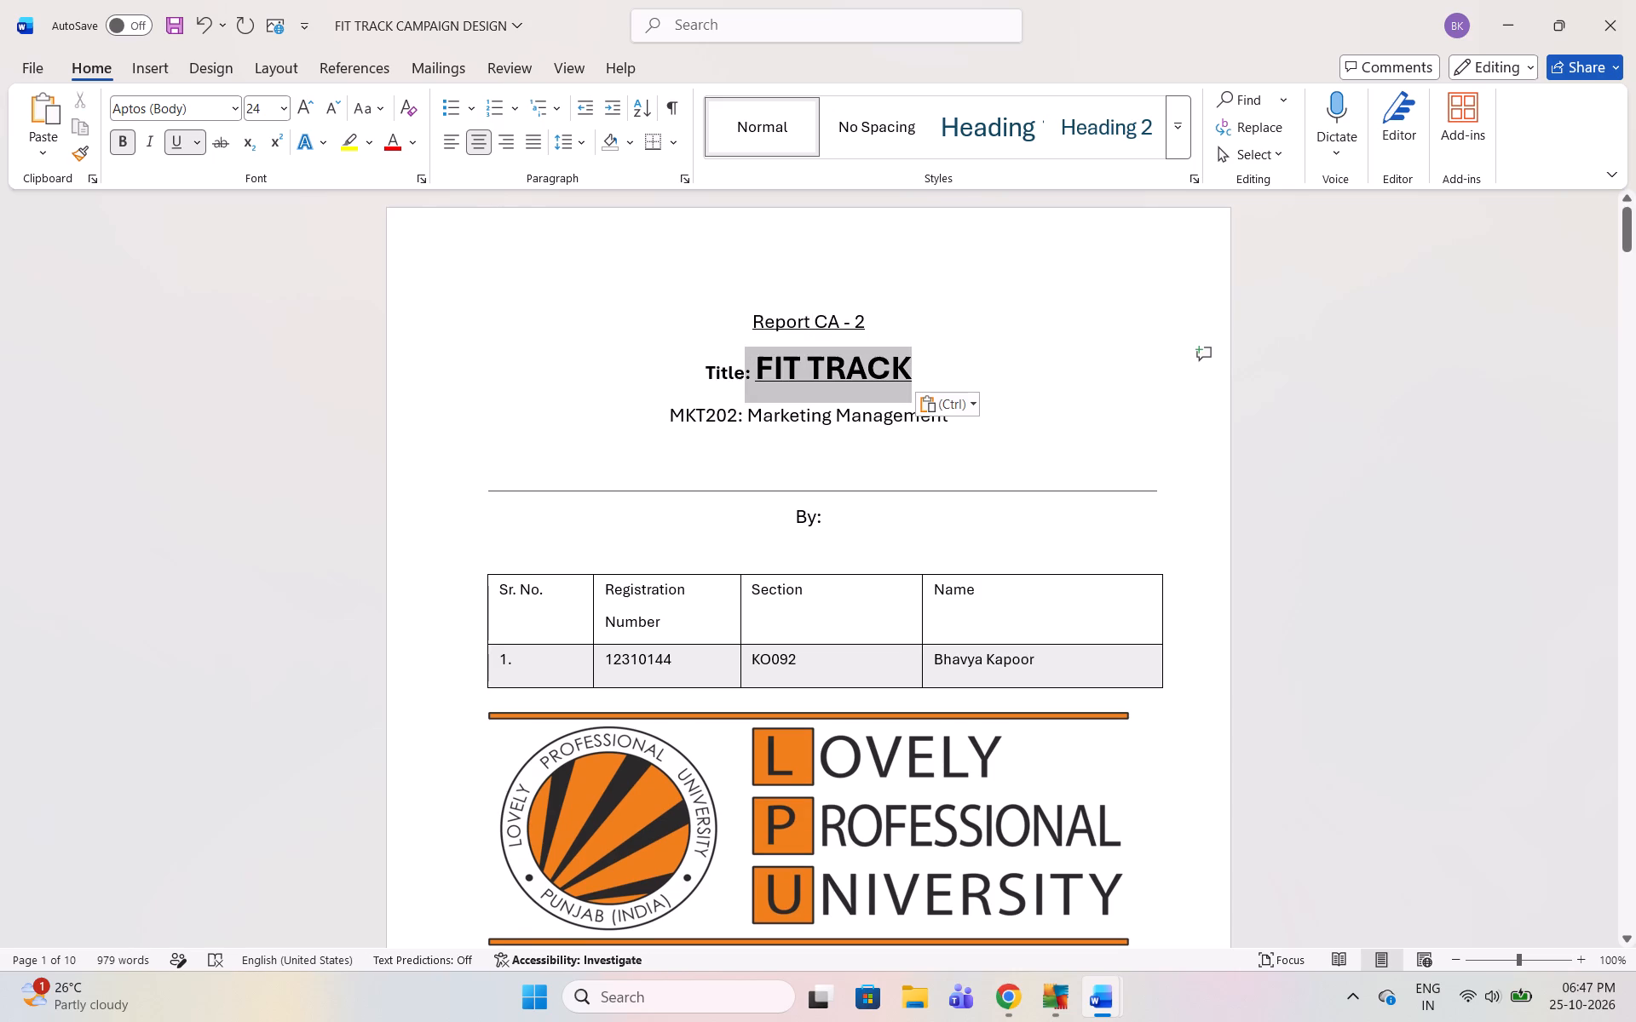
{"action": "left_click_drag", "start_coordinate": [839, 371], "coordinate": [914, 368]}
{"action": "left_click", "coordinate": [733, 365]}
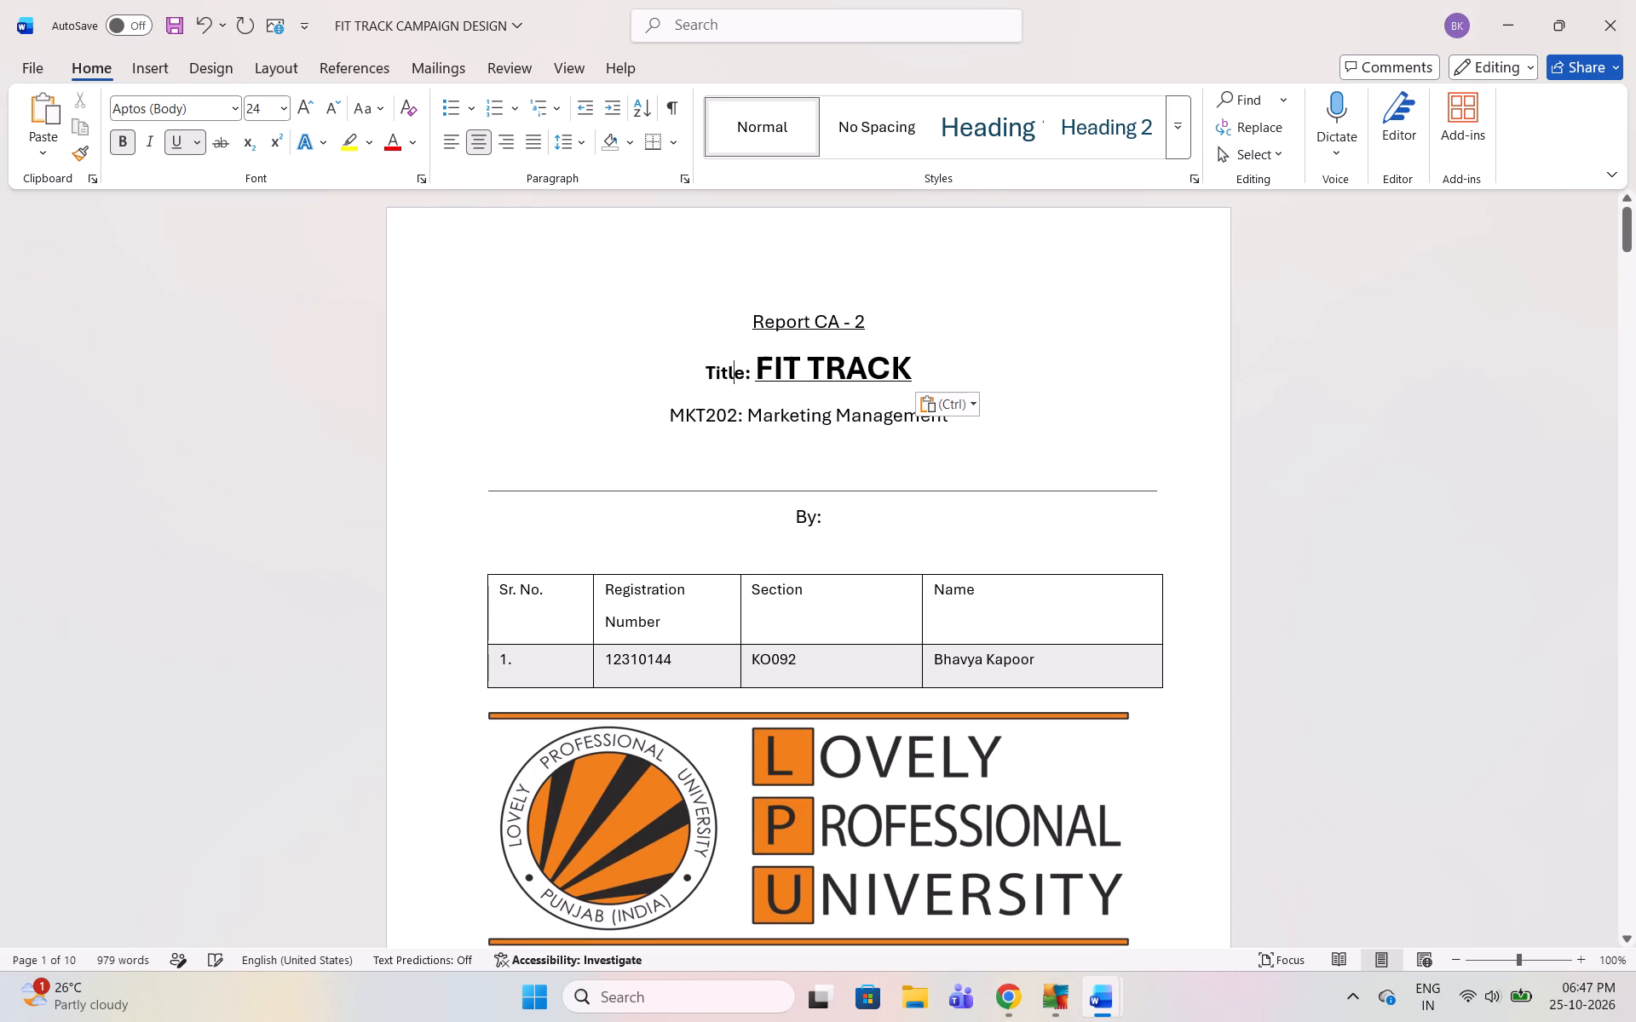
{"action": "left_click_drag", "start_coordinate": [760, 363], "coordinate": [879, 371]}
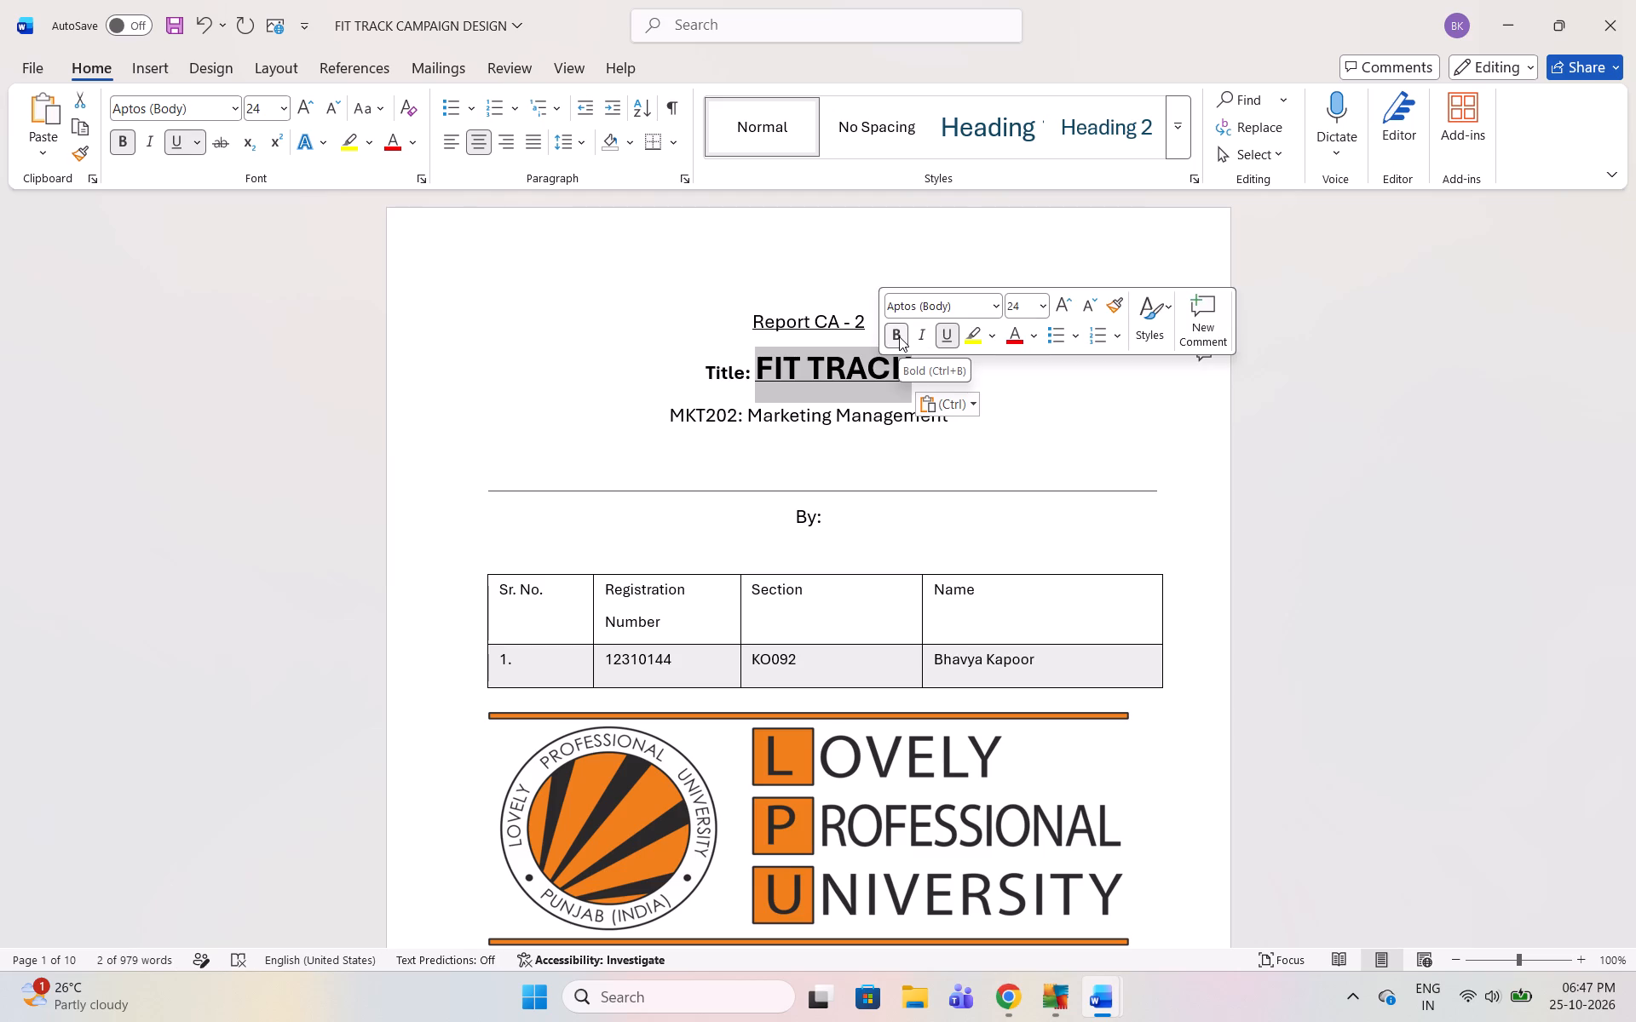
{"action": "left_click", "coordinate": [948, 340]}
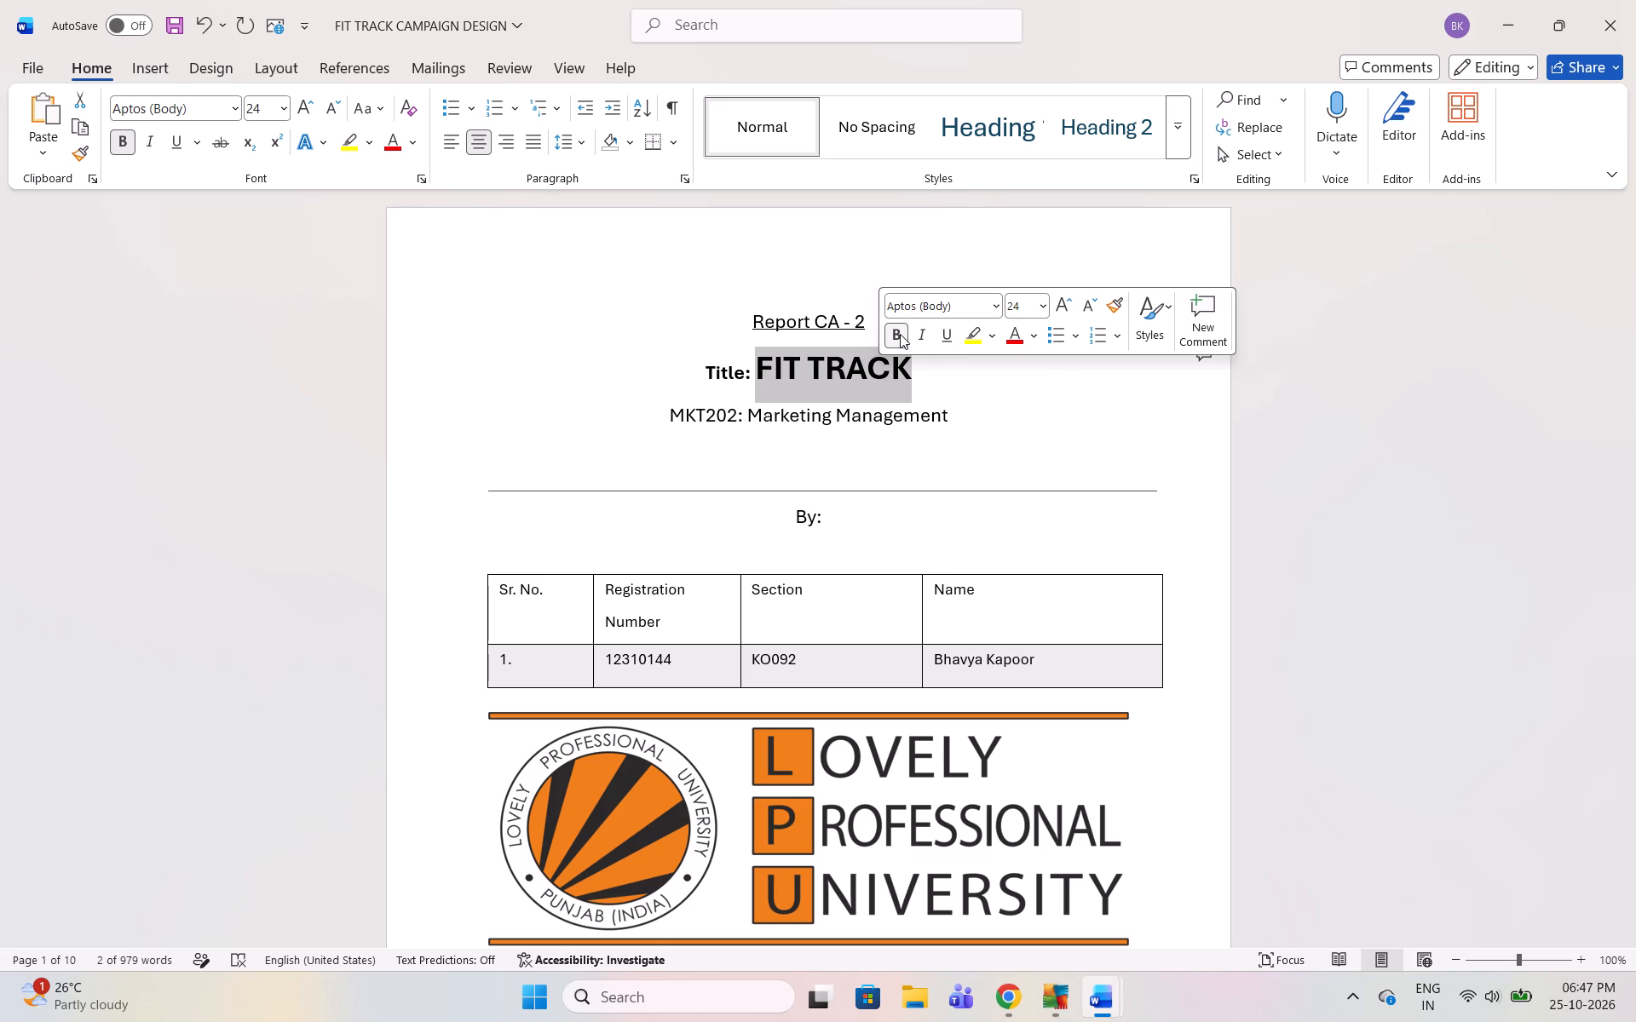
{"action": "left_click", "coordinate": [1044, 306]}
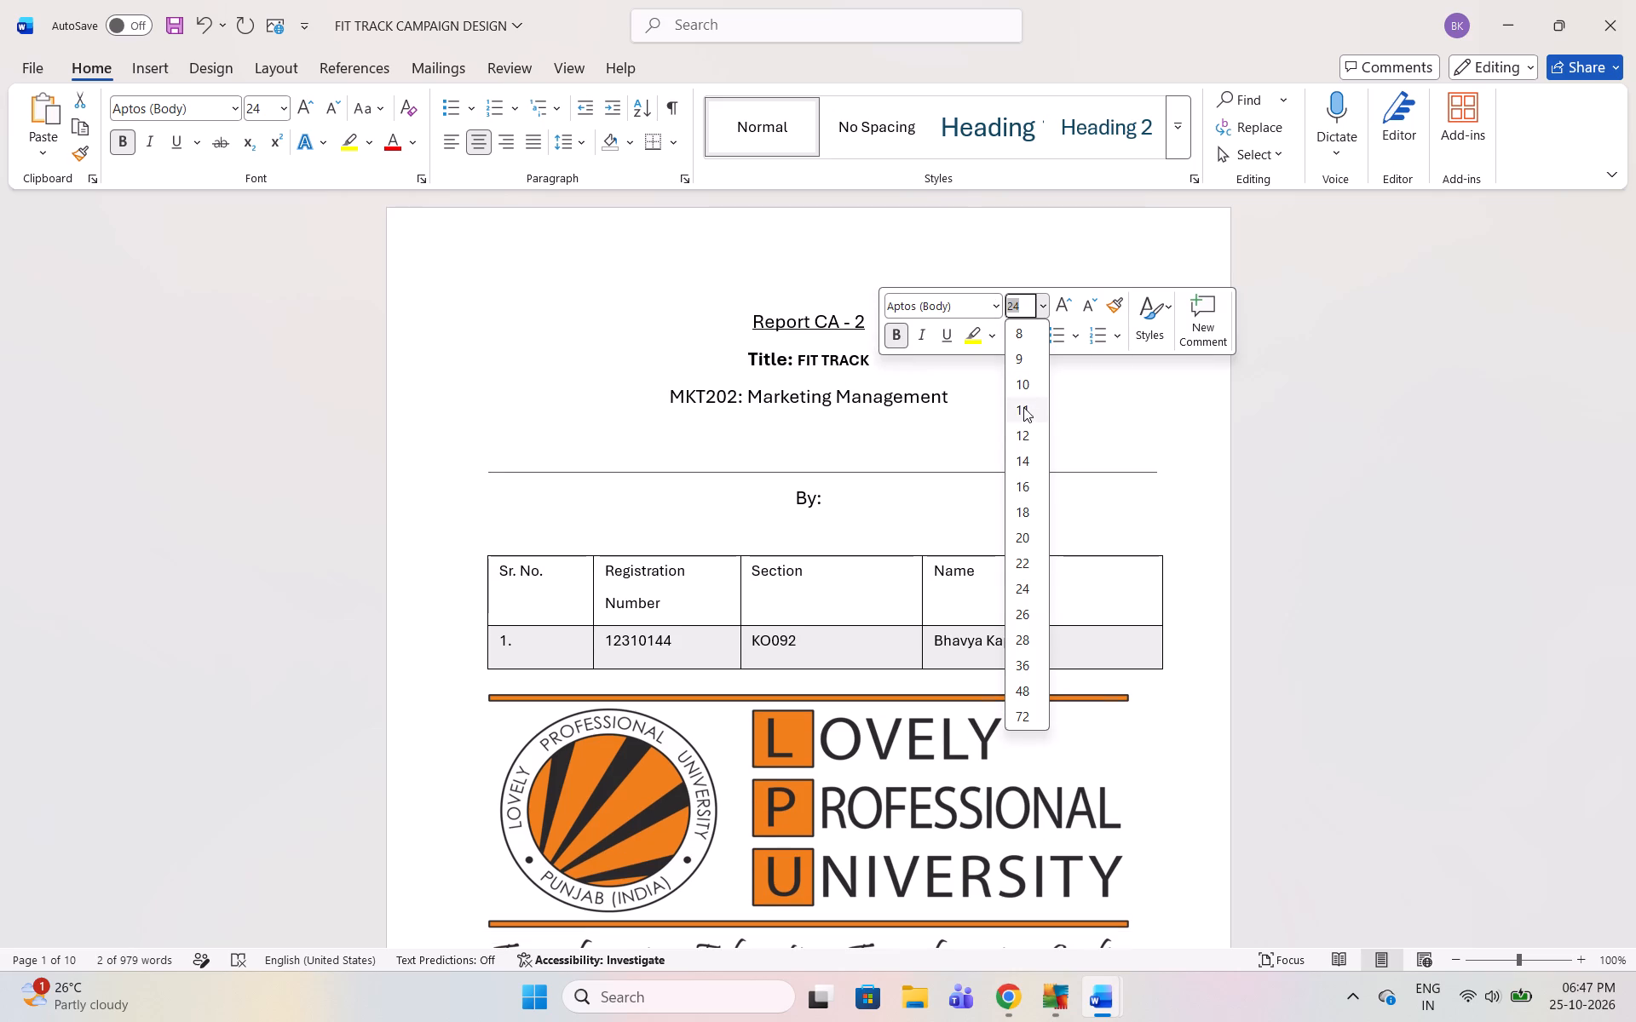
{"action": "left_click", "coordinate": [1017, 457]}
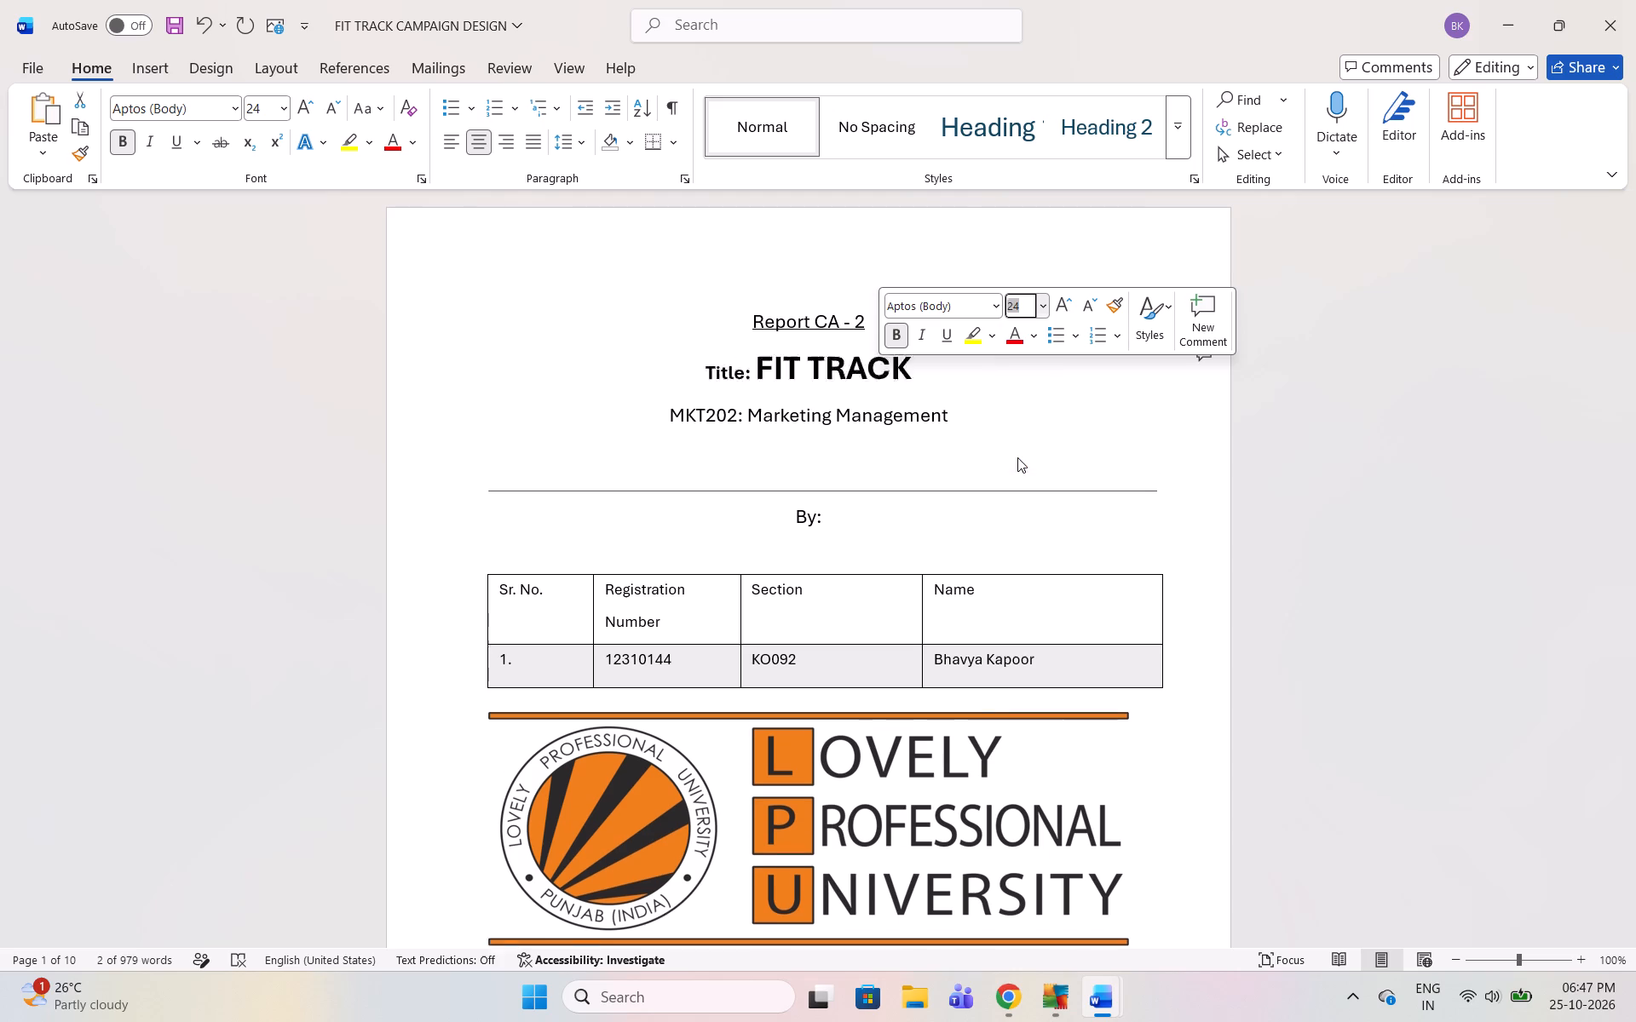
Add the word "APP" after "FIT TRACK" in the cover page's Title line.
{"action": "left_click", "coordinate": [896, 363]}
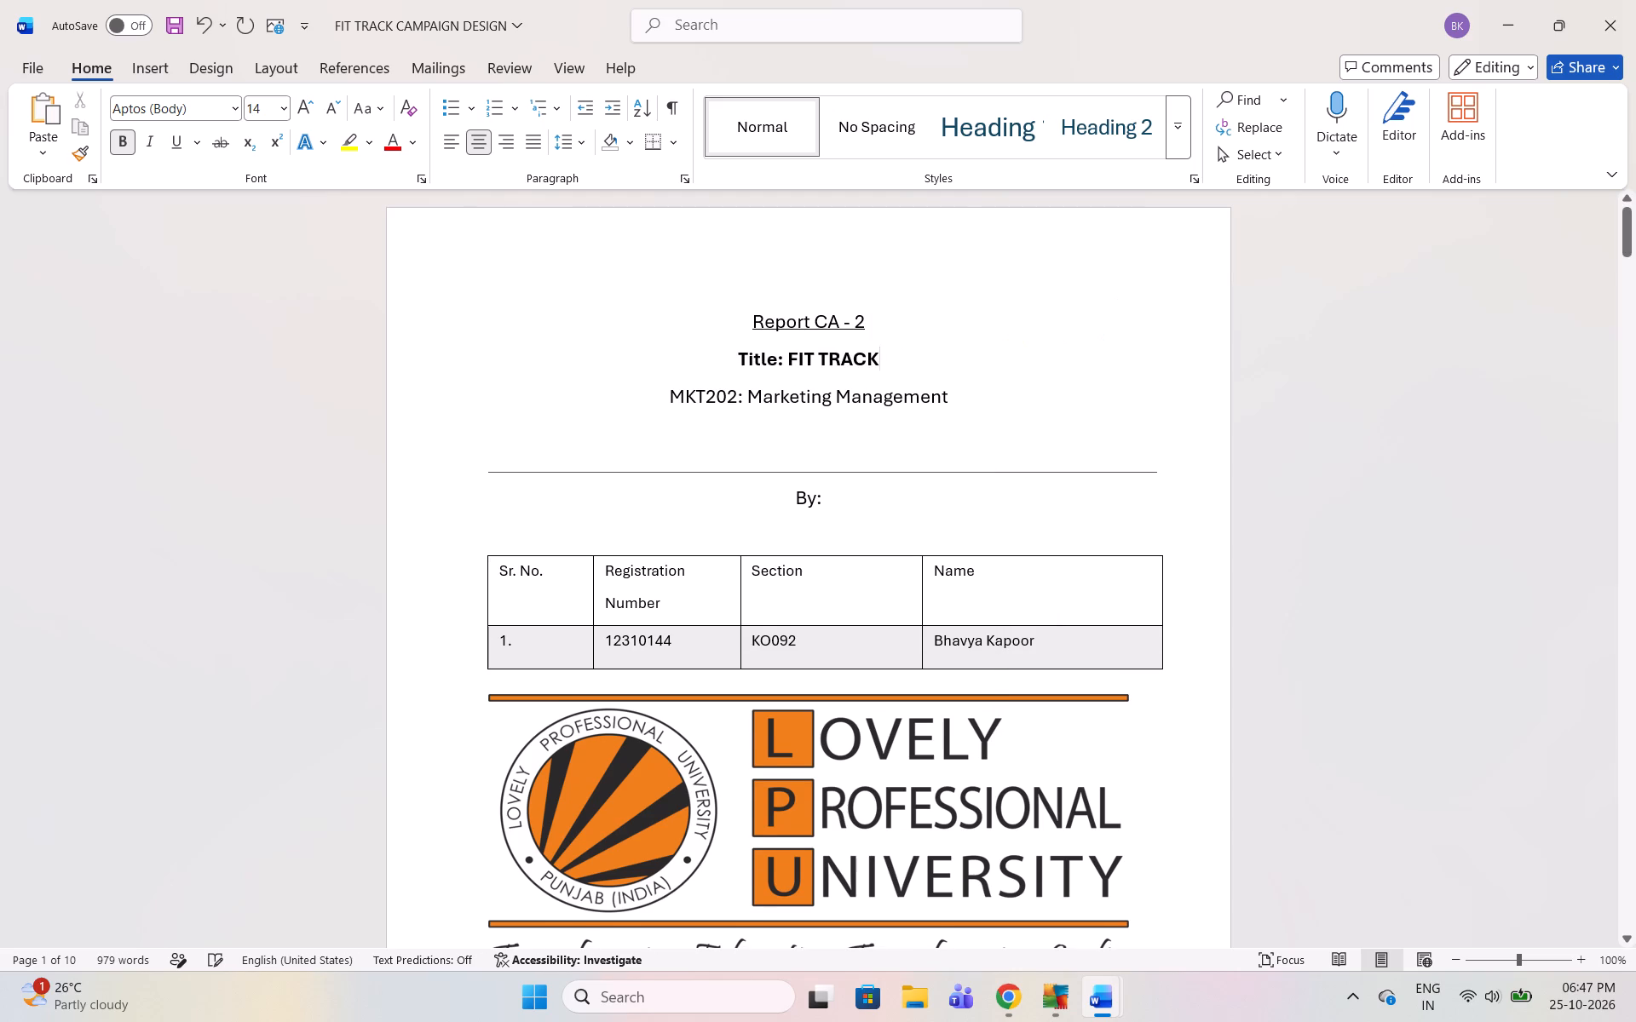
{"action": "key", "text": "space"}
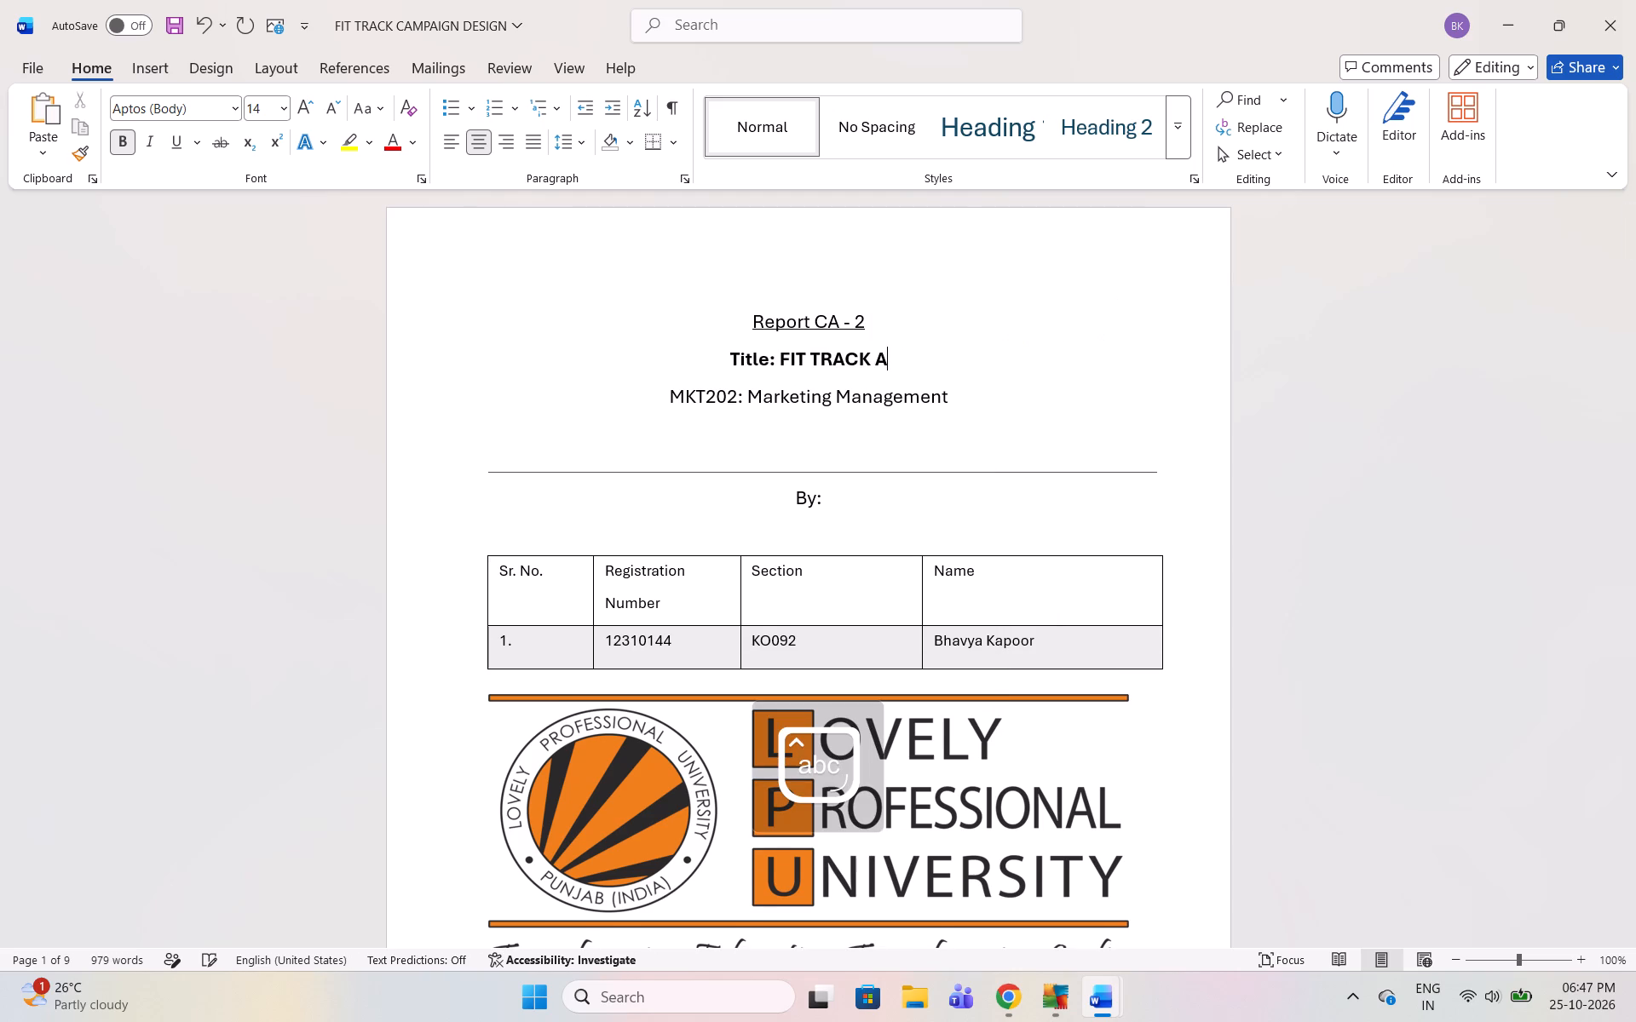
{"action": "type", "text": "PP"}
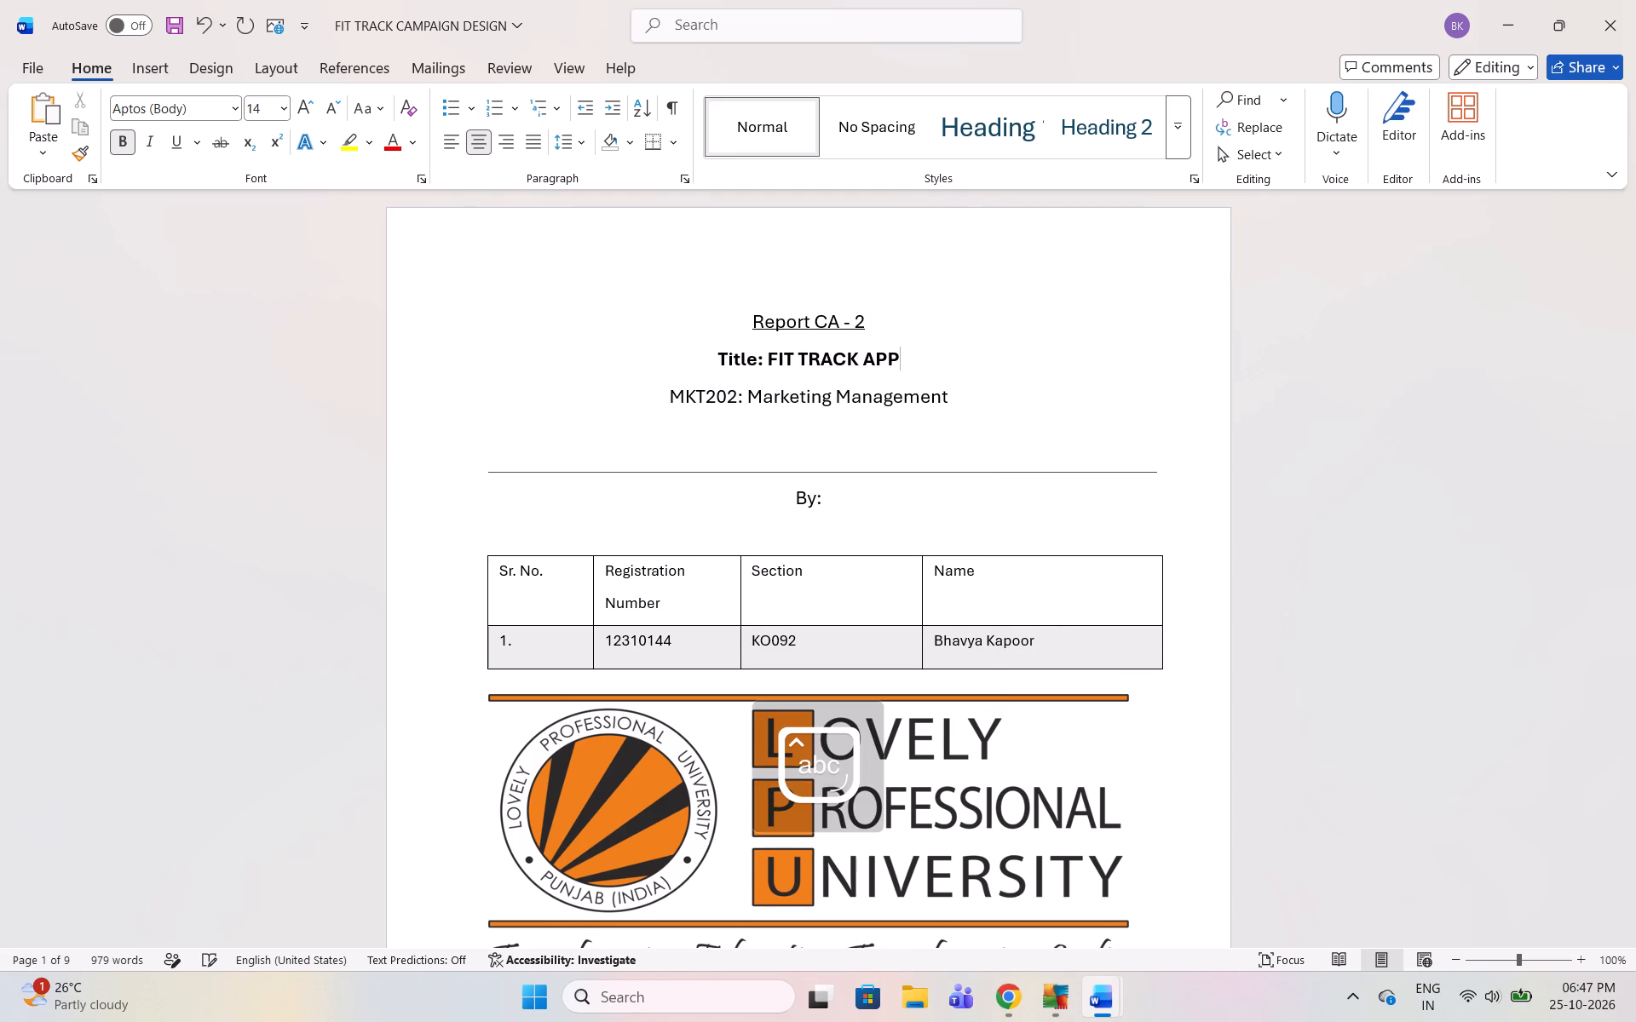
Change the capitalisation of the cover page's title so that it reads "Fit Track App".
{"action": "left_click", "coordinate": [795, 354]}
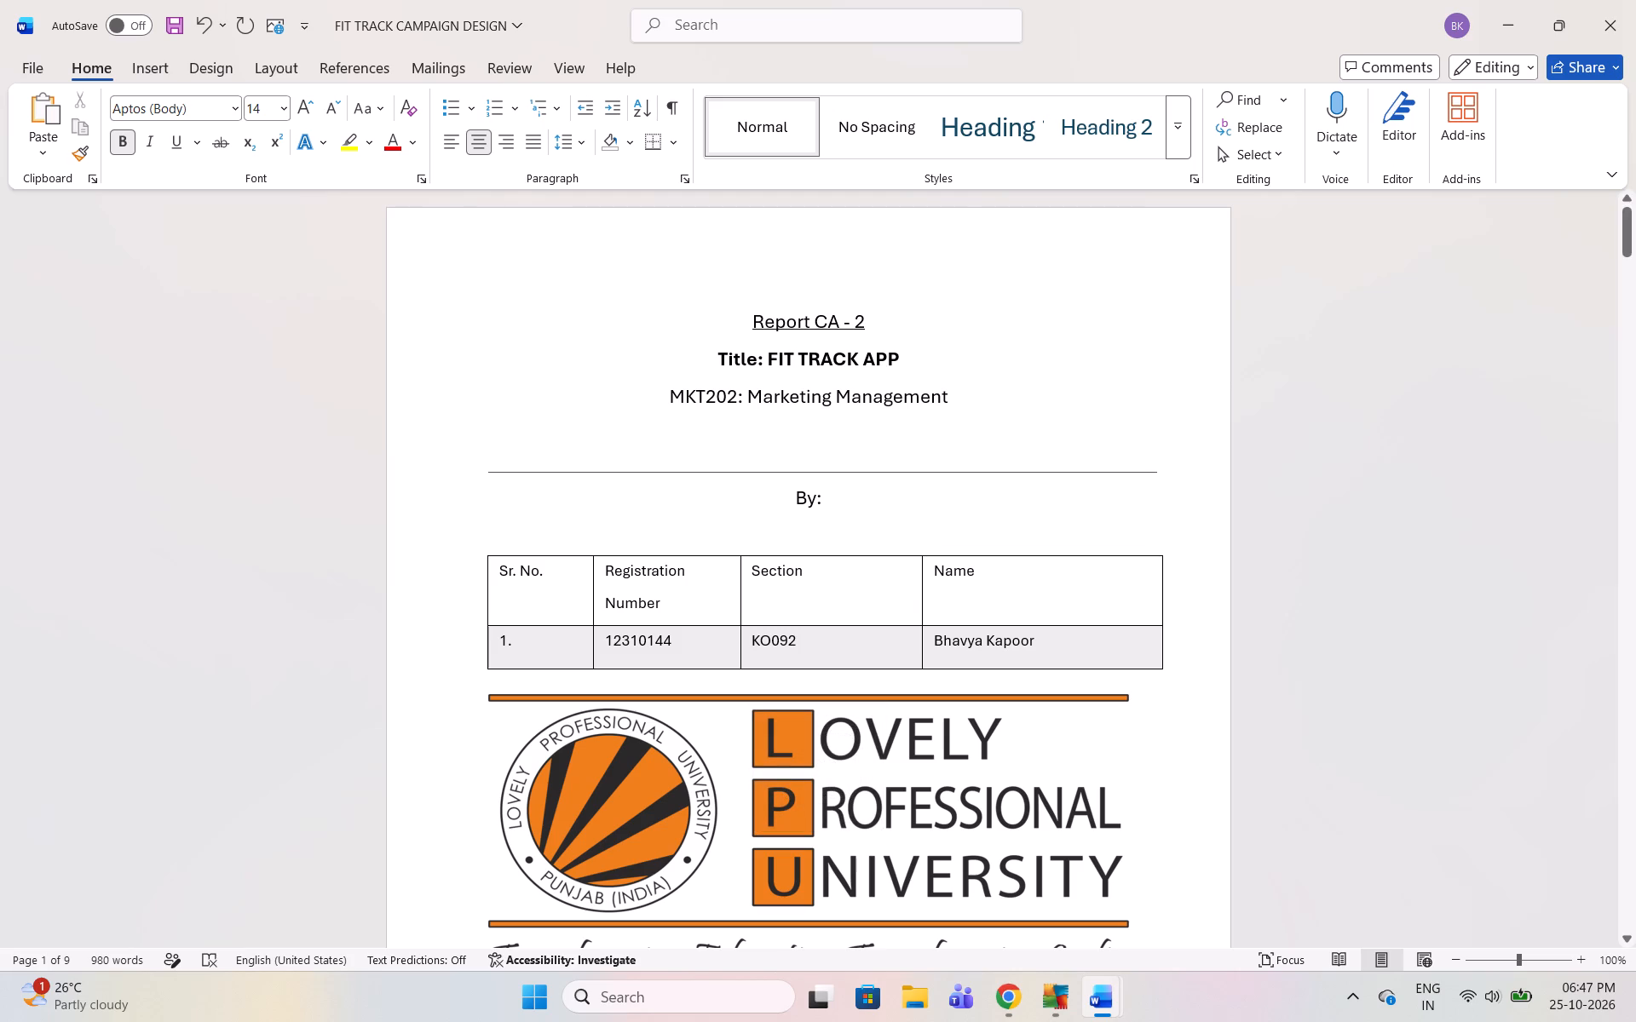
{"action": "key", "text": "BackSpace"}
{"action": "key", "text": "BackSpace"}
{"action": "type", "text": "it"}
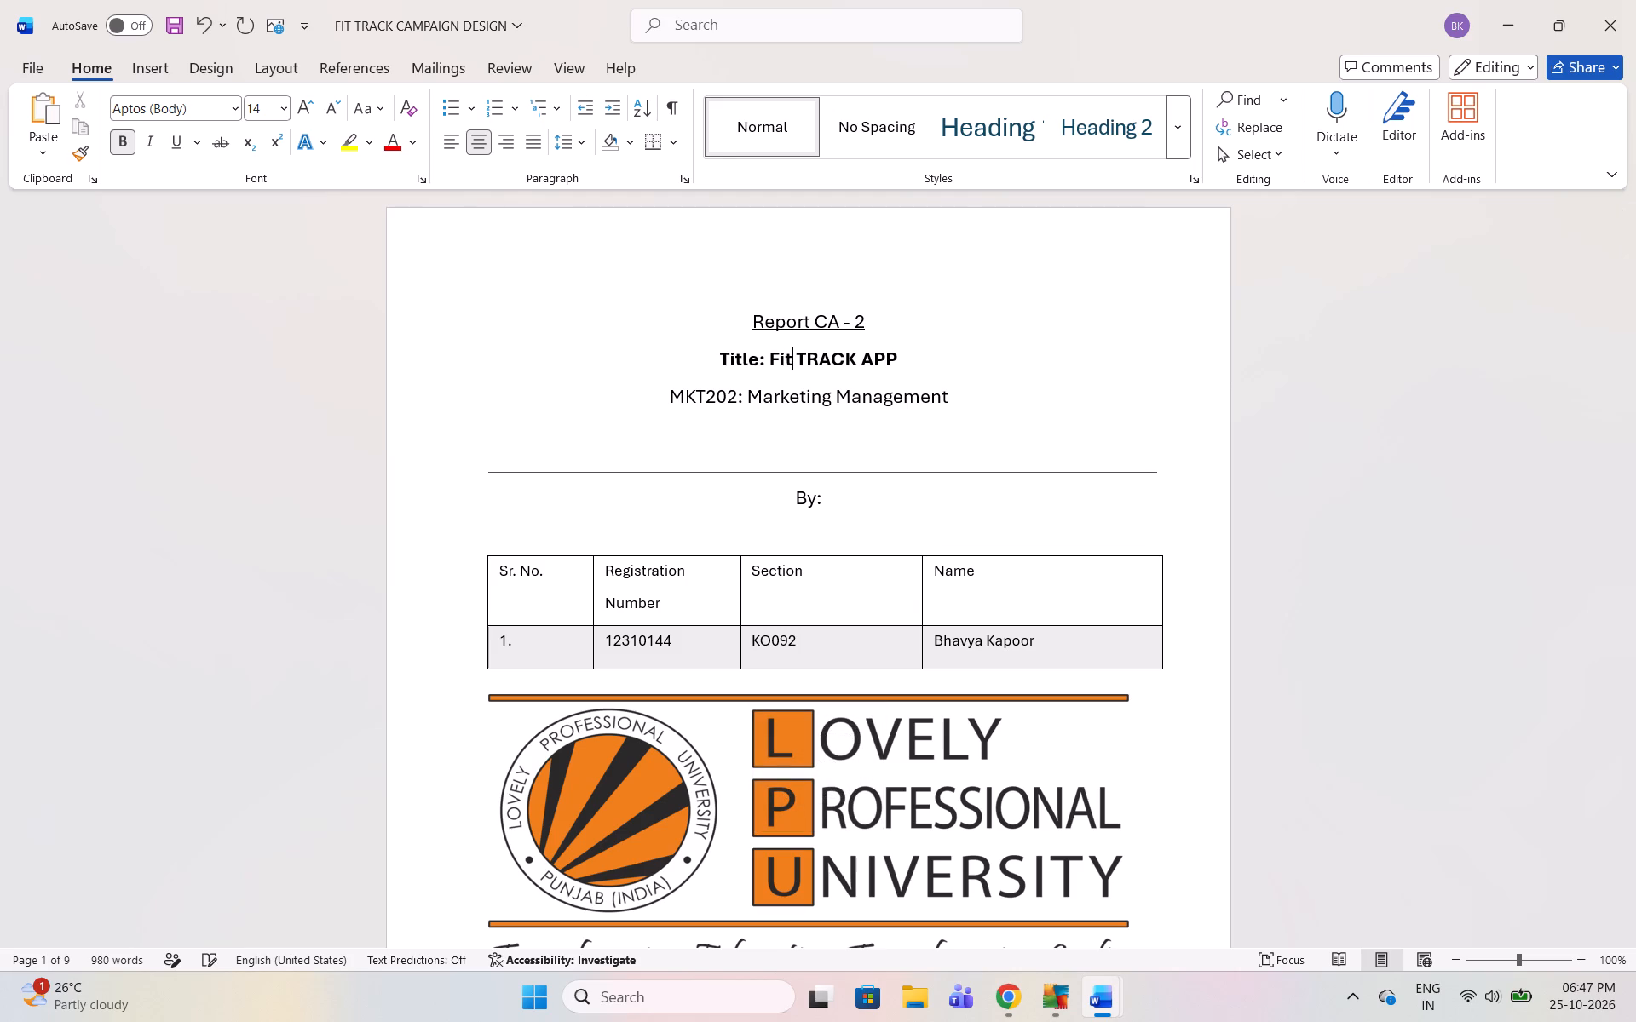
{"action": "key", "text": "Right"}
{"action": "key", "text": "Right"}
{"action": "key", "text": "Right"}
{"action": "key", "text": "Right"}
{"action": "key", "text": "Right"}
{"action": "key", "text": "Right"}
{"action": "key", "text": "BackSpace"}
{"action": "key", "text": "BackSpace"}
{"action": "key", "text": "BackSpace"}
{"action": "key", "text": "BackSpace"}
{"action": "type", "text": "rack"}
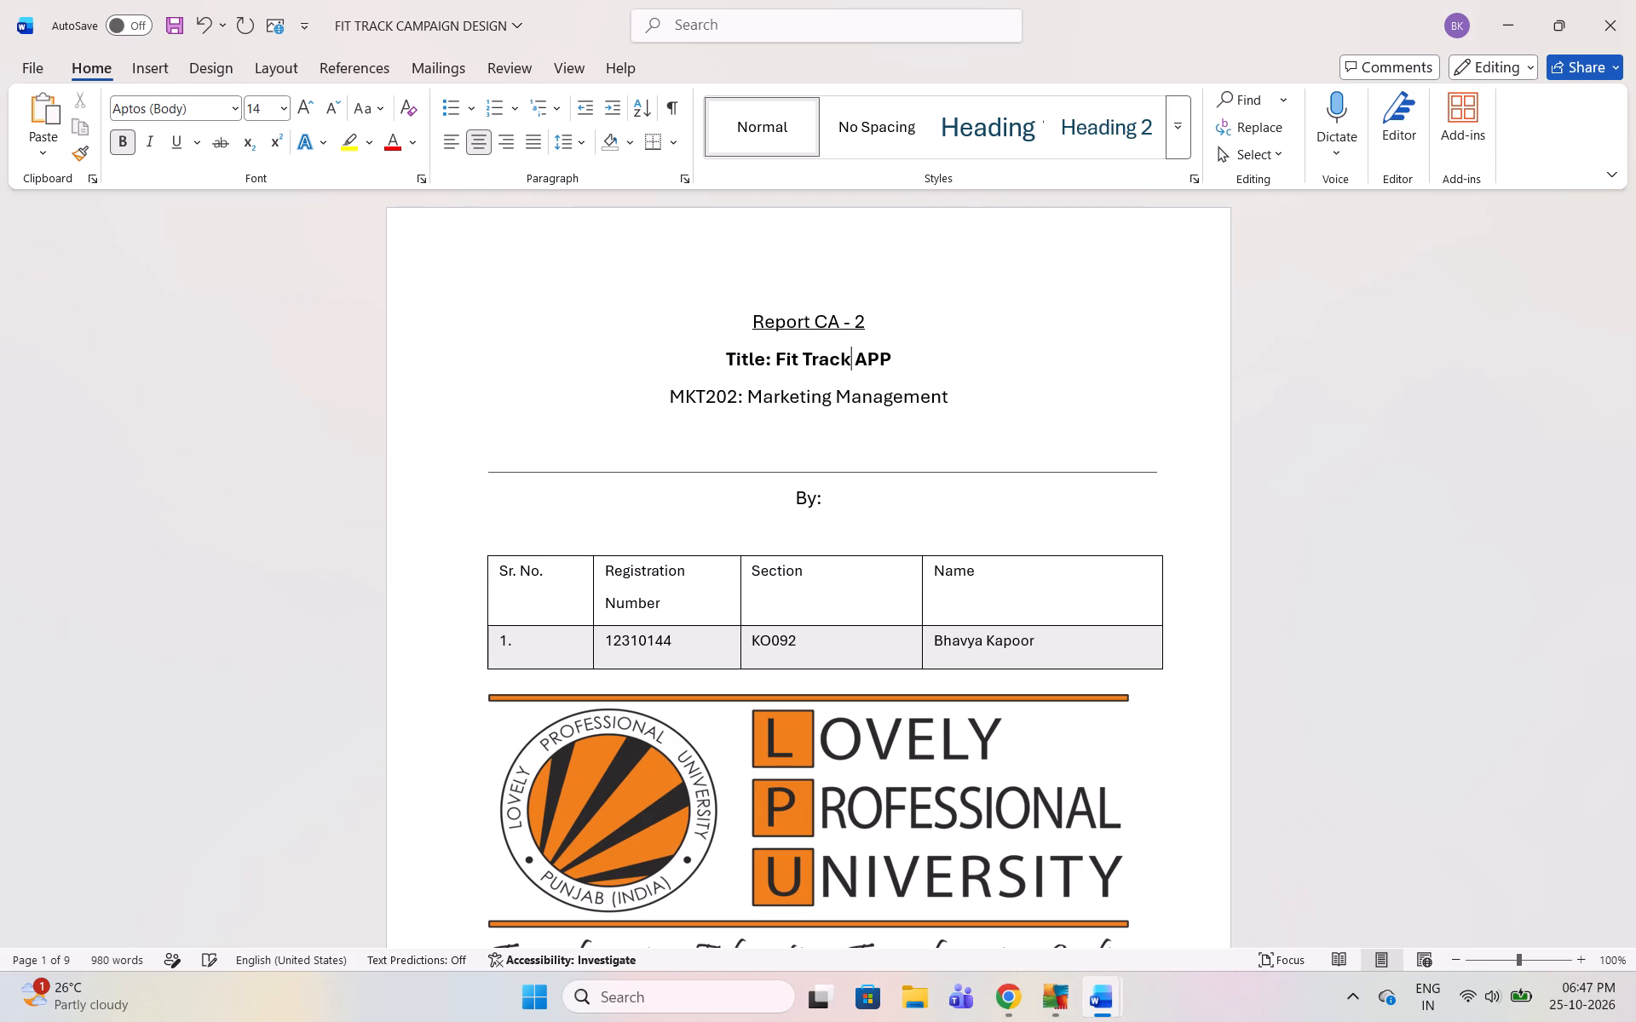
{"action": "key", "text": "Right"}
{"action": "key", "text": "Right"}
{"action": "key", "text": "Right"}
{"action": "key", "text": "Right"}
{"action": "key", "text": "BackSpace"}
{"action": "key", "text": "BackSpace"}
{"action": "type", "text": "pp"}
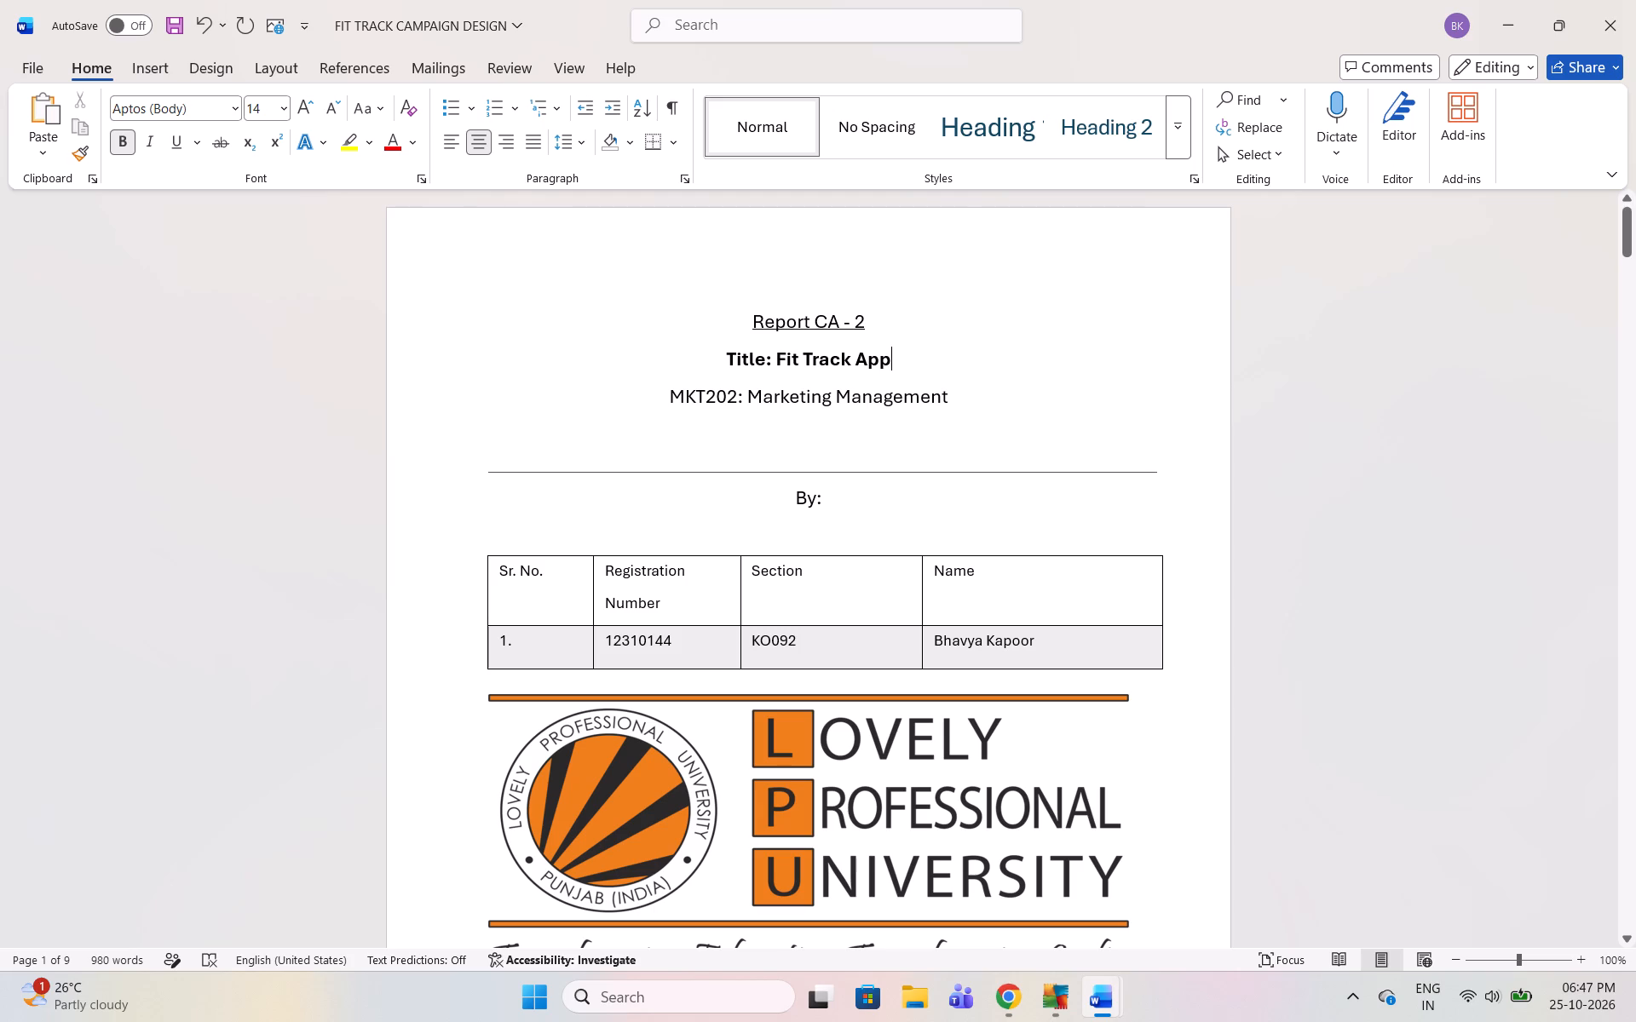
Change the course name after "MKT202:" on the cover page to "Mobile Marketing".
{"action": "left_click_drag", "start_coordinate": [955, 400], "coordinate": [862, 400]}
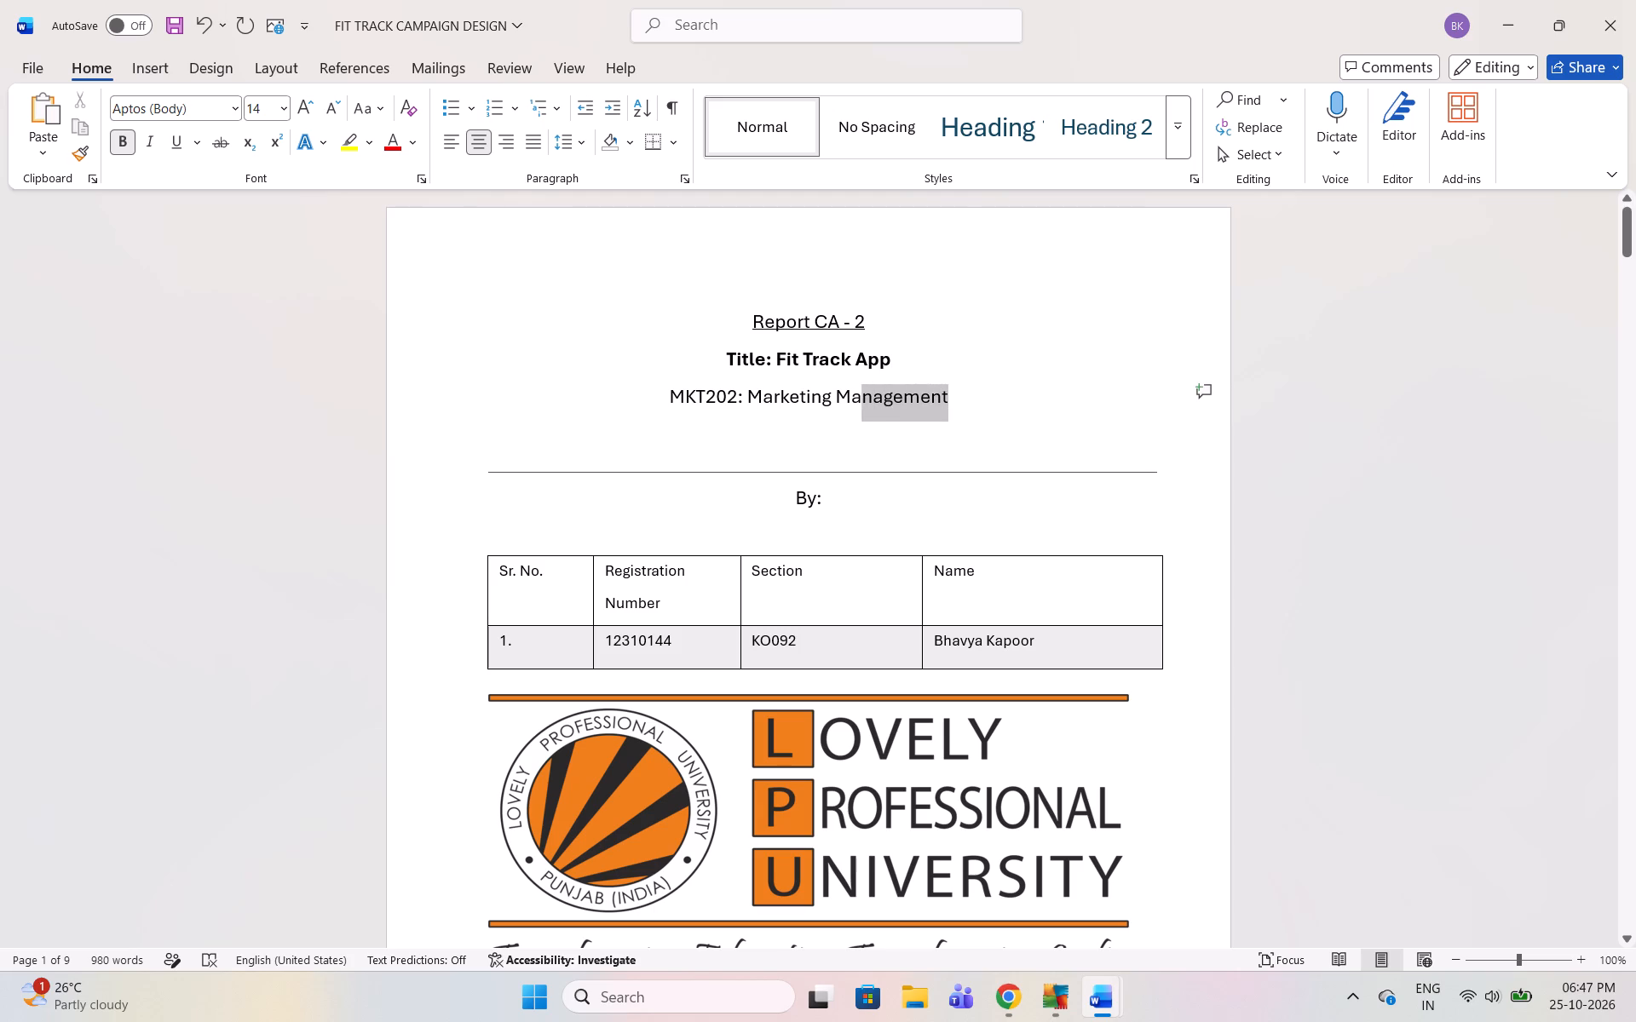
{"action": "left_click_drag", "start_coordinate": [862, 400], "coordinate": [831, 406]}
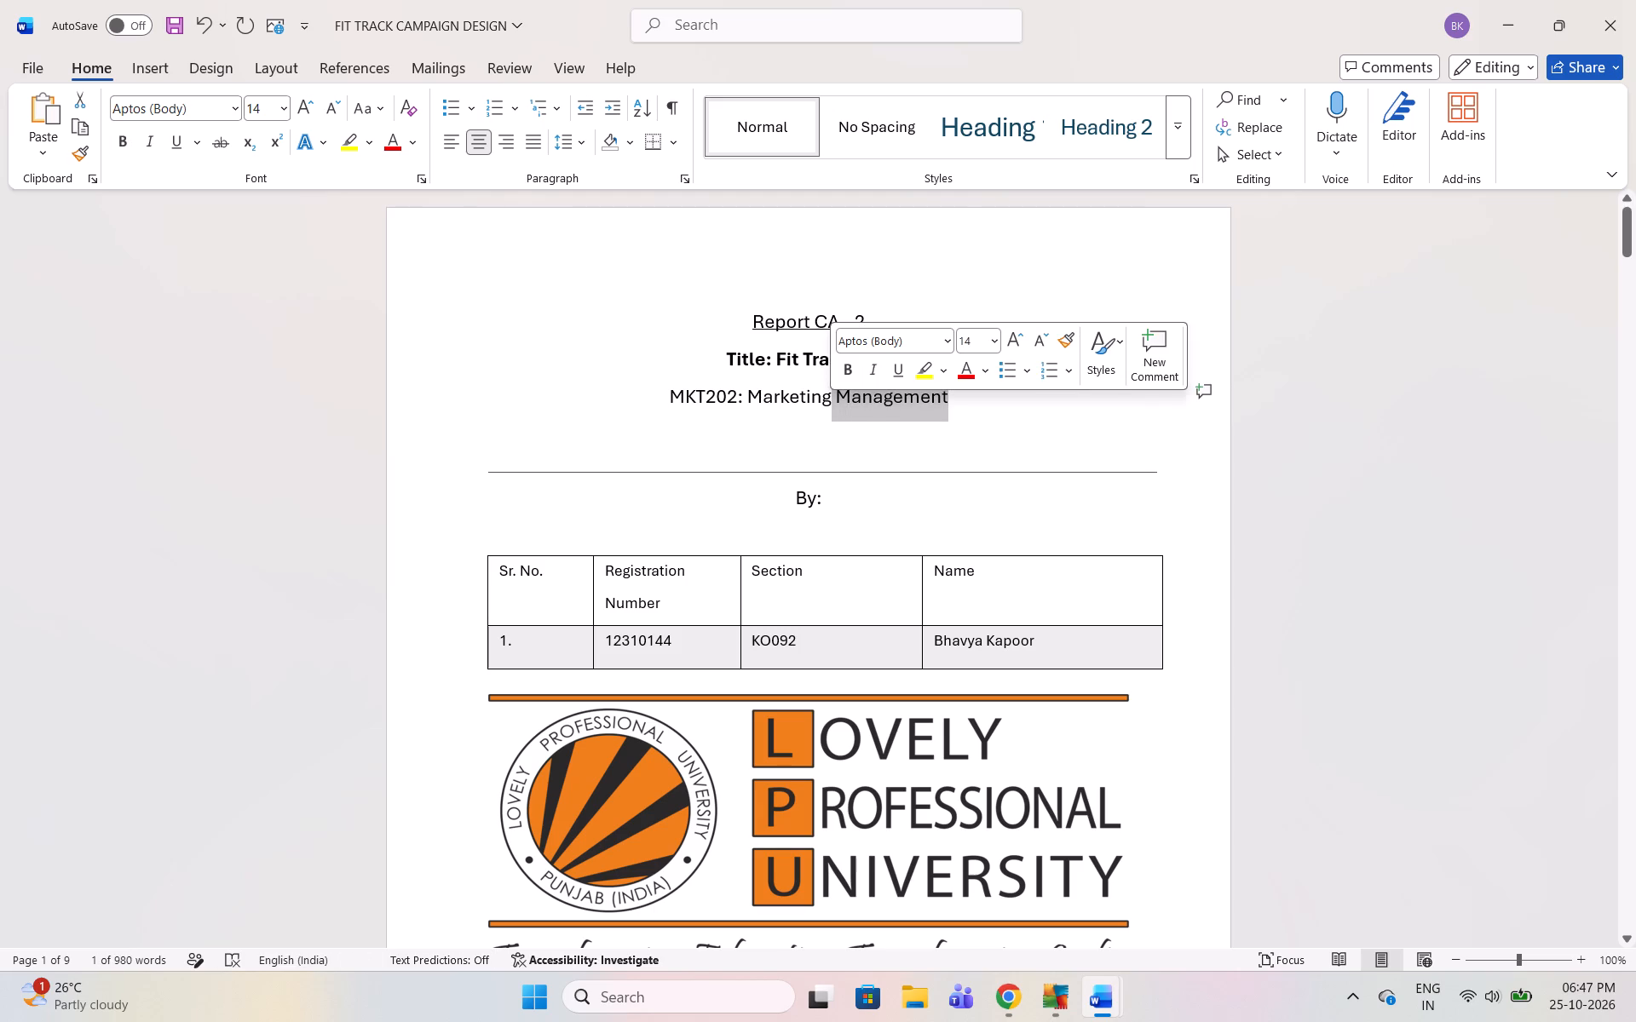
{"action": "key", "text": "BackSpace"}
{"action": "key", "text": "Left"}
{"action": "key", "text": "Left"}
{"action": "key", "text": "Left"}
{"action": "key", "text": "Left"}
{"action": "key", "text": "Left"}
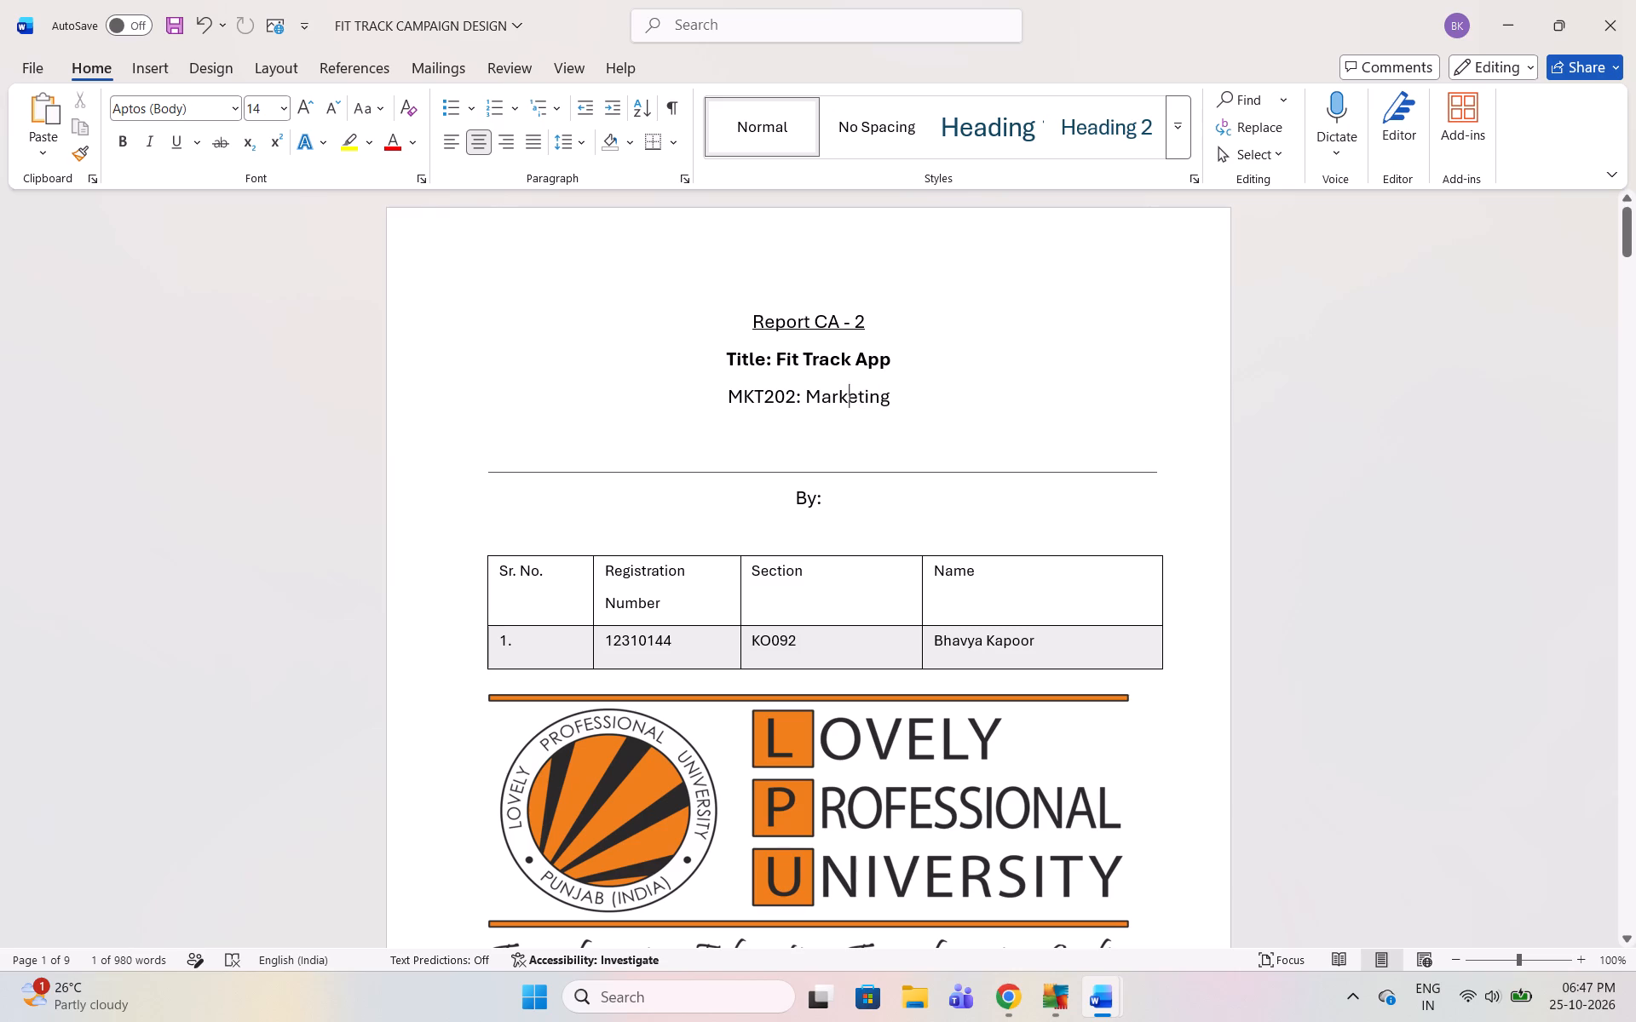
{"action": "key", "text": "Left"}
{"action": "key", "text": "Left"}
{"action": "key", "text": "Left"}
{"action": "key", "text": "Left"}
{"action": "type", "text": "Mo"}
{"action": "type", "text": "bile"}
{"action": "key", "text": "space"}
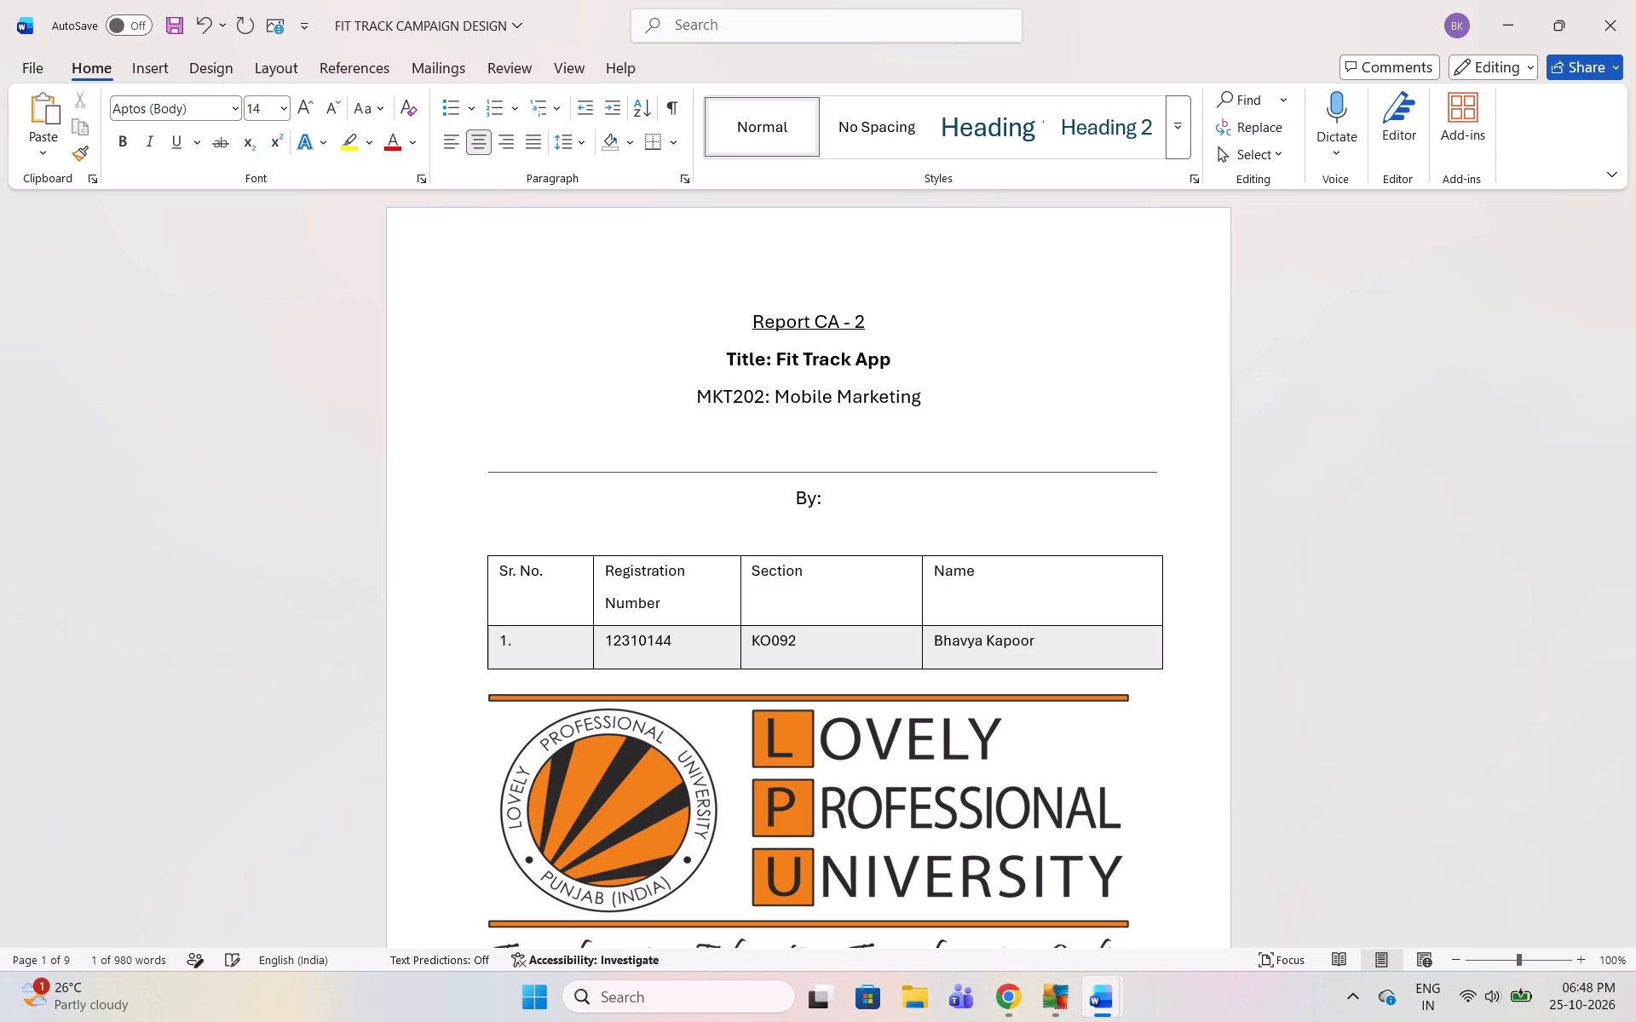
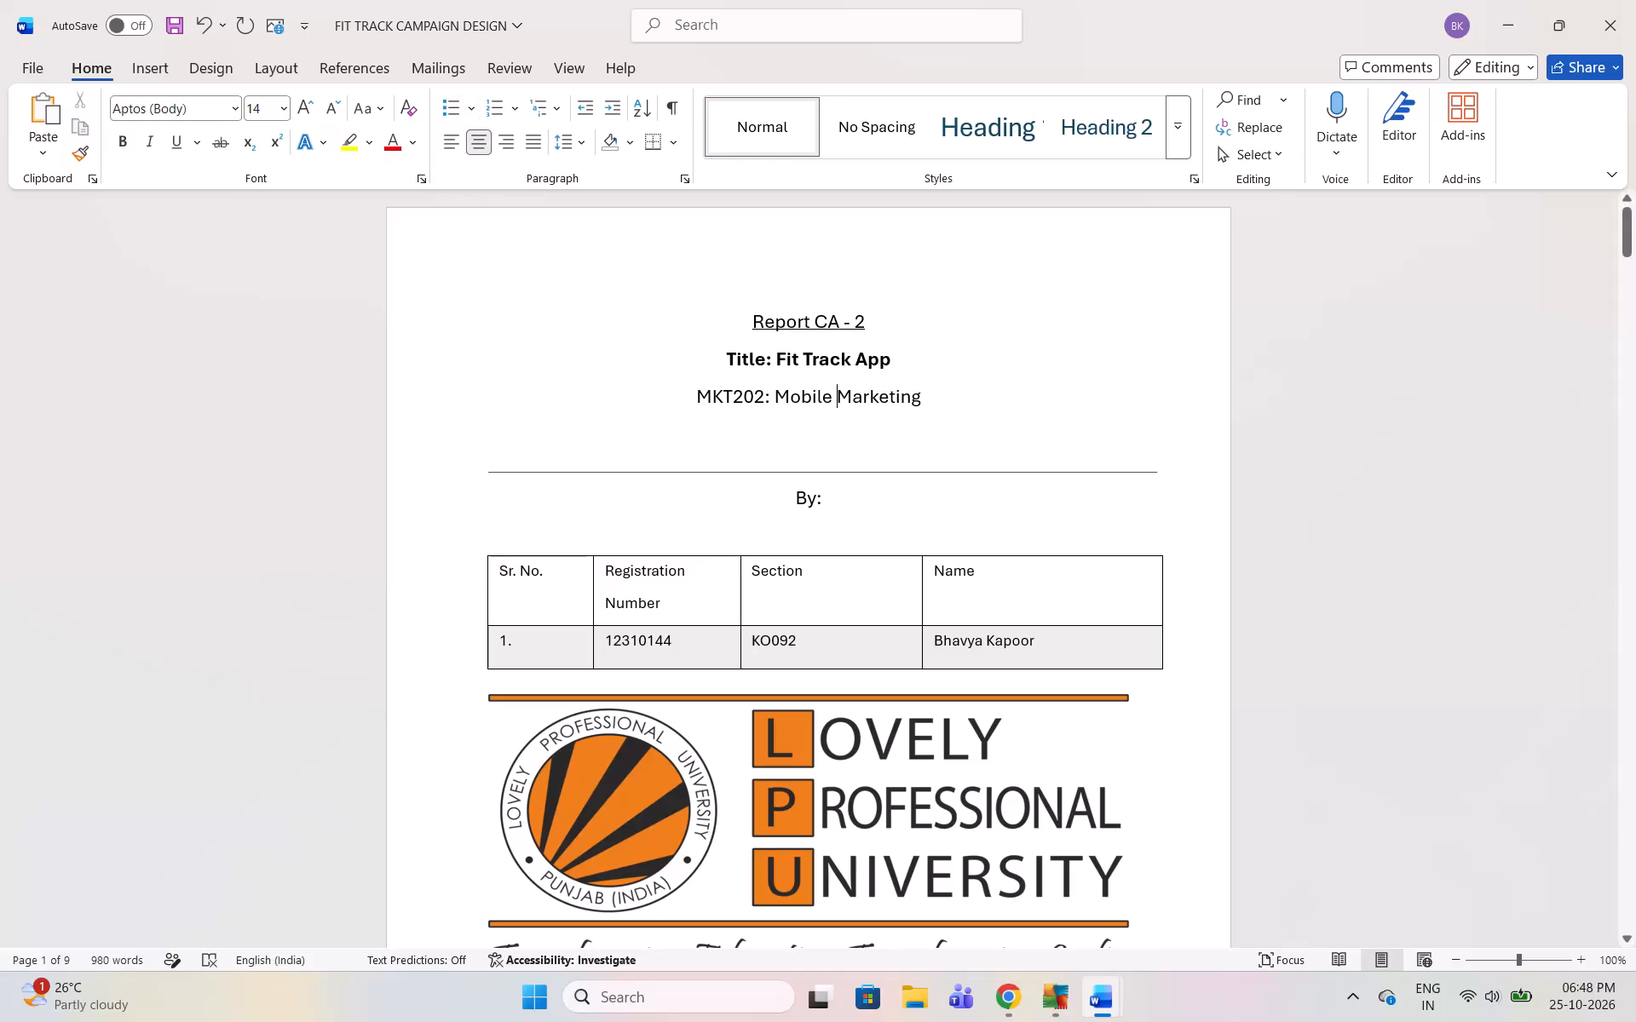
Change the course code on the cover page to MKT302.
{"action": "left_click", "coordinate": [740, 402]}
{"action": "key", "text": "BackSpace"}
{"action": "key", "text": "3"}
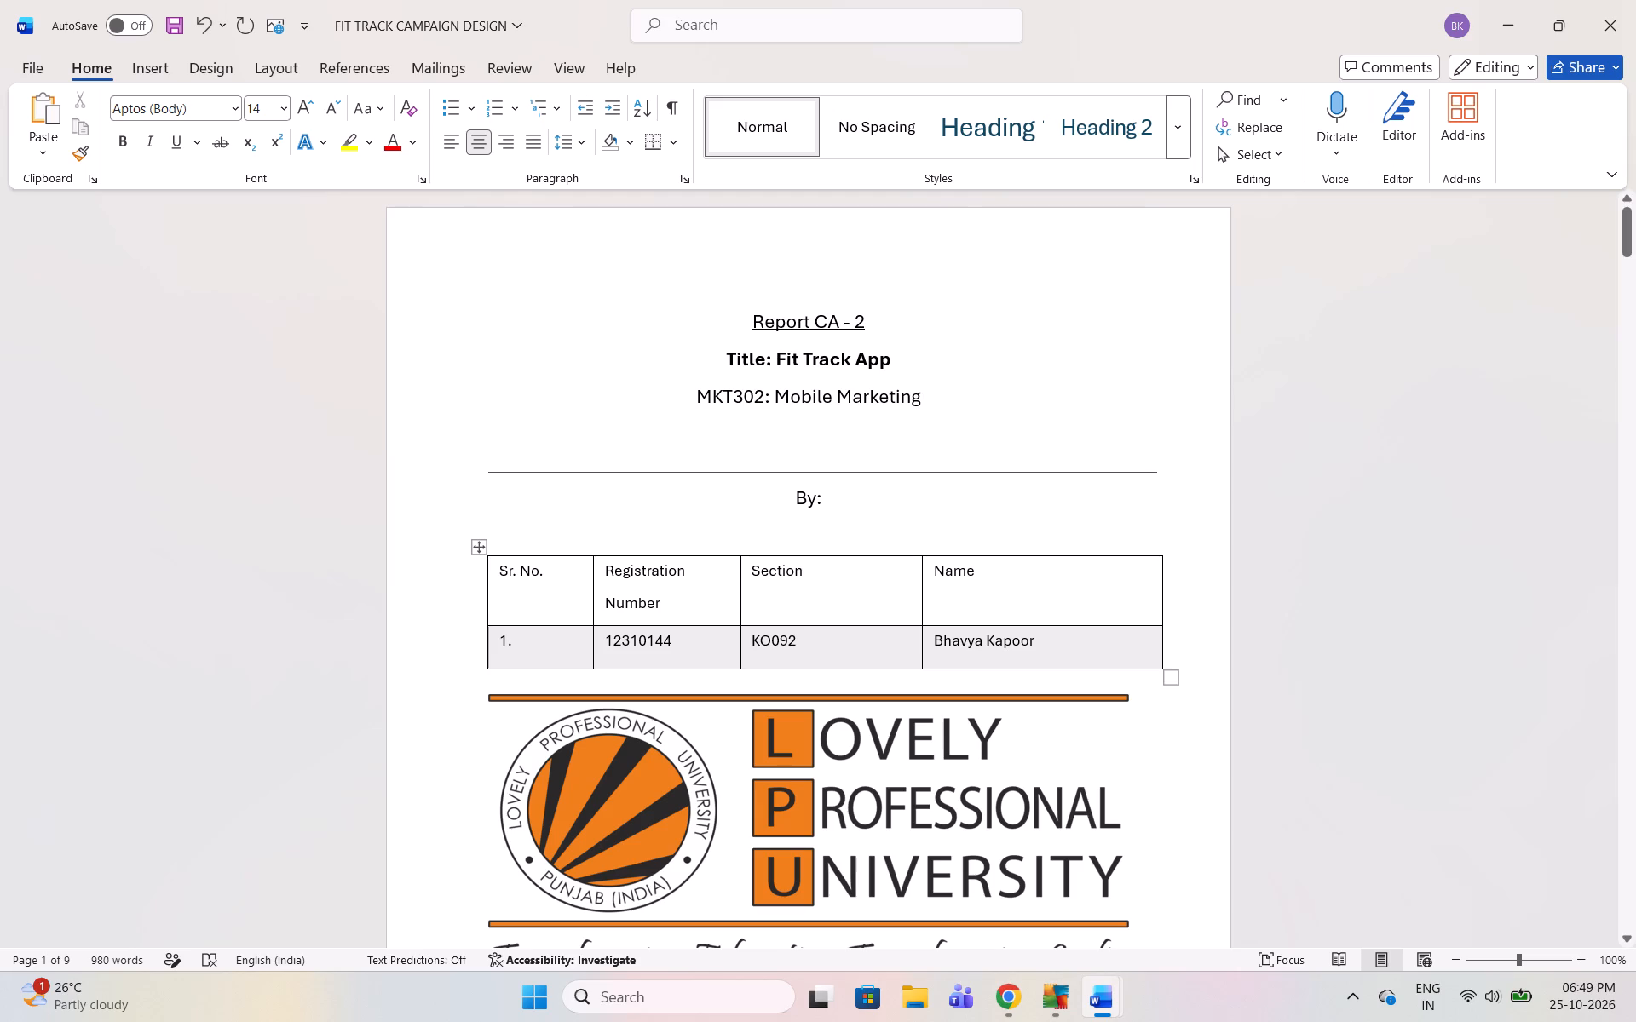
Insert six empty rows below the existing student row in the cover page's table.
{"action": "left_click_drag", "start_coordinate": [499, 571], "coordinate": [1055, 694]}
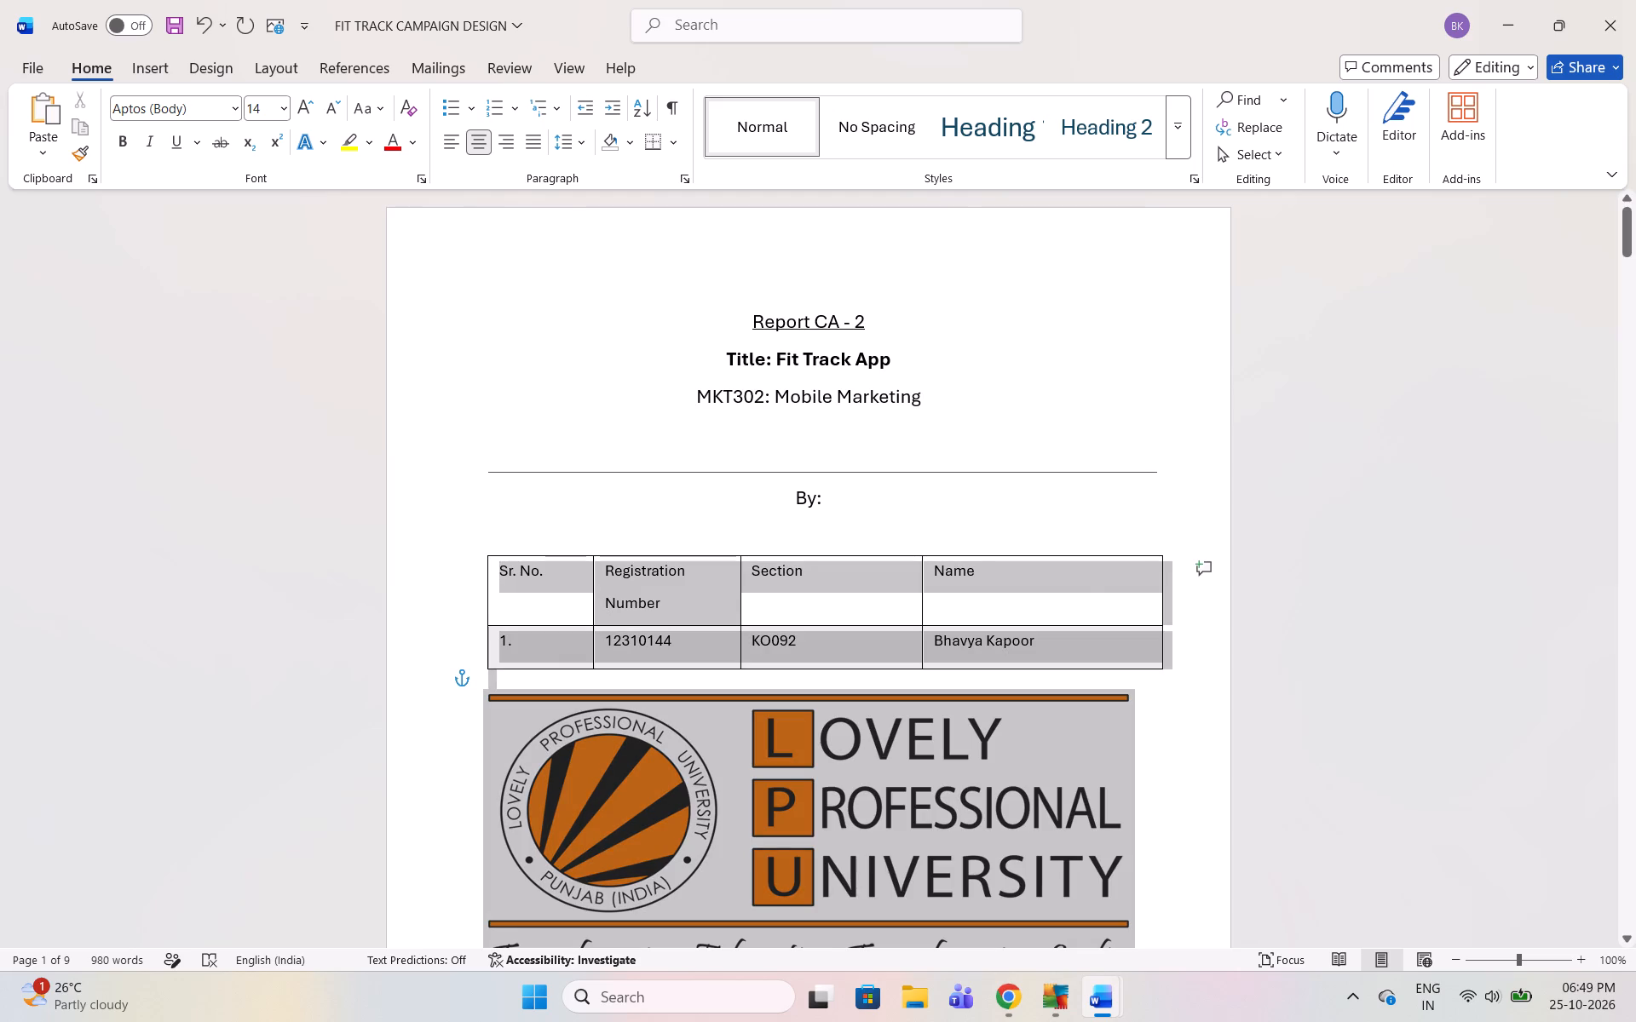
{"action": "left_click_drag", "start_coordinate": [1055, 694], "coordinate": [1087, 664]}
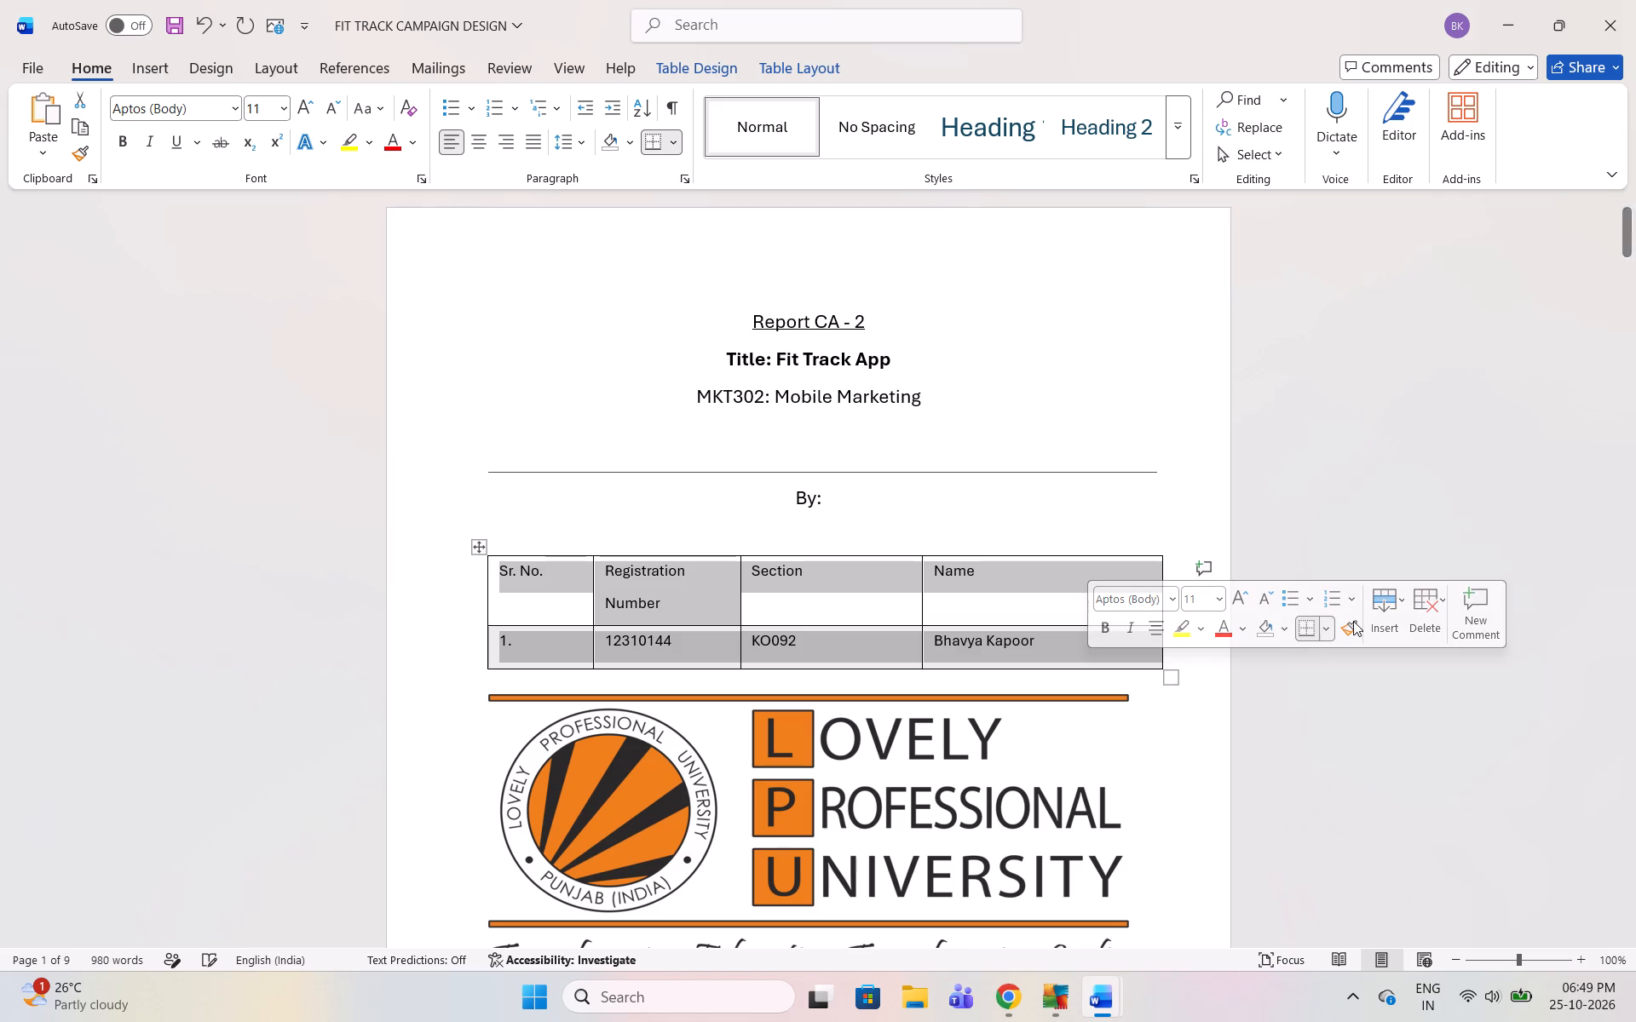
{"action": "left_click", "coordinate": [1384, 597]}
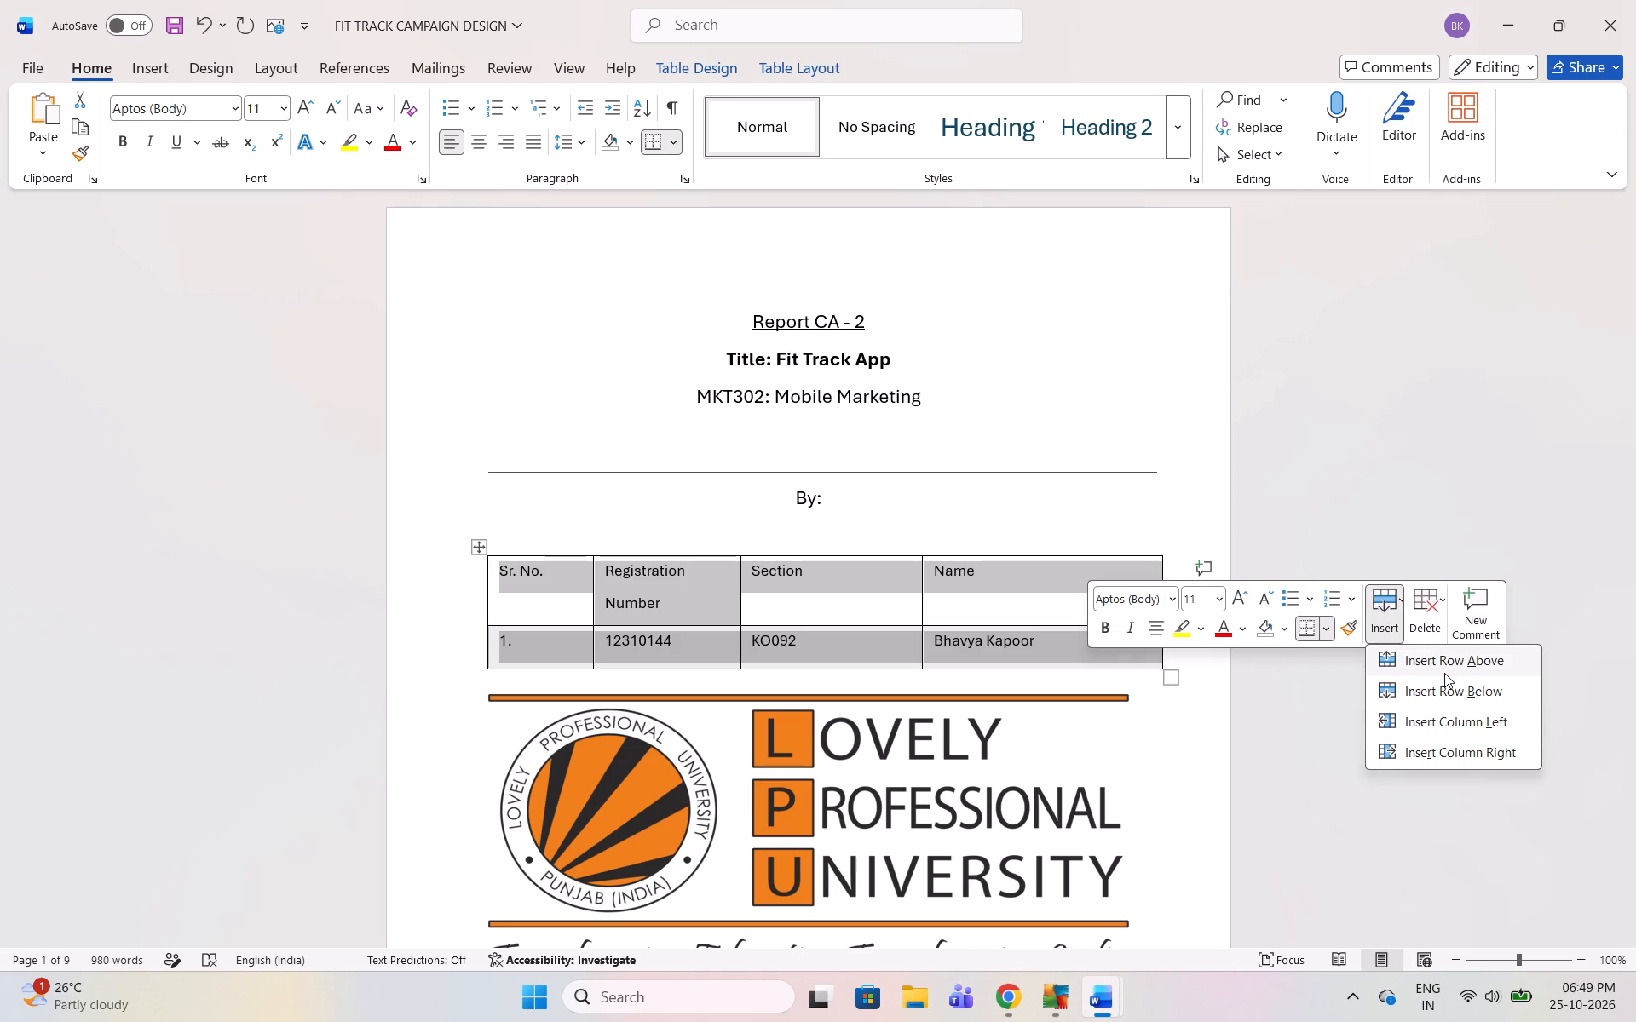
{"action": "left_click", "coordinate": [1446, 692]}
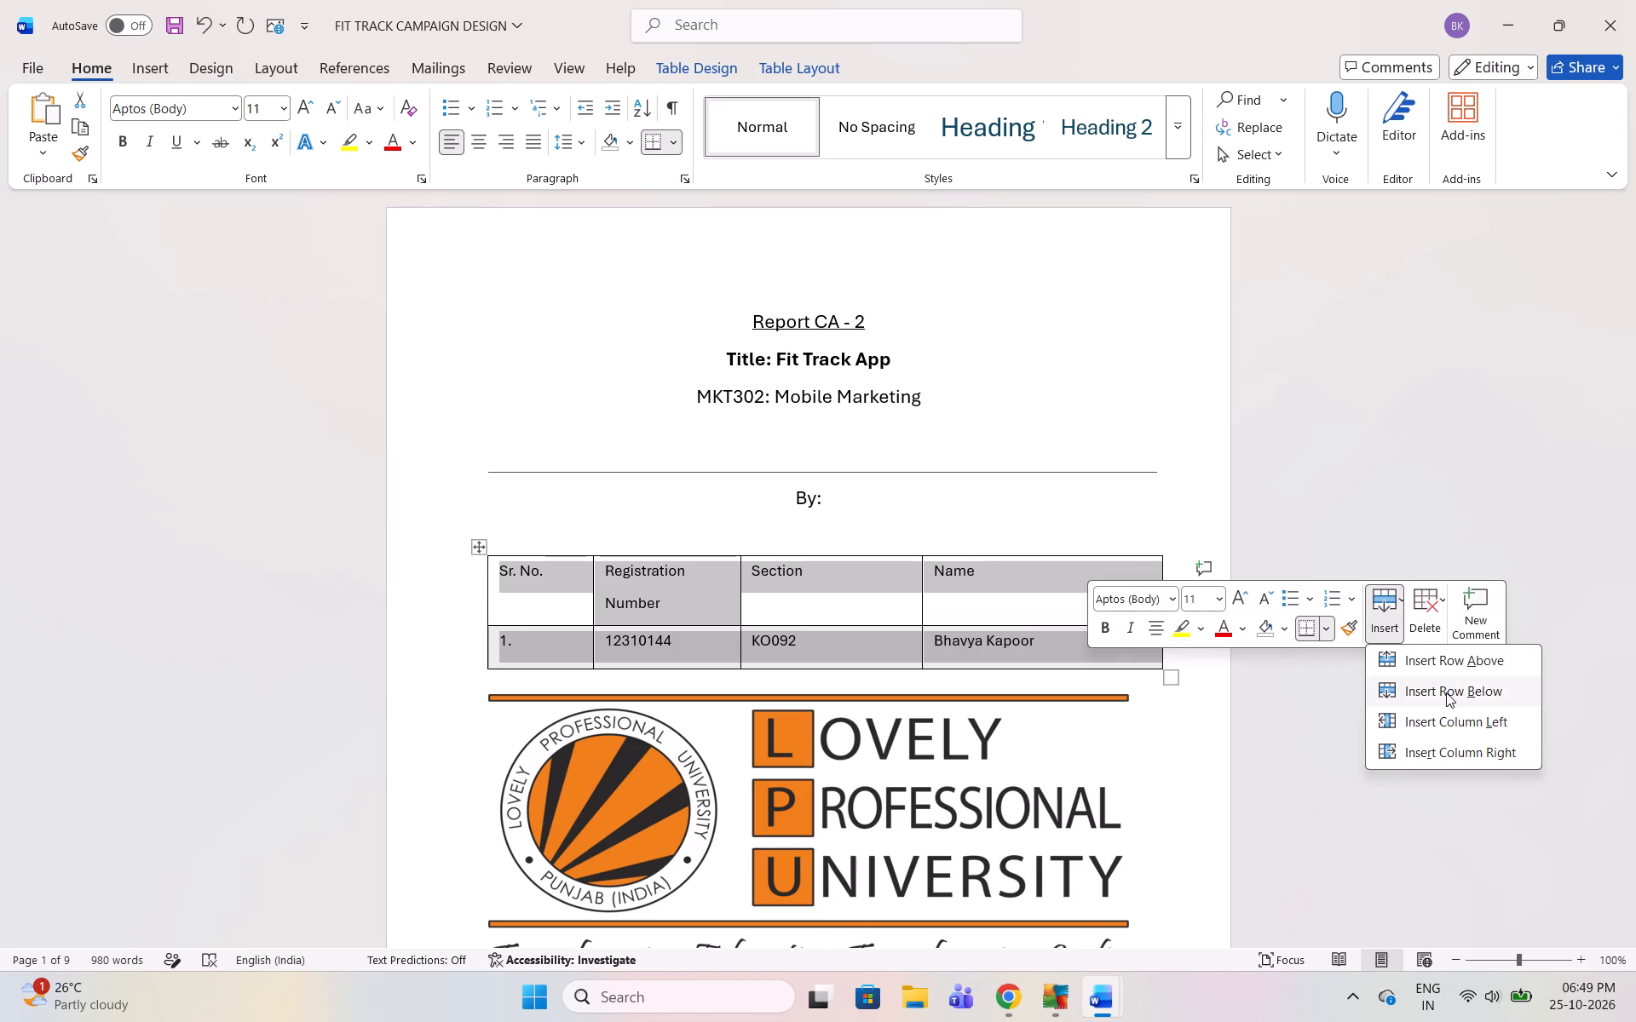
{"action": "left_click", "coordinate": [1446, 692]}
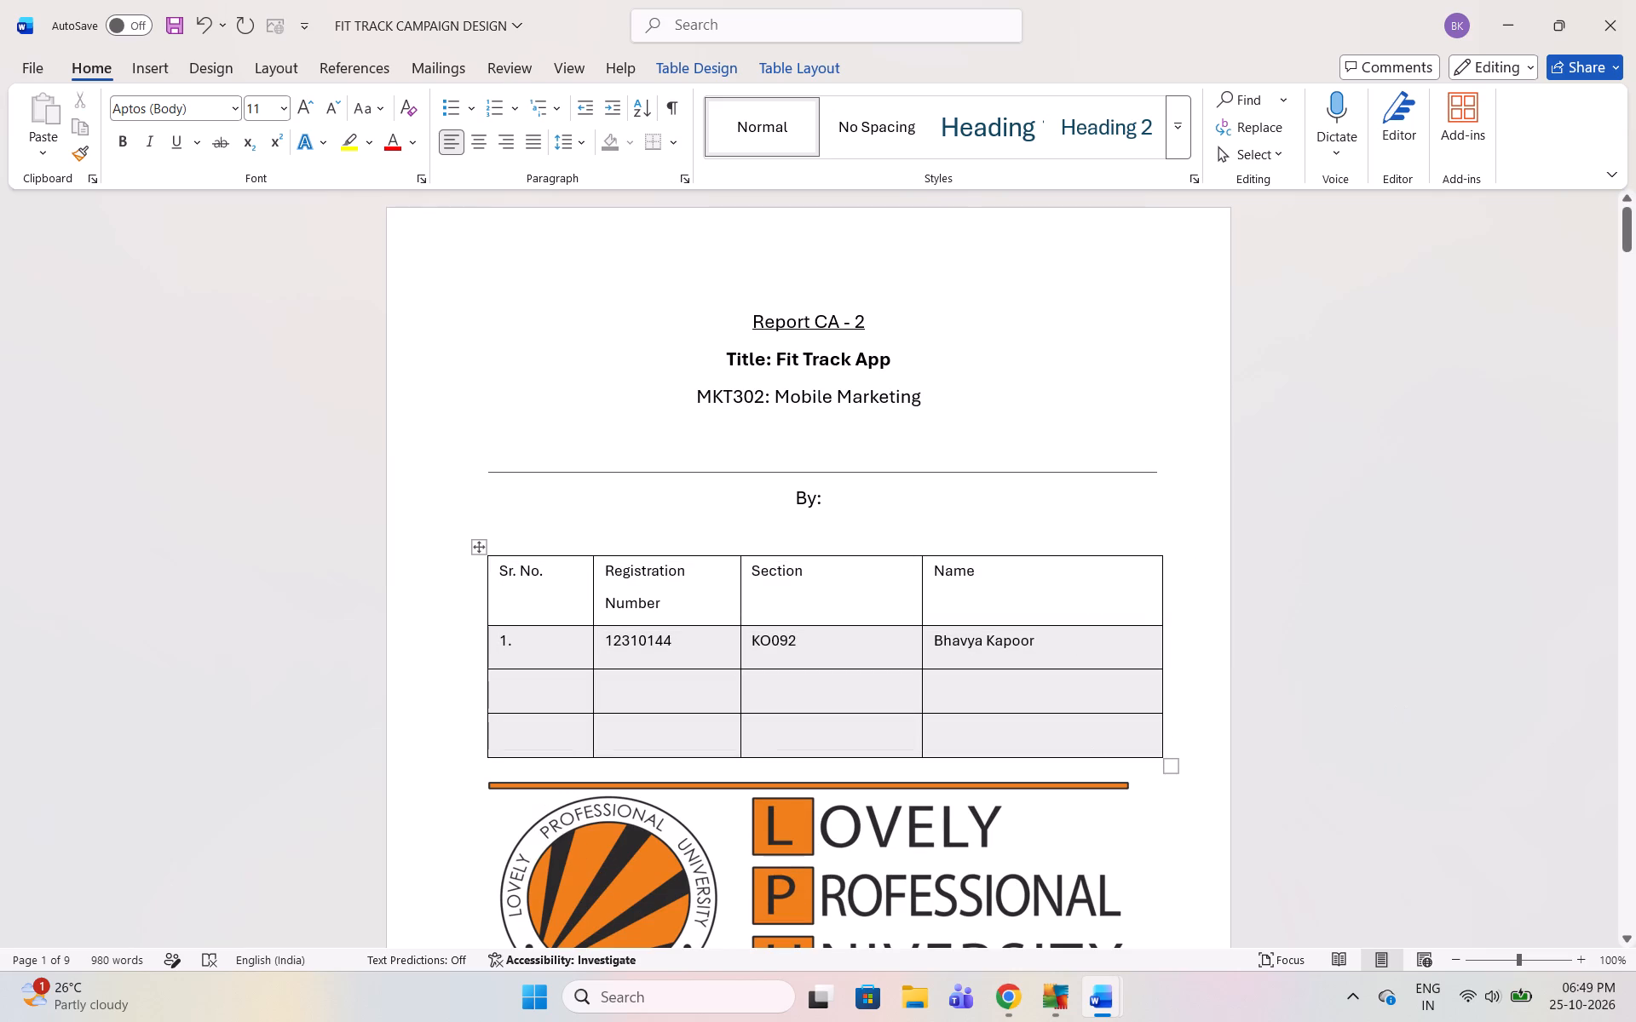
{"action": "left_click", "coordinate": [1170, 764]}
{"action": "left_click", "coordinate": [1466, 697]}
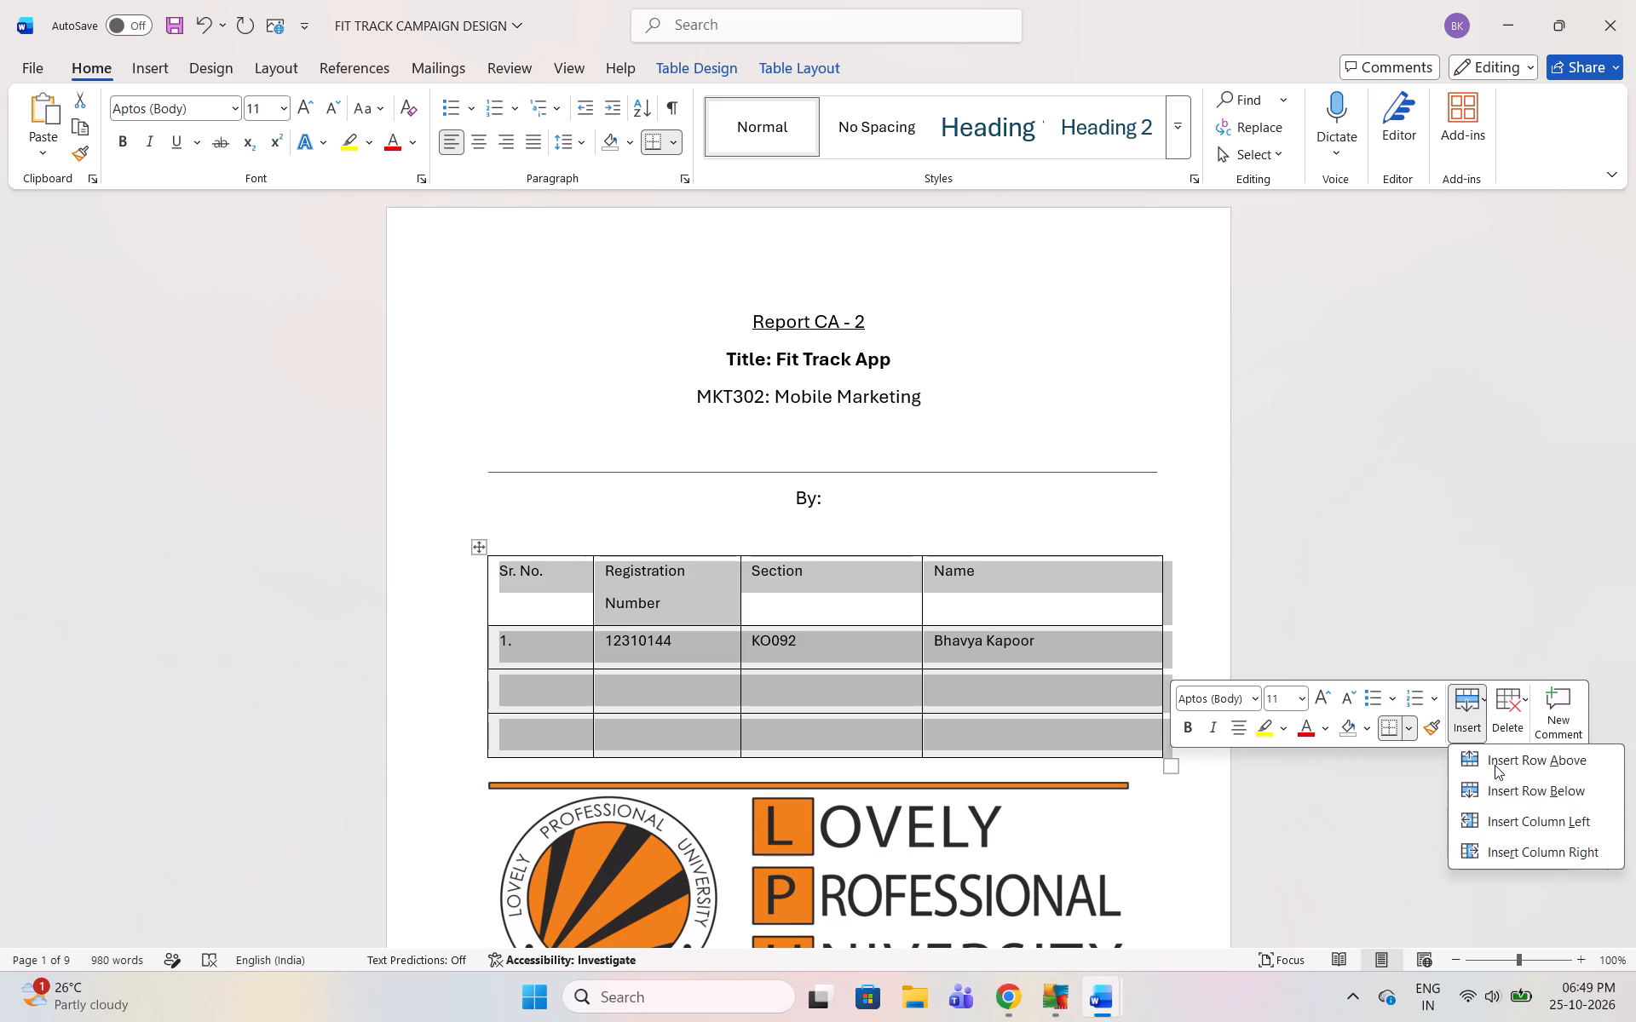
{"action": "left_click", "coordinate": [1501, 793]}
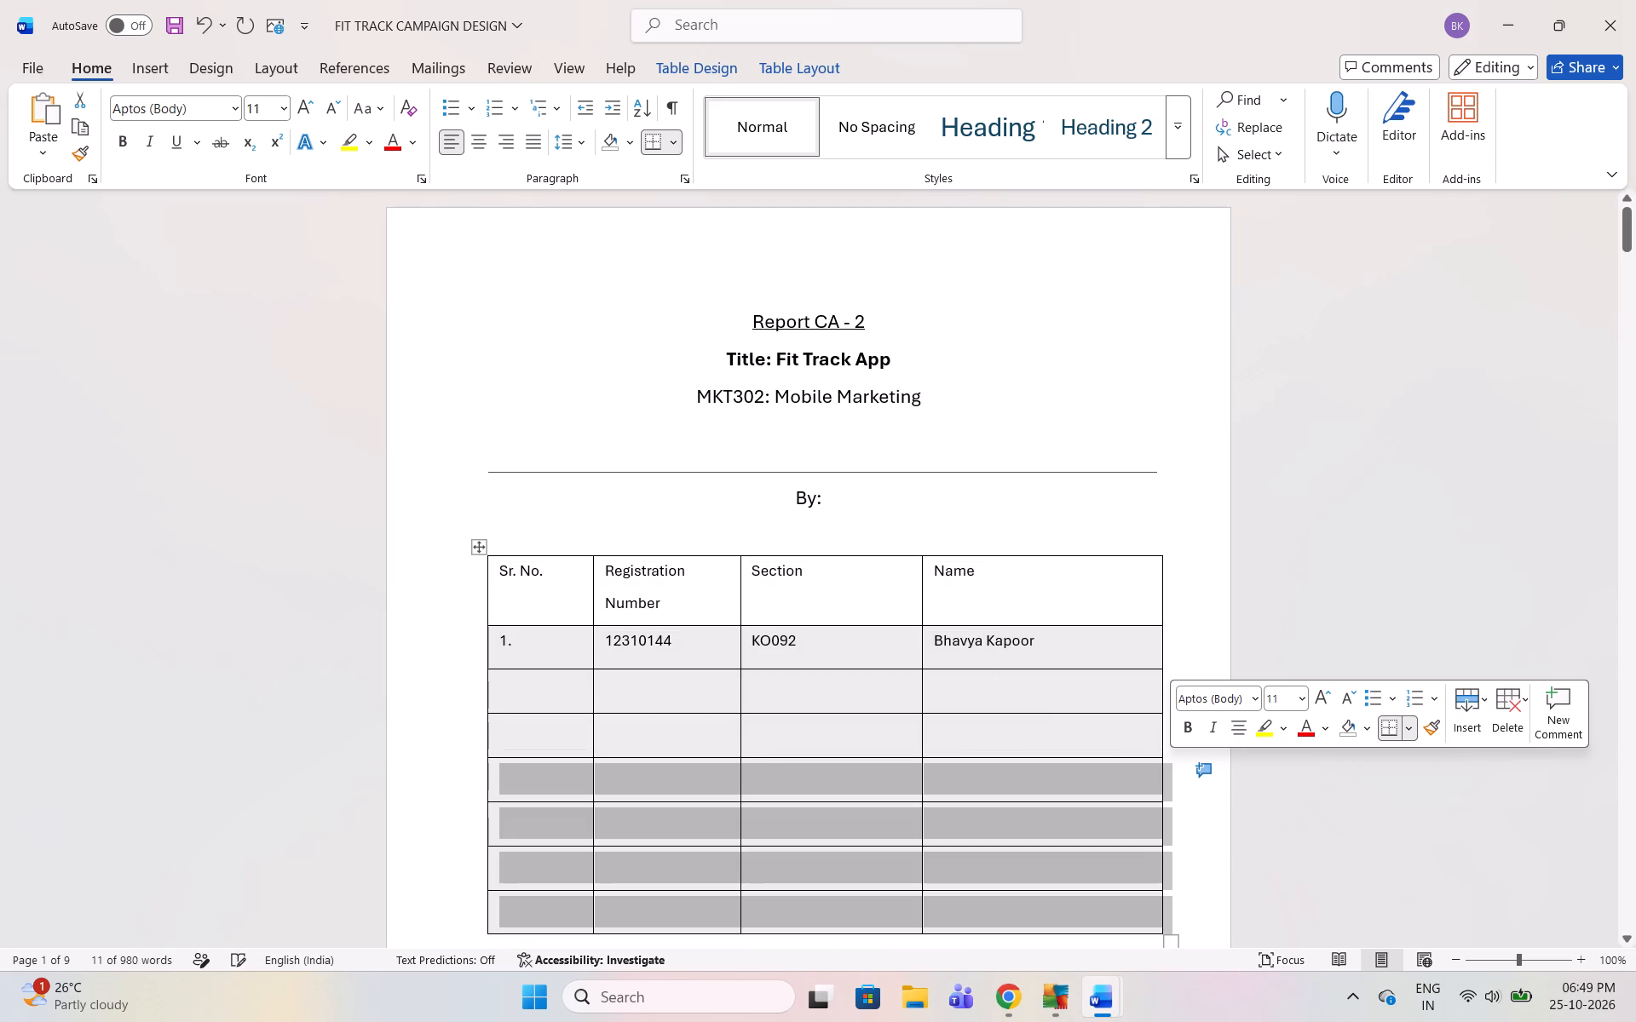
{"action": "left_click", "coordinate": [1206, 611]}
Enter the serial number "2." in the first empty row of the cover page's table.
{"action": "left_click", "coordinate": [535, 698]}
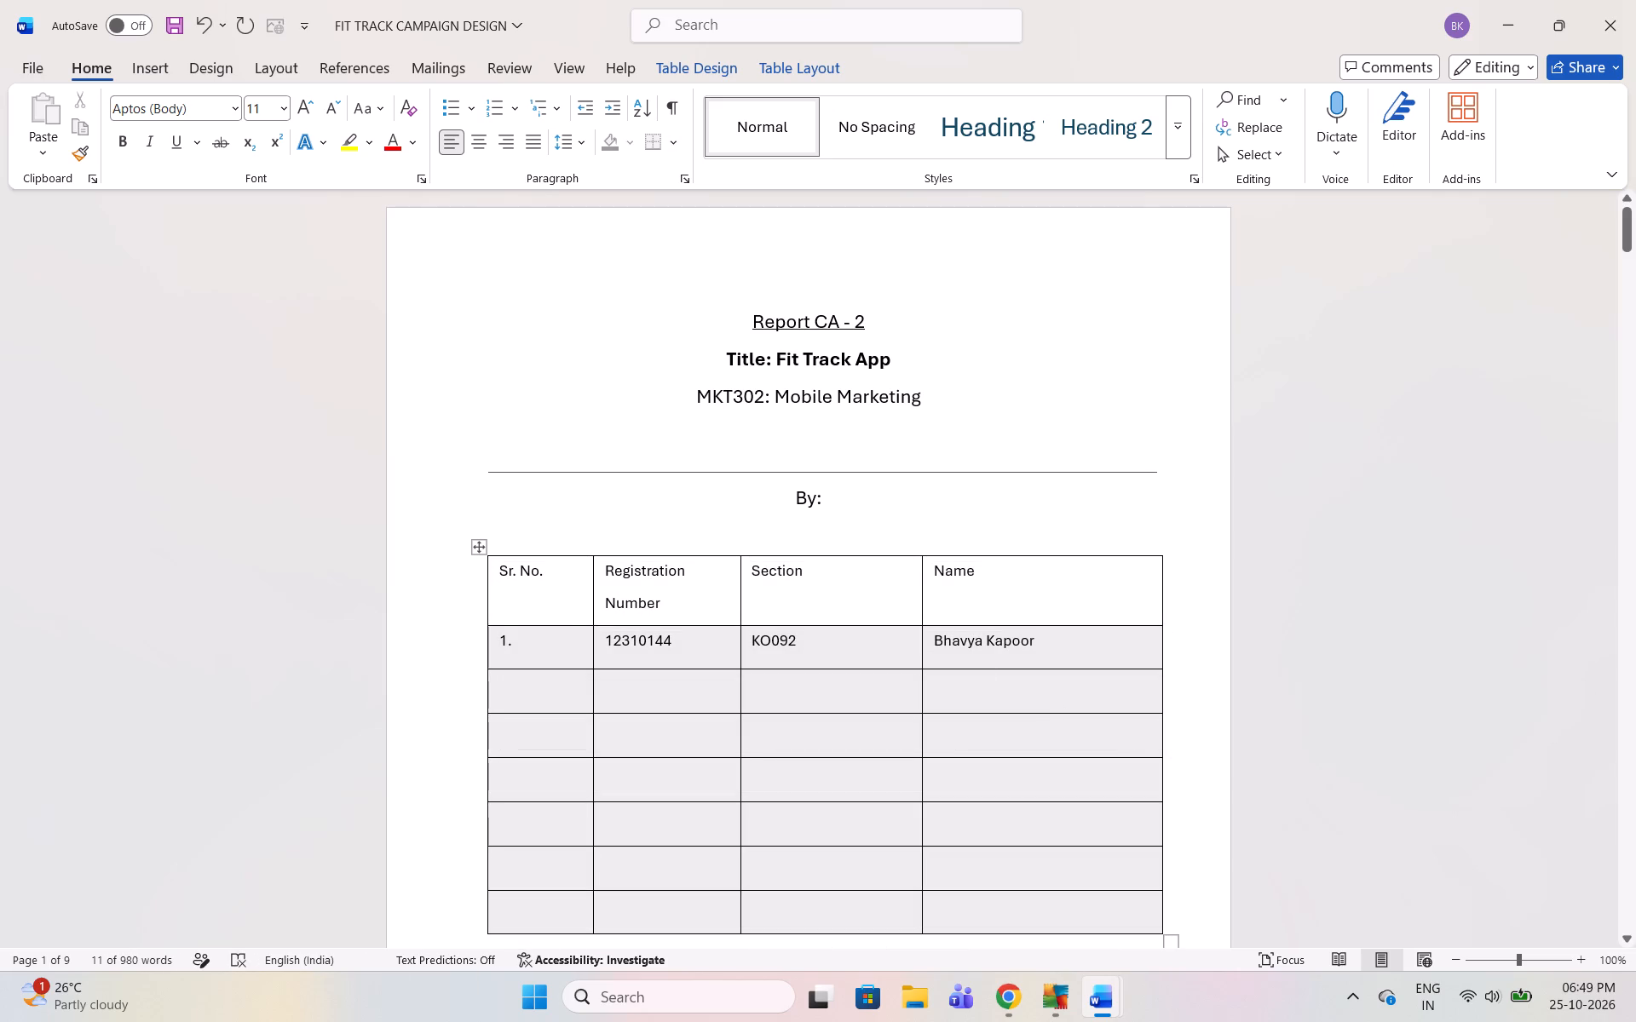
{"action": "left_click", "coordinate": [527, 698]}
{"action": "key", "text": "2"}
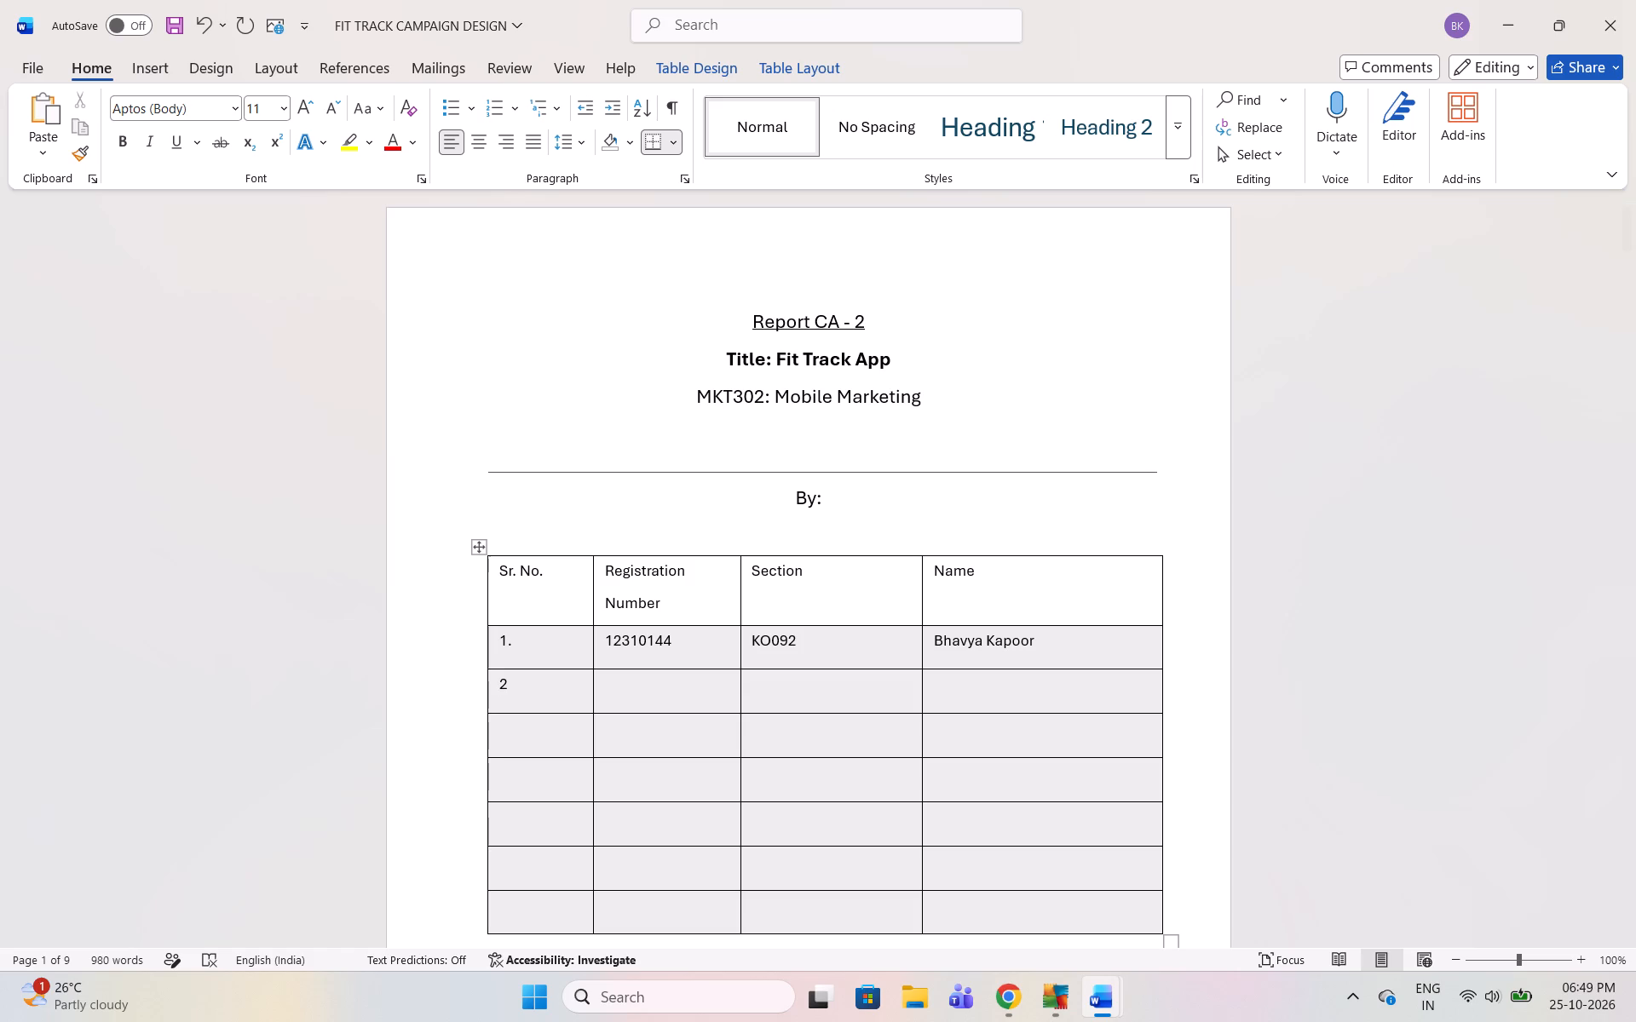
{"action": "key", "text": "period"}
Fill in the Name column of the next four rows with the other four team members' names.
{"action": "left_click", "coordinate": [624, 686]}
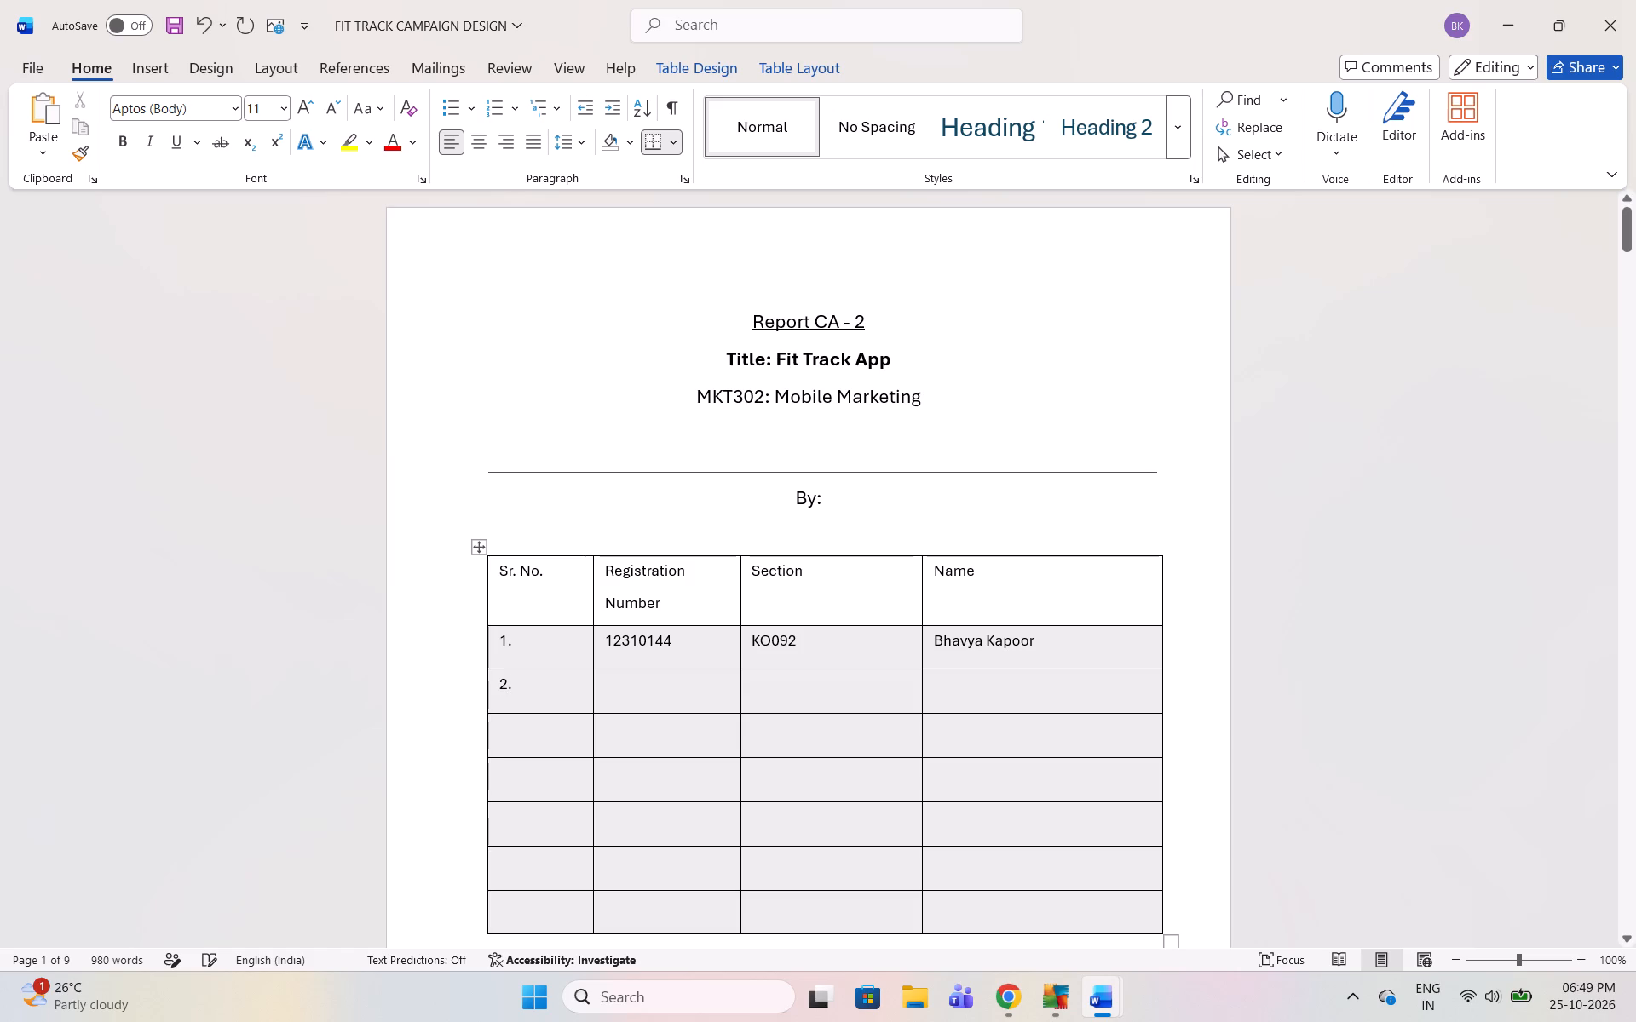
{"action": "left_click", "coordinate": [948, 697]}
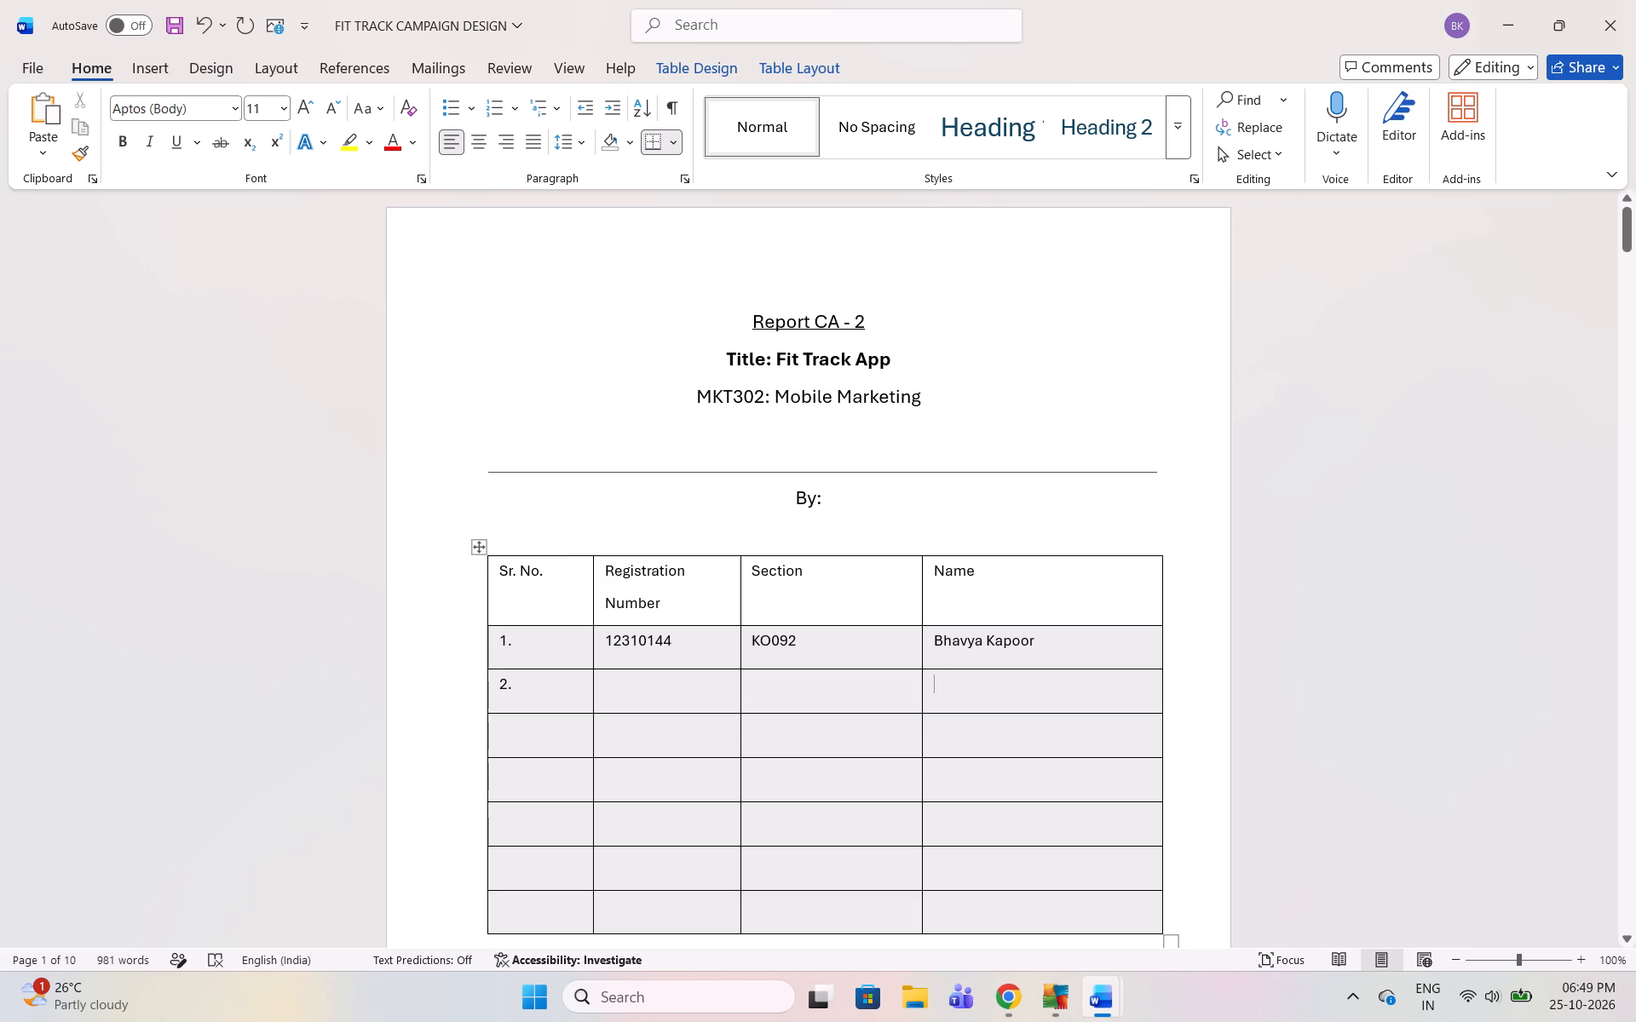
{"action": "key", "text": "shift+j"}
{"action": "key", "text": "BackSpace"}
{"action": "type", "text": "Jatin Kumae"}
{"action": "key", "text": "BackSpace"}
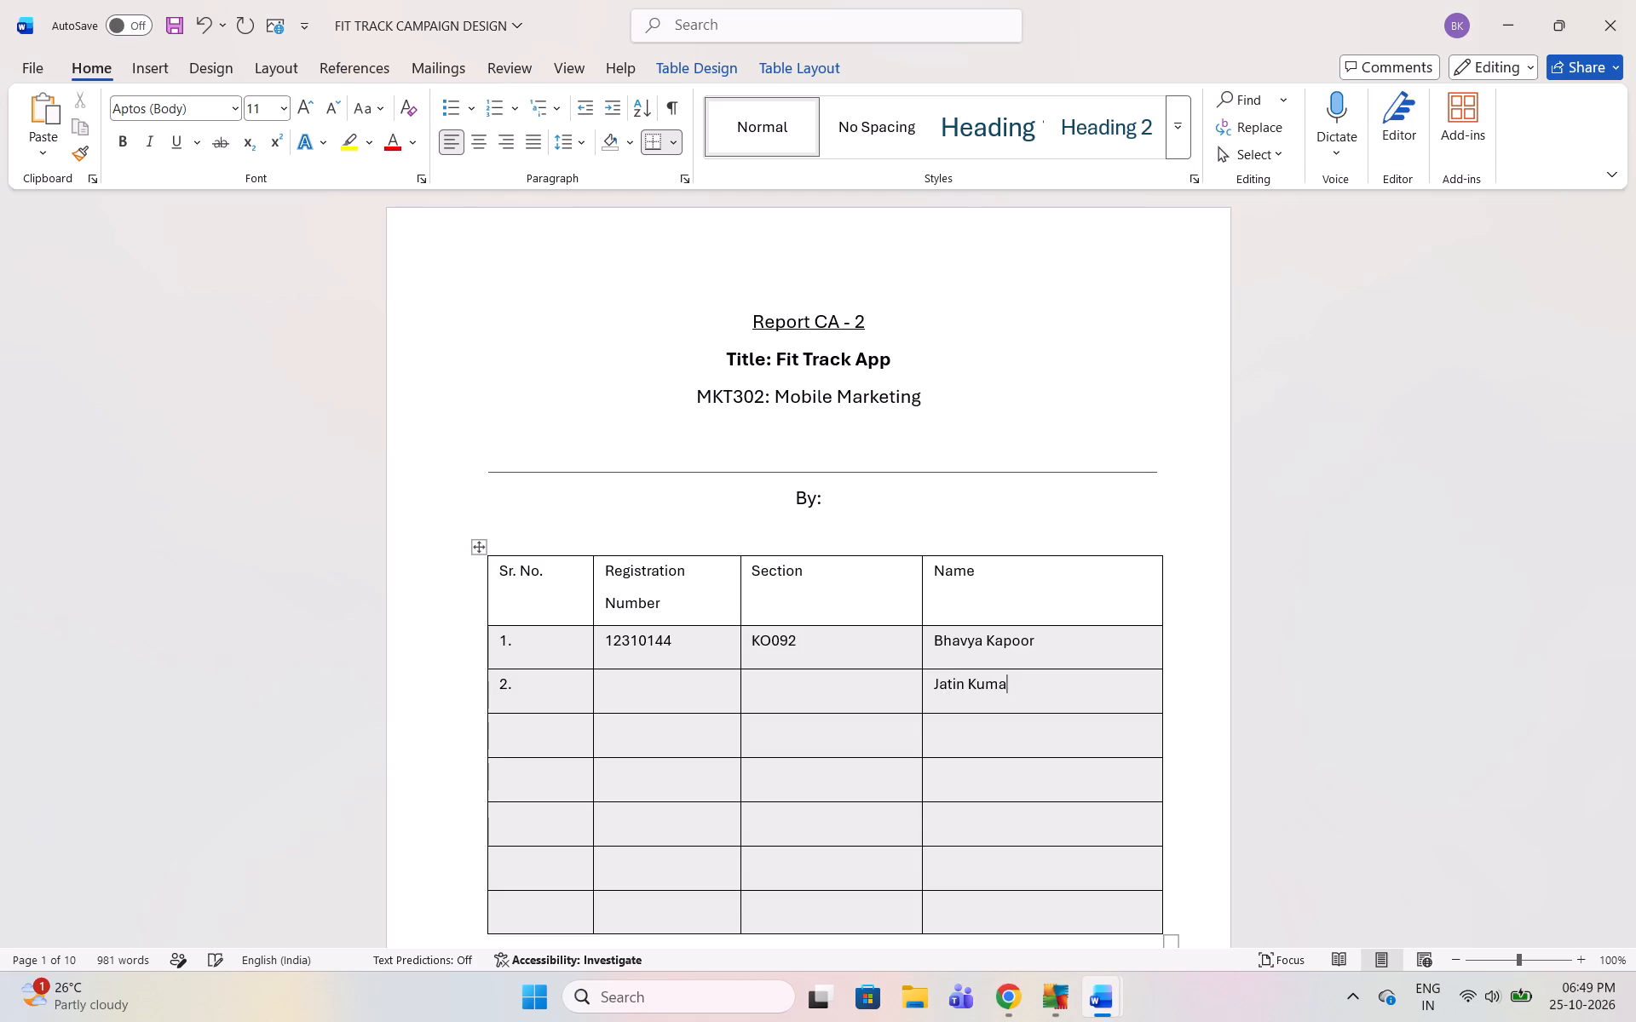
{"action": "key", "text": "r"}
{"action": "left_click", "coordinate": [959, 738]}
{"action": "left_click", "coordinate": [959, 738]}
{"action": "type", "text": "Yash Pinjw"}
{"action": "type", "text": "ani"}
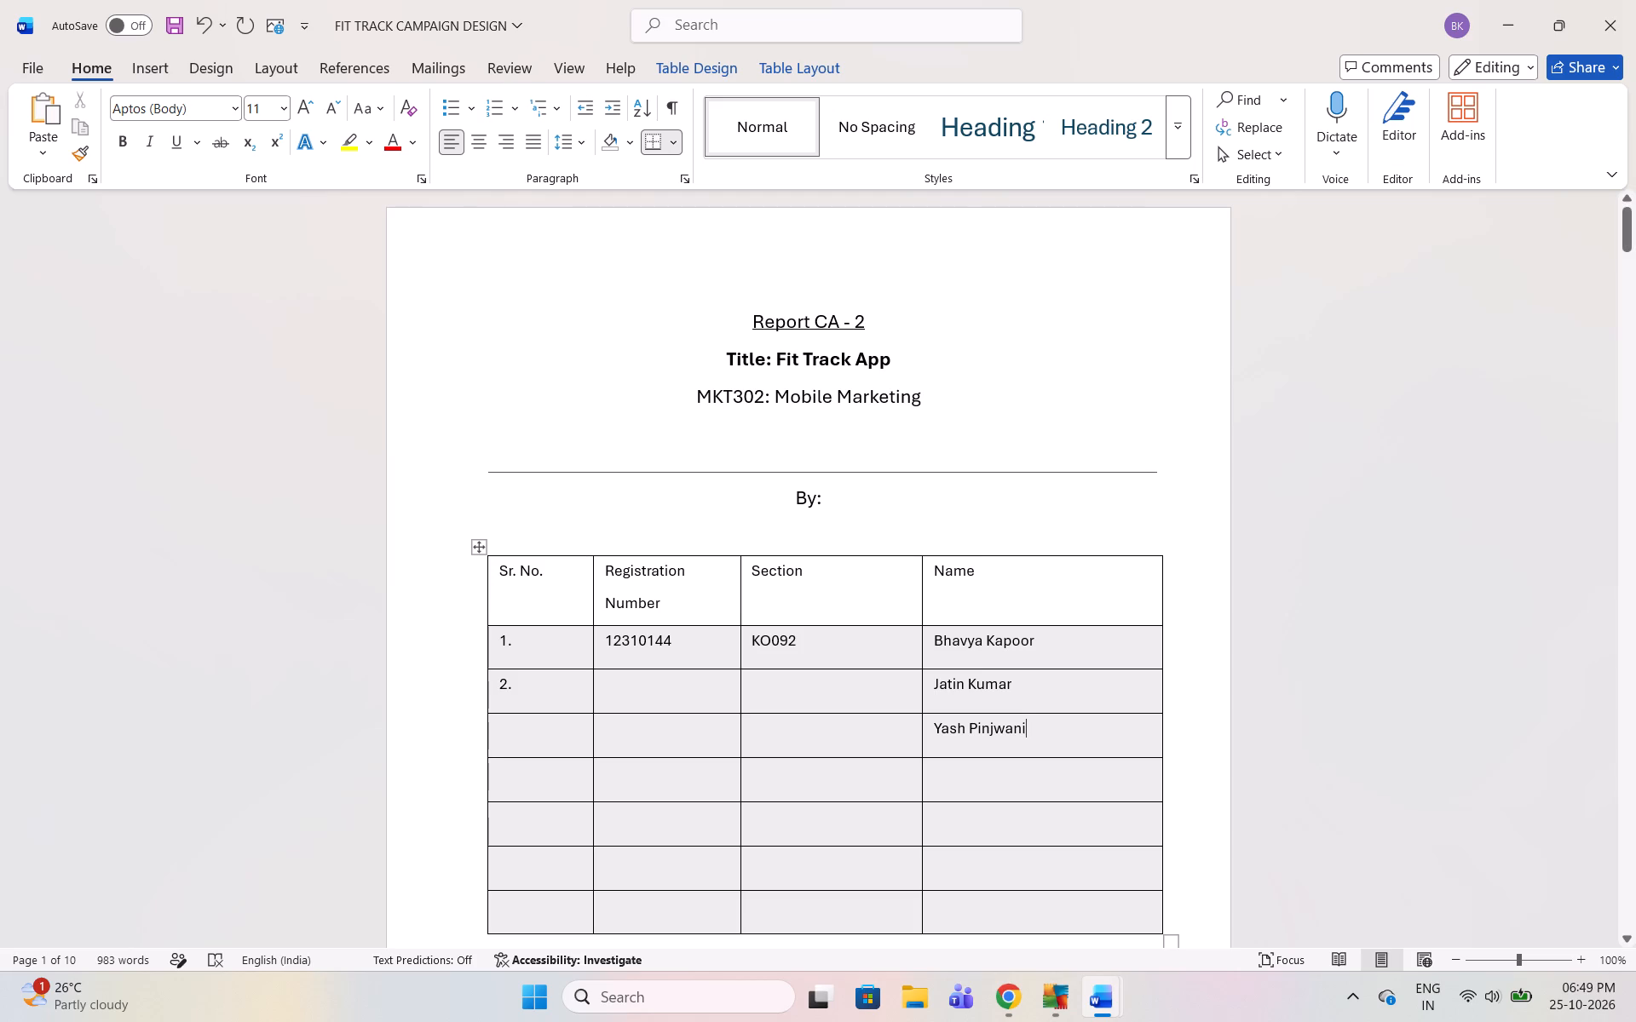
{"action": "left_click", "coordinate": [974, 777]}
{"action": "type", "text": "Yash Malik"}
{"action": "left_click", "coordinate": [965, 837]}
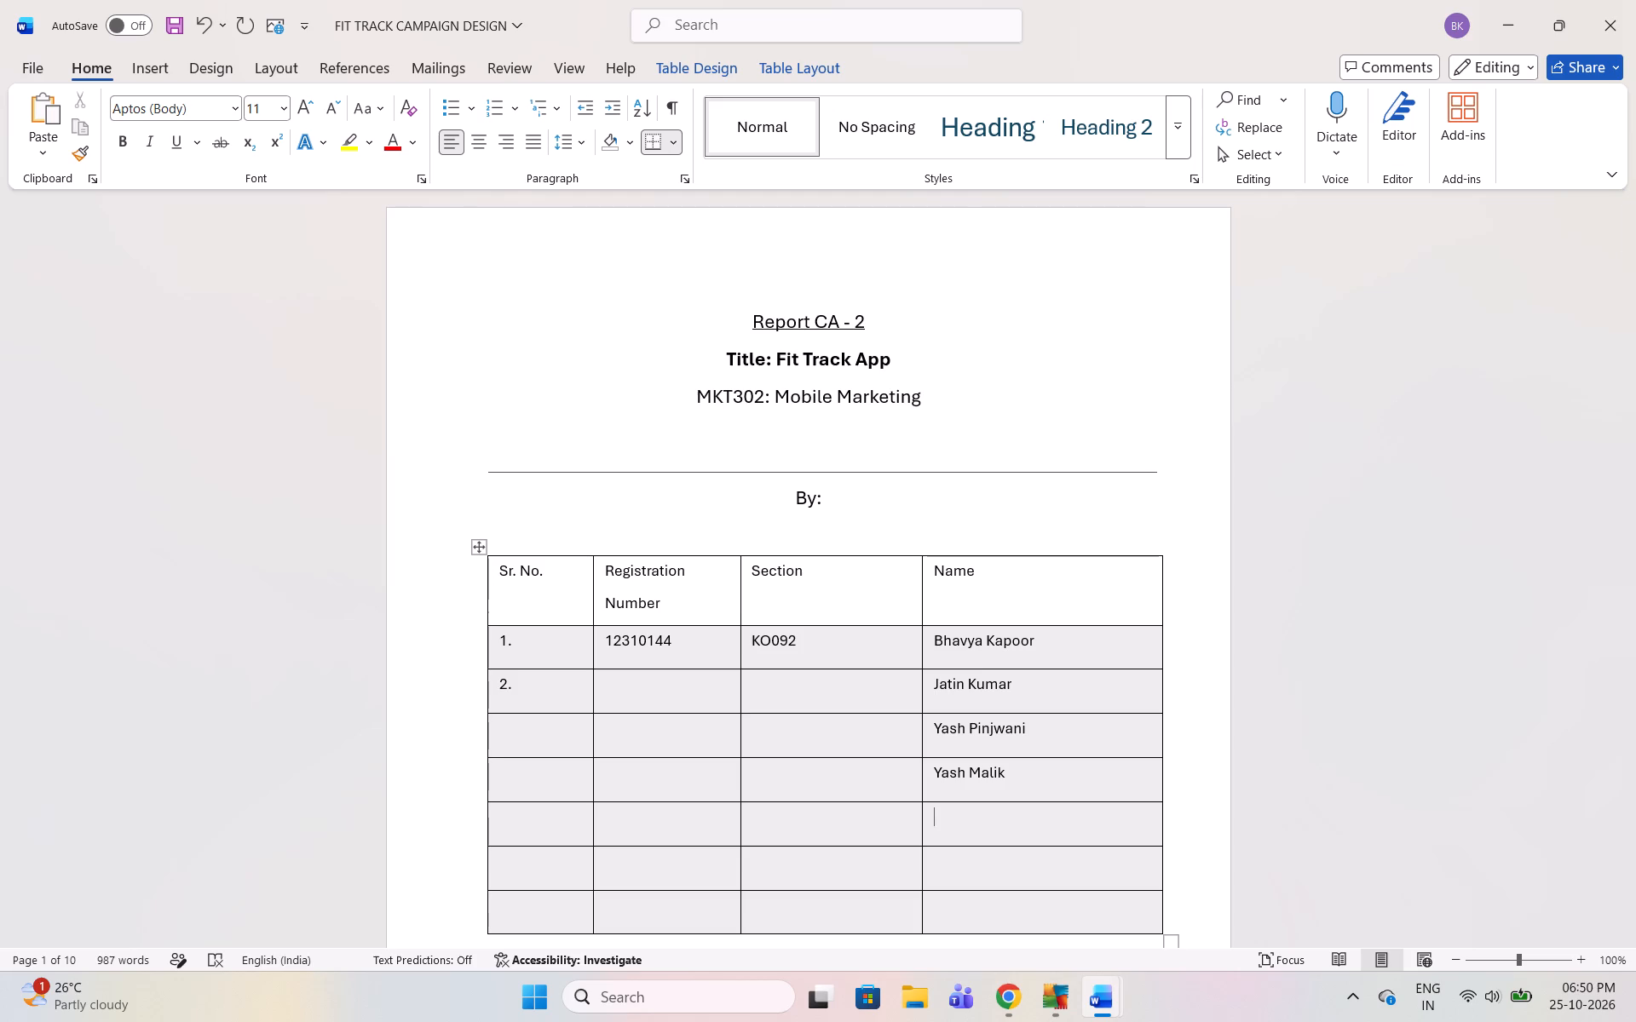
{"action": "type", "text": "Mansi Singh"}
Enter the serial numbers "3.", "4." and "5." for the remaining named rows, with the last one left-aligned.
{"action": "scroll", "coordinate": [960, 829], "scroll_direction": "up", "scroll_amount": 2}
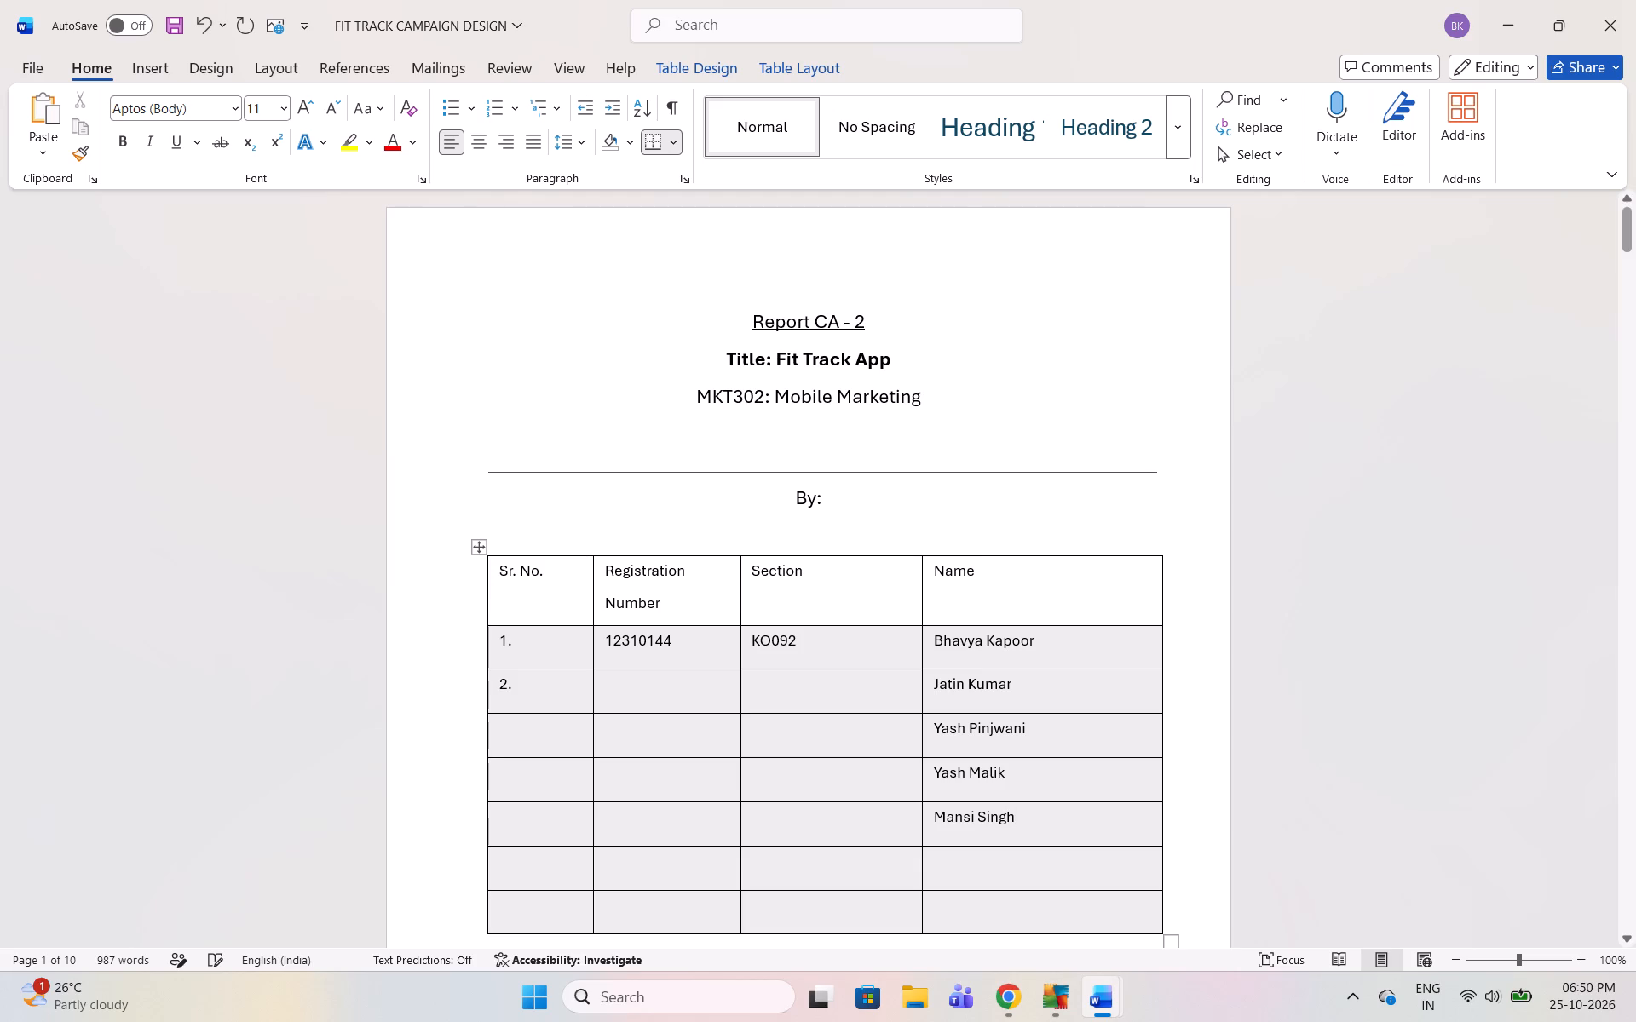
{"action": "left_click", "coordinate": [520, 750]}
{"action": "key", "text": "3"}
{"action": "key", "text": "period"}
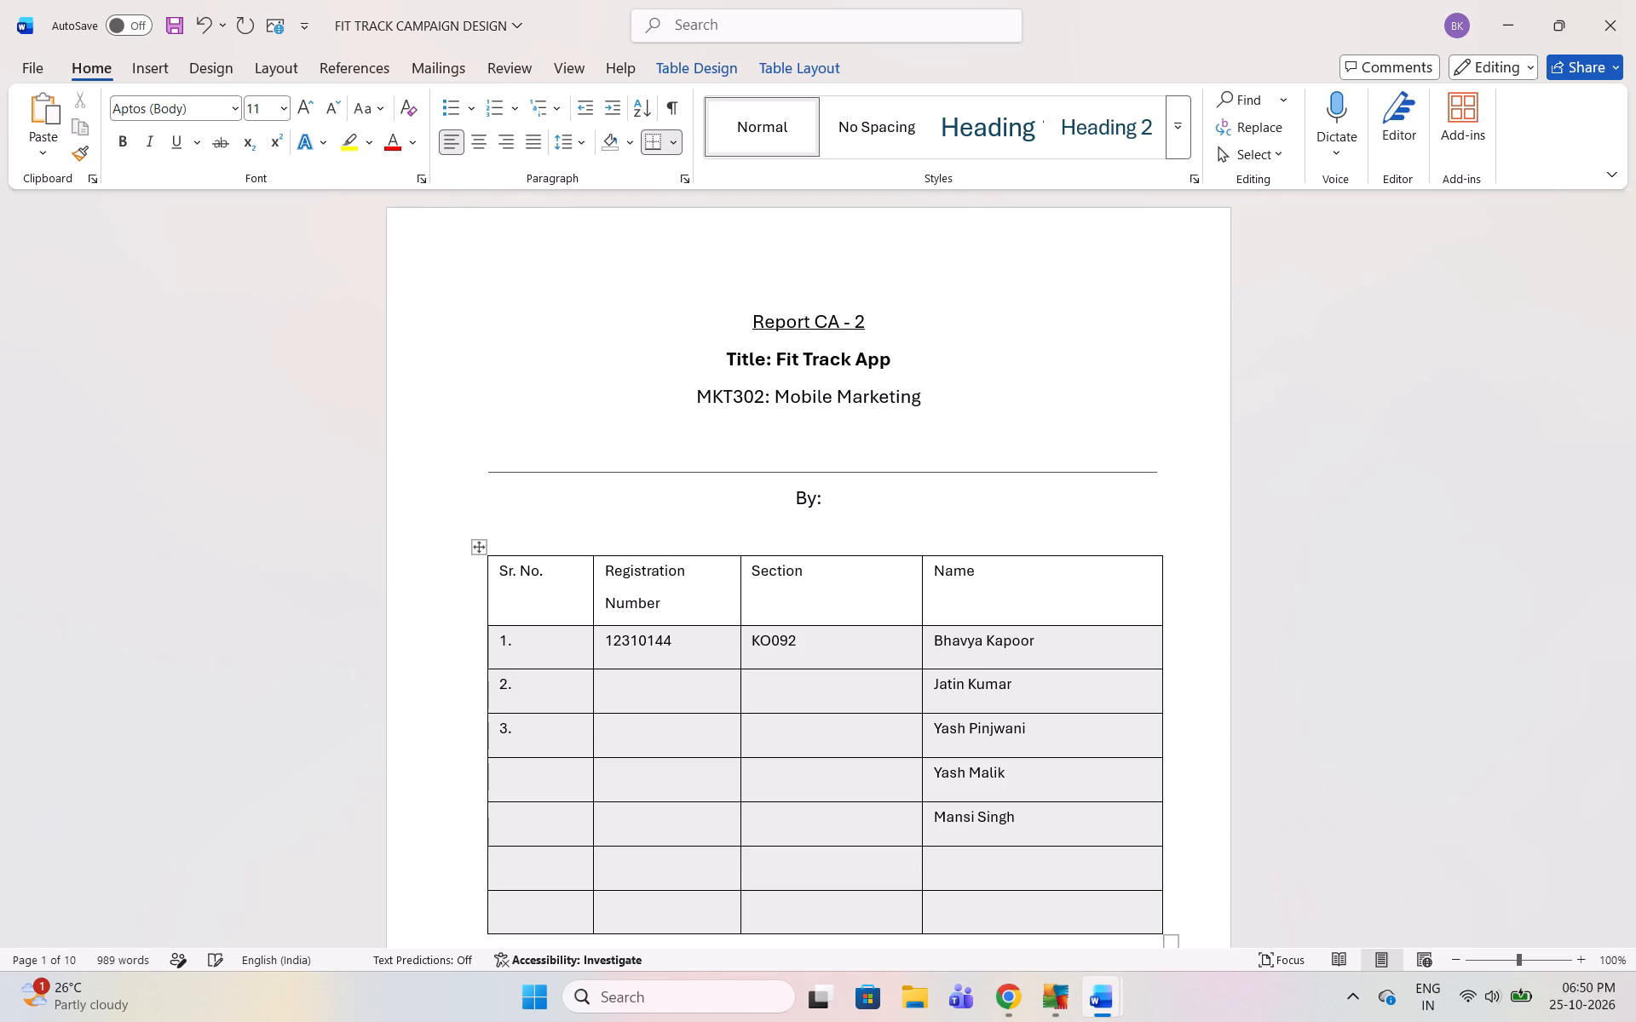
{"action": "left_click", "coordinate": [511, 785]}
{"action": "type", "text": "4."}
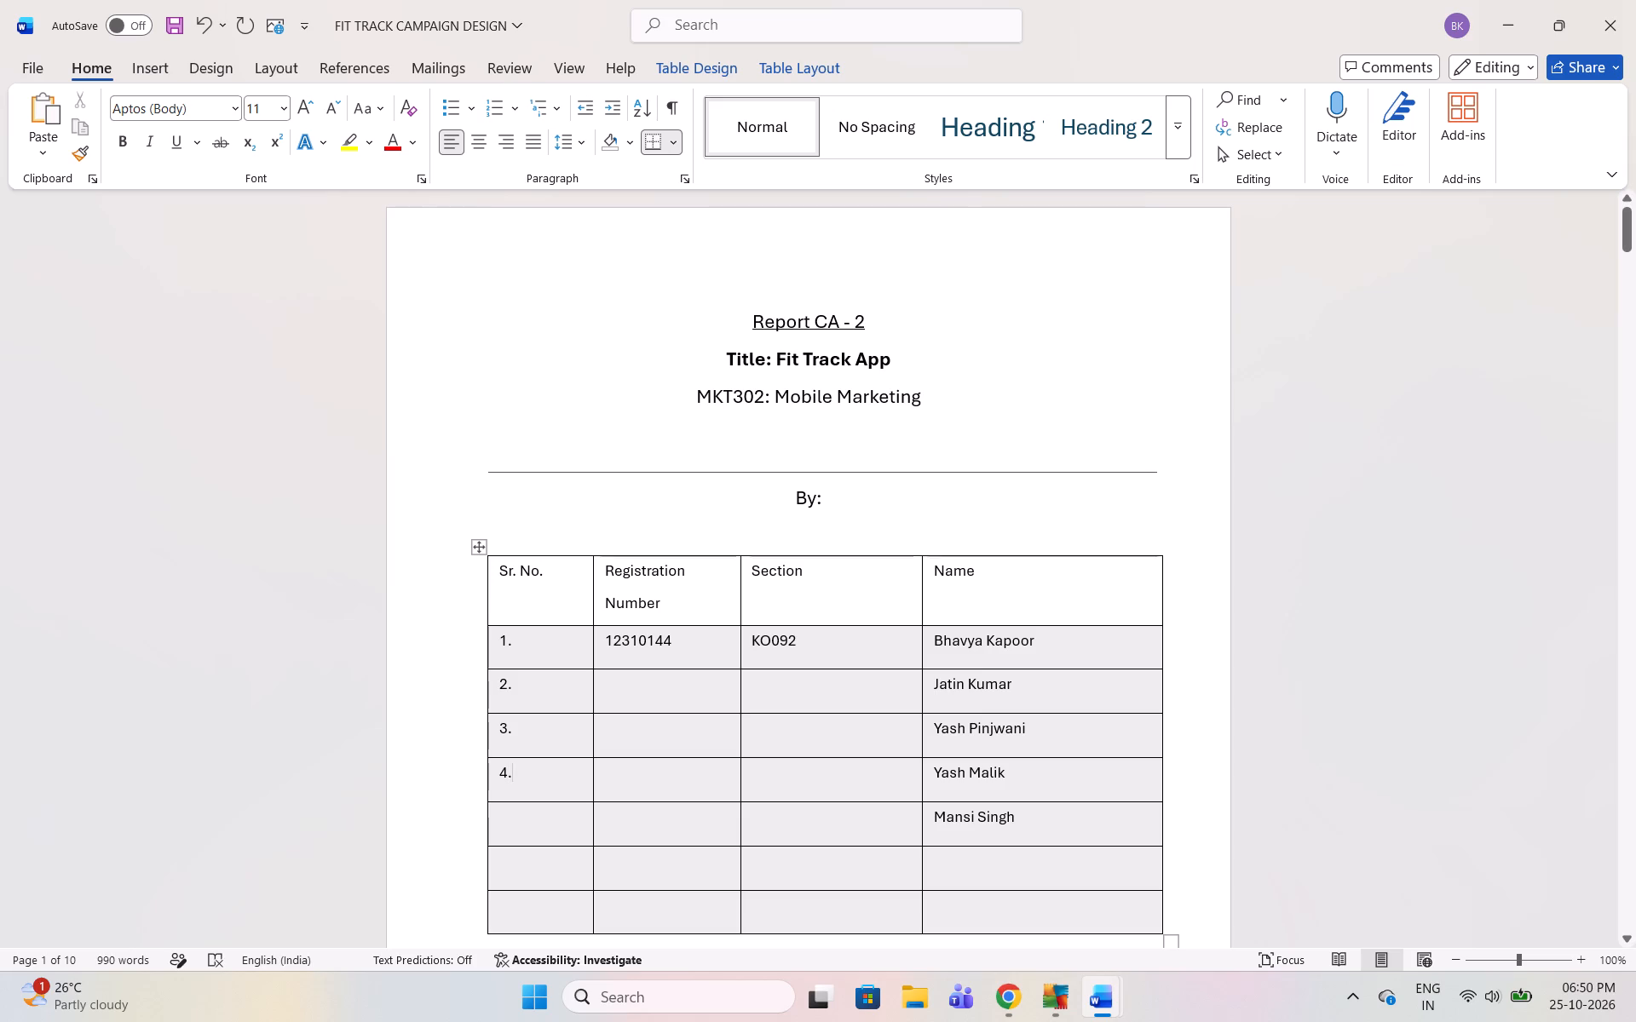
{"action": "left_click", "coordinate": [525, 827]}
{"action": "left_click", "coordinate": [525, 827]}
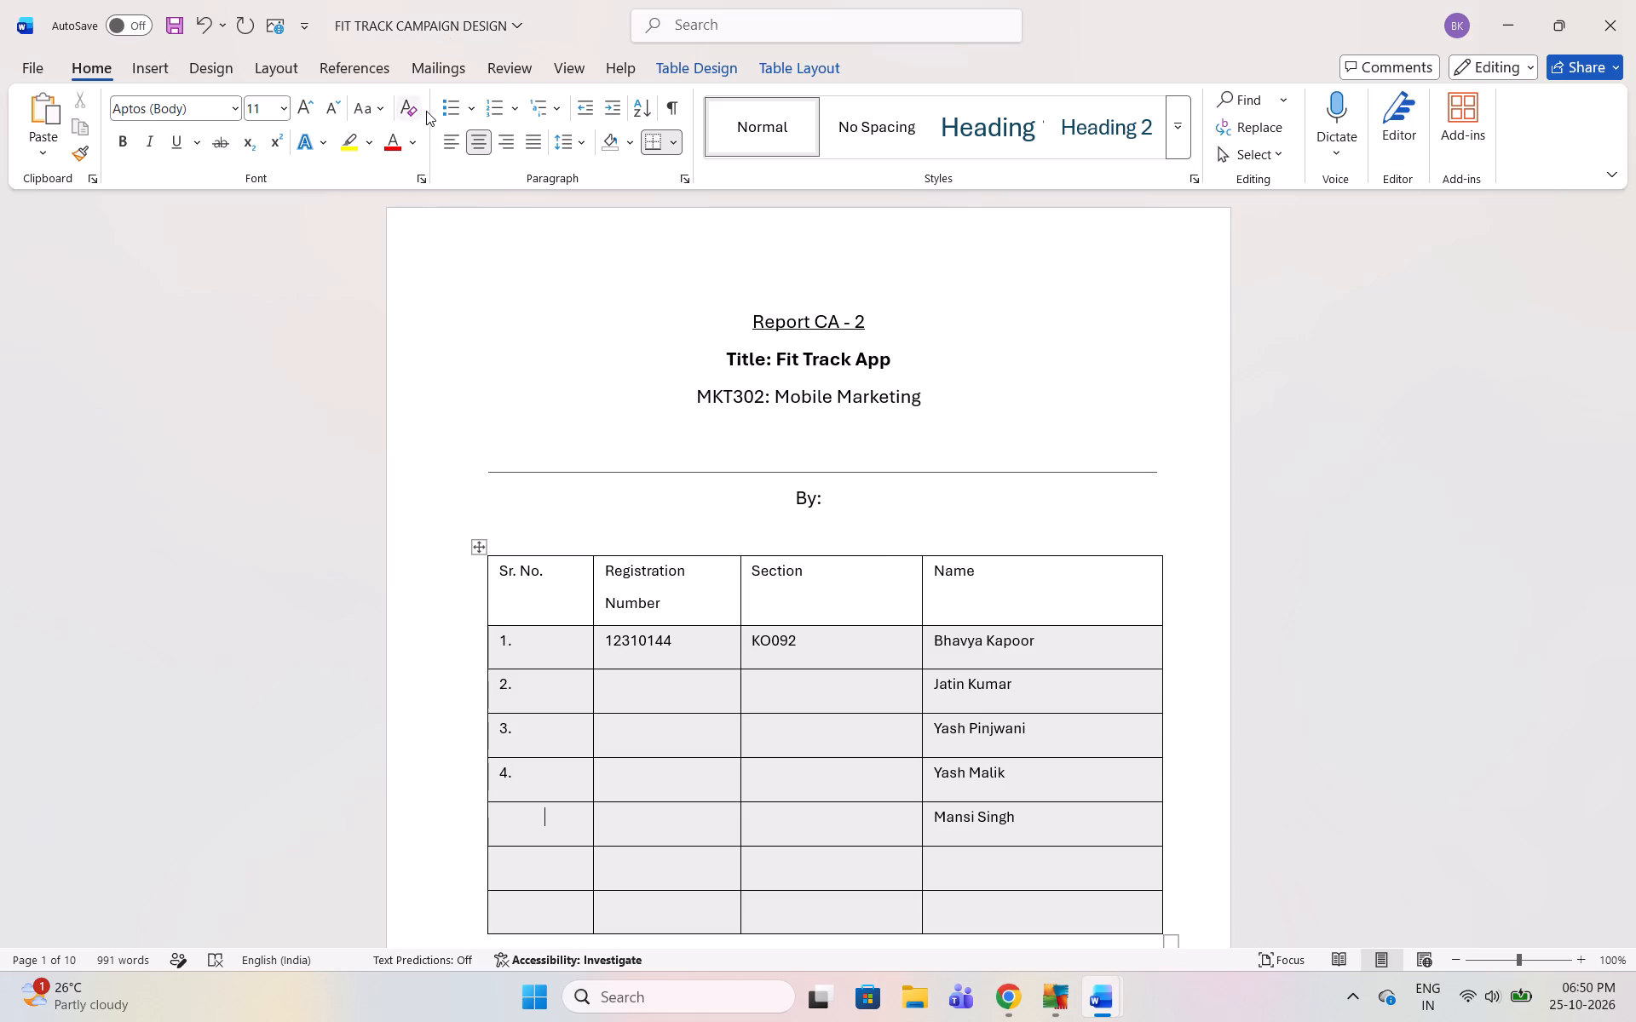
{"action": "left_click", "coordinate": [456, 131]}
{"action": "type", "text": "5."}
Delete the two empty rows at the end of the cover page's table as entire rows.
{"action": "scroll", "coordinate": [621, 362], "scroll_direction": "down", "scroll_amount": 3}
{"action": "scroll", "coordinate": [608, 526], "scroll_direction": "down", "scroll_amount": 2}
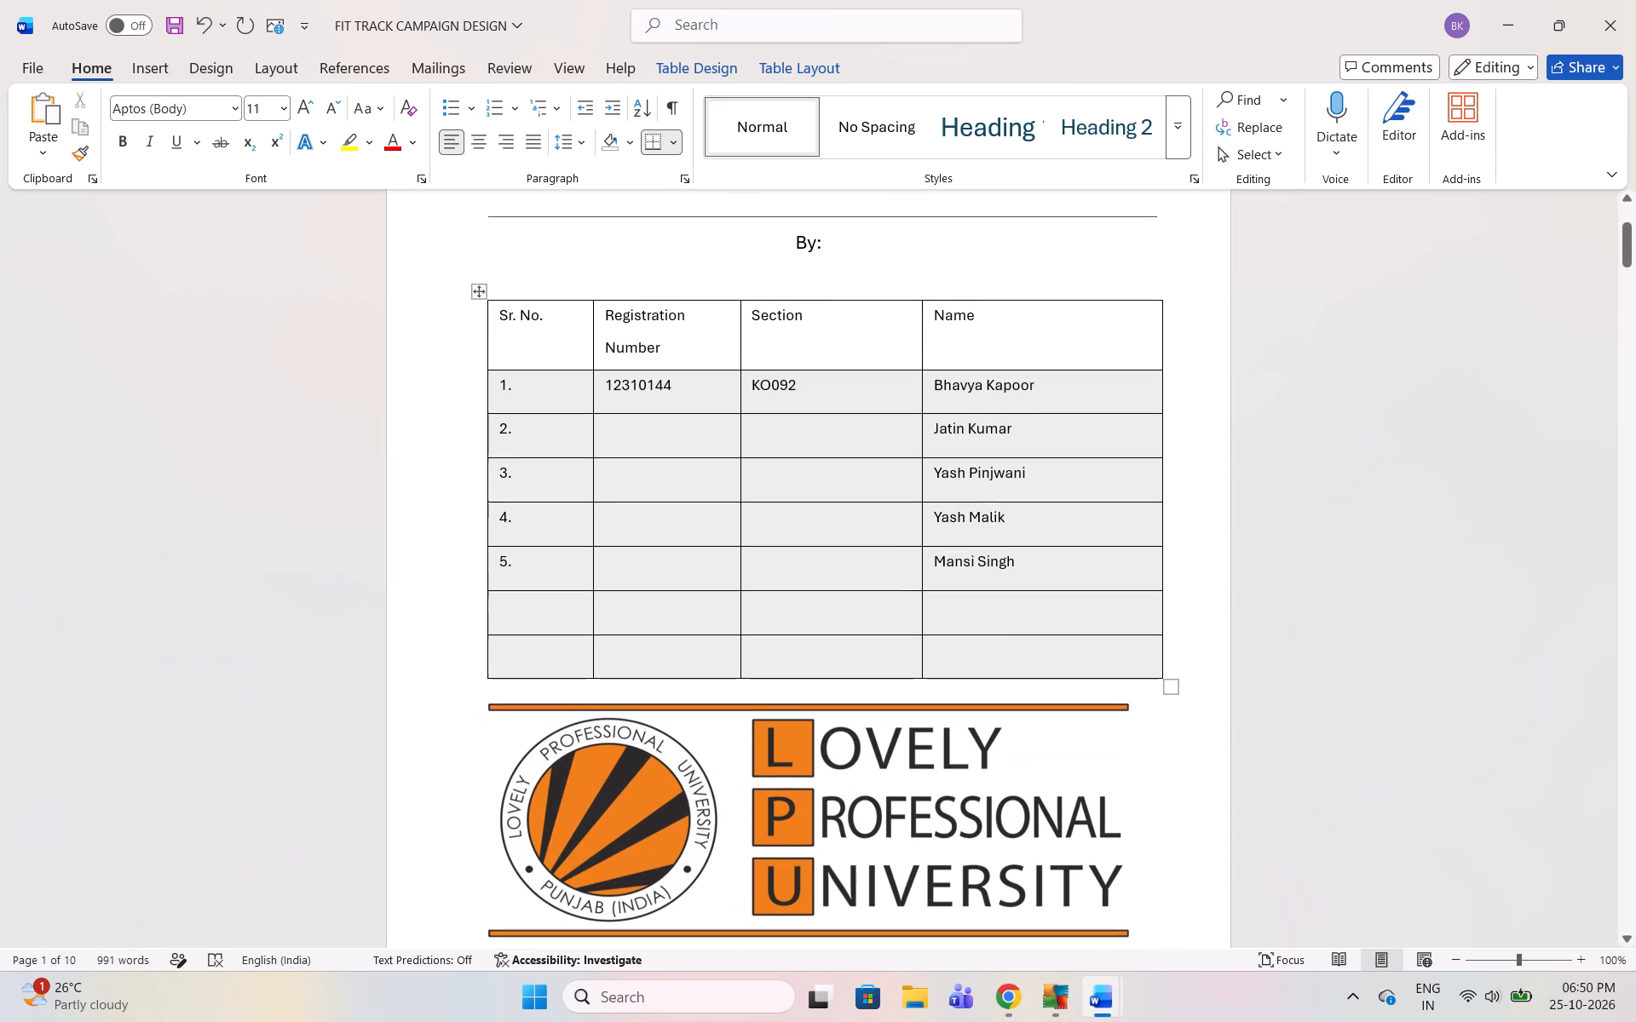
{"action": "left_click_drag", "start_coordinate": [500, 611], "coordinate": [1113, 657]}
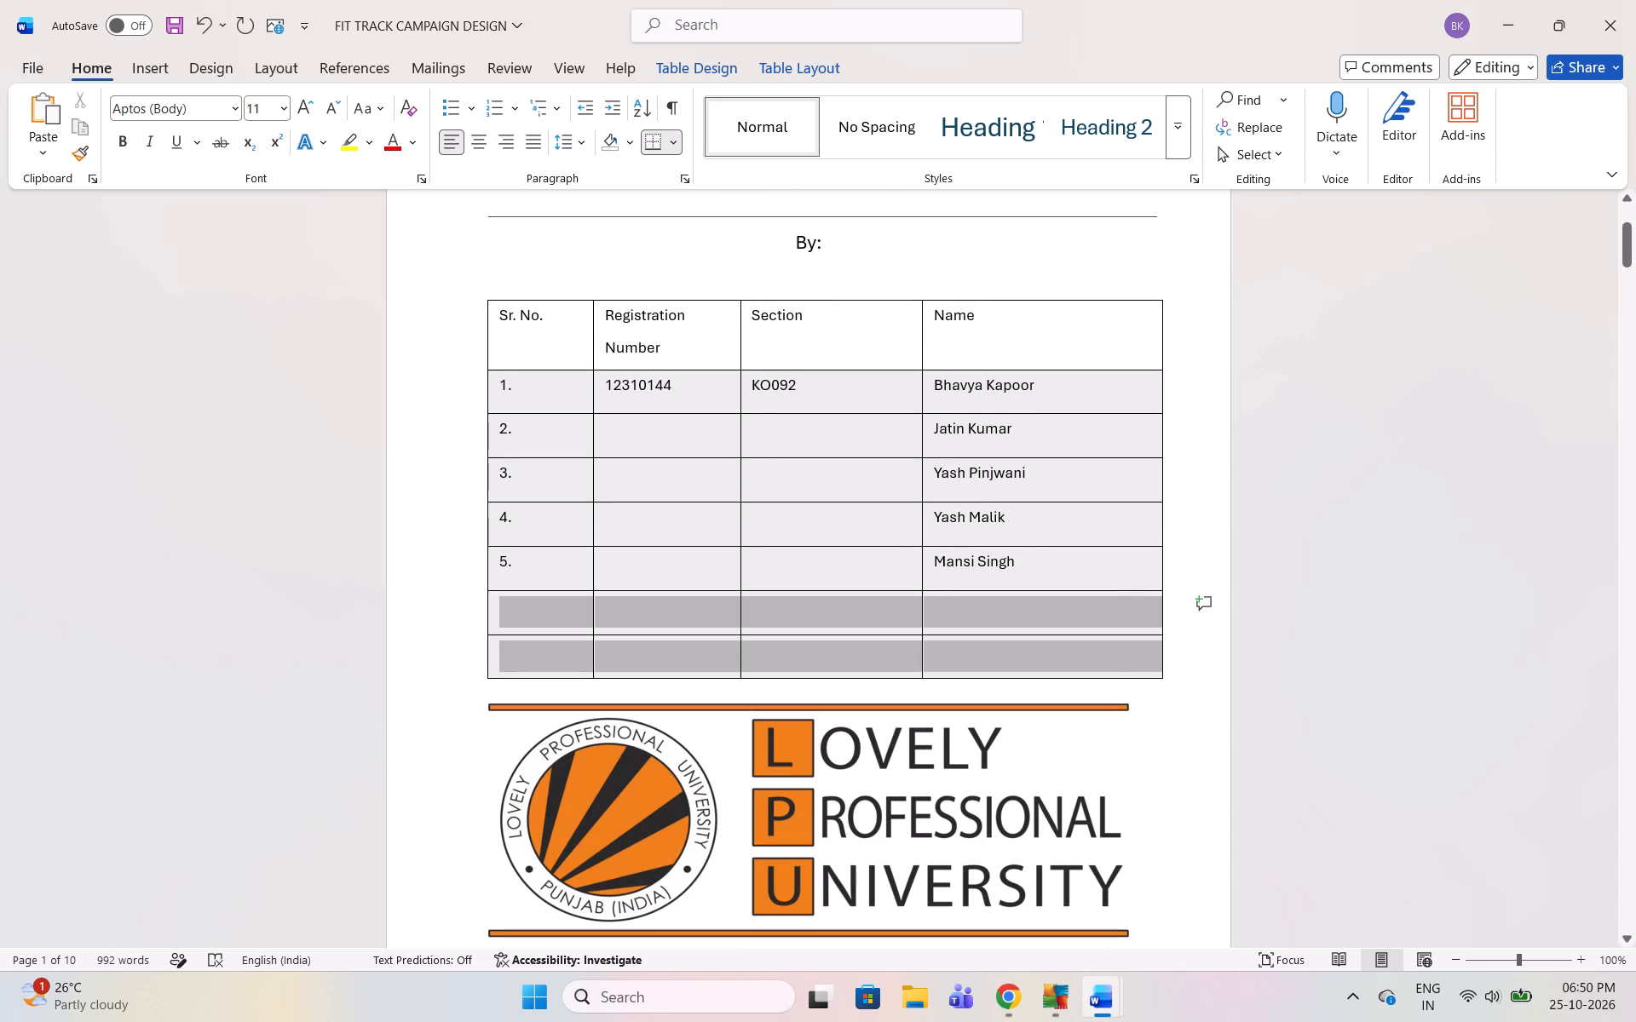
{"action": "left_click_drag", "start_coordinate": [1113, 657], "coordinate": [1114, 657]}
{"action": "key", "text": "BackSpace"}
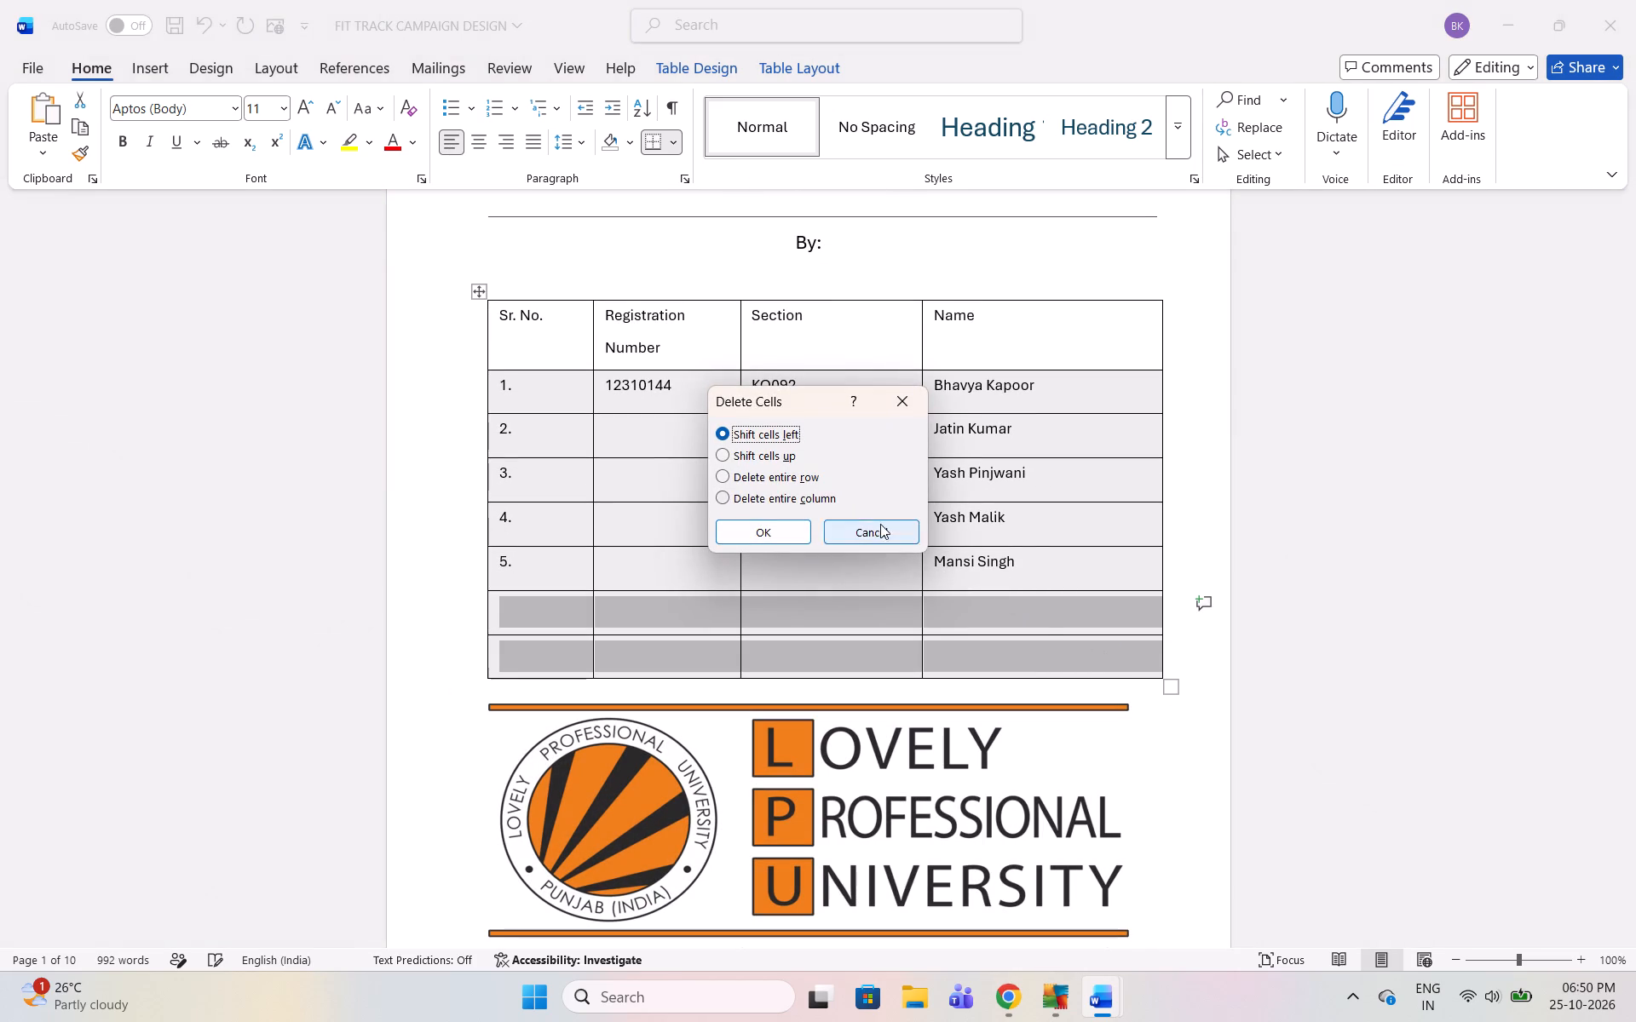
{"action": "left_click", "coordinate": [718, 474]}
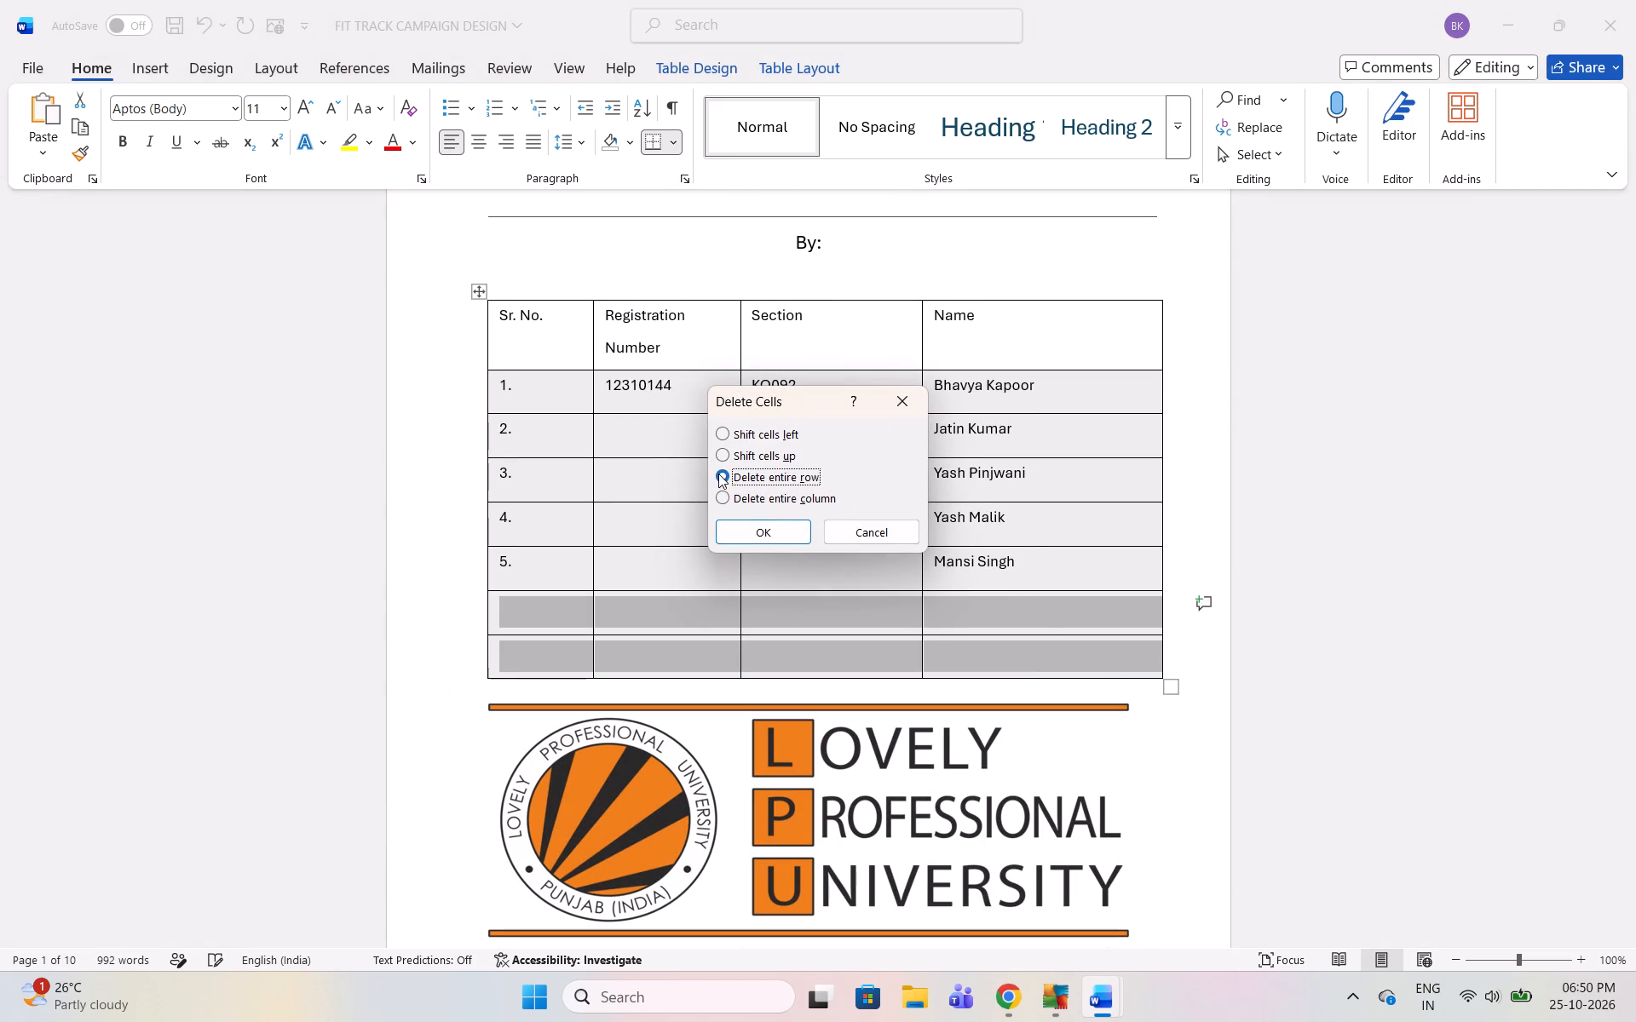
{"action": "left_click", "coordinate": [797, 534]}
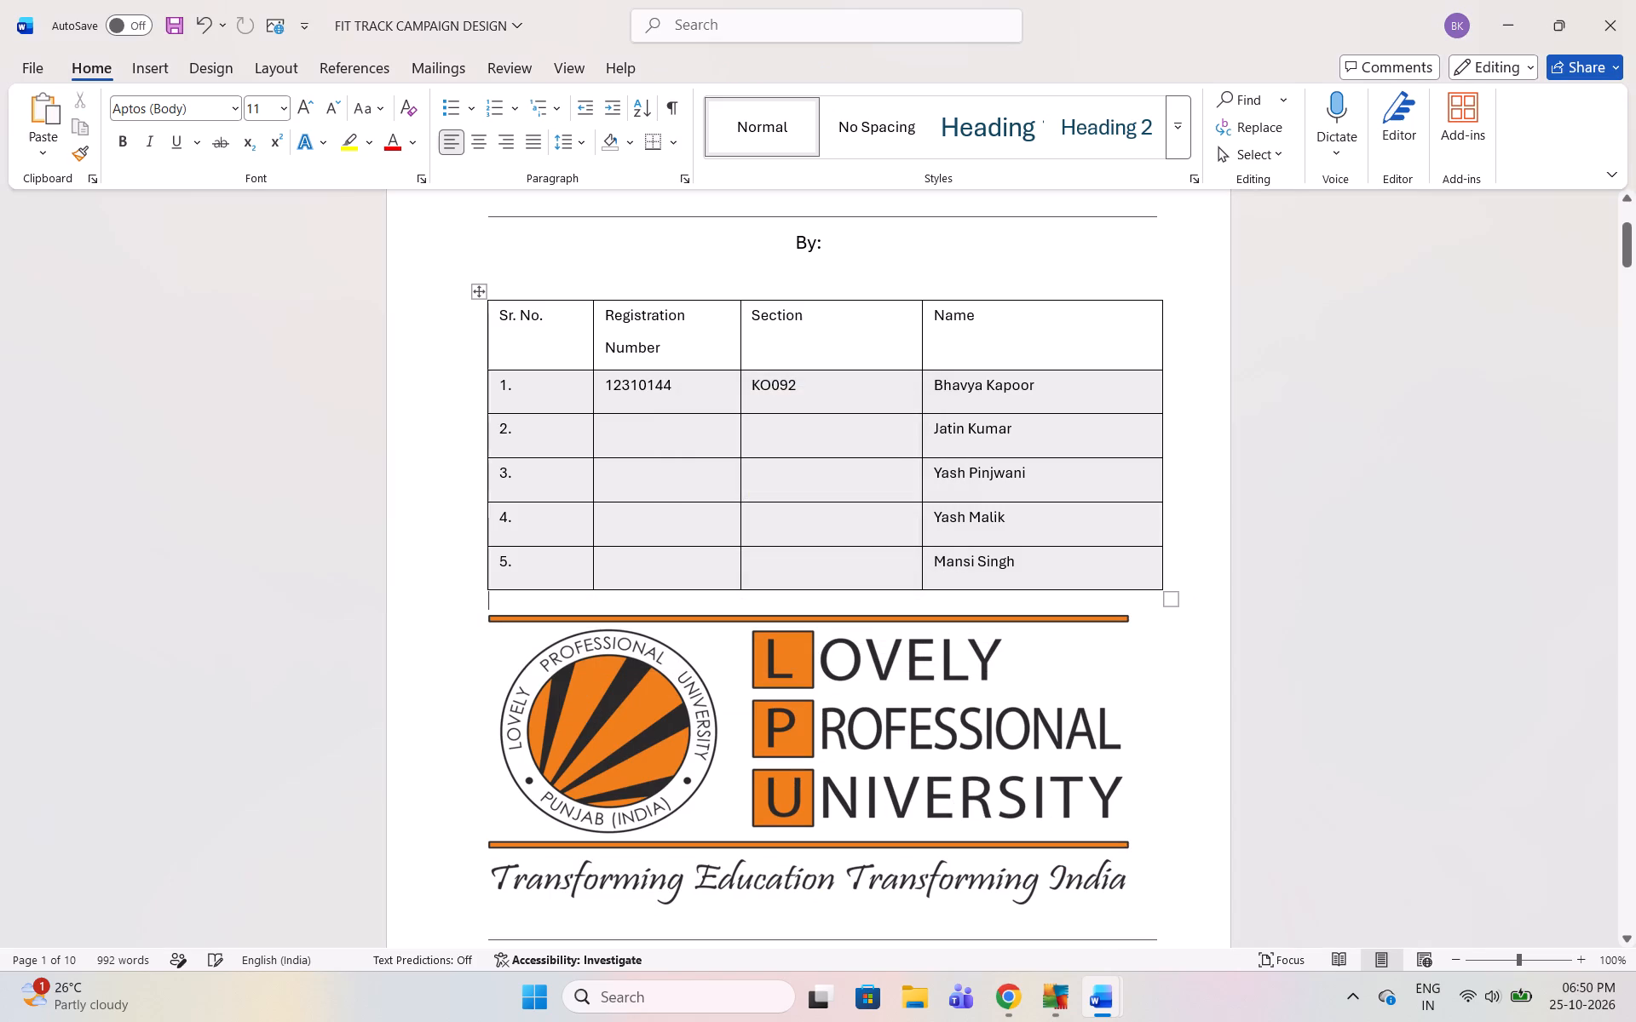
Change the section in the first student's row to K3O2331.
{"action": "left_click", "coordinate": [662, 439]}
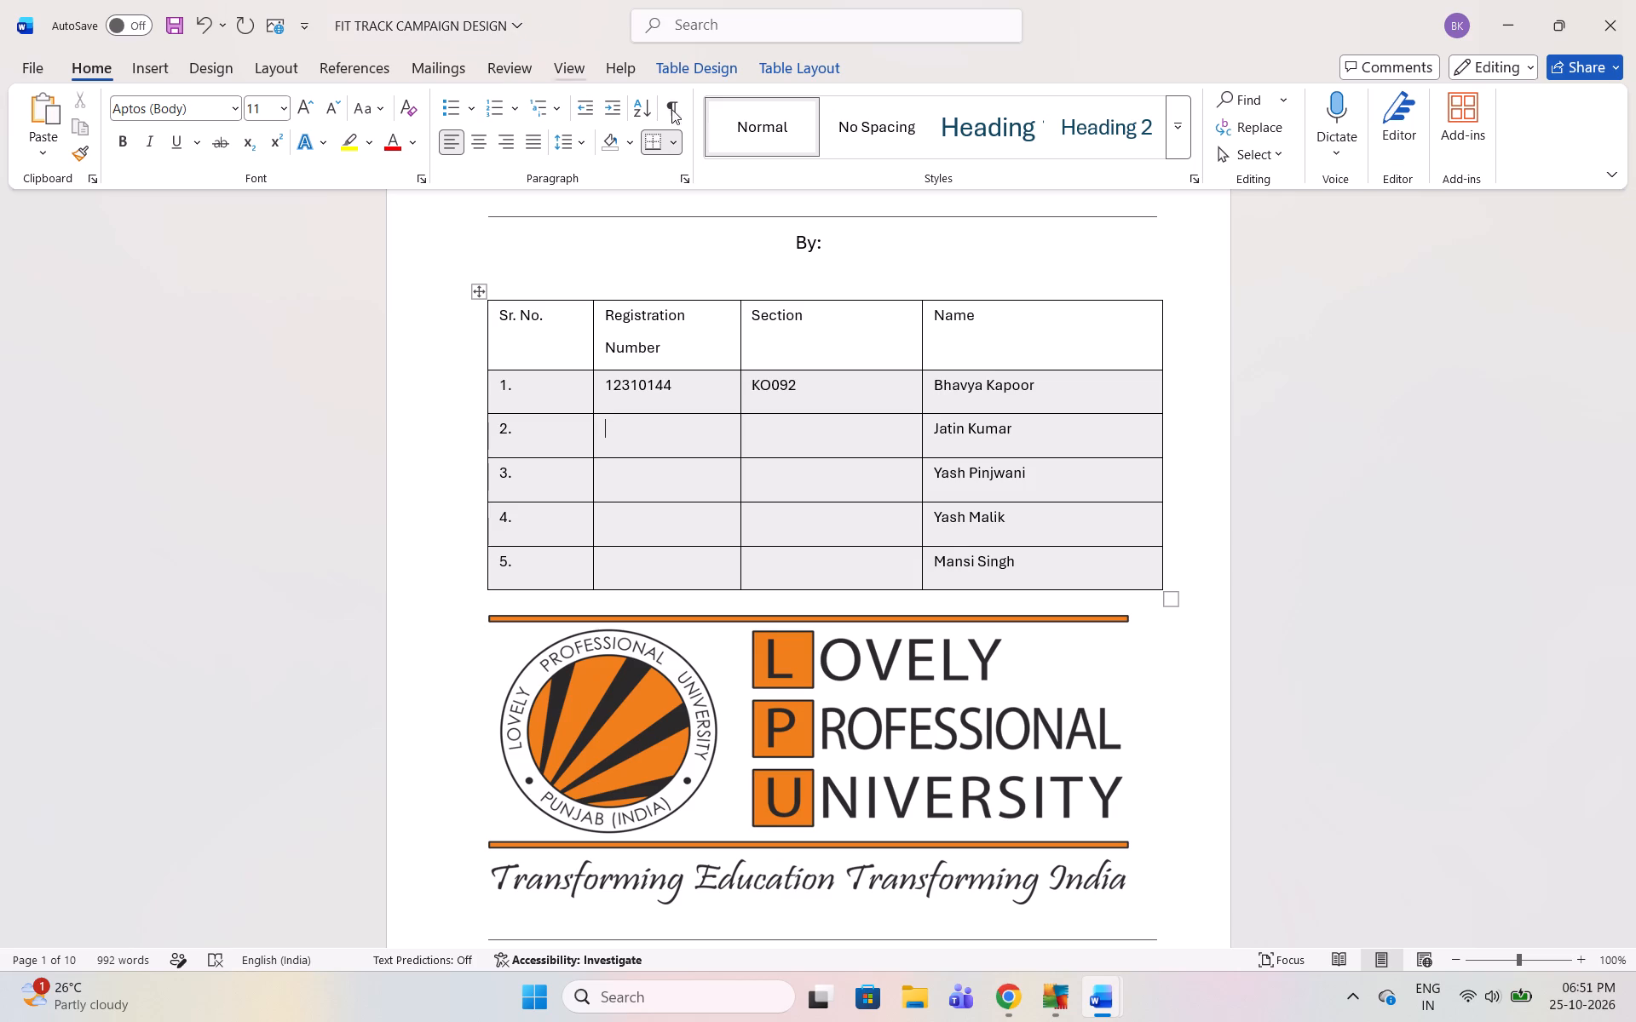
{"action": "left_click", "coordinate": [759, 381]}
{"action": "left_click", "coordinate": [763, 384]}
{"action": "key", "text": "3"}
{"action": "left_click", "coordinate": [832, 387]}
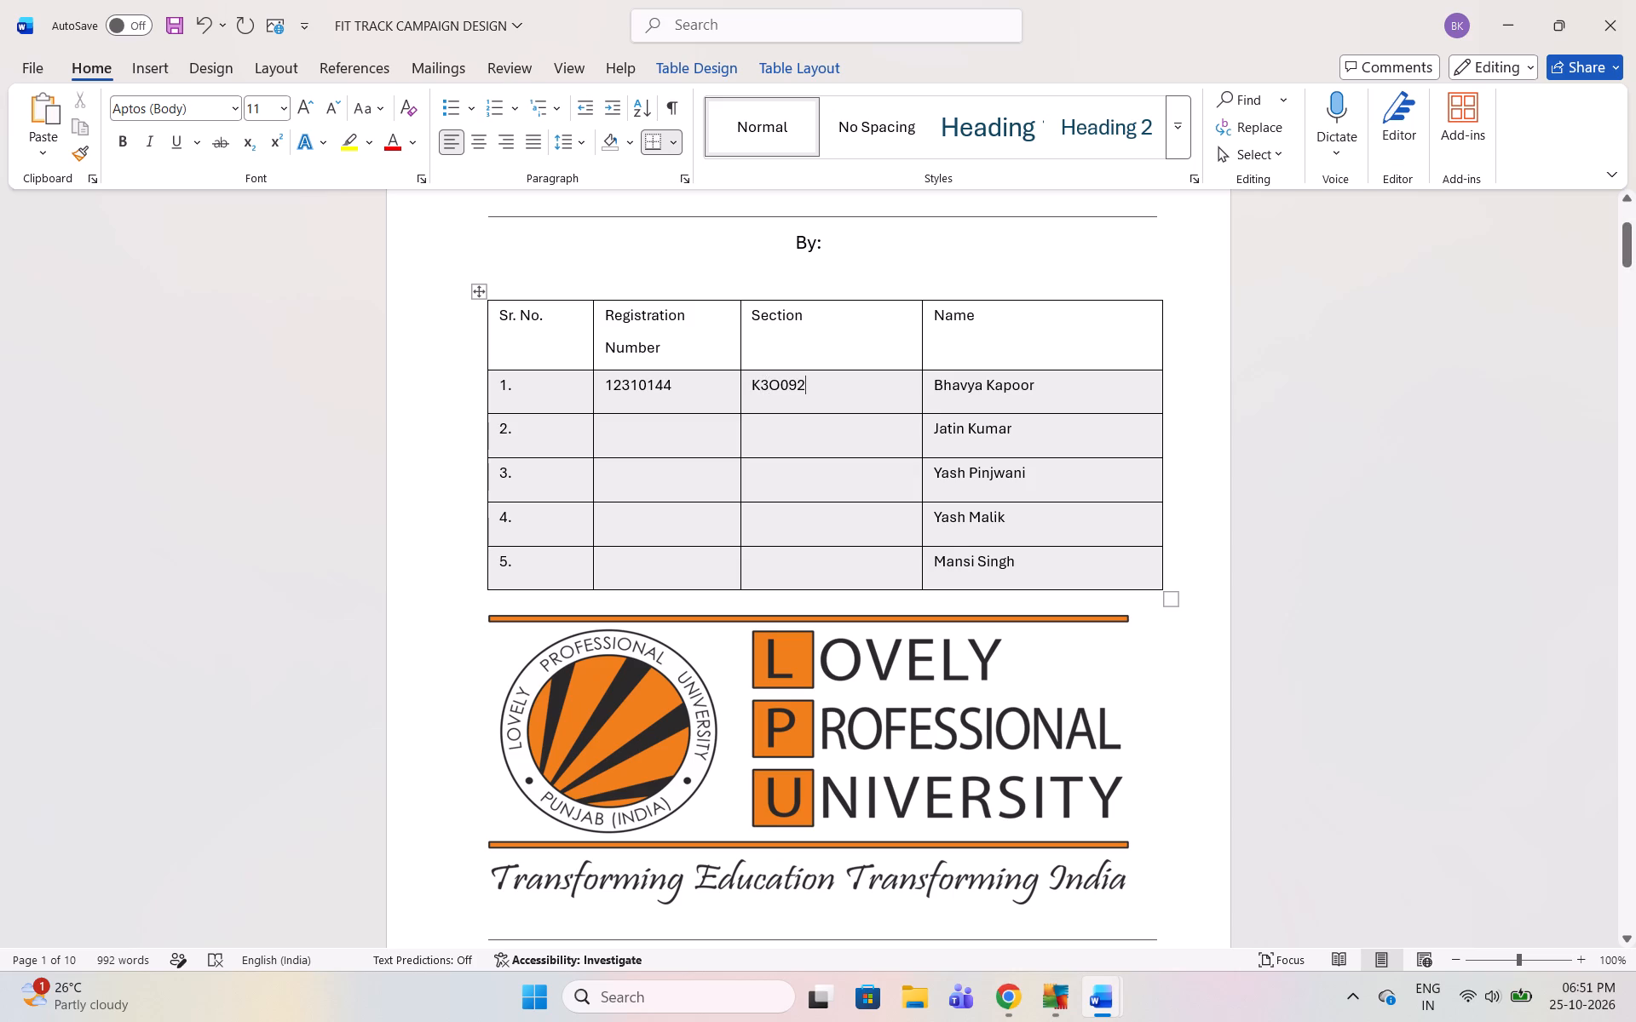
{"action": "key", "text": "BackSpace"}
{"action": "key", "text": "BackSpace"}
{"action": "key", "text": "BackSpace"}
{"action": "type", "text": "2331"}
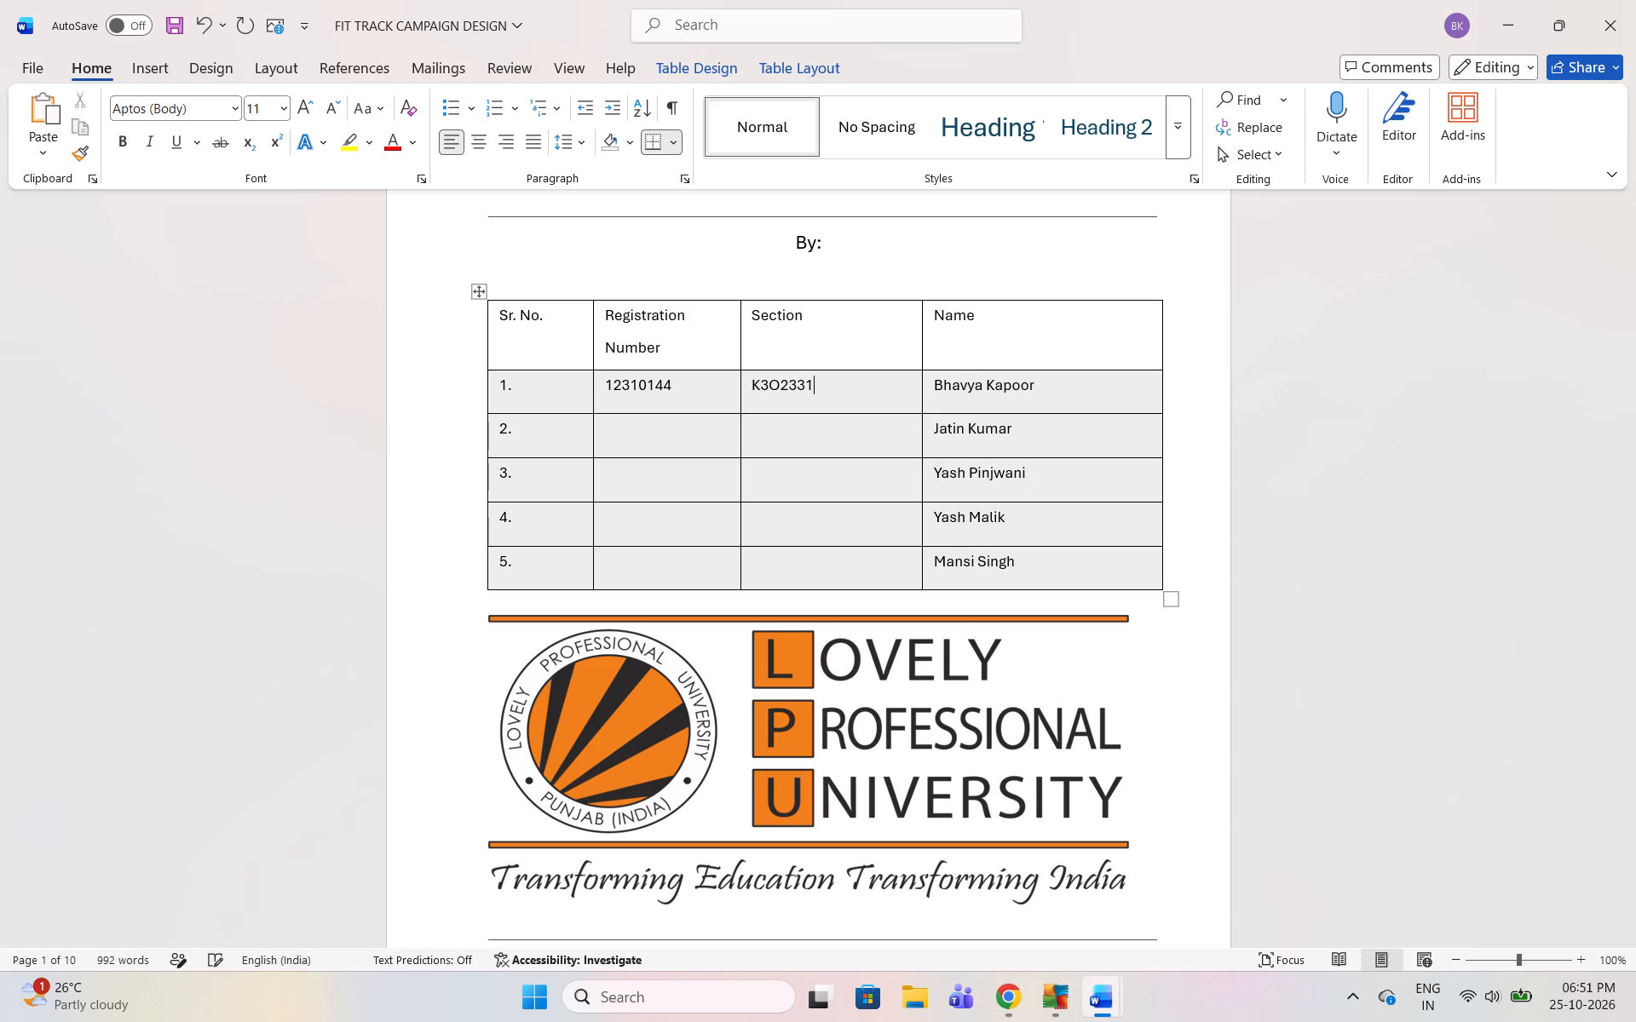
Copy the section K3O2331 from the first student's row into the Section cells of rows 2 to 5.
{"action": "left_click_drag", "start_coordinate": [819, 393], "coordinate": [806, 393]}
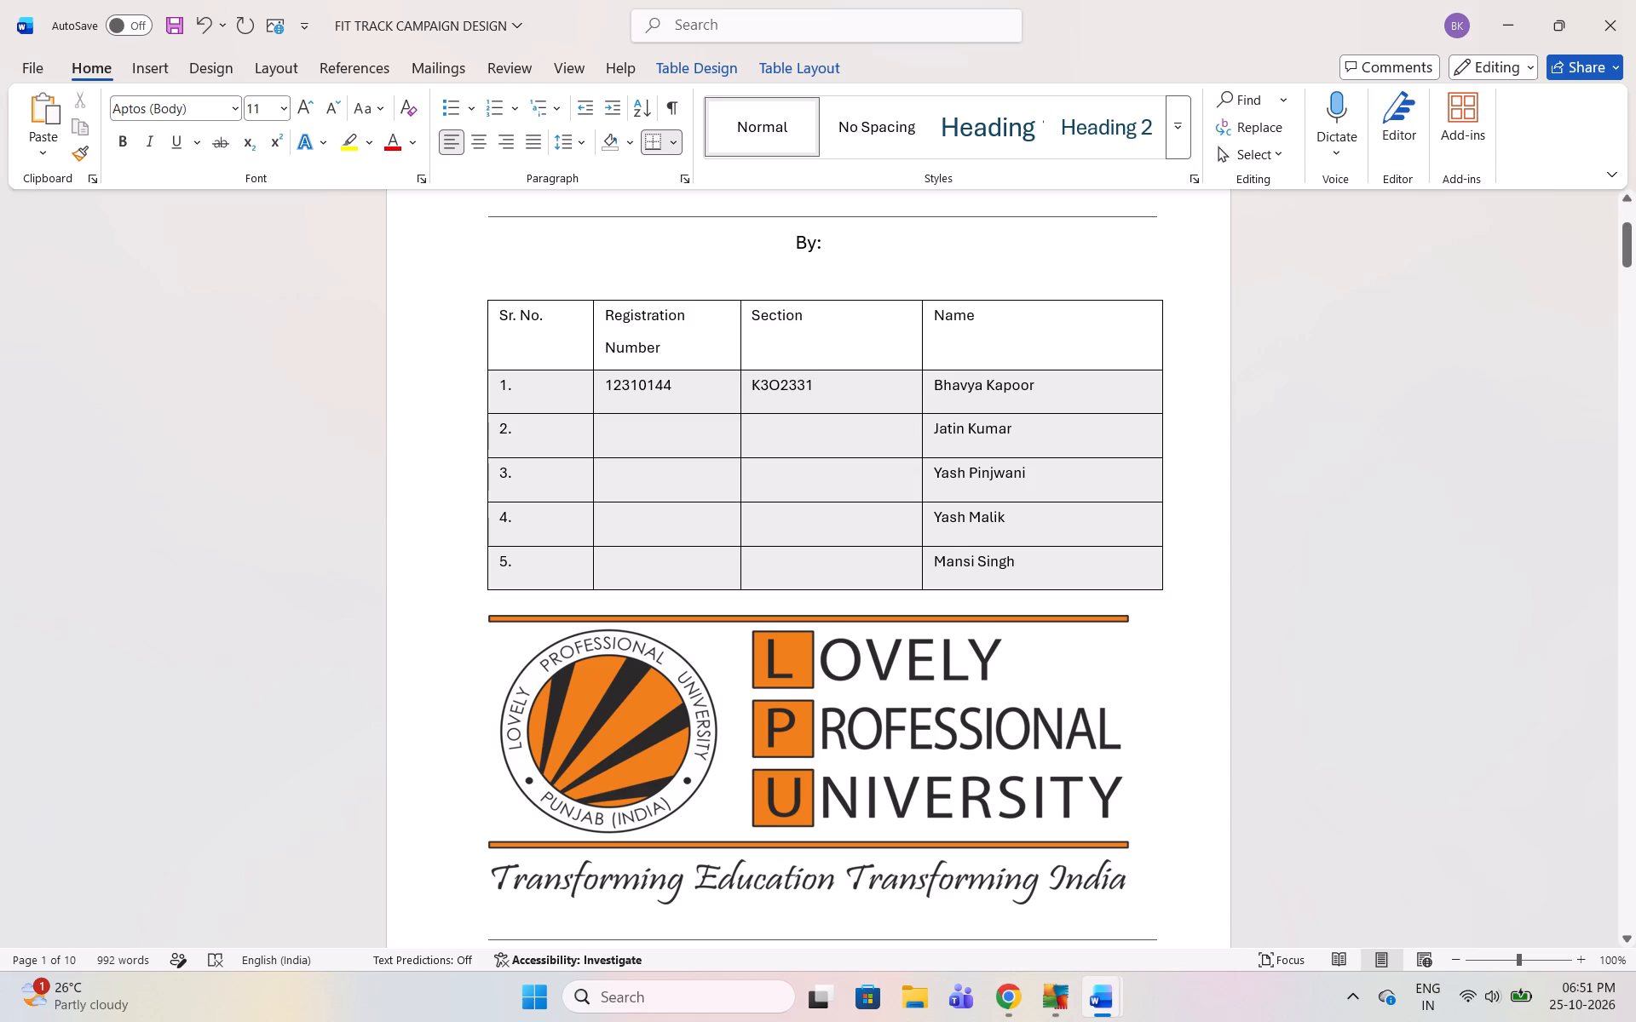
{"action": "left_click_drag", "start_coordinate": [806, 393], "coordinate": [754, 388]}
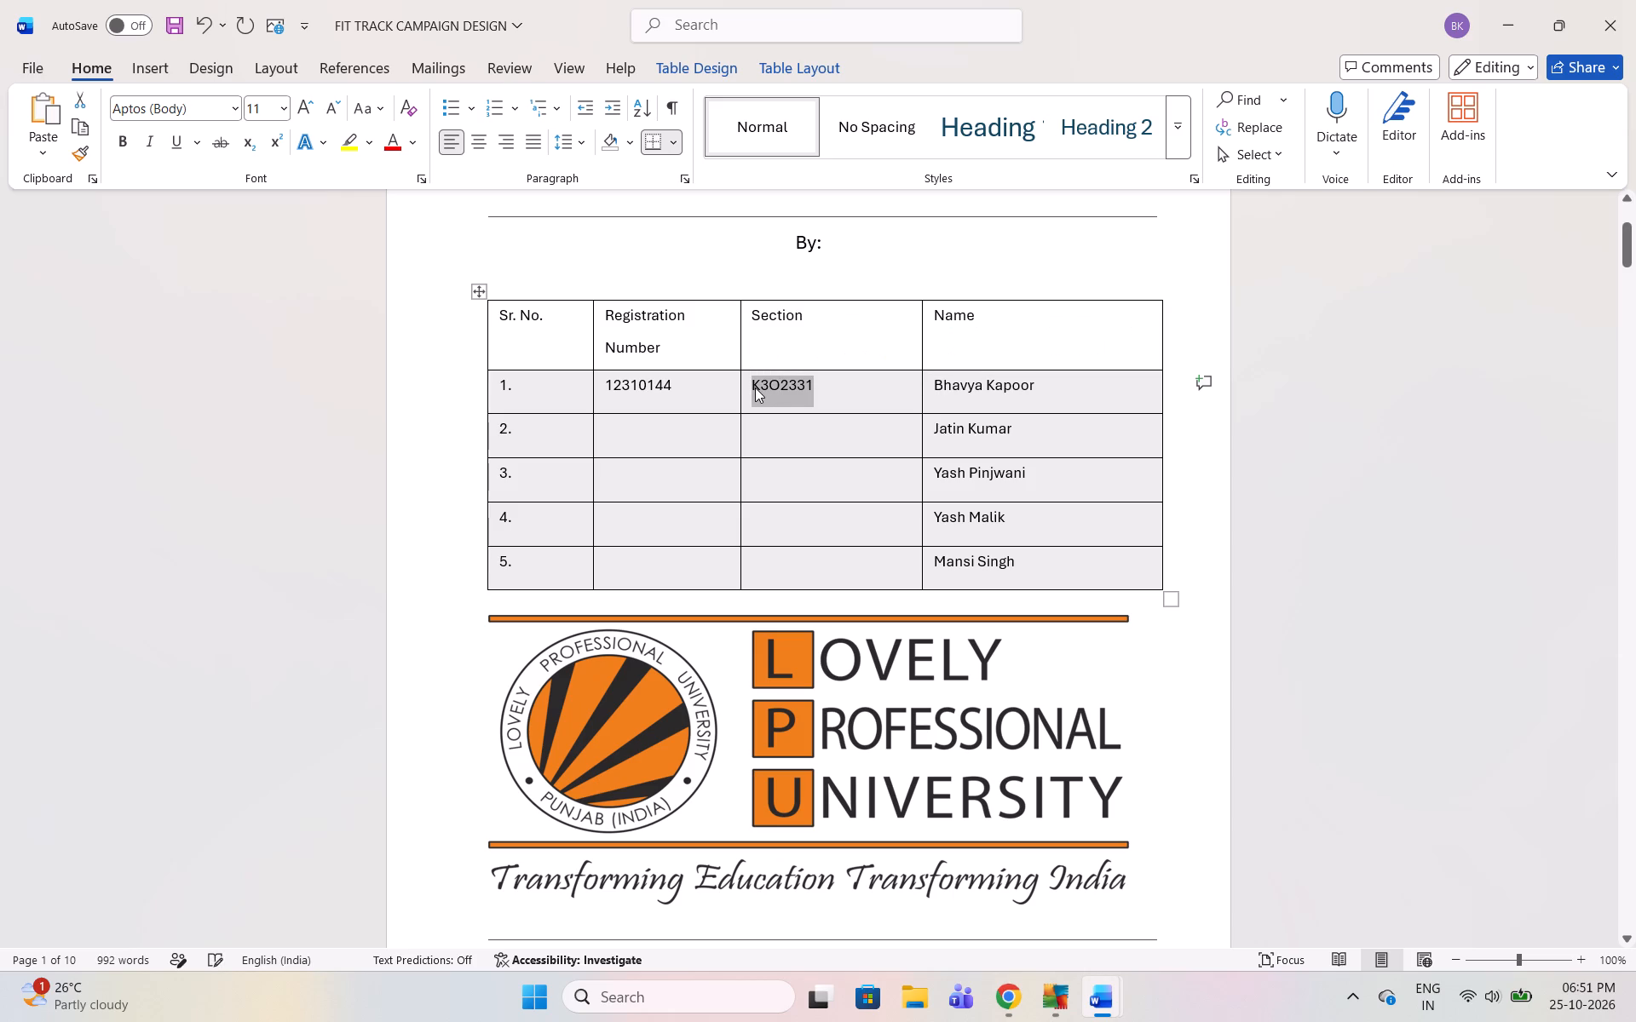
{"action": "key", "text": "ctrl+c"}
{"action": "left_click", "coordinate": [776, 443]}
{"action": "left_click", "coordinate": [776, 443]}
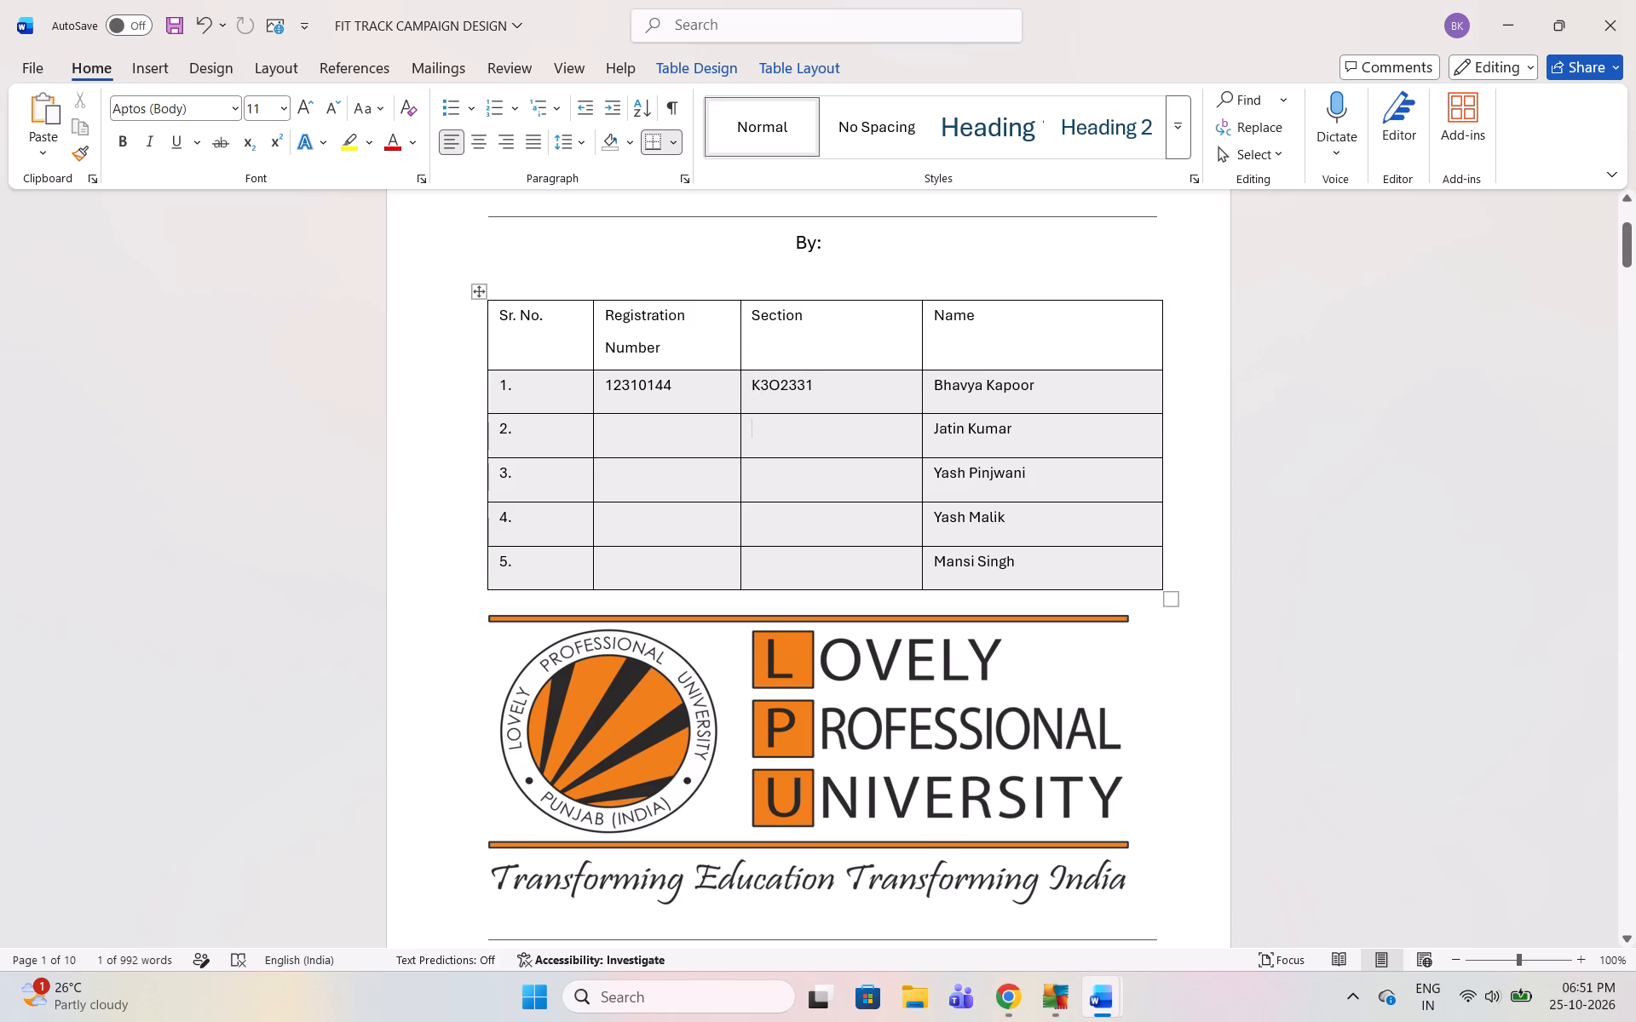
{"action": "key", "text": "ctrl+v"}
{"action": "left_click", "coordinate": [779, 484]}
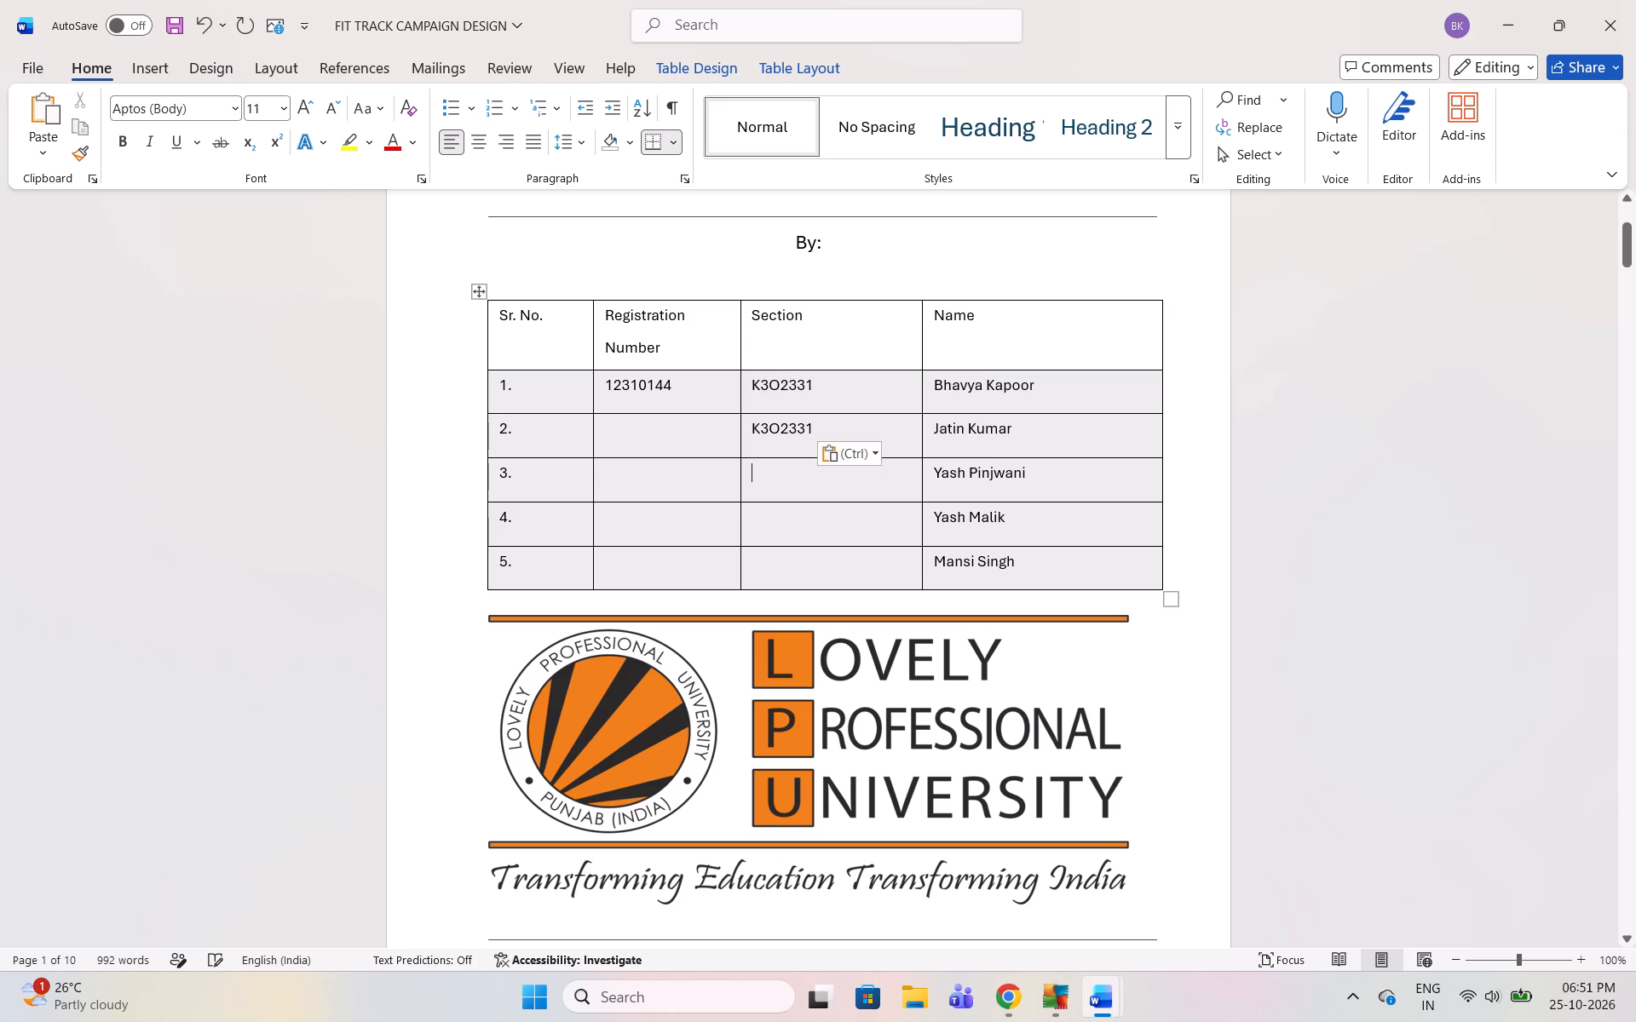
{"action": "key", "text": "ctrl+v"}
{"action": "left_click", "coordinate": [775, 537]}
{"action": "key", "text": "ctrl+v"}
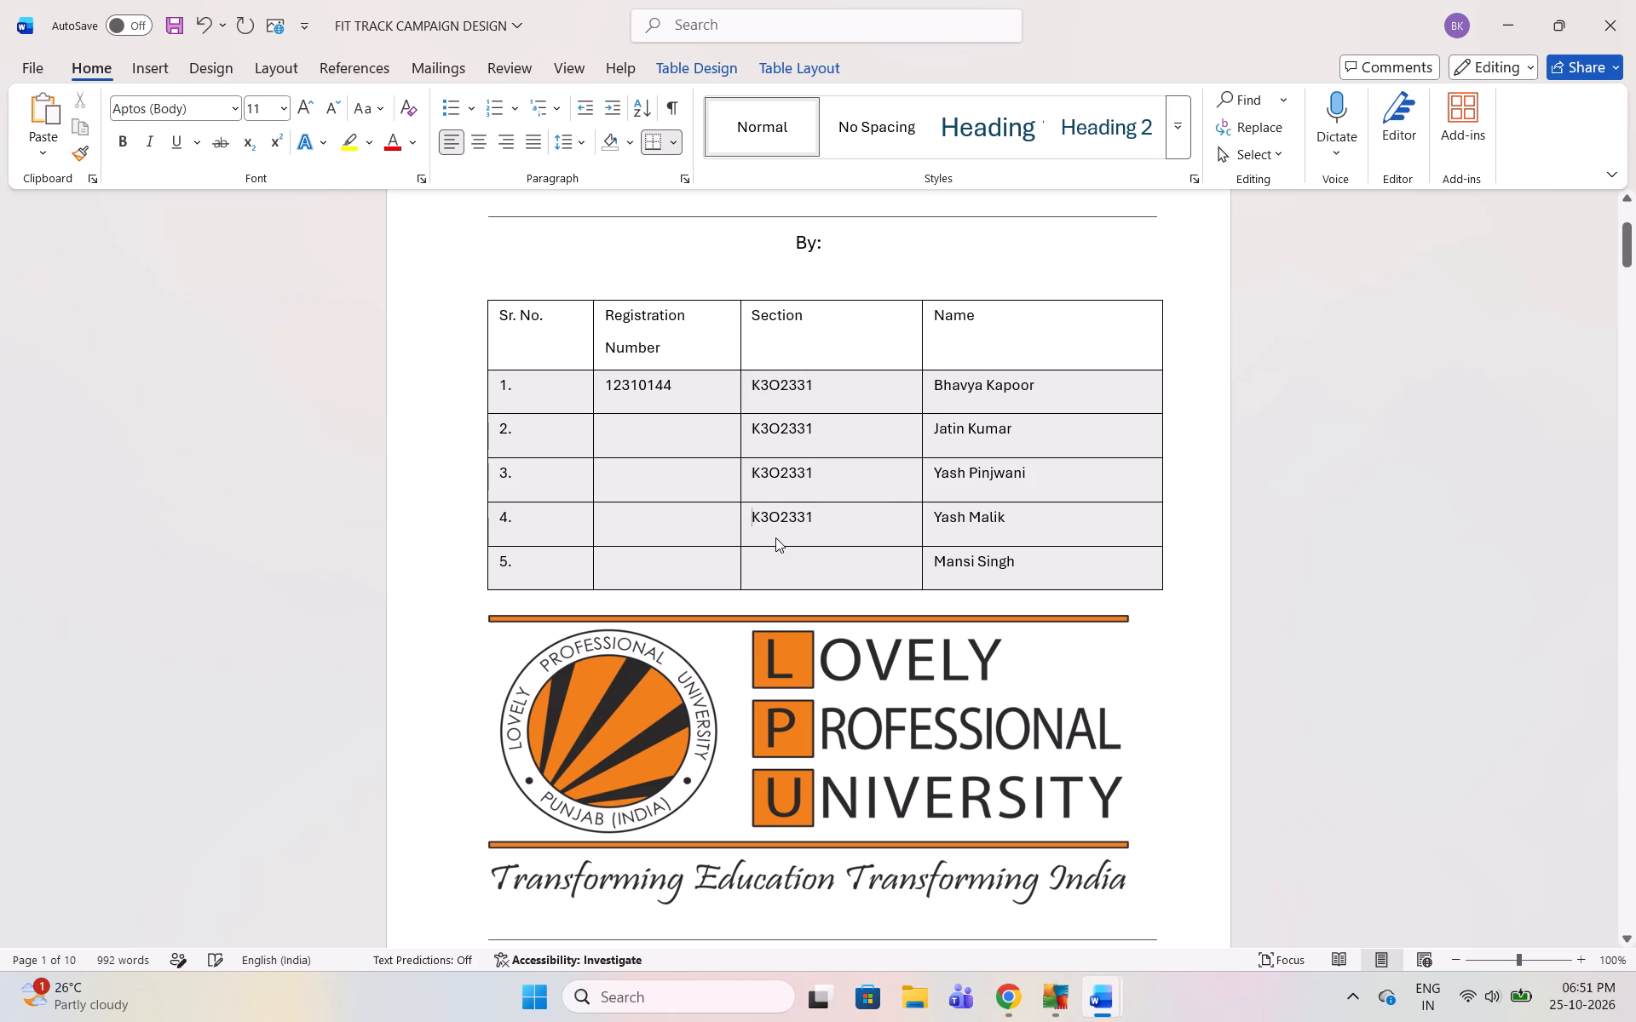
{"action": "left_click", "coordinate": [765, 566]}
{"action": "key", "text": "ctrl+v"}
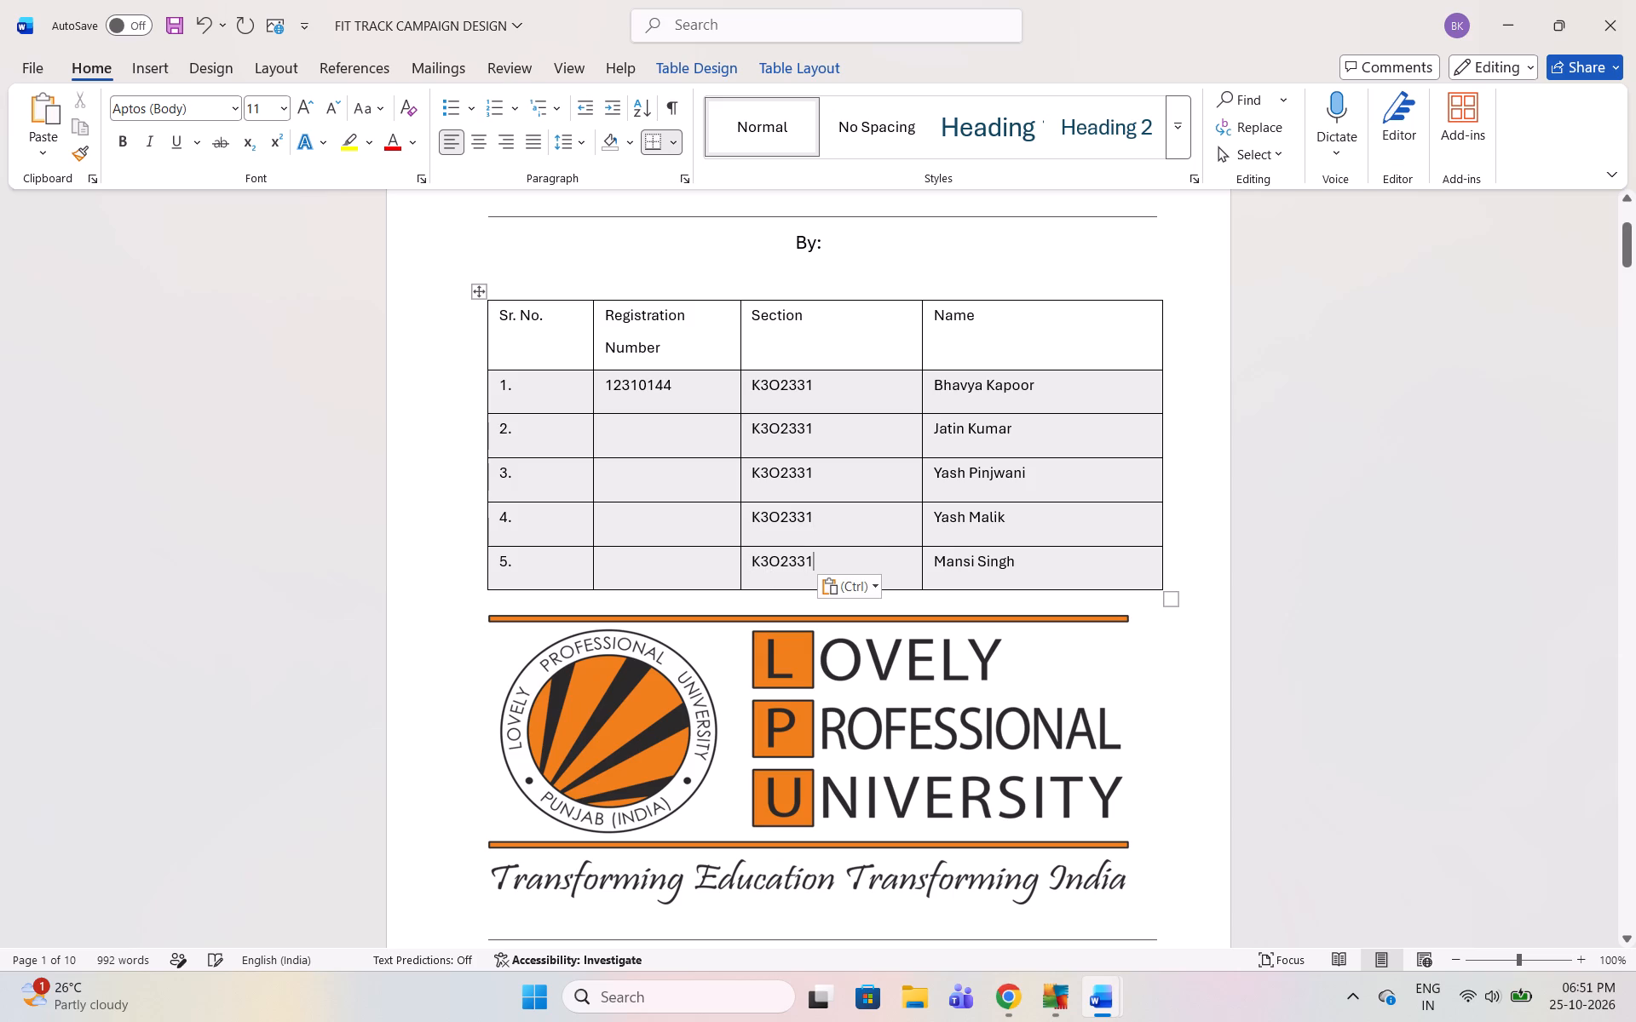
Review the cover page from the report title through the student table and logo to the university line on the following page.
{"action": "left_click", "coordinate": [644, 442]}
{"action": "scroll", "coordinate": [1126, 386], "scroll_direction": "up", "scroll_amount": 2}
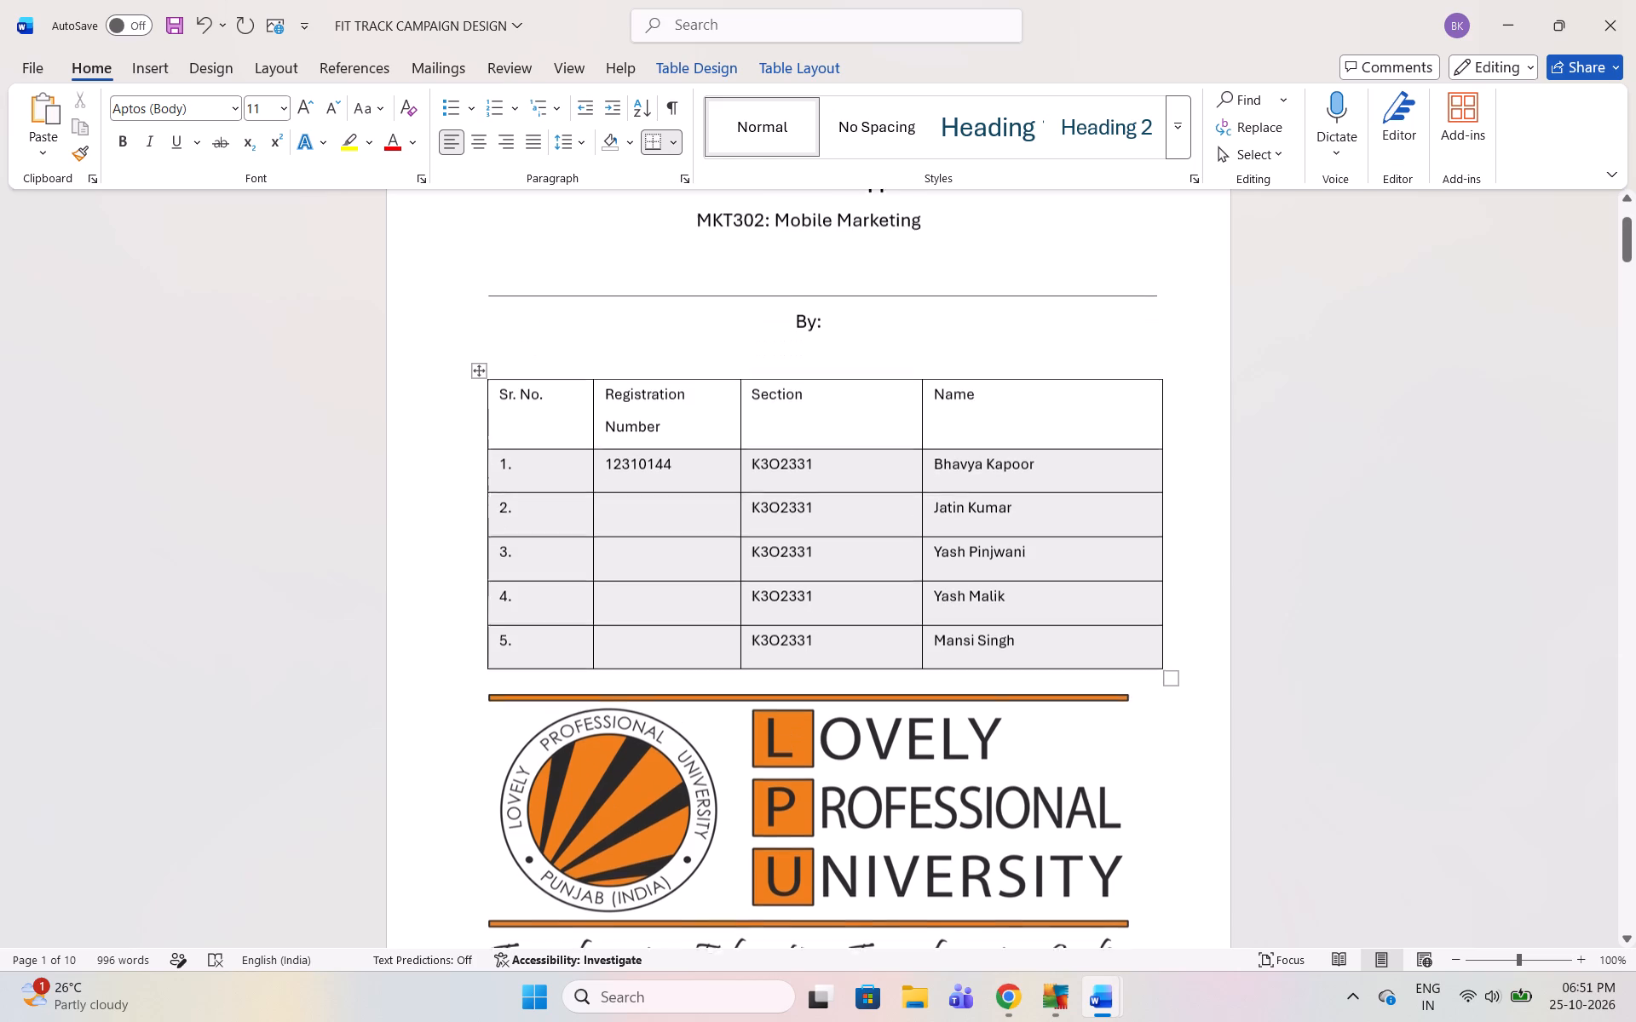
{"action": "scroll", "coordinate": [1320, 779], "scroll_direction": "up", "scroll_amount": 1}
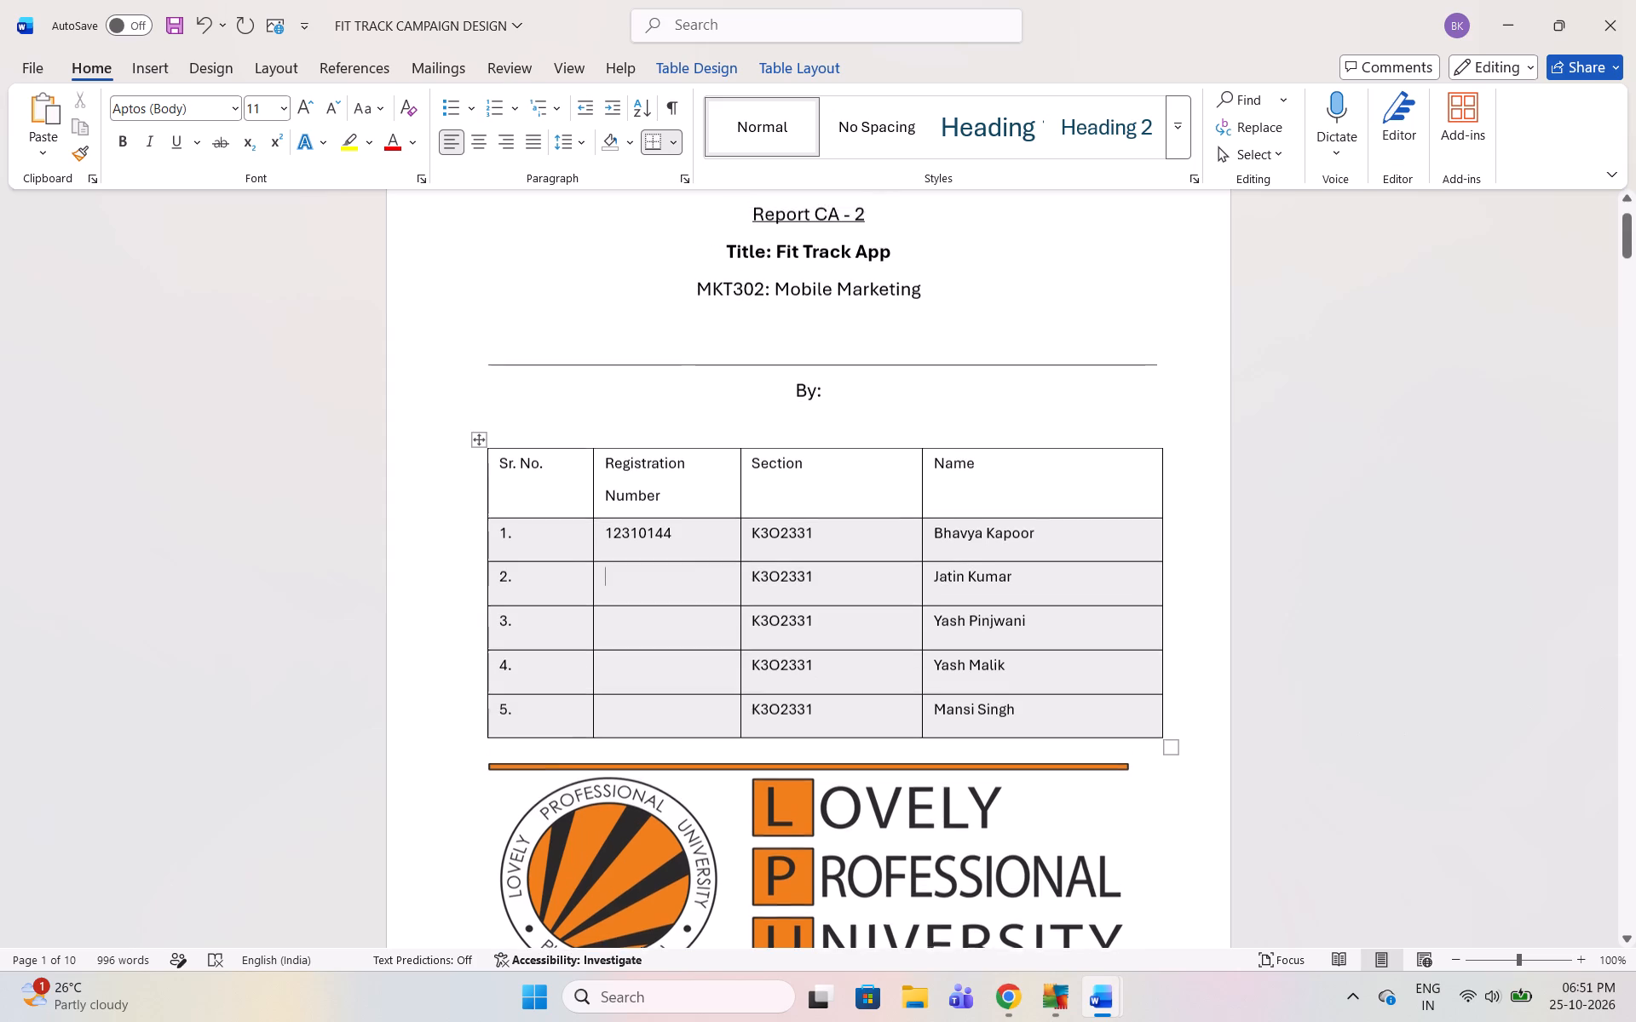
{"action": "scroll", "coordinate": [1315, 786], "scroll_direction": "up", "scroll_amount": 2}
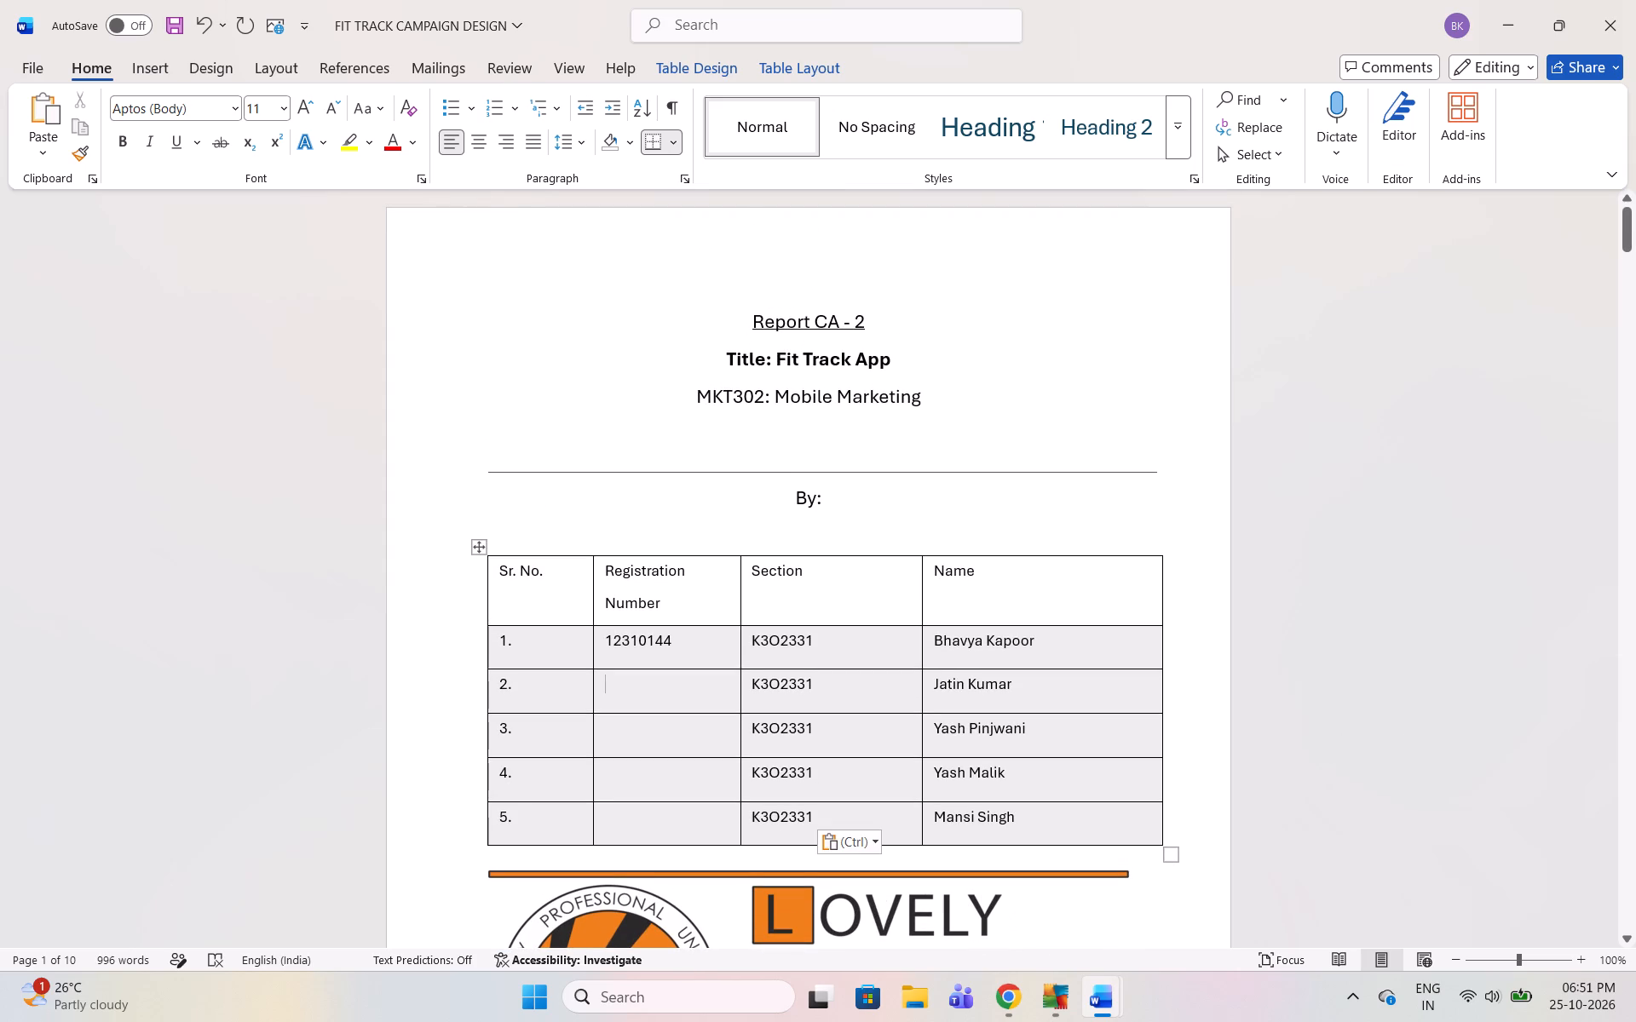
{"action": "scroll", "coordinate": [971, 566], "scroll_direction": "down", "scroll_amount": 10}
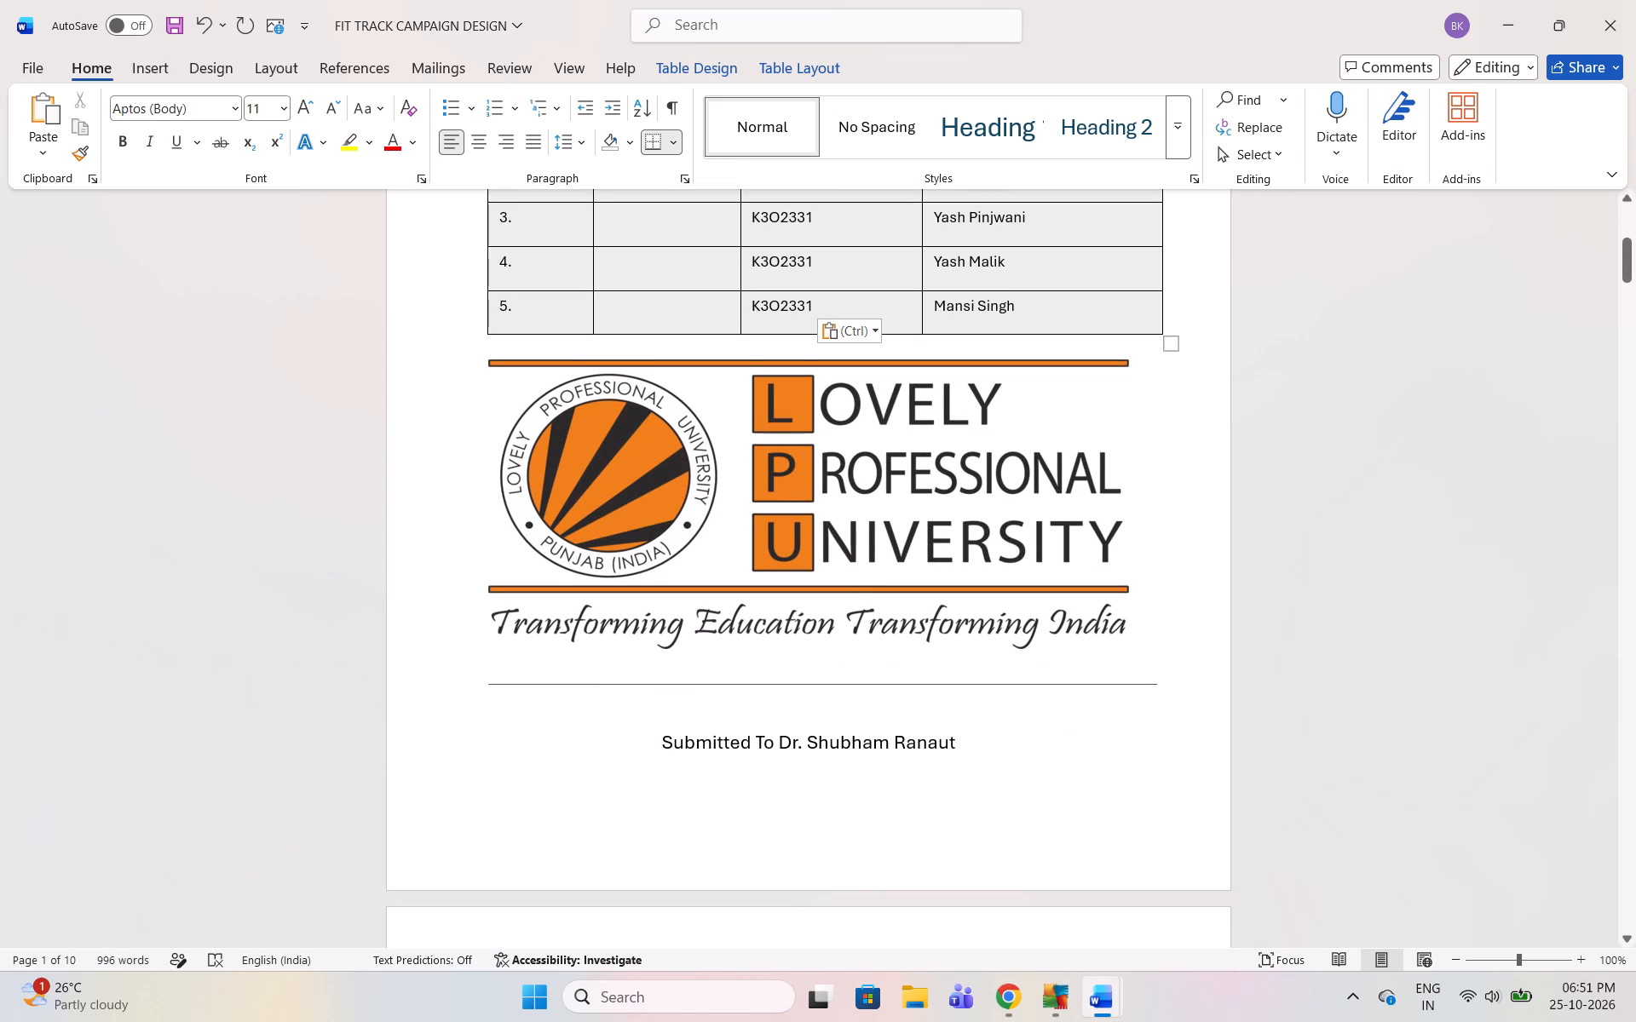
{"action": "scroll", "coordinate": [971, 566], "scroll_direction": "down", "scroll_amount": 9}
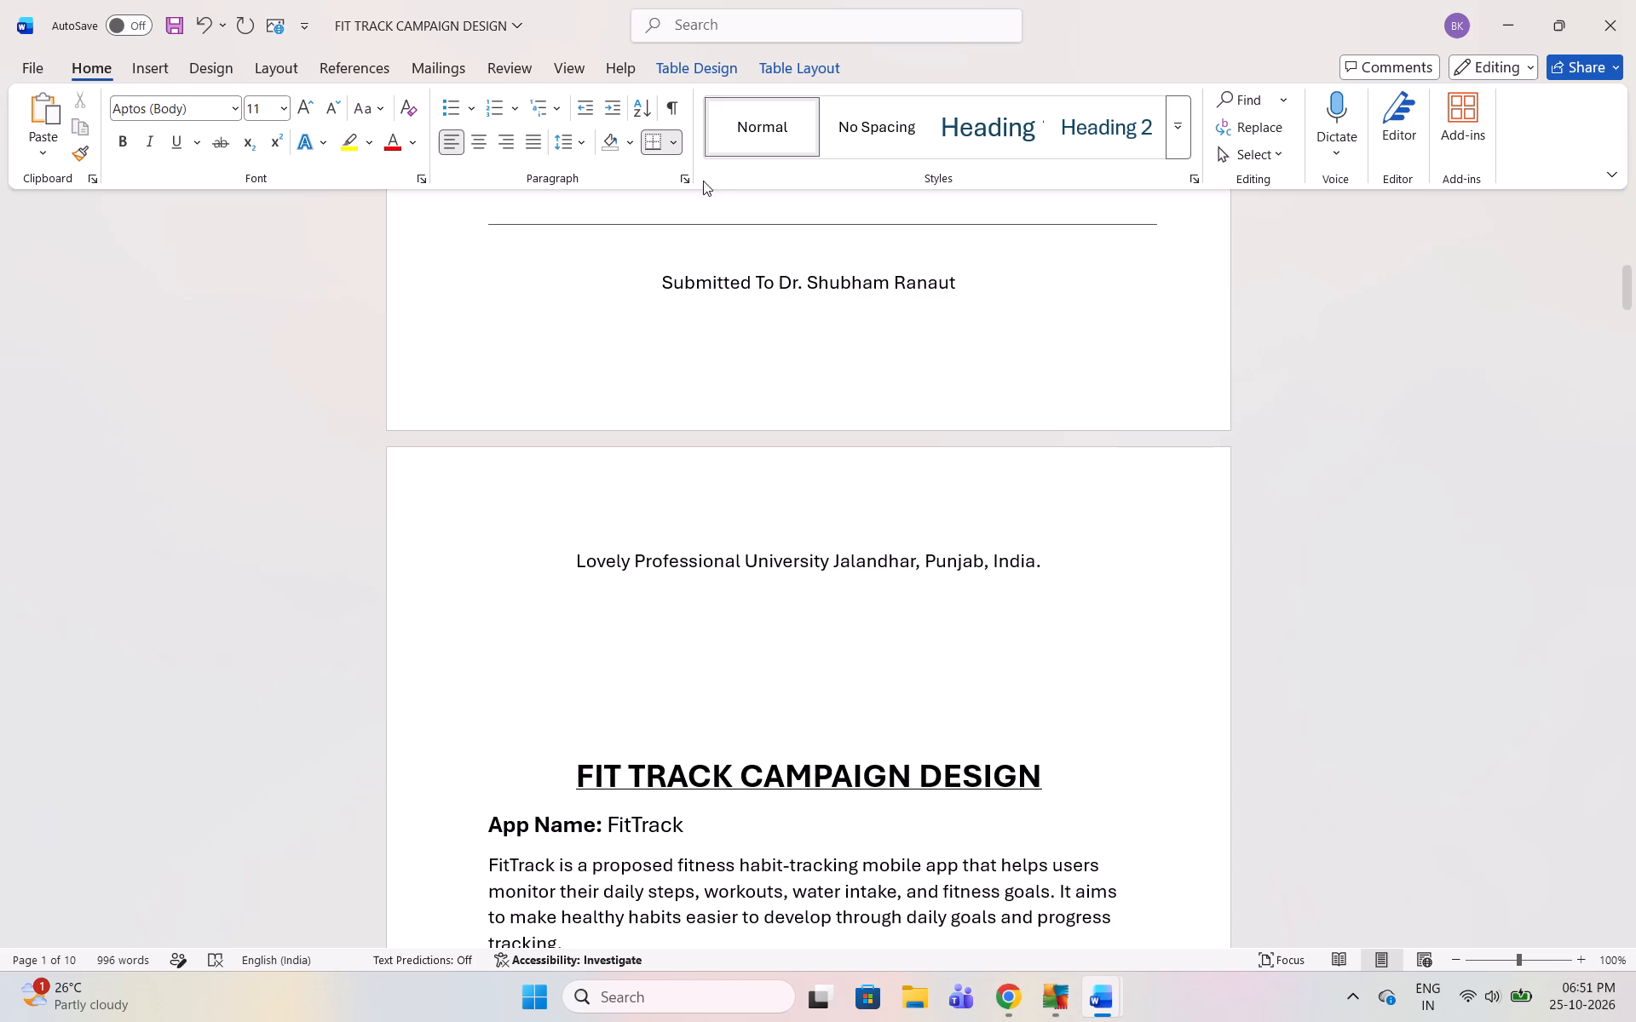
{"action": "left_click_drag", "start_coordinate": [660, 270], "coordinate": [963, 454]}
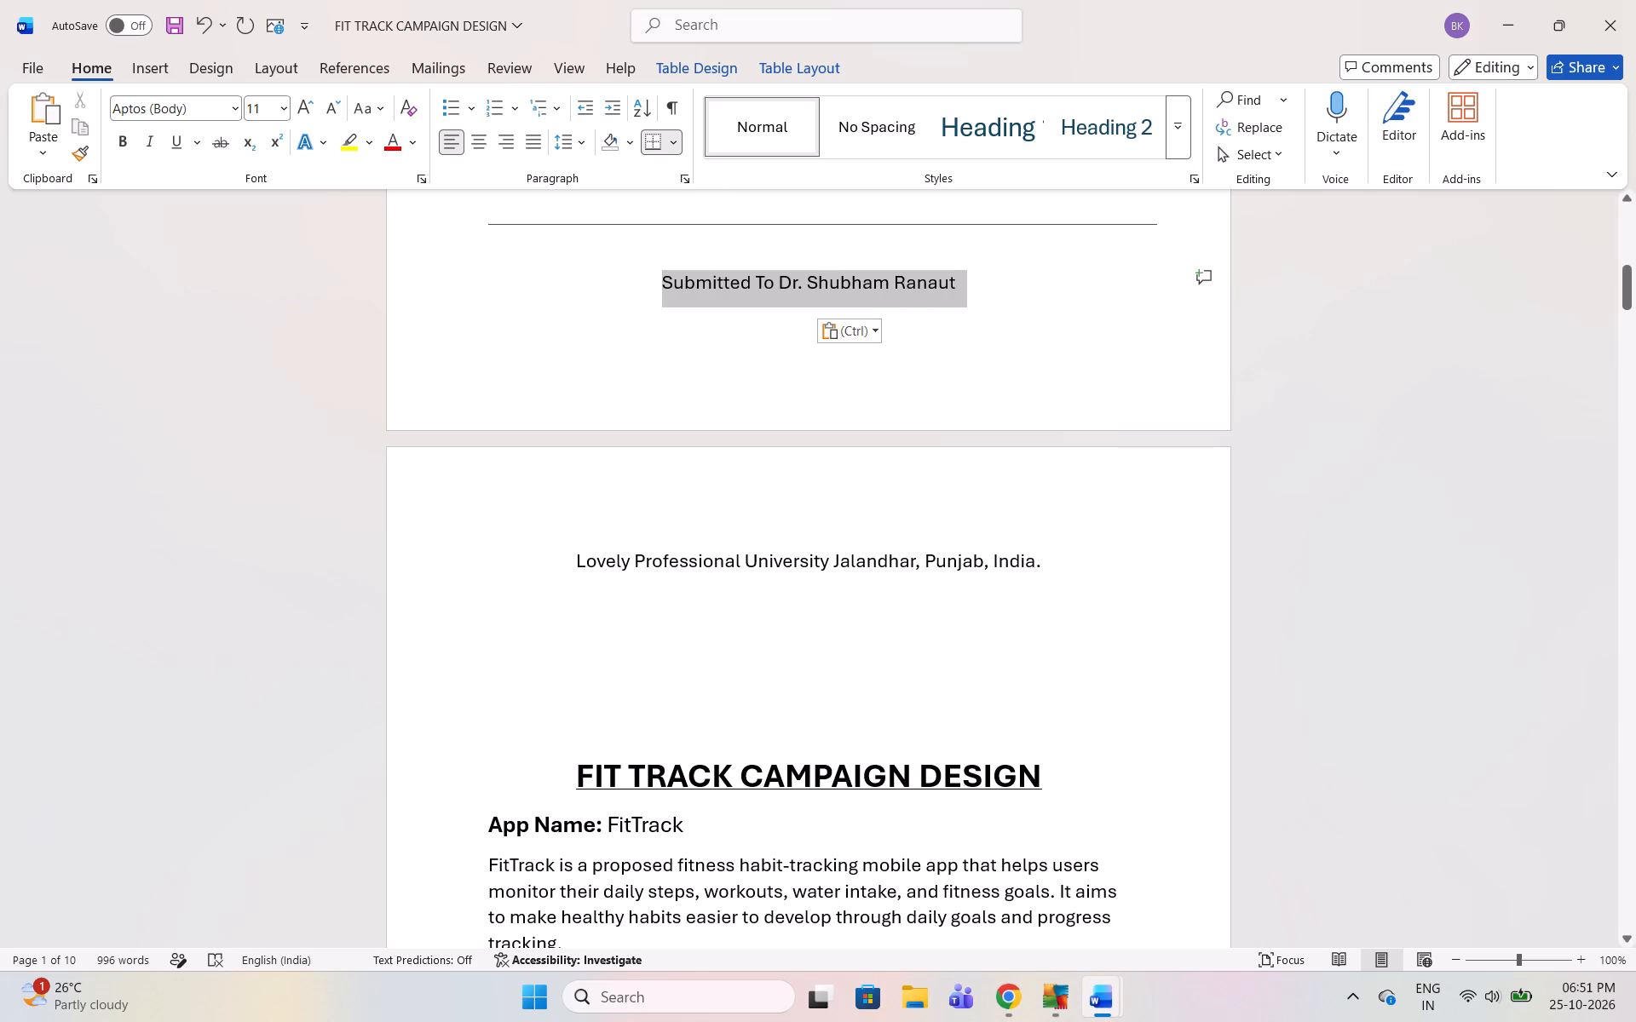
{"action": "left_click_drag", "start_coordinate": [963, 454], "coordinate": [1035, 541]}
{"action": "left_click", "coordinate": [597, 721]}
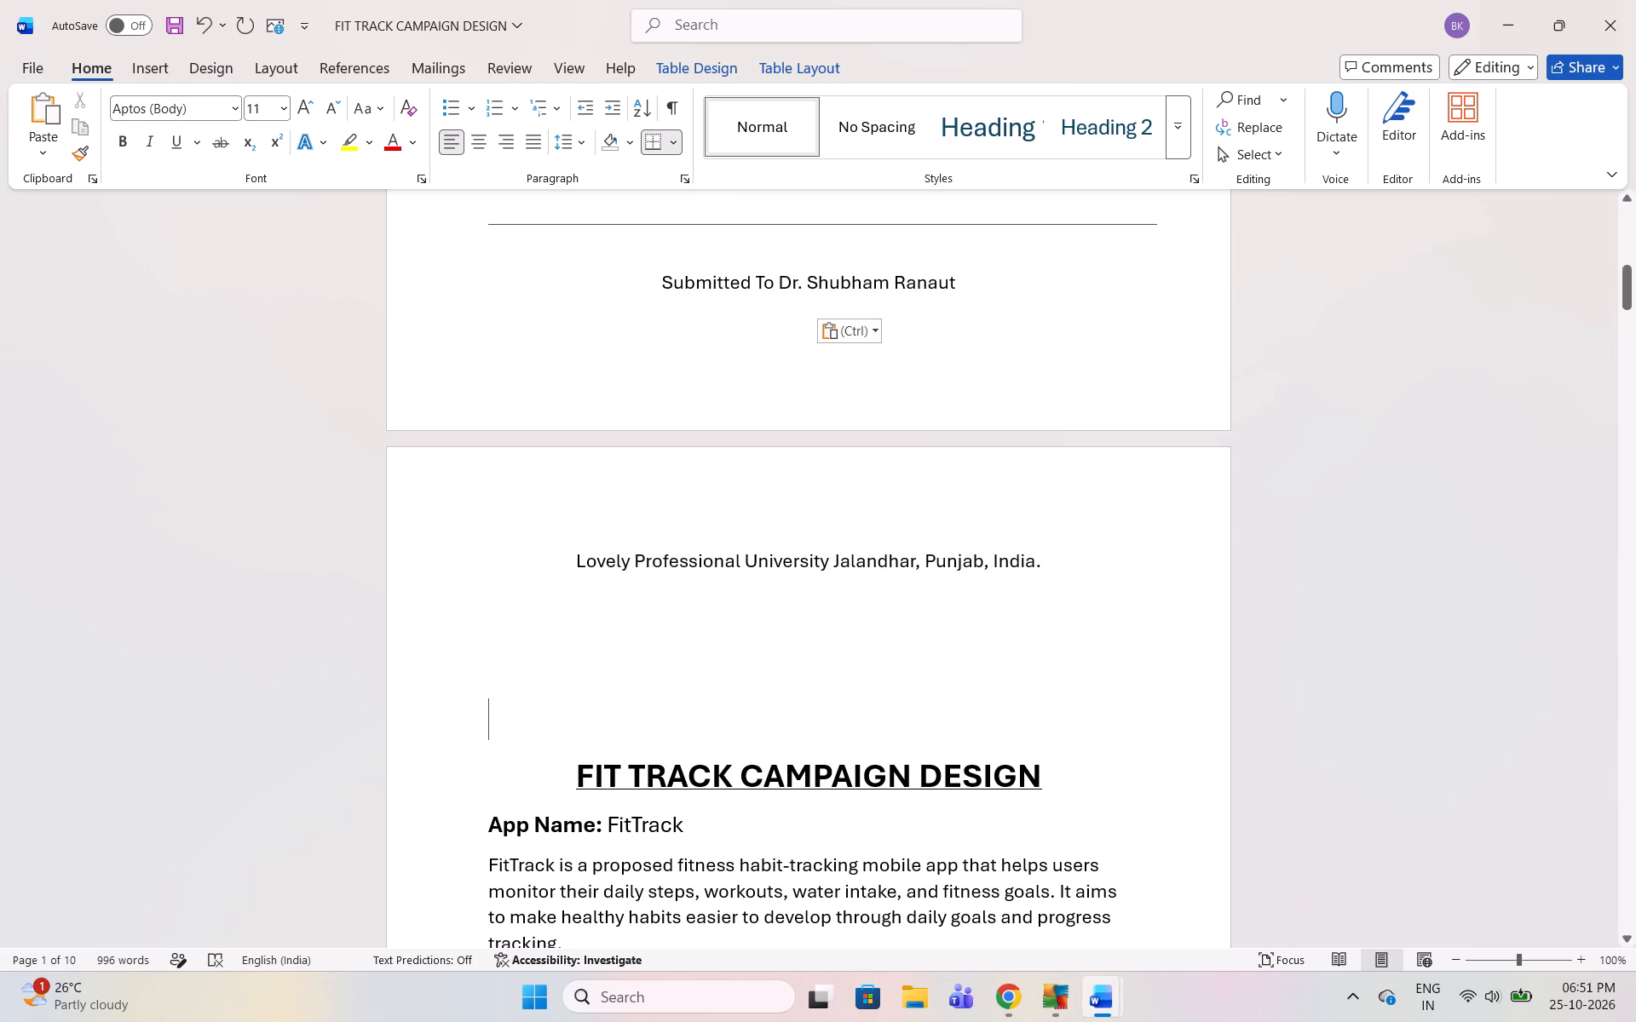
Remove the blank lines between the Lovely Professional University line and the FIT TRACK CAMPAIGN DESIGN heading, keeping the heading on its own line.
{"action": "left_click", "coordinate": [575, 757]}
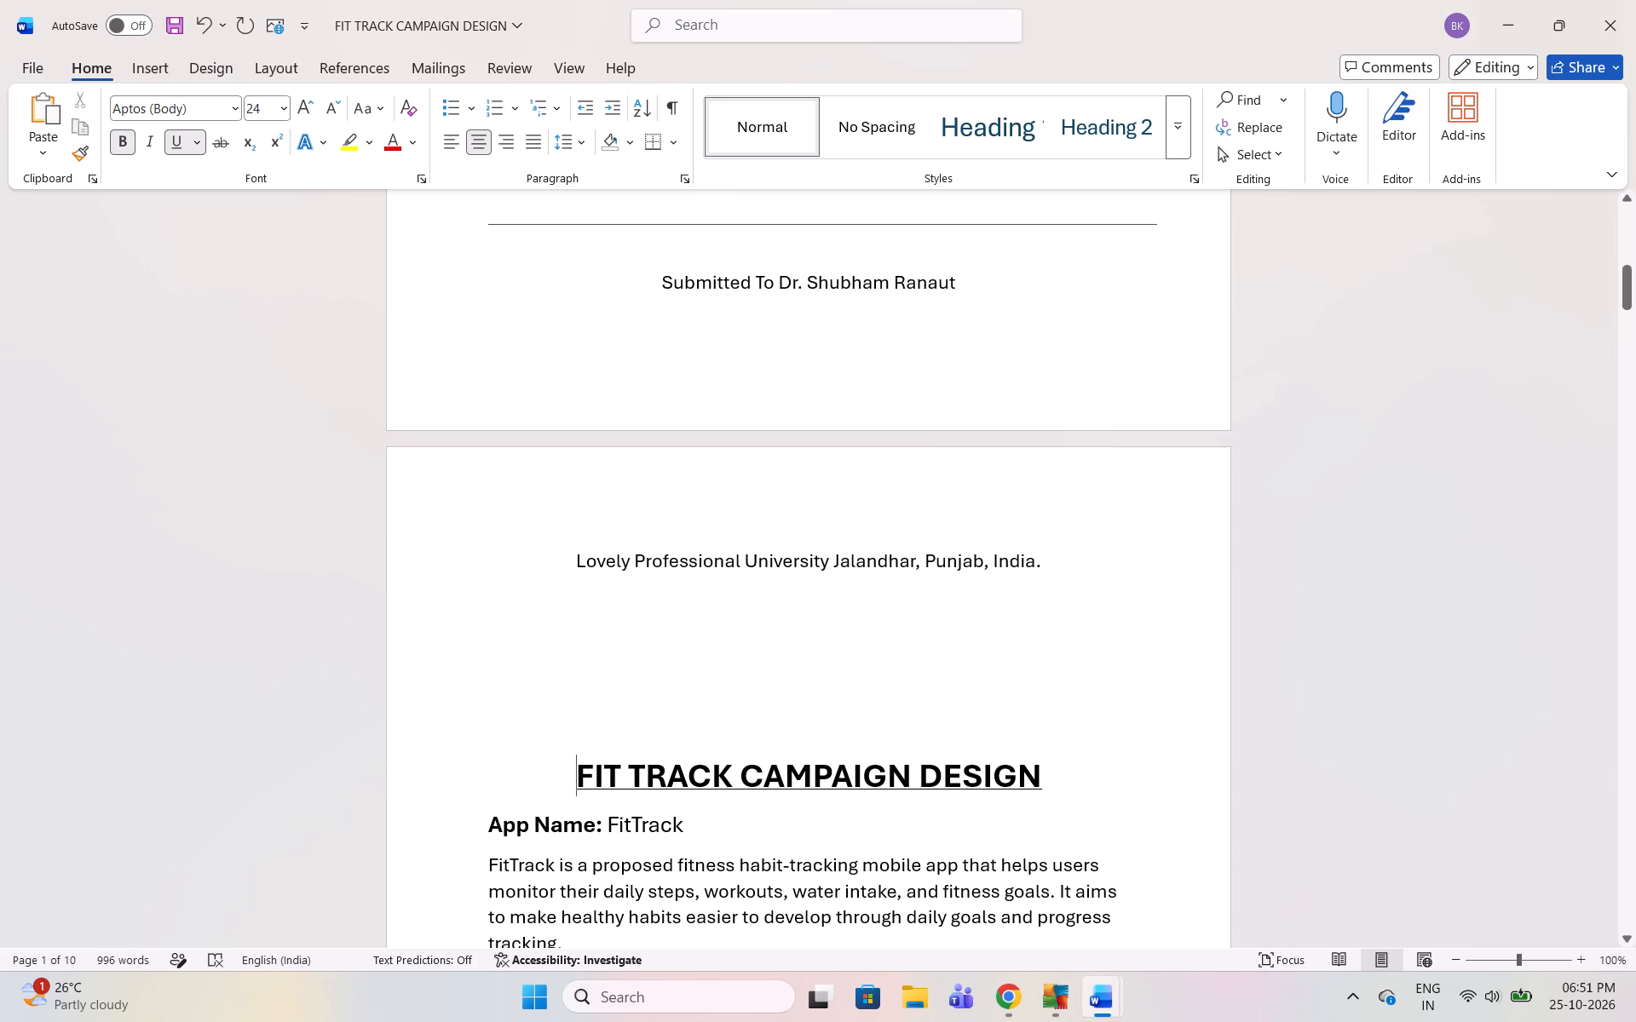
{"action": "key", "text": "BackSpace"}
{"action": "key", "text": "BackSpace"}
{"action": "key", "text": "BackSpace"}
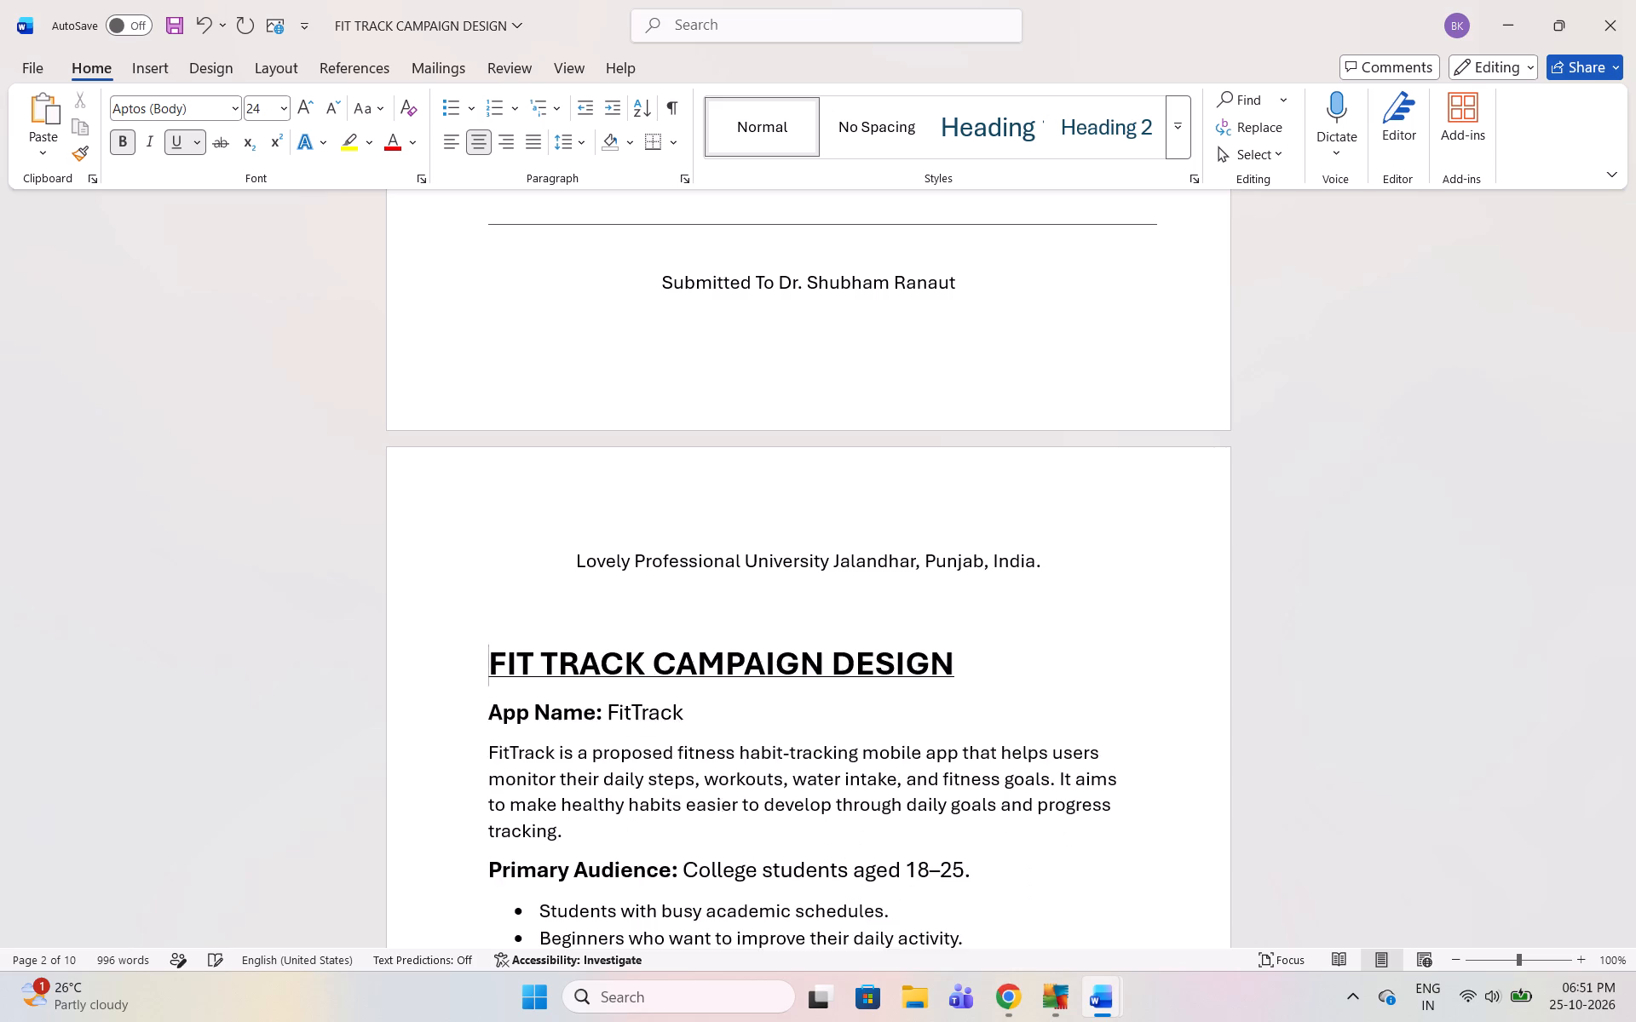
{"action": "key", "text": "BackSpace"}
{"action": "key", "text": "BackSpace"}
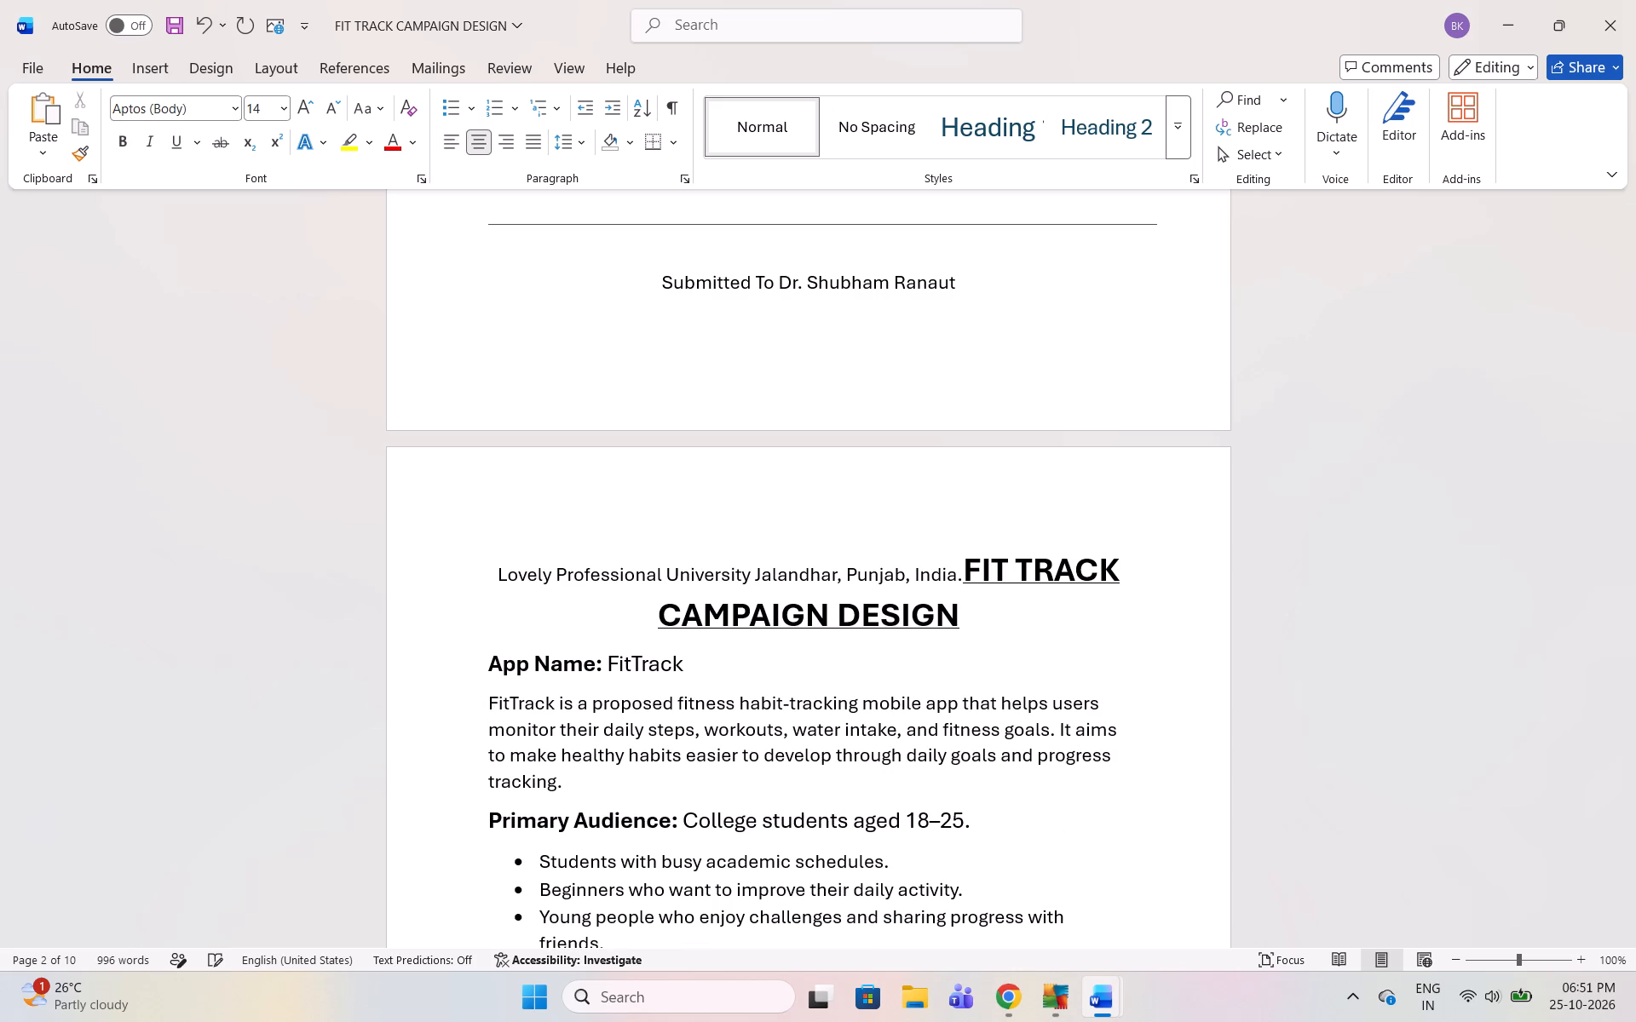
{"action": "key", "text": "Return"}
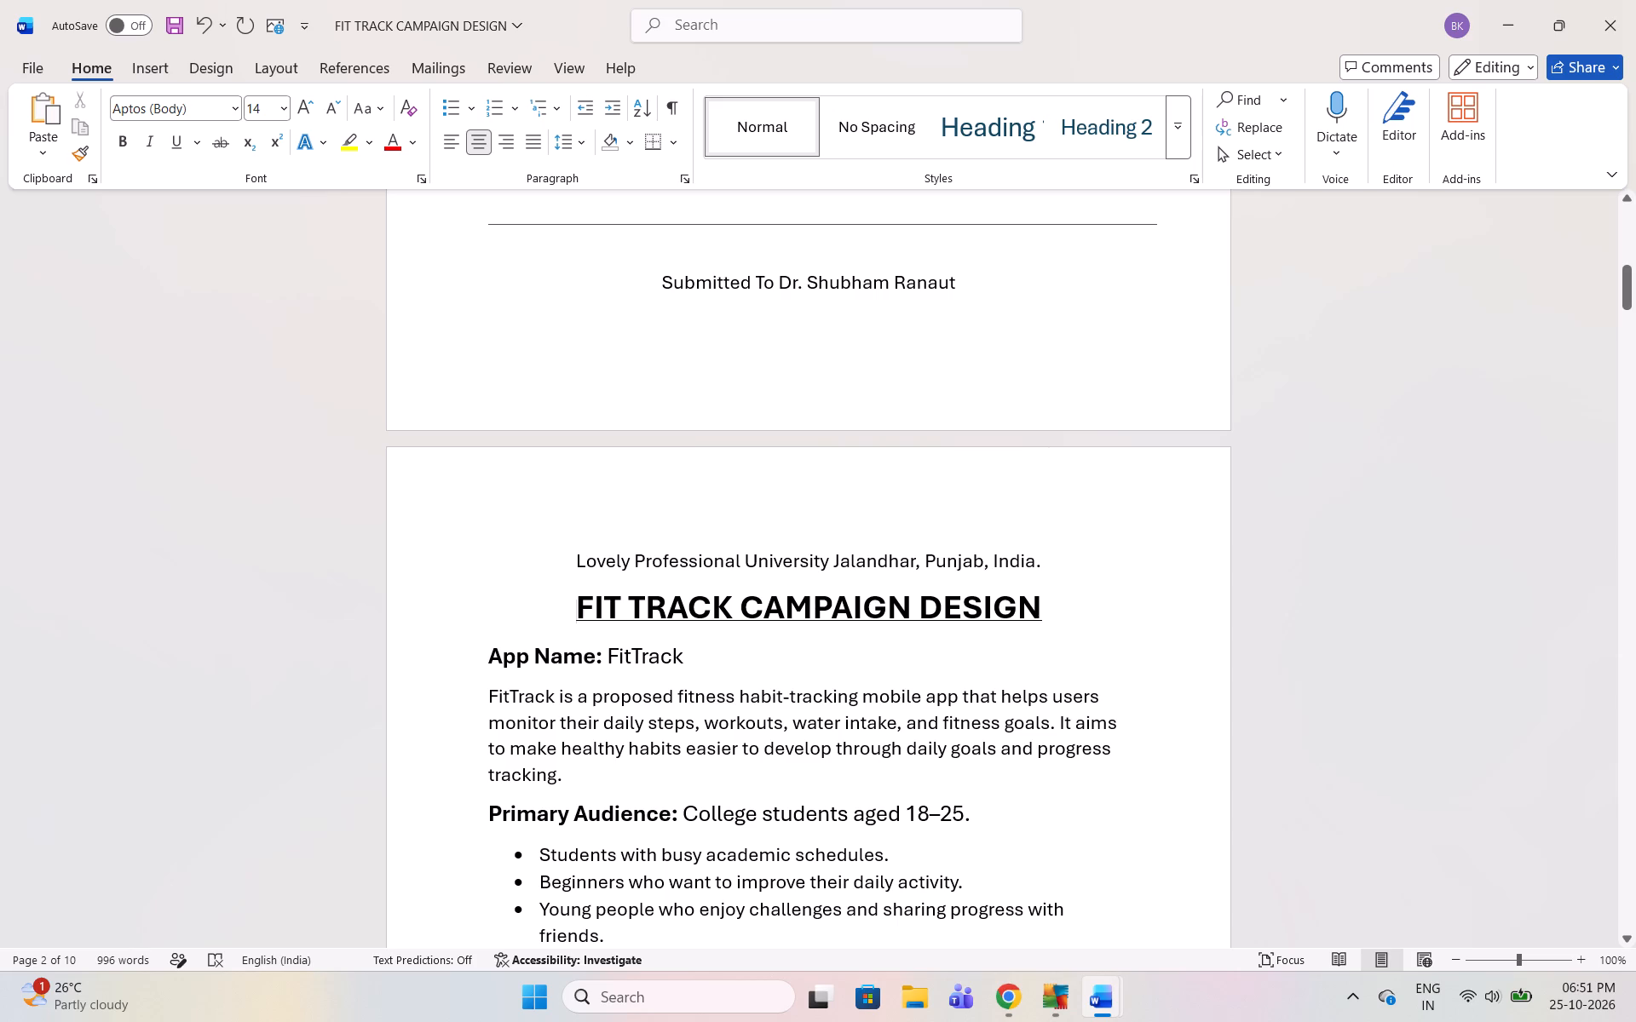
Set the font size of the line "Lovely Professional University Jalandhar, Punjab, India." to 12.
{"action": "left_click_drag", "start_coordinate": [578, 563], "coordinate": [1063, 552]}
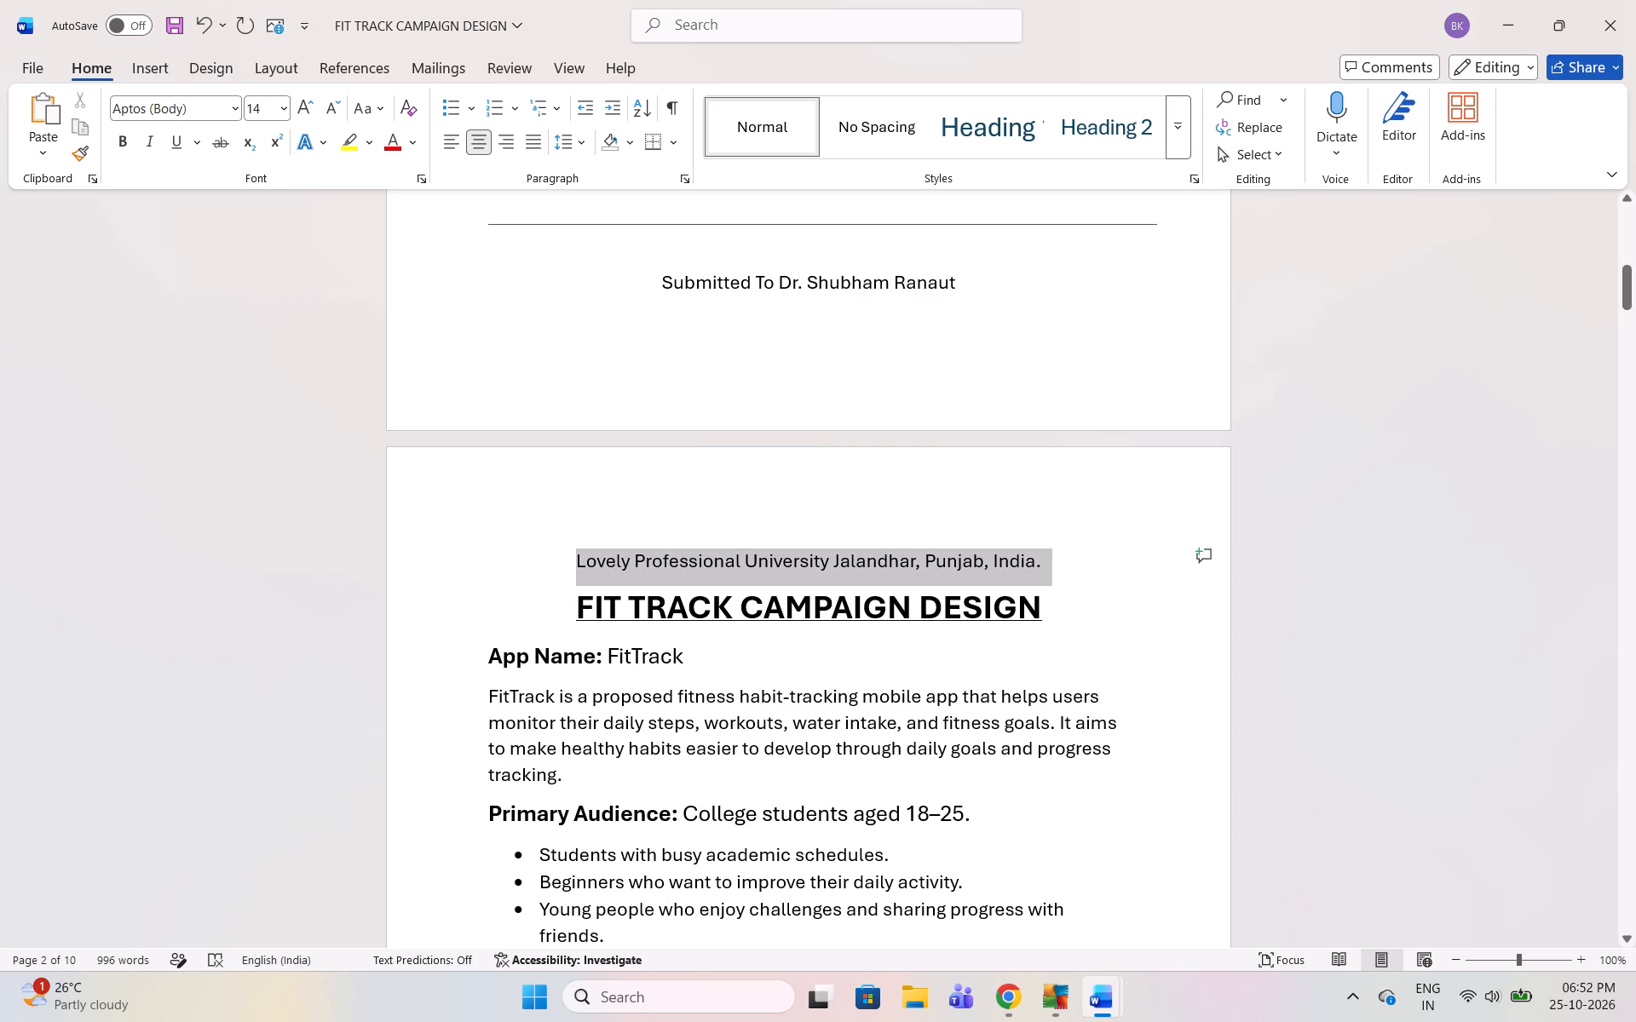
{"action": "left_click_drag", "start_coordinate": [1063, 552], "coordinate": [1040, 552]}
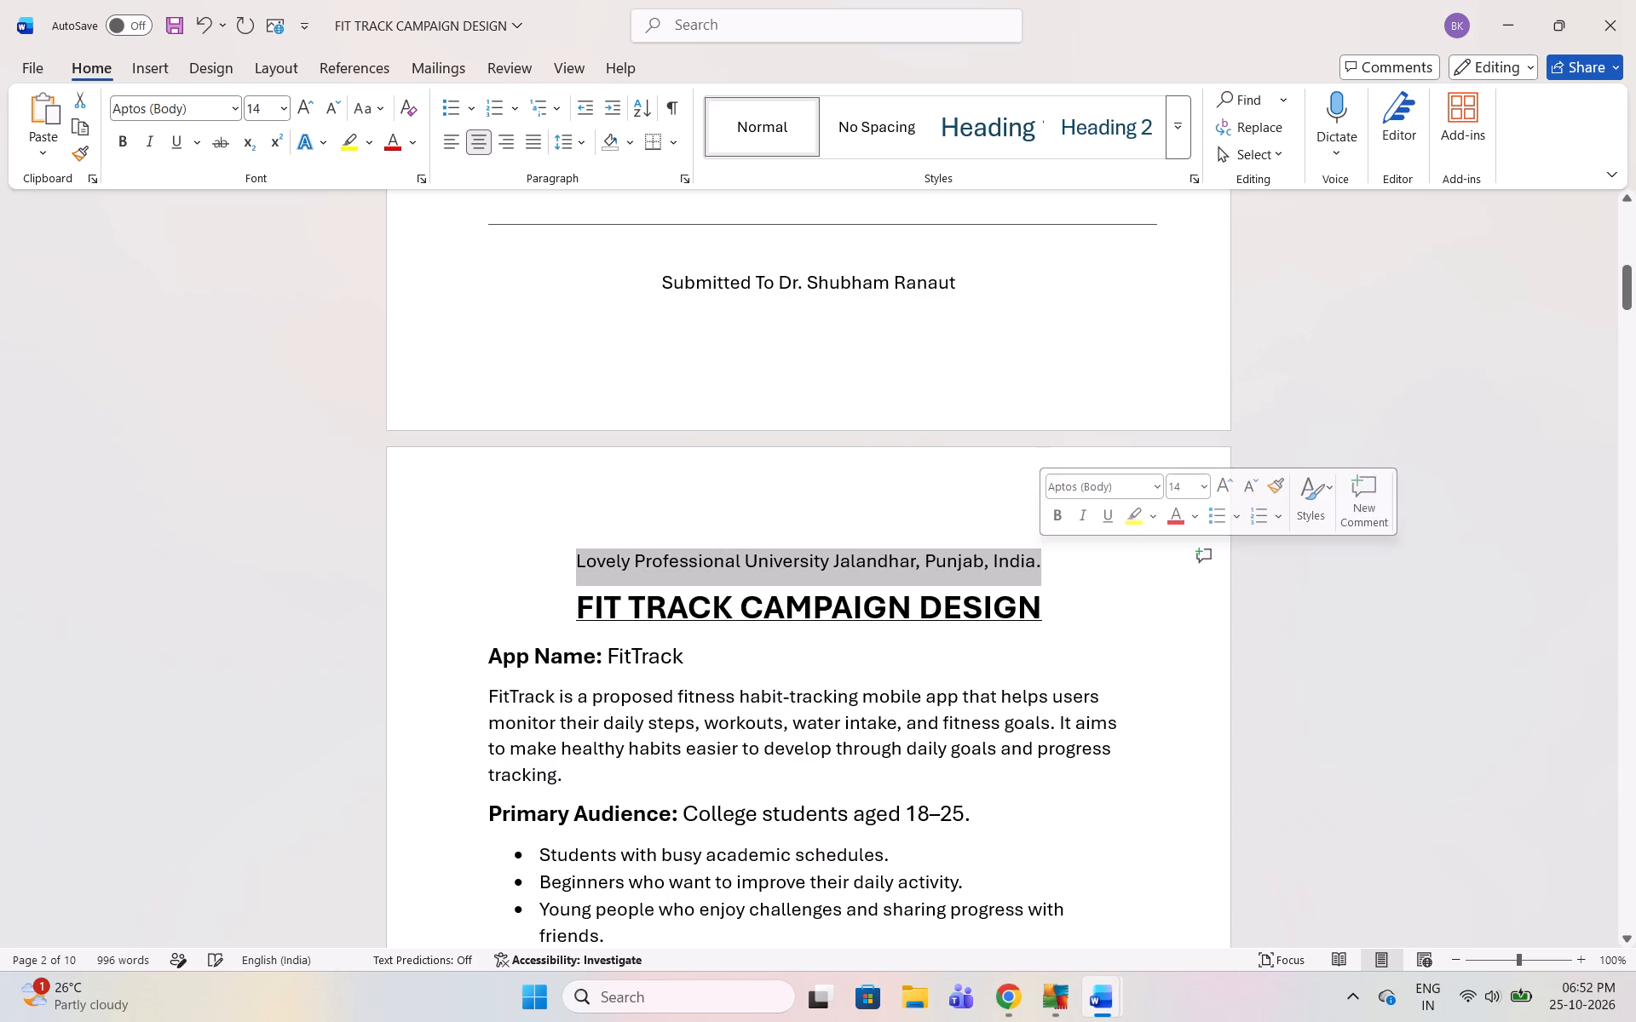
{"action": "left_click", "coordinate": [1201, 490]}
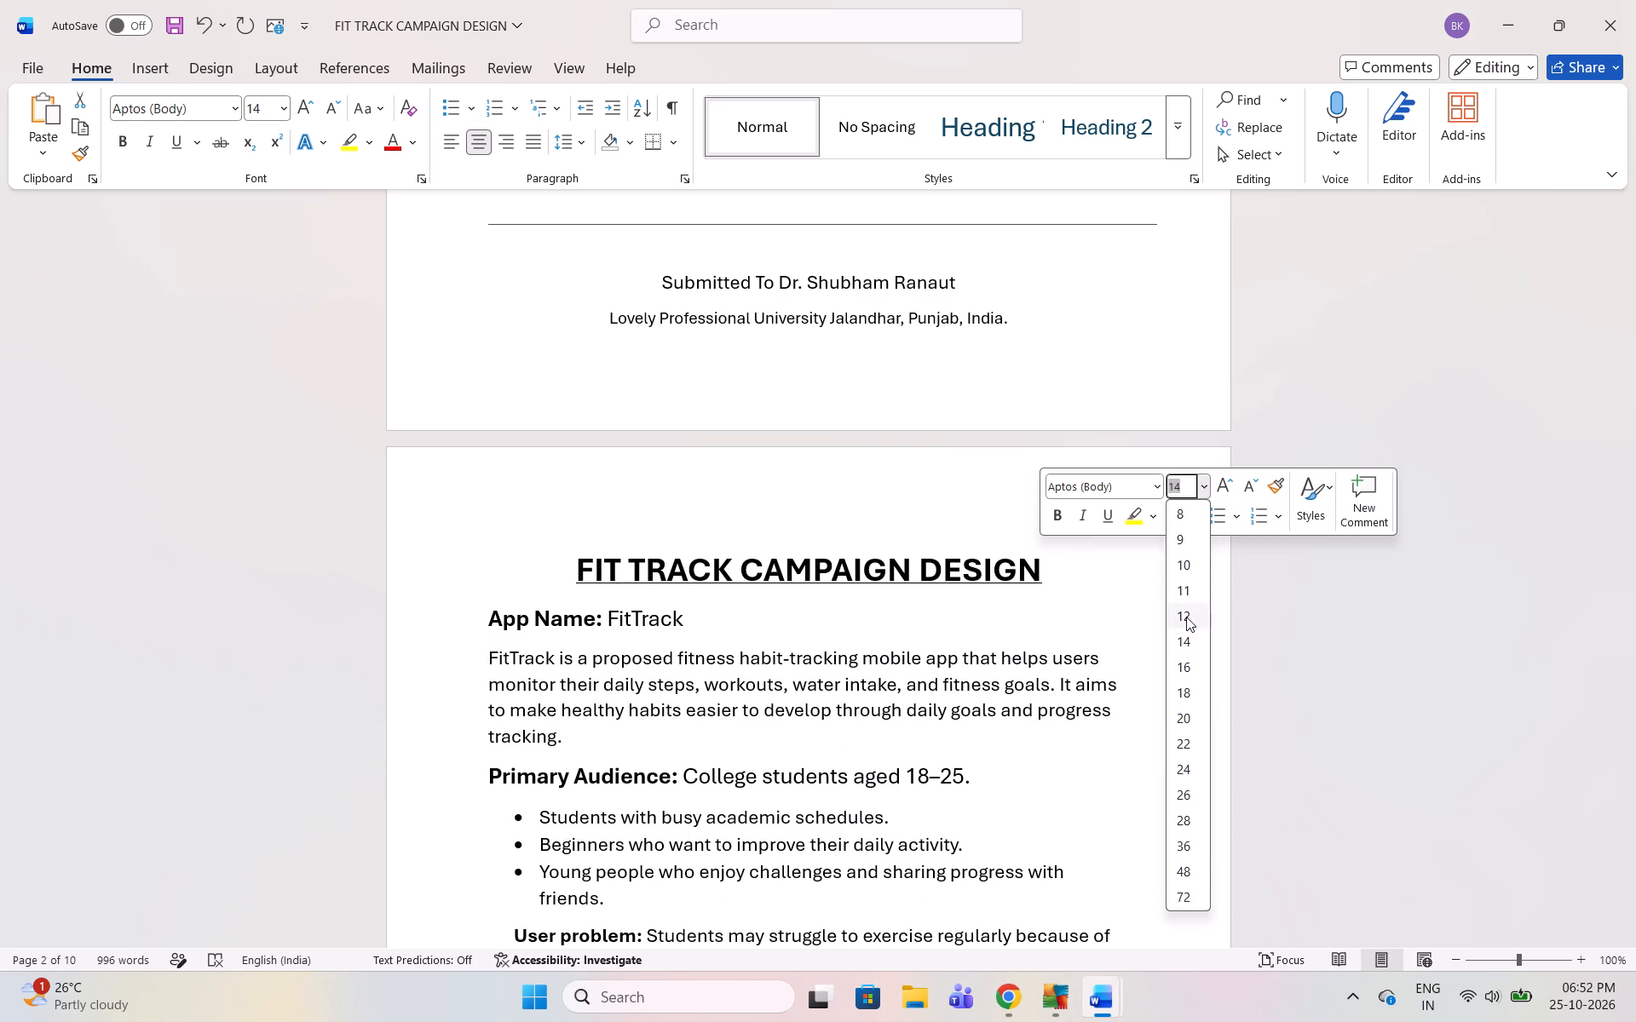
Set the font size of the university location line and the "Submitted To" line on the cover page to 12.
{"action": "left_click", "coordinate": [1184, 623]}
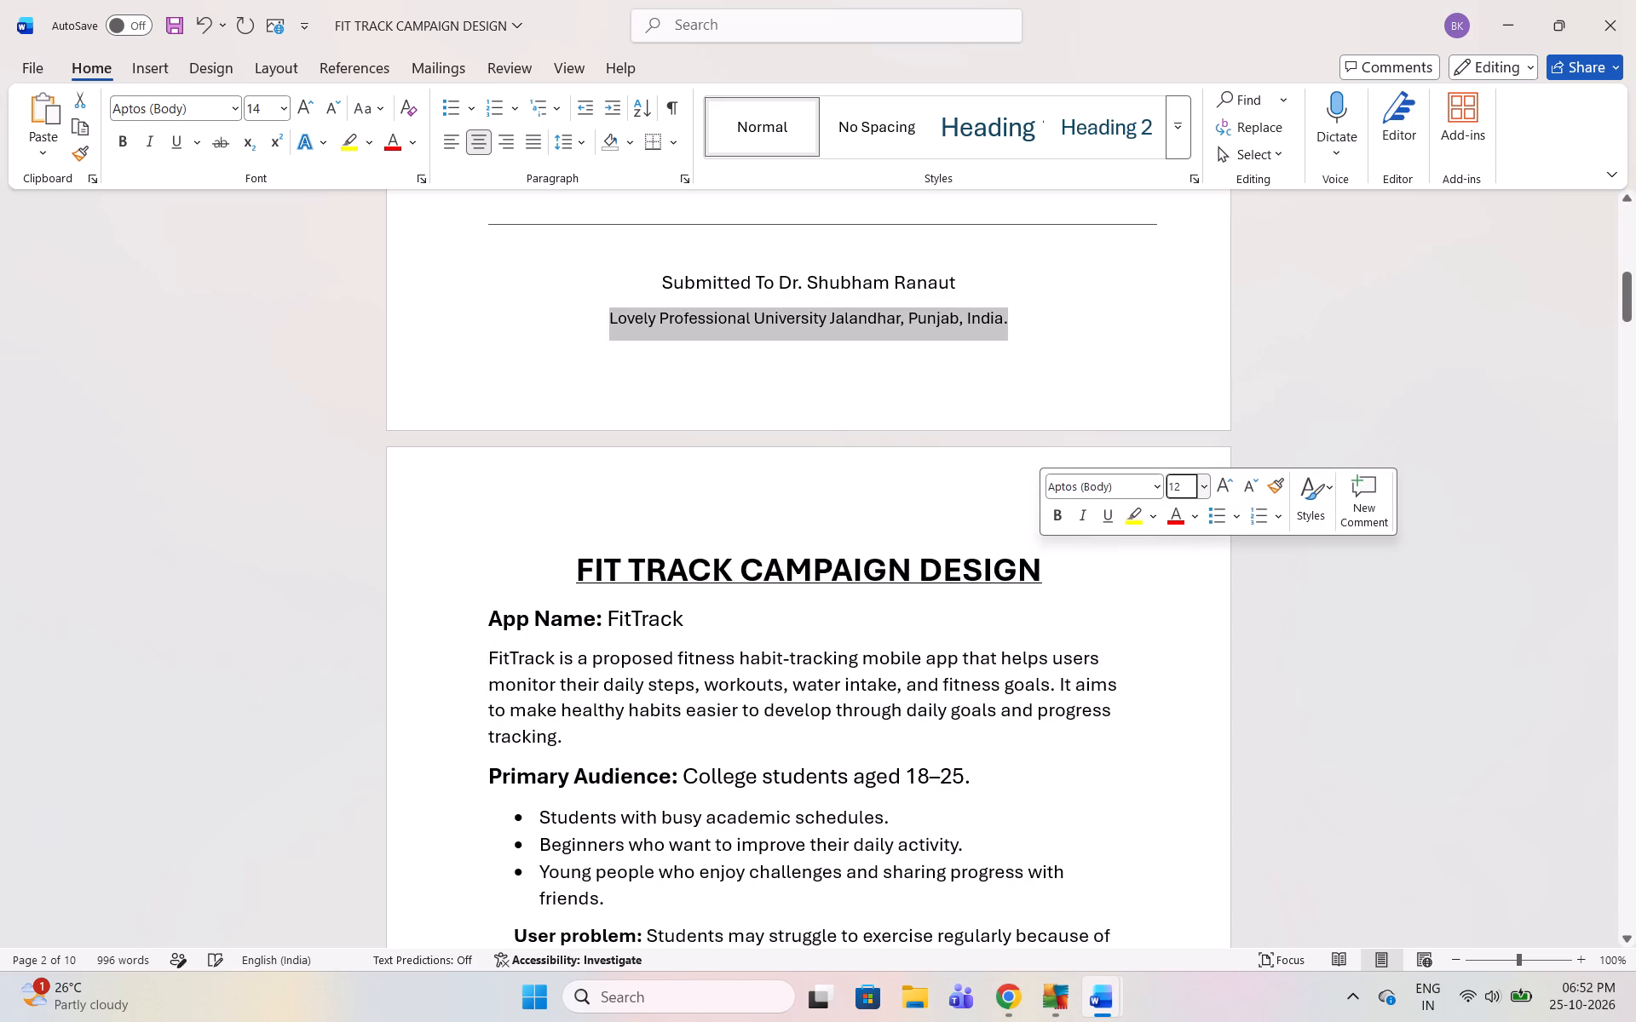
{"action": "left_click_drag", "start_coordinate": [664, 280], "coordinate": [953, 282]}
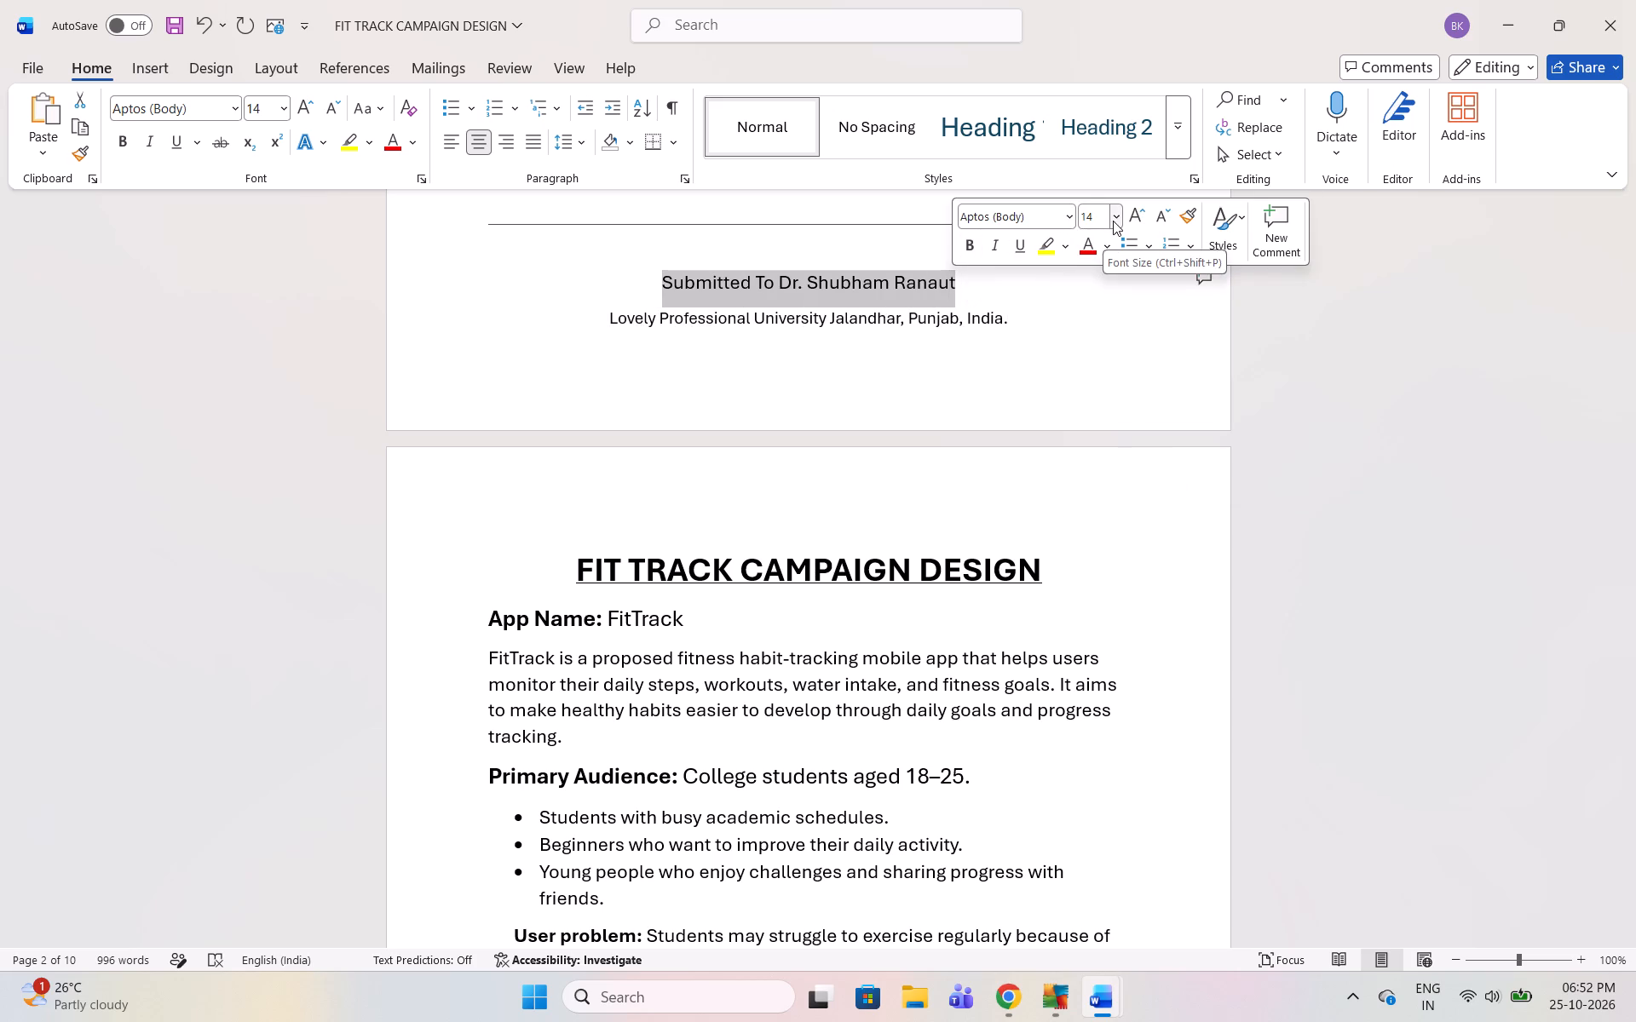
{"action": "left_click", "coordinate": [1113, 221]}
{"action": "left_click", "coordinate": [1095, 356]}
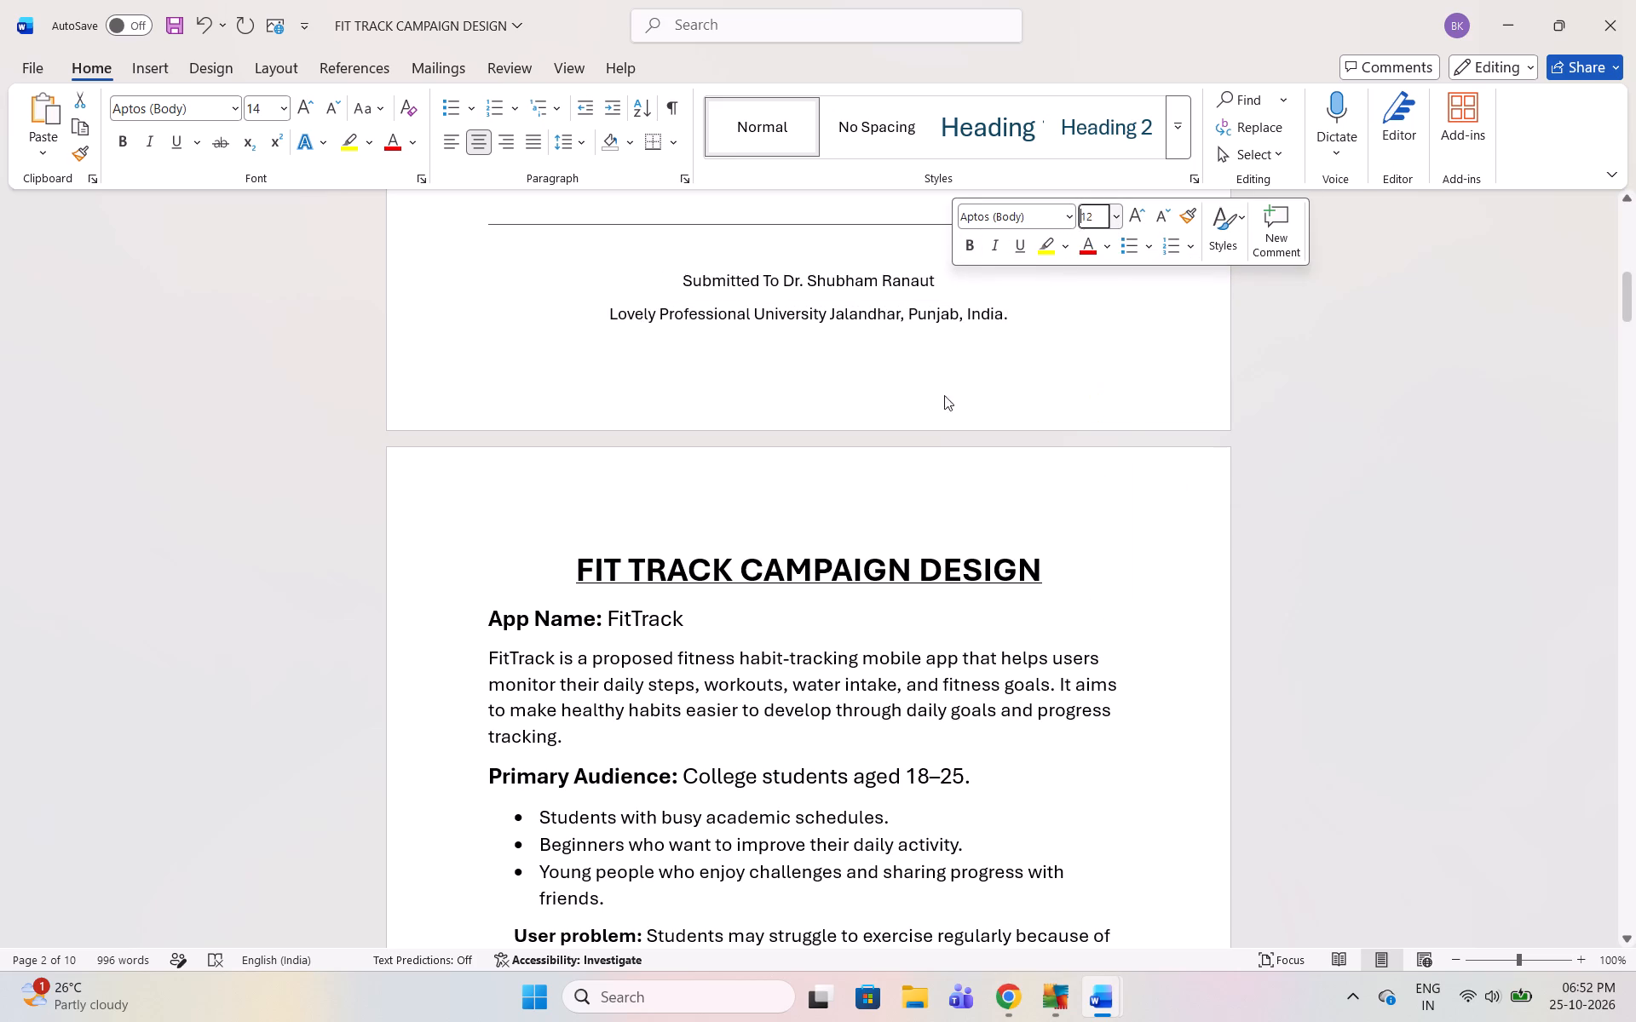
Add the word "Campaign" to the end of the cover page title so it reads "Title: Fit Track App Campaign".
{"action": "scroll", "coordinate": [943, 395], "scroll_direction": "up", "scroll_amount": 15}
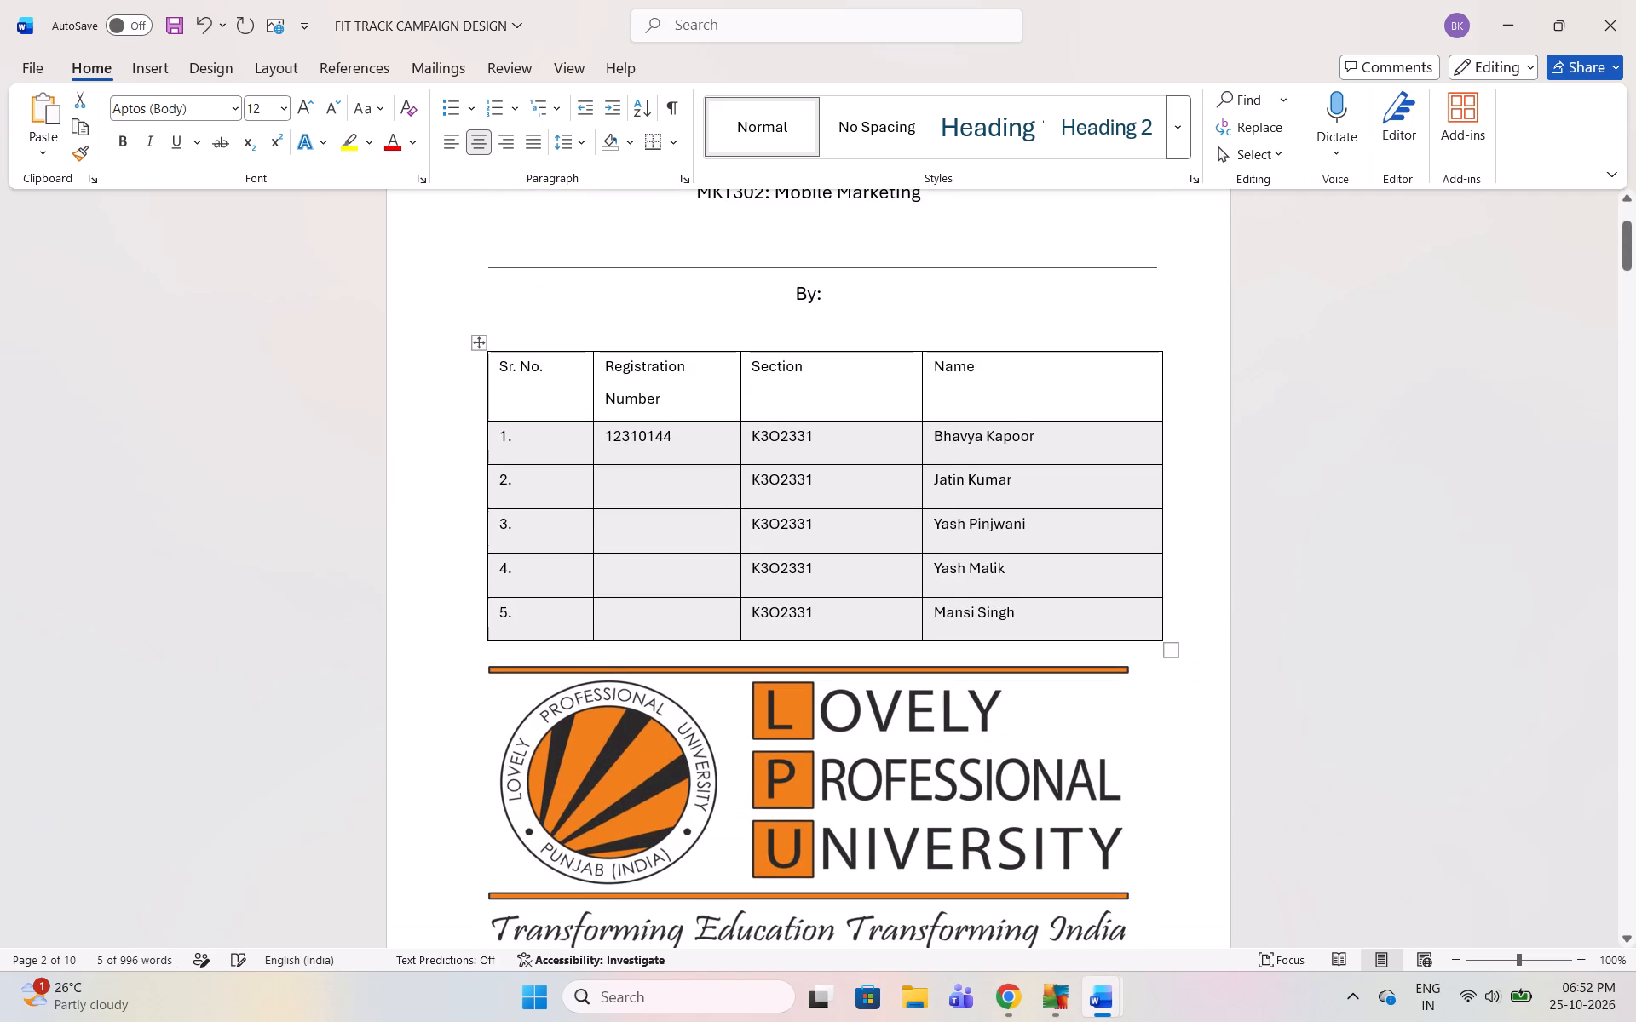
{"action": "scroll", "coordinate": [944, 395], "scroll_direction": "up", "scroll_amount": 6}
{"action": "left_click", "coordinate": [919, 360]}
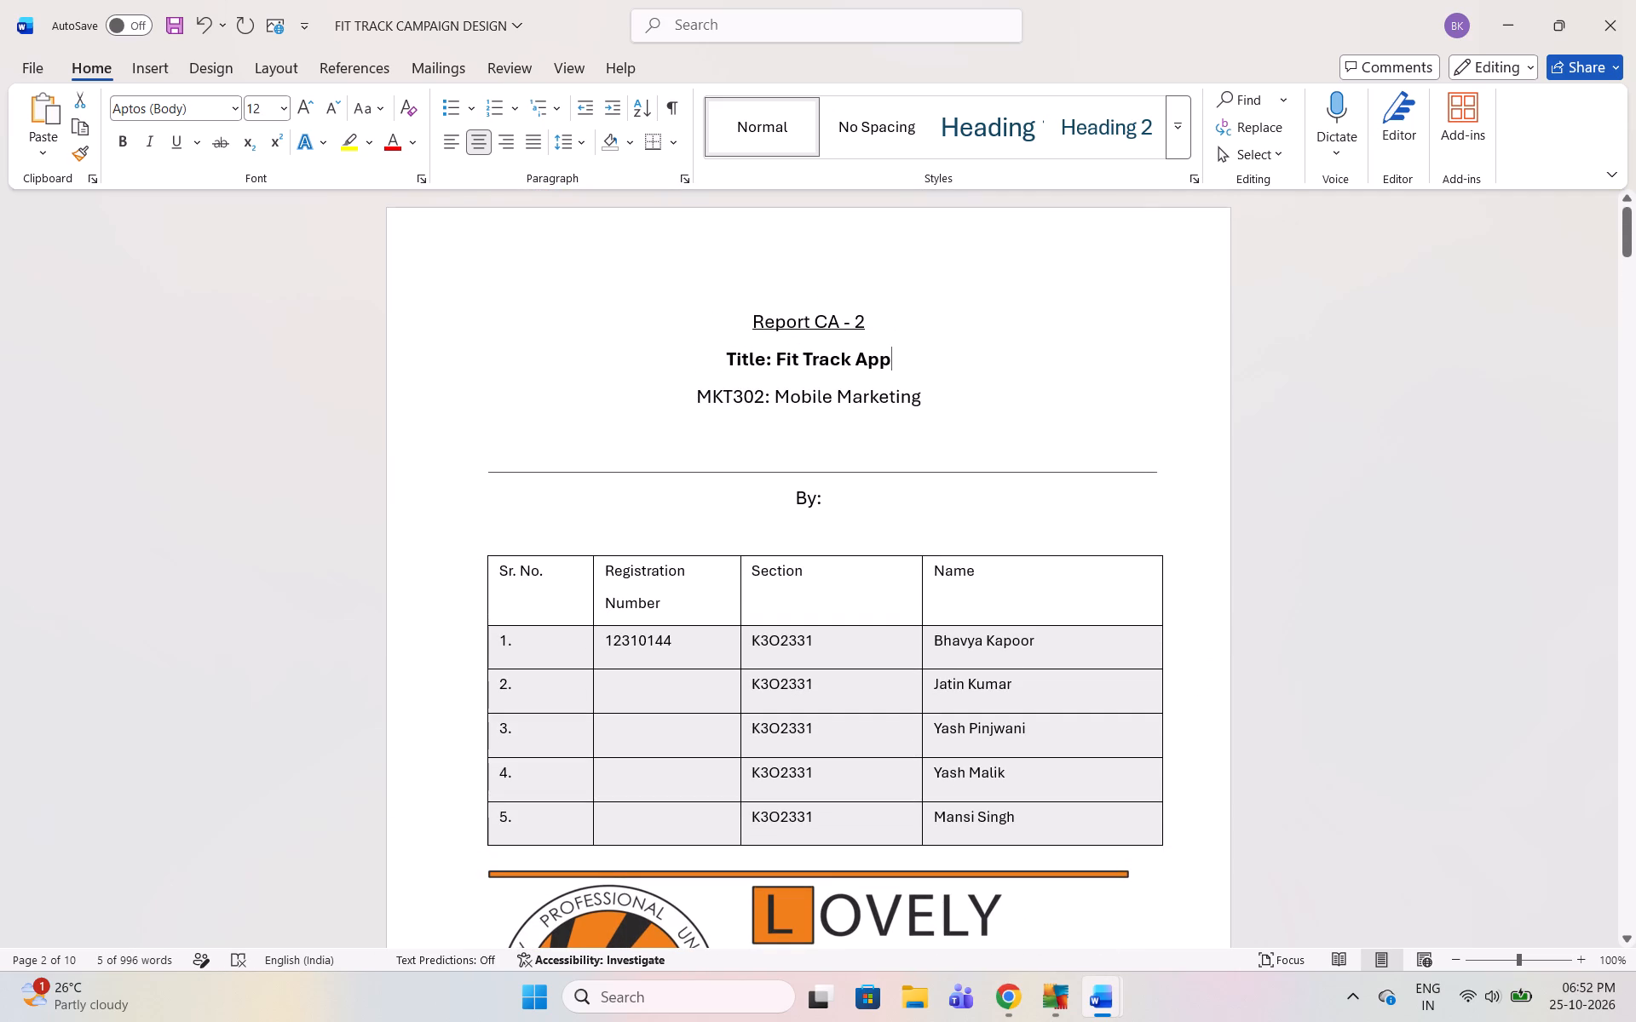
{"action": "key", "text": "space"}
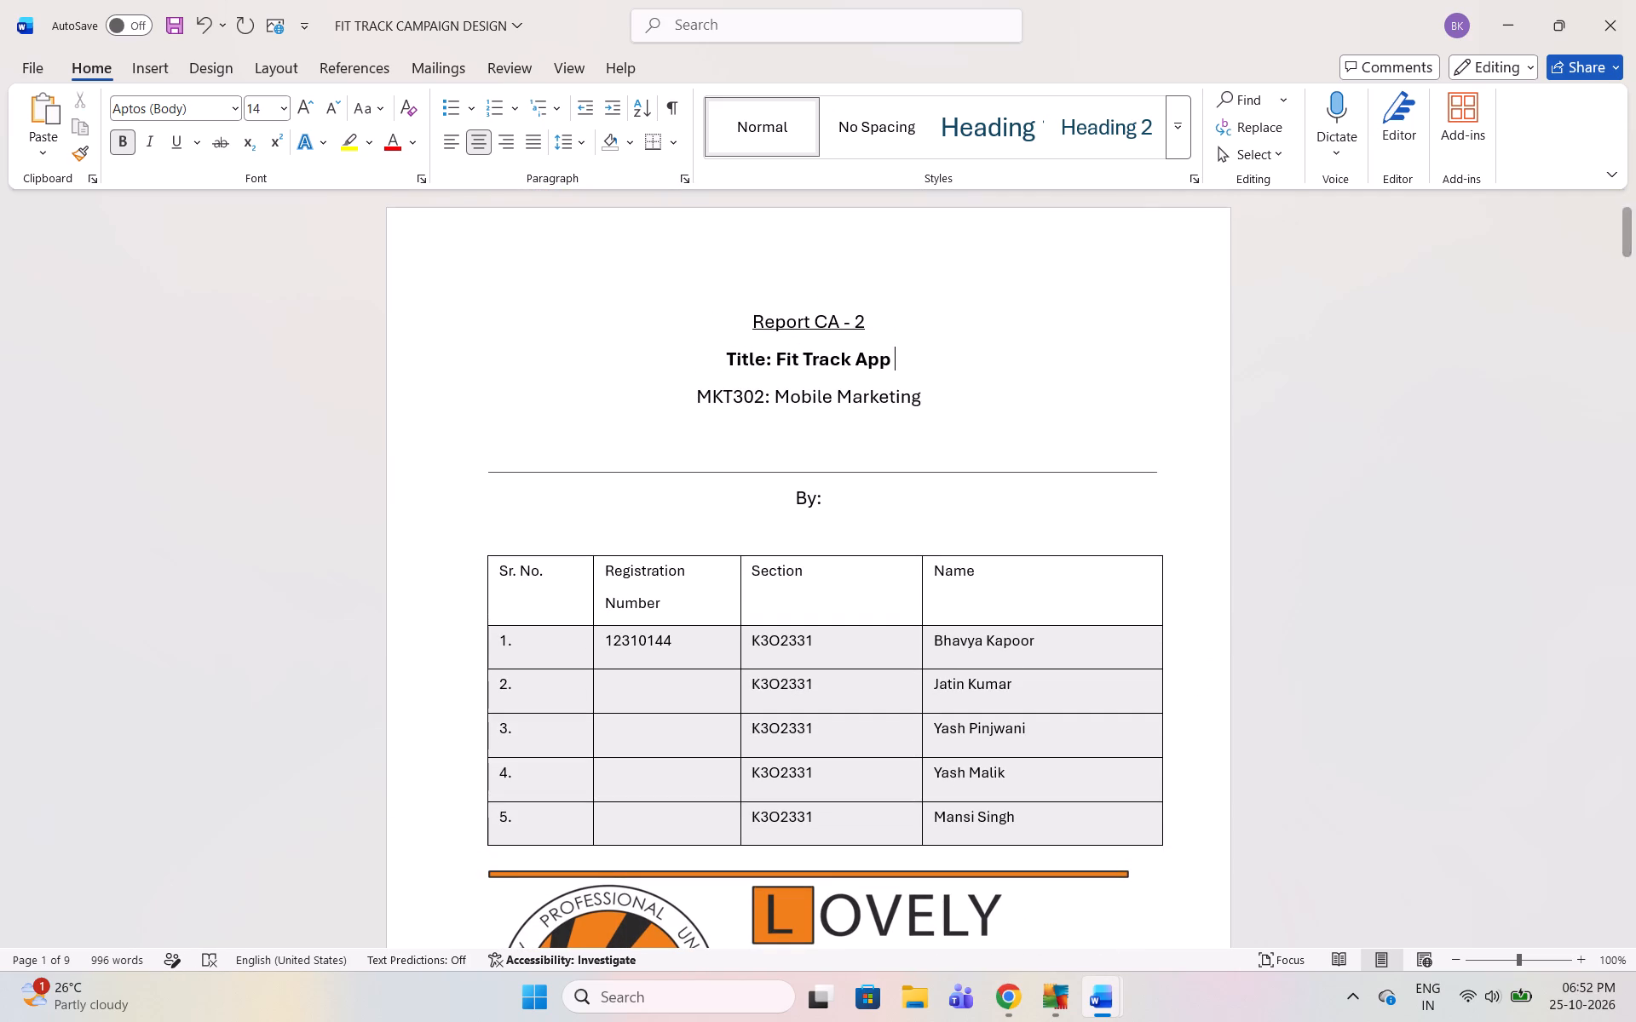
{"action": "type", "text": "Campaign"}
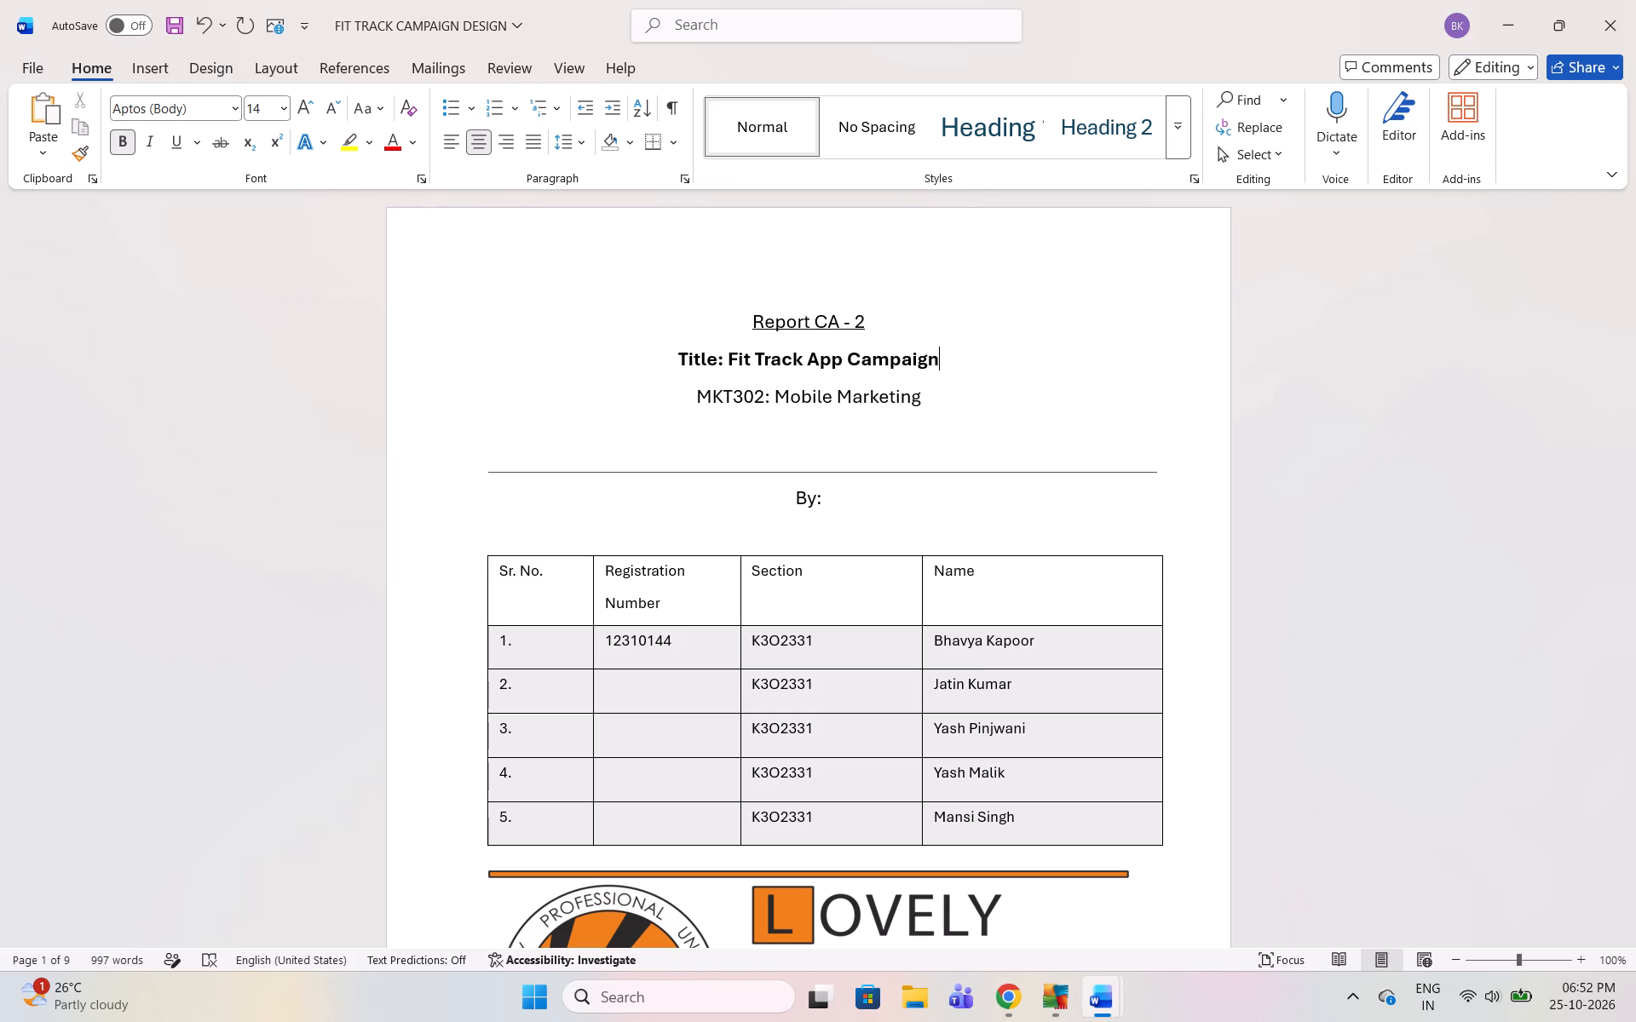
Place the cursor in the empty Registration Number cell of row 2 in the team member table.
{"action": "scroll", "coordinate": [924, 357], "scroll_direction": "down", "scroll_amount": 2}
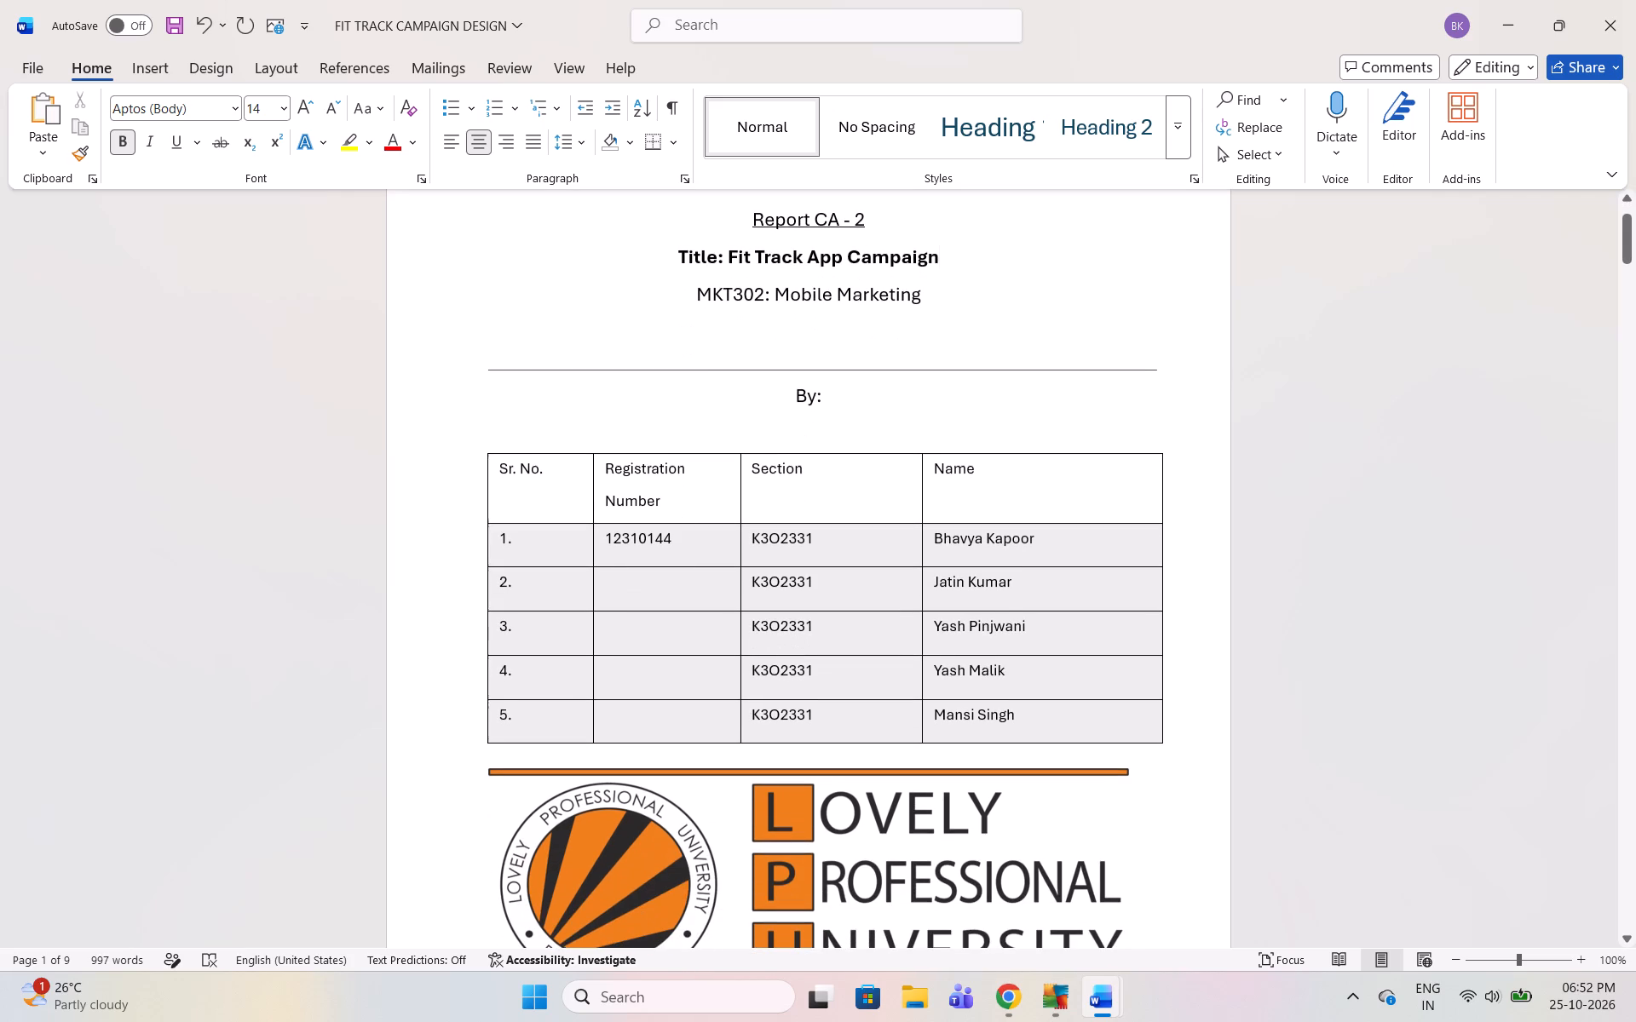
{"action": "scroll", "coordinate": [925, 355], "scroll_direction": "up", "scroll_amount": 5}
{"action": "scroll", "coordinate": [926, 354], "scroll_direction": "down", "scroll_amount": 3}
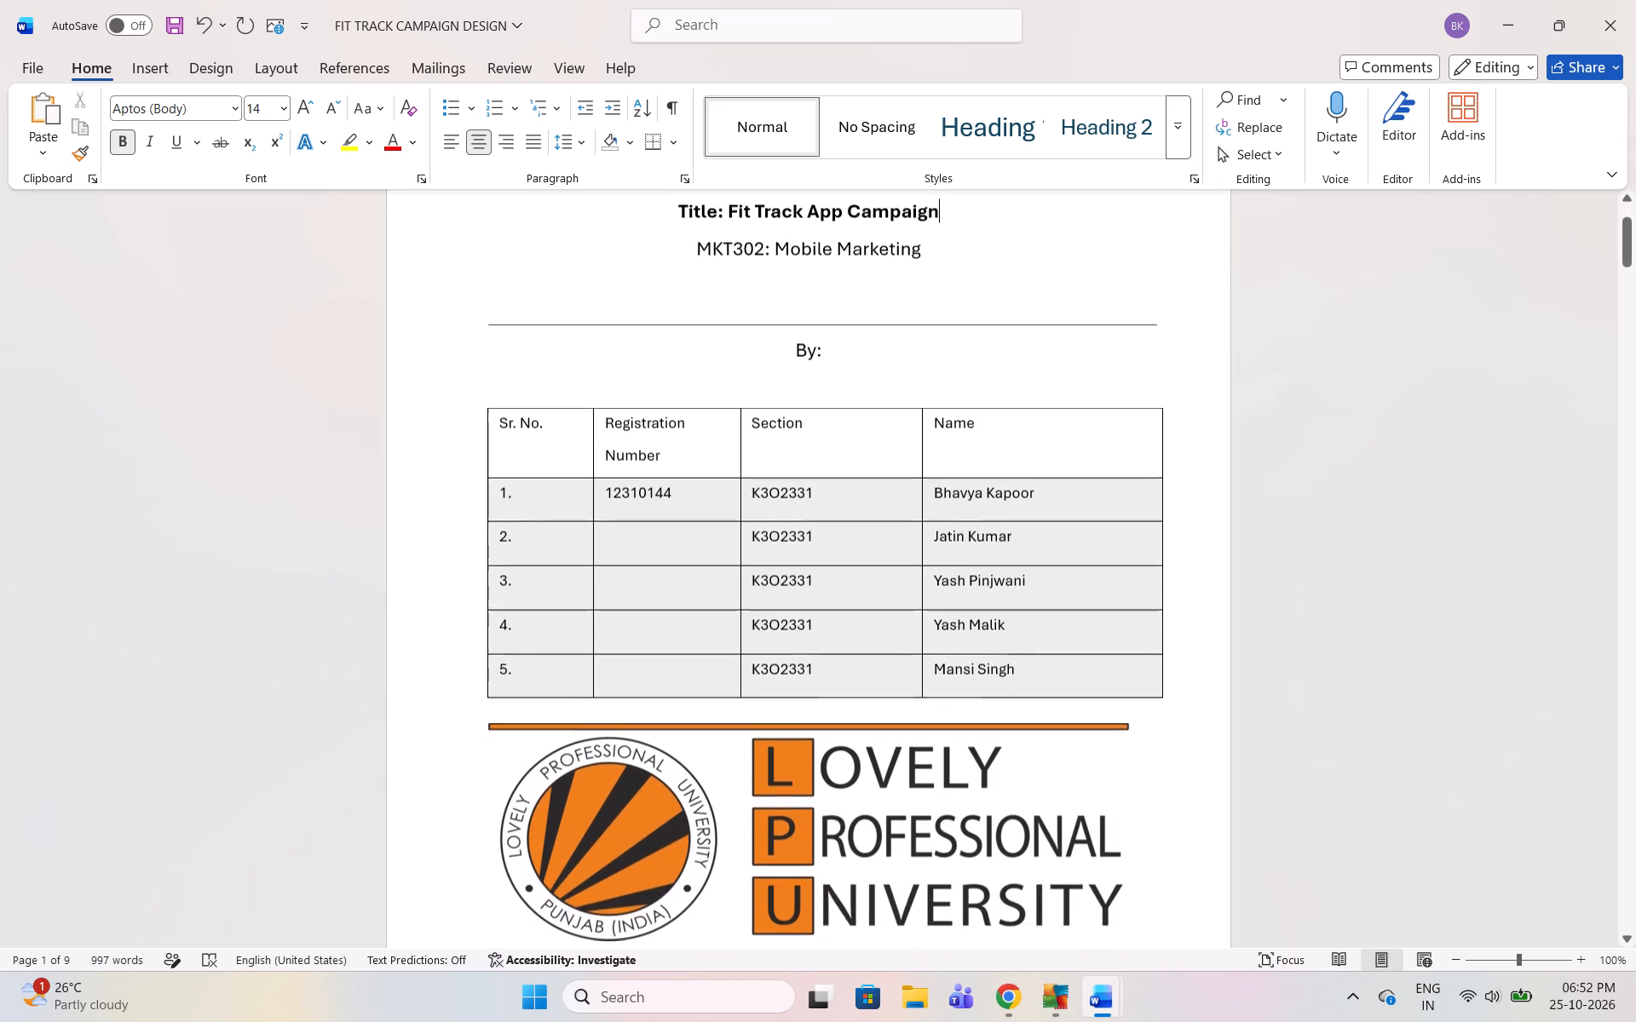
{"action": "scroll", "coordinate": [928, 353], "scroll_direction": "down", "scroll_amount": 1}
{"action": "left_click", "coordinate": [631, 497]}
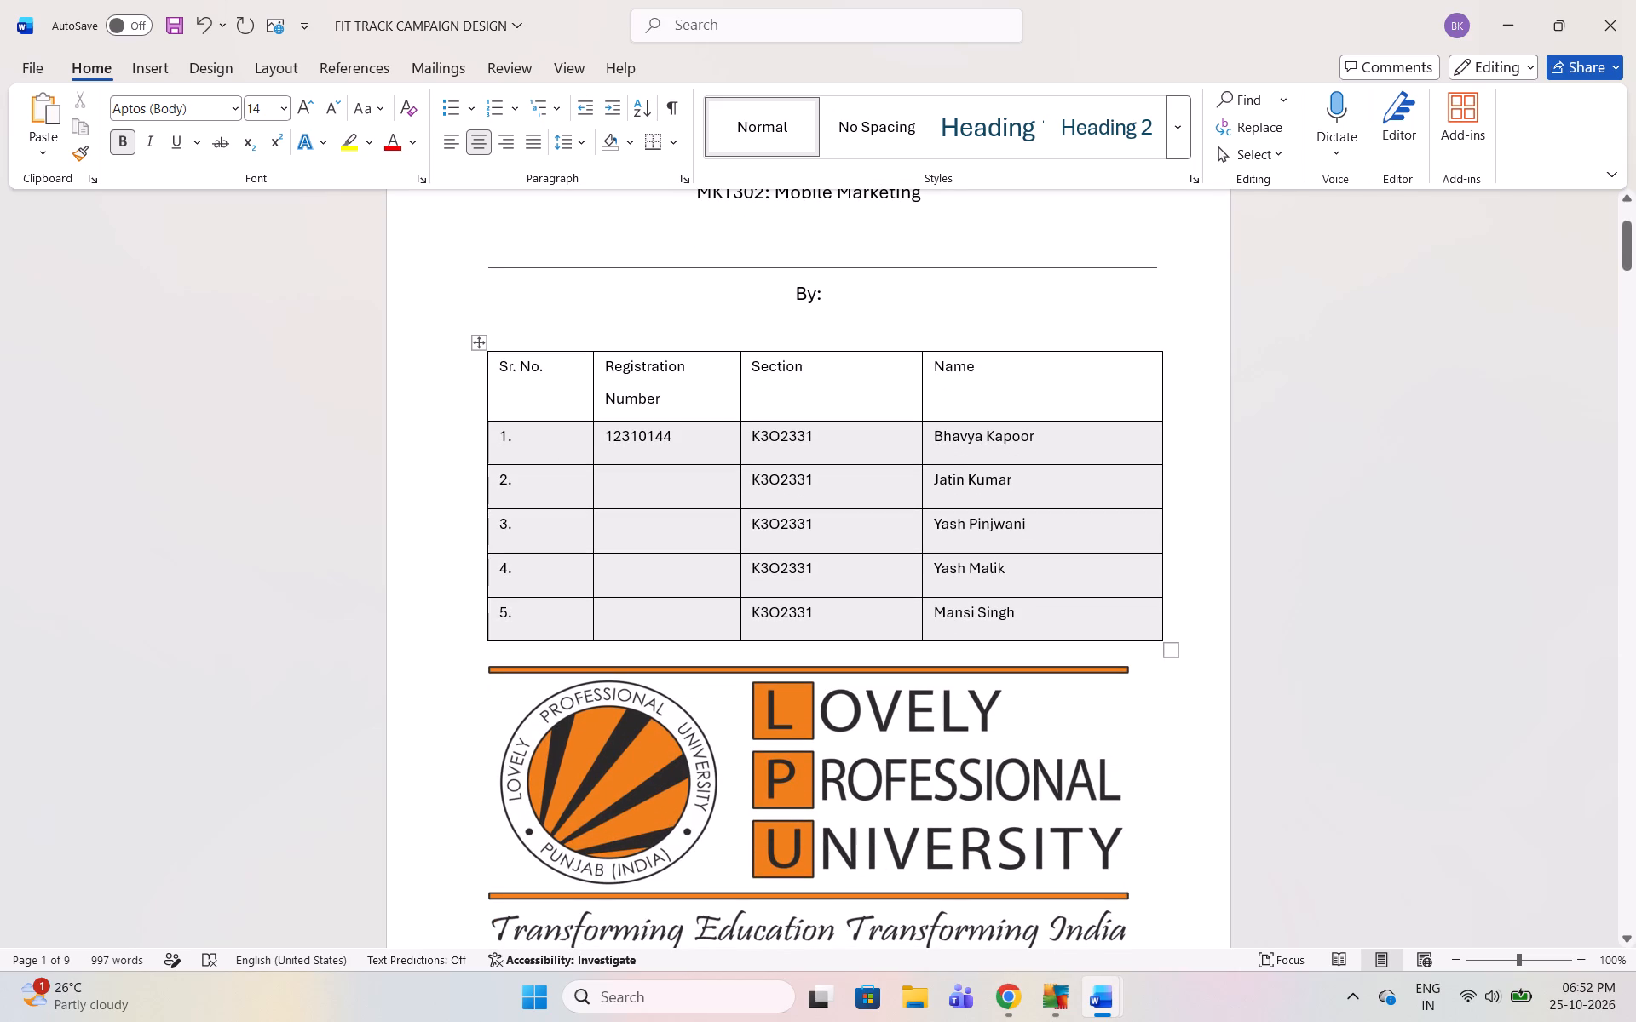
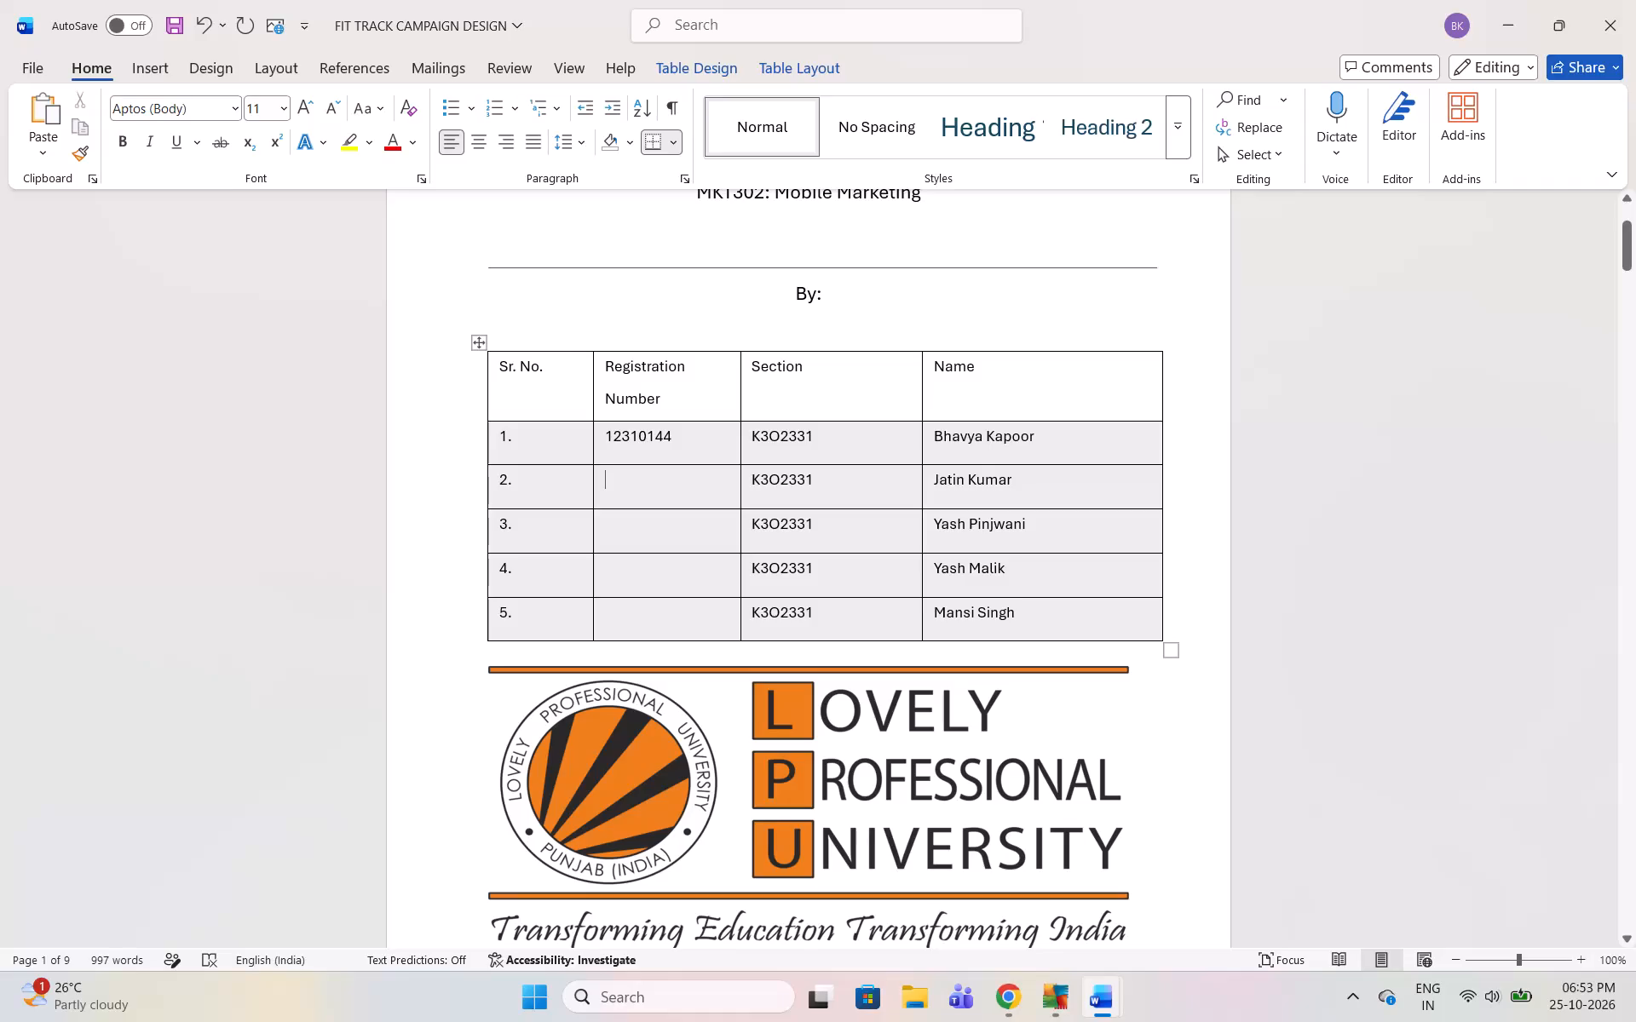
Enter the fourth student's registration number in the Registration Number cell of row 4 in the team member table.
{"action": "left_click", "coordinate": [633, 590]}
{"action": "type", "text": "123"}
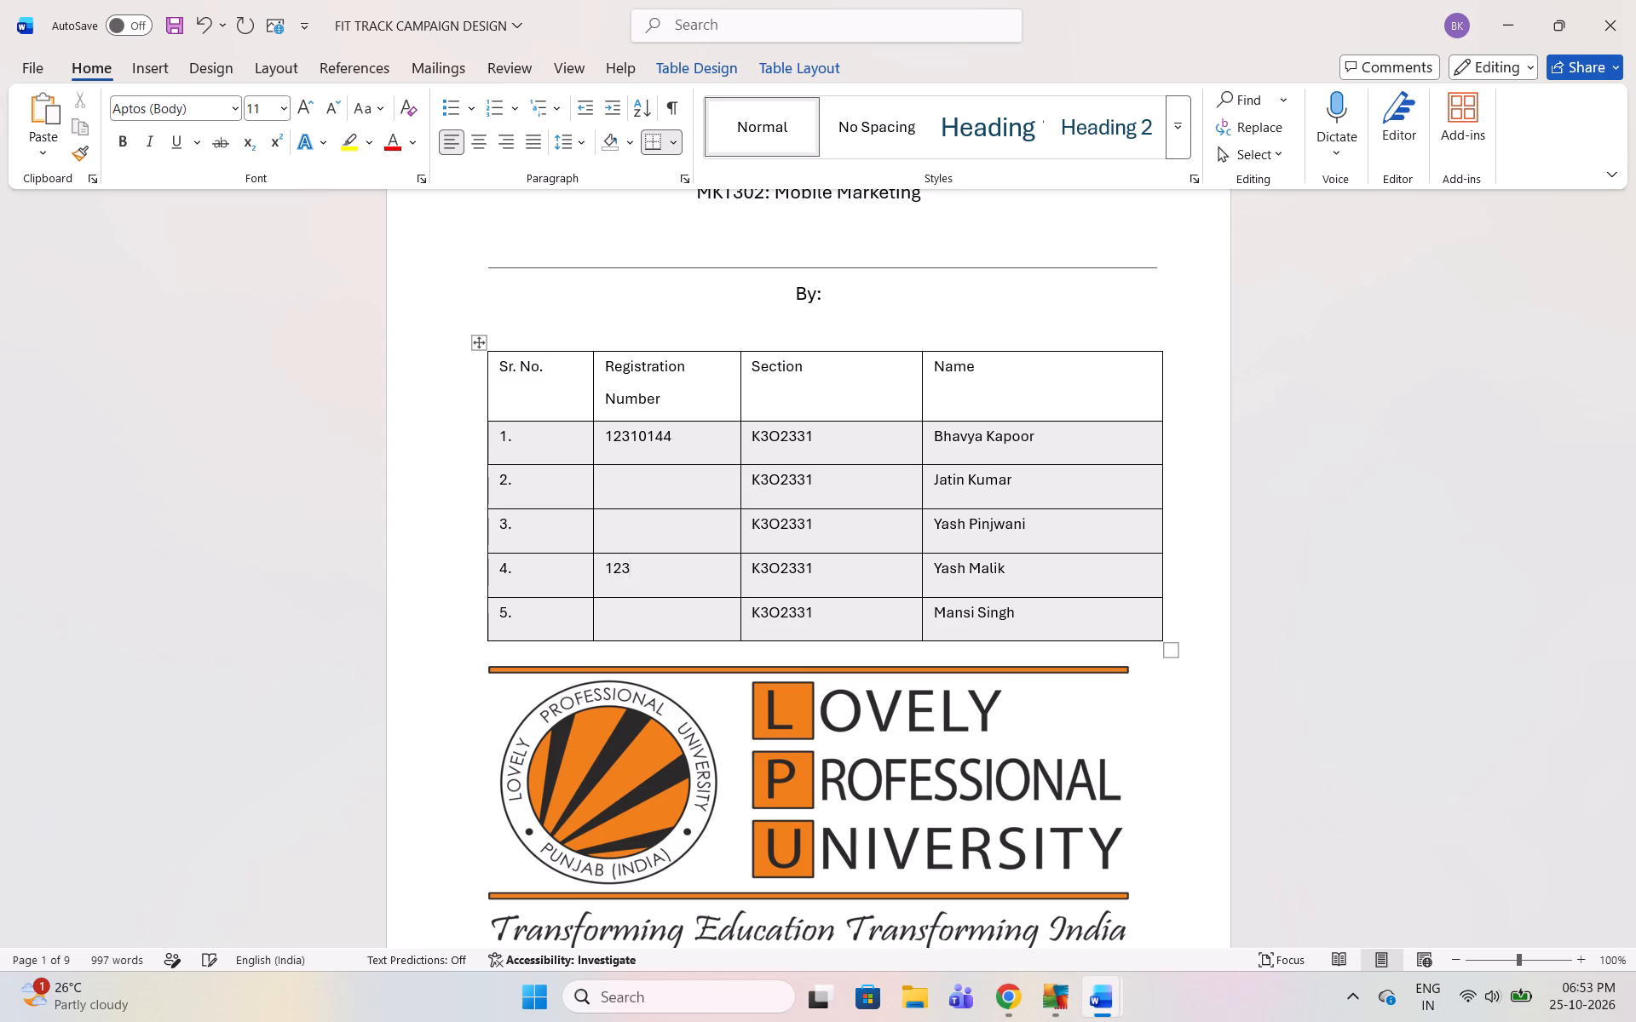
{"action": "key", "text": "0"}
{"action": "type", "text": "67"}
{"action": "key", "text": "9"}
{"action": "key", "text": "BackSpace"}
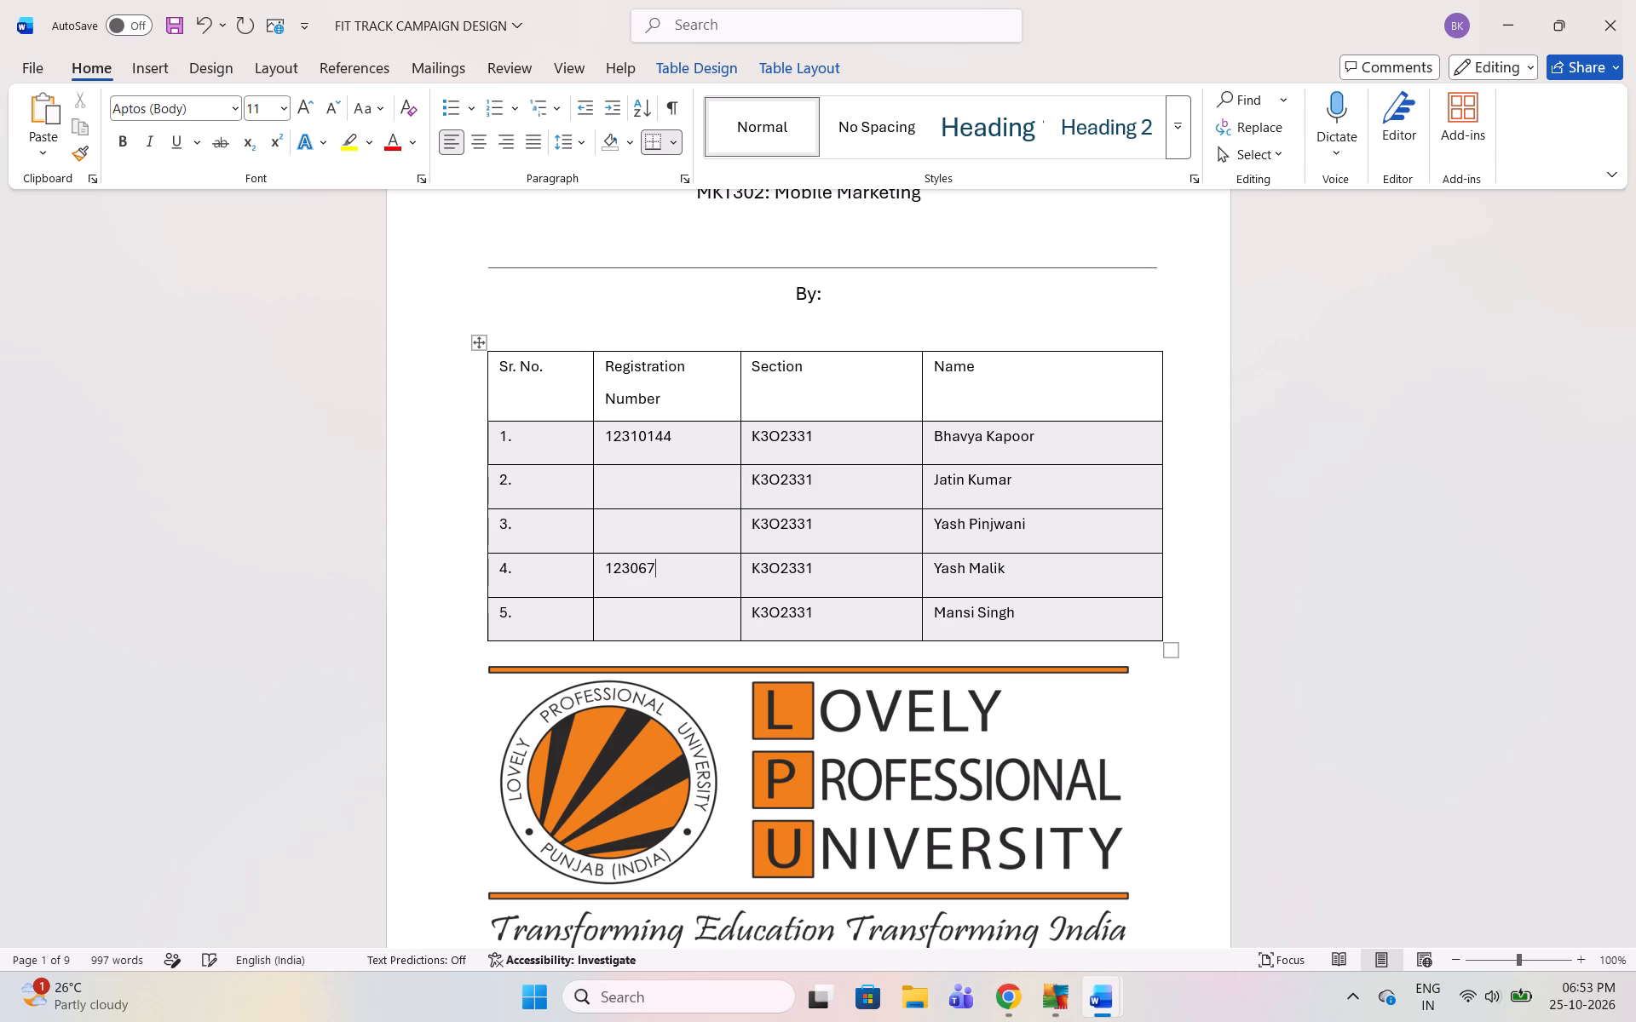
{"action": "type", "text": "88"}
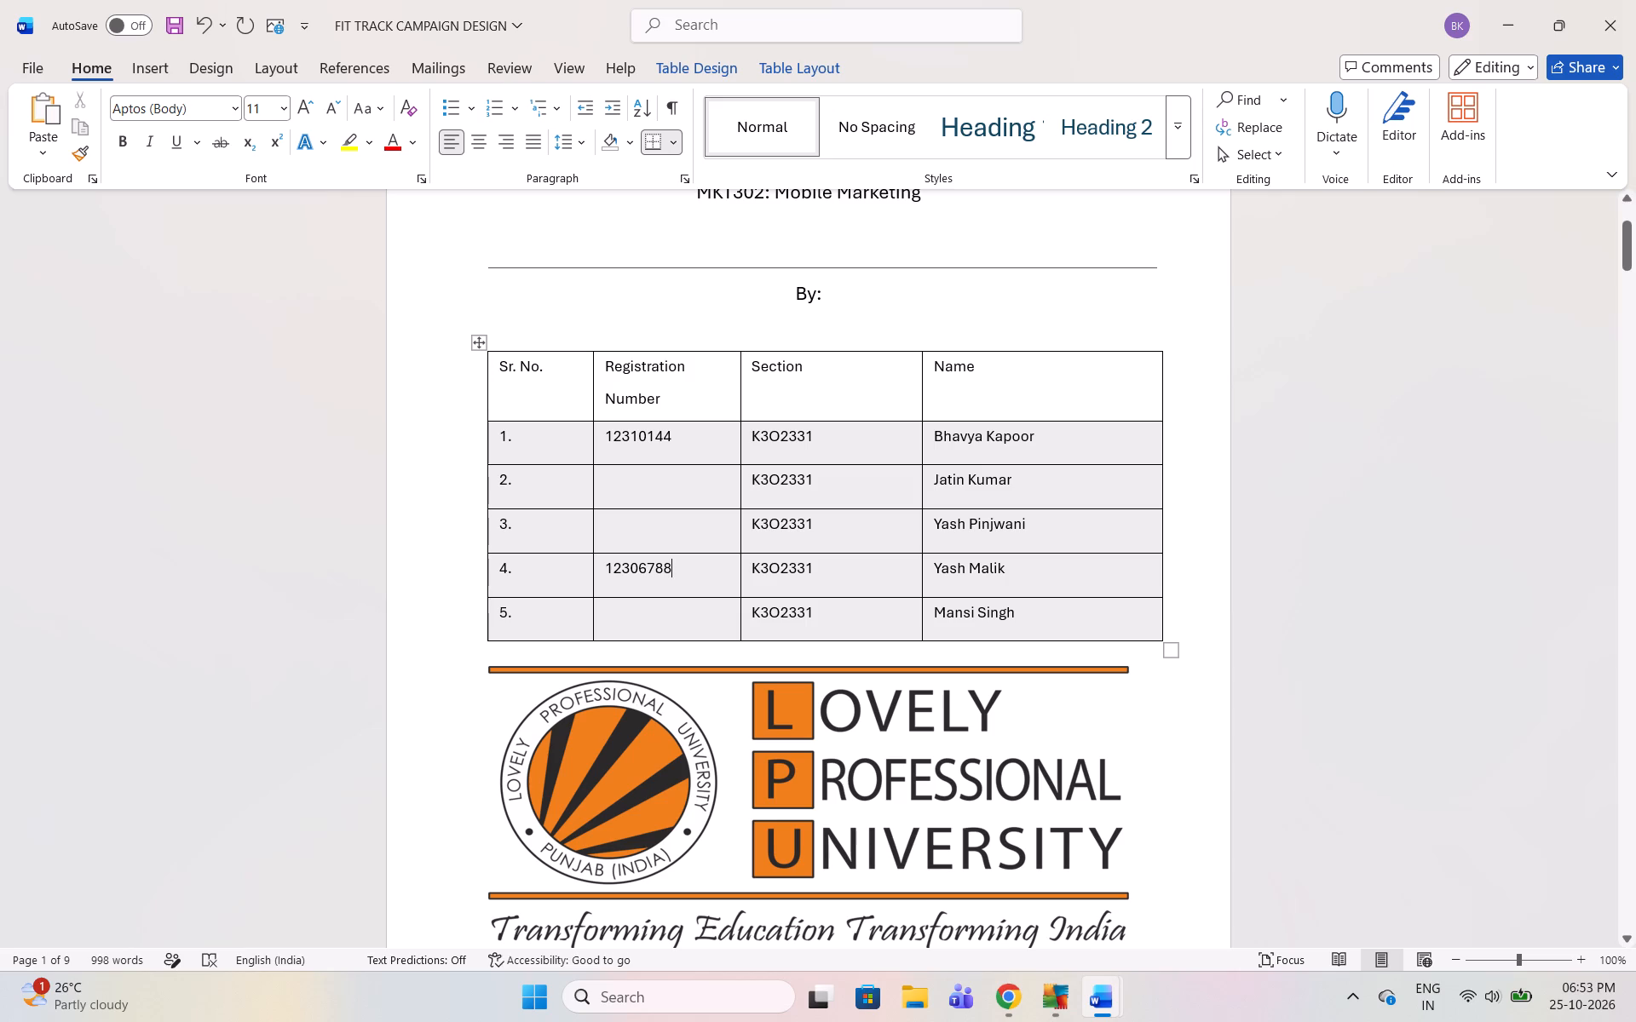
Enter the third student's registration number in the Registration Number cell of row 3 in the team member table.
{"action": "left_click", "coordinate": [684, 530]}
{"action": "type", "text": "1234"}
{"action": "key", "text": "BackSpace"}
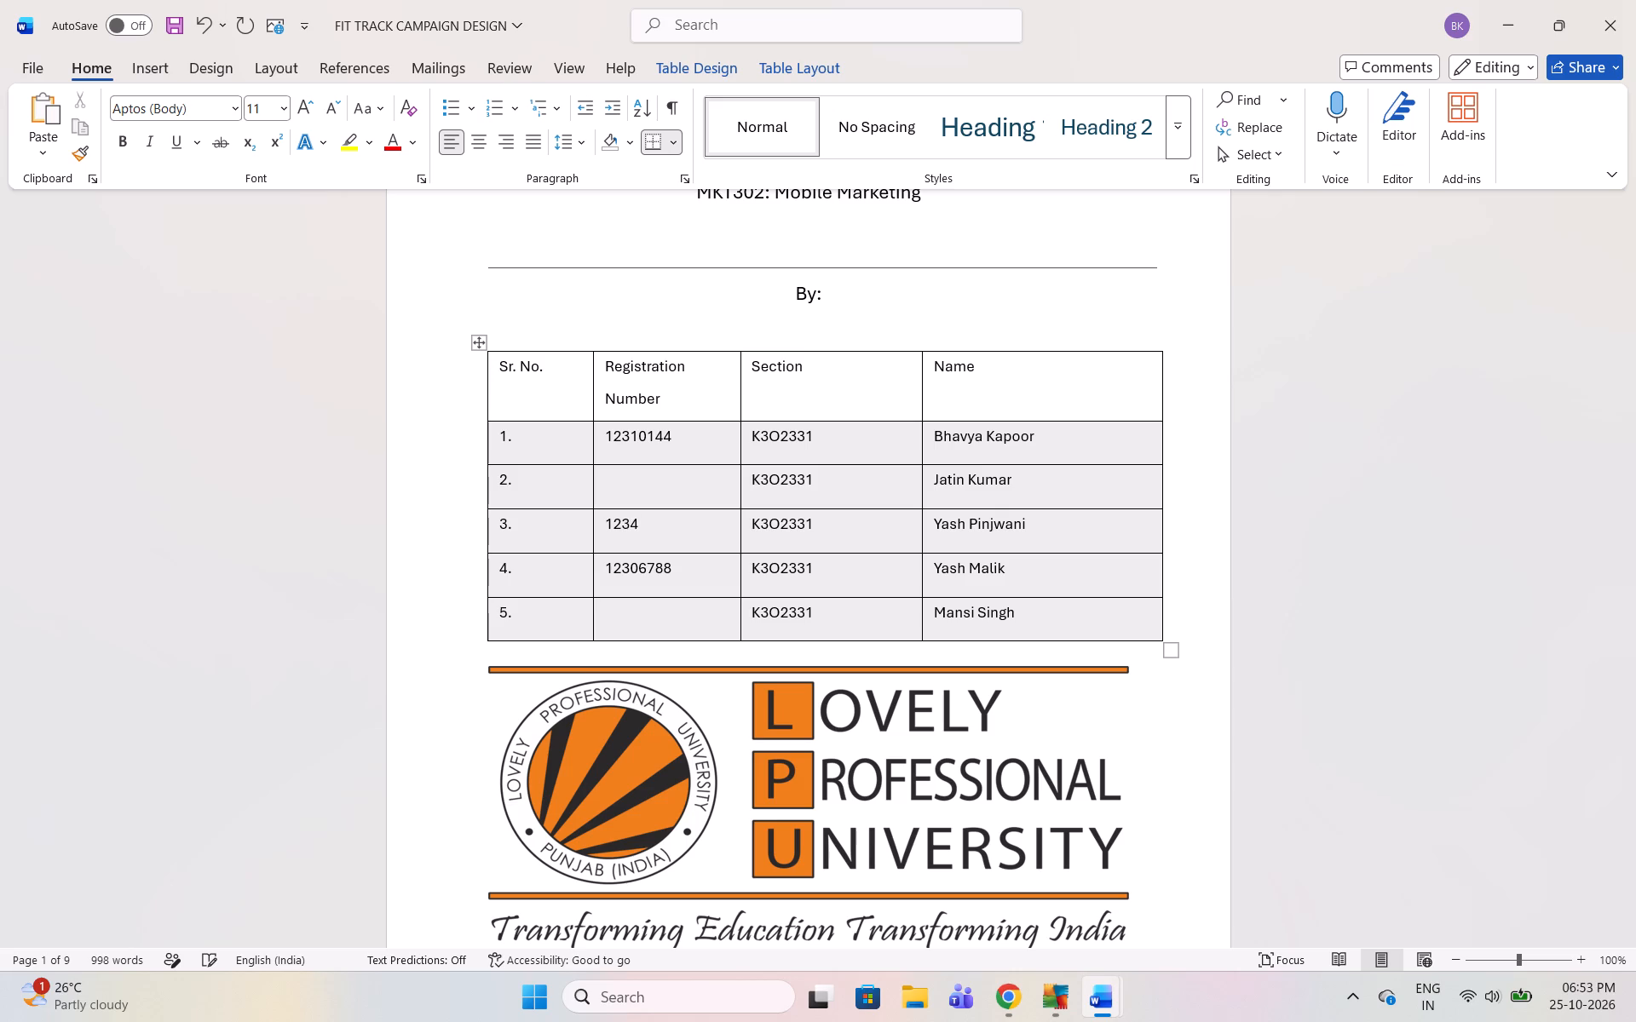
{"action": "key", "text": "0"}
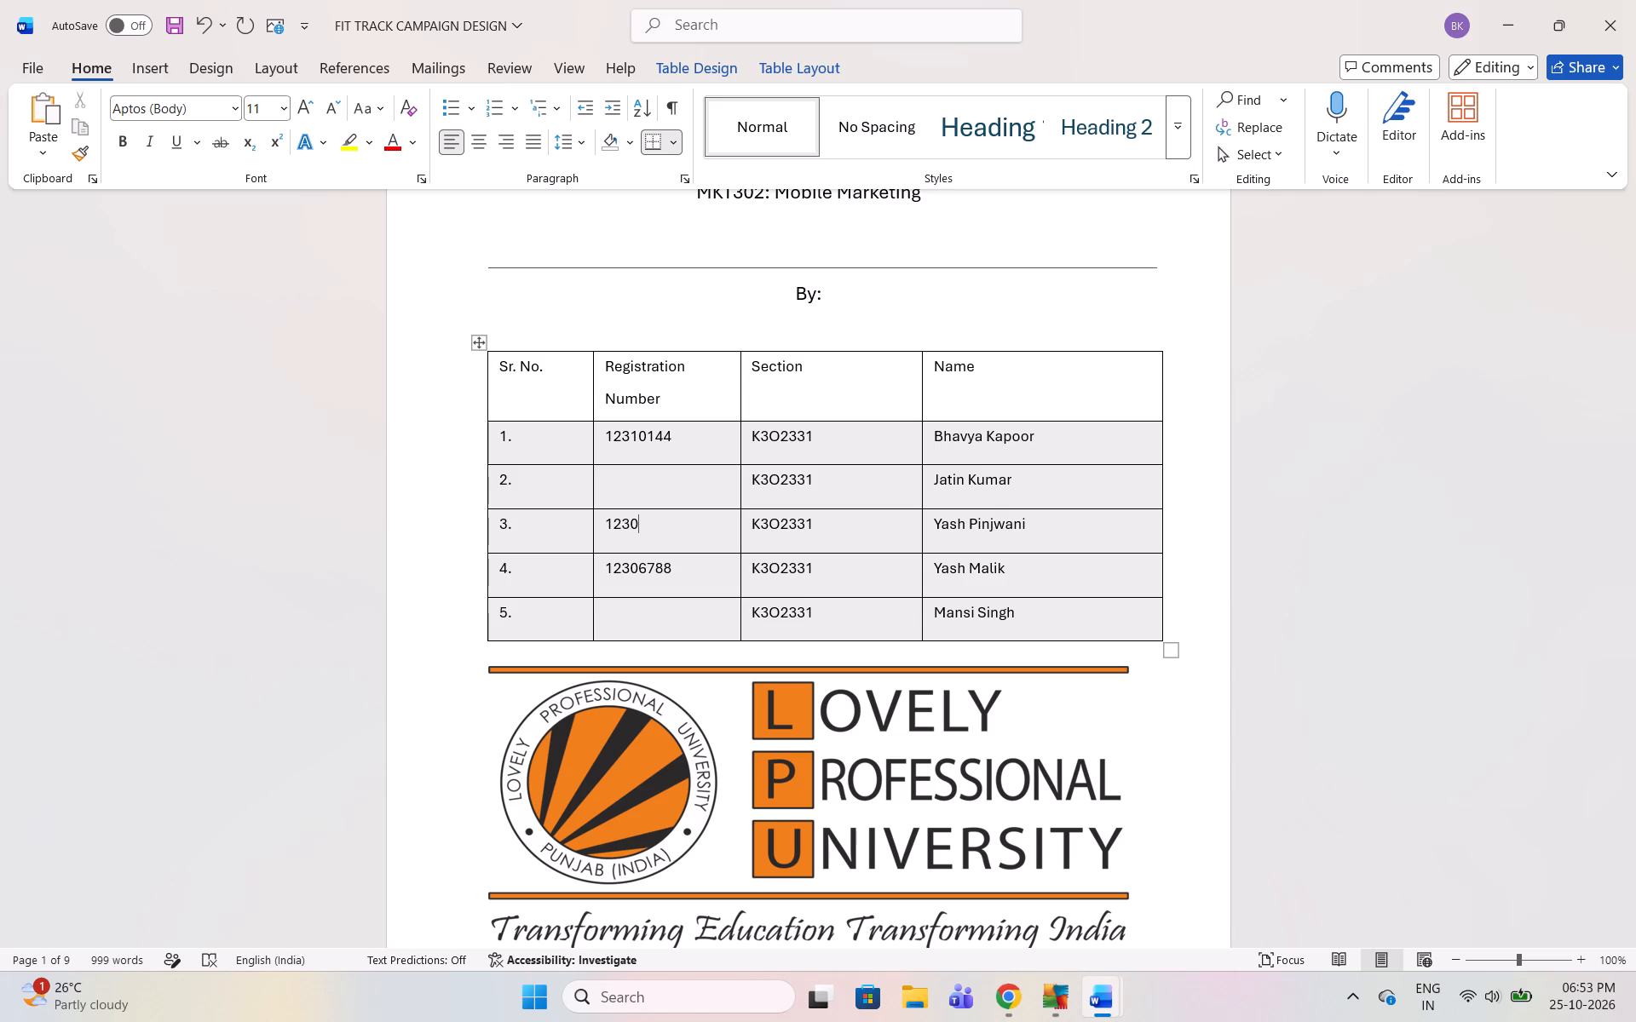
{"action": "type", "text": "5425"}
Enter the second student's registration number in the Registration Number cell of row 2 in the team member table.
{"action": "left_click", "coordinate": [677, 471]}
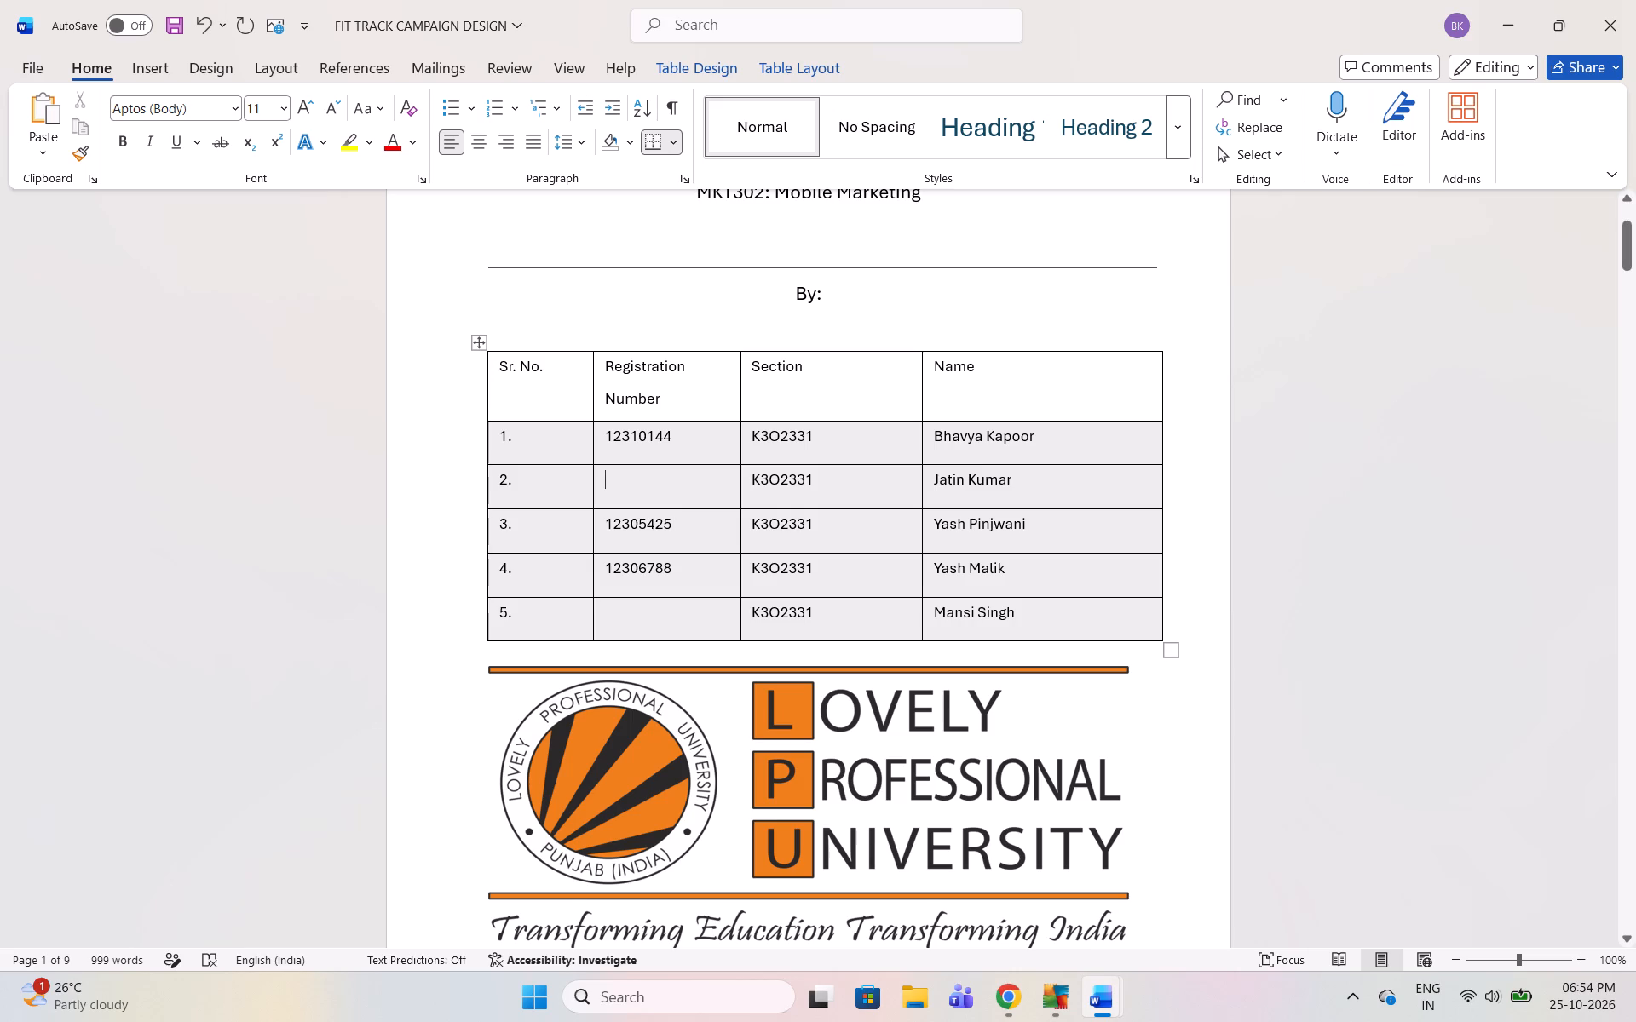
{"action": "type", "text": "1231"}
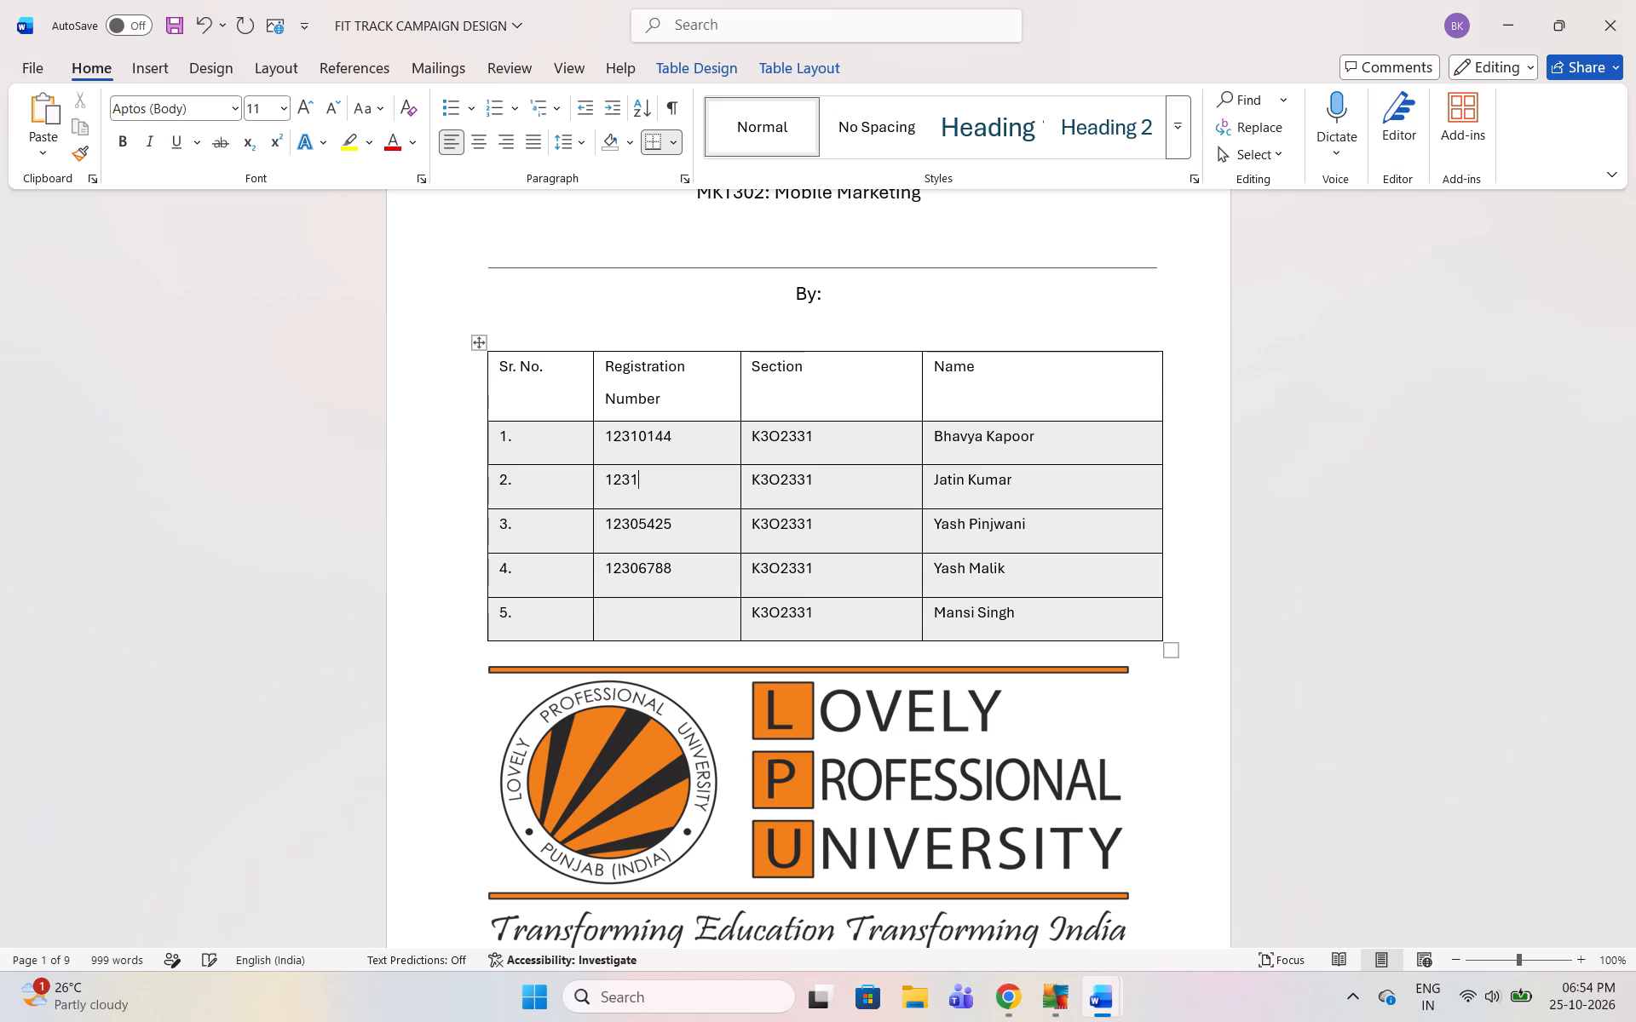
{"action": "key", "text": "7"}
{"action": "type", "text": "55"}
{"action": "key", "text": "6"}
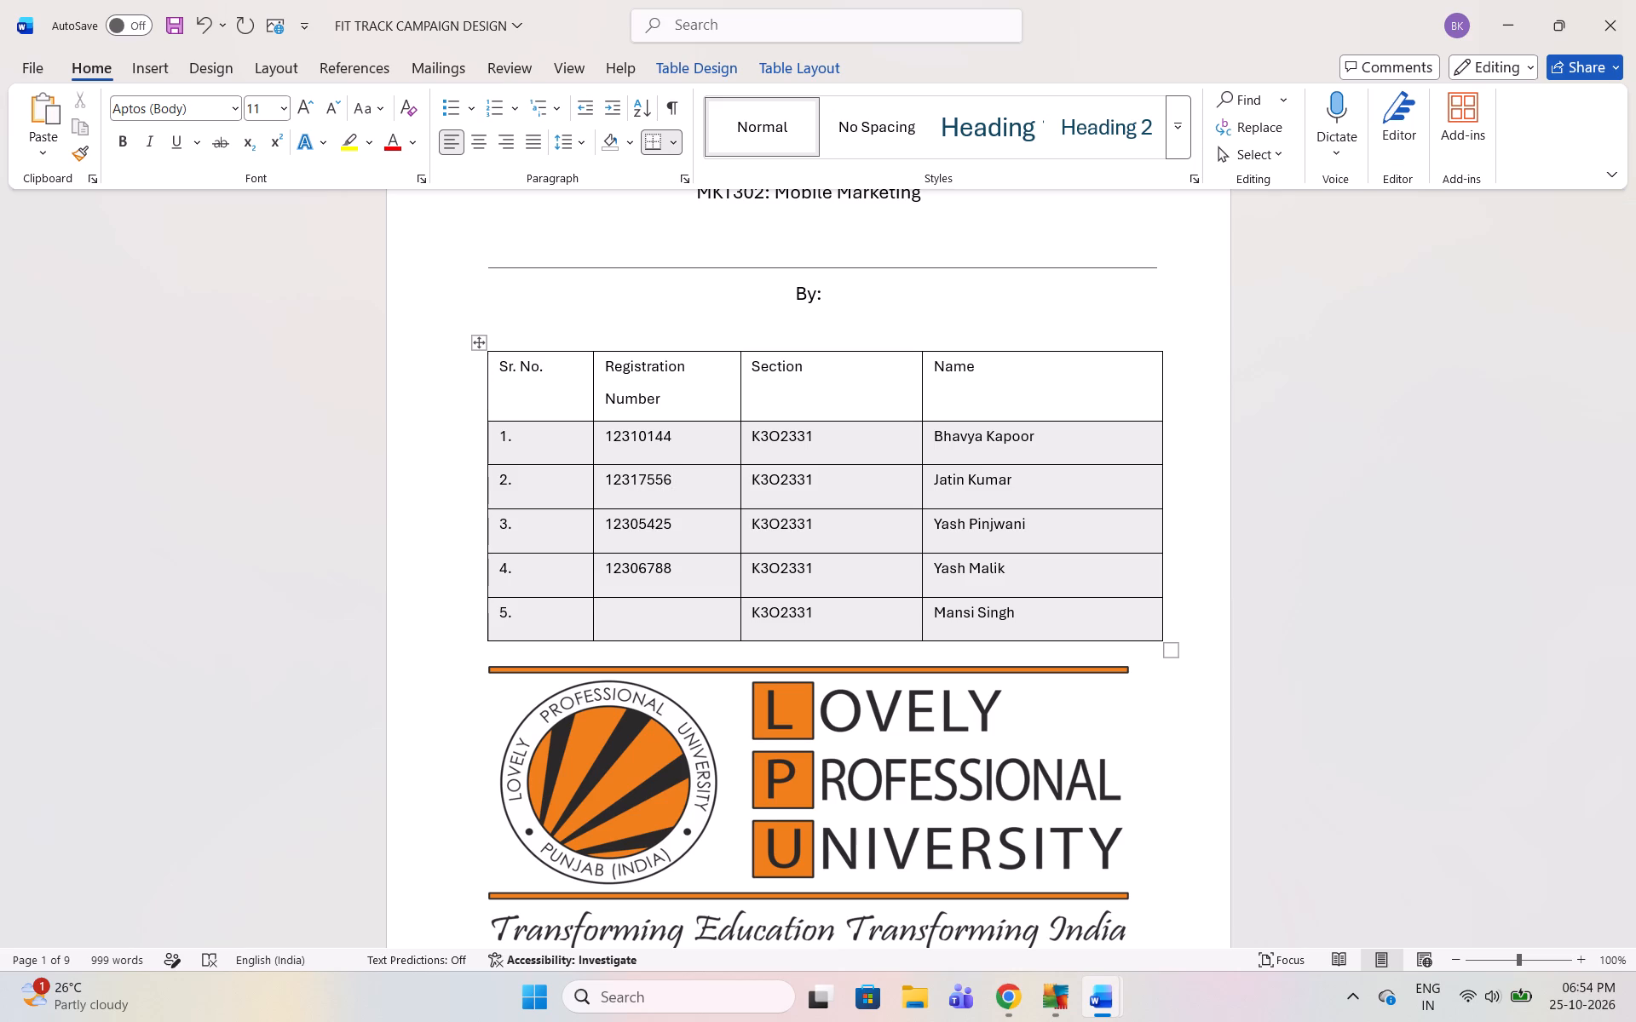
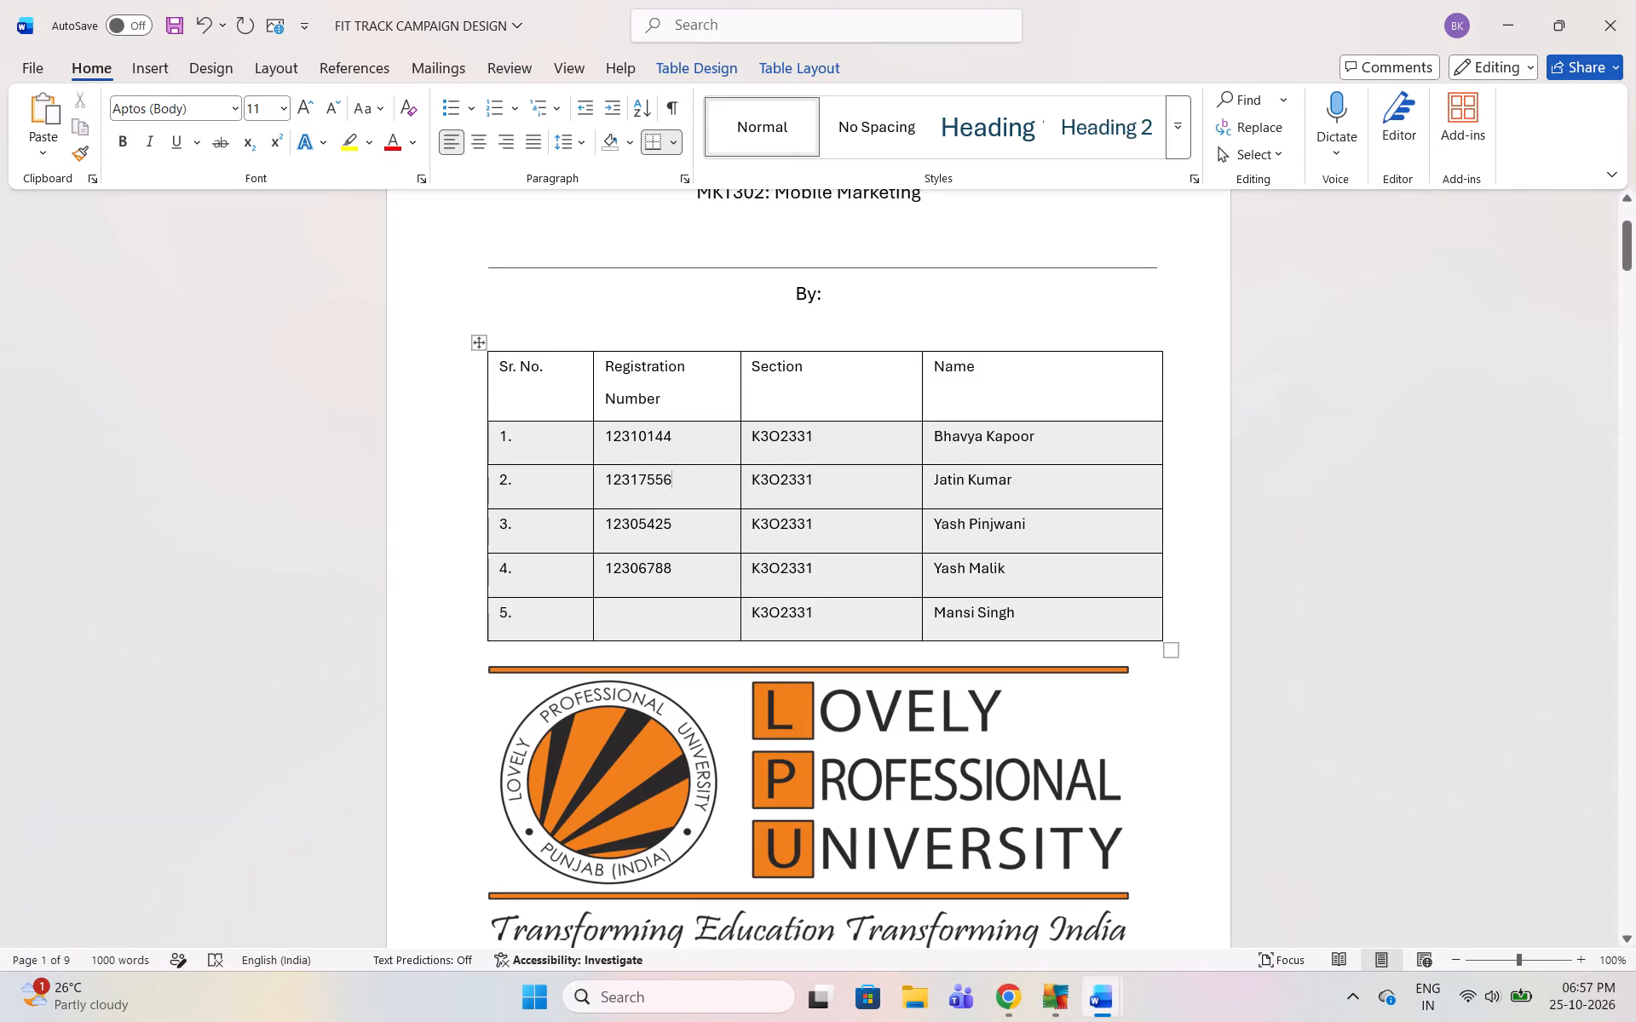
Narrow the Name column of the team member table by moving the table's outer edge inward, closer to the student names.
{"action": "left_click_drag", "start_coordinate": [1160, 370], "coordinate": [1086, 367]}
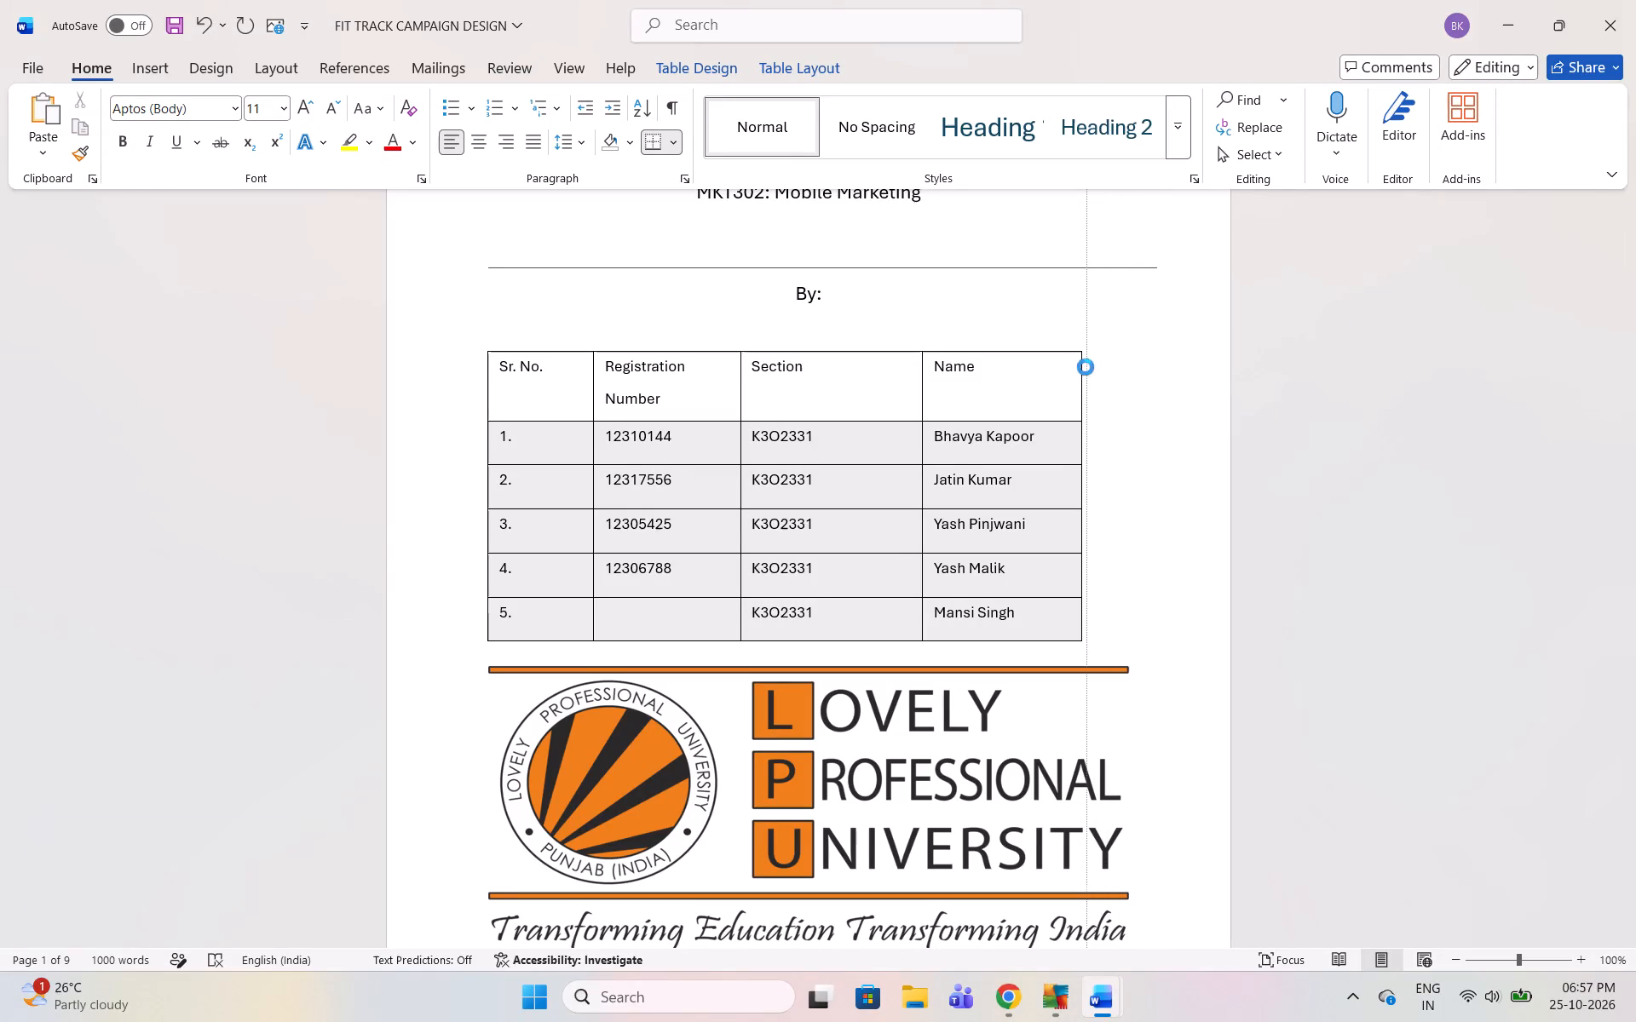
{"action": "left_click_drag", "start_coordinate": [1086, 367], "coordinate": [1059, 365]}
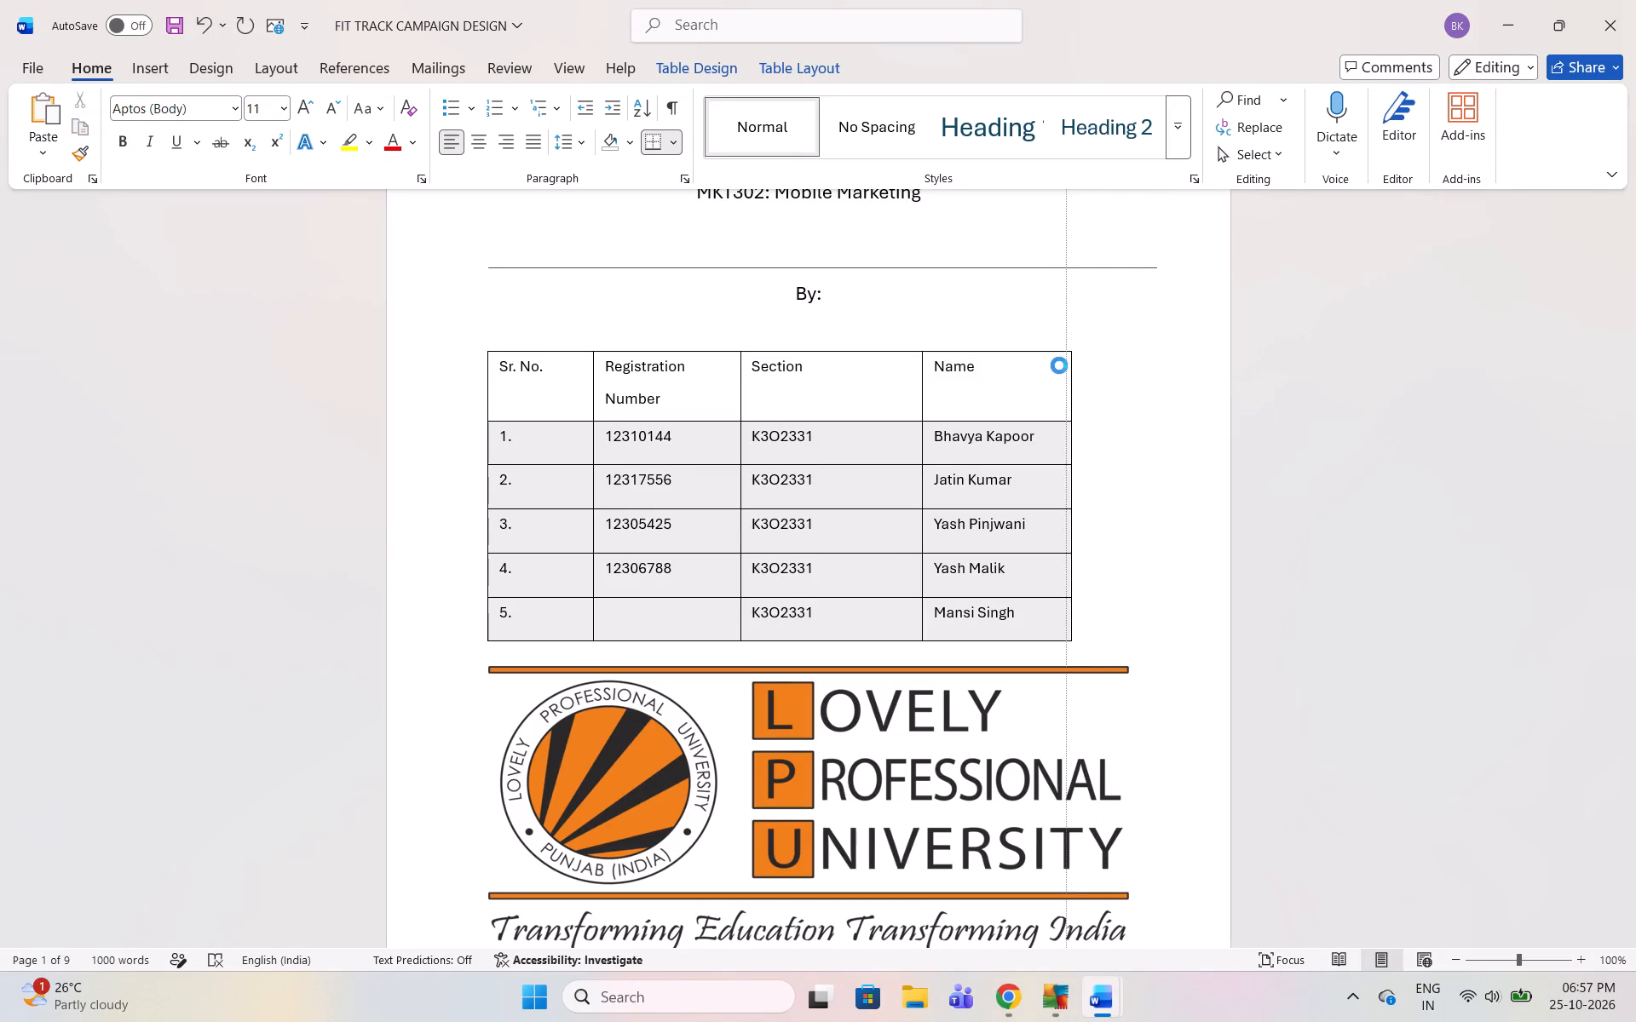
{"action": "left_click_drag", "start_coordinate": [1059, 365], "coordinate": [1068, 370]}
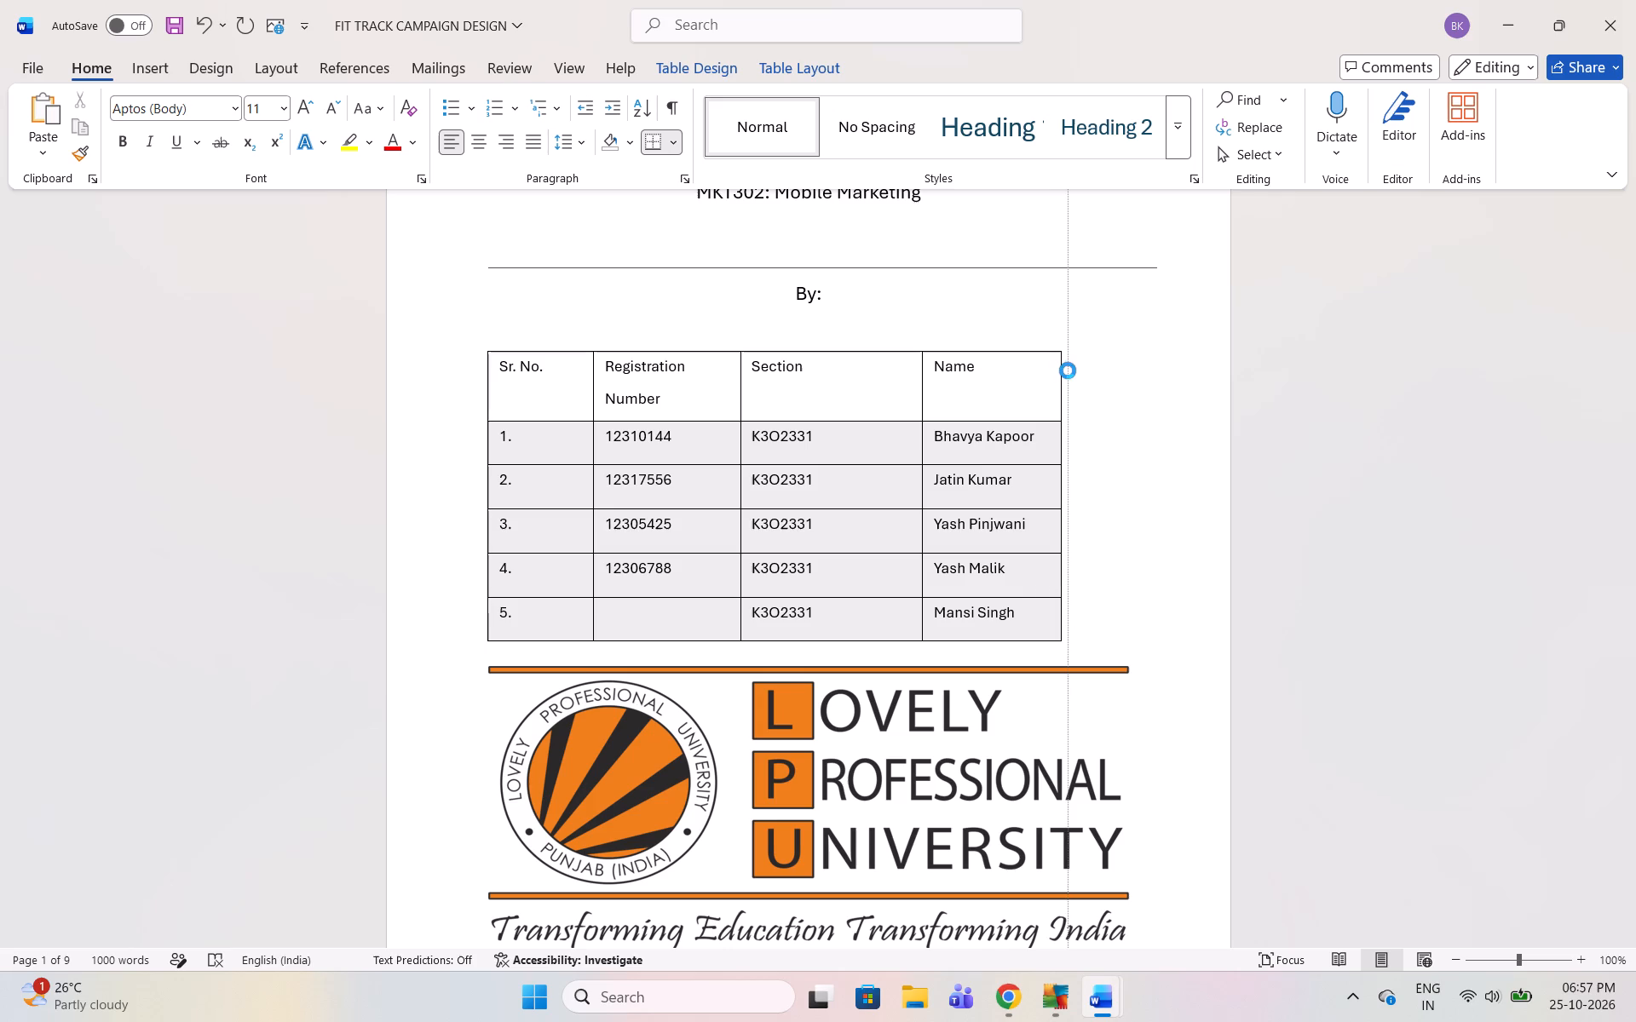
{"action": "left_click_drag", "start_coordinate": [1068, 370], "coordinate": [1080, 374]}
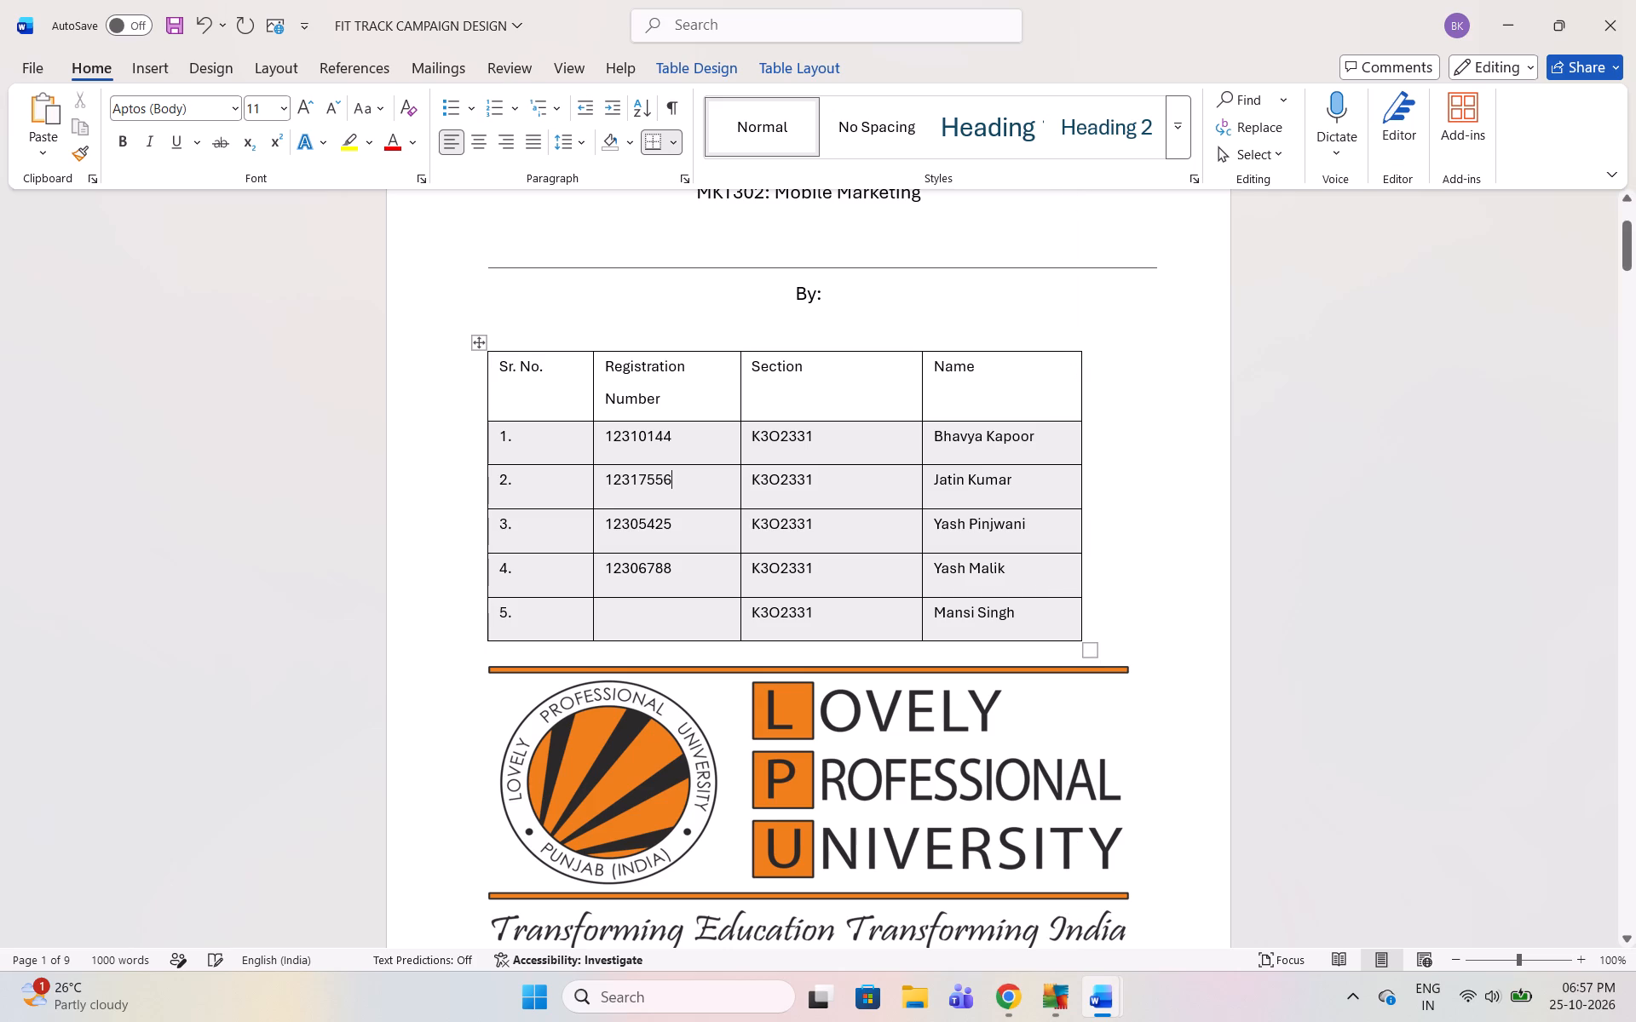
{"action": "left_click", "coordinate": [1096, 655]}
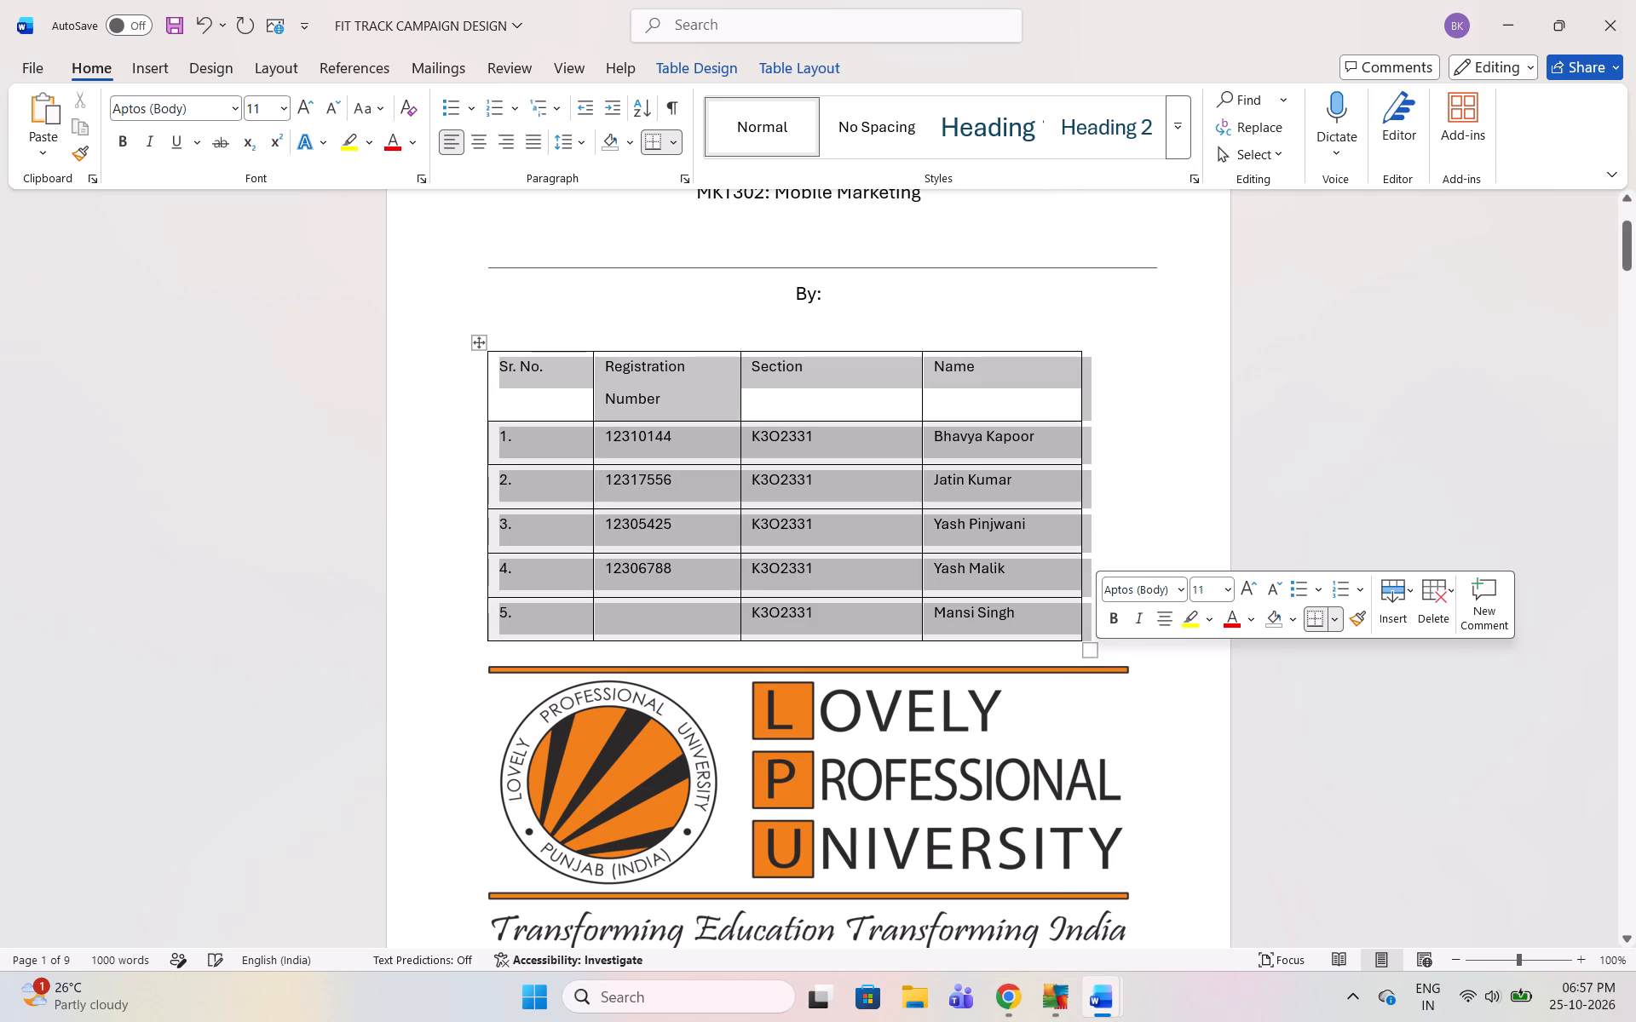
{"action": "left_click", "coordinate": [1136, 442]}
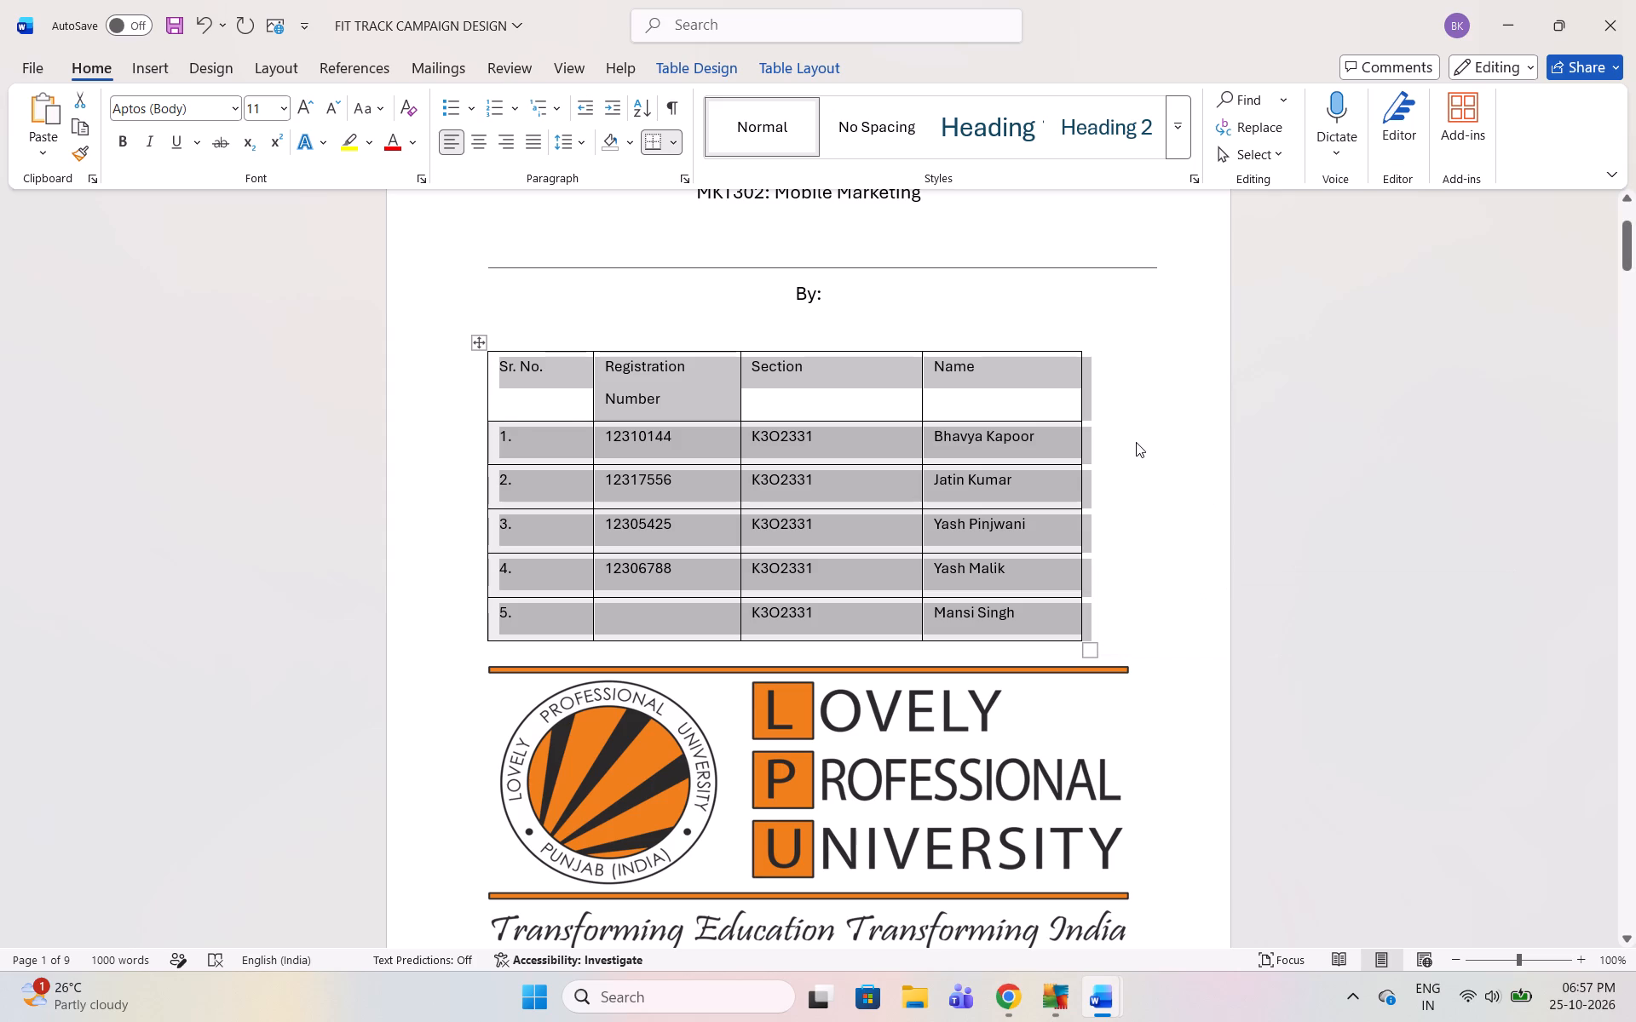
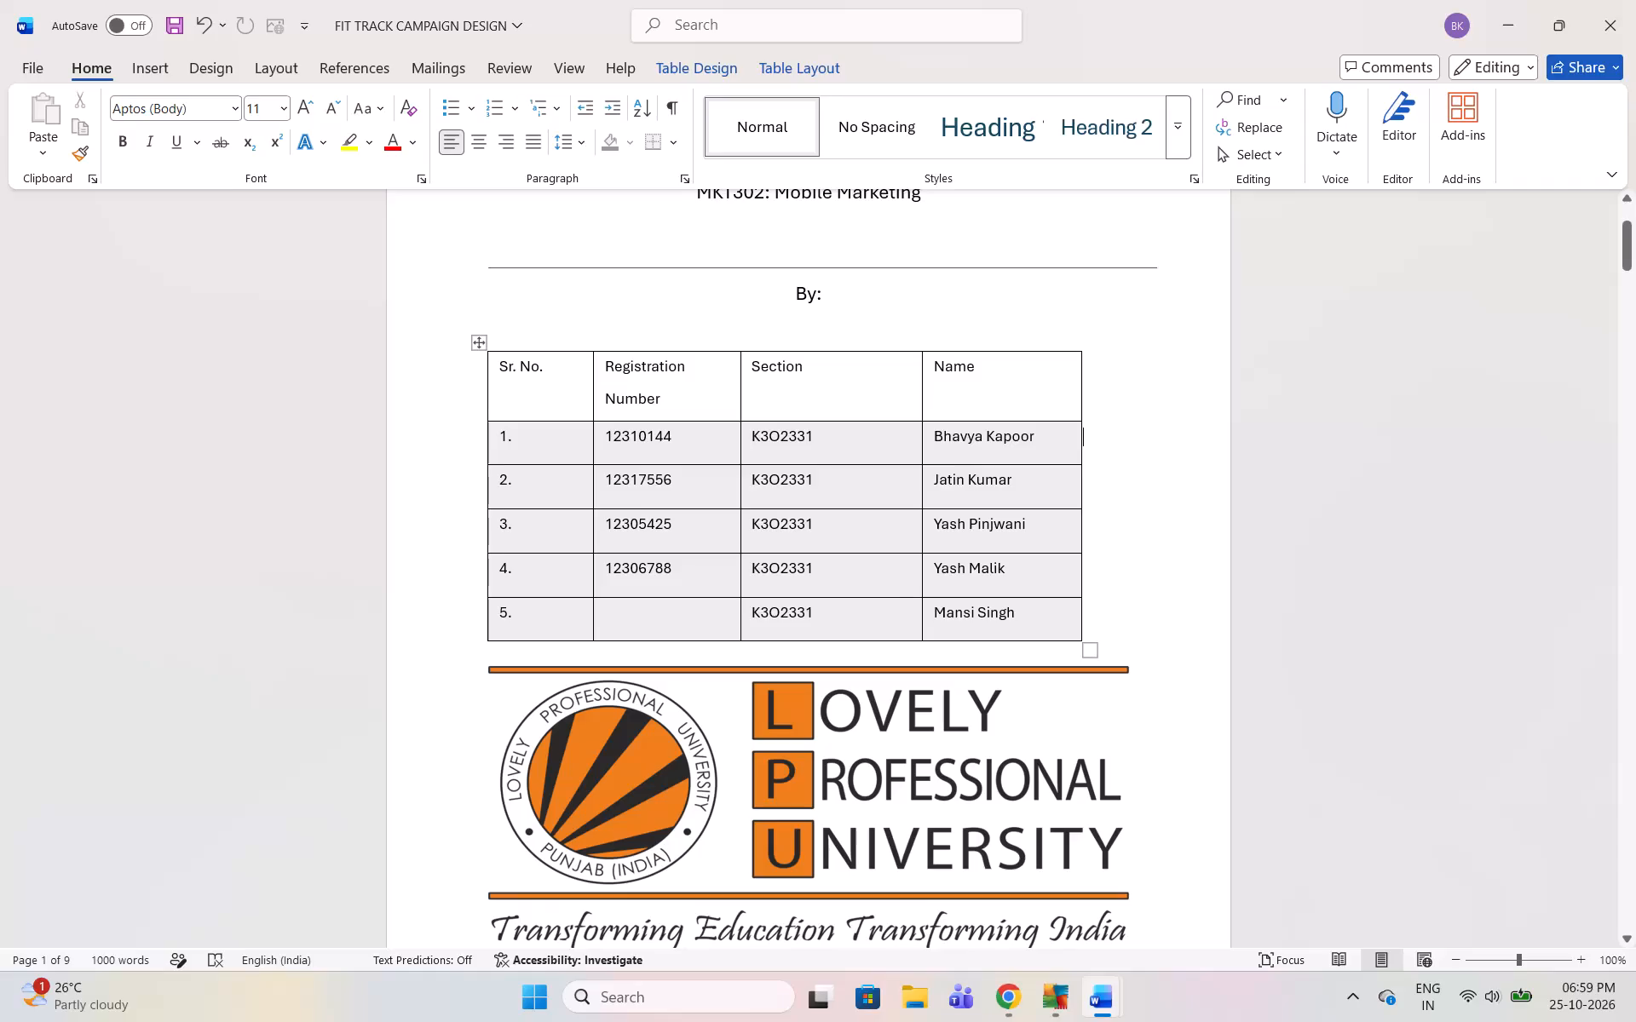
Add one blank column after the Name column of the team member table, removing the three surplus columns inserted with it.
{"action": "left_click", "coordinate": [1087, 649]}
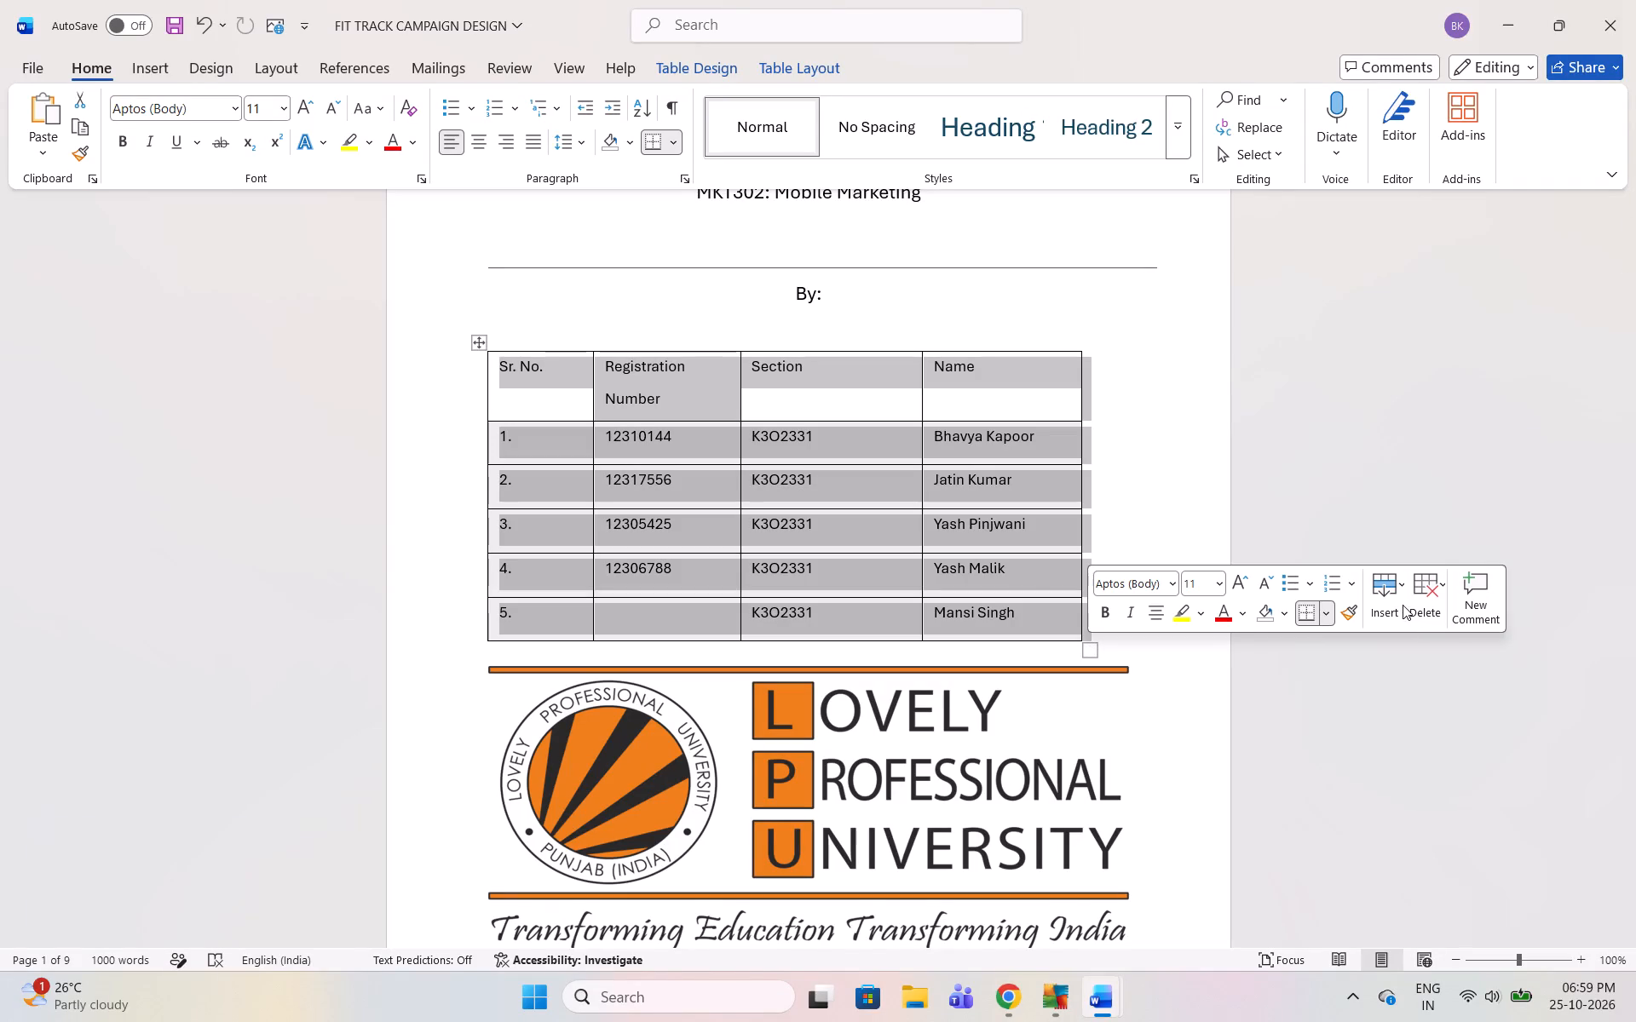
{"action": "left_click", "coordinate": [1391, 600]}
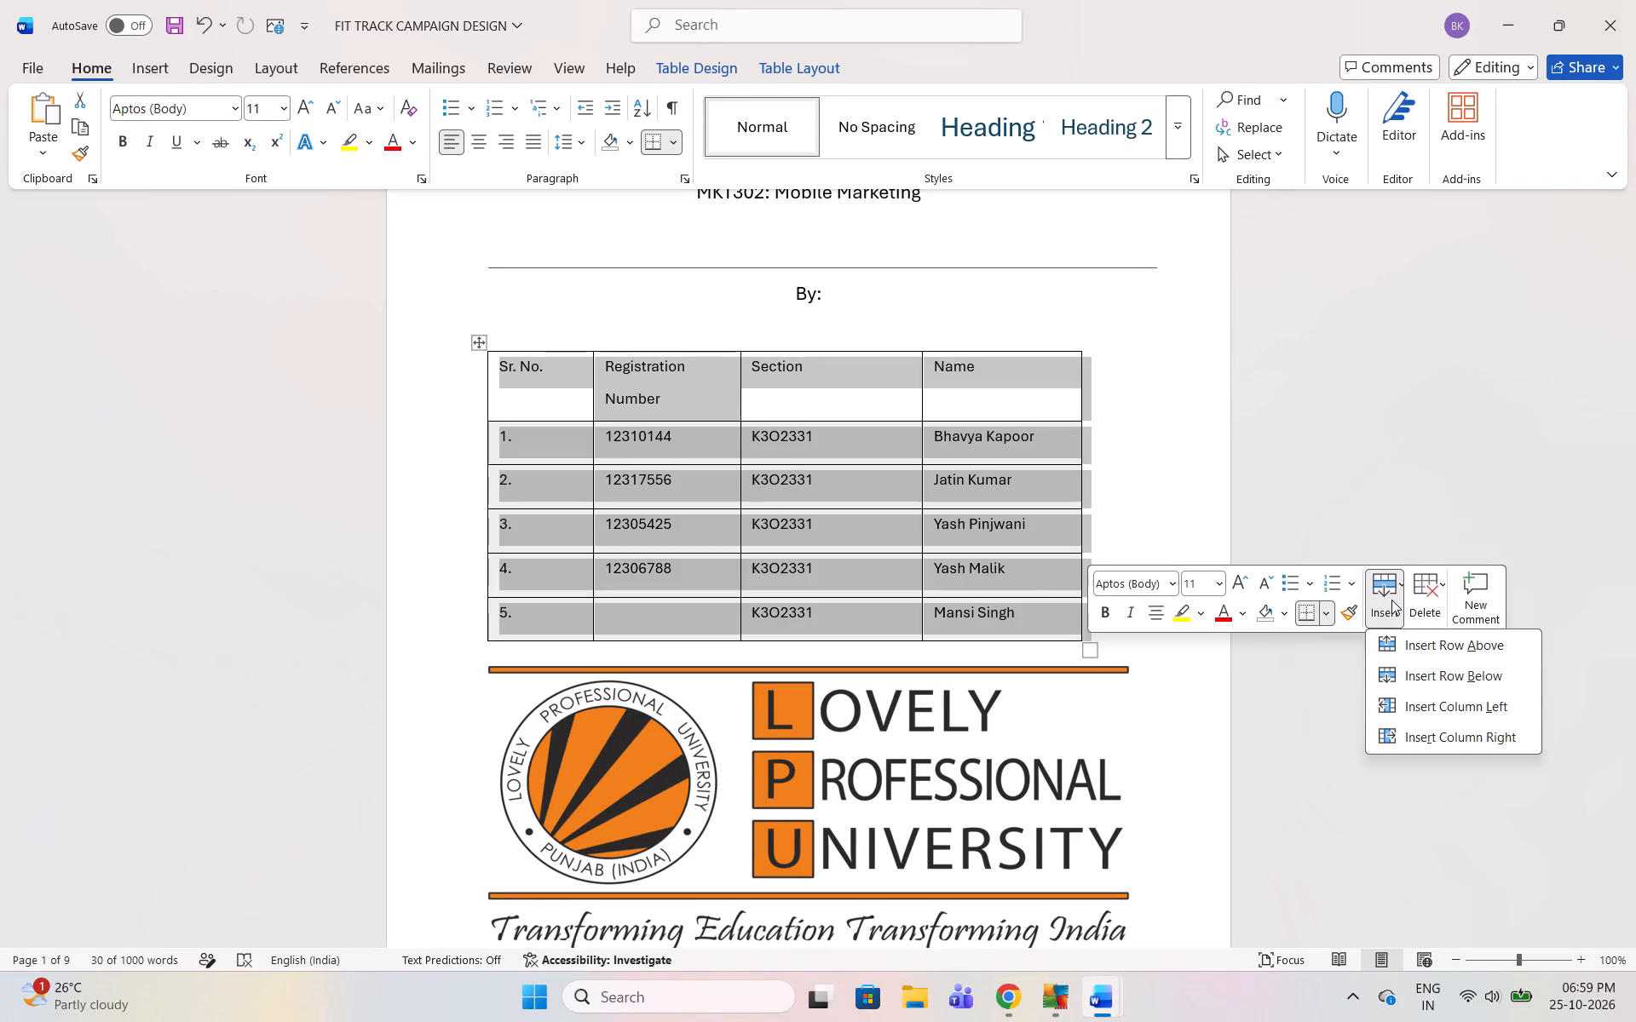
{"action": "left_click", "coordinate": [1443, 740]}
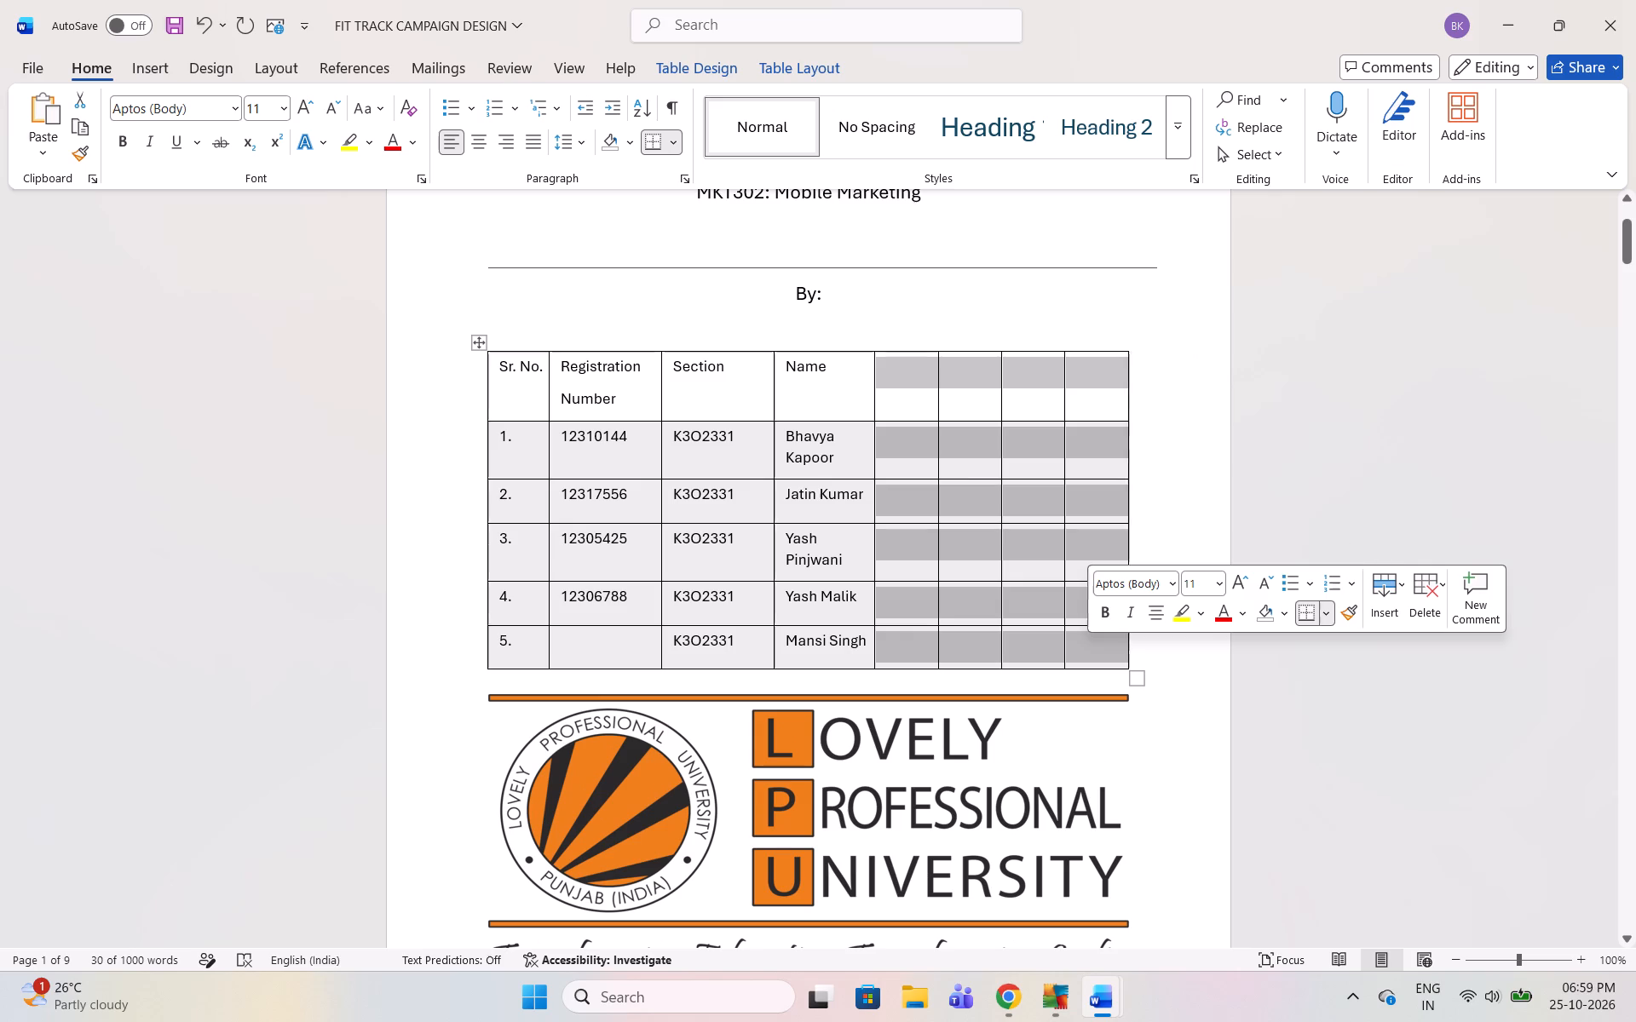
{"action": "left_click", "coordinate": [987, 376]}
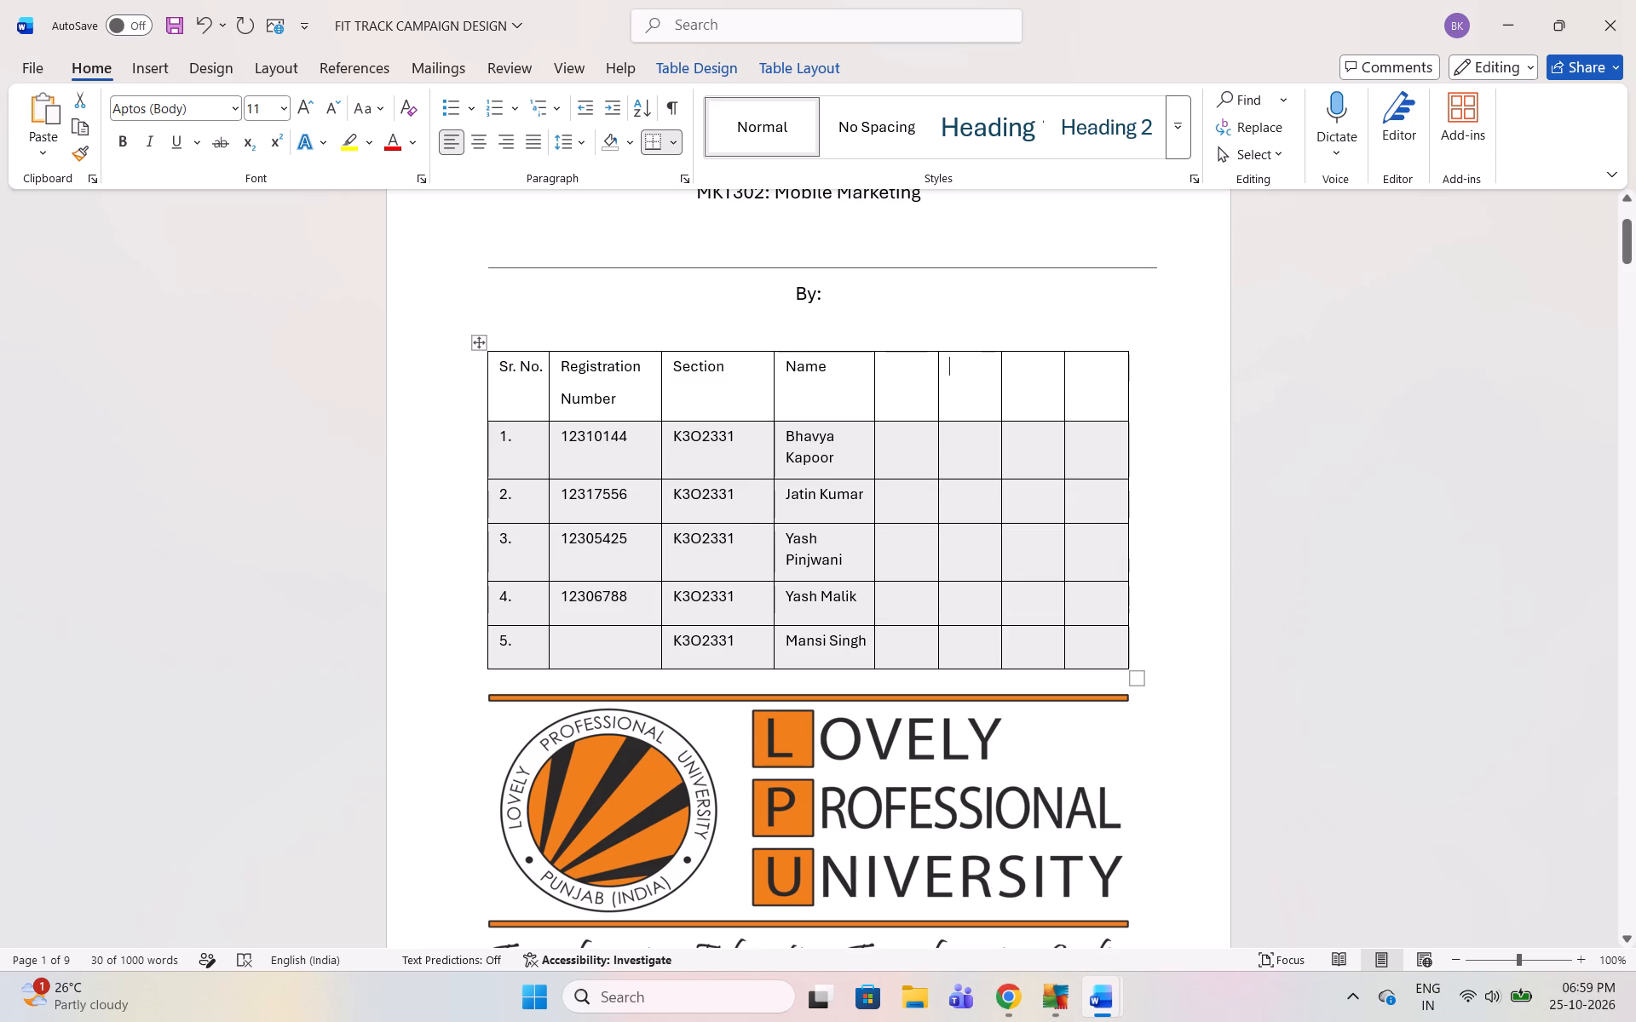
{"action": "left_click_drag", "start_coordinate": [982, 376], "coordinate": [1103, 634]}
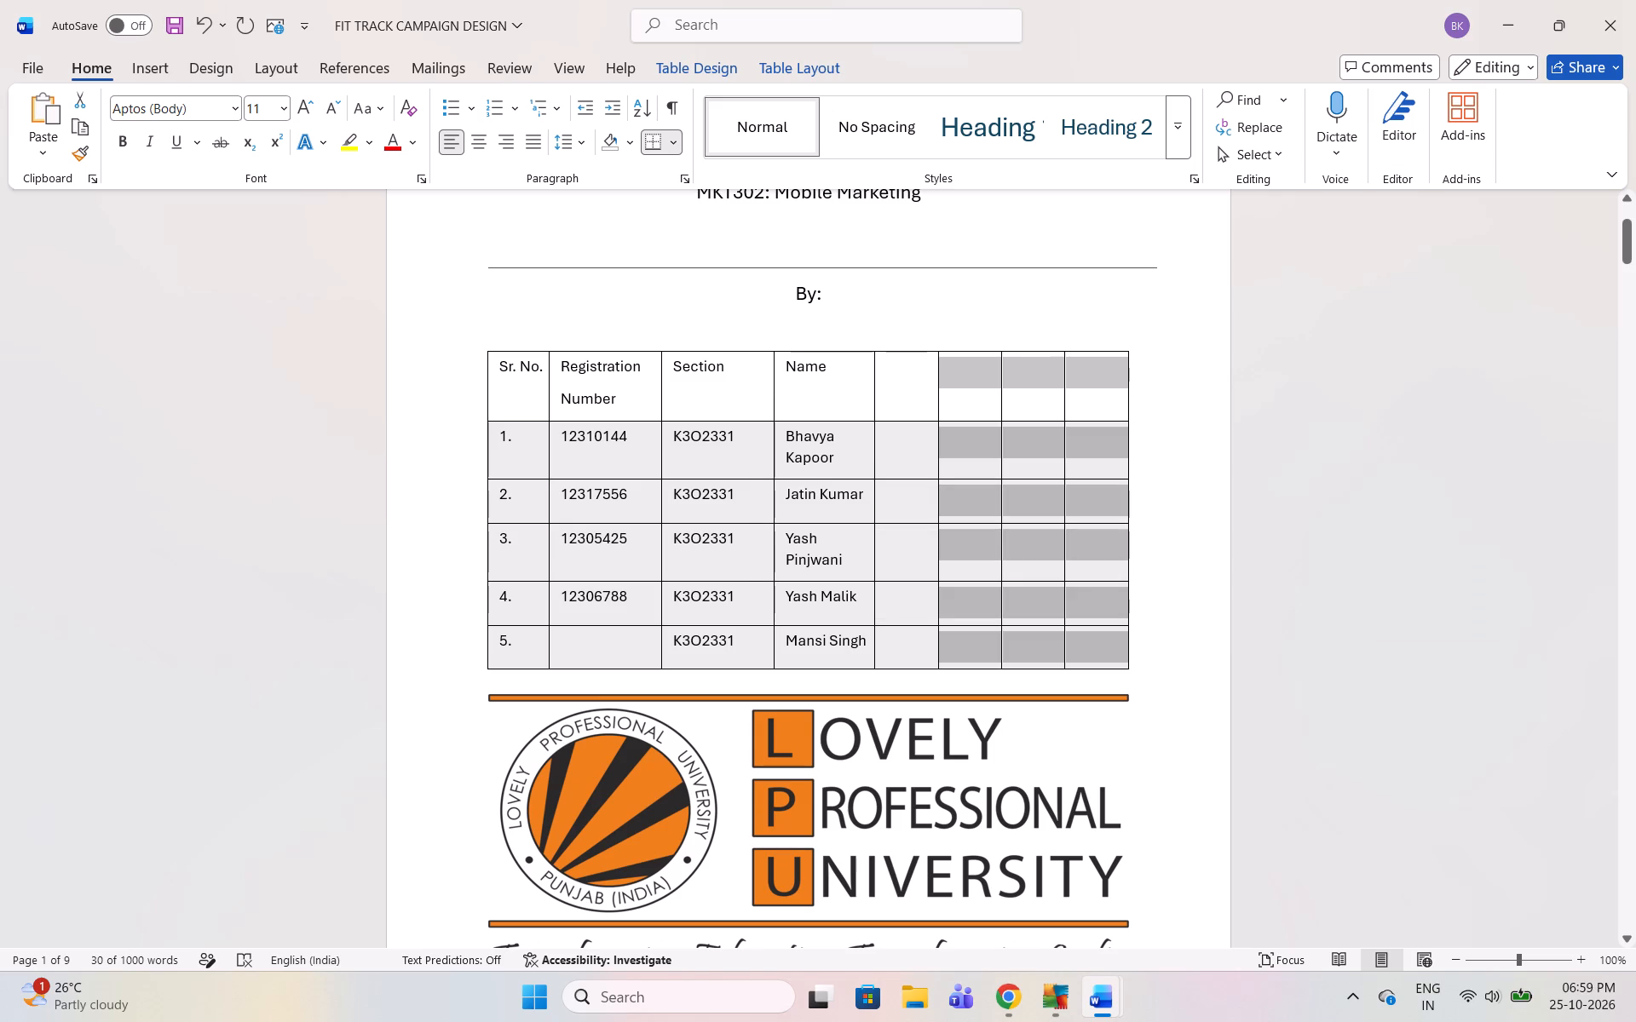
{"action": "left_click_drag", "start_coordinate": [1103, 634], "coordinate": [1106, 654]}
{"action": "key", "text": "BackSpace"}
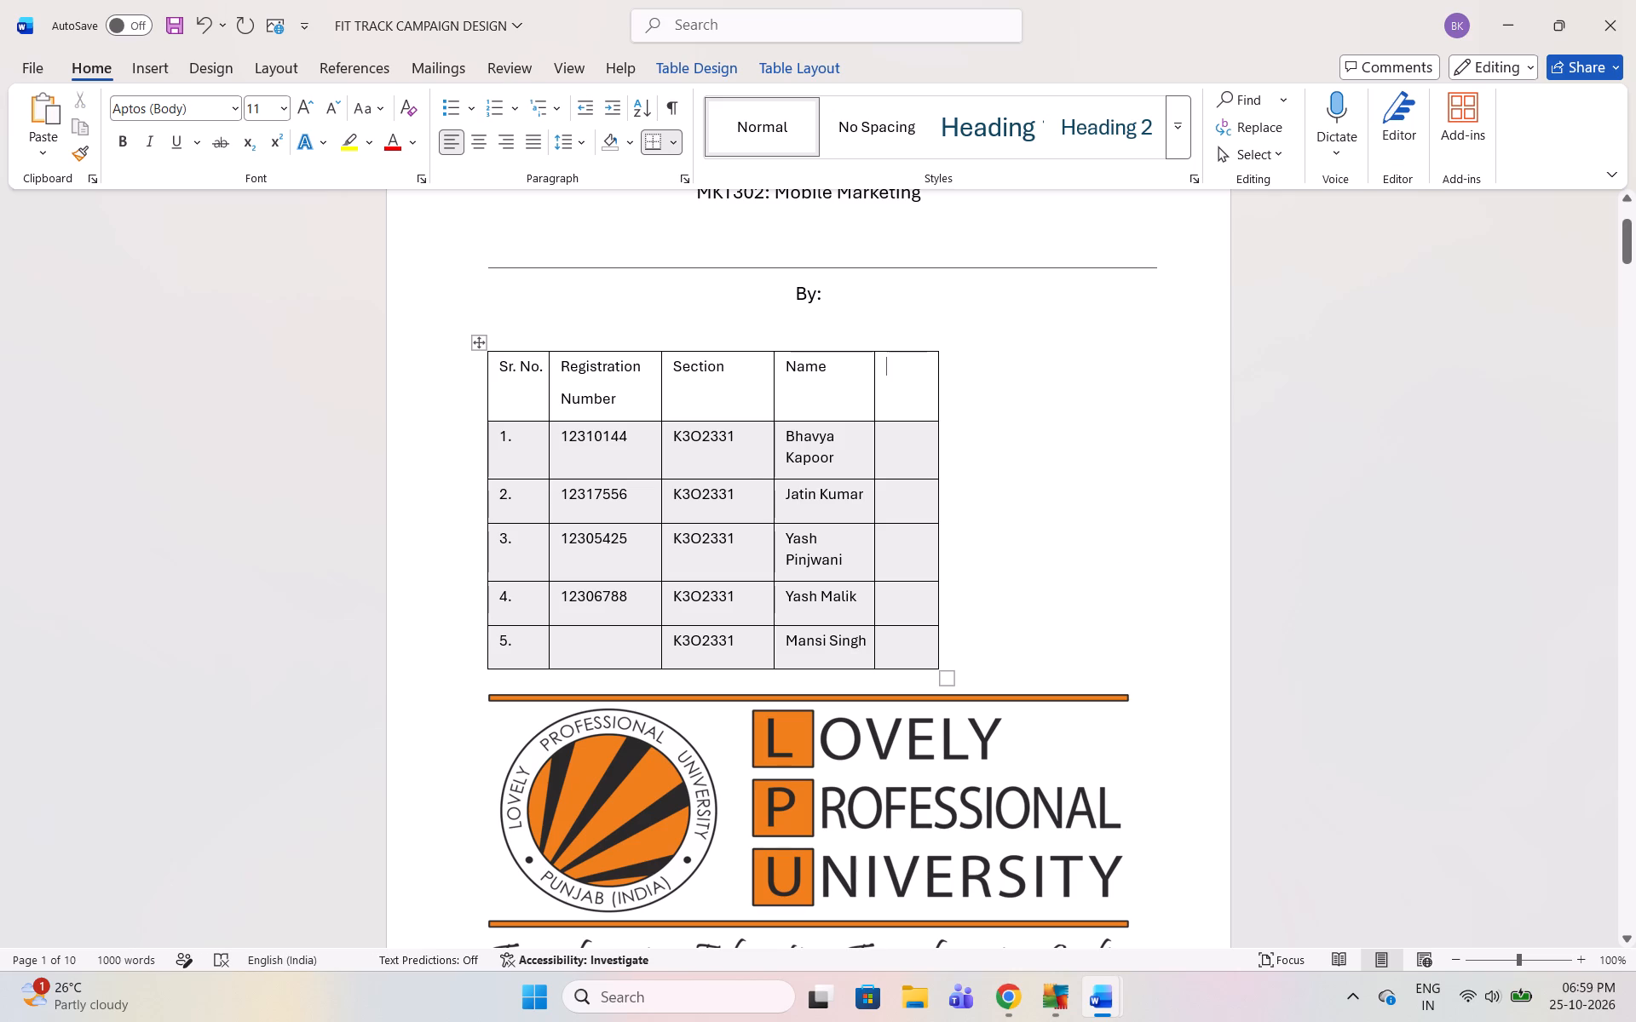
Widen the new blank column so the table's outer edge lines up with the edge of the university logo.
{"action": "left_click_drag", "start_coordinate": [938, 367], "coordinate": [1115, 393]}
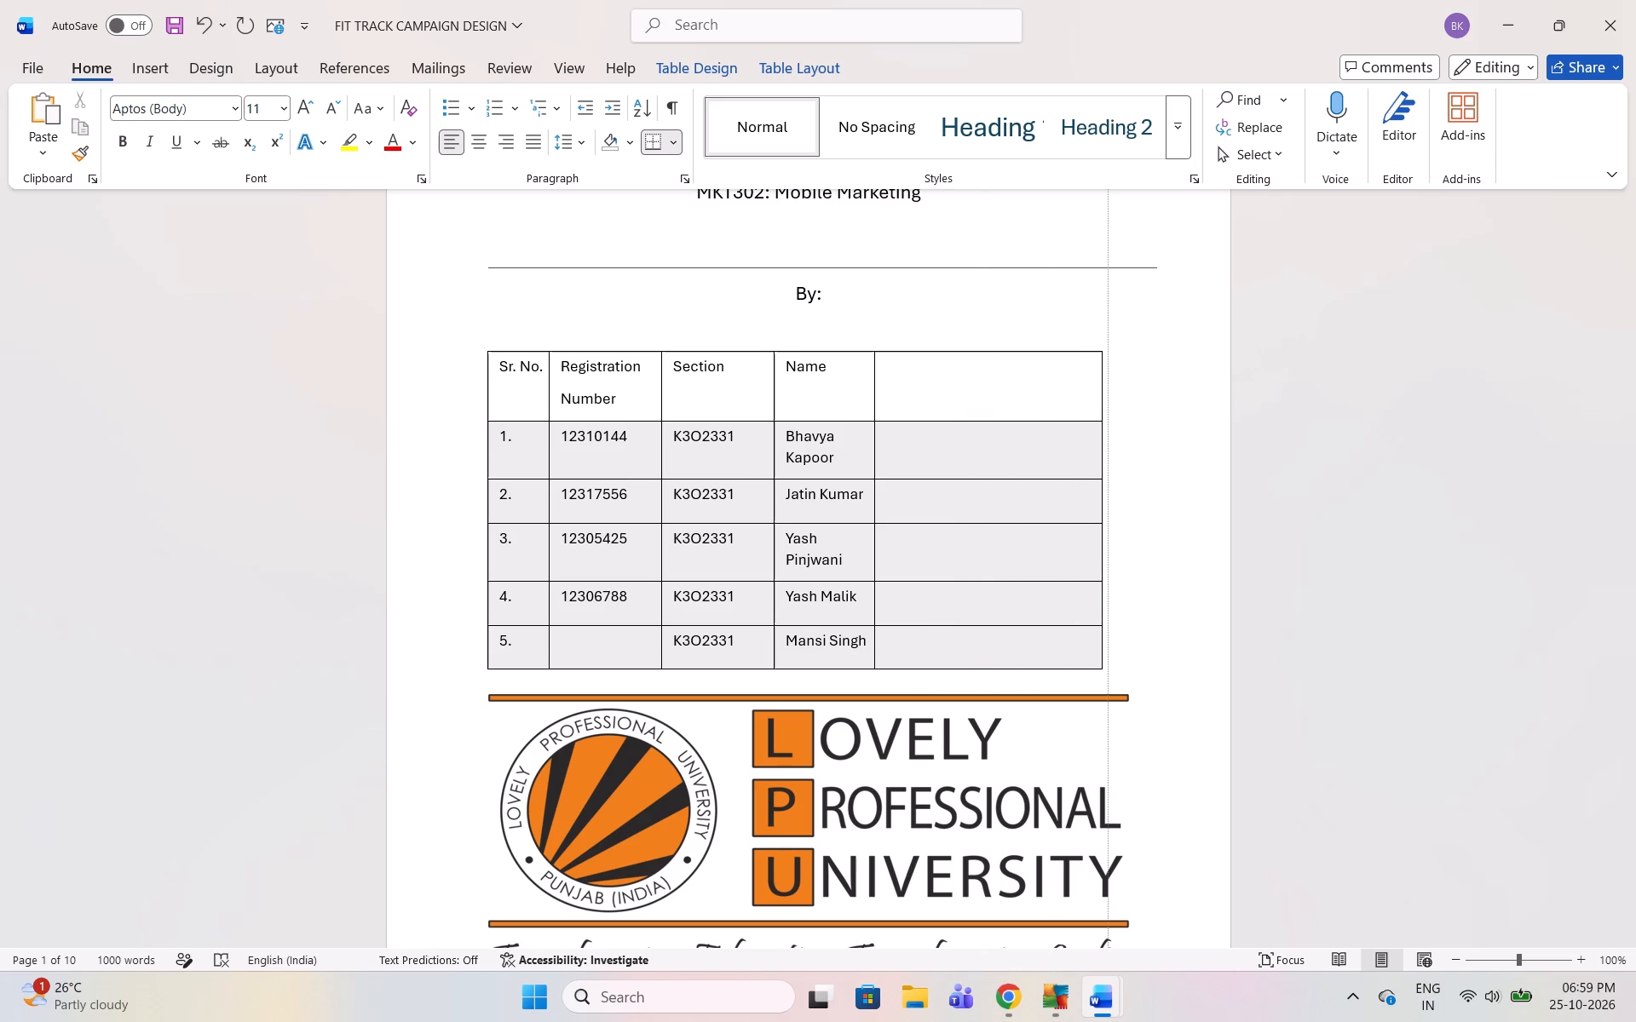
{"action": "left_click_drag", "start_coordinate": [1115, 393], "coordinate": [1137, 395]}
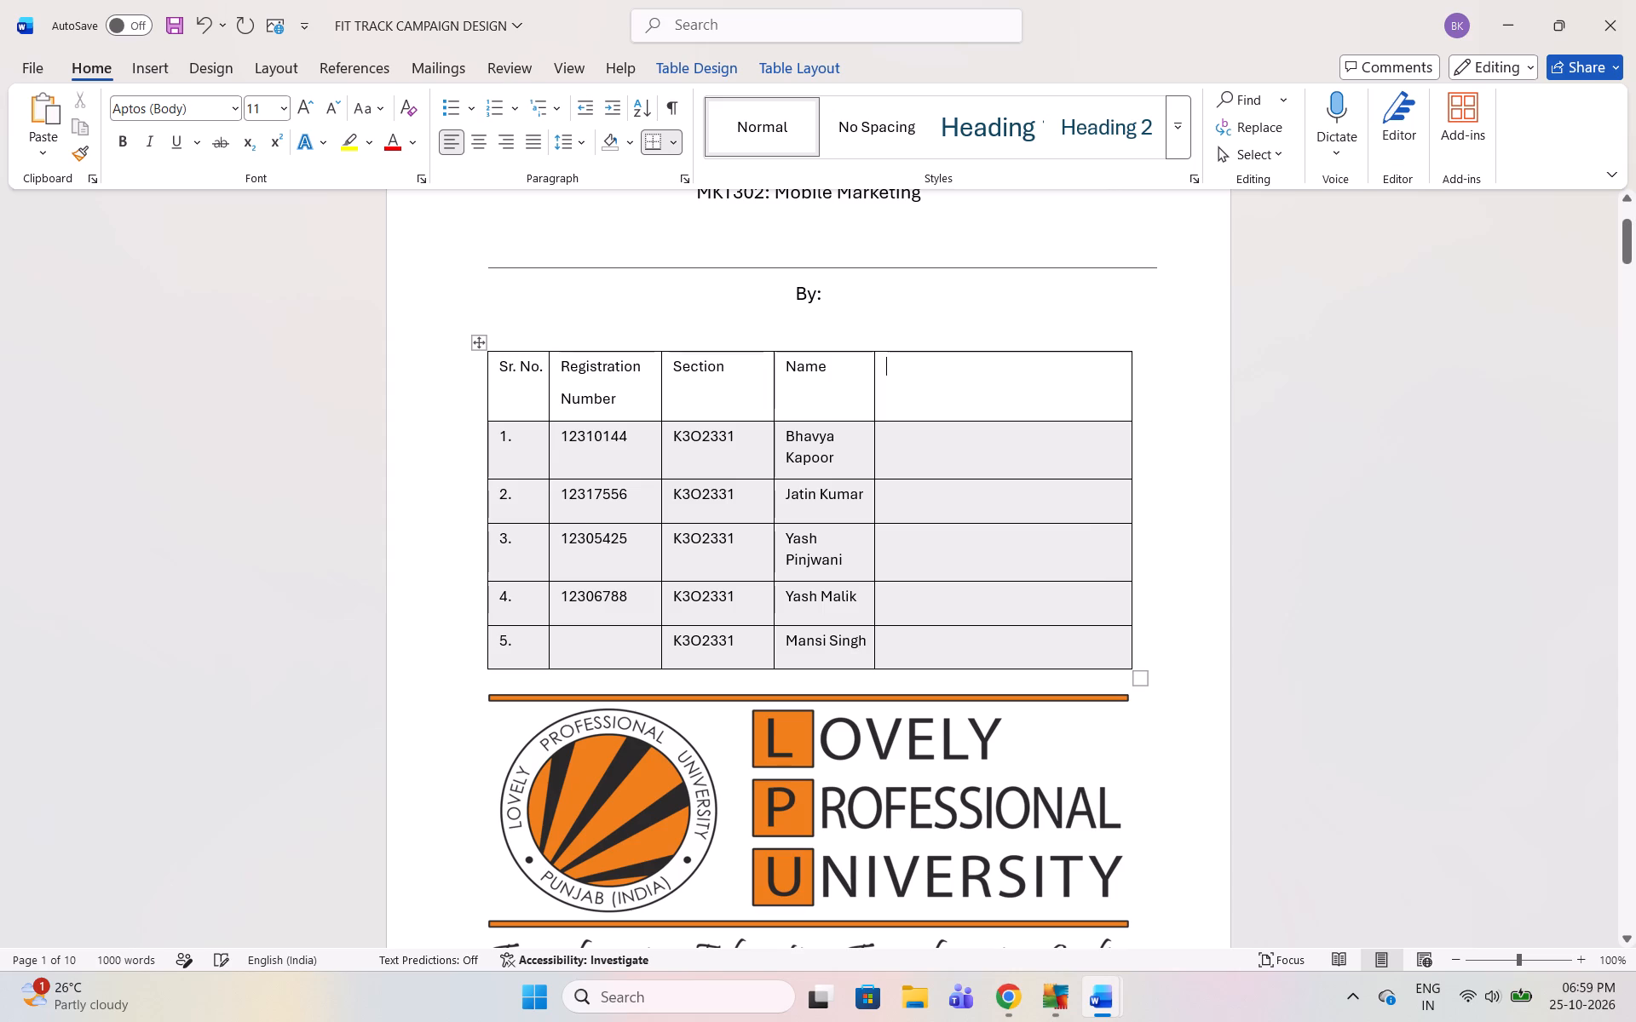
Rebalance the inner column borders, widening the Name and Registration Number columns so each student name fits on one line.
{"action": "left_click_drag", "start_coordinate": [877, 380], "coordinate": [878, 380]}
{"action": "left_click_drag", "start_coordinate": [878, 380], "coordinate": [914, 388]}
{"action": "left_click", "coordinate": [854, 368]}
{"action": "left_click_drag", "start_coordinate": [872, 368], "coordinate": [958, 399]}
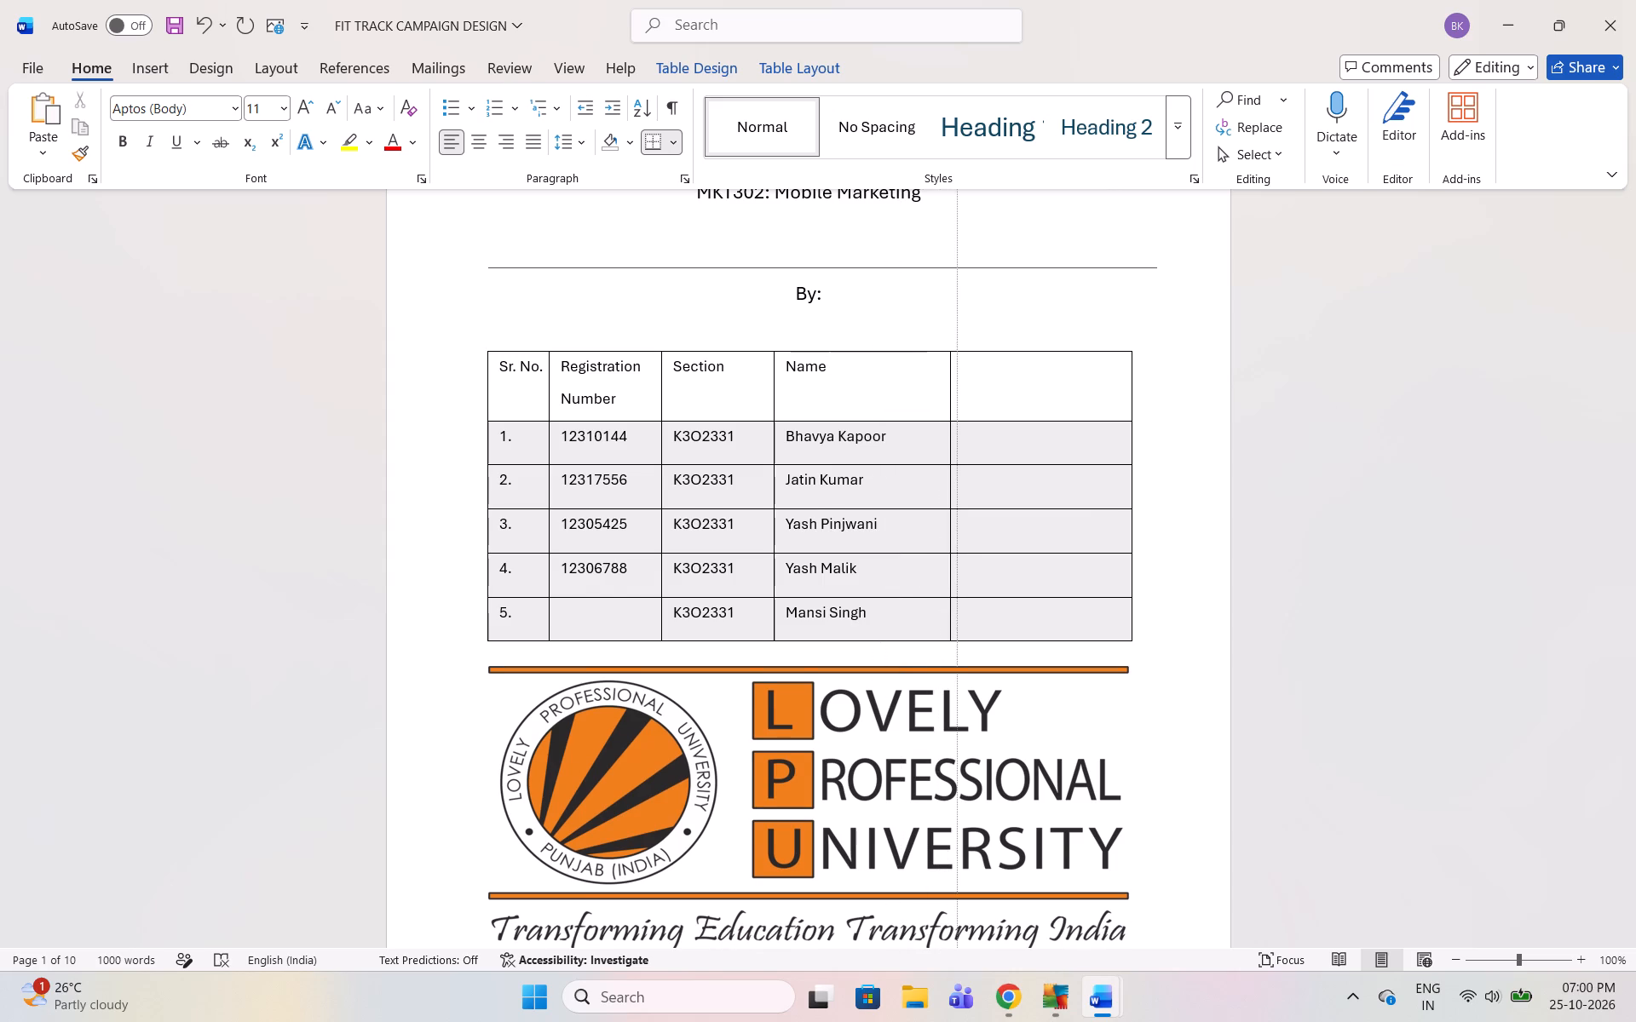
{"action": "left_click_drag", "start_coordinate": [958, 399], "coordinate": [962, 402]}
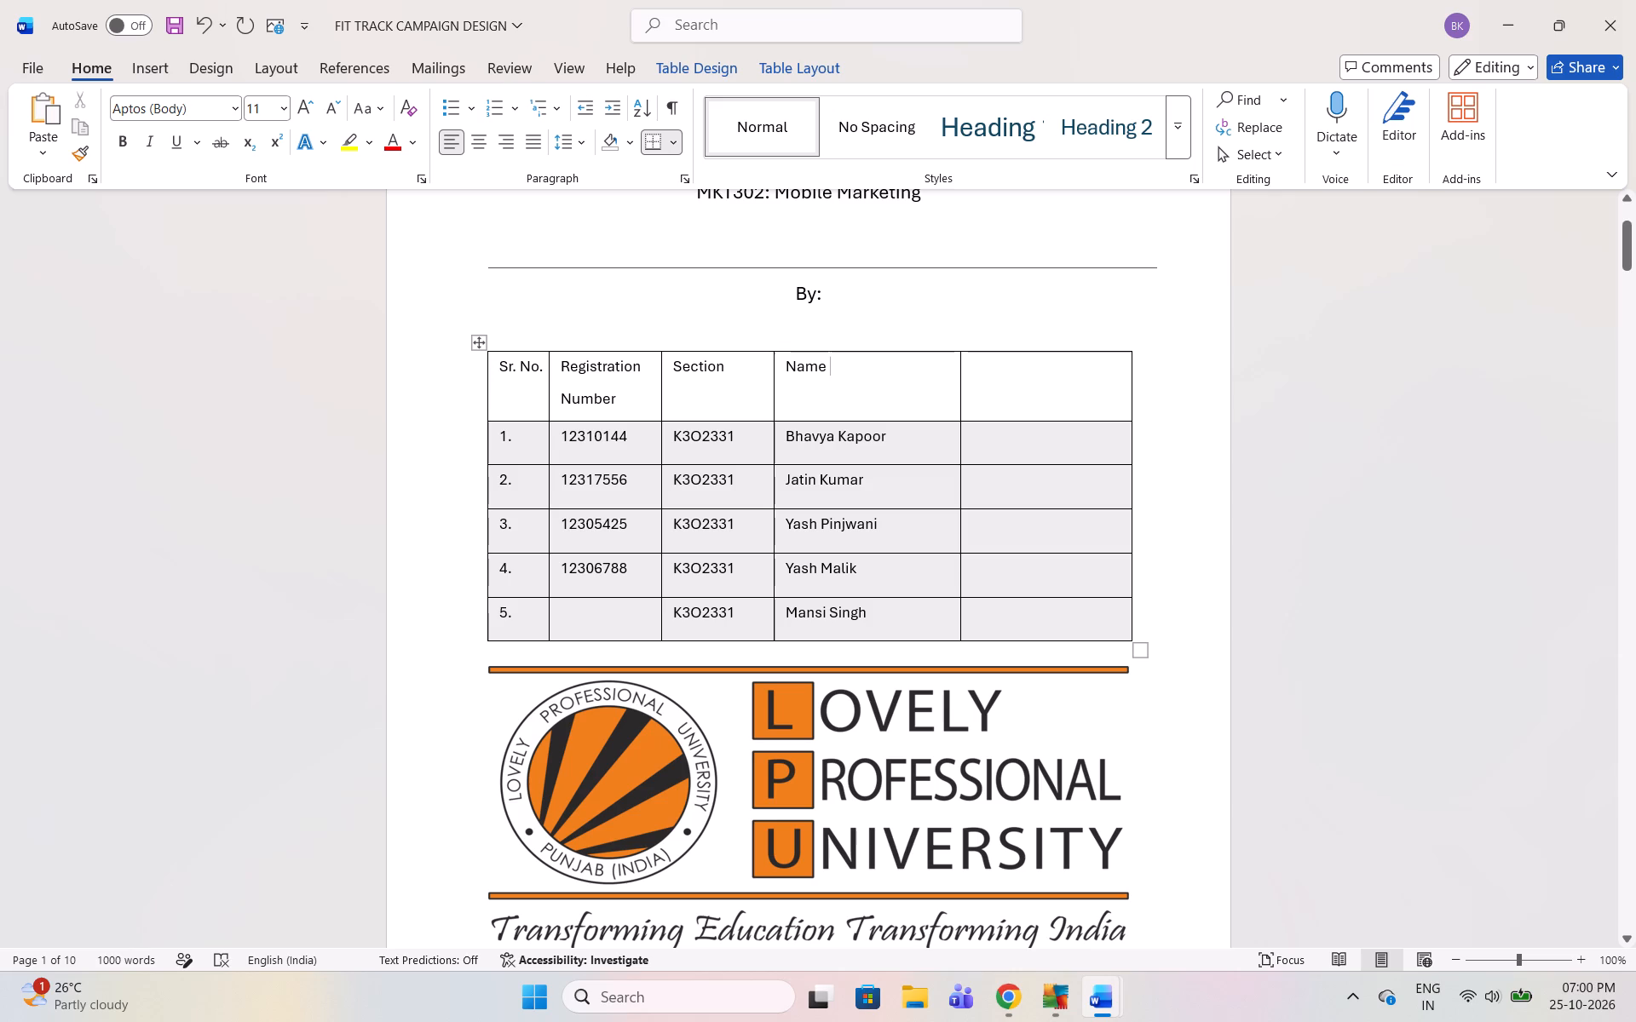
{"action": "left_click_drag", "start_coordinate": [774, 381], "coordinate": [815, 387]}
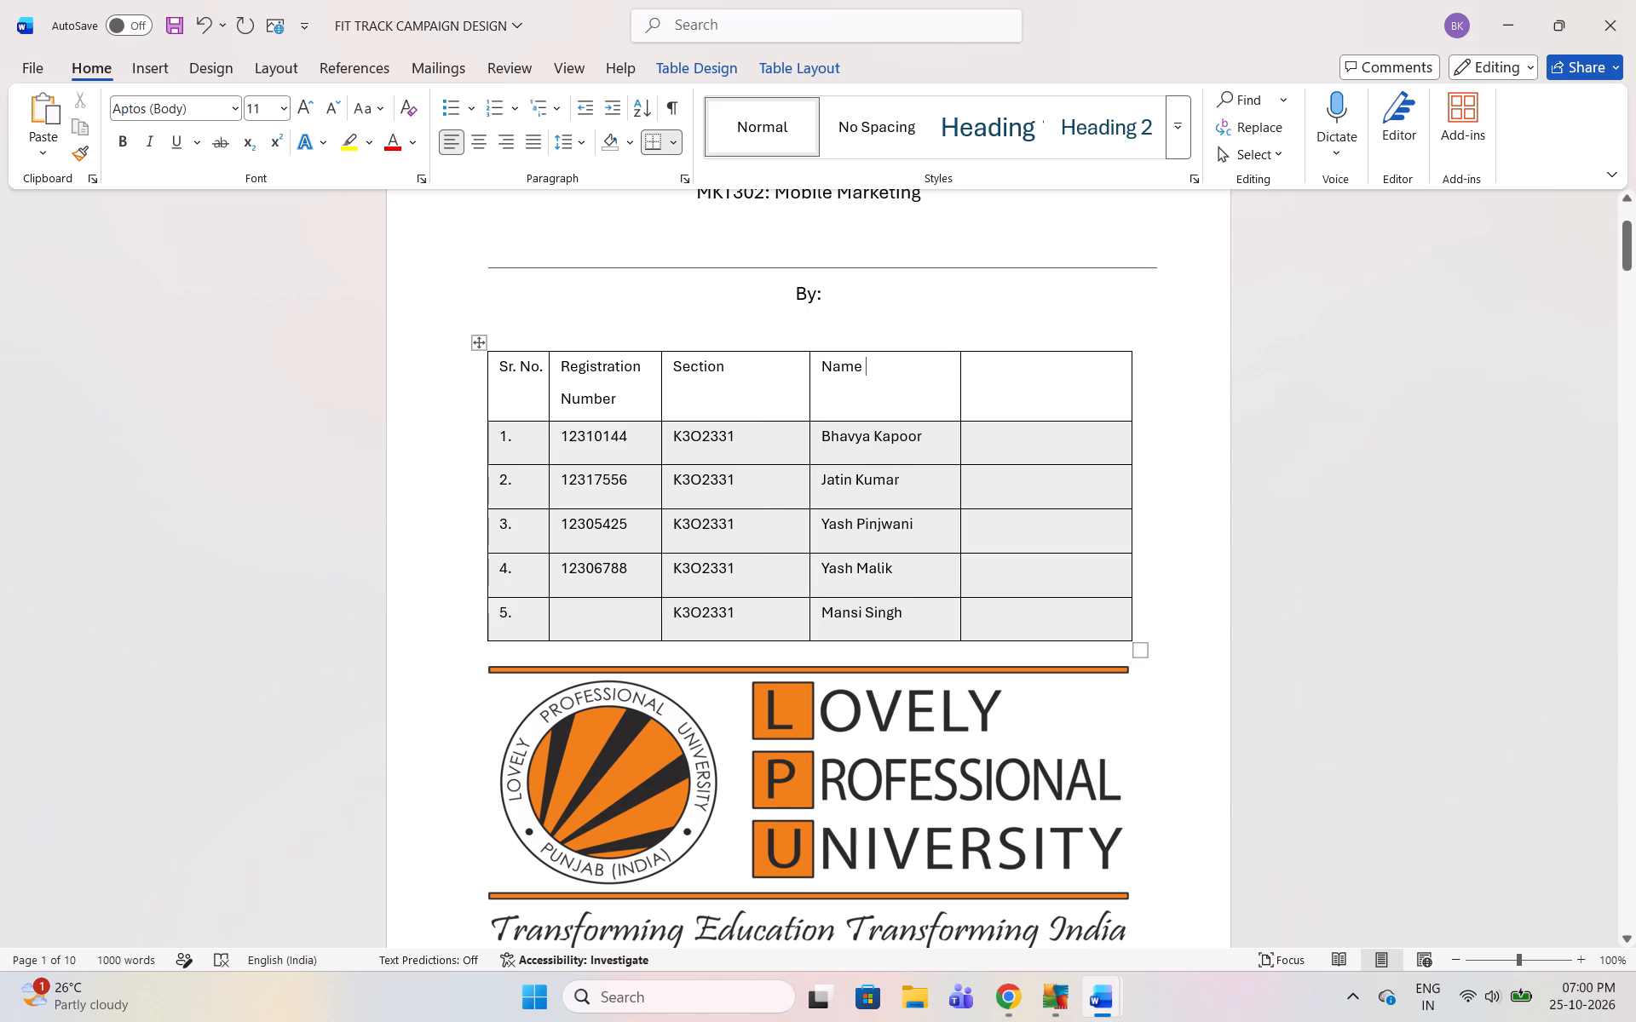
{"action": "left_click_drag", "start_coordinate": [959, 375], "coordinate": [990, 378]}
{"action": "left_click_drag", "start_coordinate": [660, 386], "coordinate": [694, 394]}
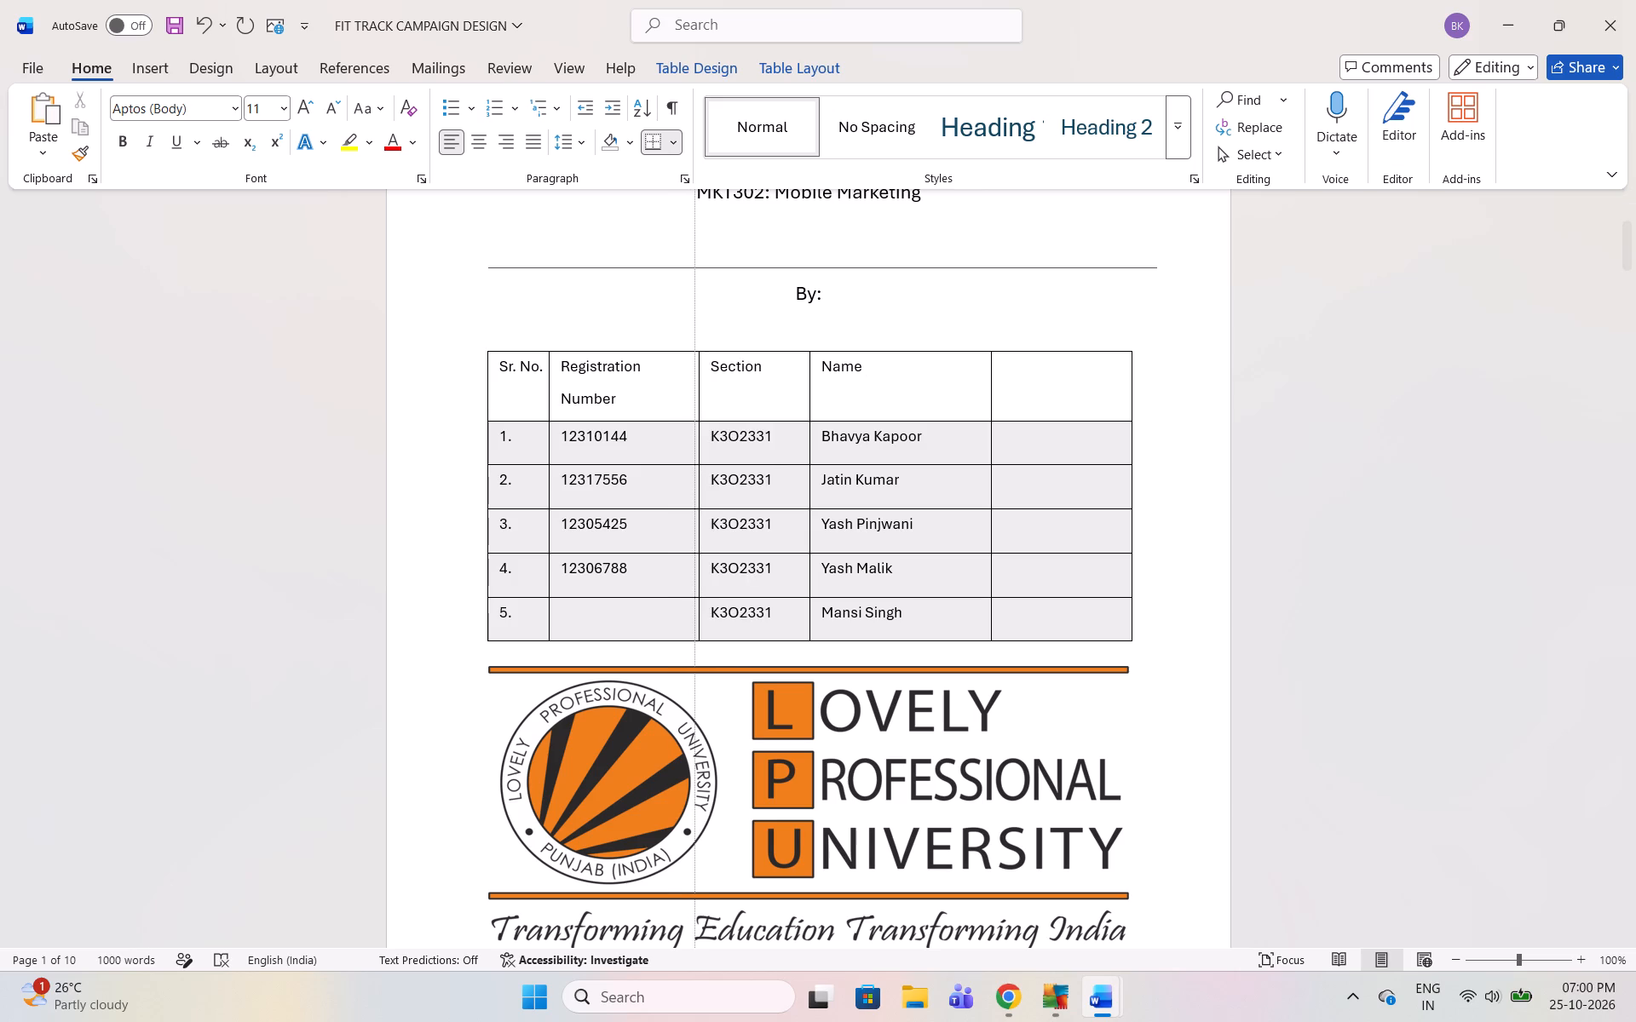
{"action": "left_click_drag", "start_coordinate": [694, 394], "coordinate": [709, 397]}
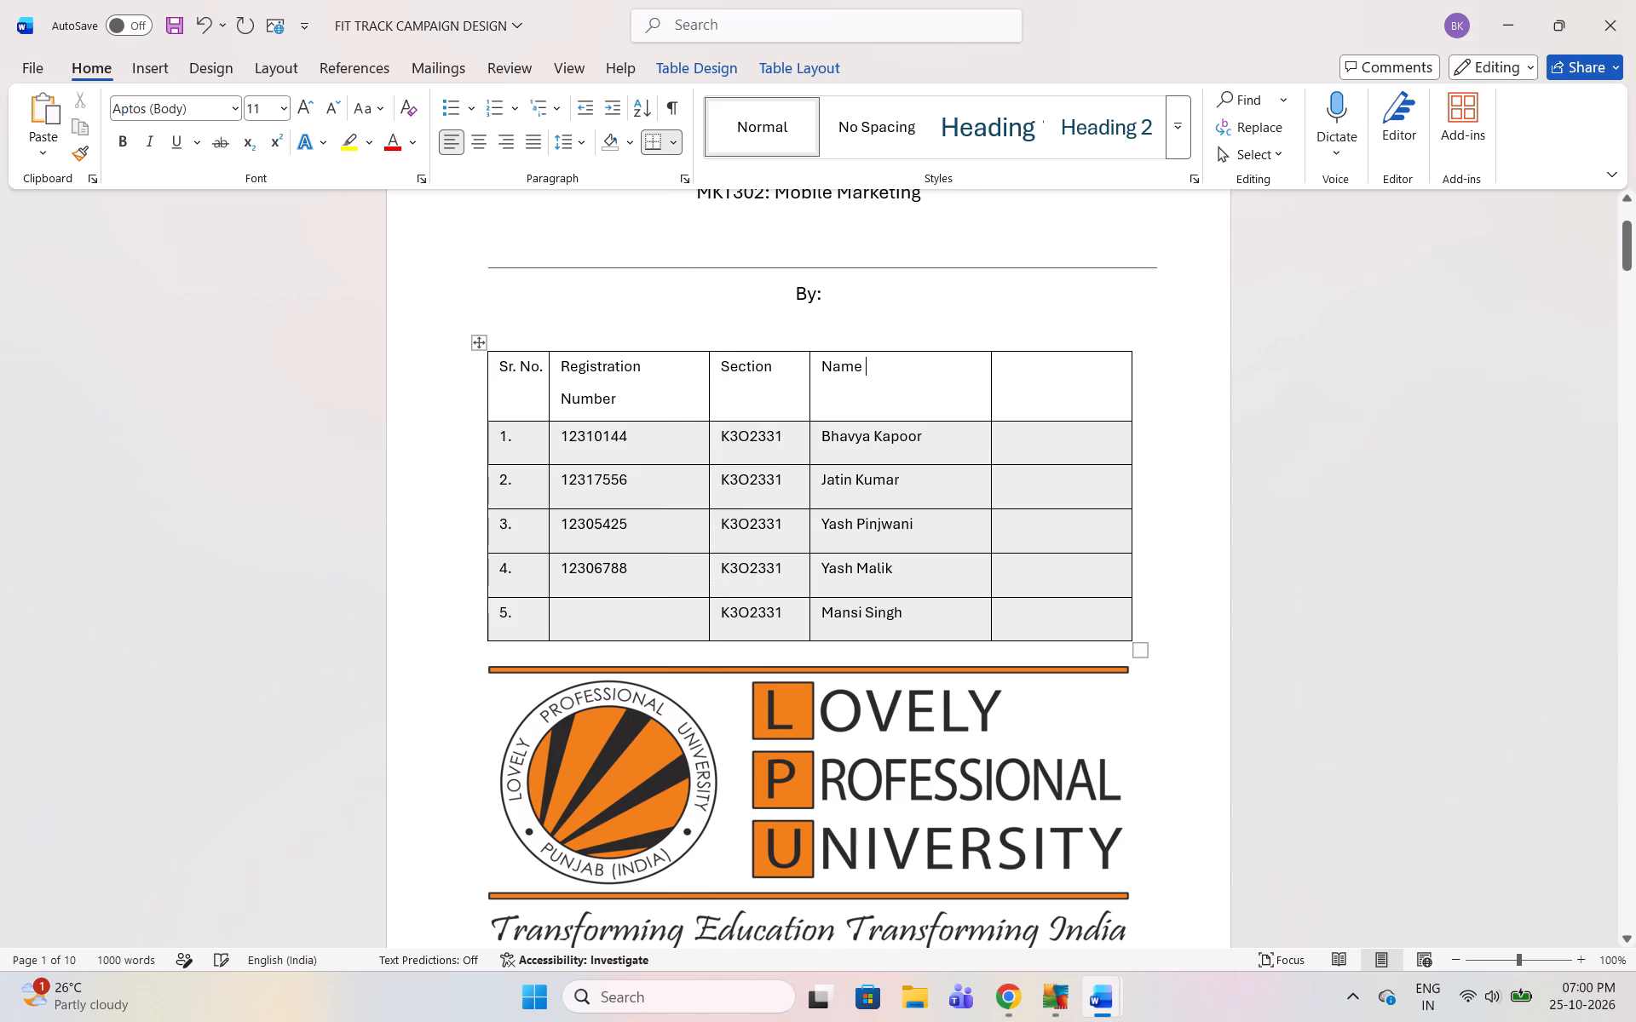
{"action": "left_click_drag", "start_coordinate": [711, 382], "coordinate": [689, 384]}
{"action": "left_click", "coordinate": [689, 329]}
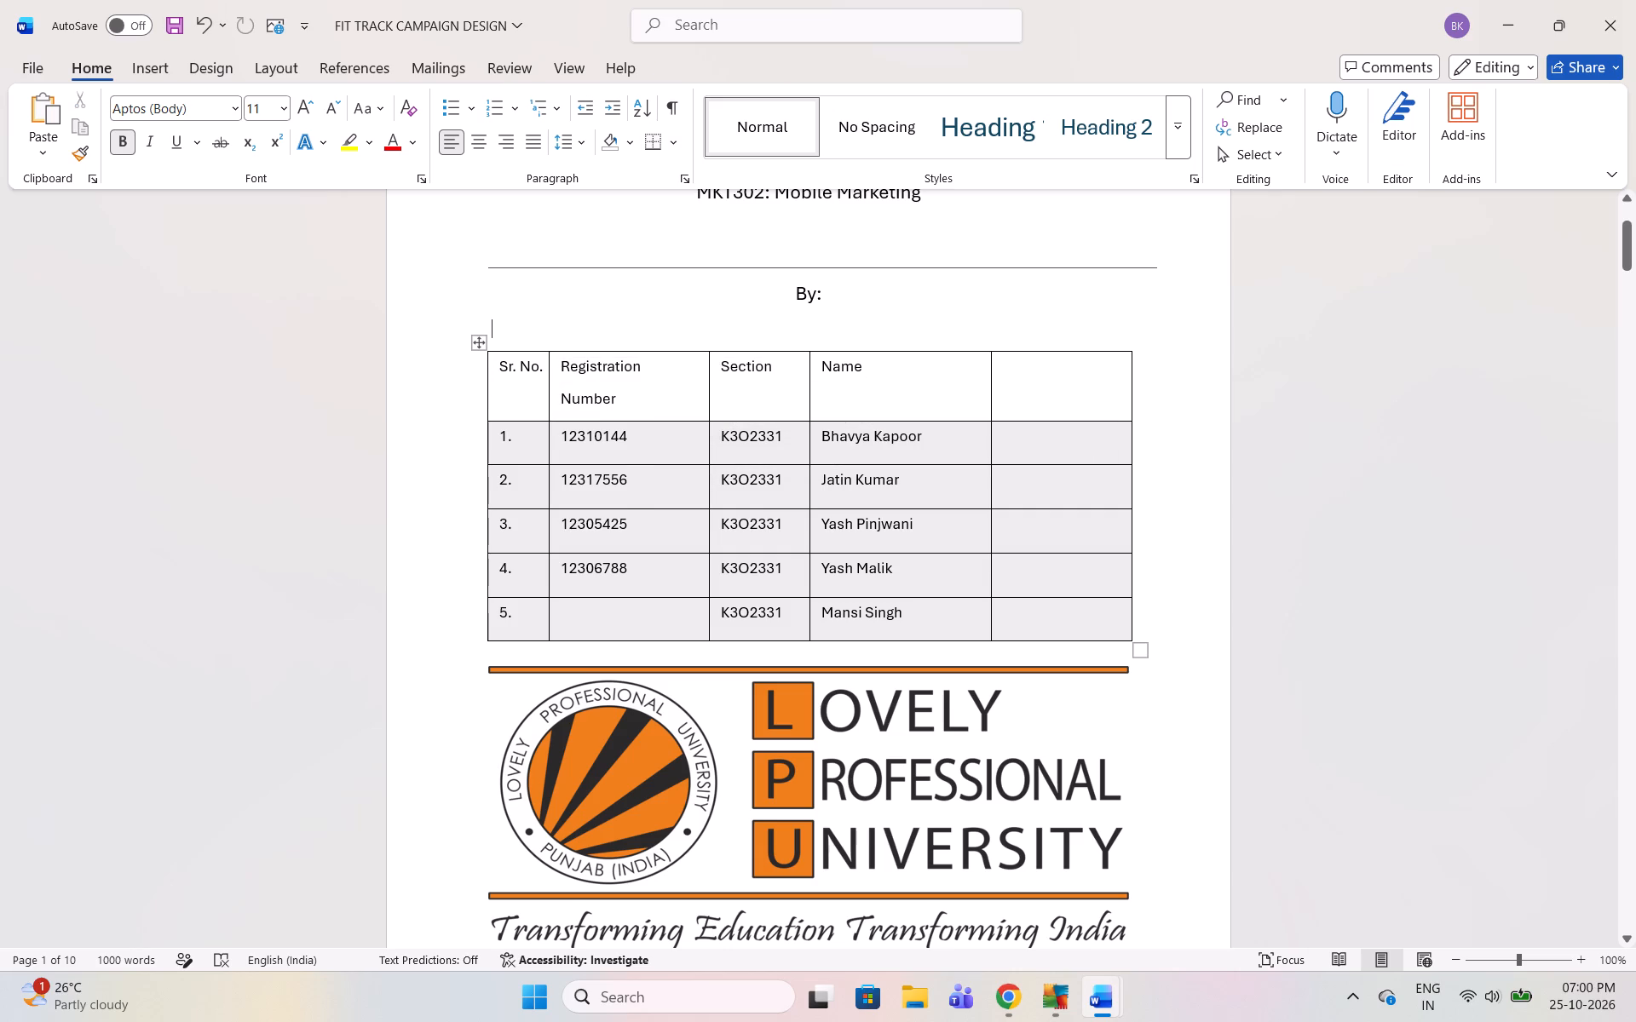
{"action": "left_click_drag", "start_coordinate": [708, 379], "coordinate": [693, 380]}
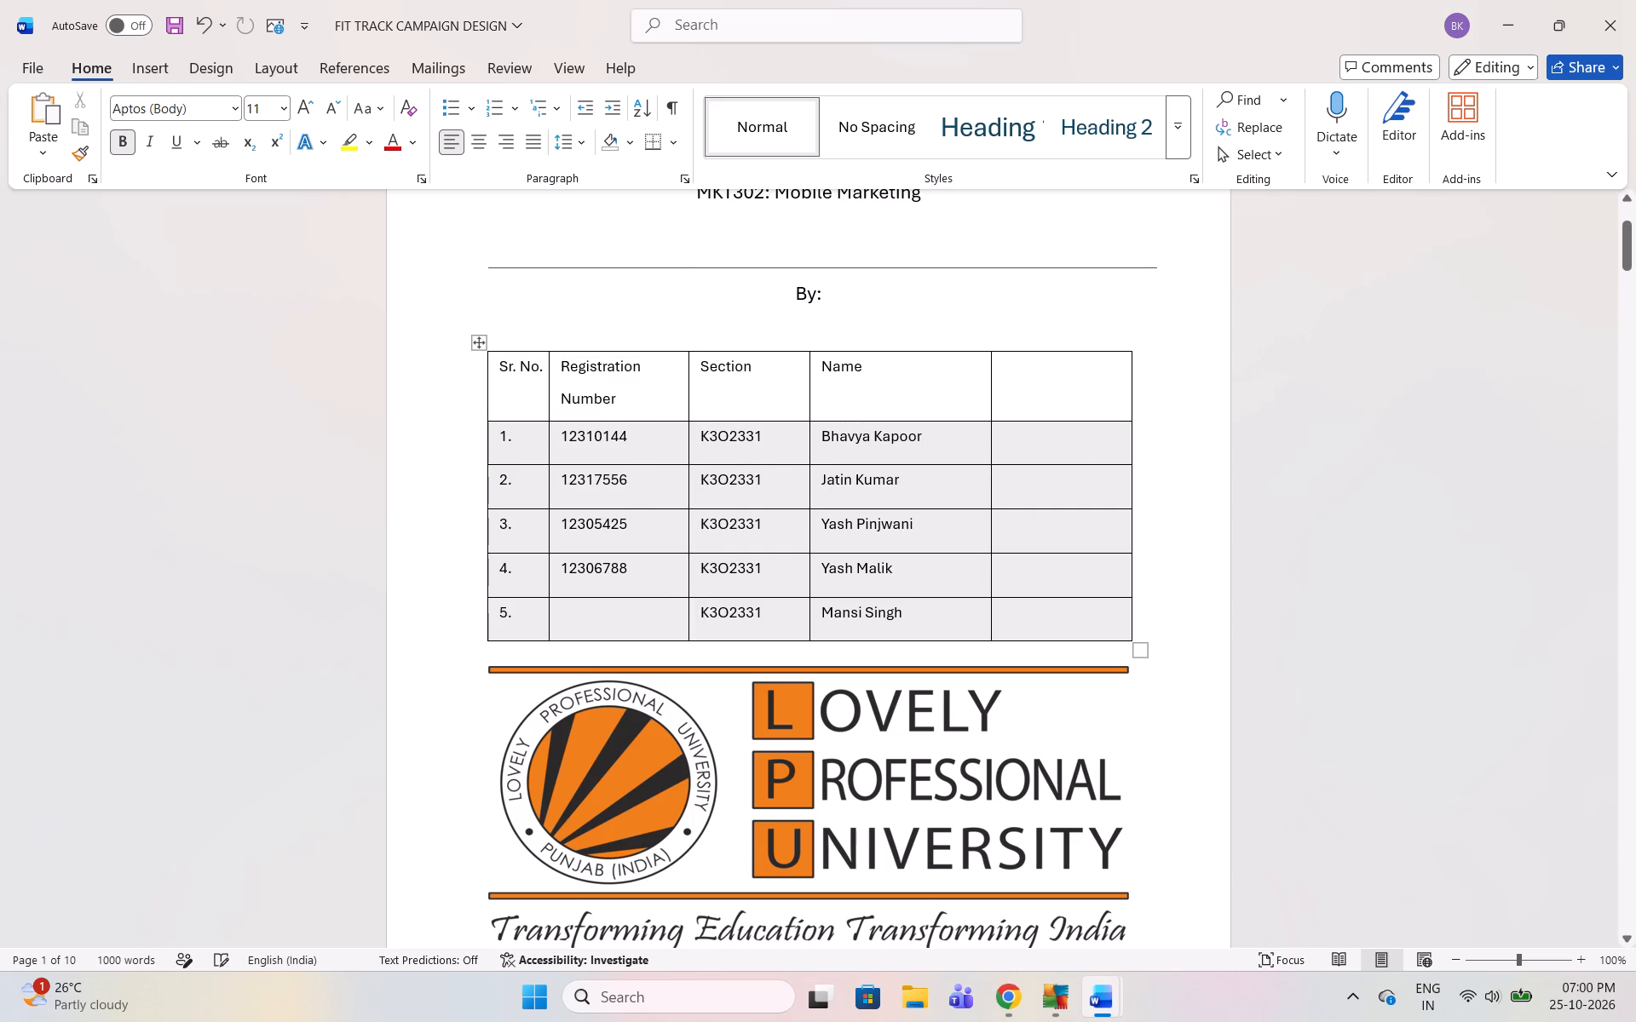
Place the text cursor in the empty header cell of the new column after Name.
{"action": "left_click", "coordinate": [1042, 391]}
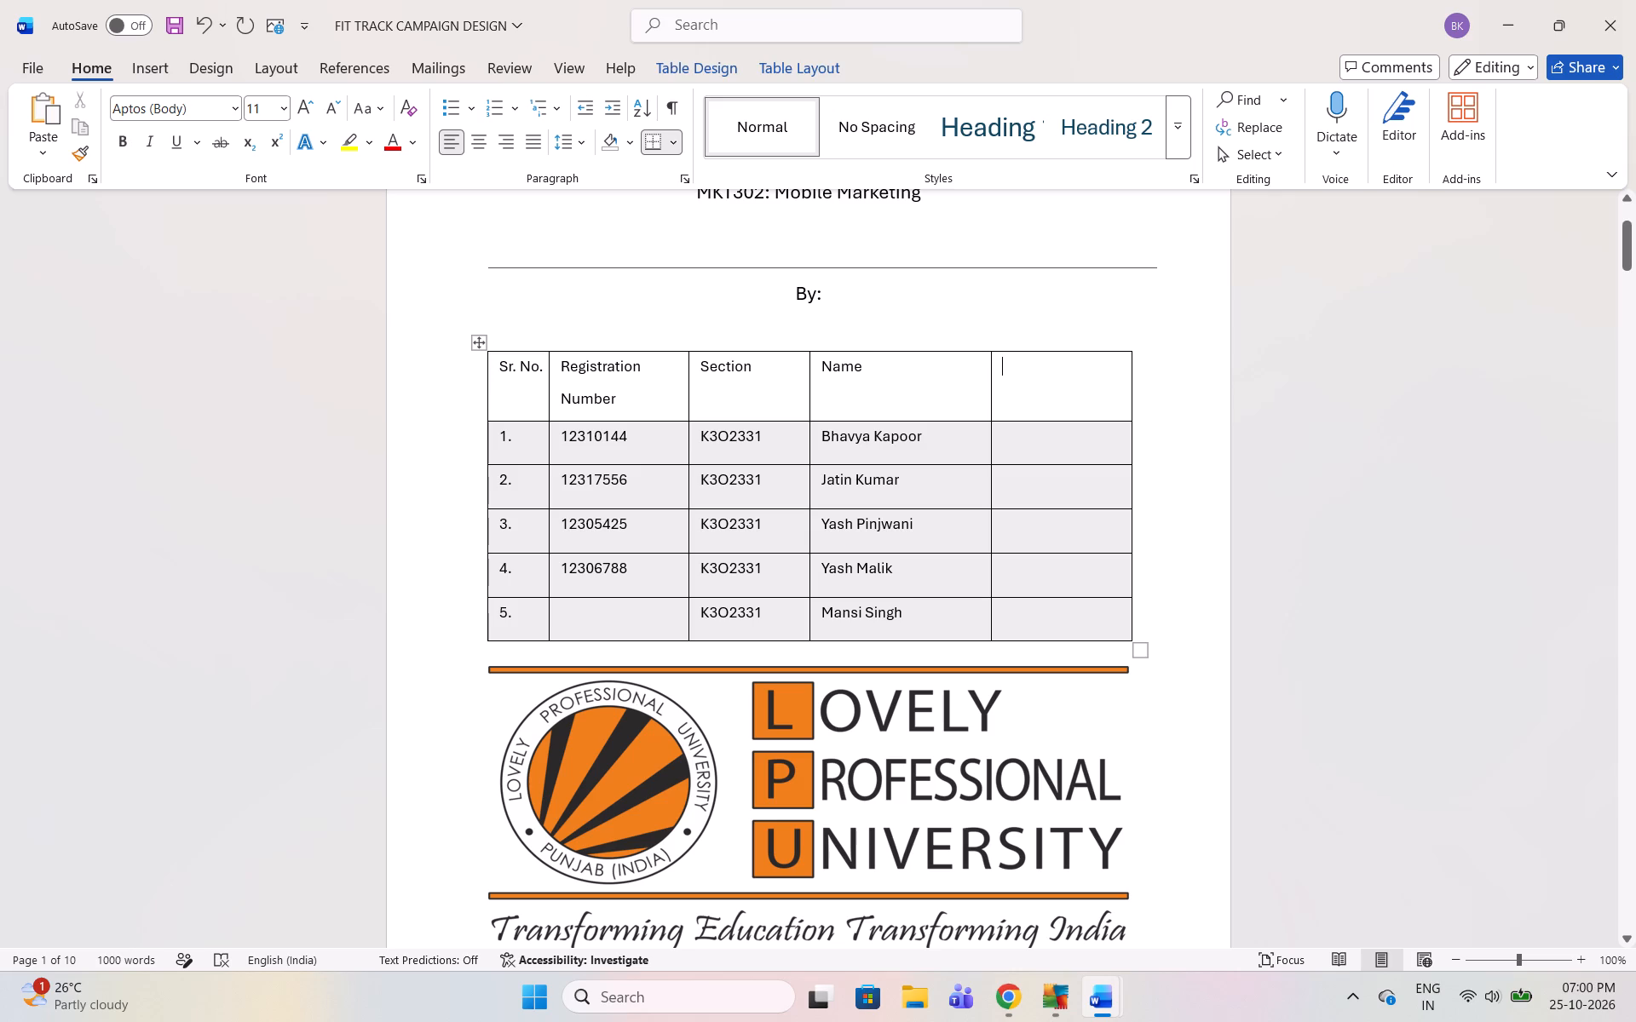
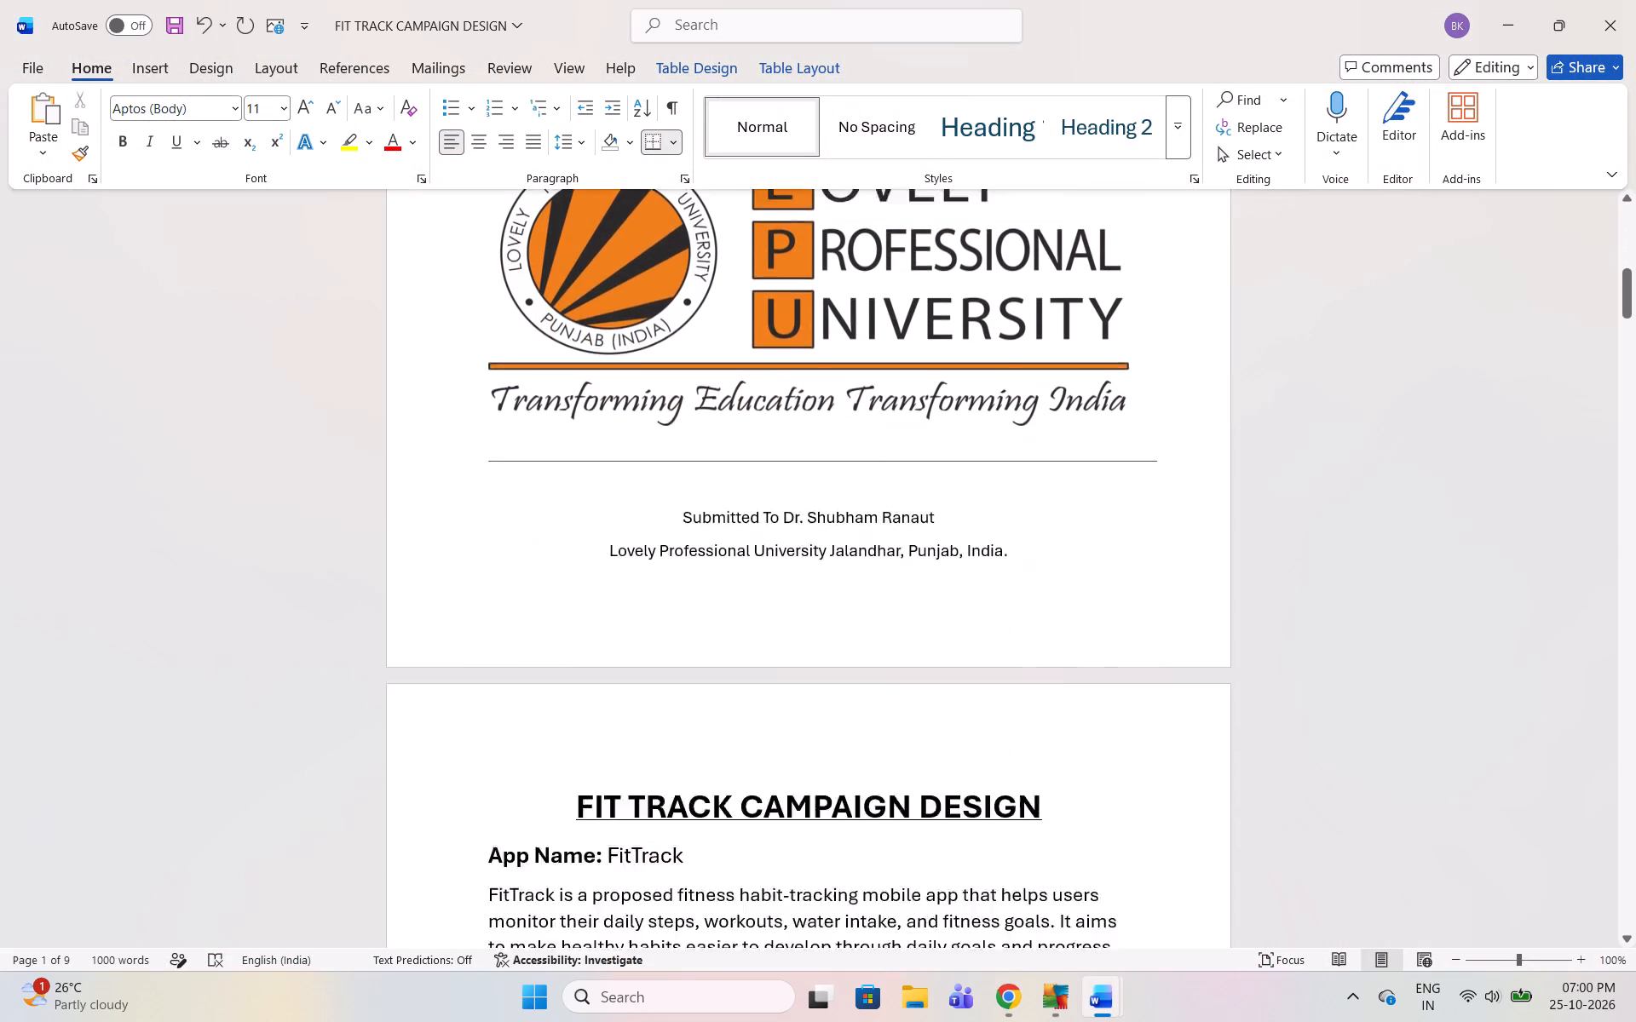
Widen the Registration Number column of the team table by narrowing the Section column to just fit its codes.
{"action": "scroll", "coordinate": [1039, 400], "scroll_direction": "down", "scroll_amount": 6}
{"action": "scroll", "coordinate": [1040, 400], "scroll_direction": "up", "scroll_amount": 20}
{"action": "scroll", "coordinate": [1040, 400], "scroll_direction": "up", "scroll_amount": 2}
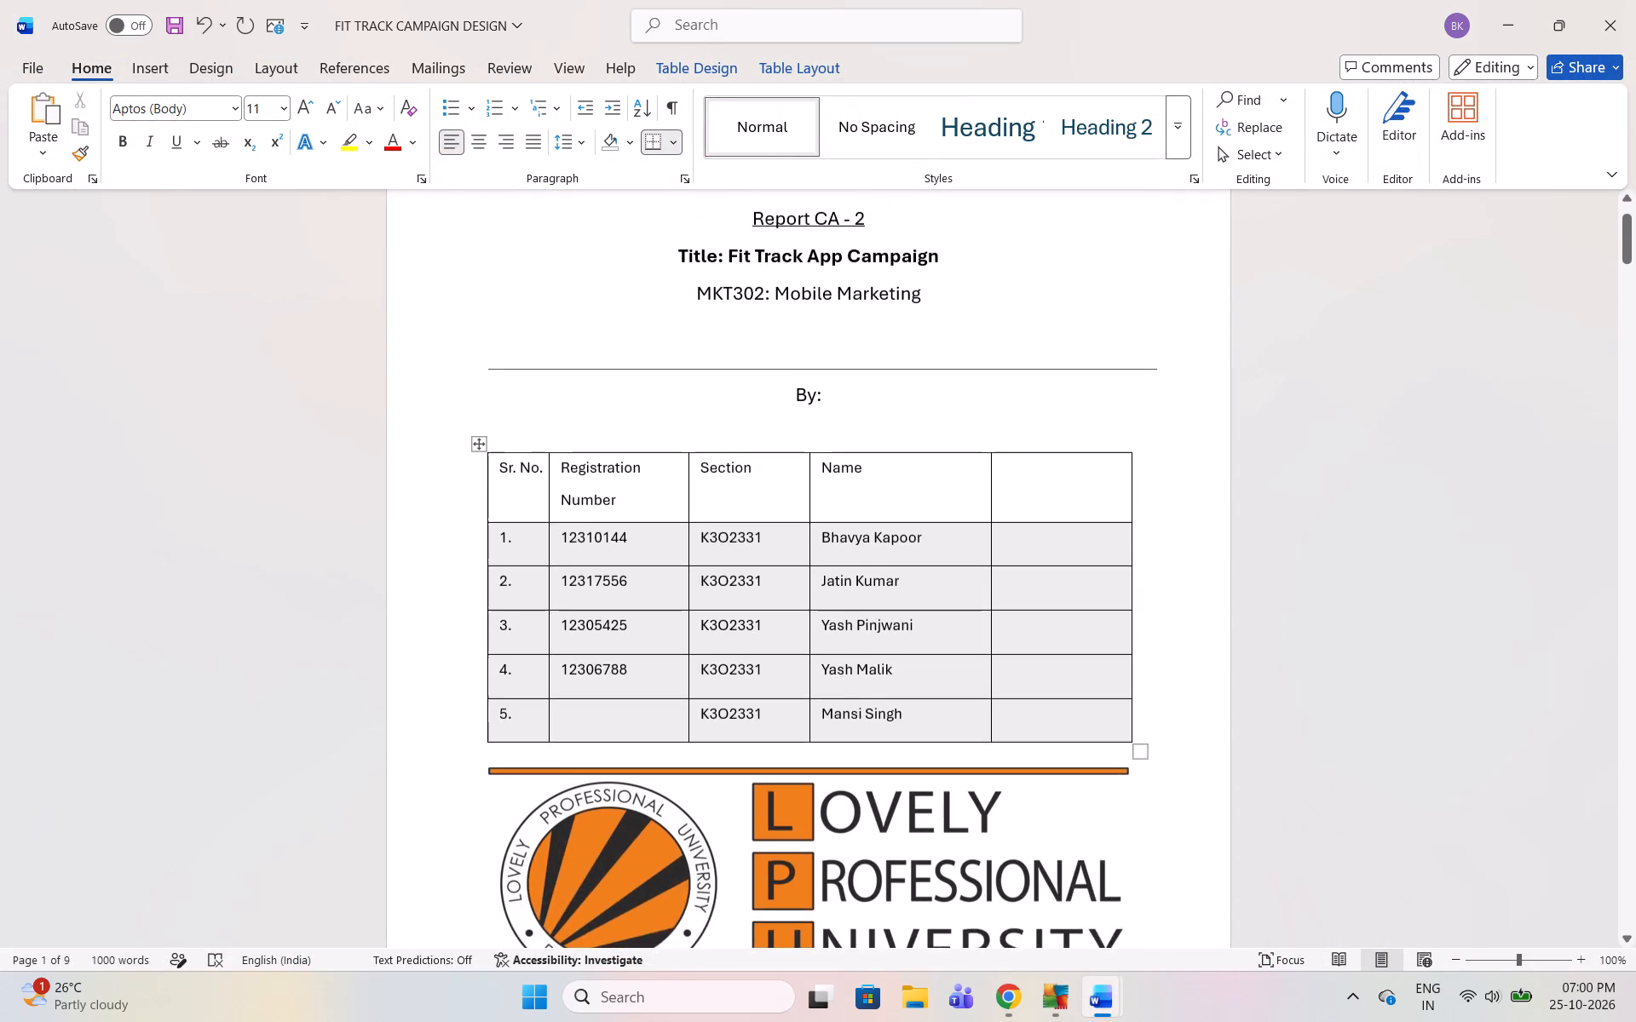
{"action": "scroll", "coordinate": [1040, 400], "scroll_direction": "up", "scroll_amount": 1}
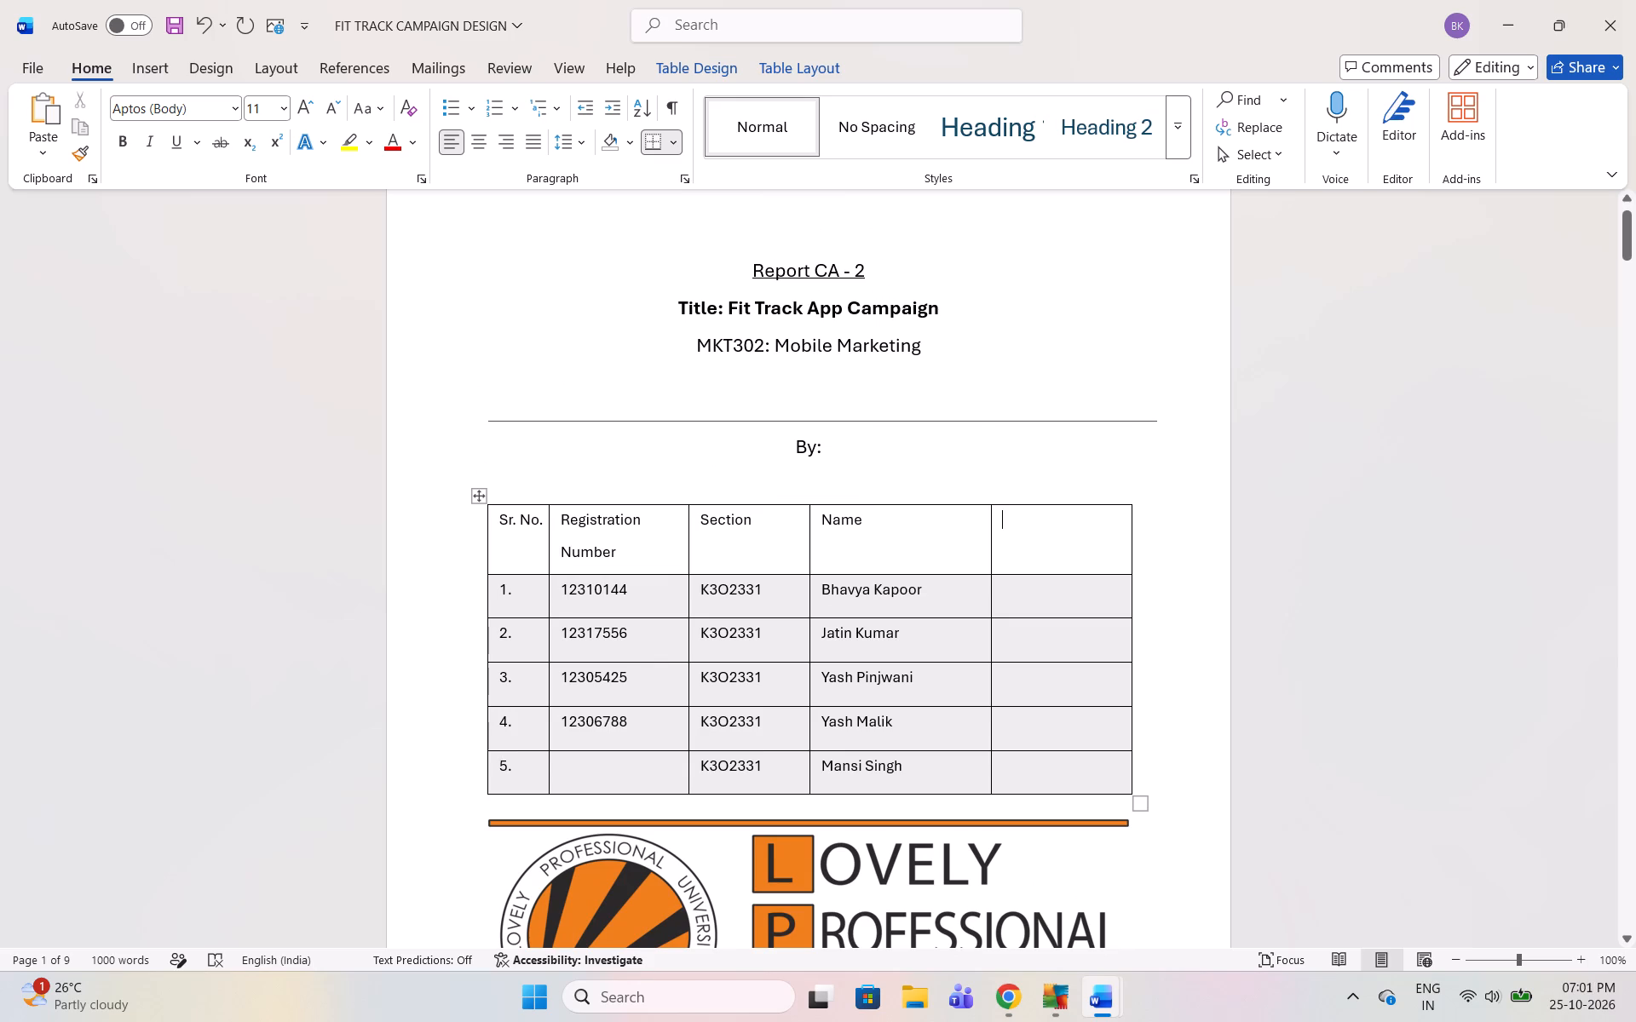
{"action": "left_click_drag", "start_coordinate": [688, 527], "coordinate": [689, 527]}
{"action": "left_click_drag", "start_coordinate": [689, 527], "coordinate": [727, 527]}
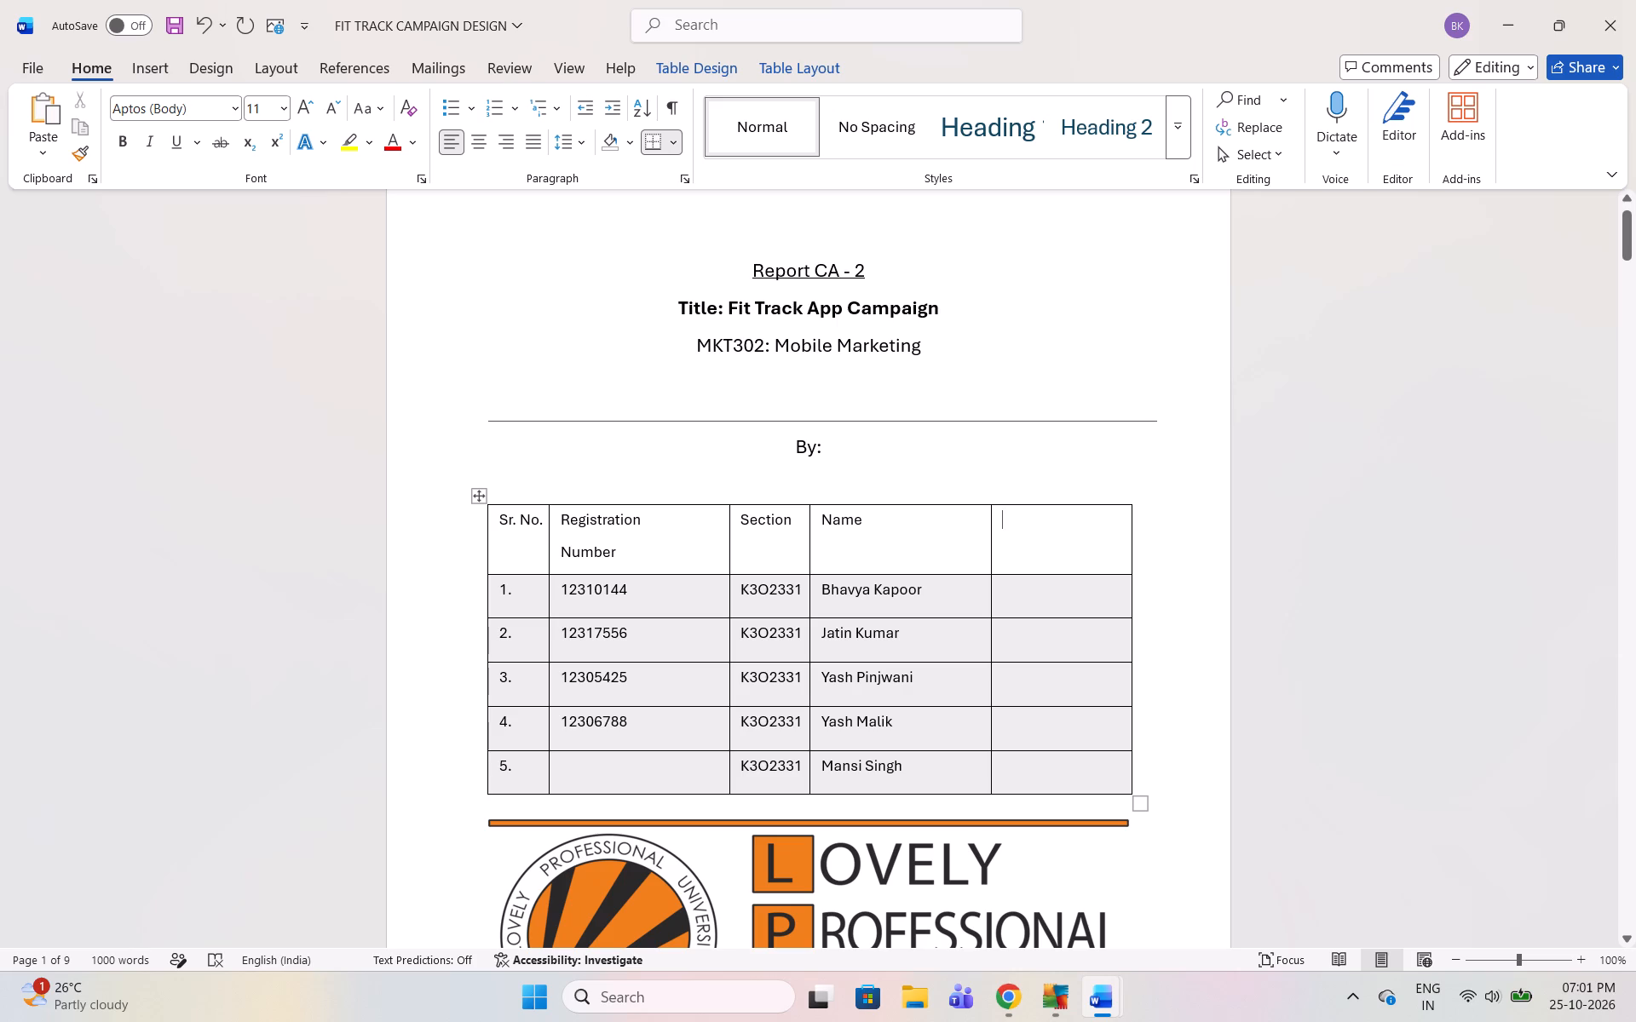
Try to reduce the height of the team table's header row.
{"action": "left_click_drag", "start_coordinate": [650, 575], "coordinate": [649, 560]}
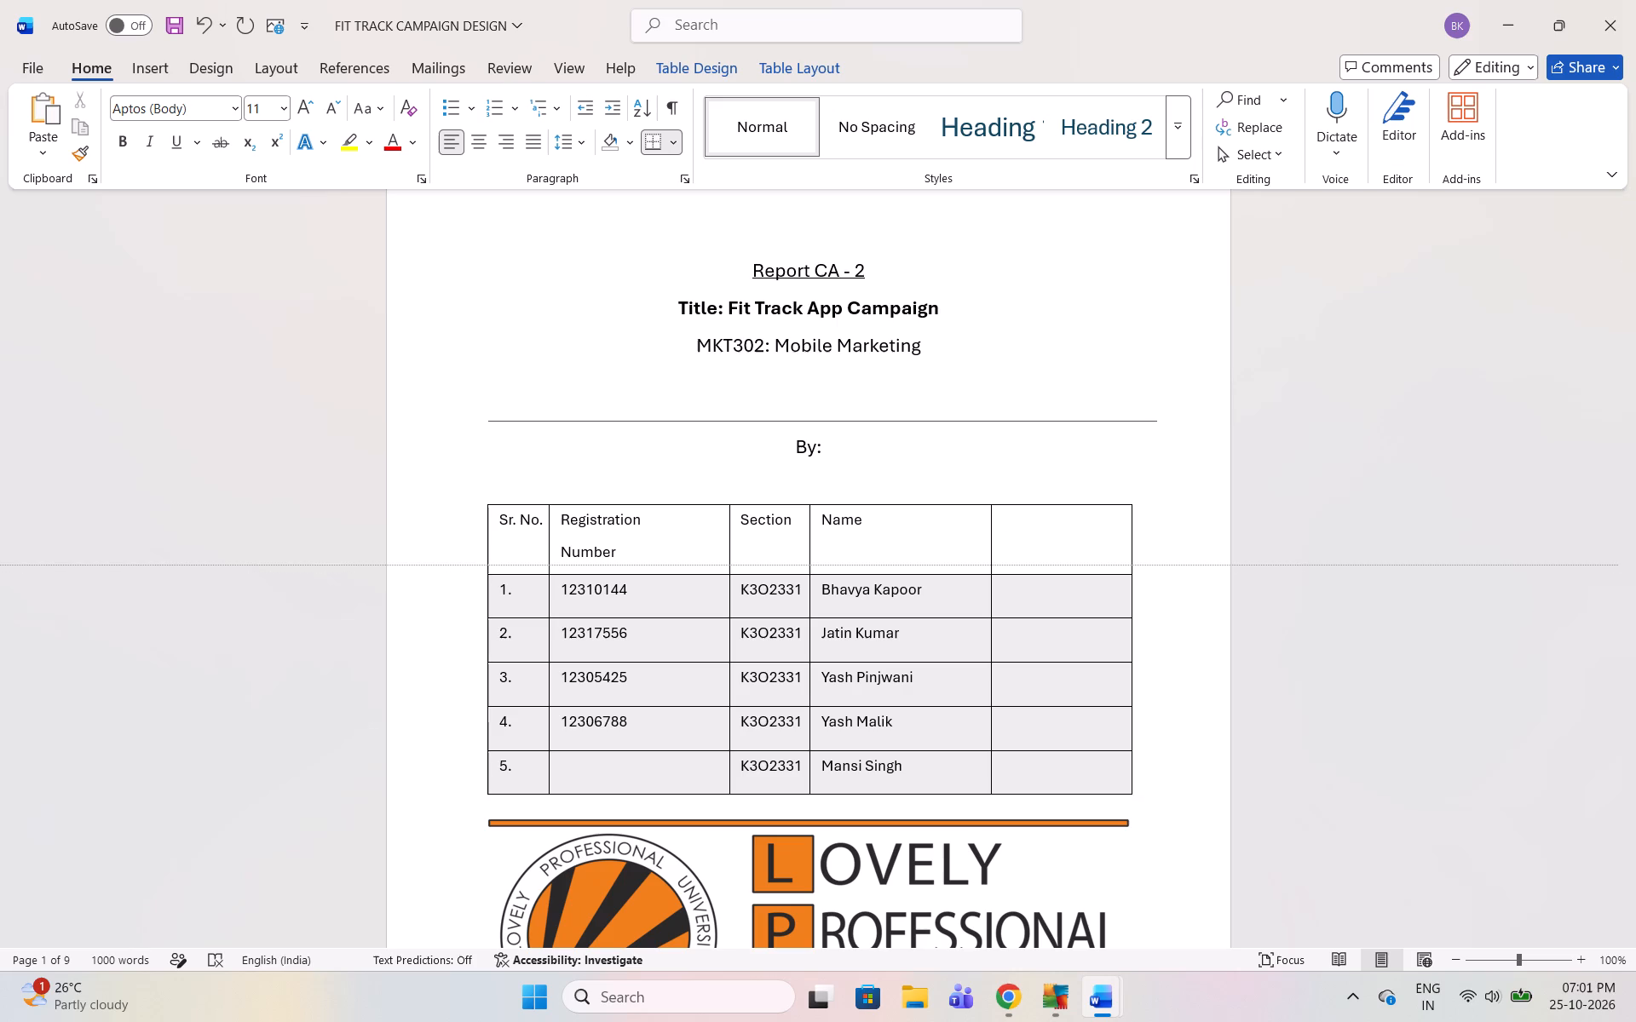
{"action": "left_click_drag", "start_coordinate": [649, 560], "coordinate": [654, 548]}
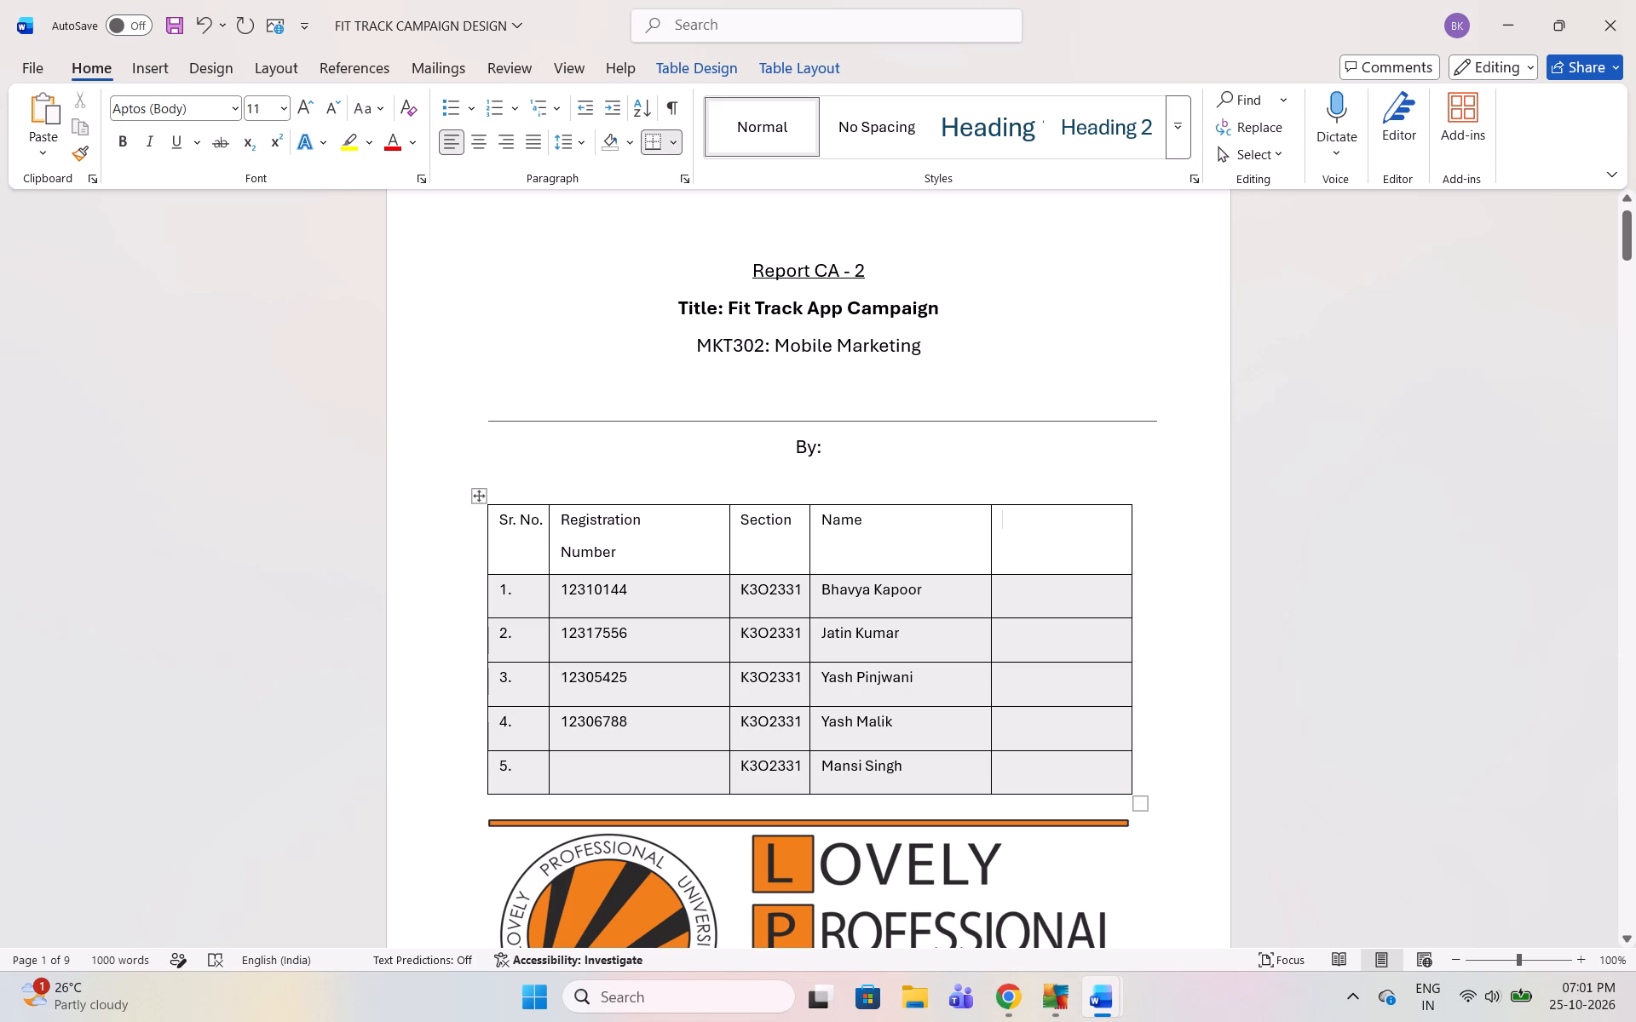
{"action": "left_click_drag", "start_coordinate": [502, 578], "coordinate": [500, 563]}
Enter "Peer No." as the header of the blank column after Name.
{"action": "key", "text": "shift+p"}
{"action": "type", "text": "eer No"}
{"action": "key", "text": "period"}
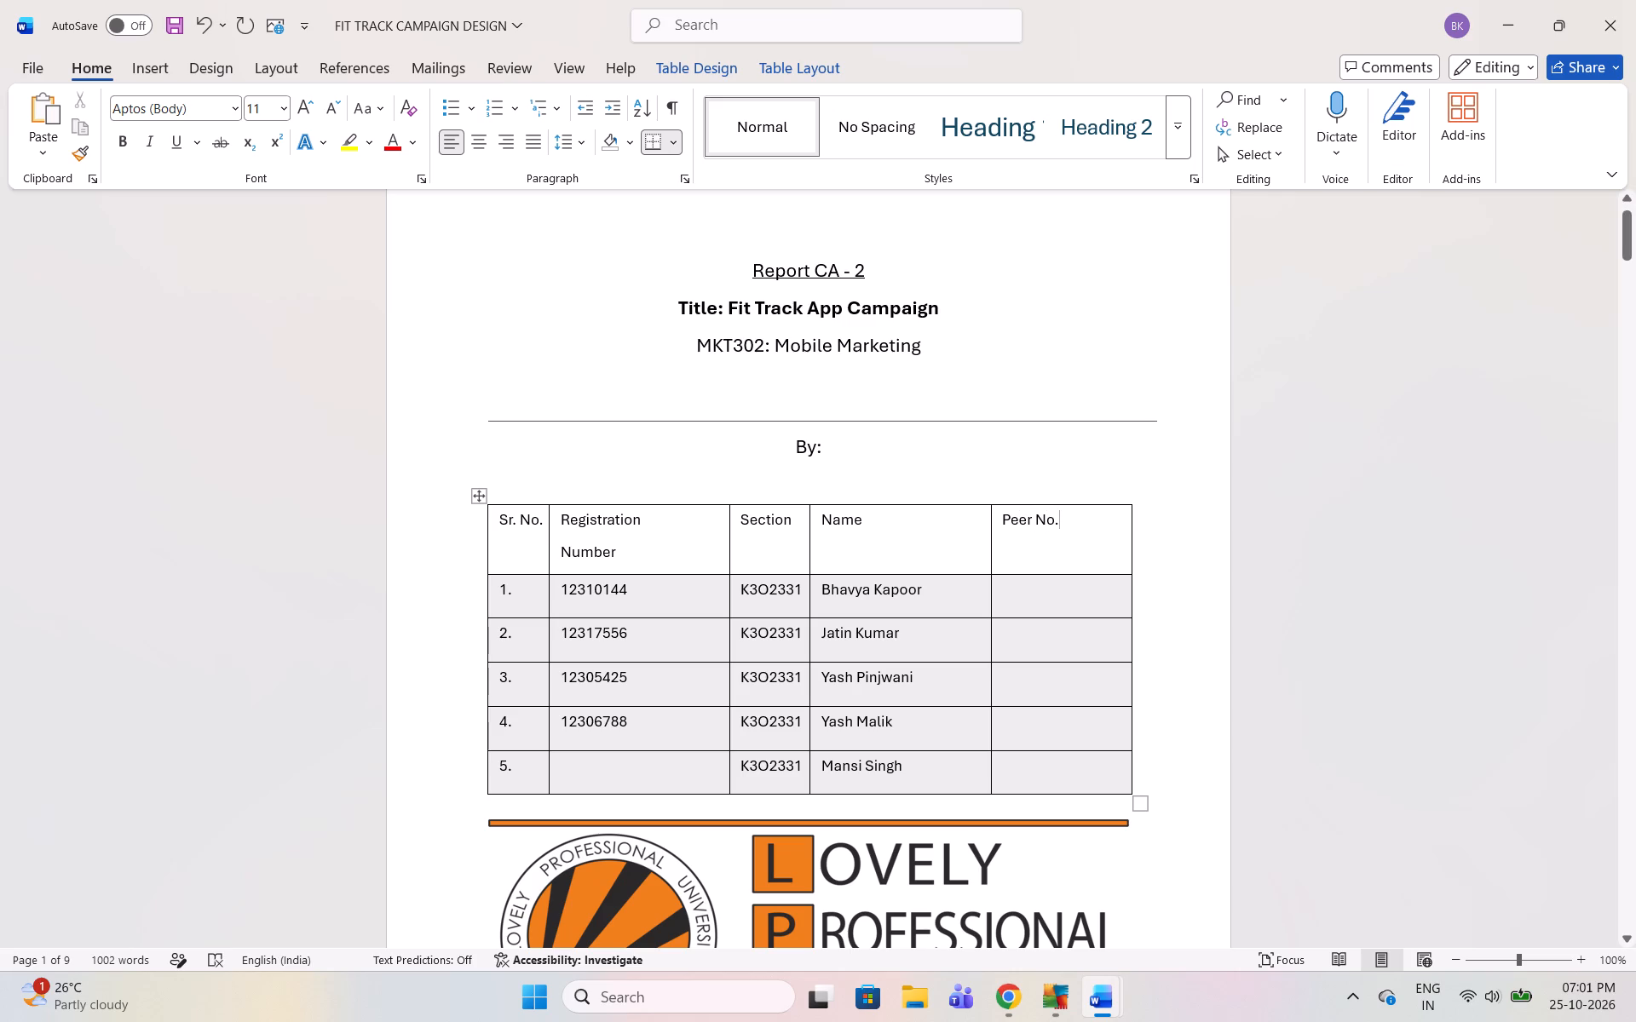
Number the five team members 1 to 5 in the Peer No. column, without trailing periods.
{"action": "left_click", "coordinate": [1060, 601]}
{"action": "key", "text": "1"}
{"action": "key", "text": "period"}
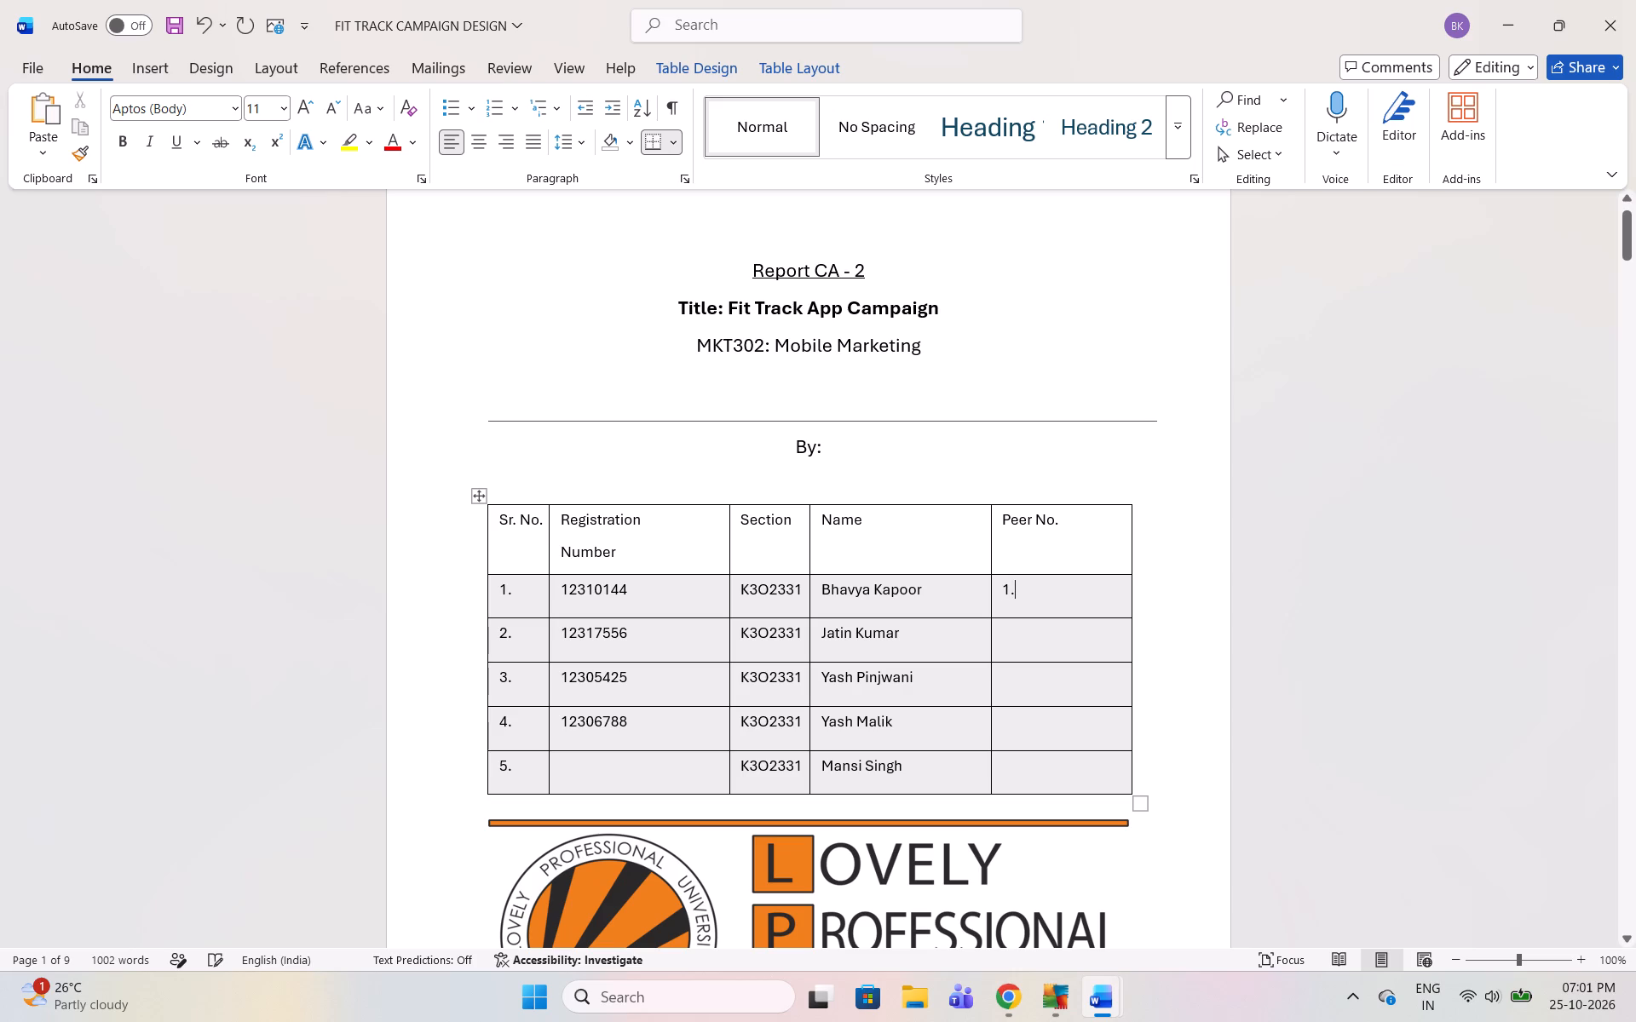
{"action": "key", "text": "BackSpace"}
{"action": "left_click", "coordinate": [1045, 646]}
{"action": "left_click", "coordinate": [1045, 646]}
{"action": "key", "text": "2"}
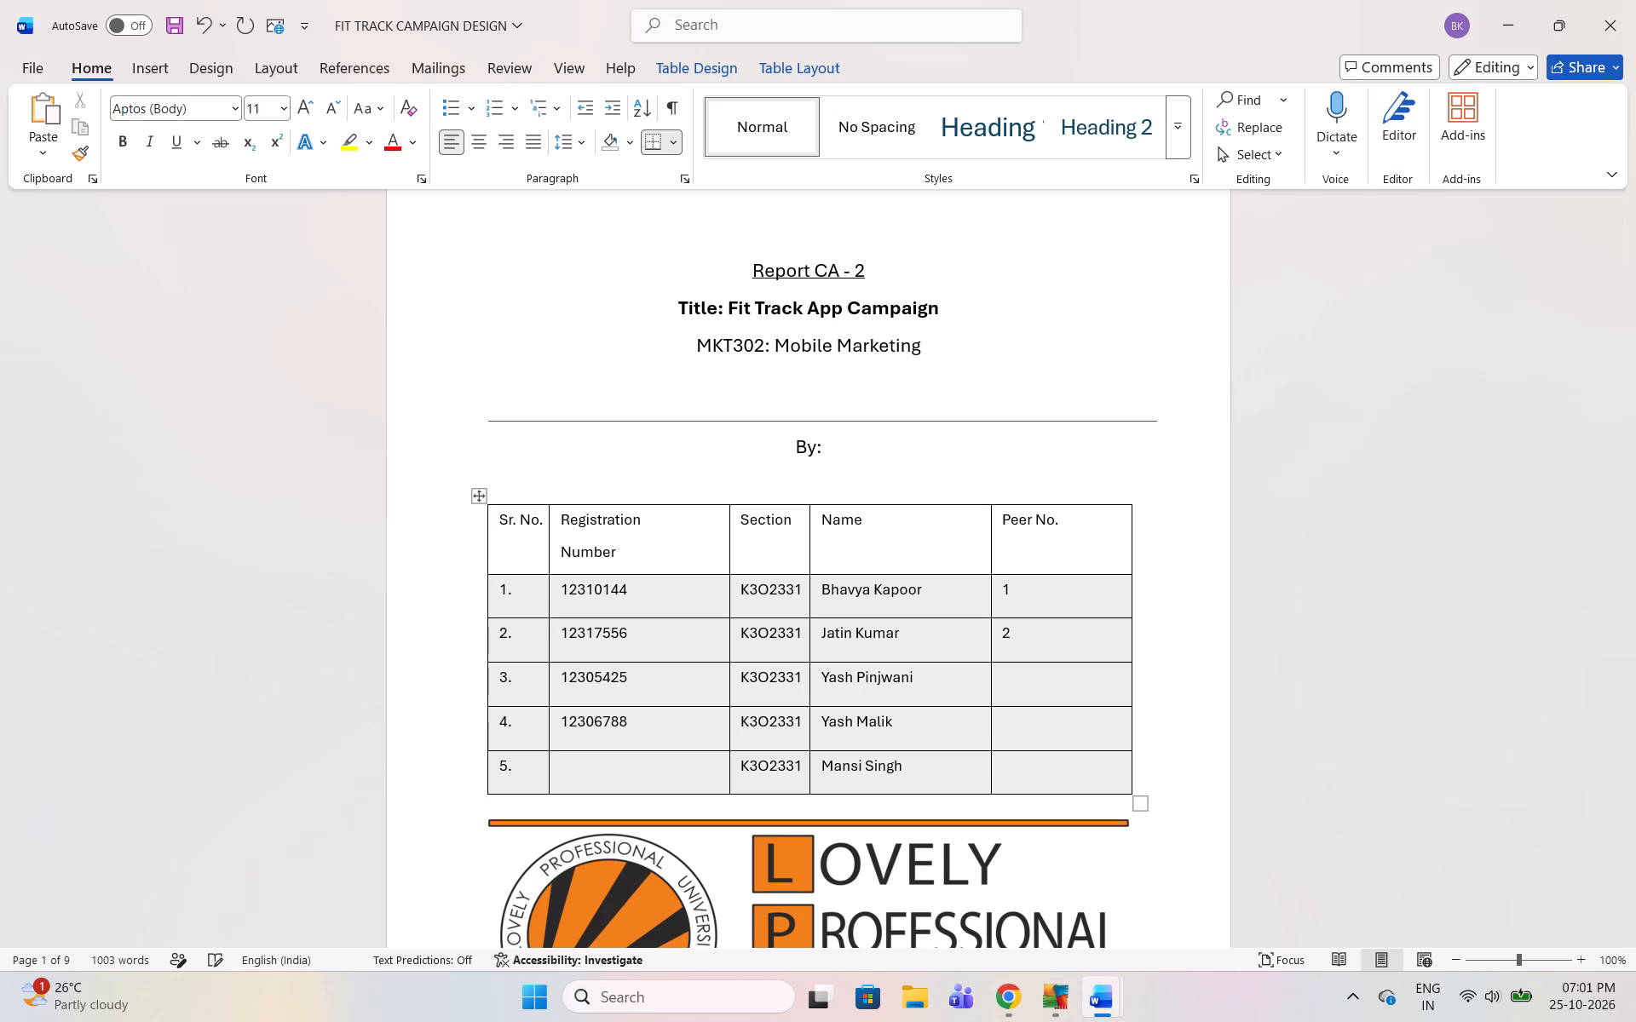
{"action": "left_click", "coordinate": [1013, 693]}
{"action": "key", "text": "3"}
{"action": "left_click", "coordinate": [1018, 732]}
{"action": "key", "text": "4"}
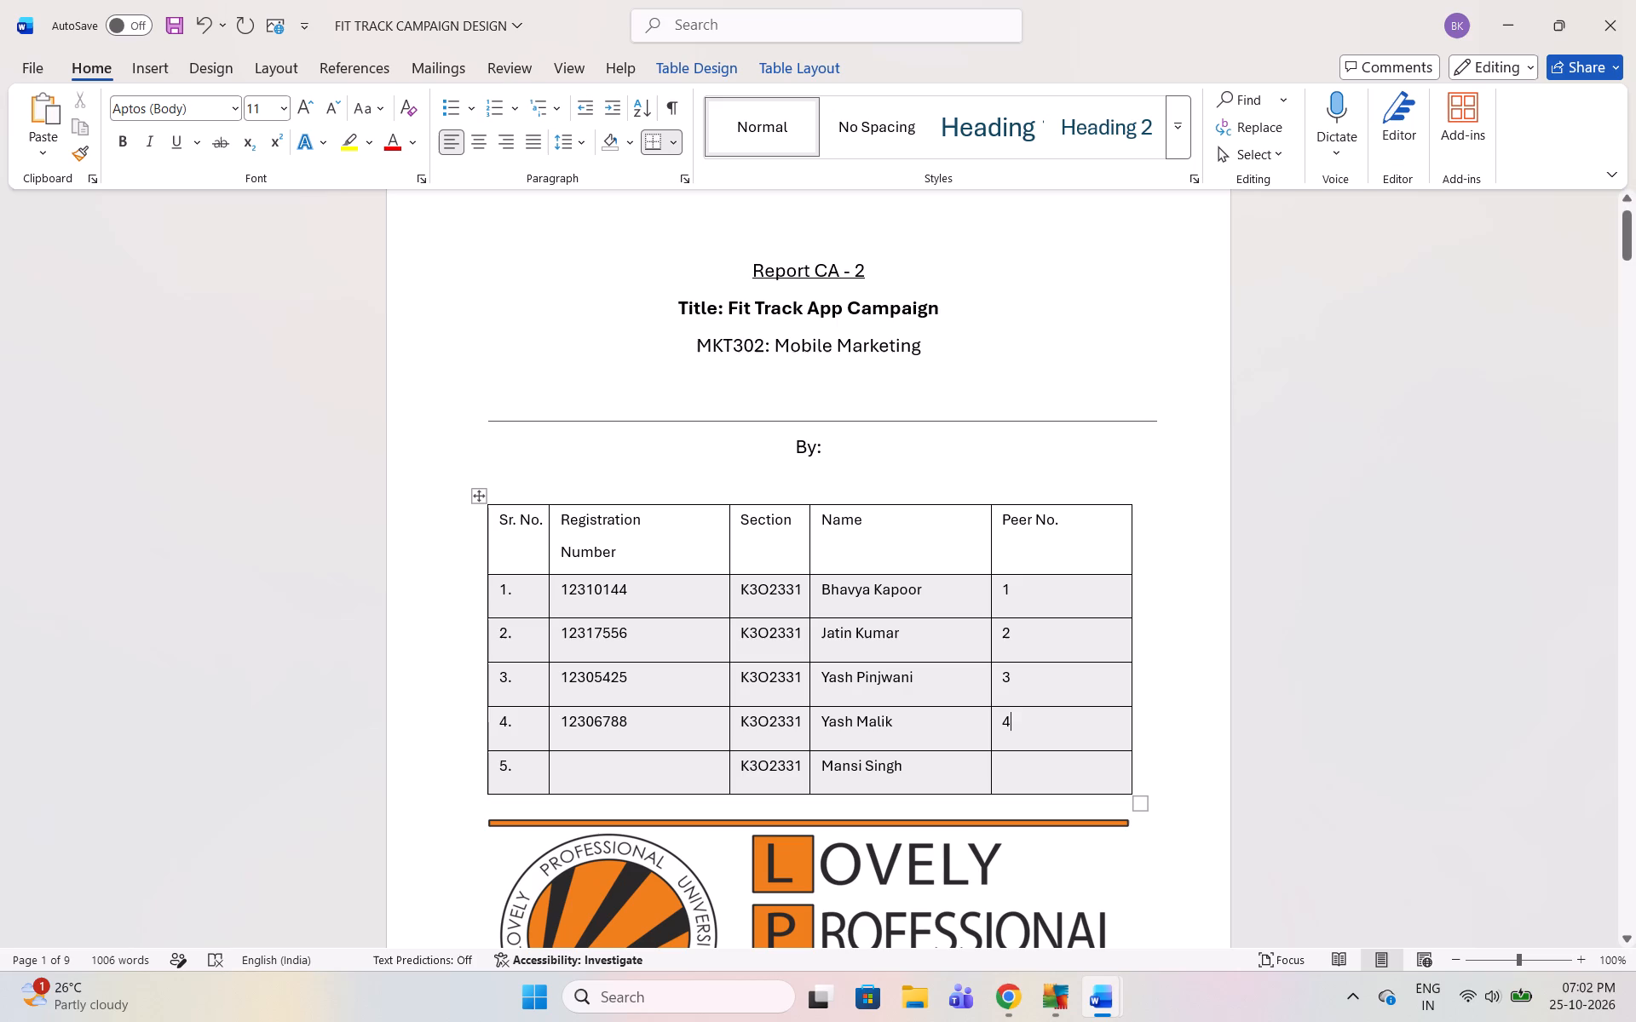
{"action": "left_click", "coordinate": [1014, 774]}
{"action": "key", "text": "5"}
{"action": "left_click_drag", "start_coordinate": [1006, 768], "coordinate": [1120, 990]}
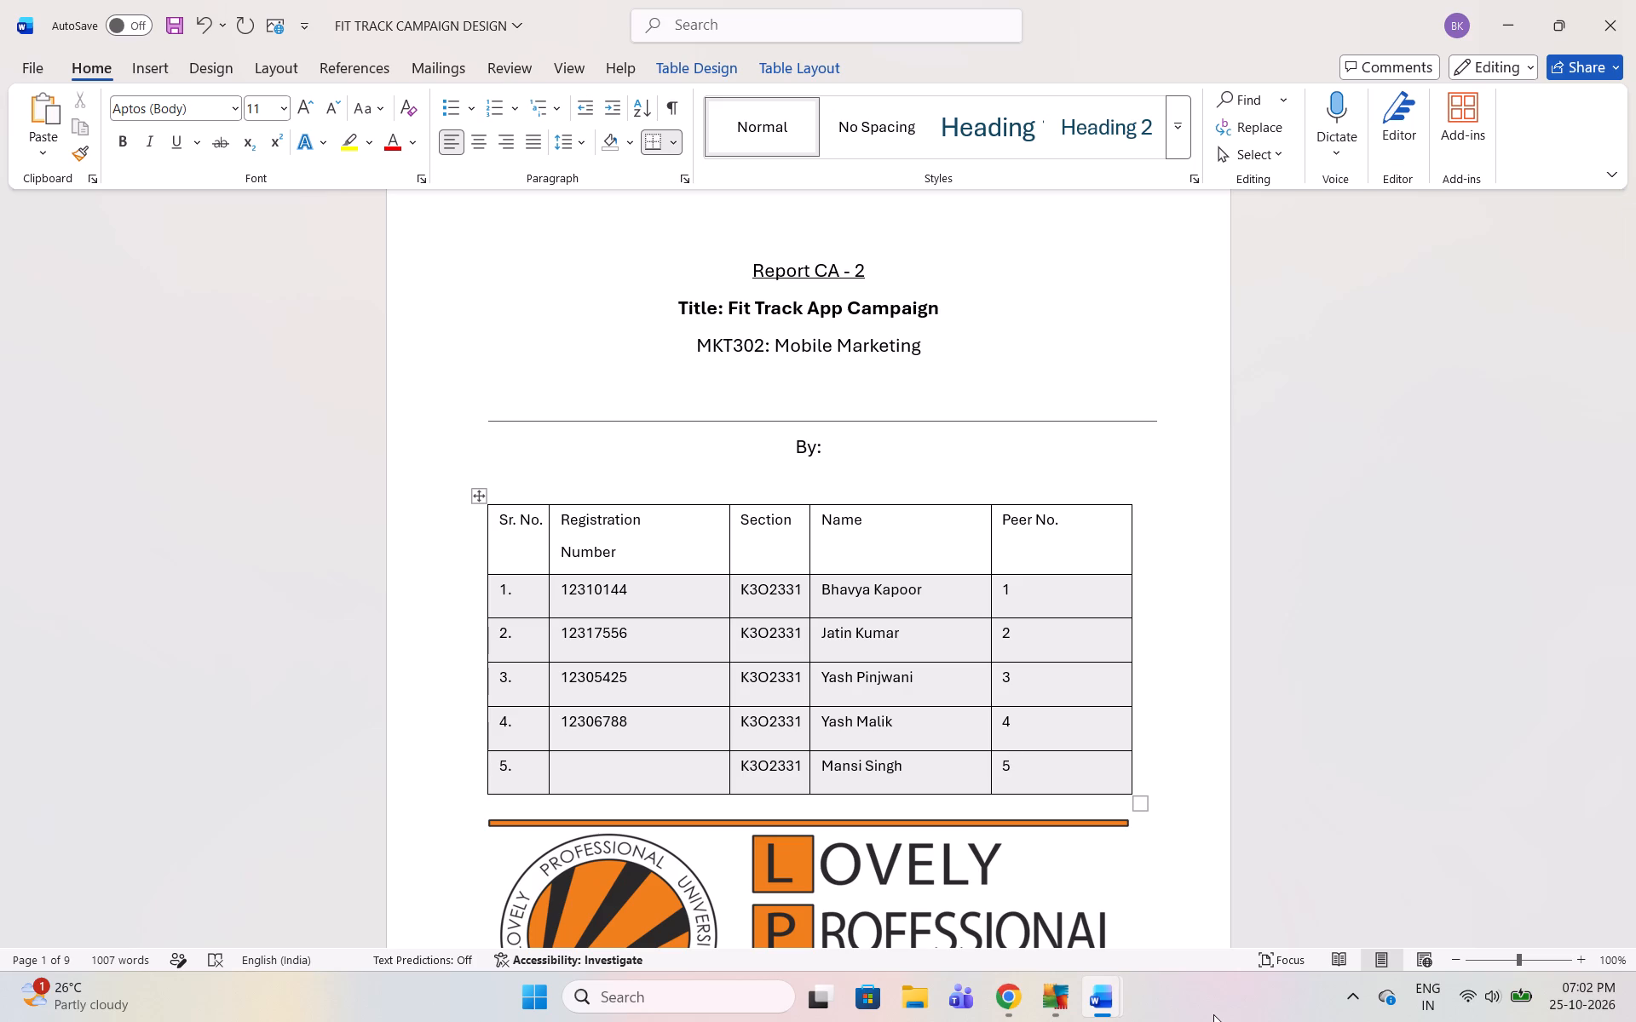
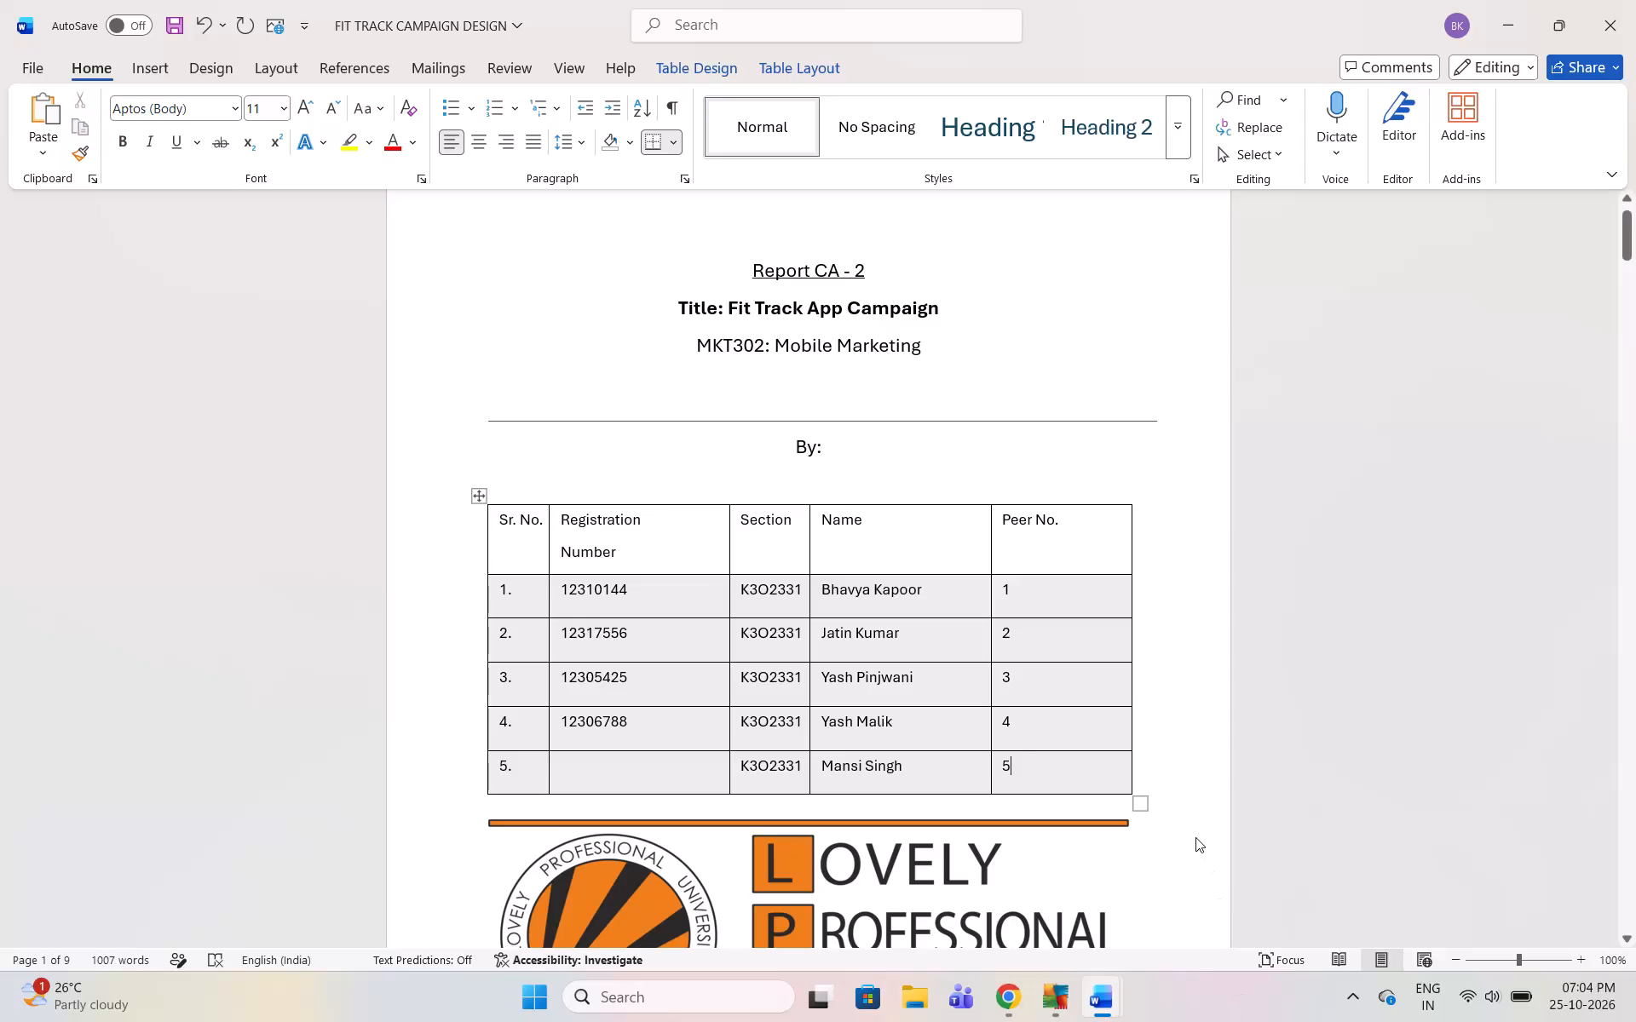
Place the cursor in the empty Registration Number cell of row 5 in the team table.
{"action": "scroll", "coordinate": [1089, 632], "scroll_direction": "down", "scroll_amount": 1}
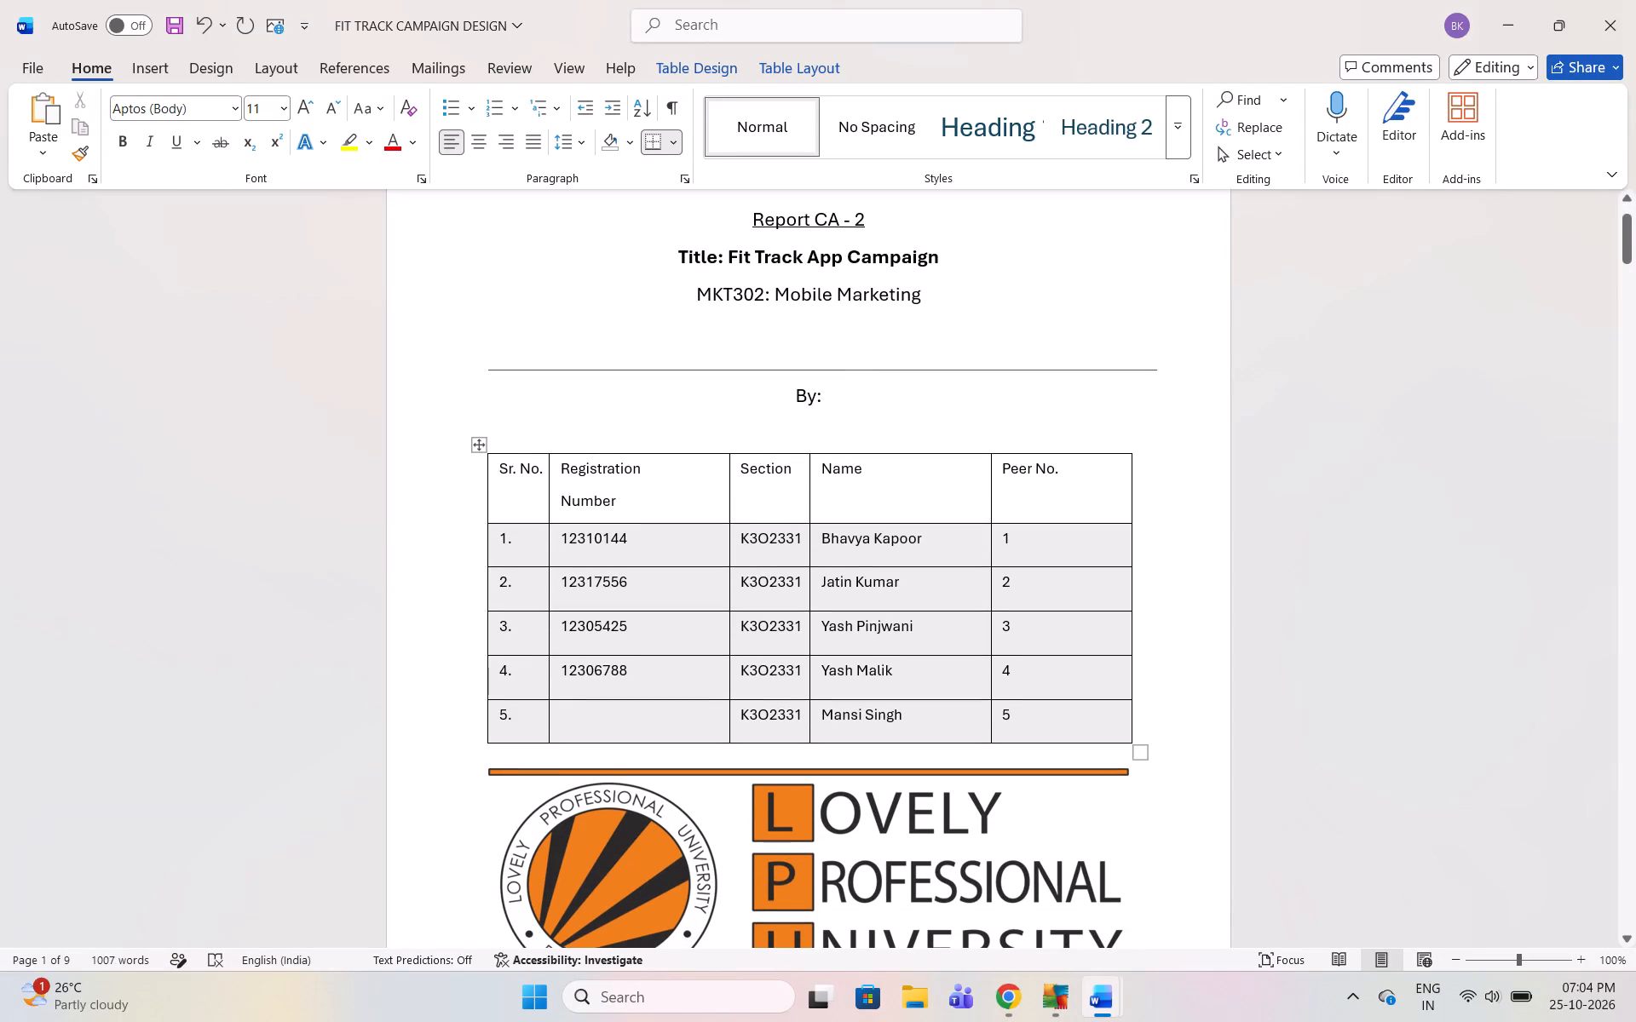
{"action": "left_click", "coordinate": [585, 724]}
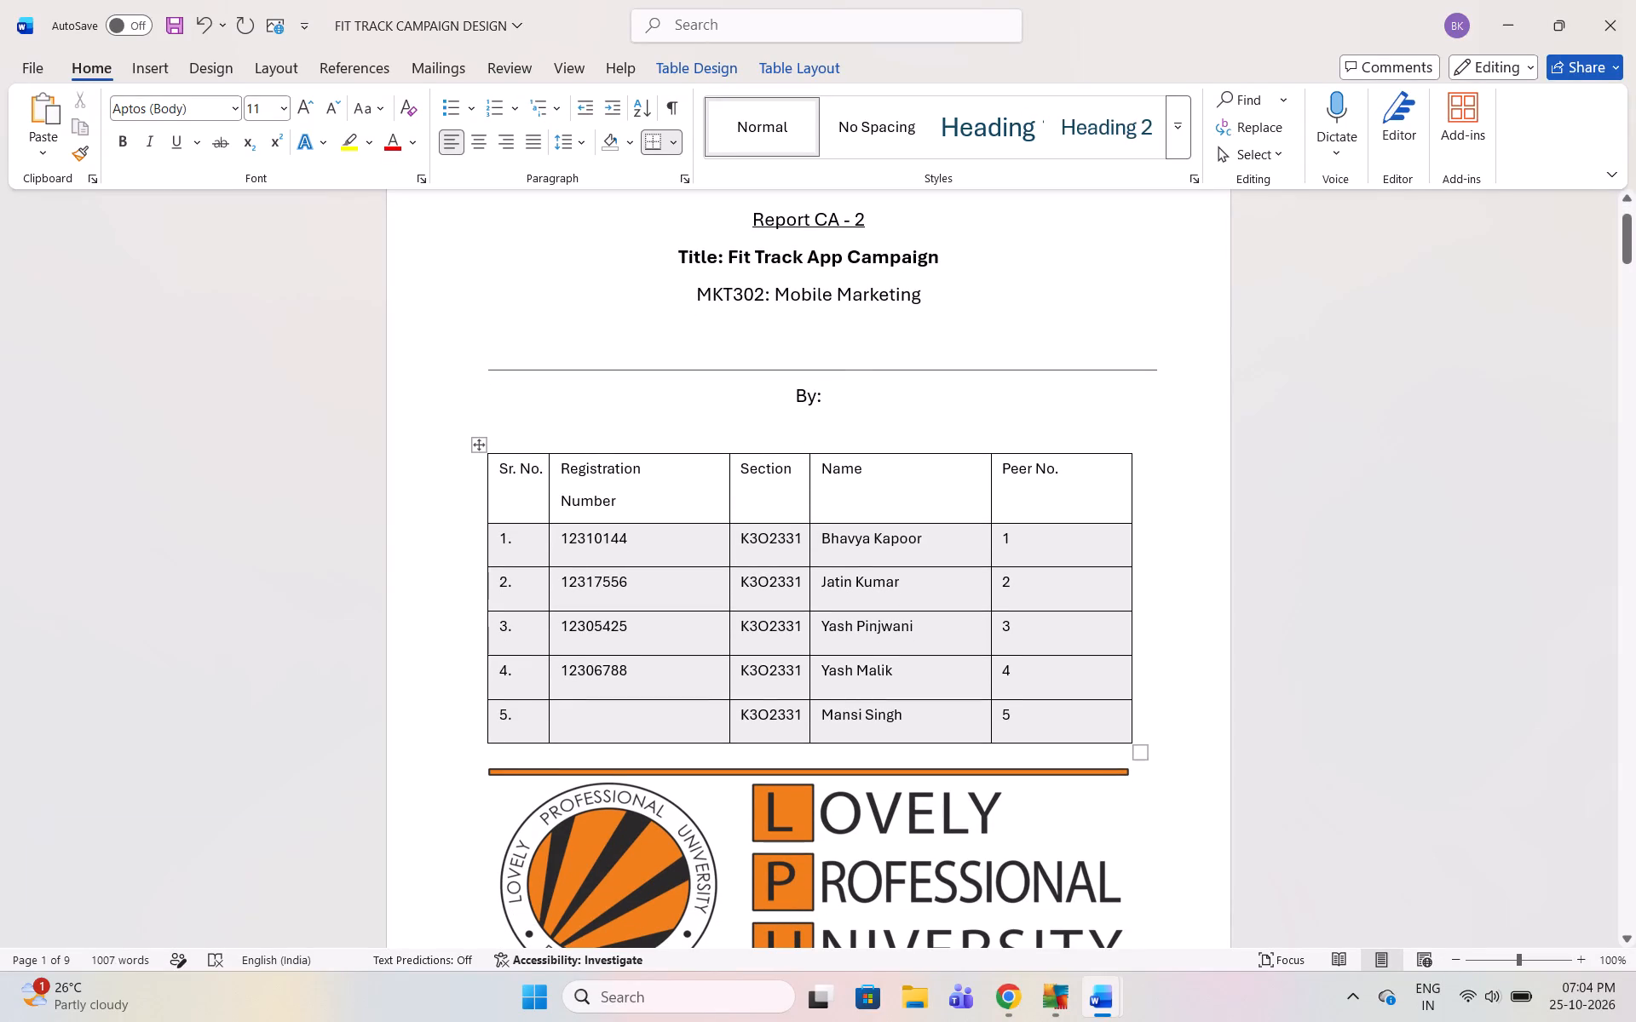
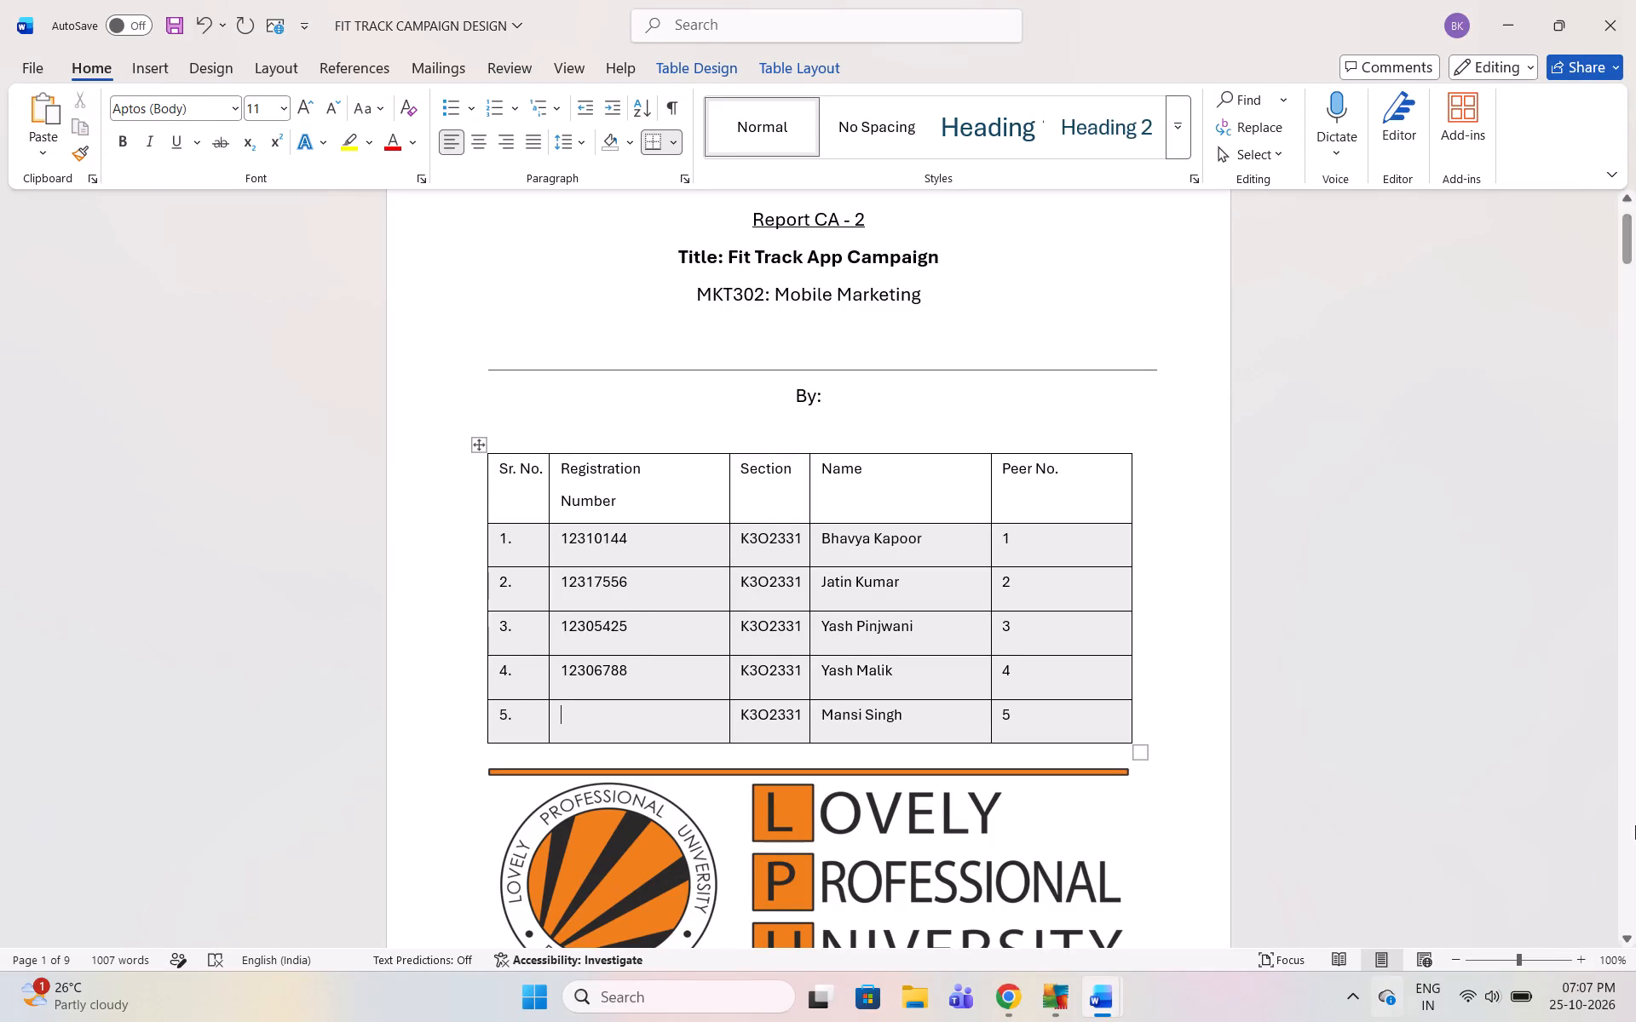
Review the document from the cover page through the campaign design, Mobile Promotion & Execution and Engaging Promotional Content sections to the Instagram QR code.
{"action": "scroll", "coordinate": [1259, 617], "scroll_direction": "down", "scroll_amount": 9}
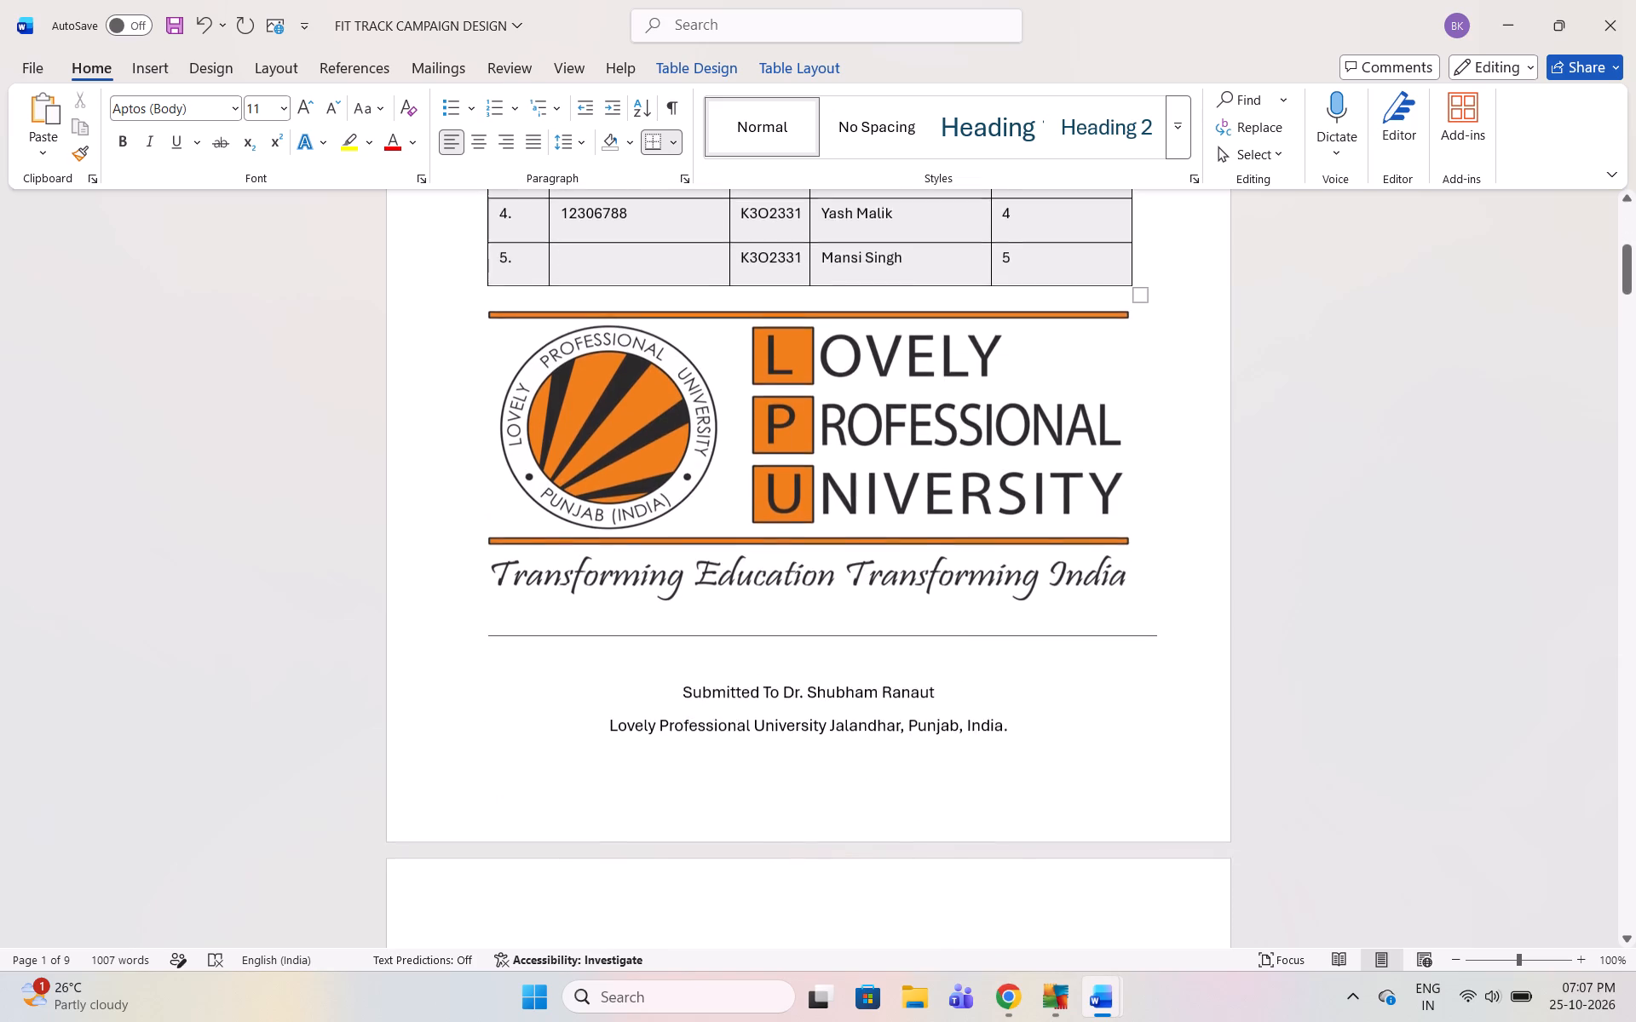
{"action": "scroll", "coordinate": [1259, 613], "scroll_direction": "down", "scroll_amount": 17}
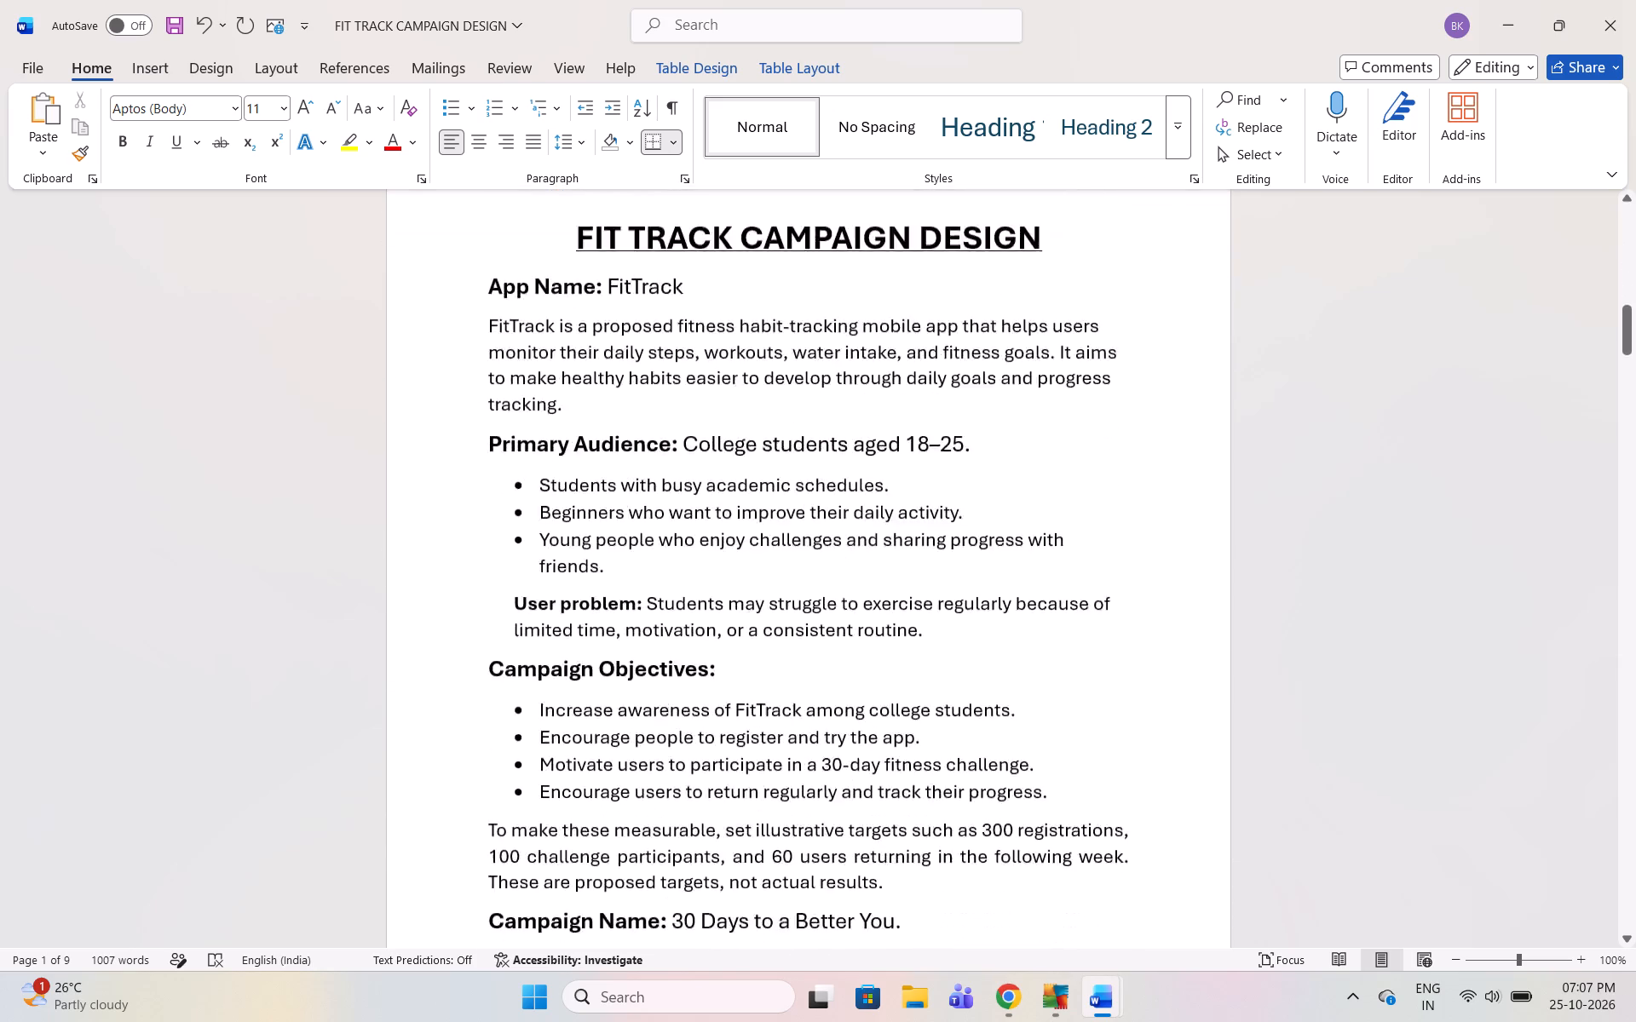
{"action": "scroll", "coordinate": [1260, 615], "scroll_direction": "down", "scroll_amount": 20}
{"action": "scroll", "coordinate": [1260, 615], "scroll_direction": "down", "scroll_amount": 7}
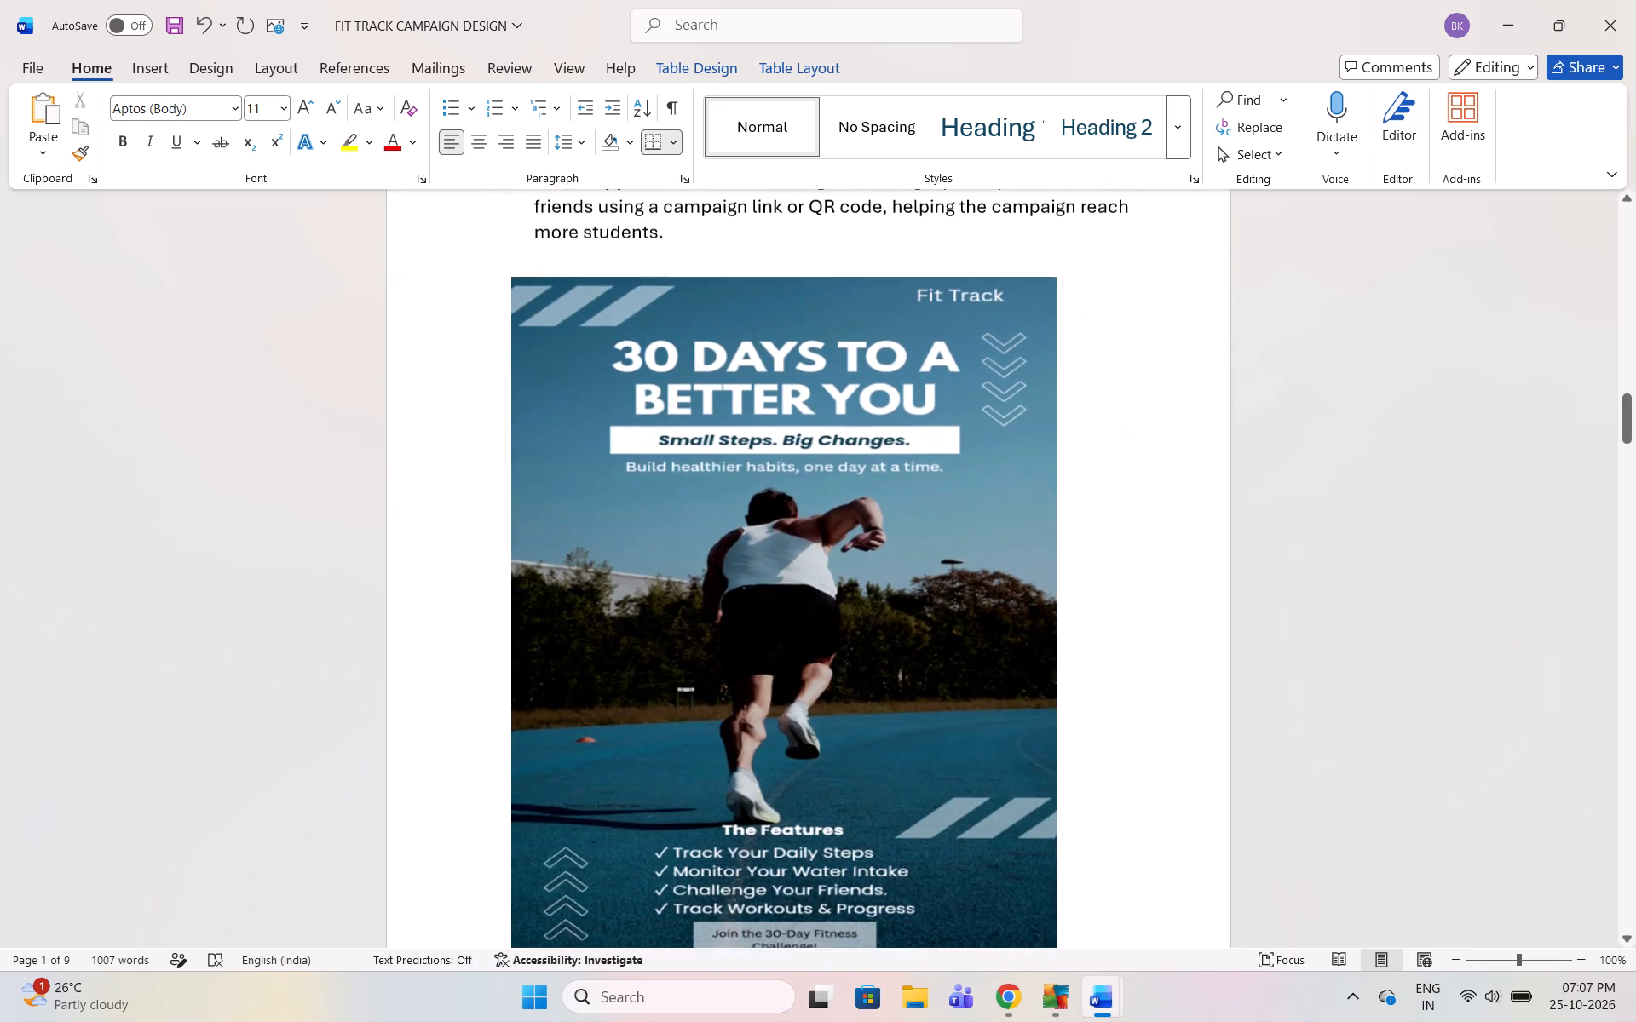
{"action": "scroll", "coordinate": [1260, 617], "scroll_direction": "down", "scroll_amount": 15}
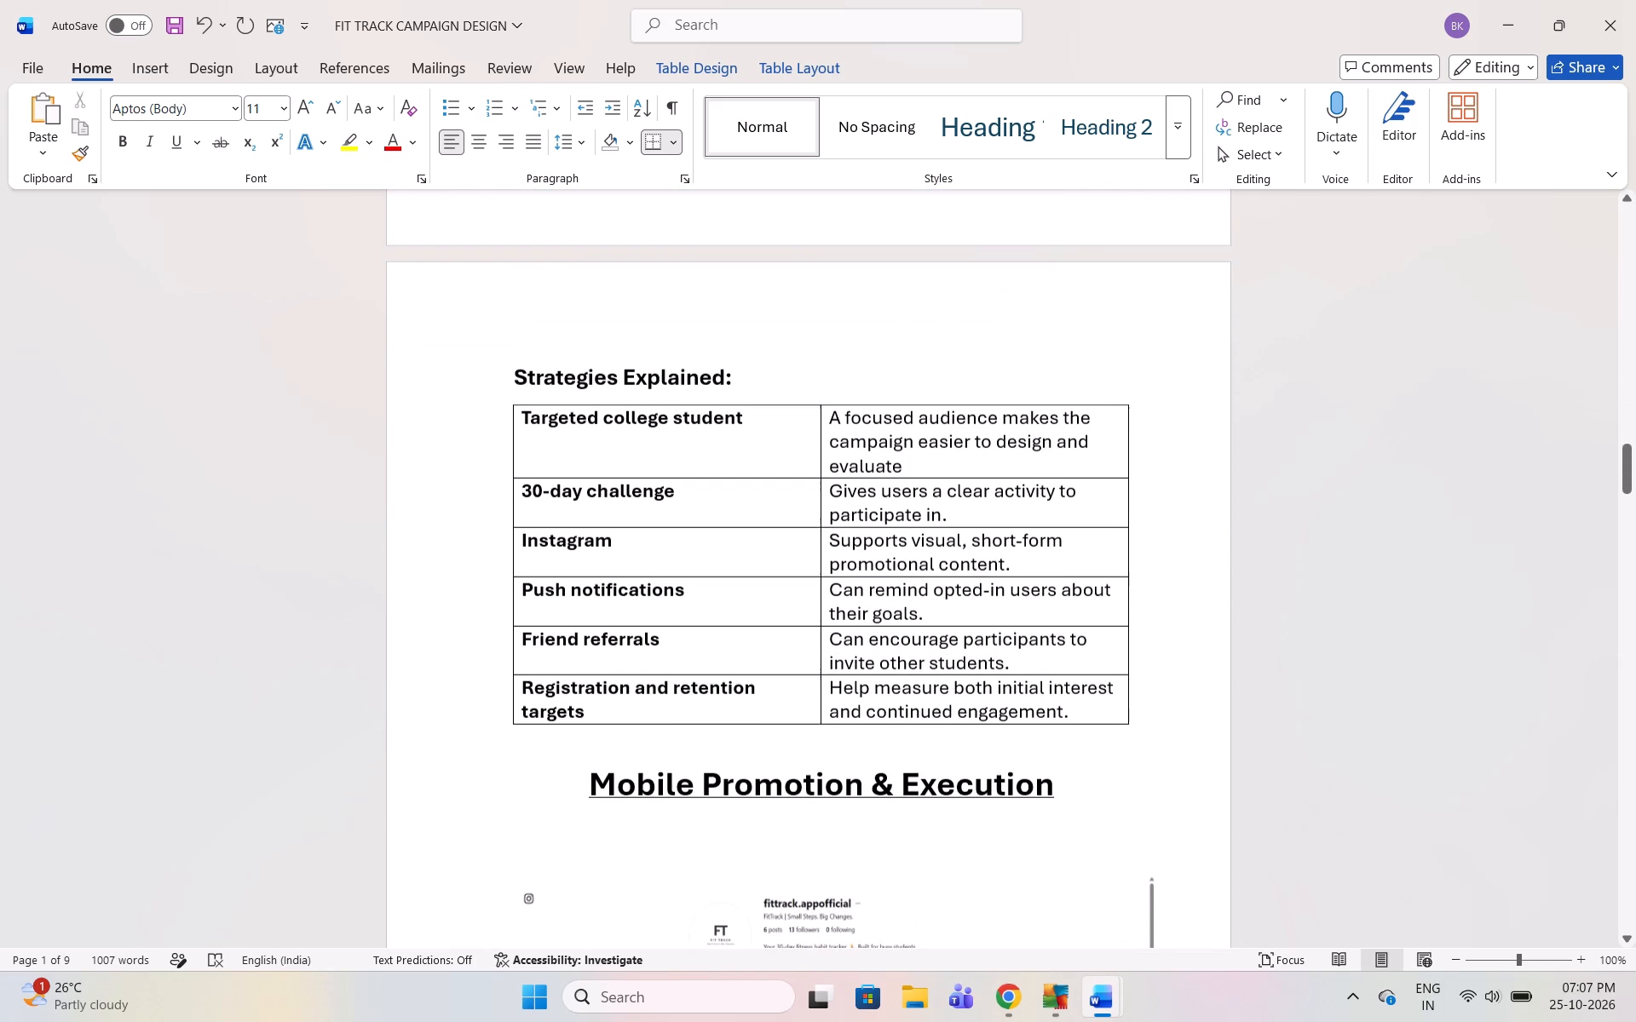
{"action": "scroll", "coordinate": [1260, 617], "scroll_direction": "down", "scroll_amount": 11}
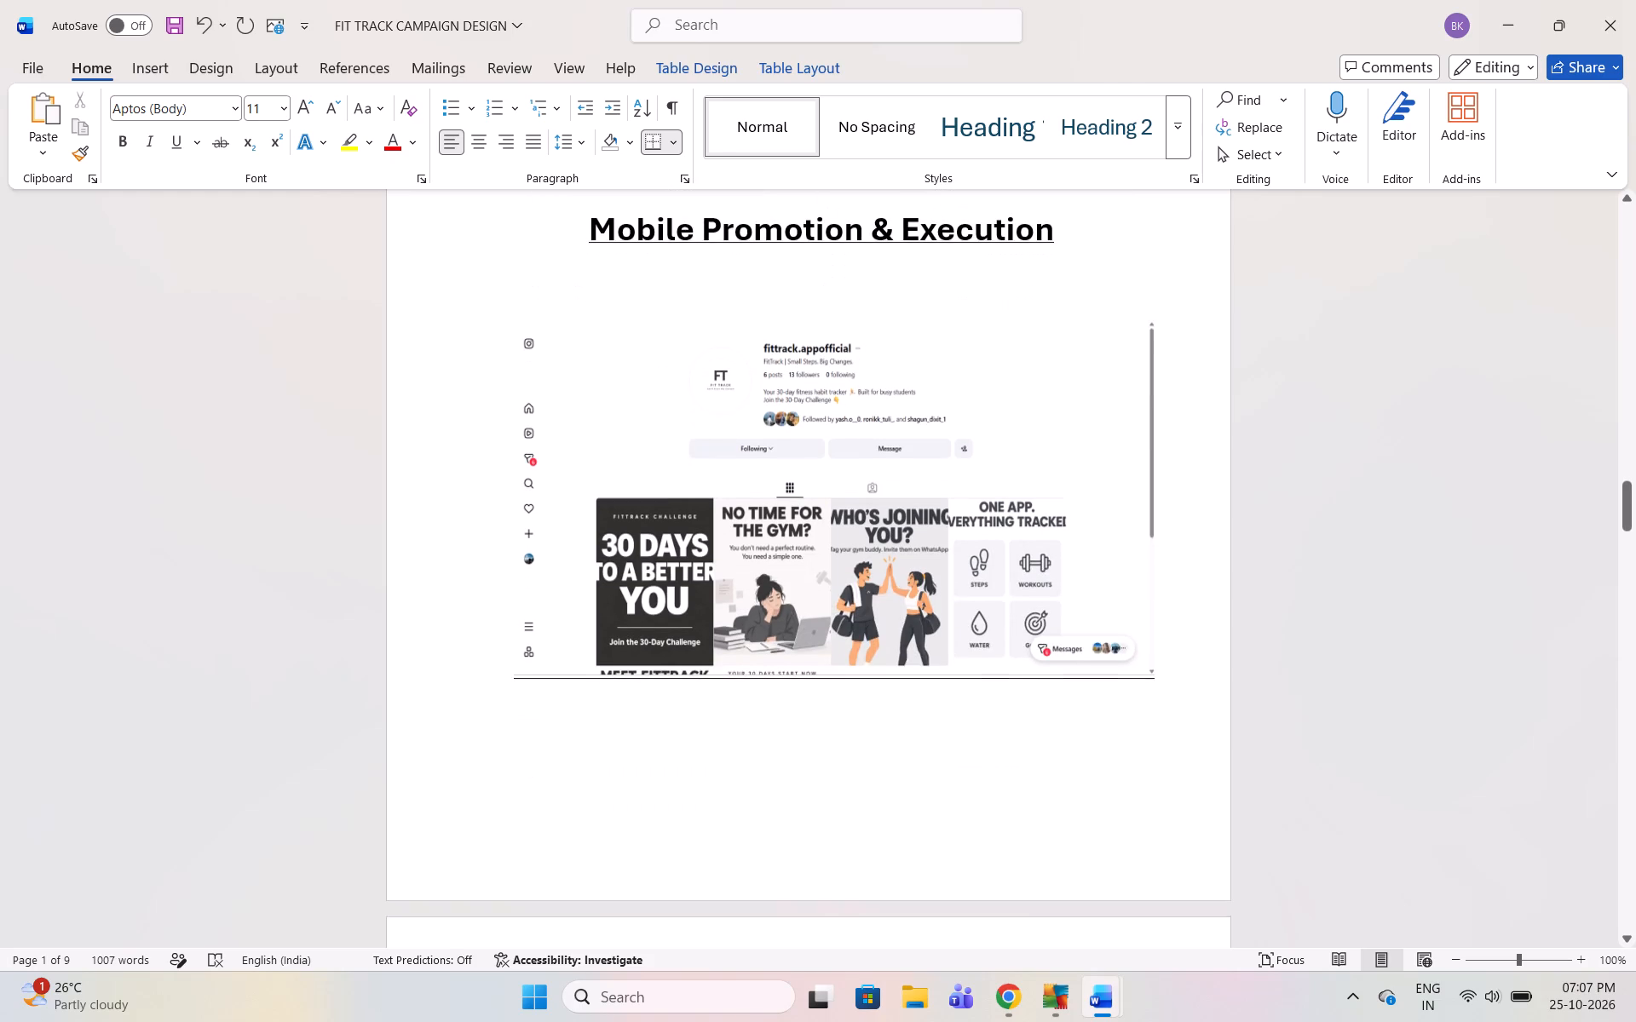
{"action": "scroll", "coordinate": [1259, 625], "scroll_direction": "down", "scroll_amount": 9}
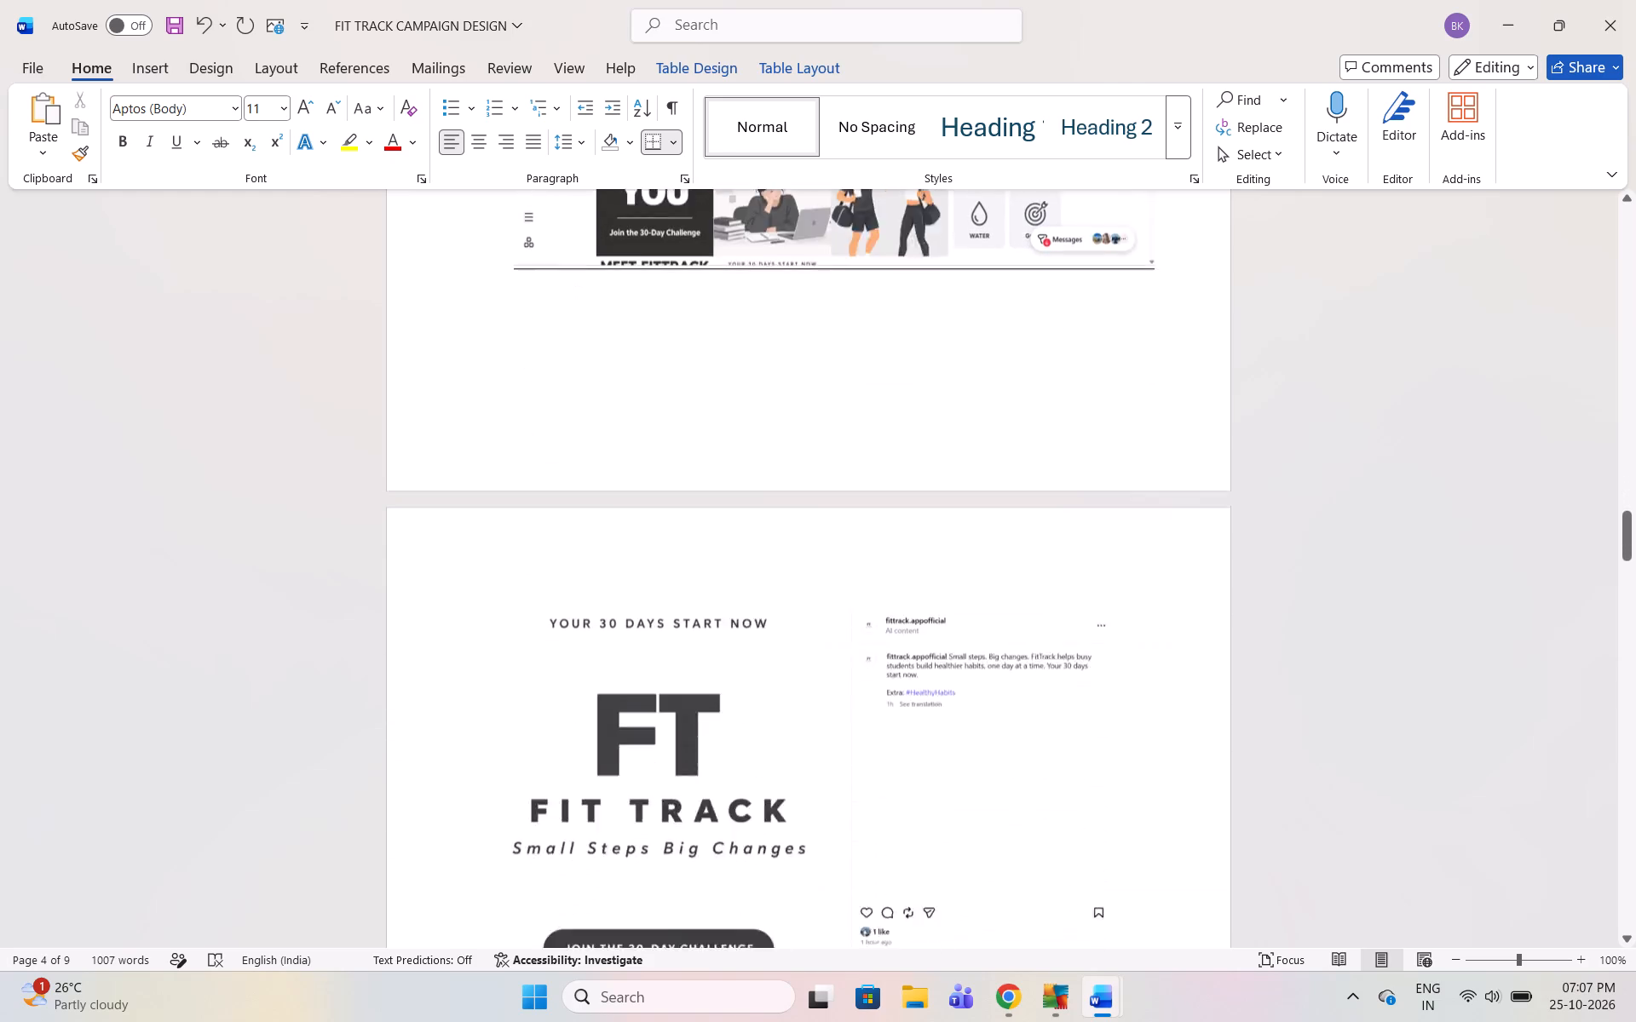
{"action": "scroll", "coordinate": [1259, 625], "scroll_direction": "down", "scroll_amount": 14}
{"action": "scroll", "coordinate": [1259, 625], "scroll_direction": "down", "scroll_amount": 13}
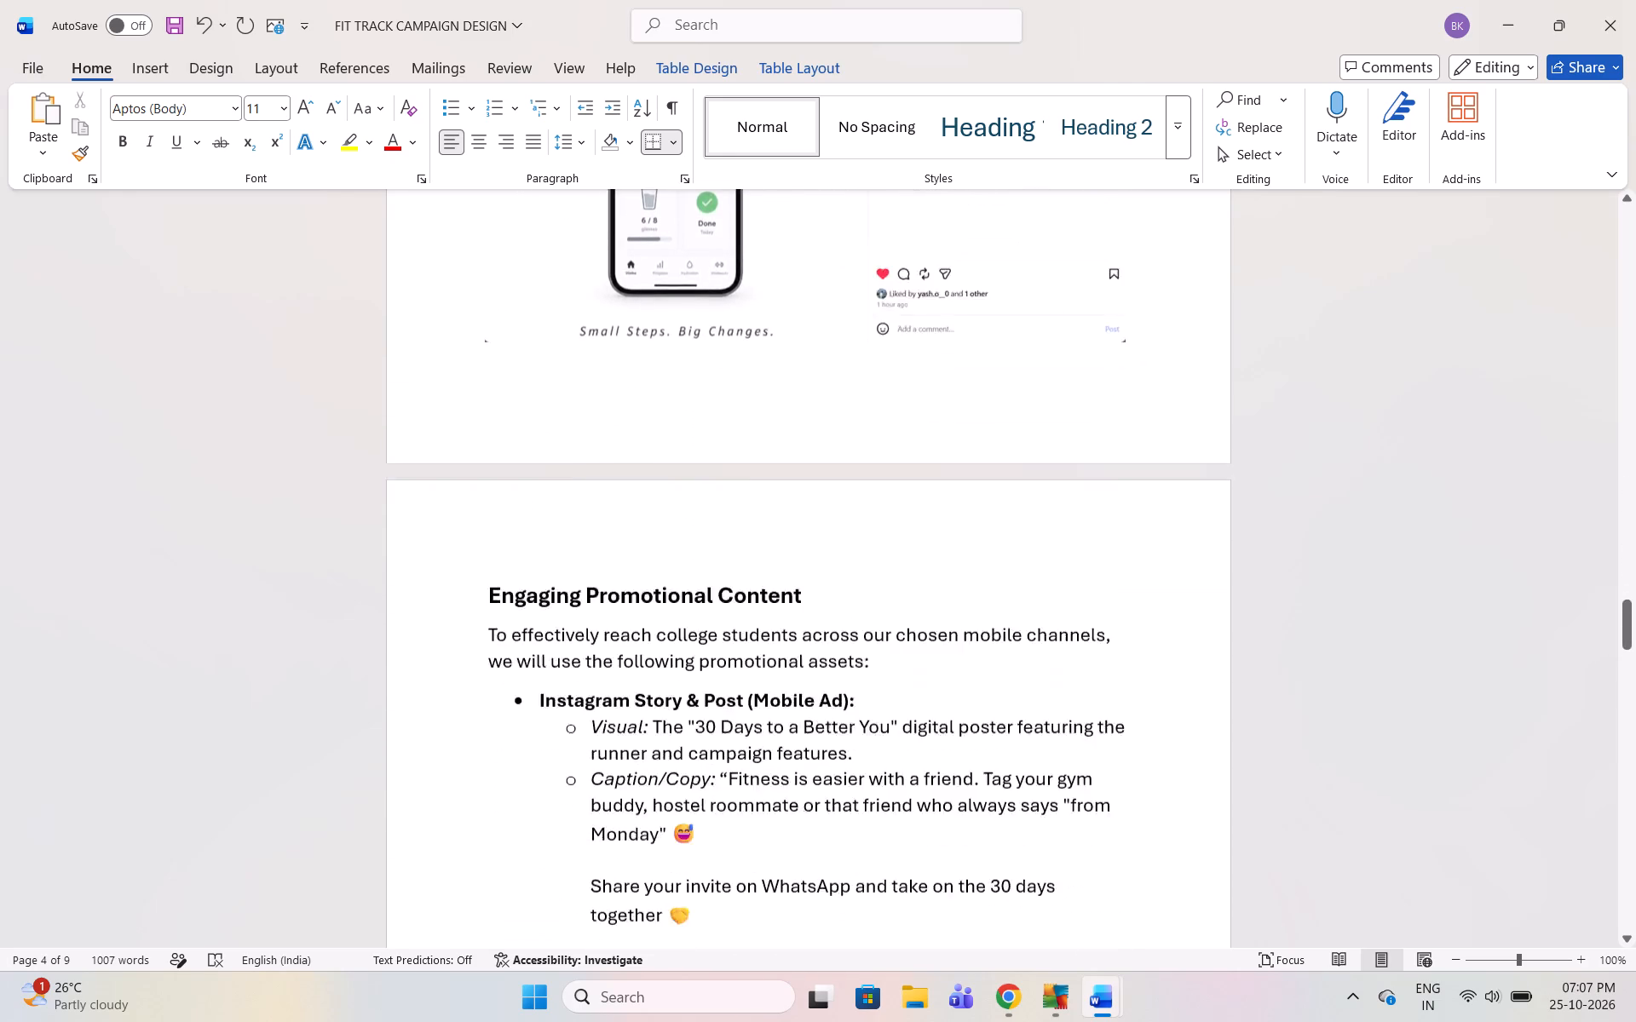
{"action": "scroll", "coordinate": [1259, 625], "scroll_direction": "down", "scroll_amount": 18}
{"action": "scroll", "coordinate": [1259, 626], "scroll_direction": "up", "scroll_amount": 2}
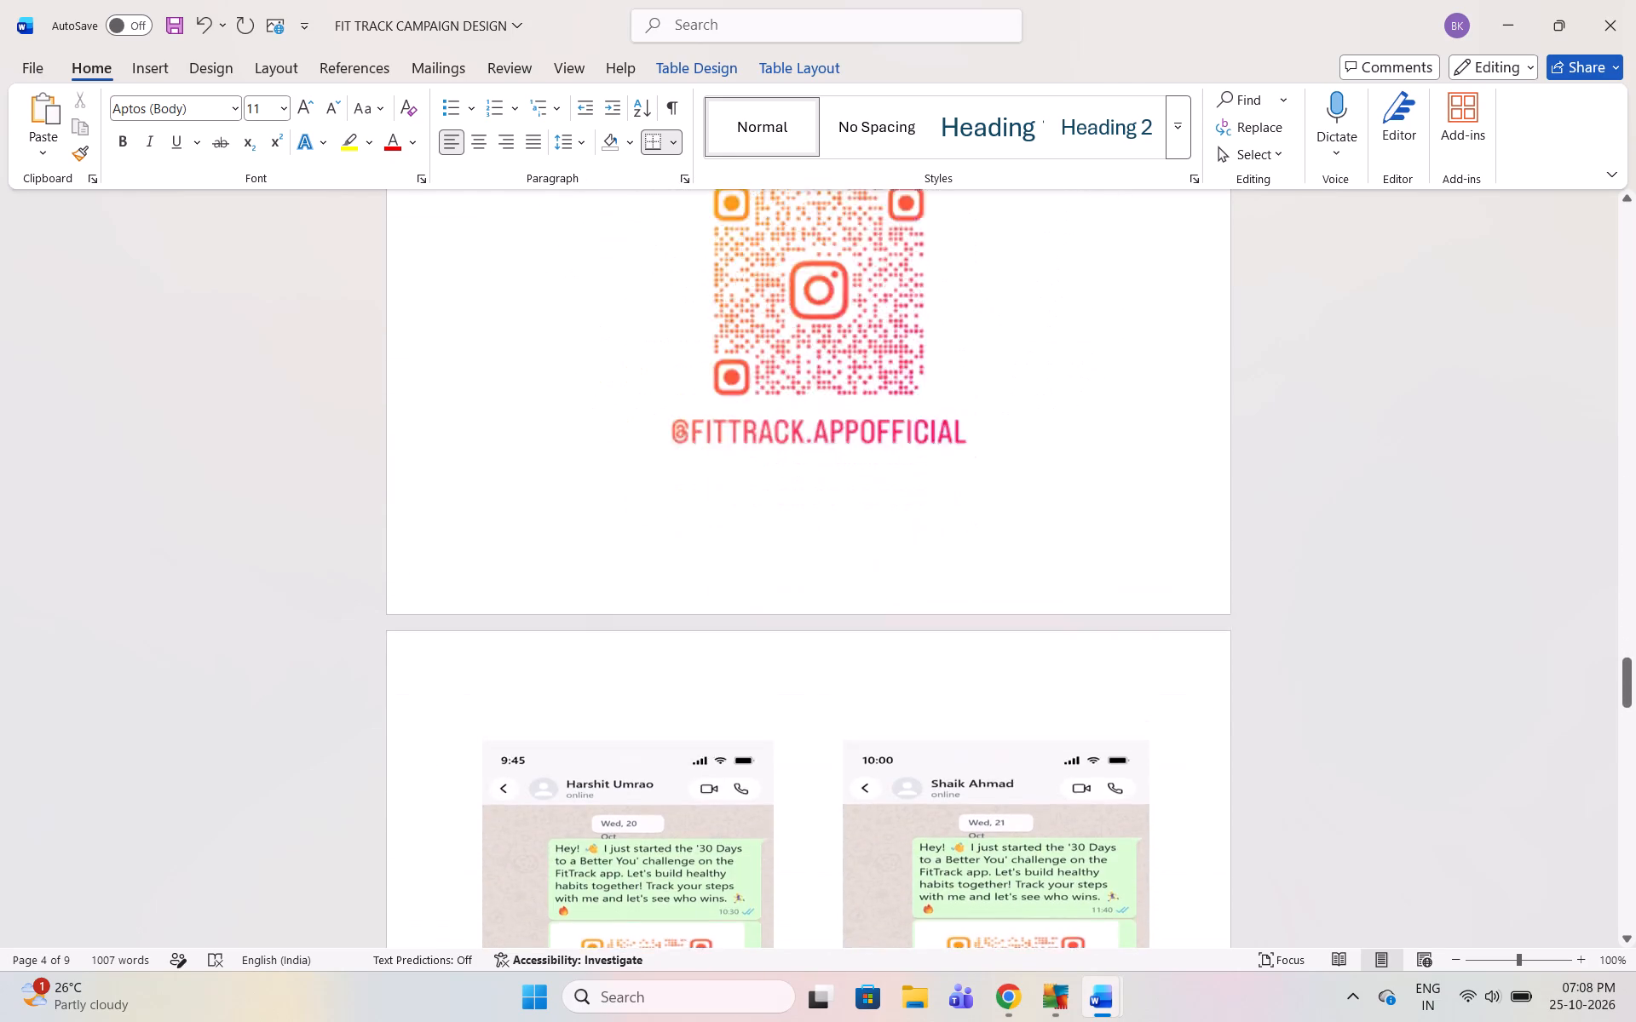
{"action": "scroll", "coordinate": [1259, 626], "scroll_direction": "up", "scroll_amount": 1}
Examine the layout and contents of the WhatsApp invitation chat screenshots on the page after the Instagram QR code.
{"action": "scroll", "coordinate": [1259, 626], "scroll_direction": "down", "scroll_amount": 15}
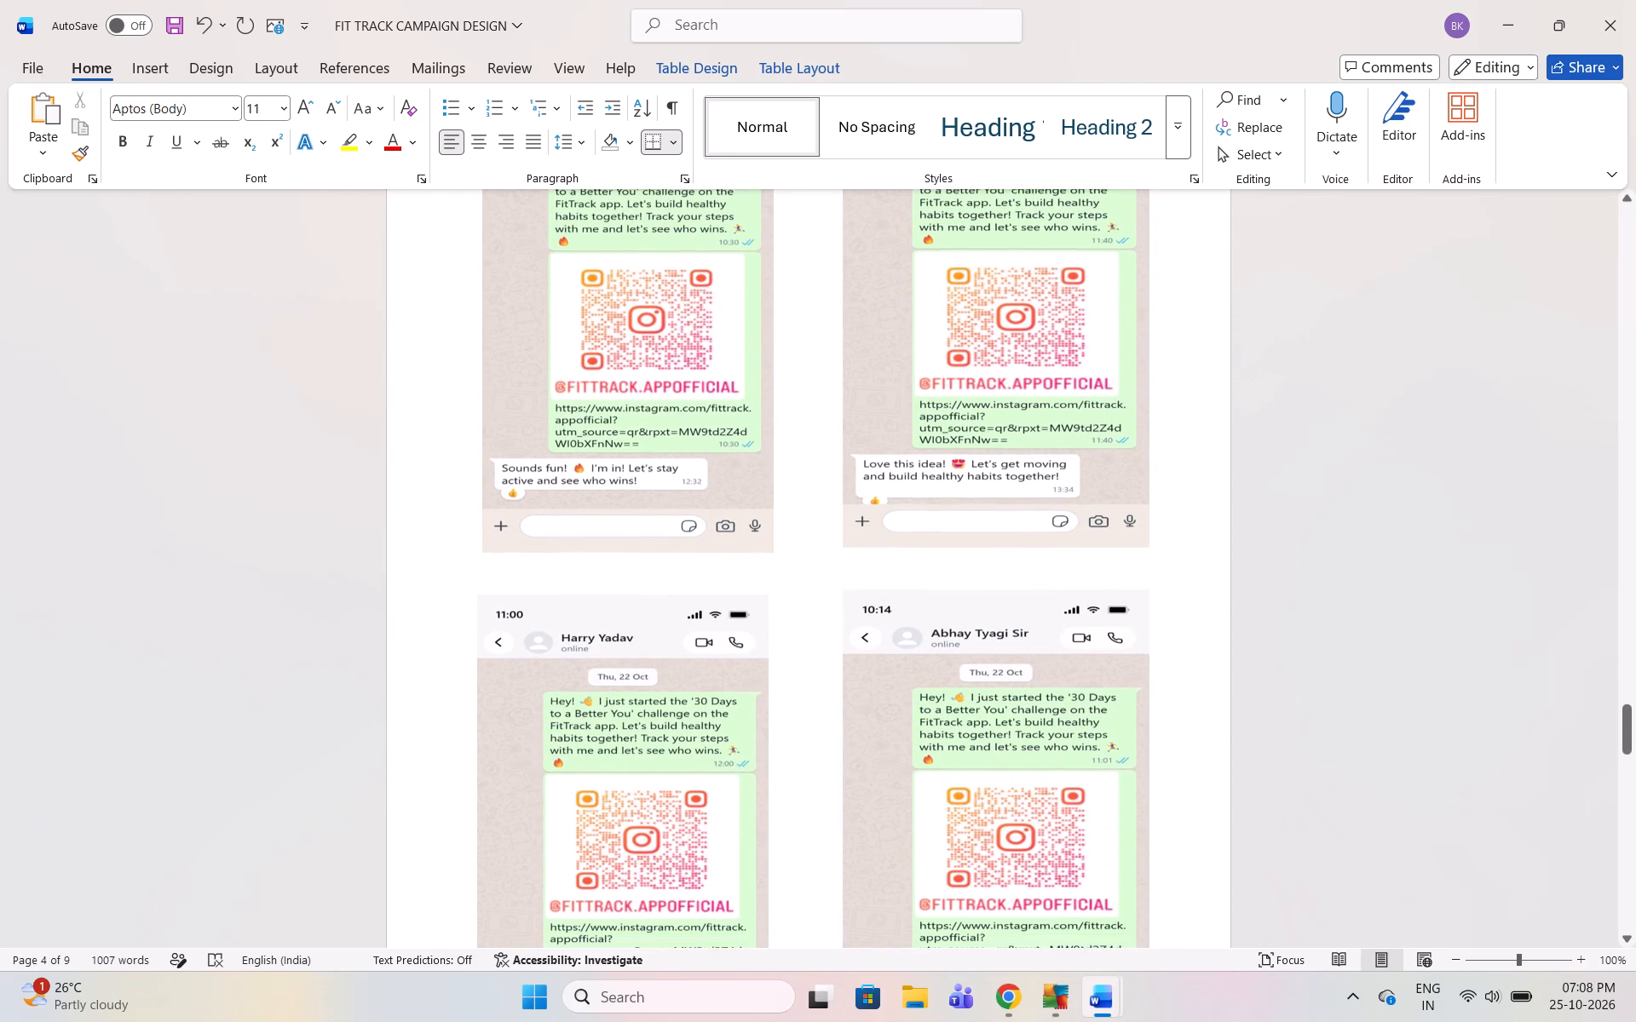
{"action": "scroll", "coordinate": [1259, 626], "scroll_direction": "down", "scroll_amount": 2}
{"action": "scroll", "coordinate": [1259, 626], "scroll_direction": "up", "scroll_amount": 3}
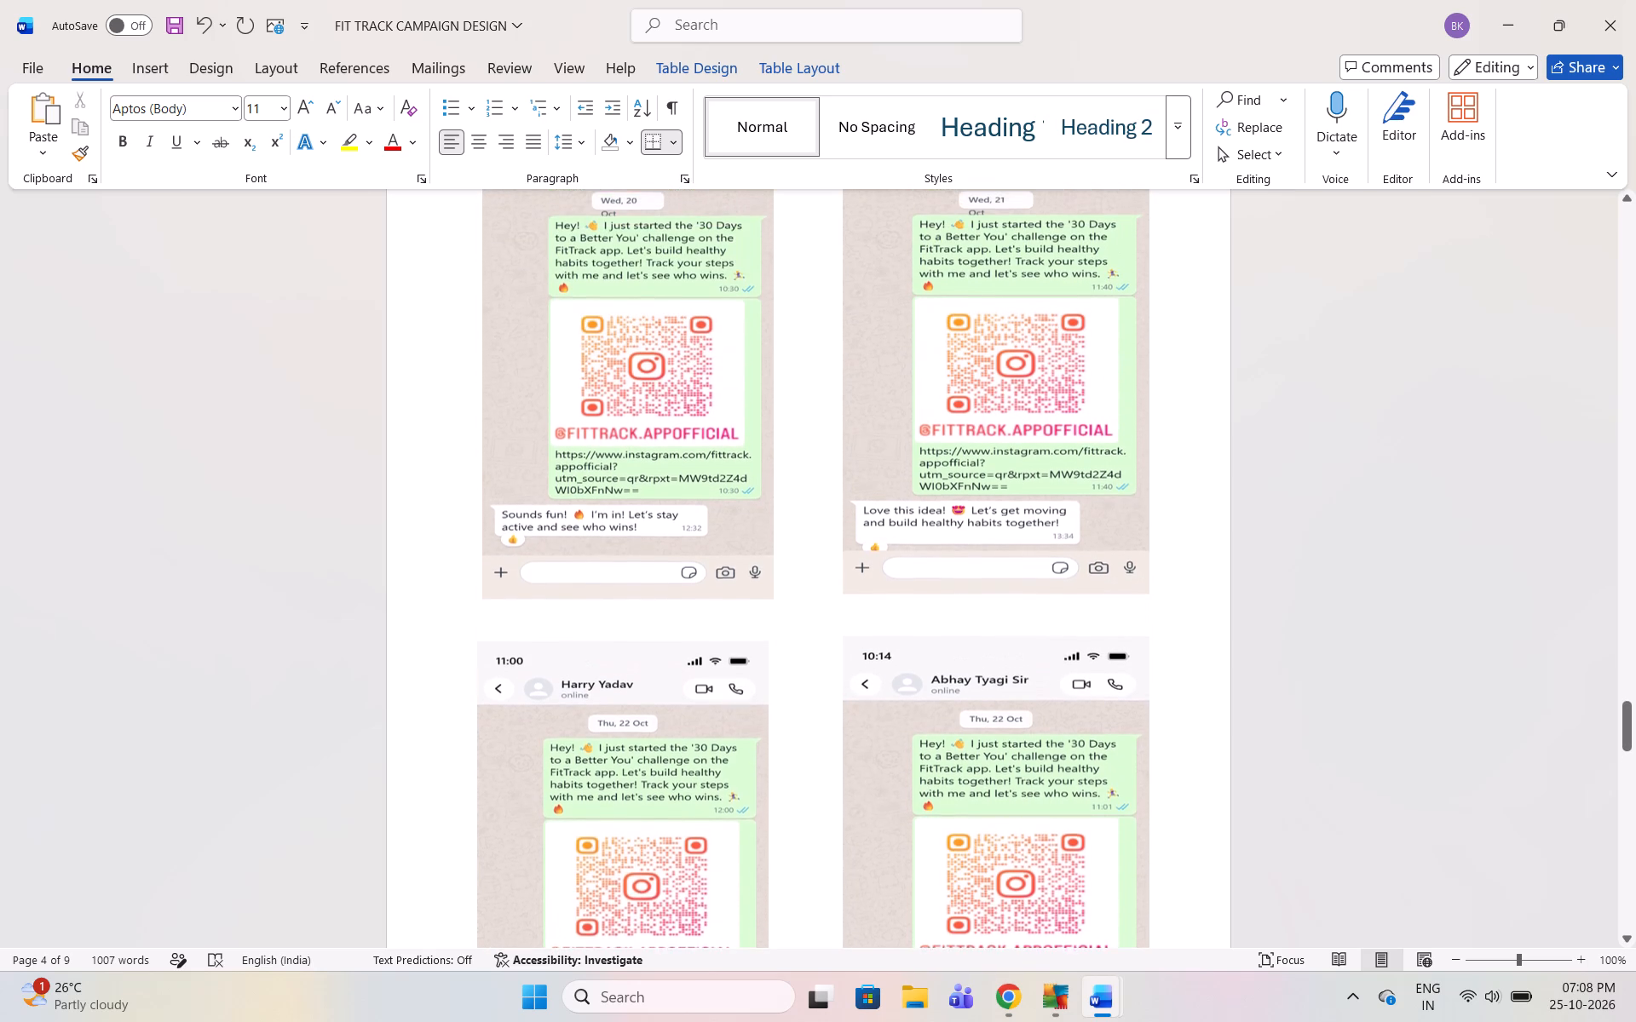
{"action": "scroll", "coordinate": [1259, 626], "scroll_direction": "up", "scroll_amount": 2}
{"action": "scroll", "coordinate": [1259, 626], "scroll_direction": "down", "scroll_amount": 10}
{"action": "scroll", "coordinate": [1259, 627], "scroll_direction": "up", "scroll_amount": 8}
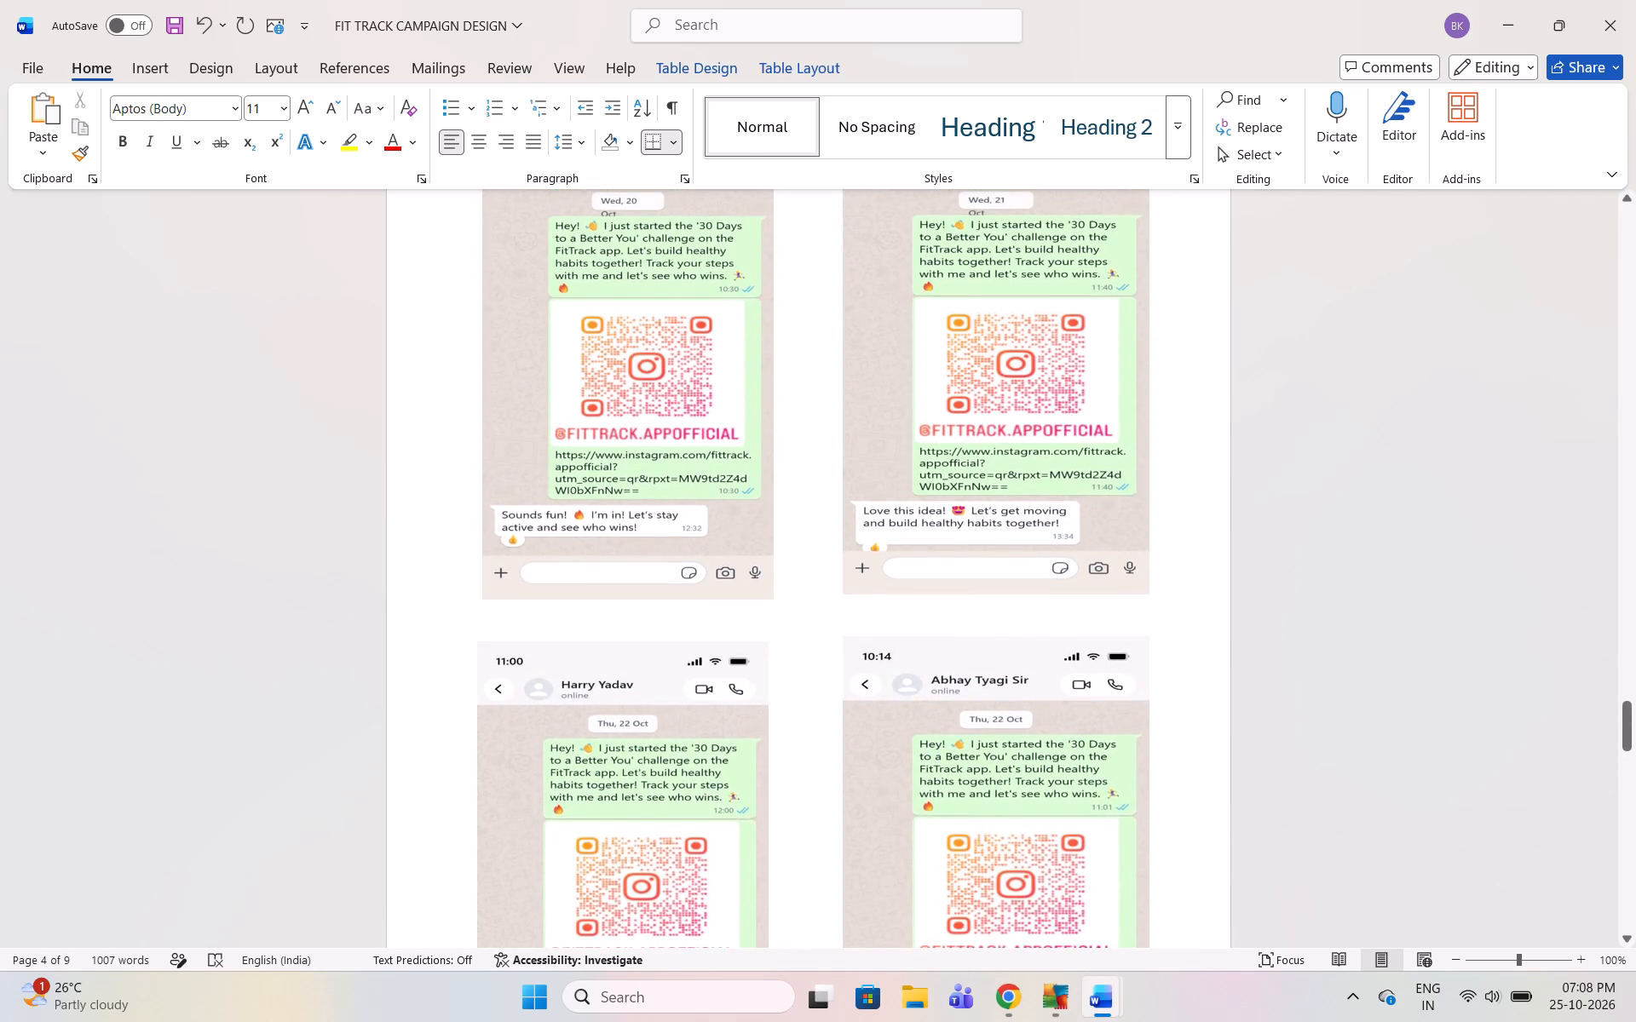
{"action": "scroll", "coordinate": [1259, 627], "scroll_direction": "up", "scroll_amount": 3}
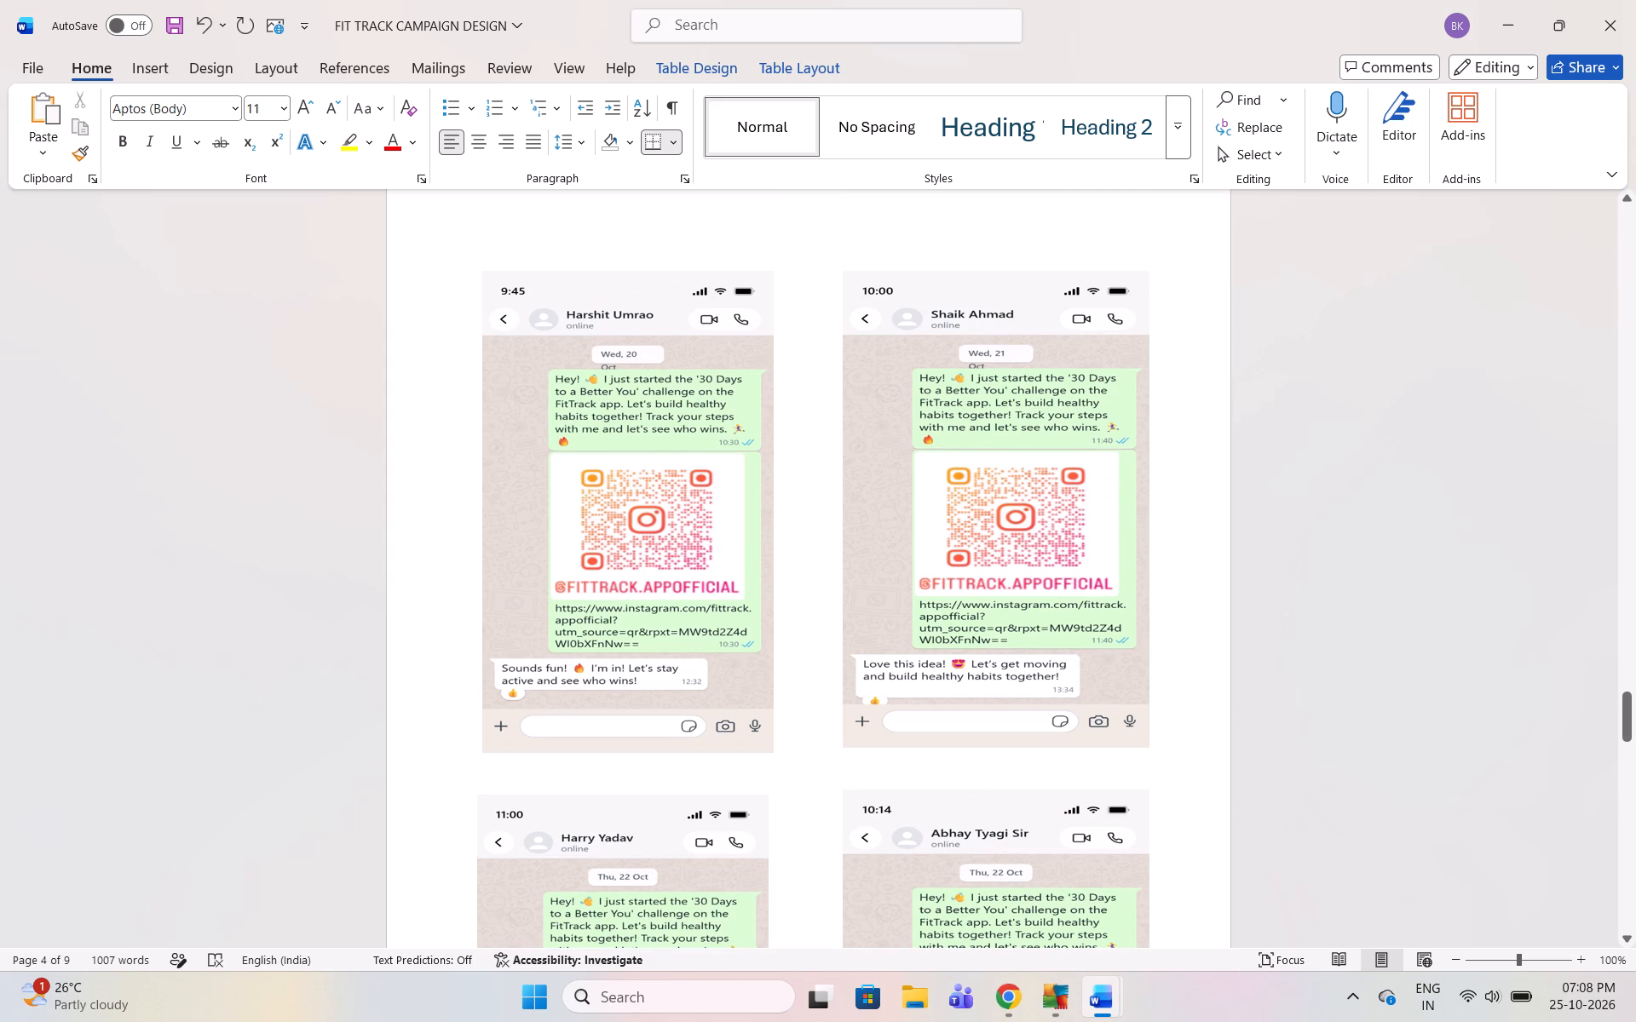
{"action": "scroll", "coordinate": [1252, 646], "scroll_direction": "down", "scroll_amount": 4}
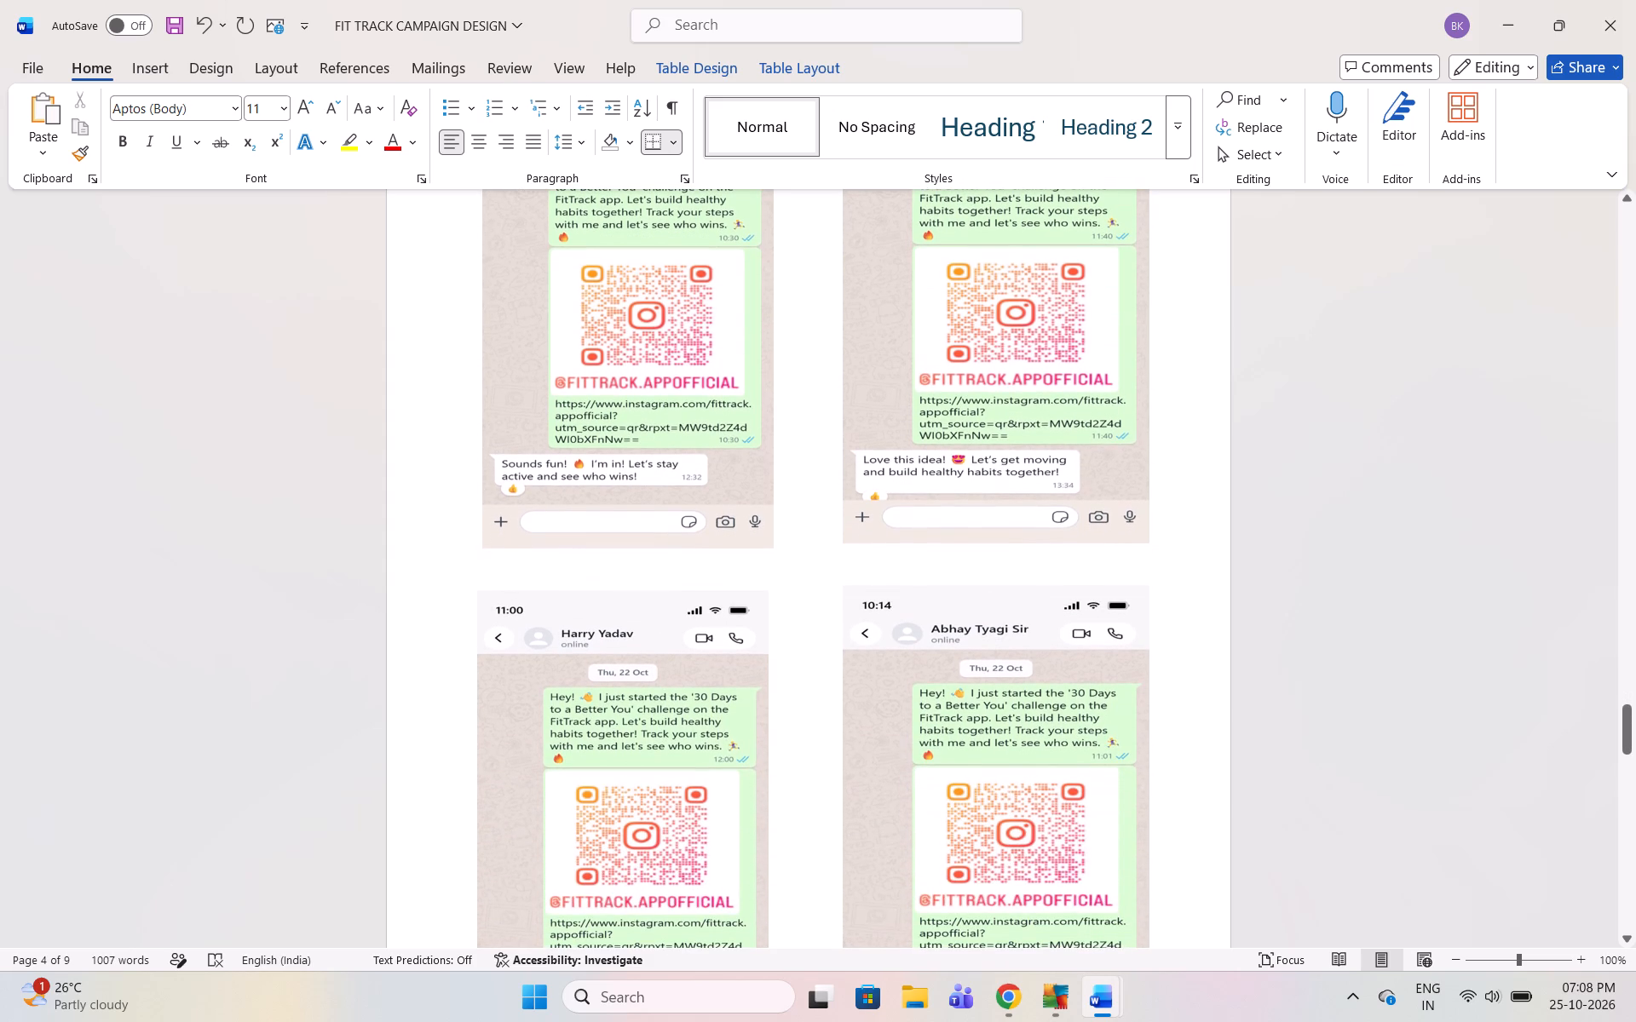
{"action": "scroll", "coordinate": [1252, 646], "scroll_direction": "down", "scroll_amount": 1}
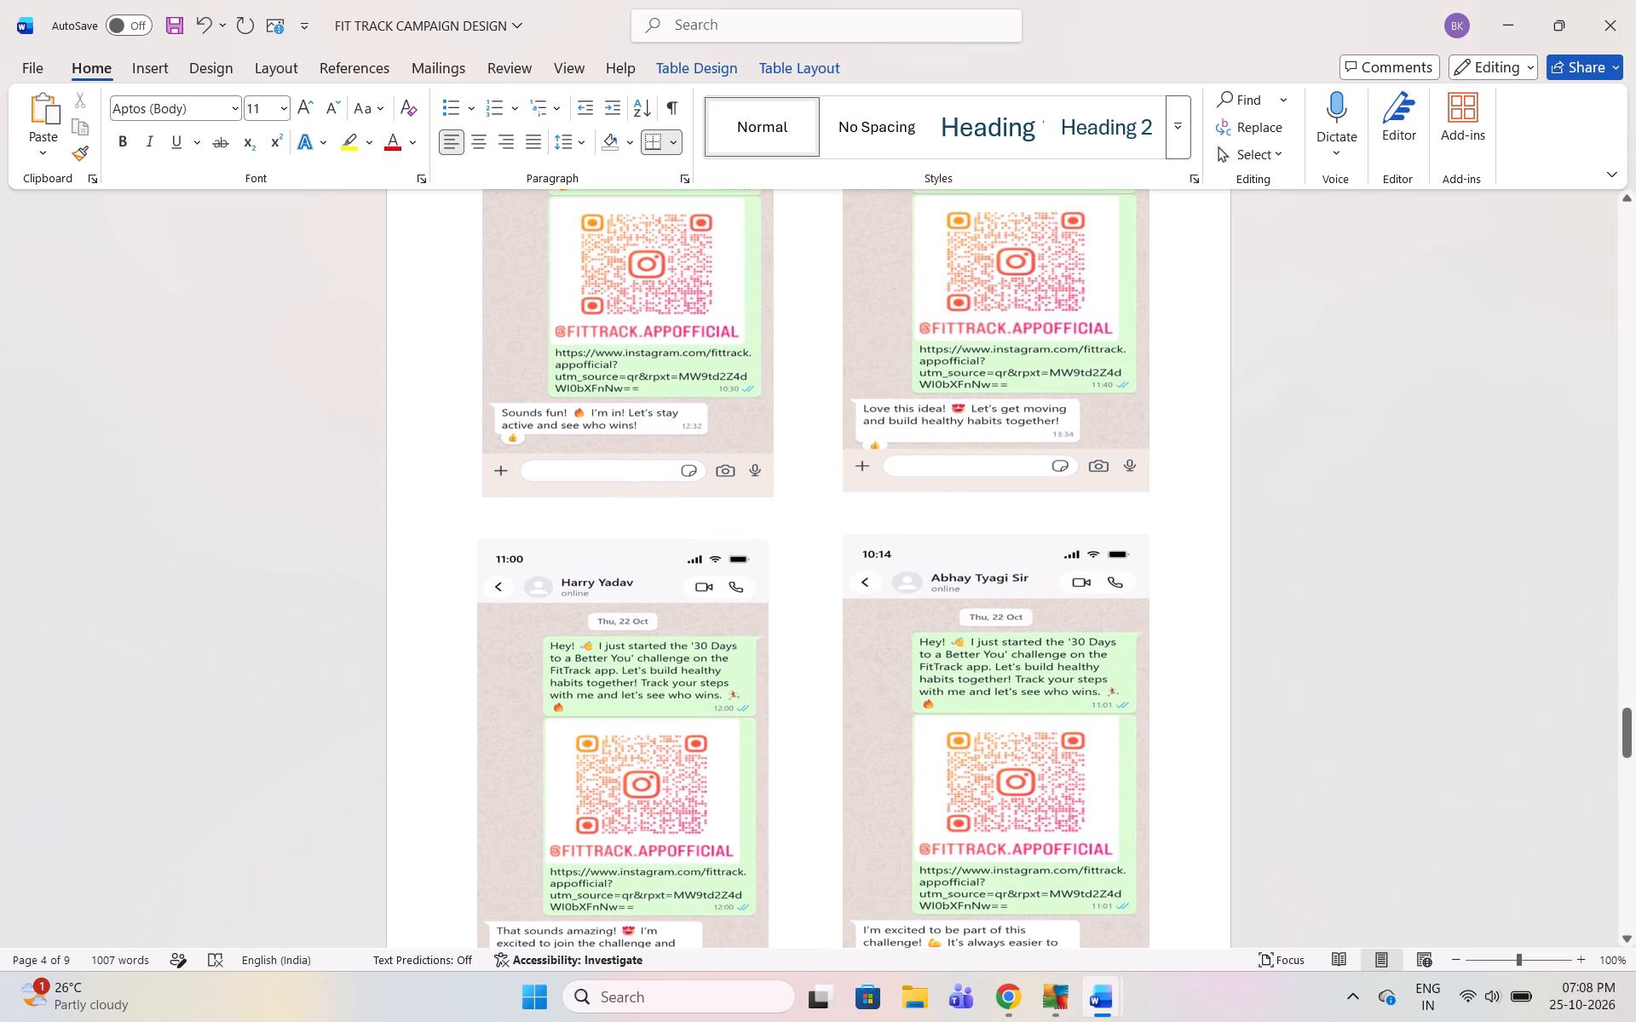